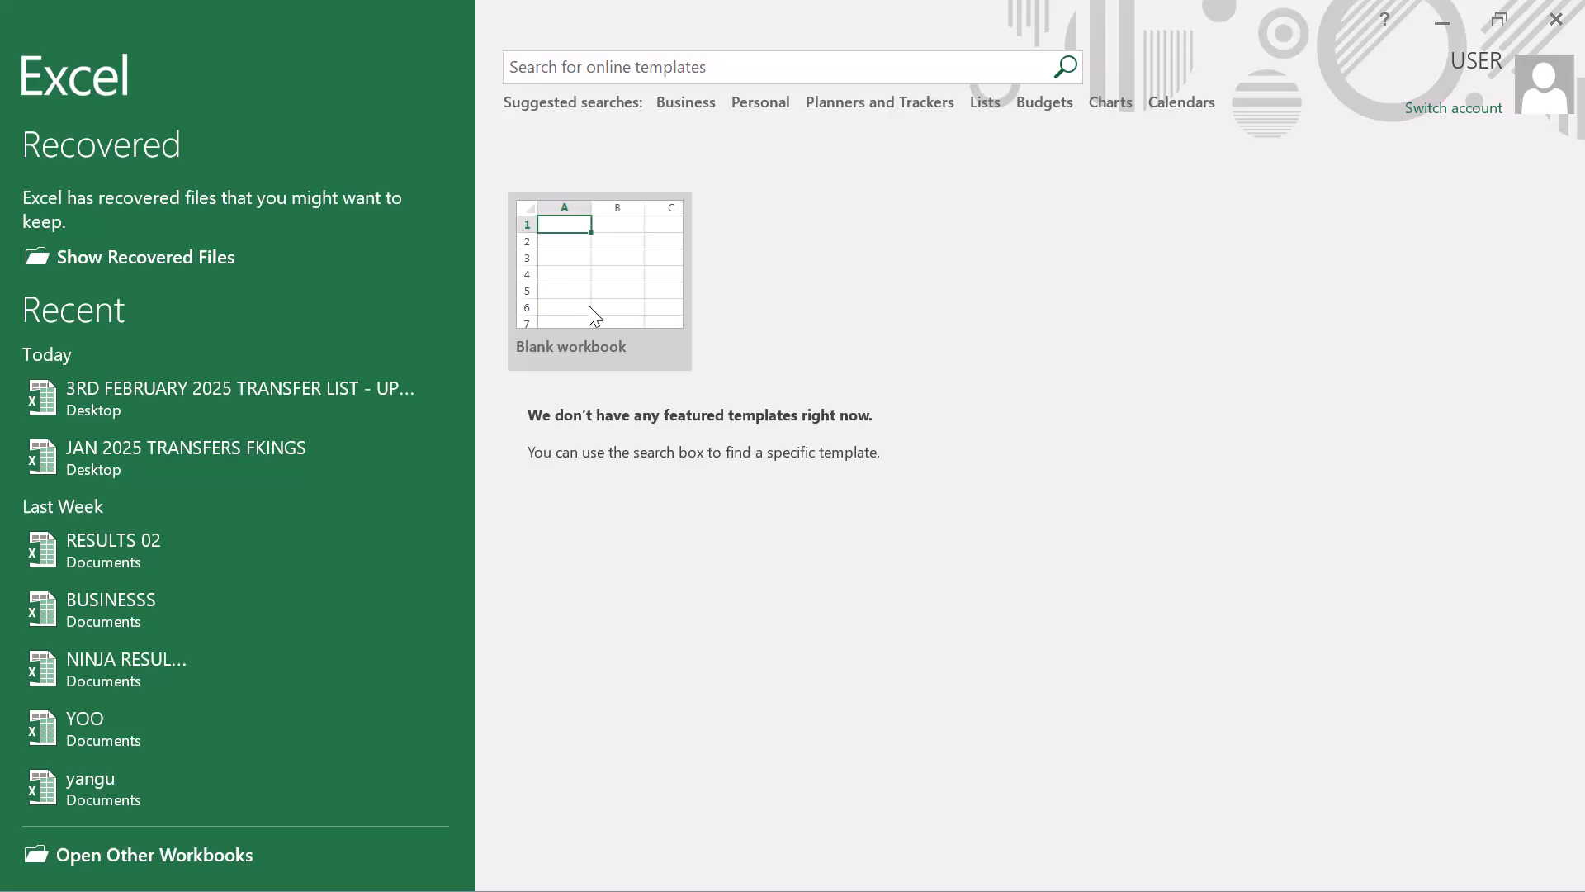
Create a new blank workbook.
left_click(579, 281)
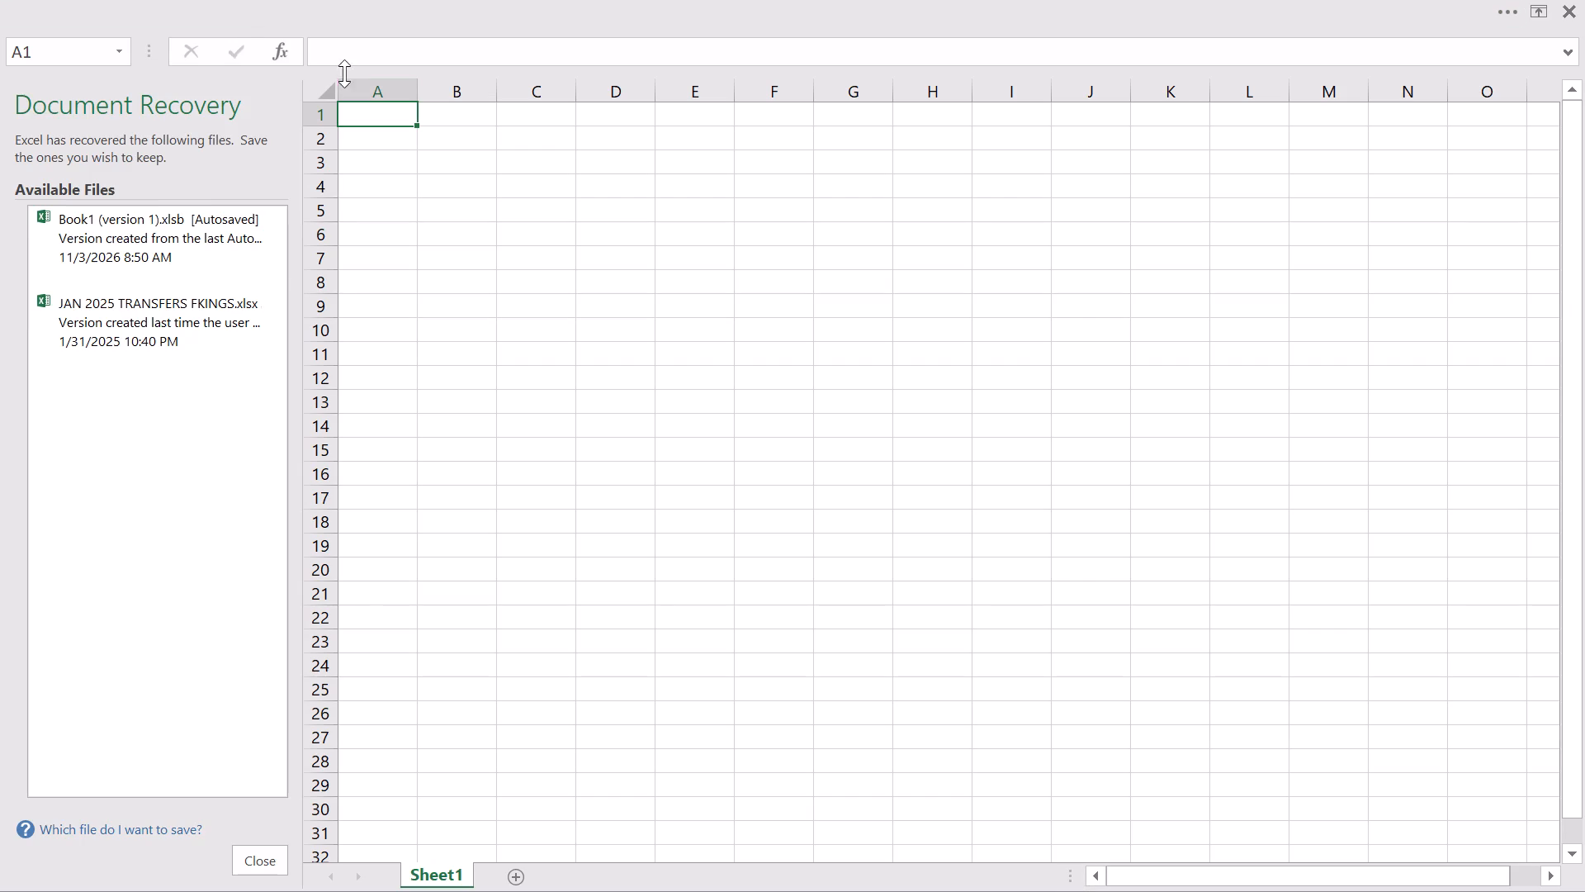
left_click(394, 113)
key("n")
key("BackSpace")
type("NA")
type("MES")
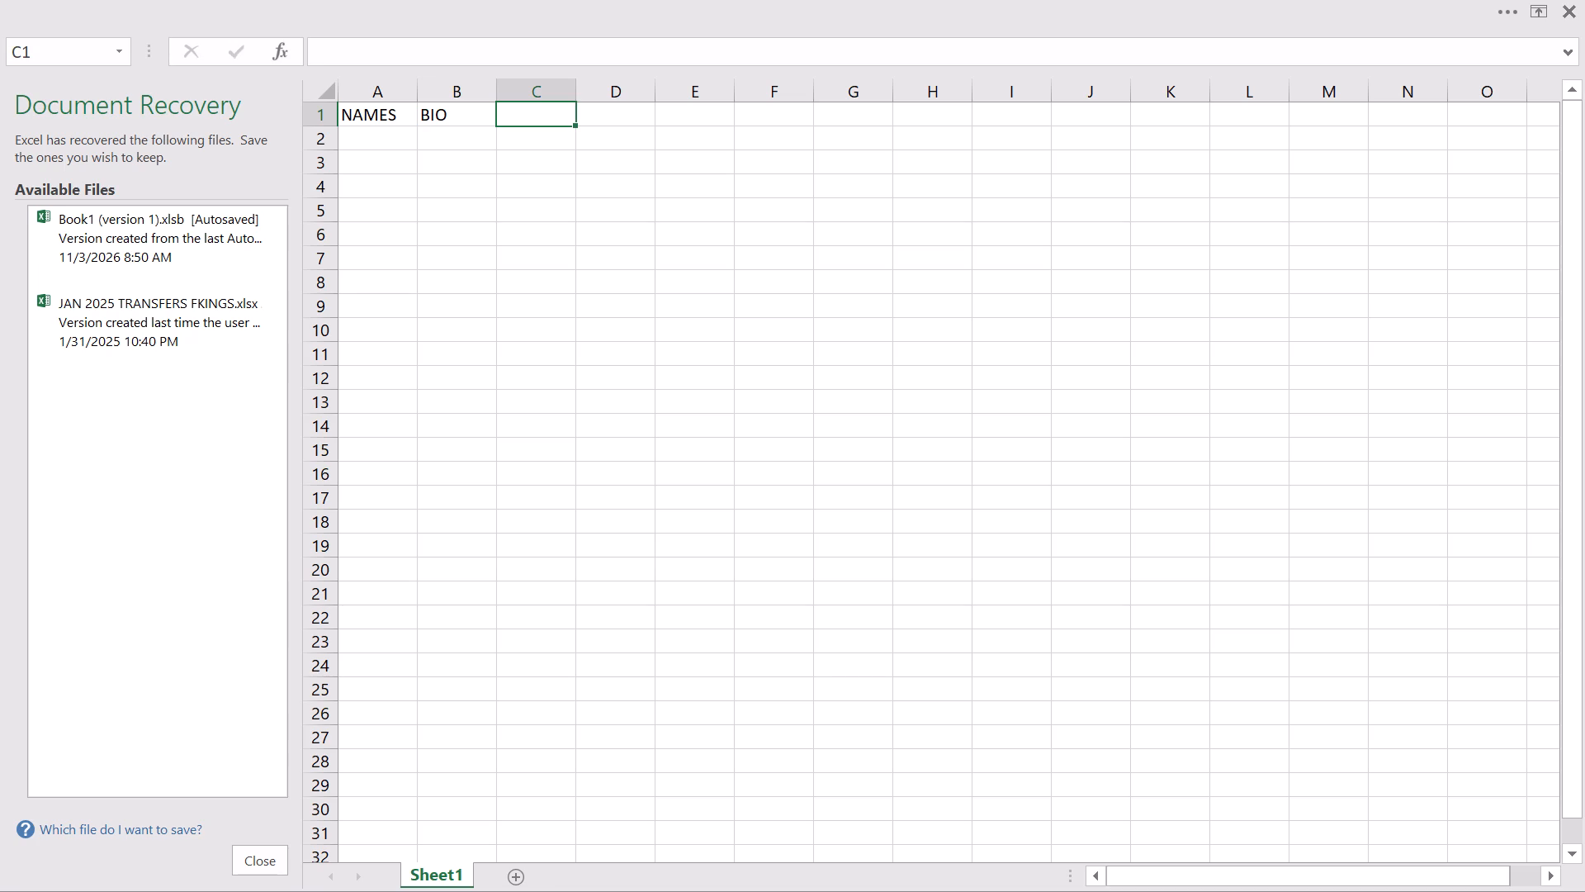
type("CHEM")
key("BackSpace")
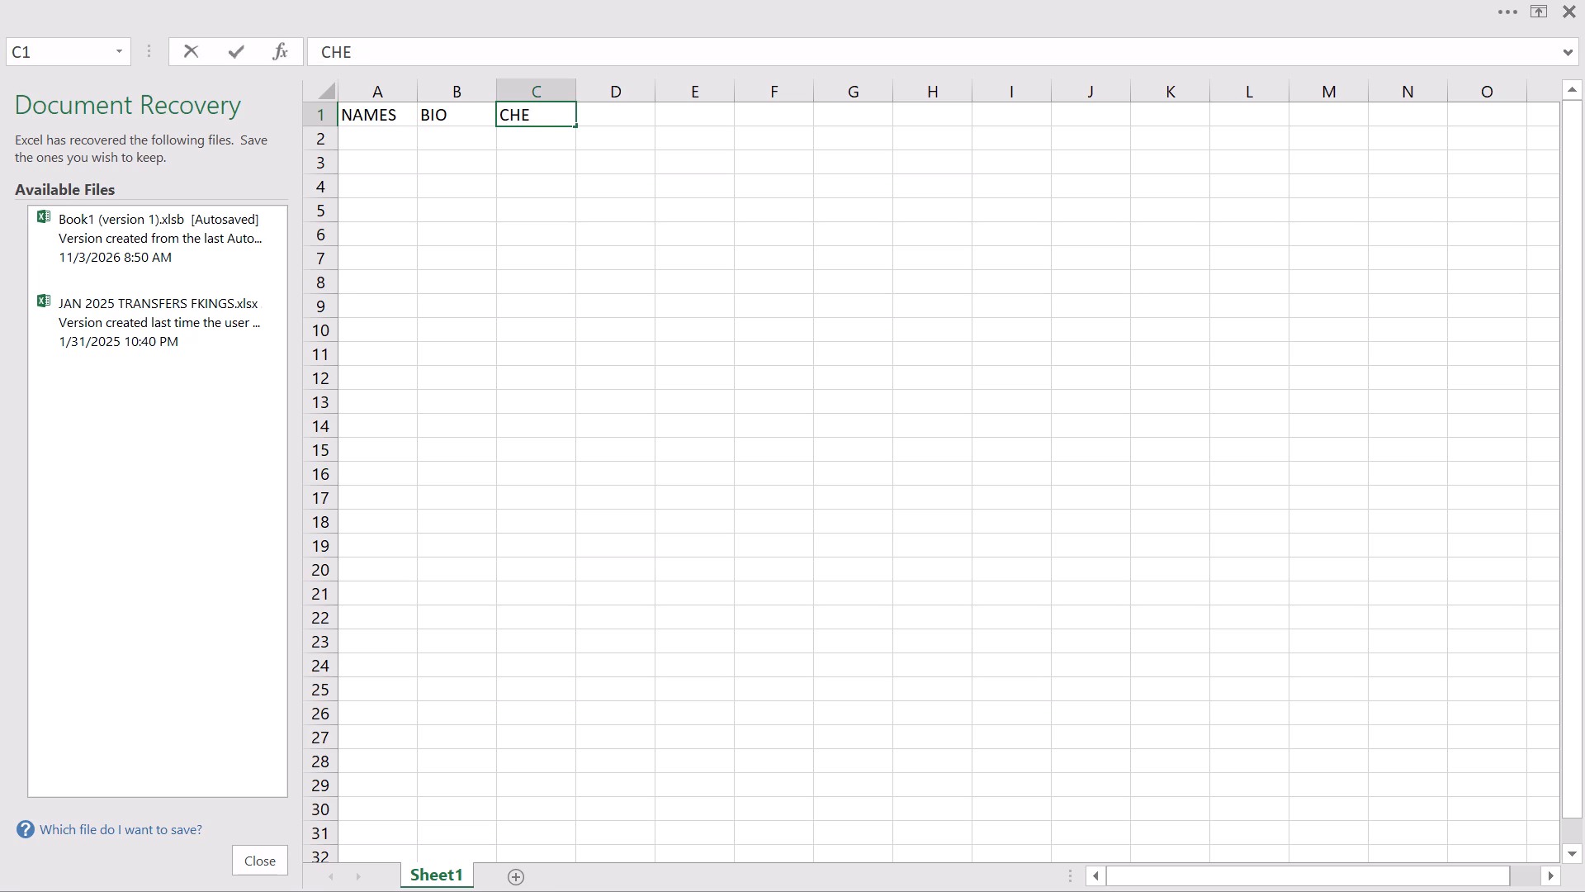
left_click(614, 116)
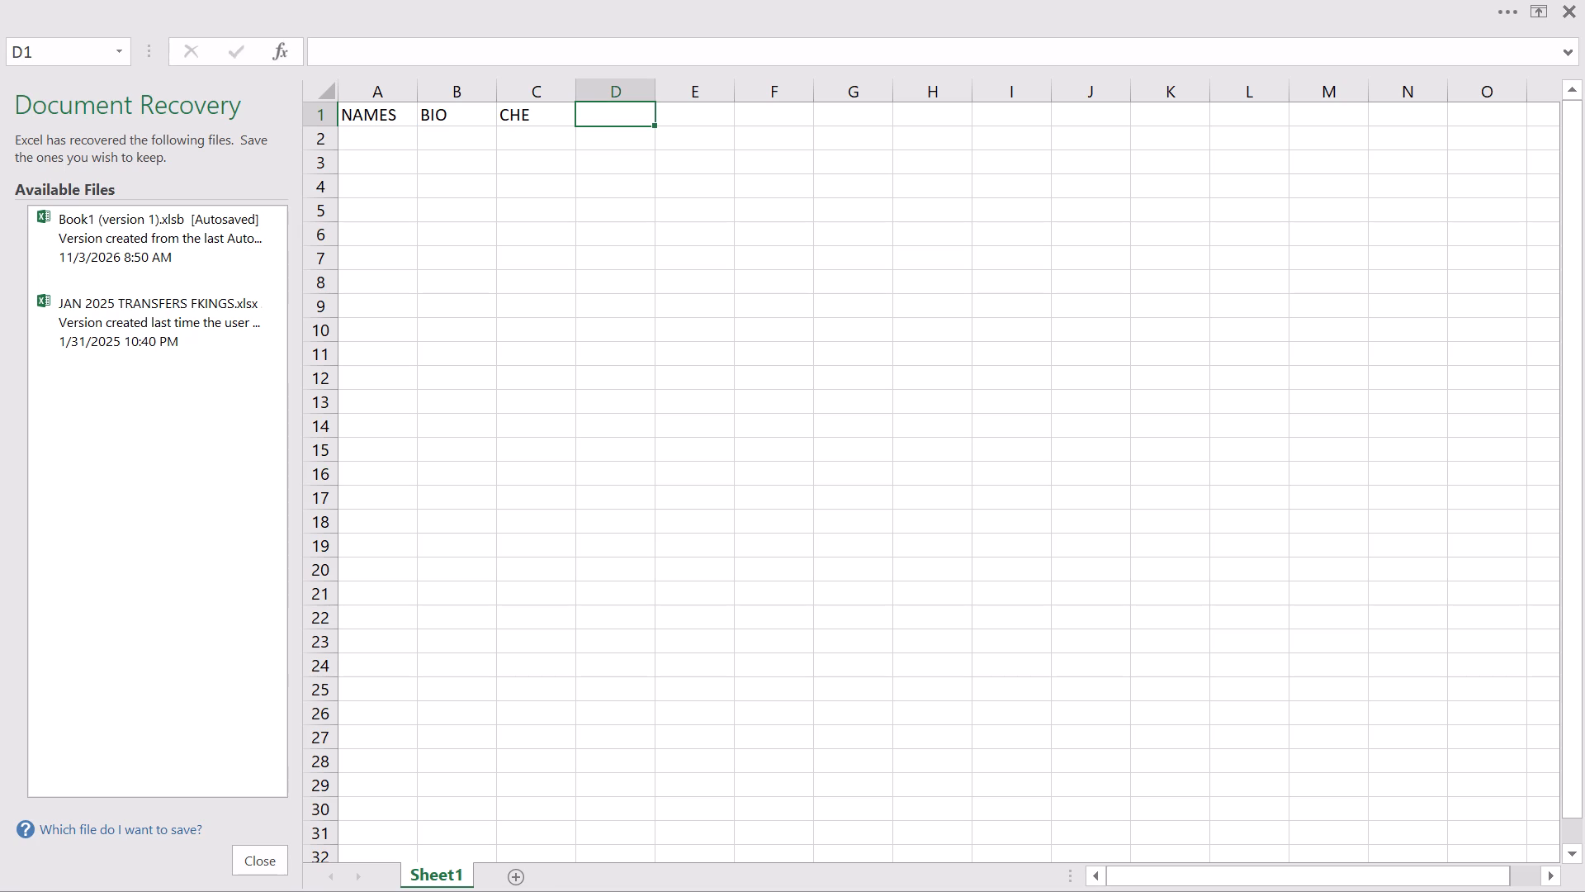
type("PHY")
Continue the header row with MAT, ENG, KIS, AGR, HIS, CRE and GEO in cells E1 to K1.
left_click(675, 114)
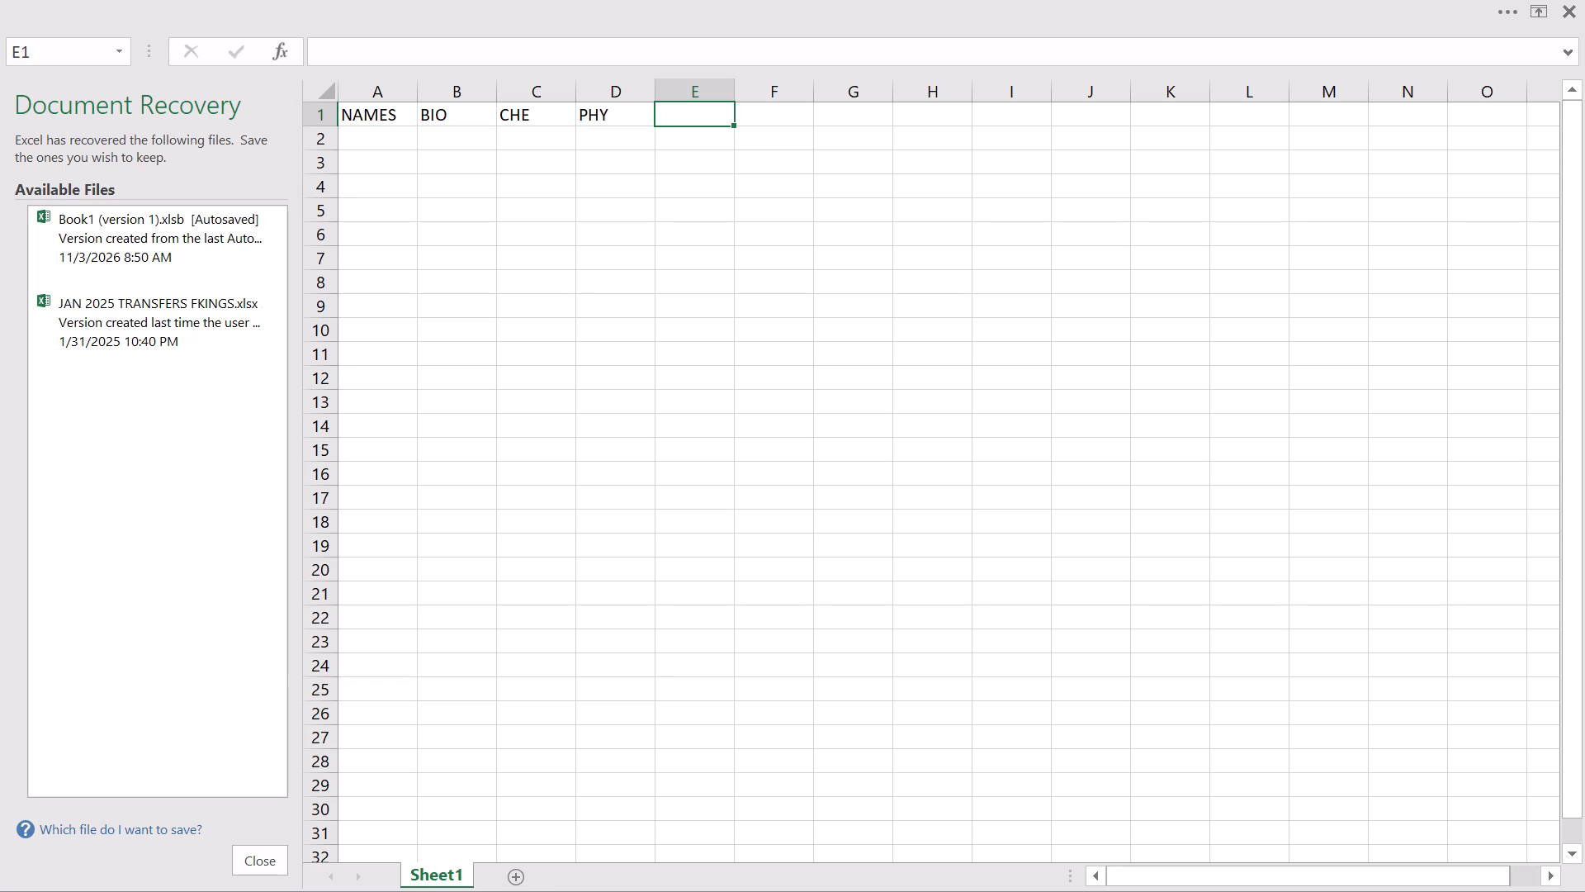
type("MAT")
left_click(755, 112)
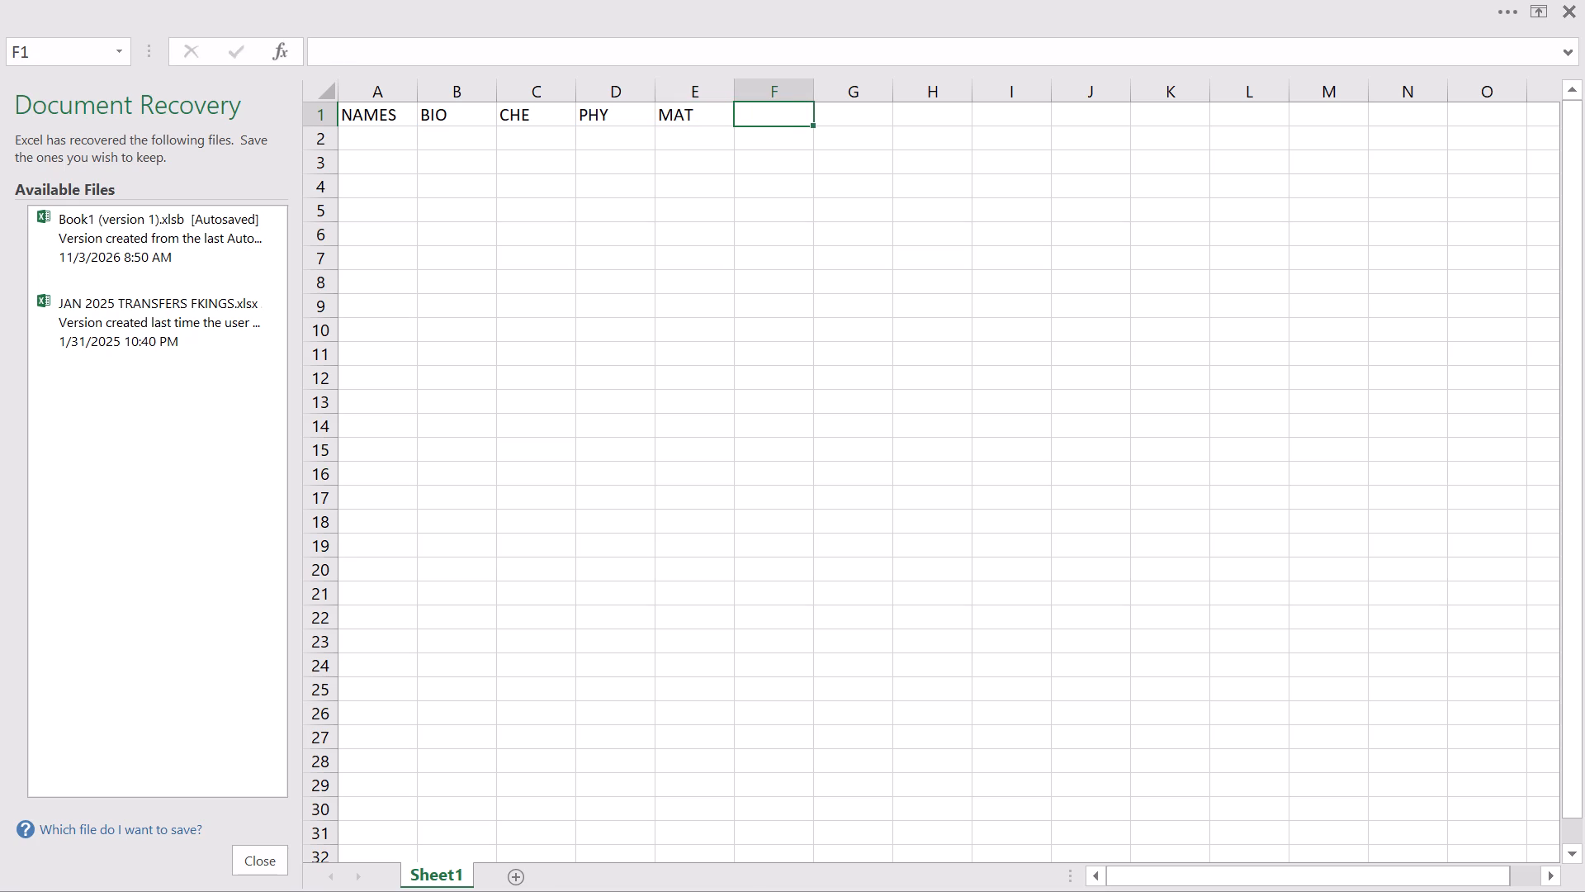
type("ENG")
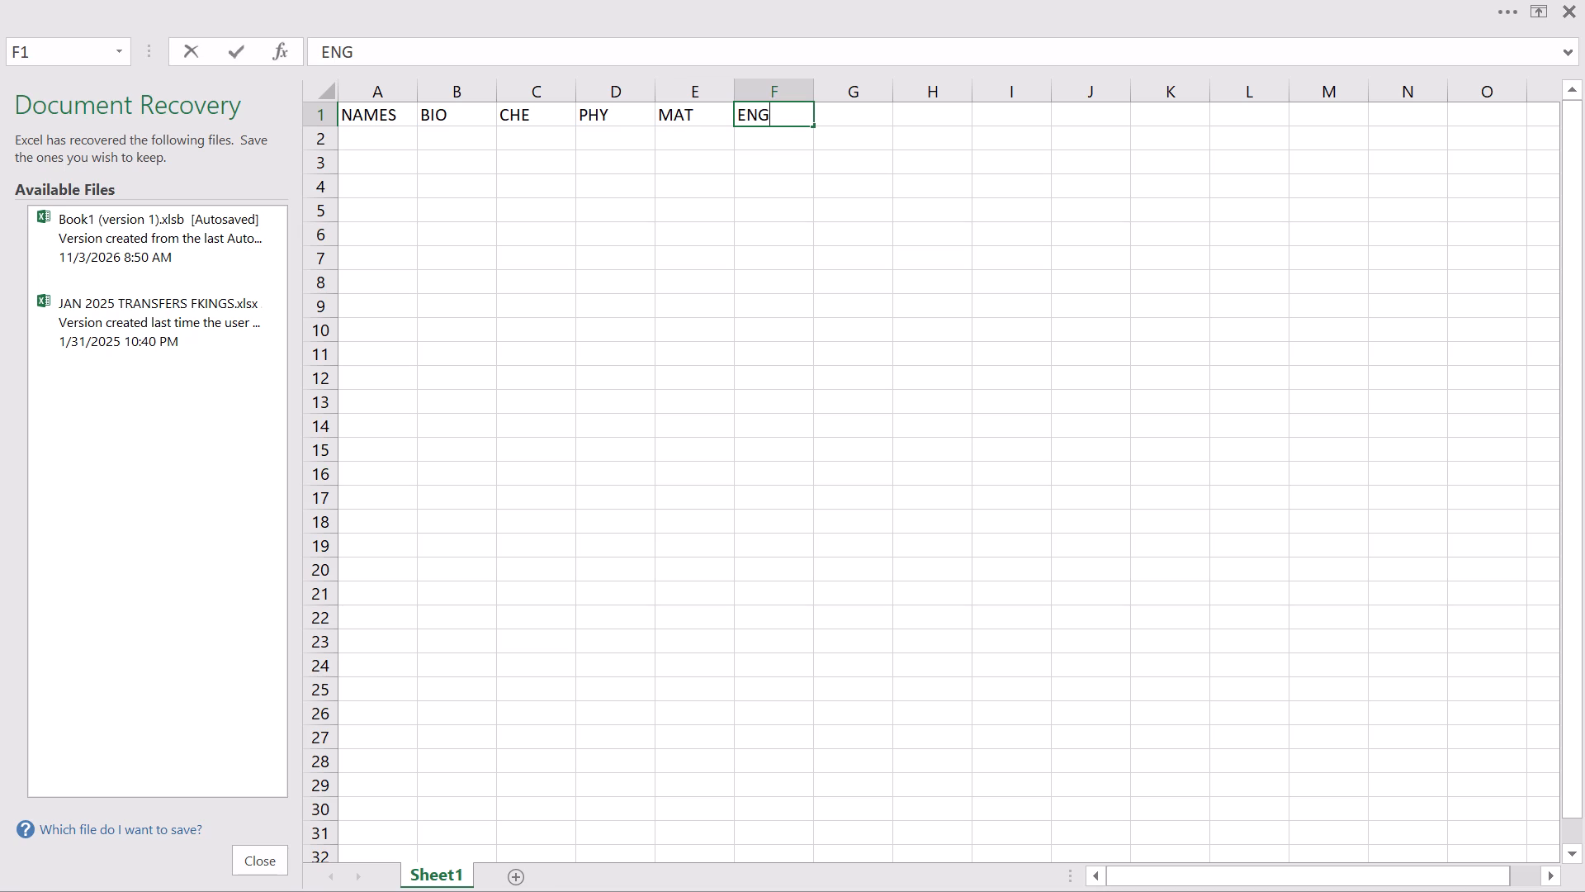
left_click(843, 114)
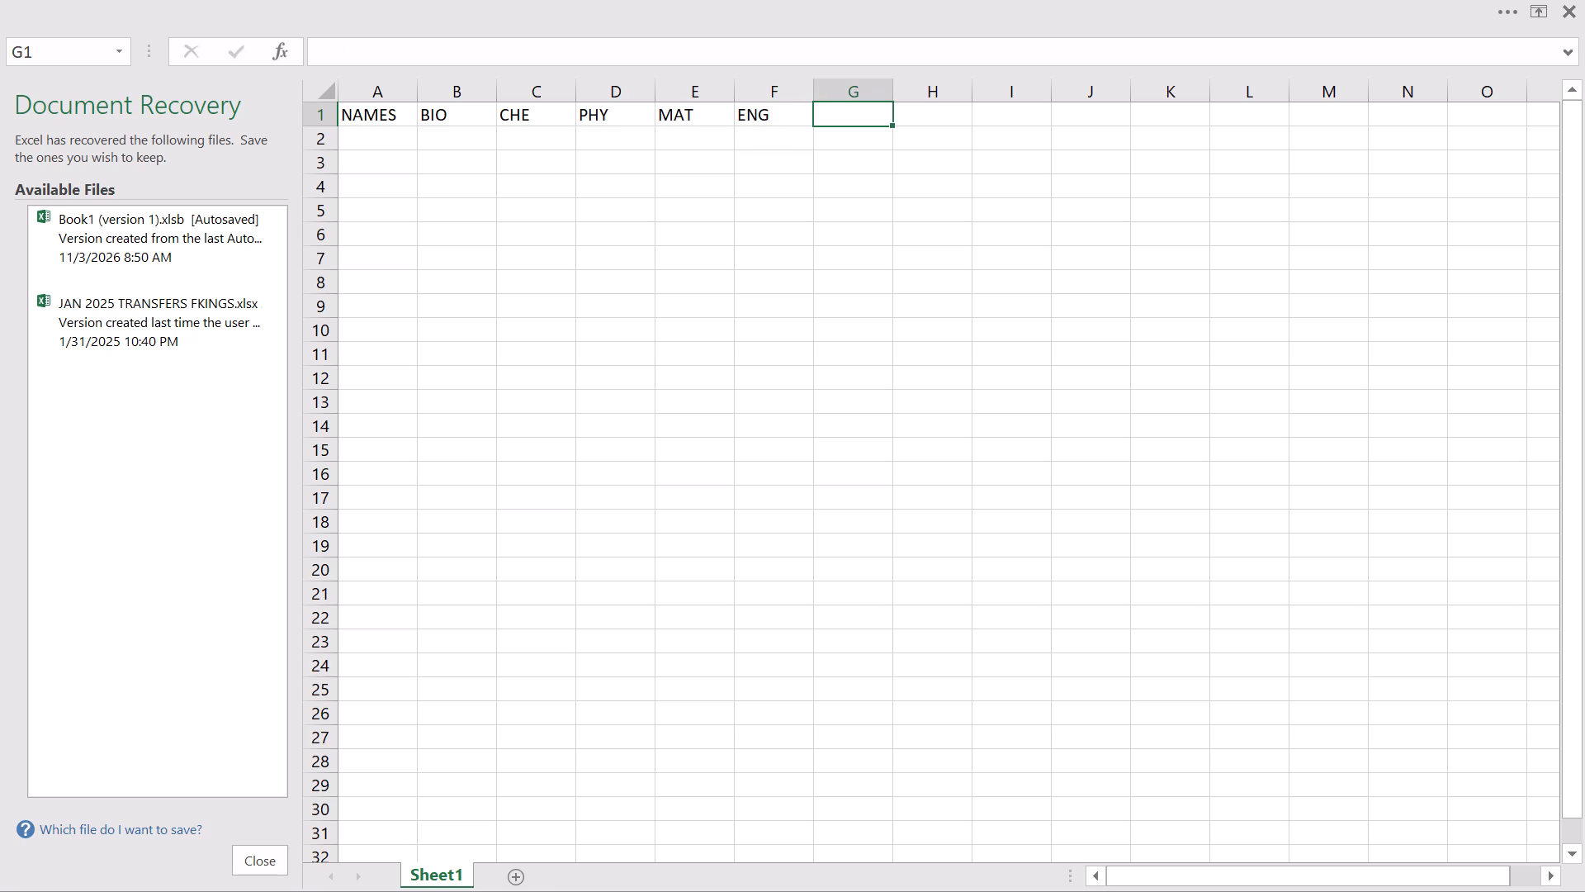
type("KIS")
left_click(911, 117)
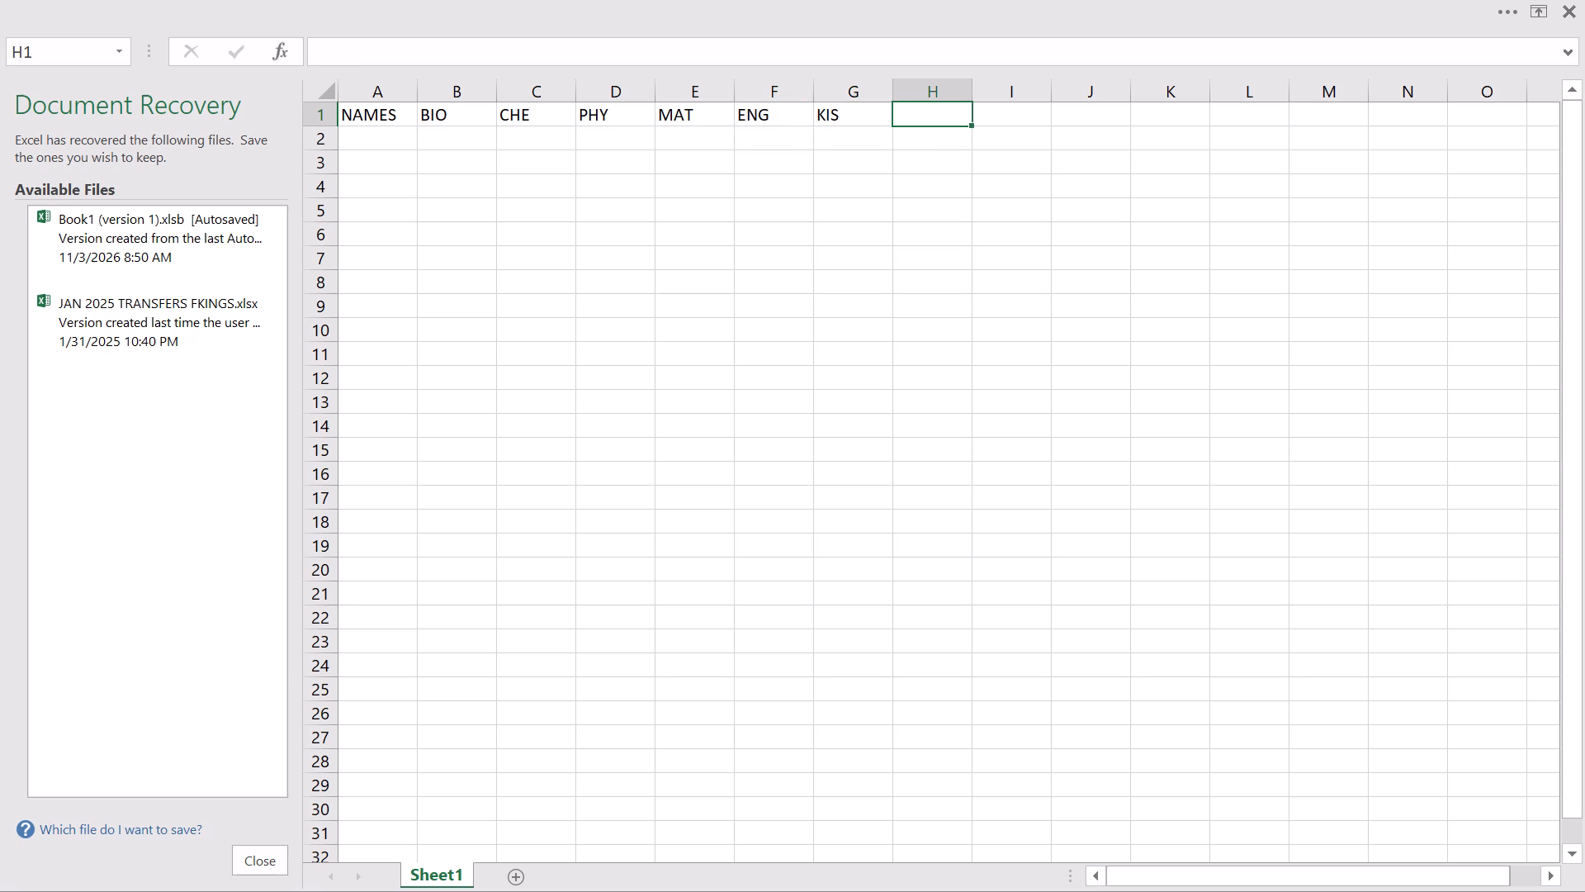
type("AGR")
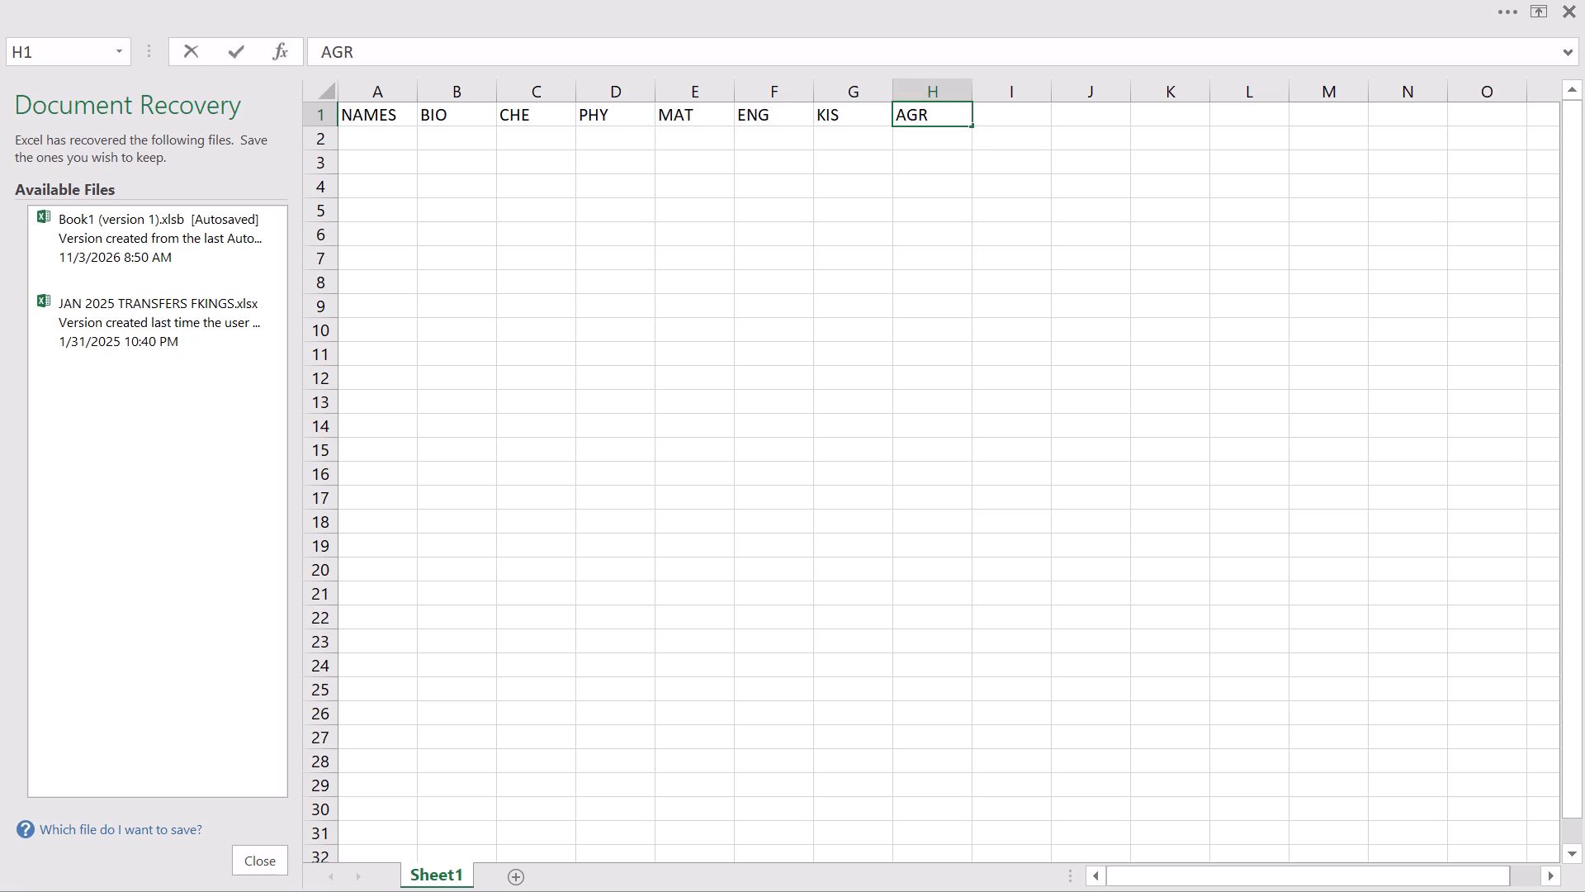
left_click(988, 119)
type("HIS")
left_click(1088, 117)
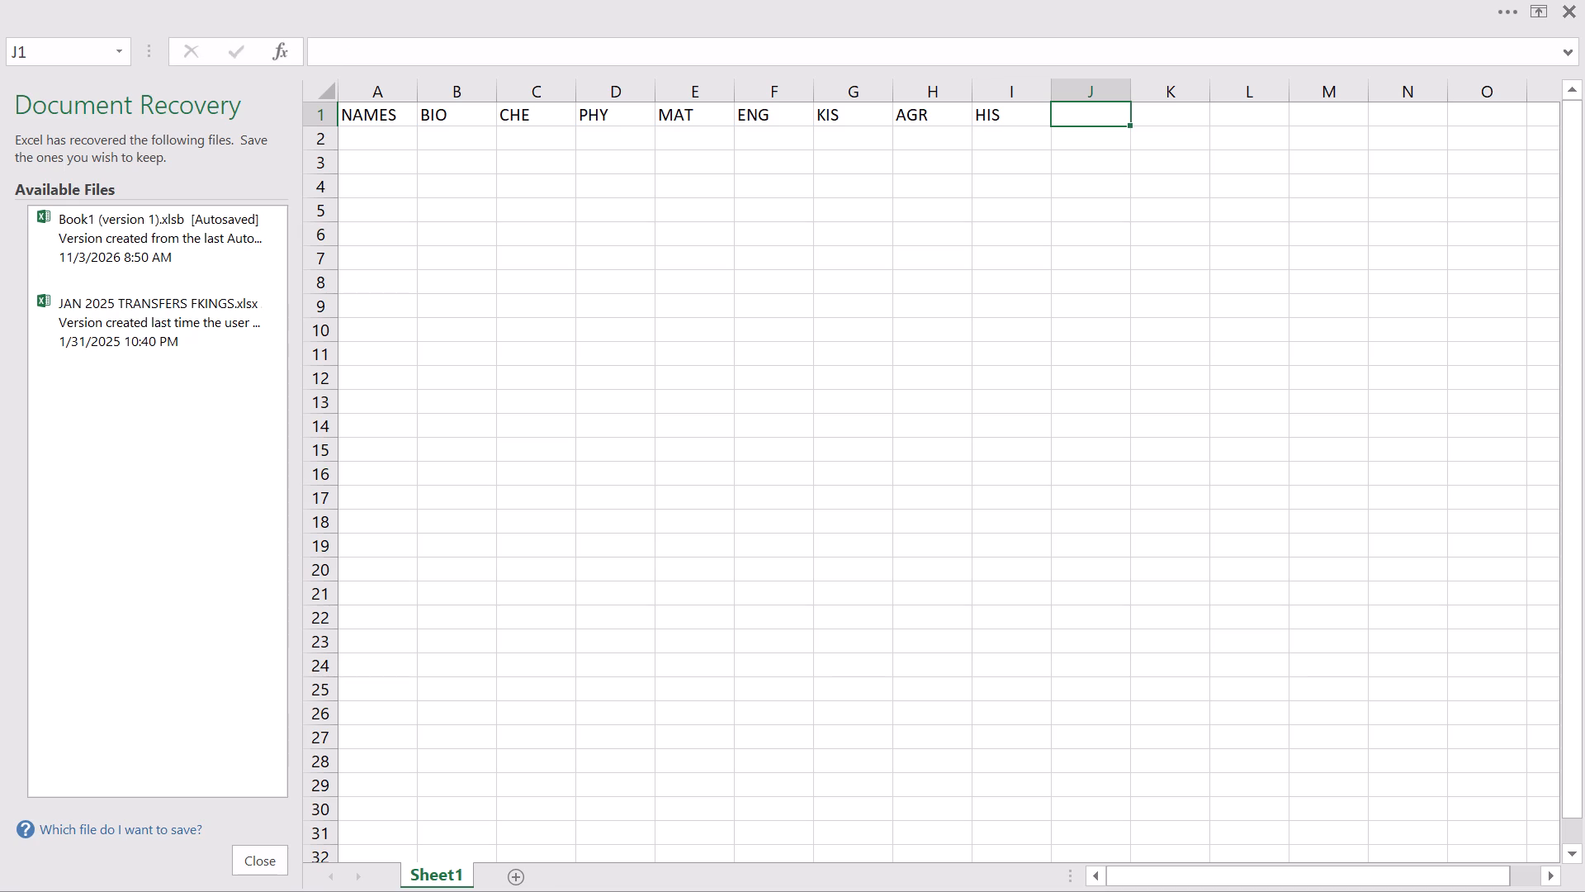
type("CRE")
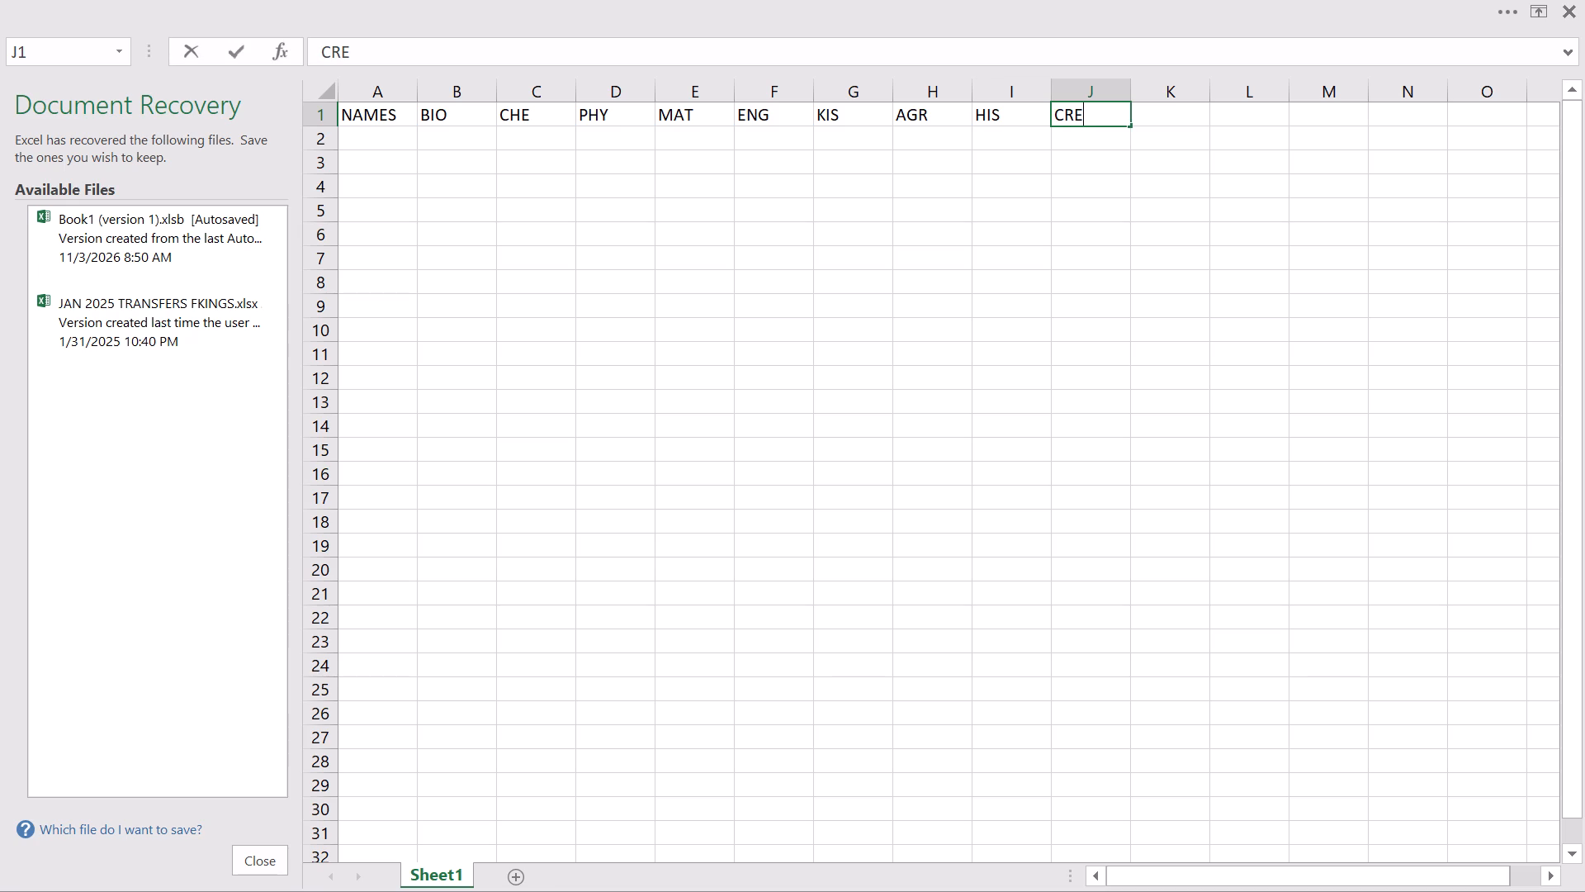
left_click(1160, 116)
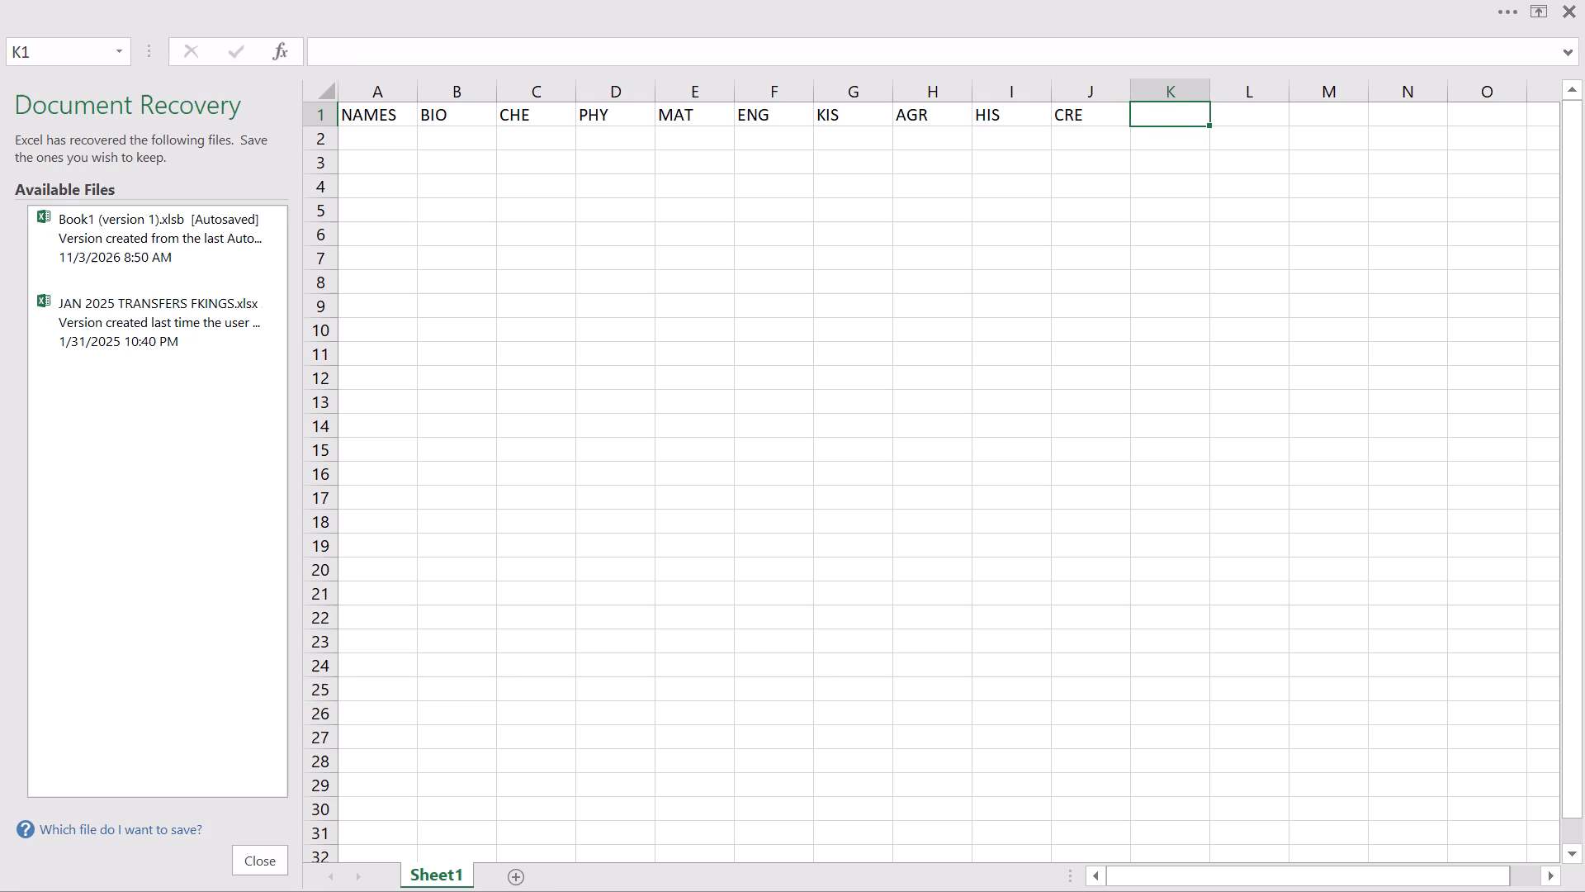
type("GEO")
Widen column A to make room for full names under the NAMES header.
left_click(414, 113)
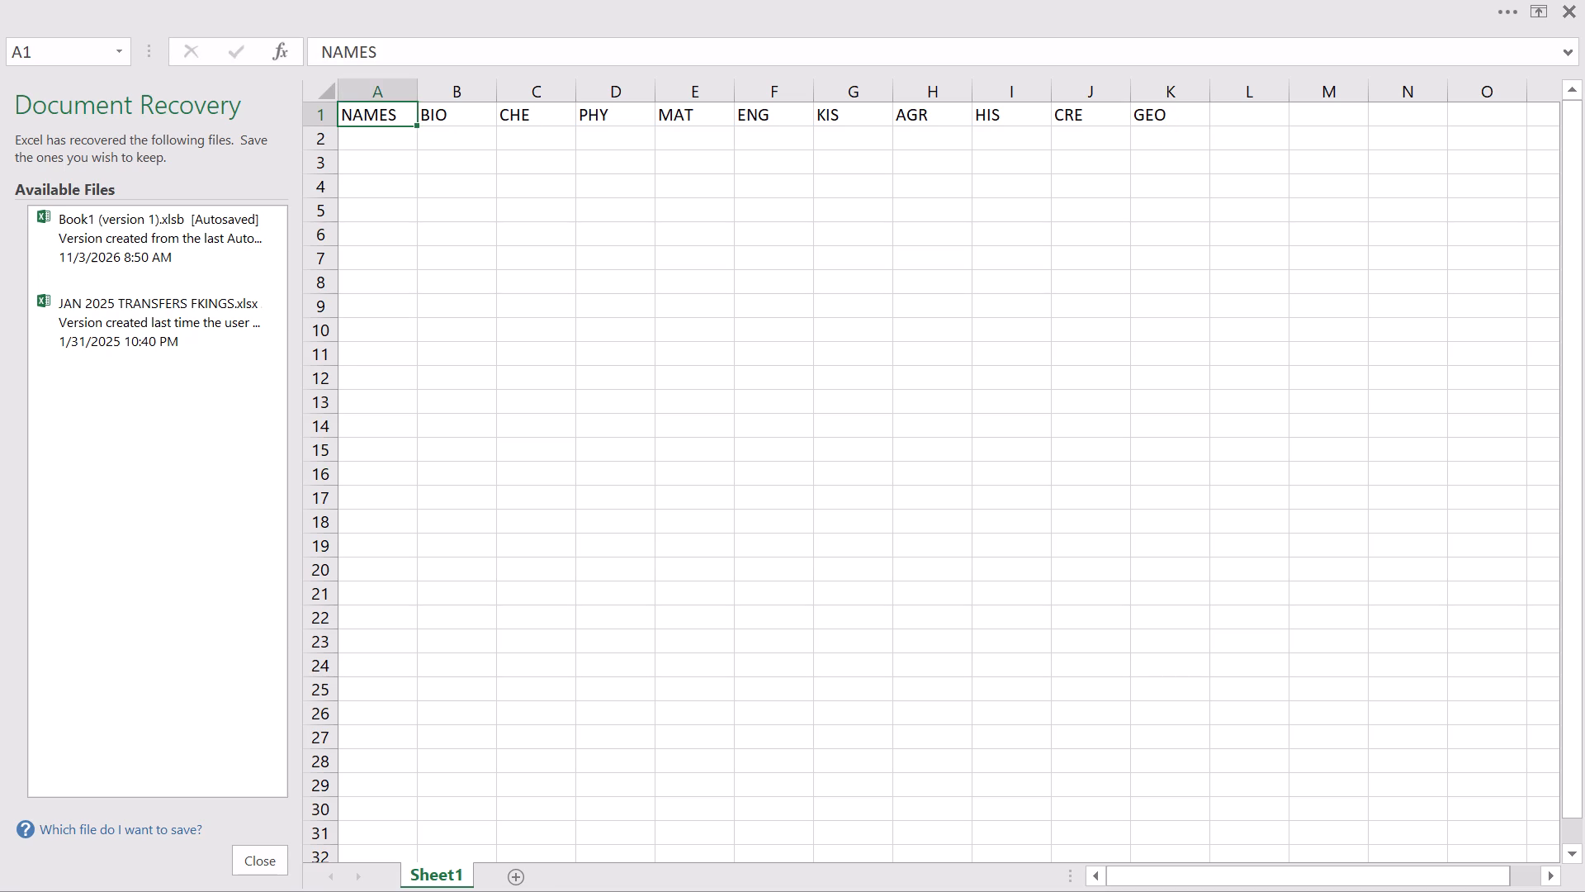
left_click_drag(409, 96, 438, 97)
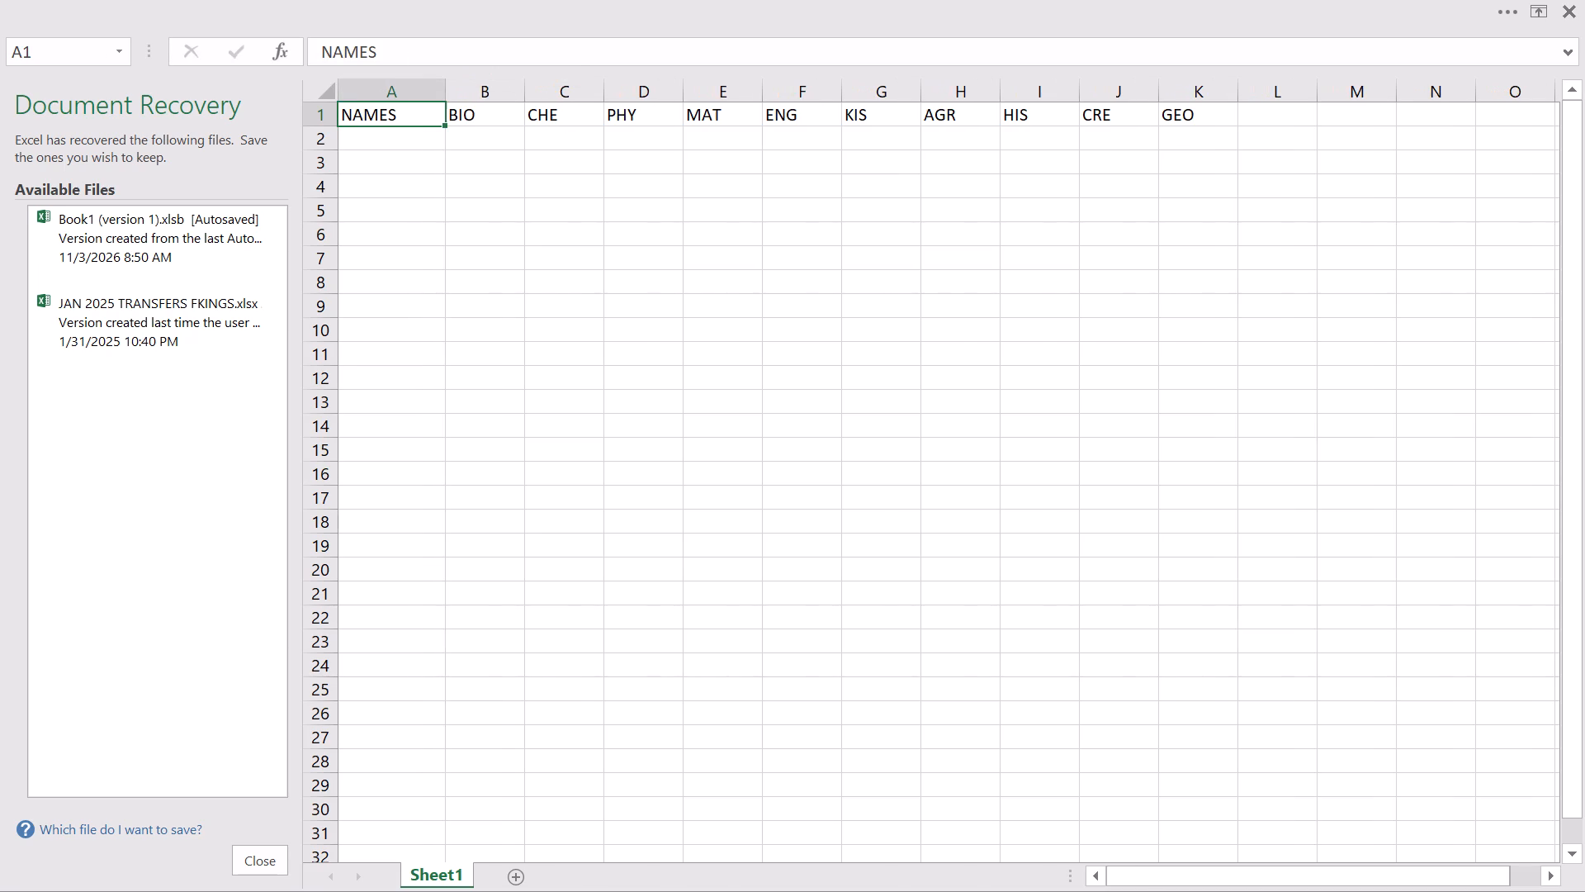
left_click_drag(438, 97, 467, 93)
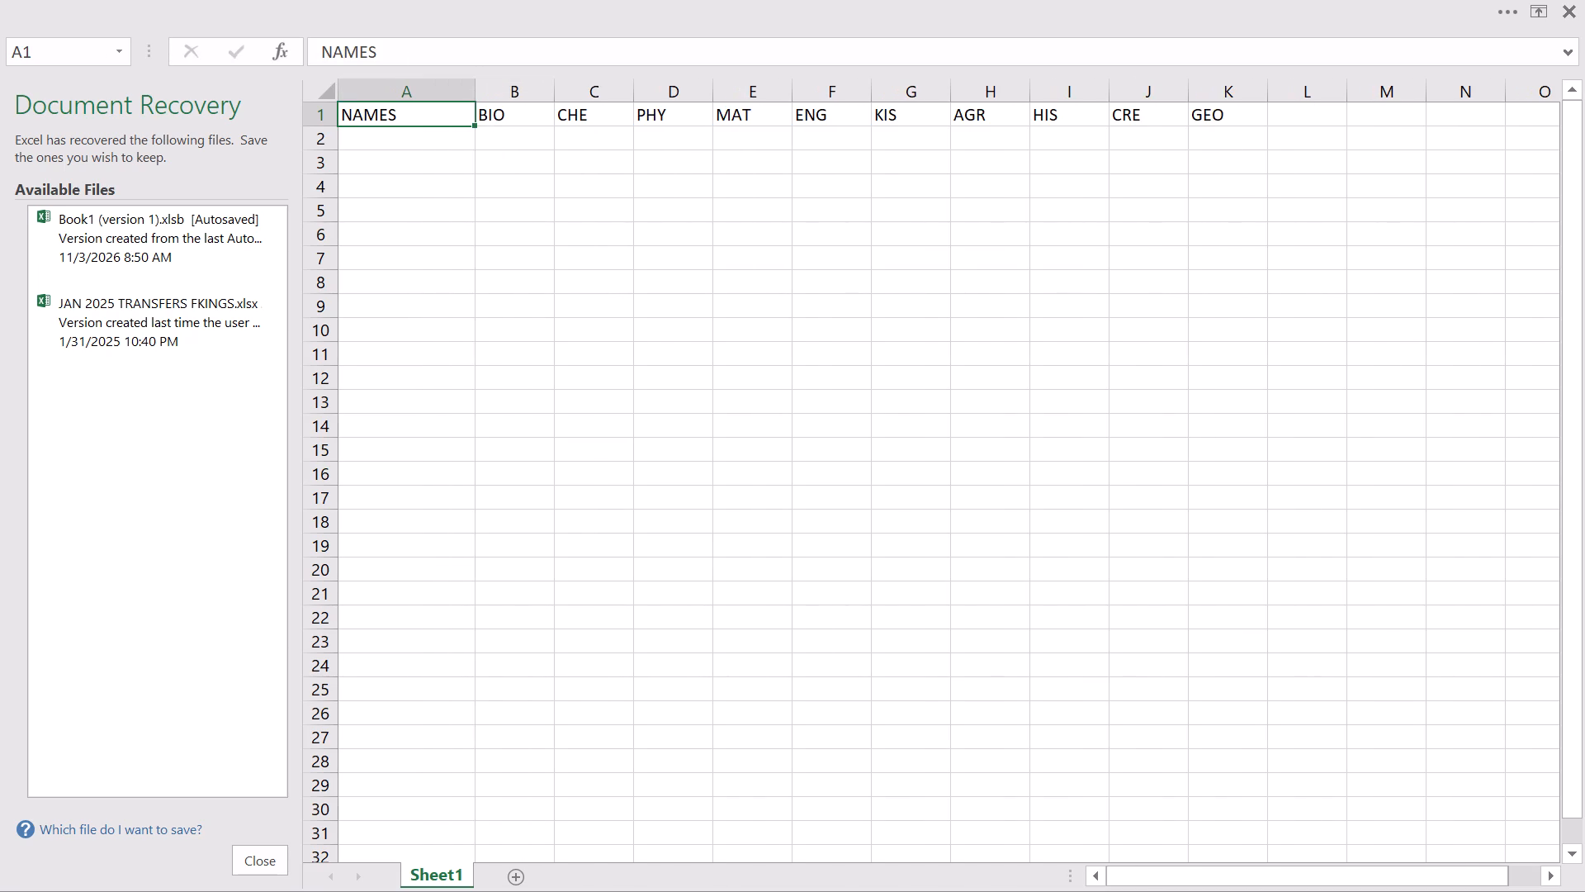
Enter the first three students' full names in capitals in cells A2 to A4 of the NAMES column.
left_click(441, 136)
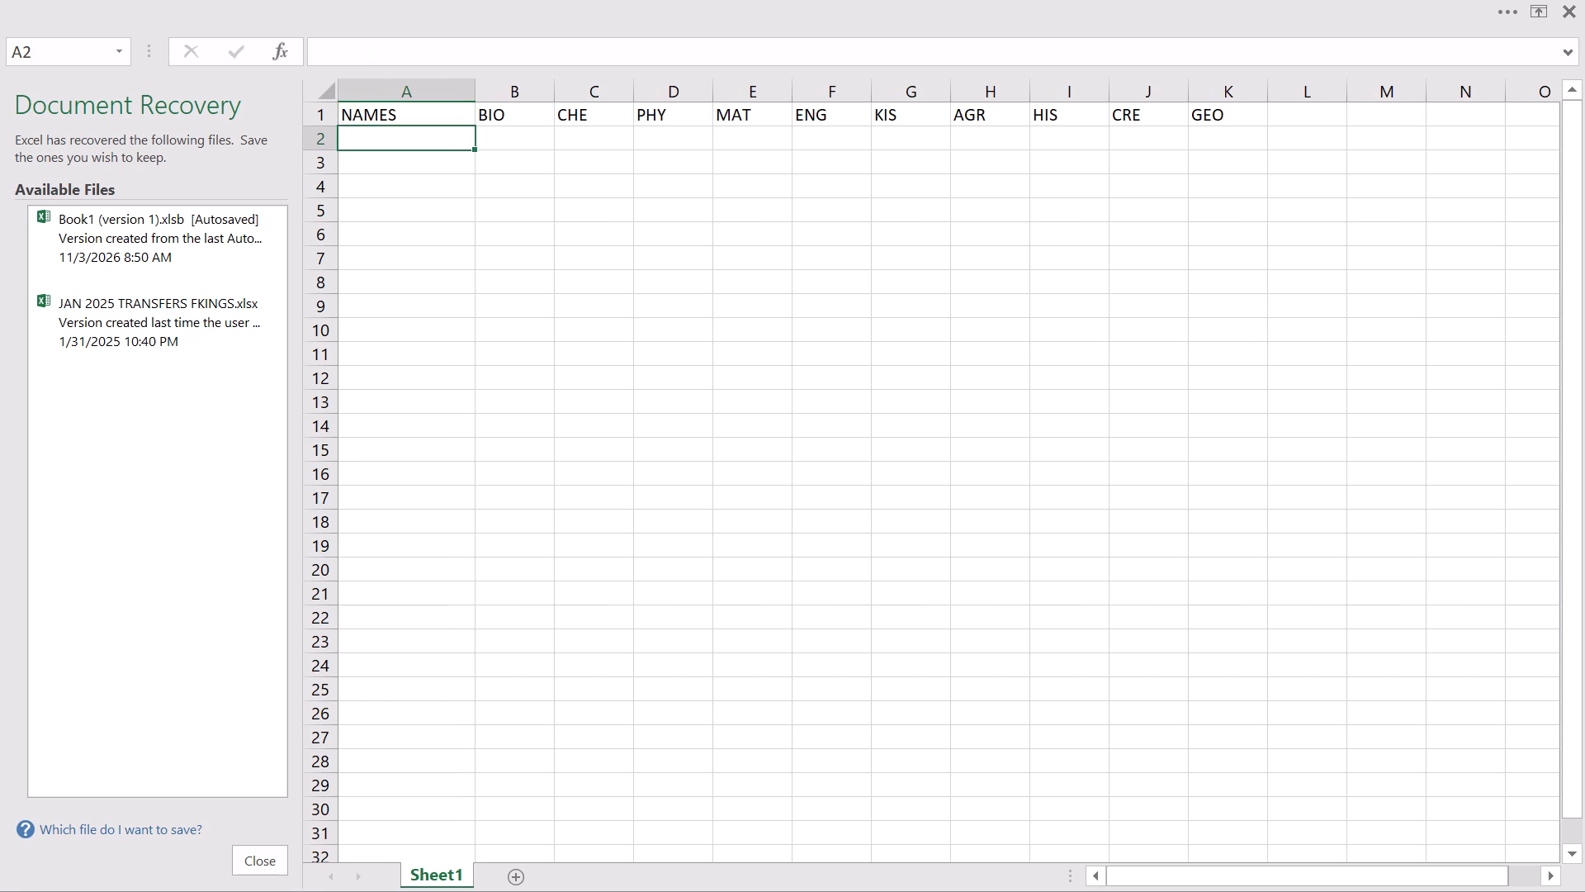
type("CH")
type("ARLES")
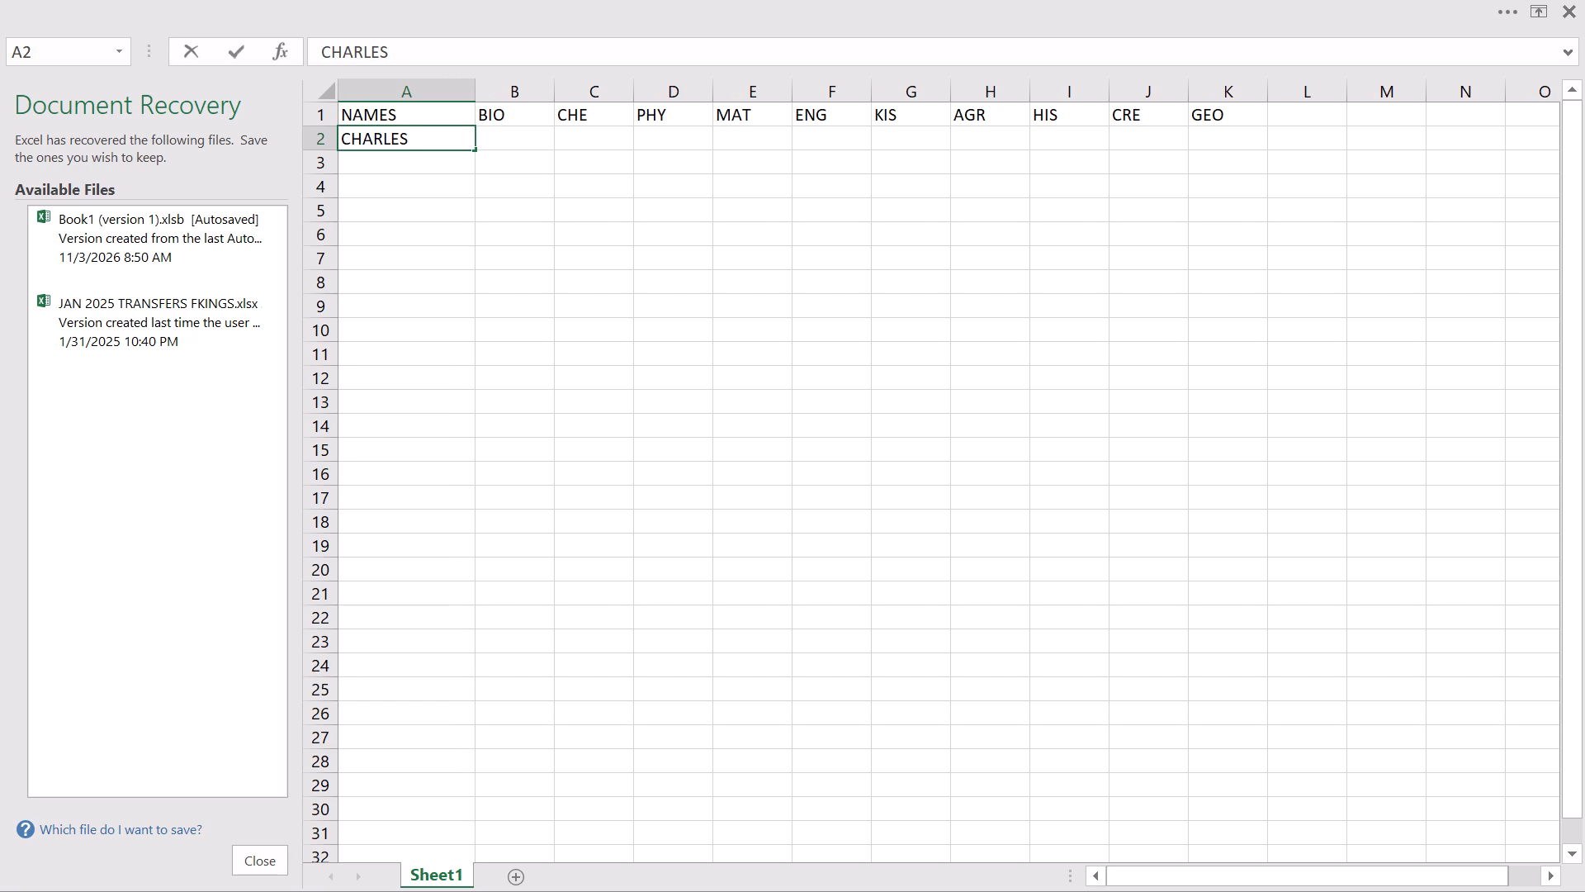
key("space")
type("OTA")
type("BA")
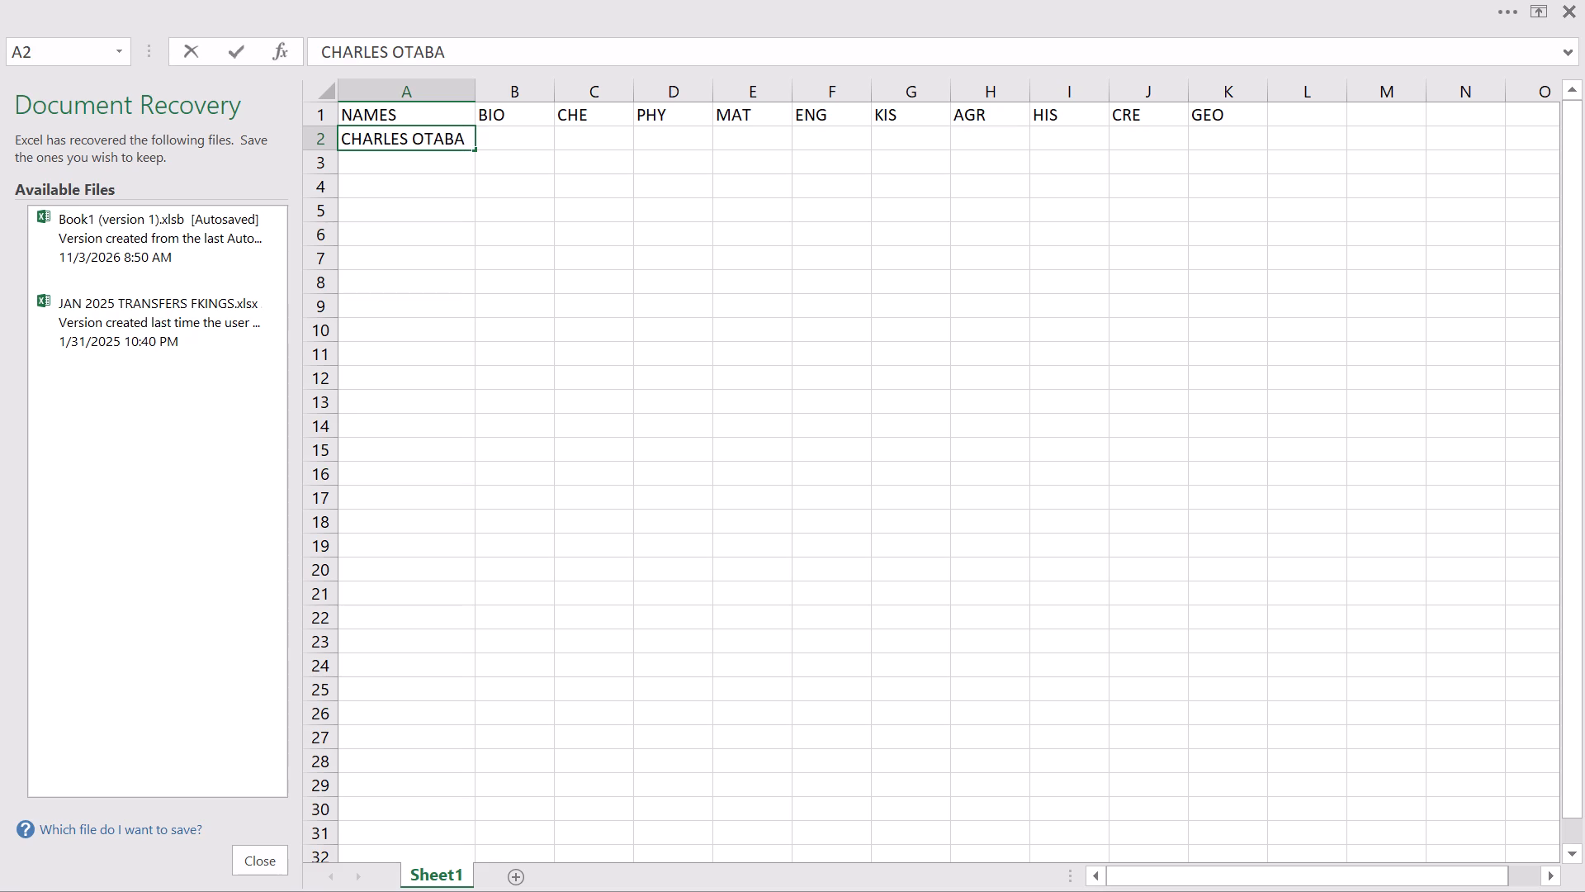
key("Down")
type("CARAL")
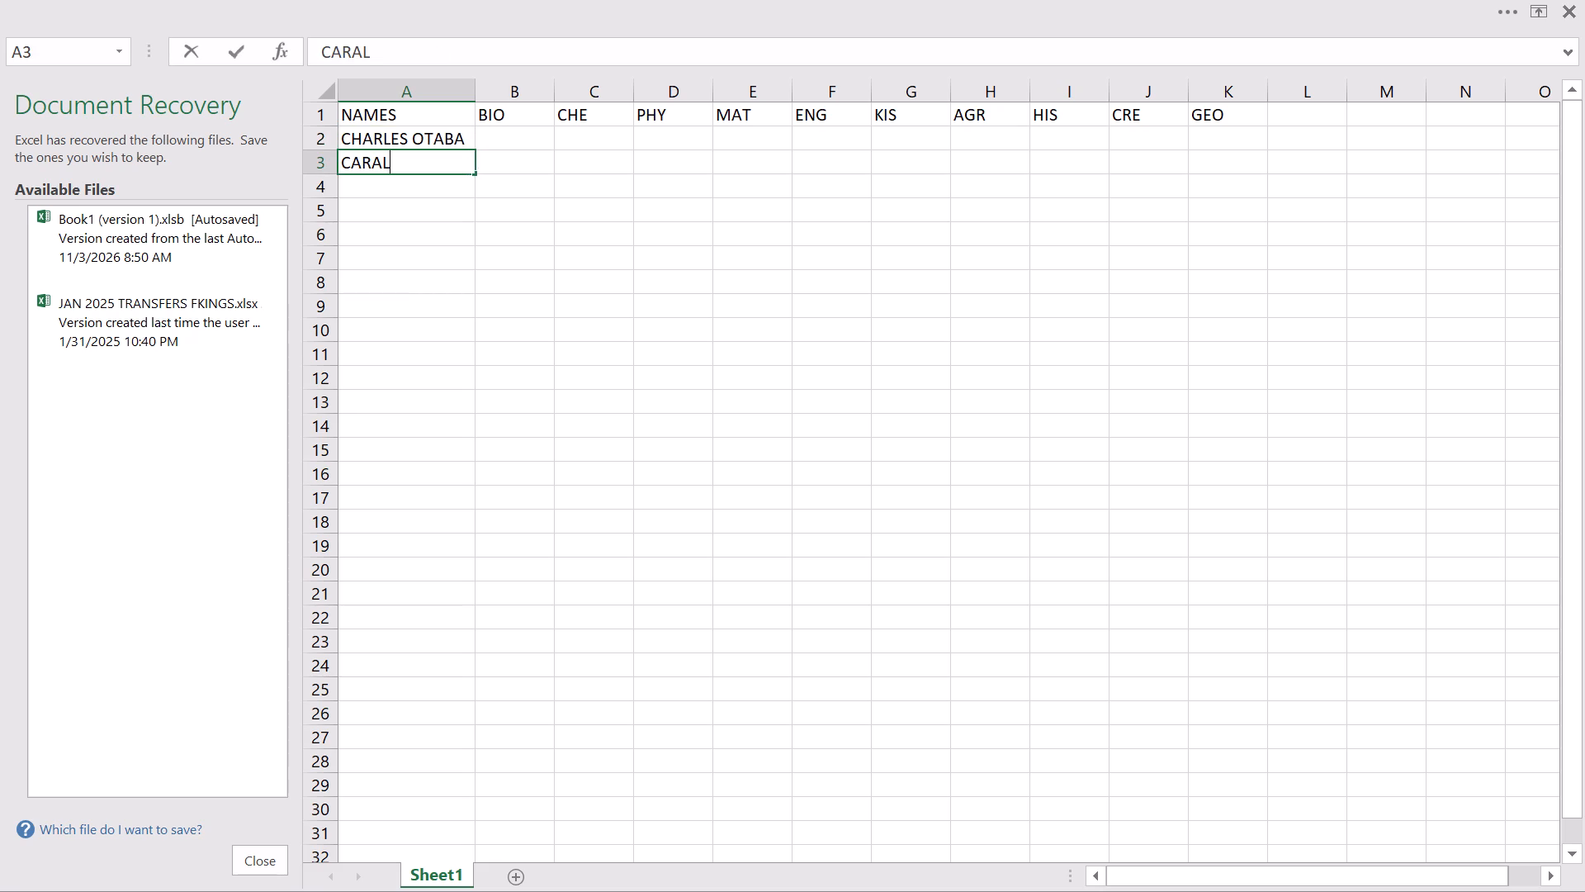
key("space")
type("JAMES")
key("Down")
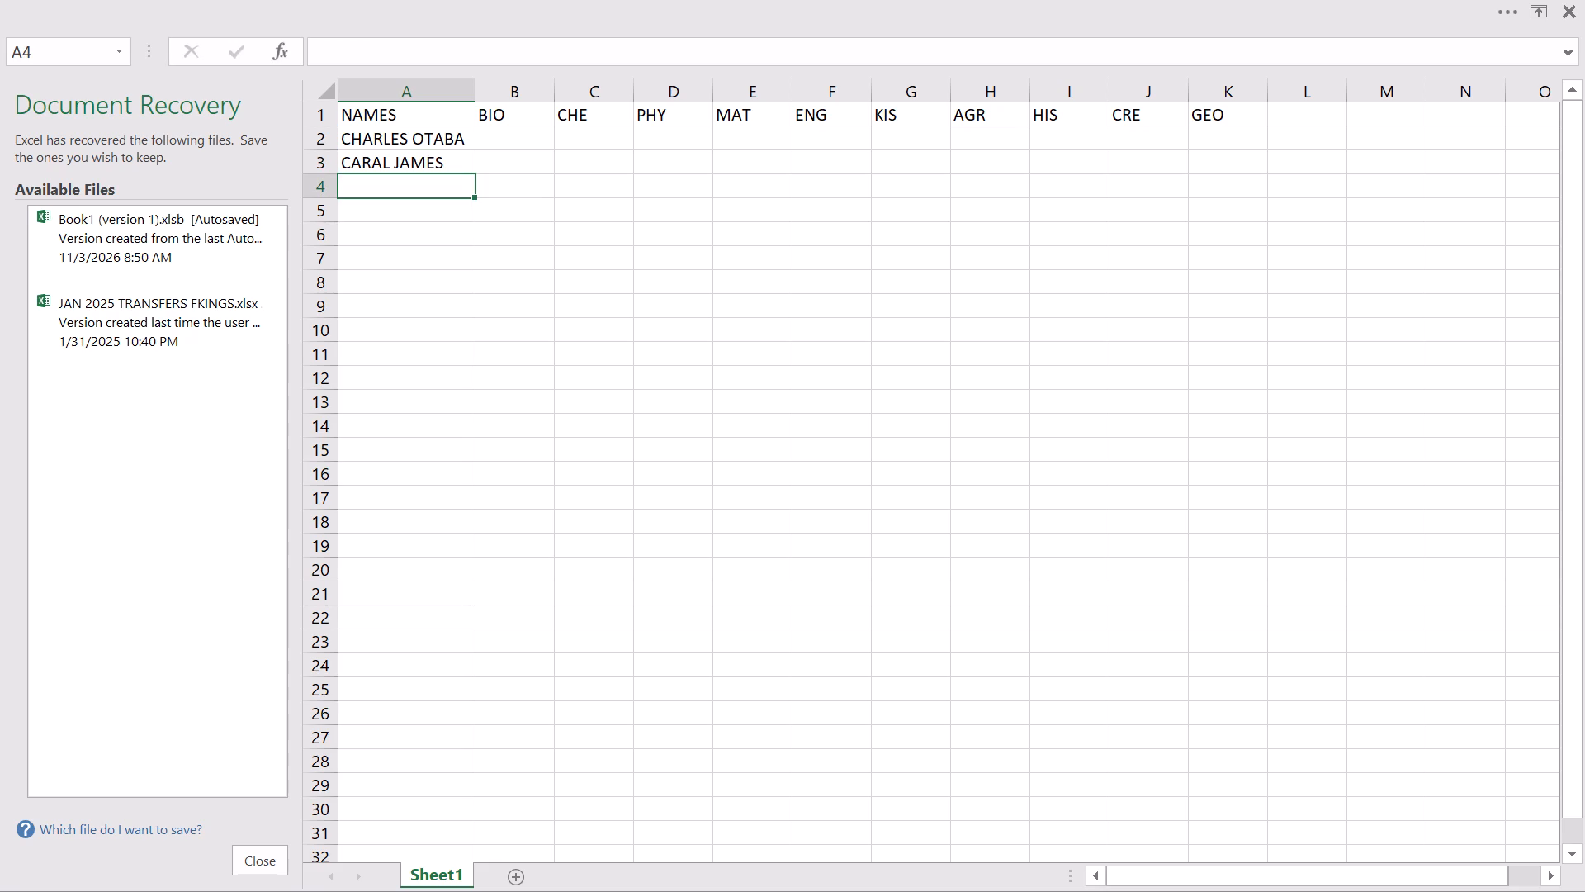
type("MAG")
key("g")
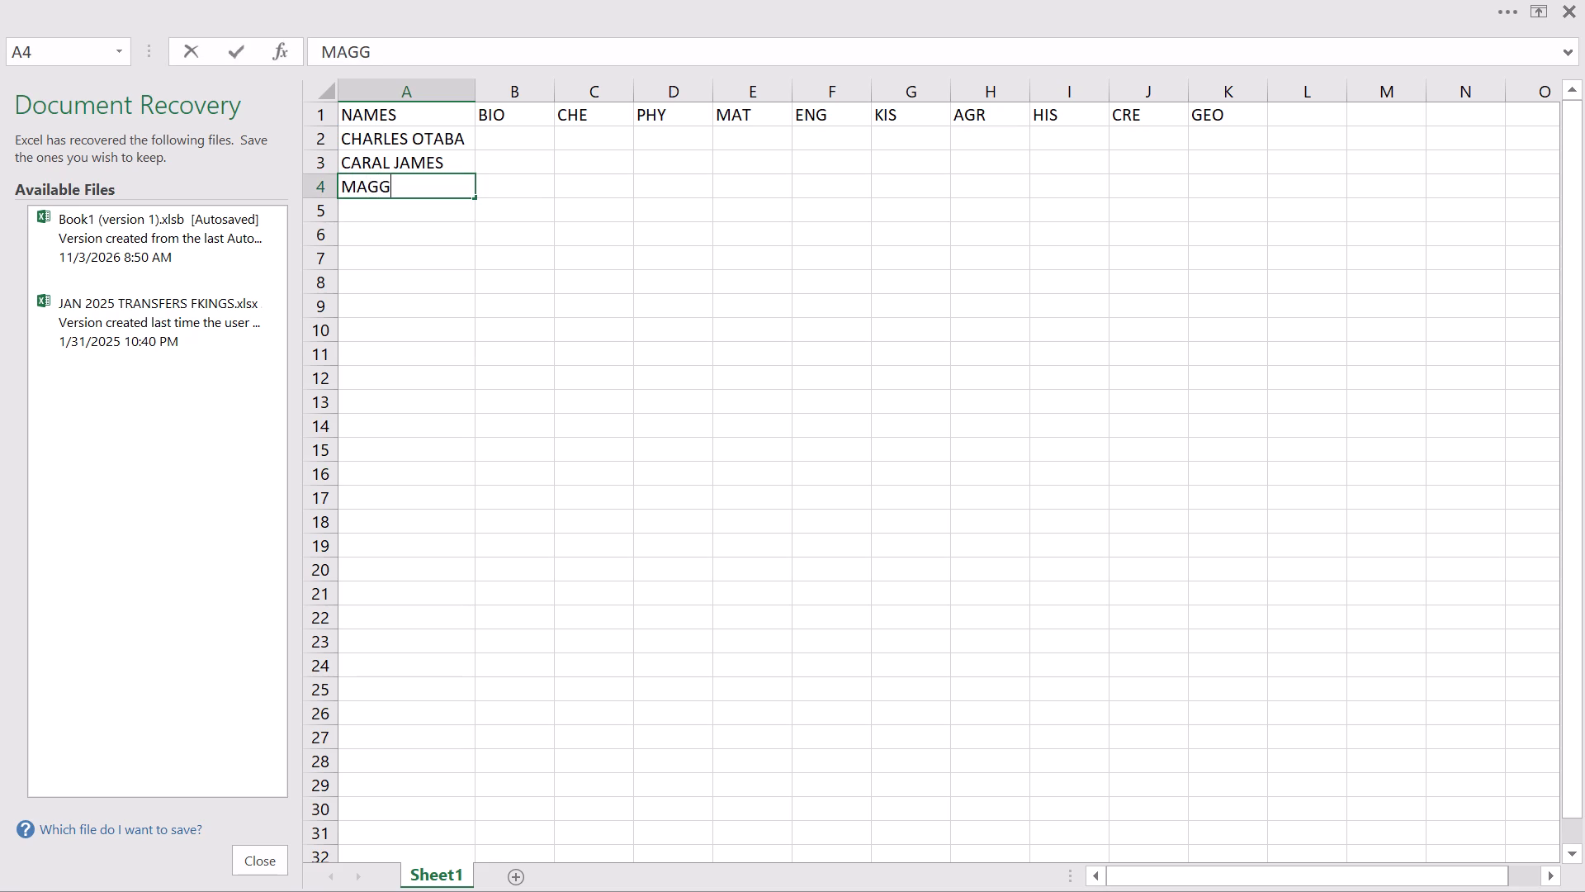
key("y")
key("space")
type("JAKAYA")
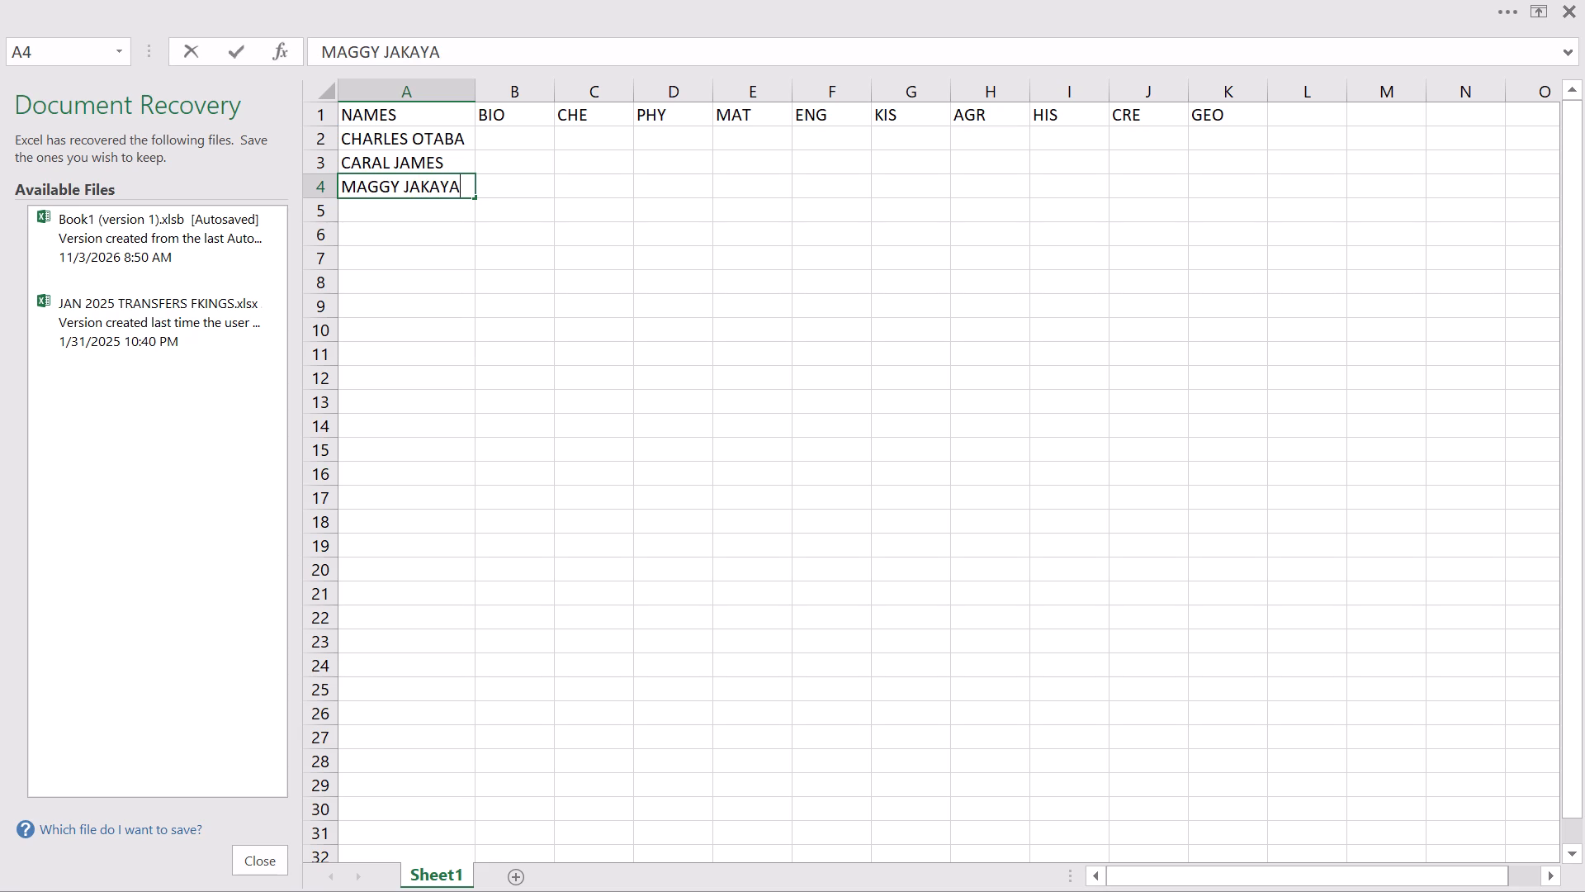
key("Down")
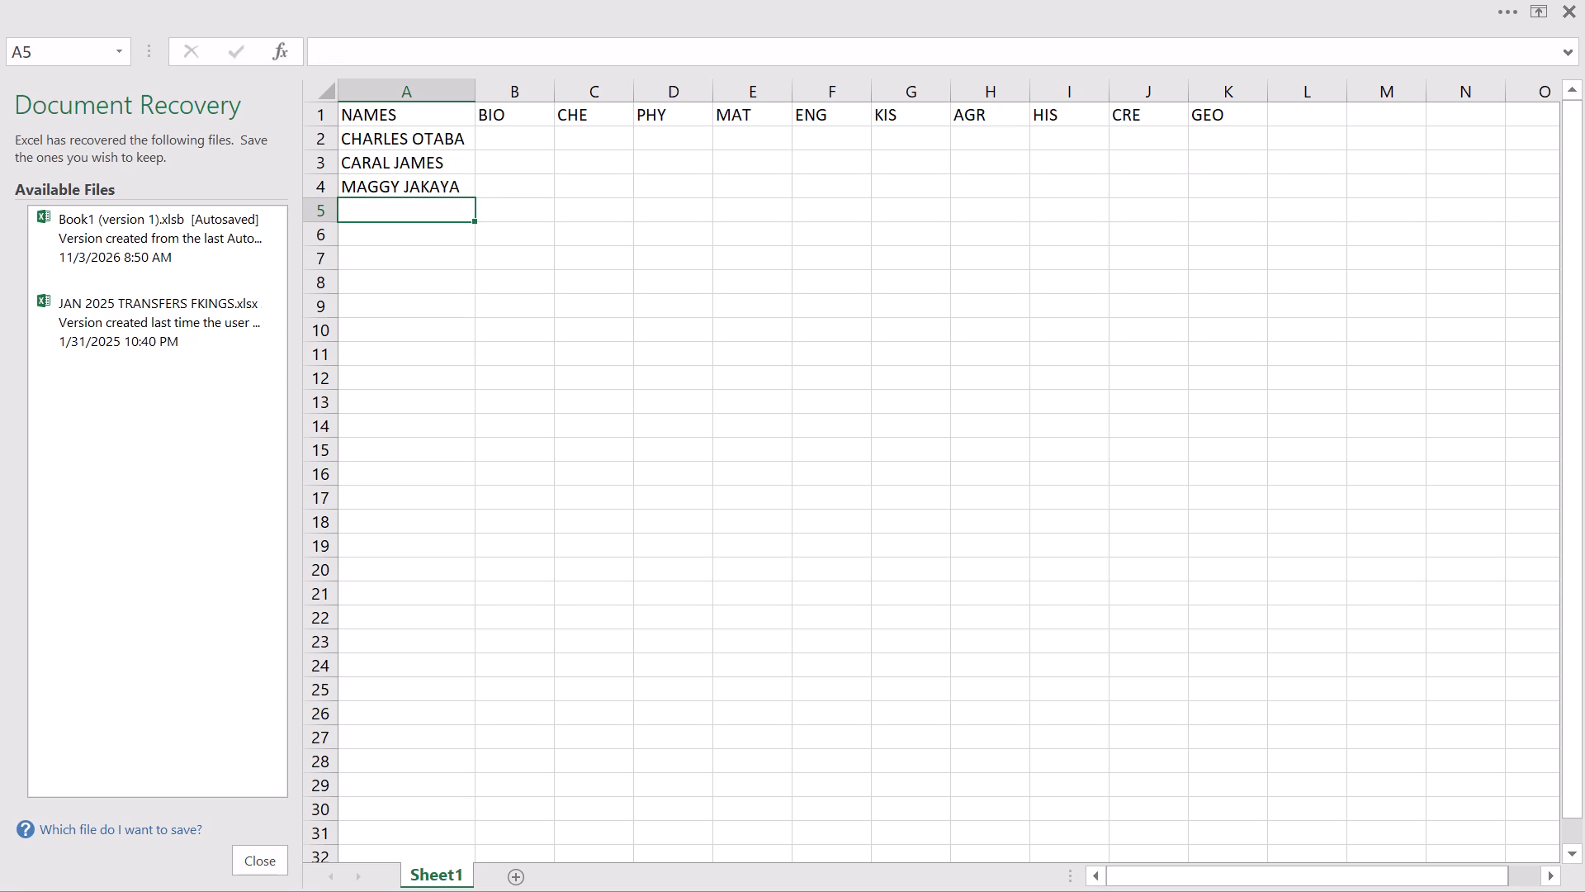
Enter the fourth and fifth students' full names in capitals in cells A5 and A6 of the NAMES column.
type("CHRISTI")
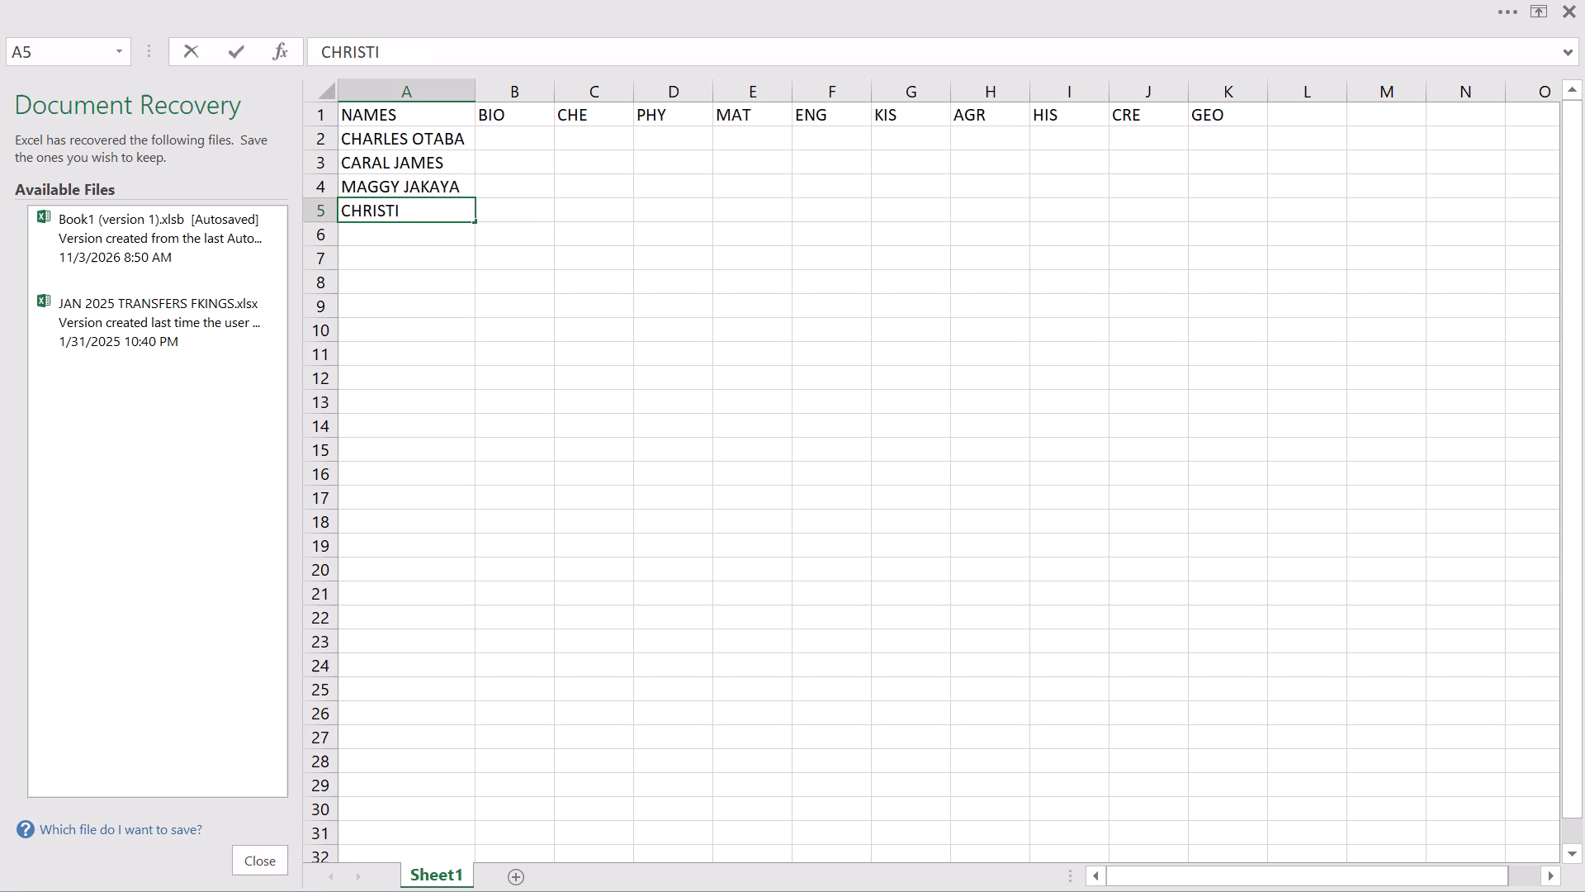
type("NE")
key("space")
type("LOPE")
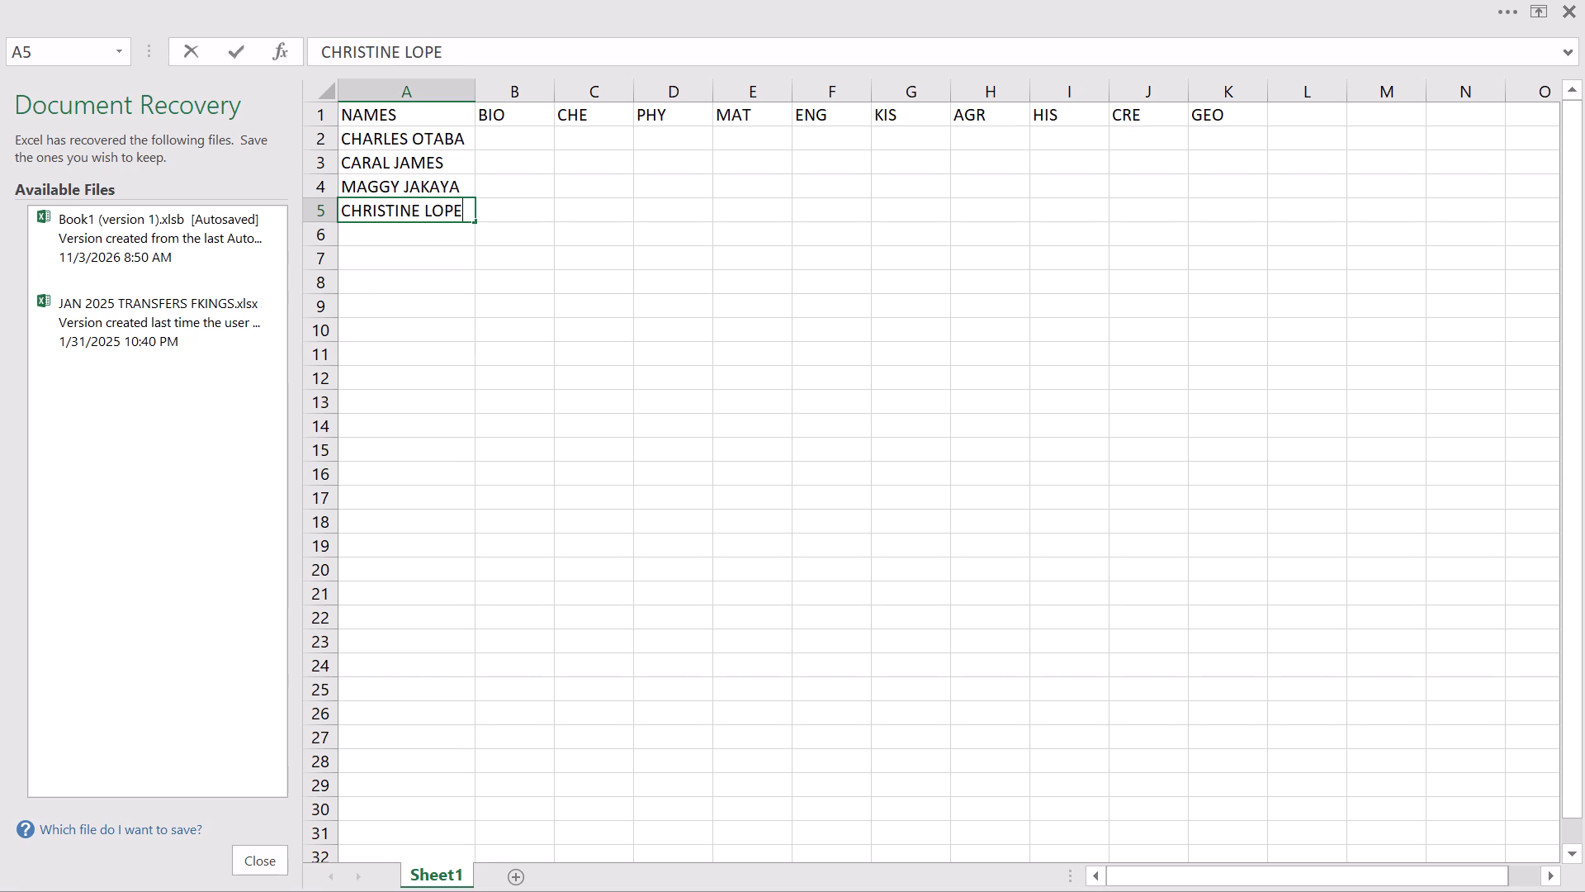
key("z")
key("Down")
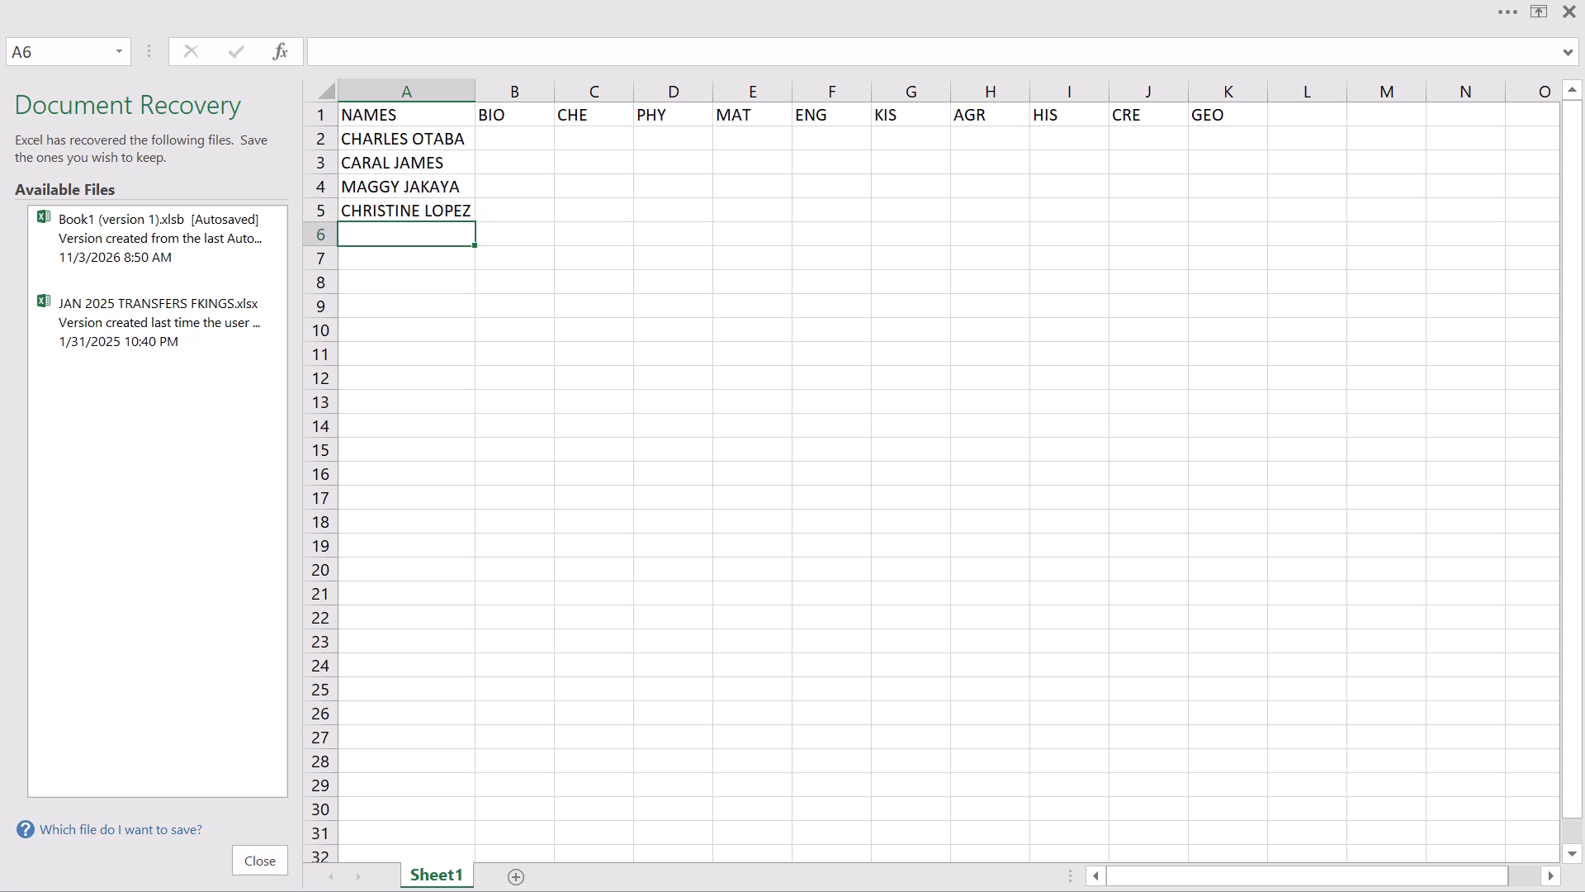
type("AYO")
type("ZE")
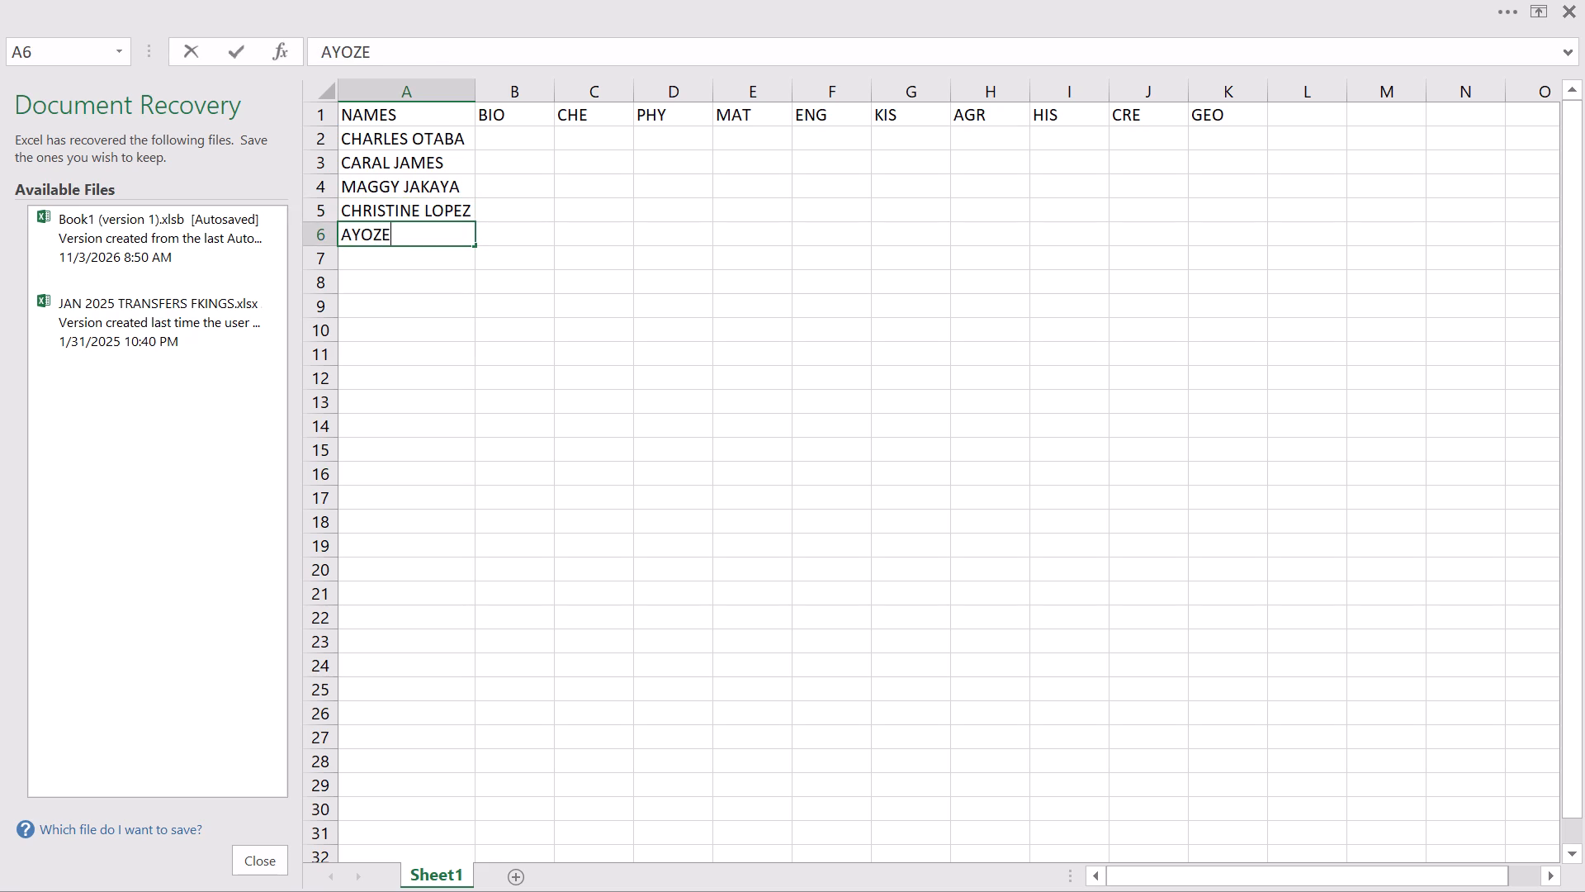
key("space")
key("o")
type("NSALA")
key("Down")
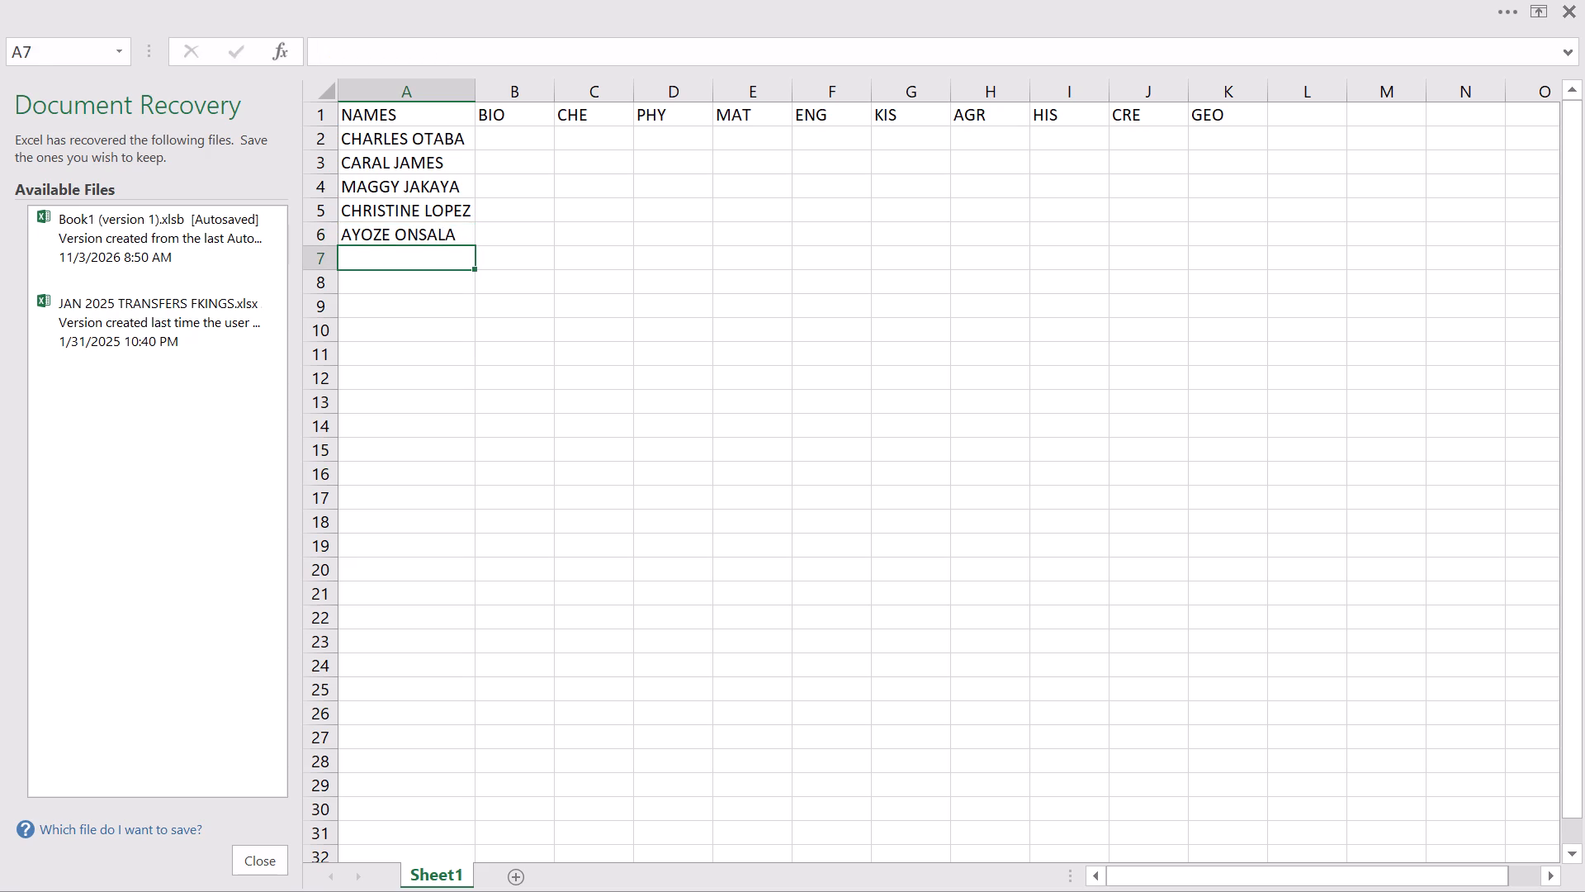
Enter the sixth student's full name in capitals in cell A7 of the NAMES column.
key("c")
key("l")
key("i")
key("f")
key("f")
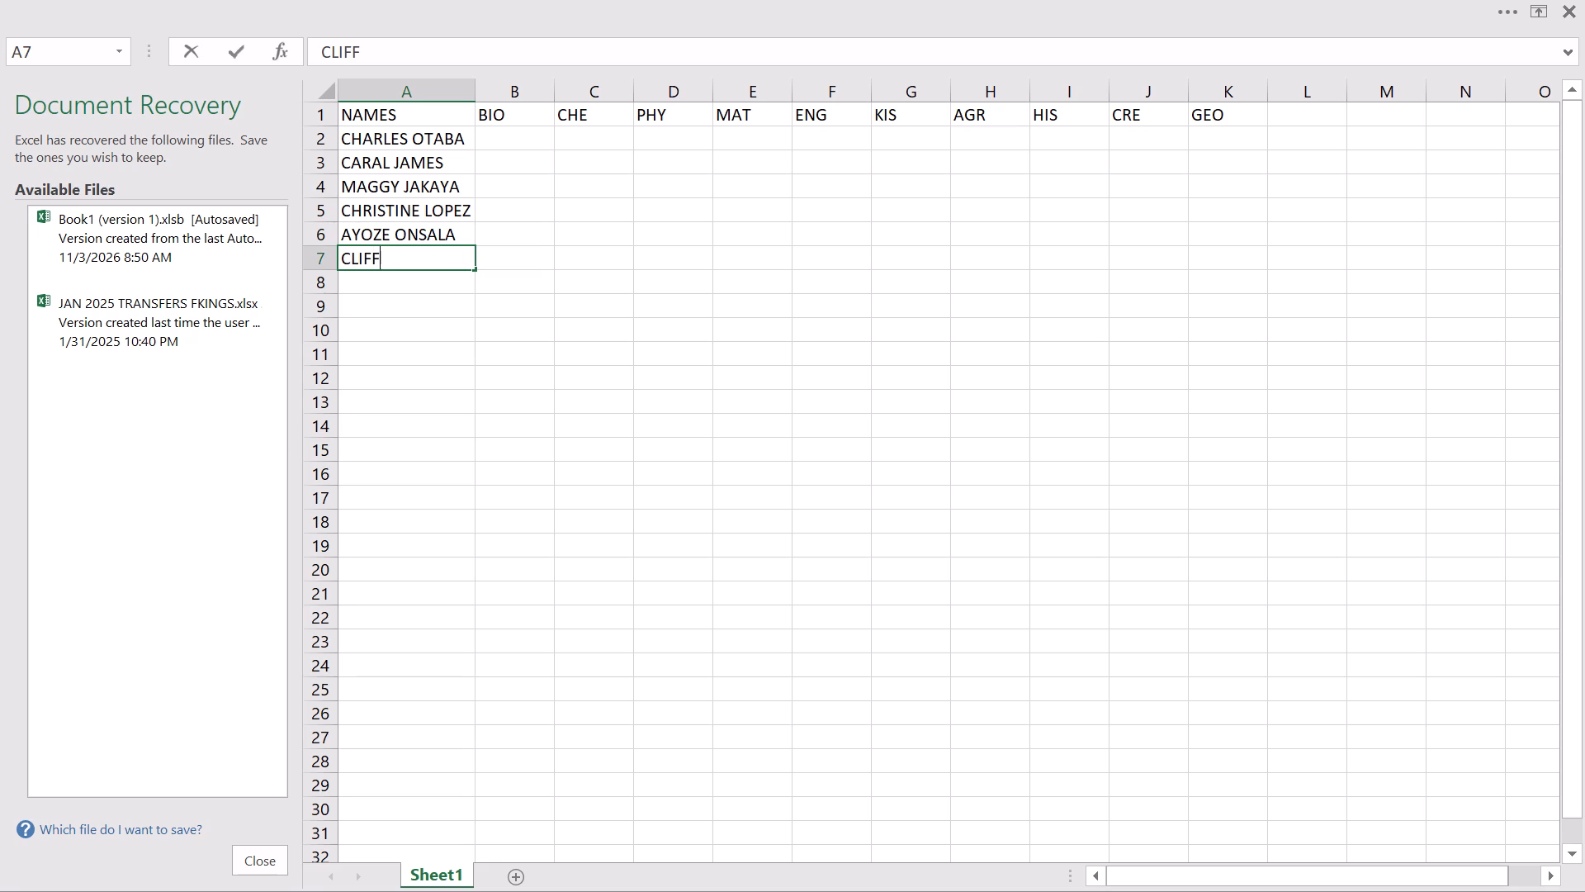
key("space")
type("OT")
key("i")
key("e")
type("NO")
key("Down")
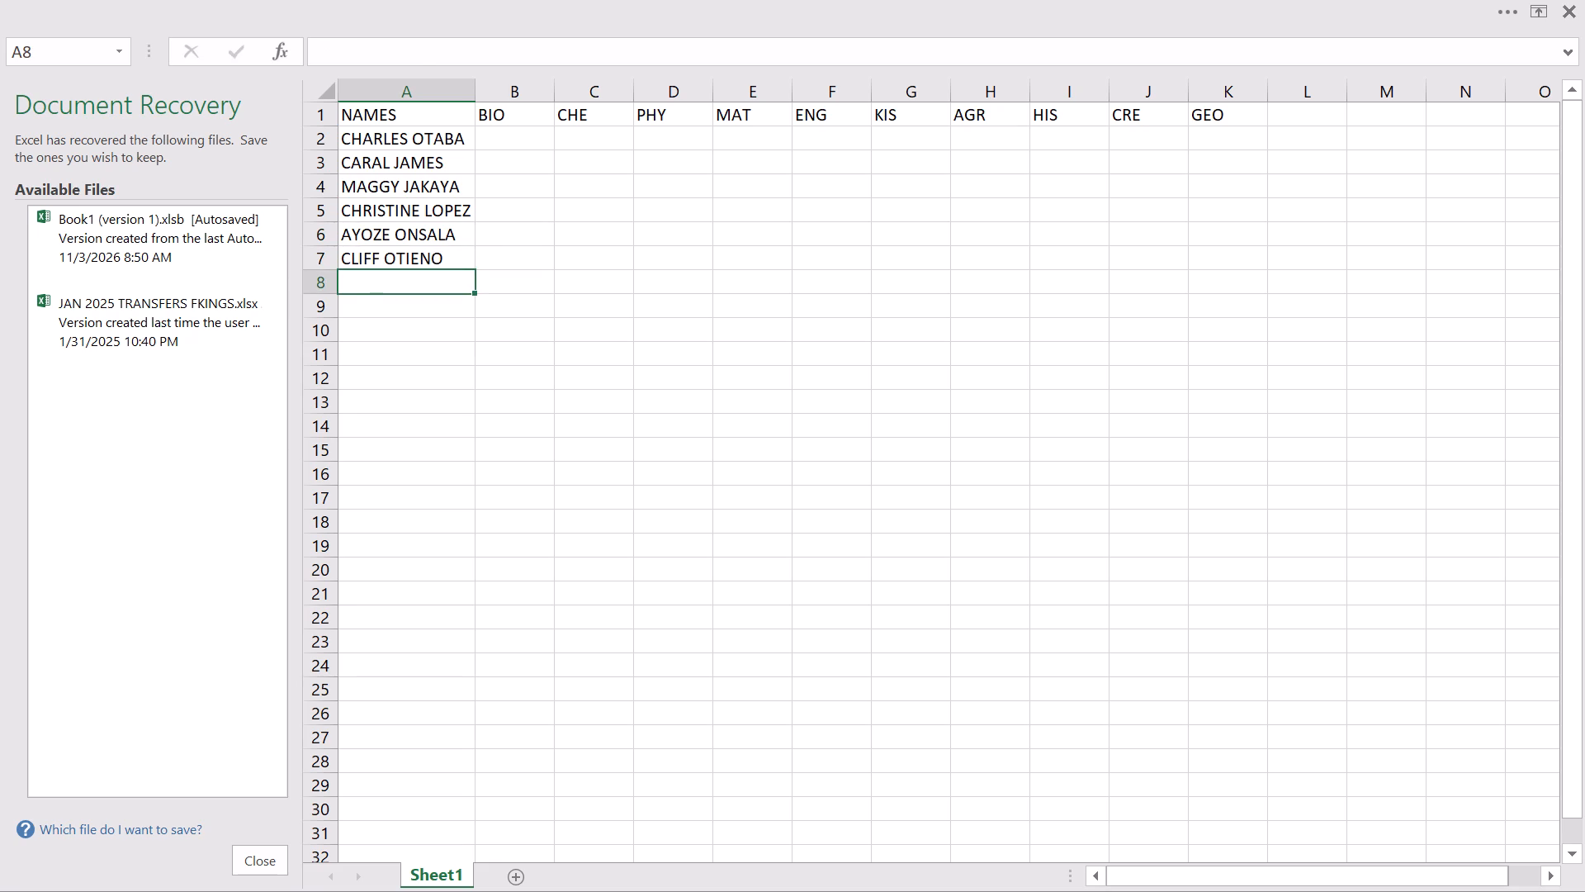
Enter the seventh student's full name in capitals in cell A8 of the NAMES column.
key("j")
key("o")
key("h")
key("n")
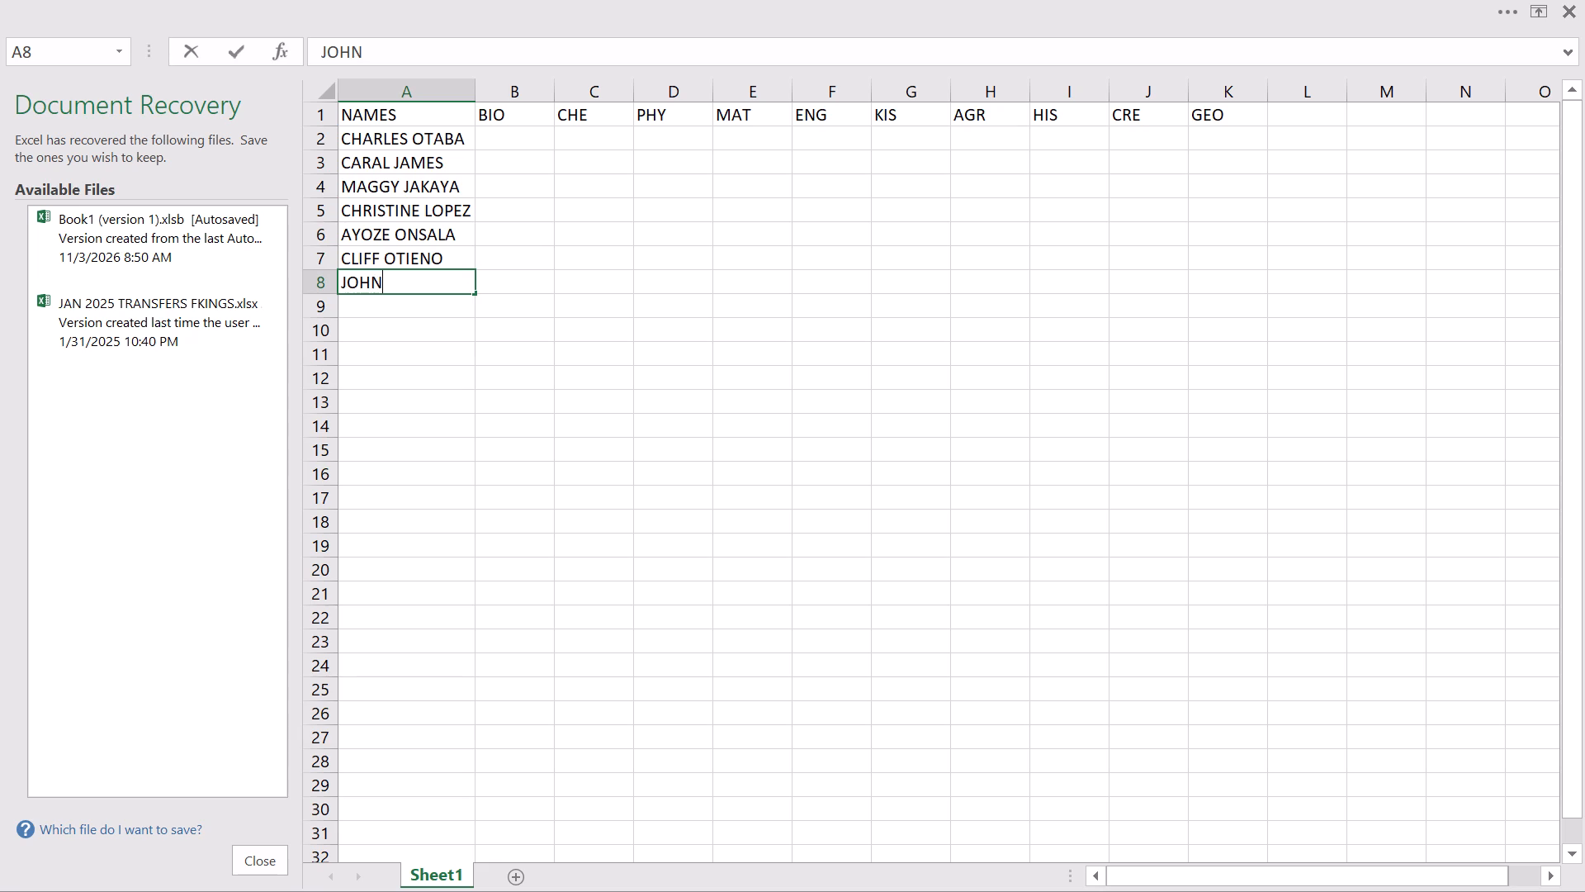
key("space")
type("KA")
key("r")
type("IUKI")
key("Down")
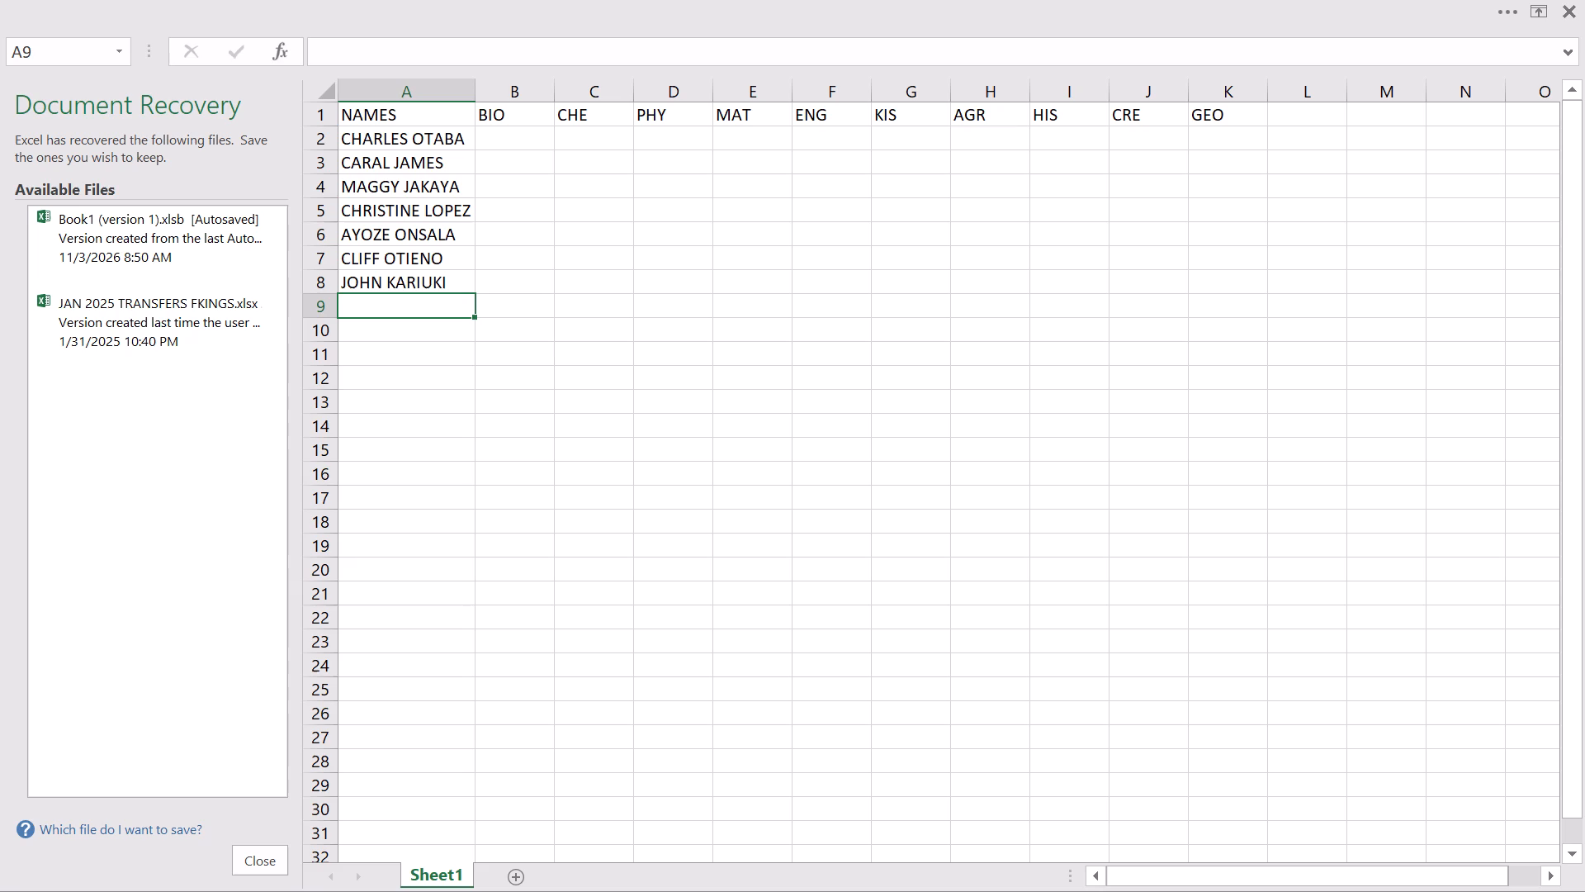
Enter the eighth and ninth students' full names in capitals in cells A9 and A10 of the NAMES column.
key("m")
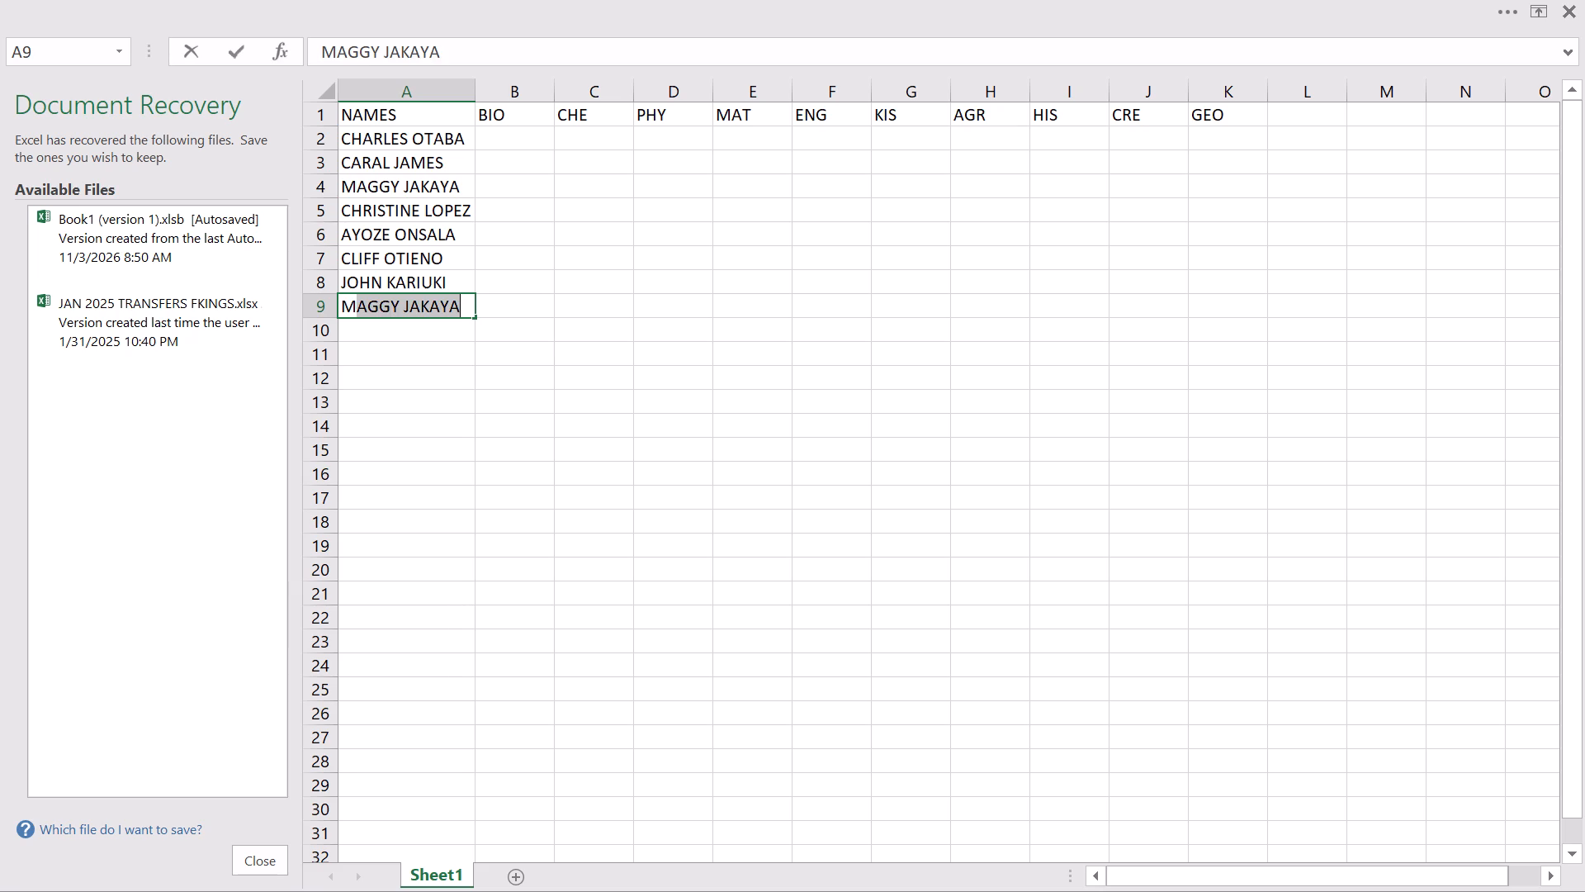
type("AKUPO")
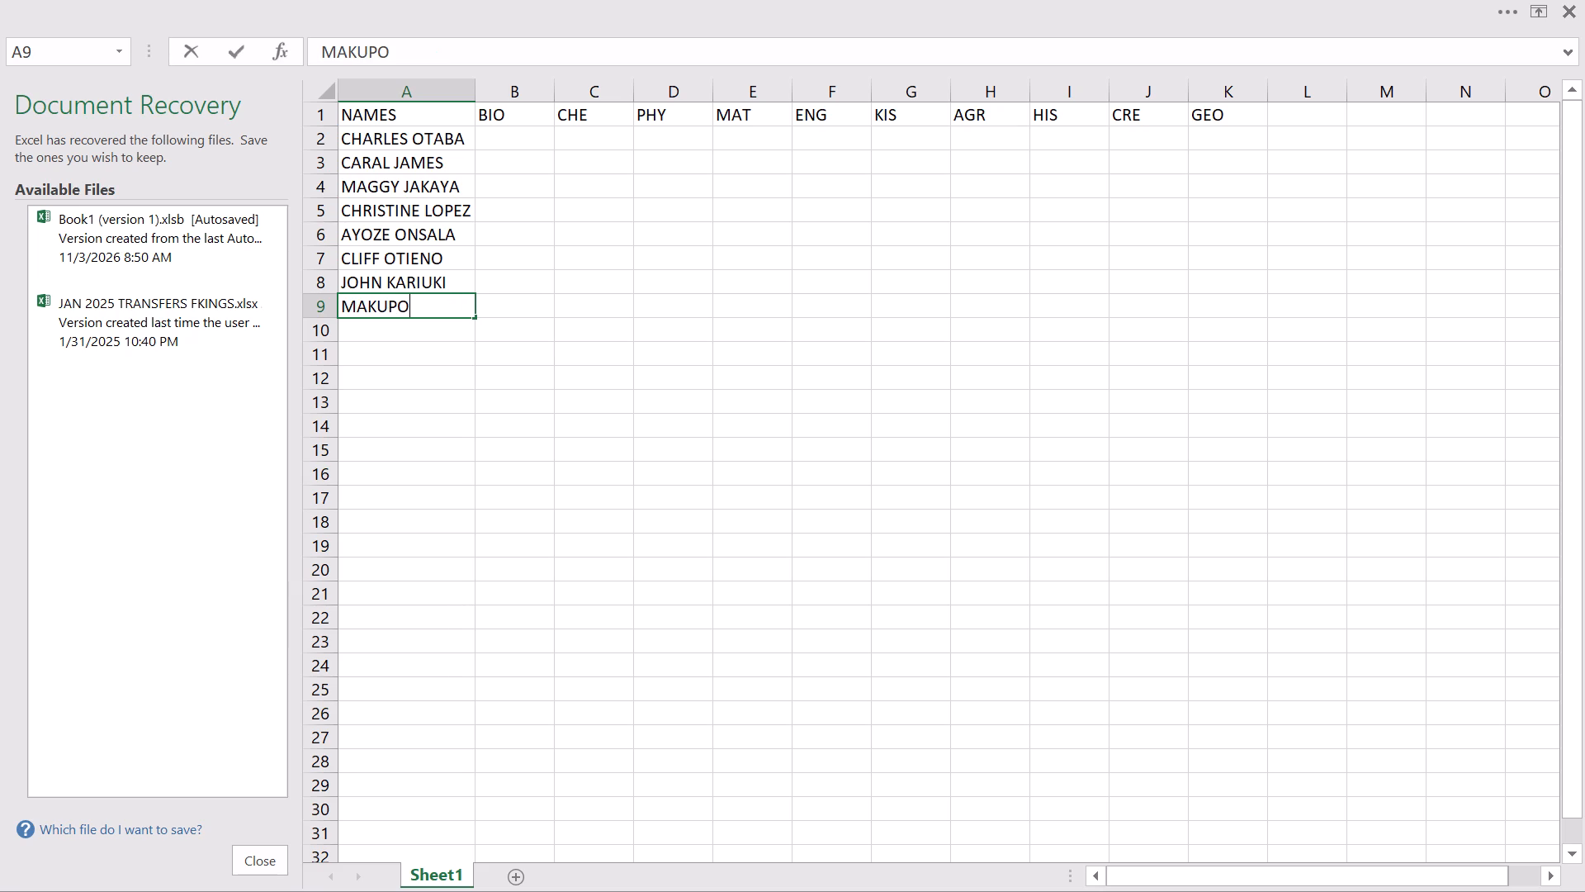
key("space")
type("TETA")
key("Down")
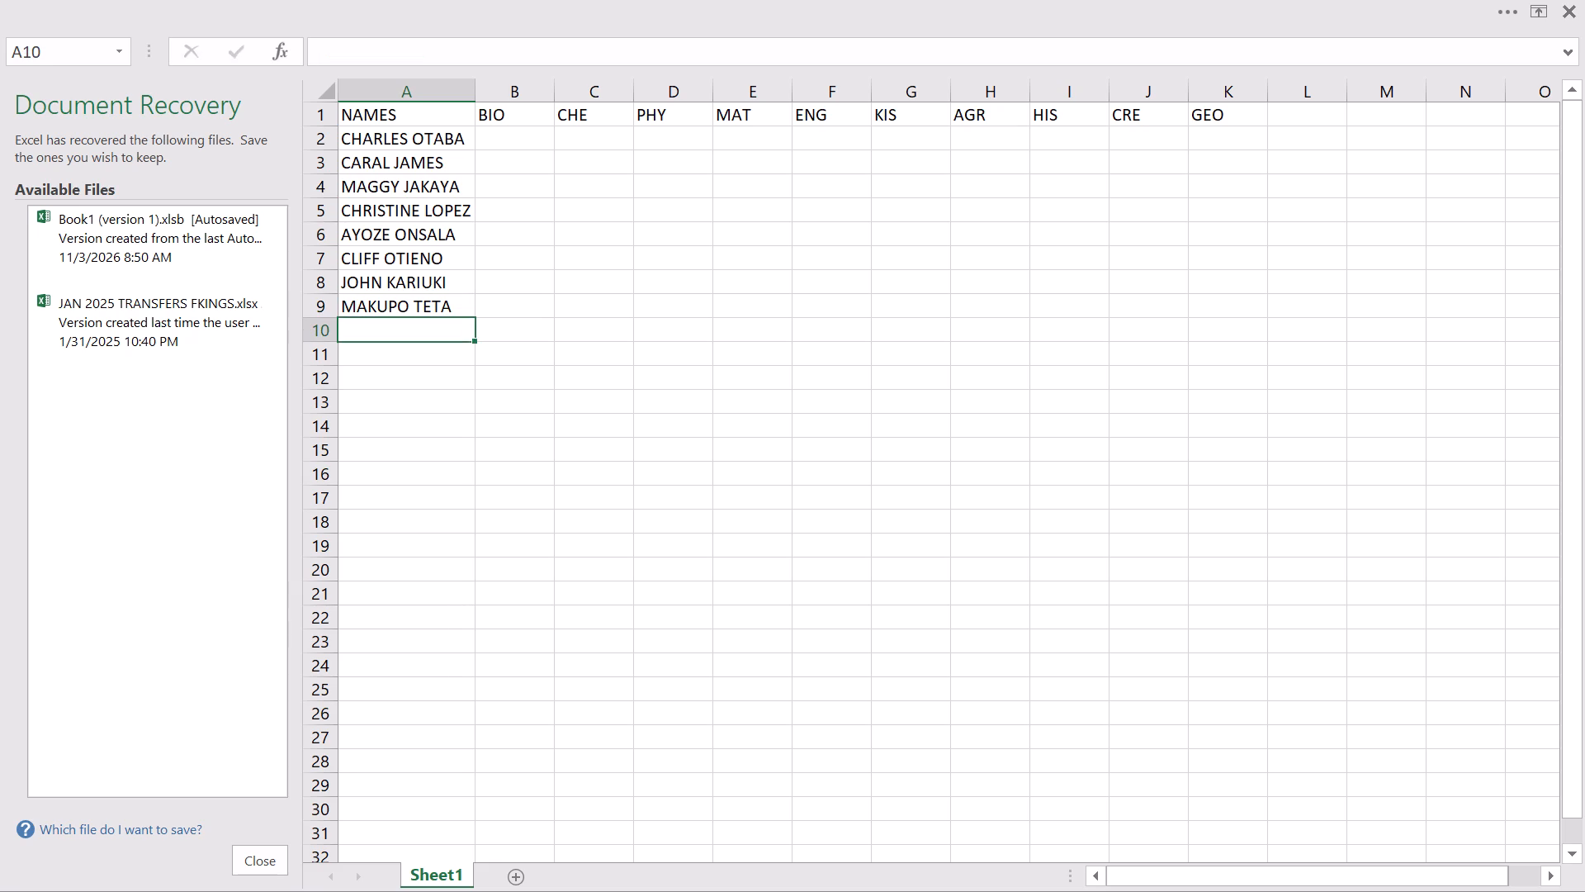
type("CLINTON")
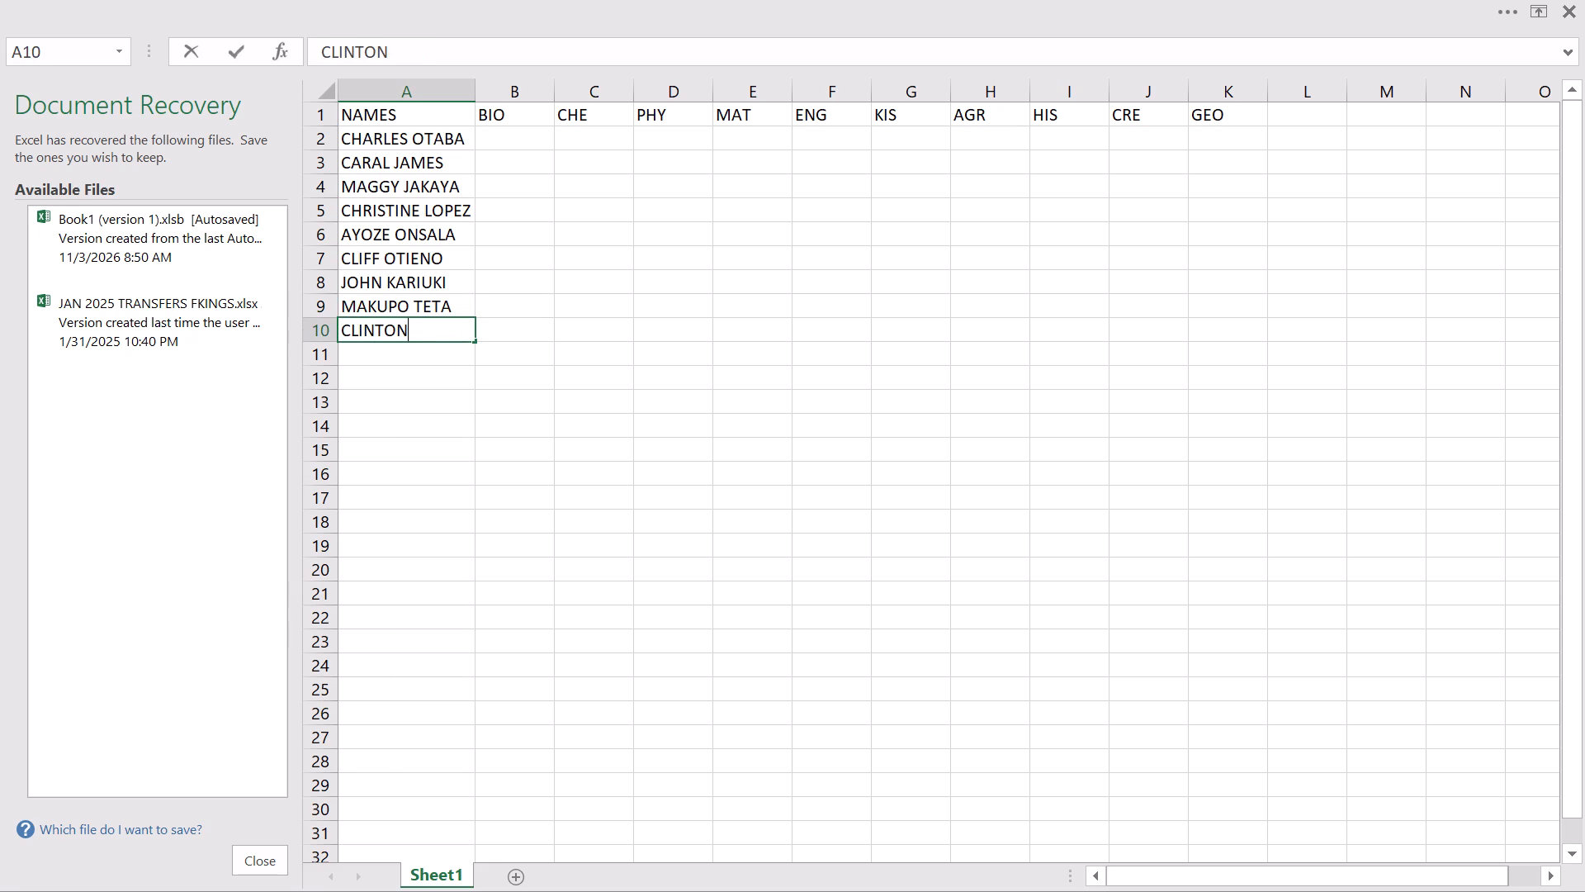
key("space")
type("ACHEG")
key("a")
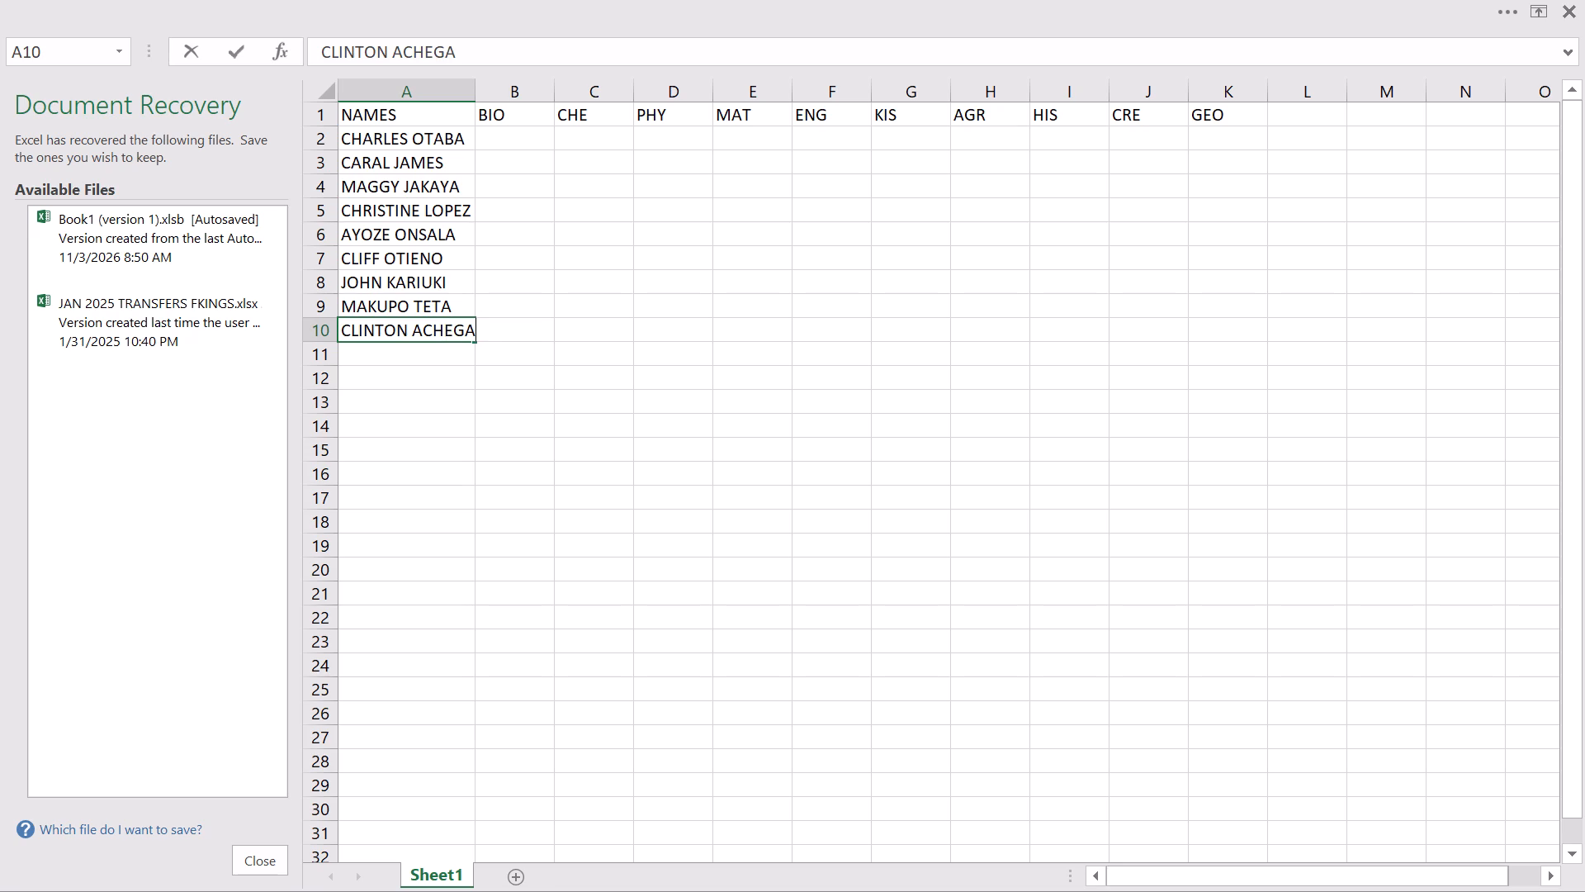
Widen column A further so that longer student names fit under the NAMES header.
left_click(468, 107)
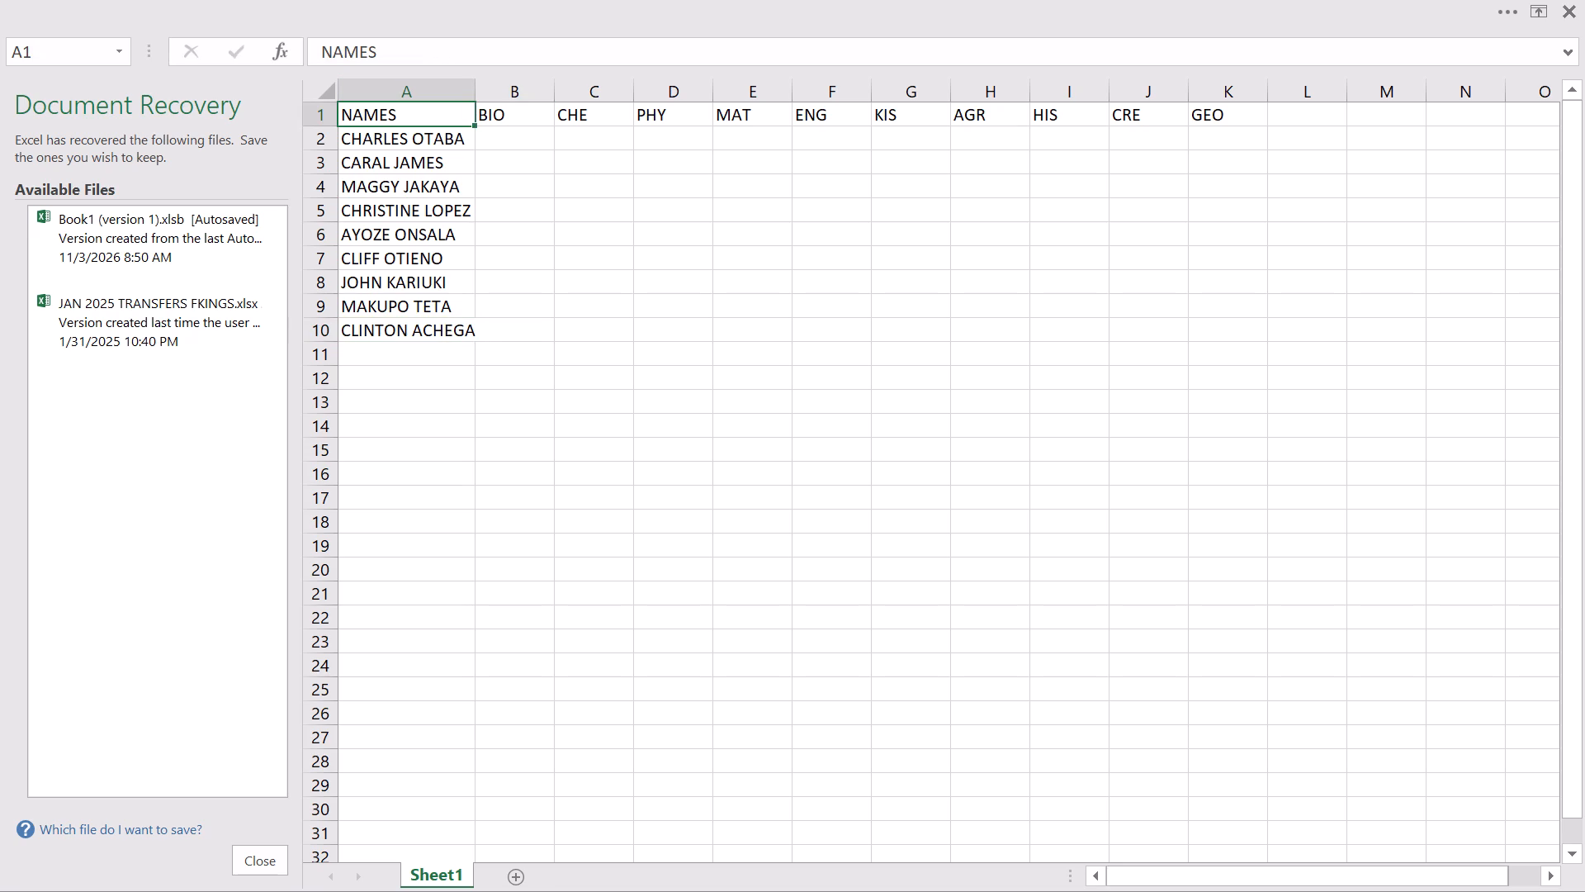
left_click_drag(472, 92, 500, 90)
Enter the tenth and eleventh students' full names in capitals in cells A11 and A12 of the NAMES column.
left_click(475, 354)
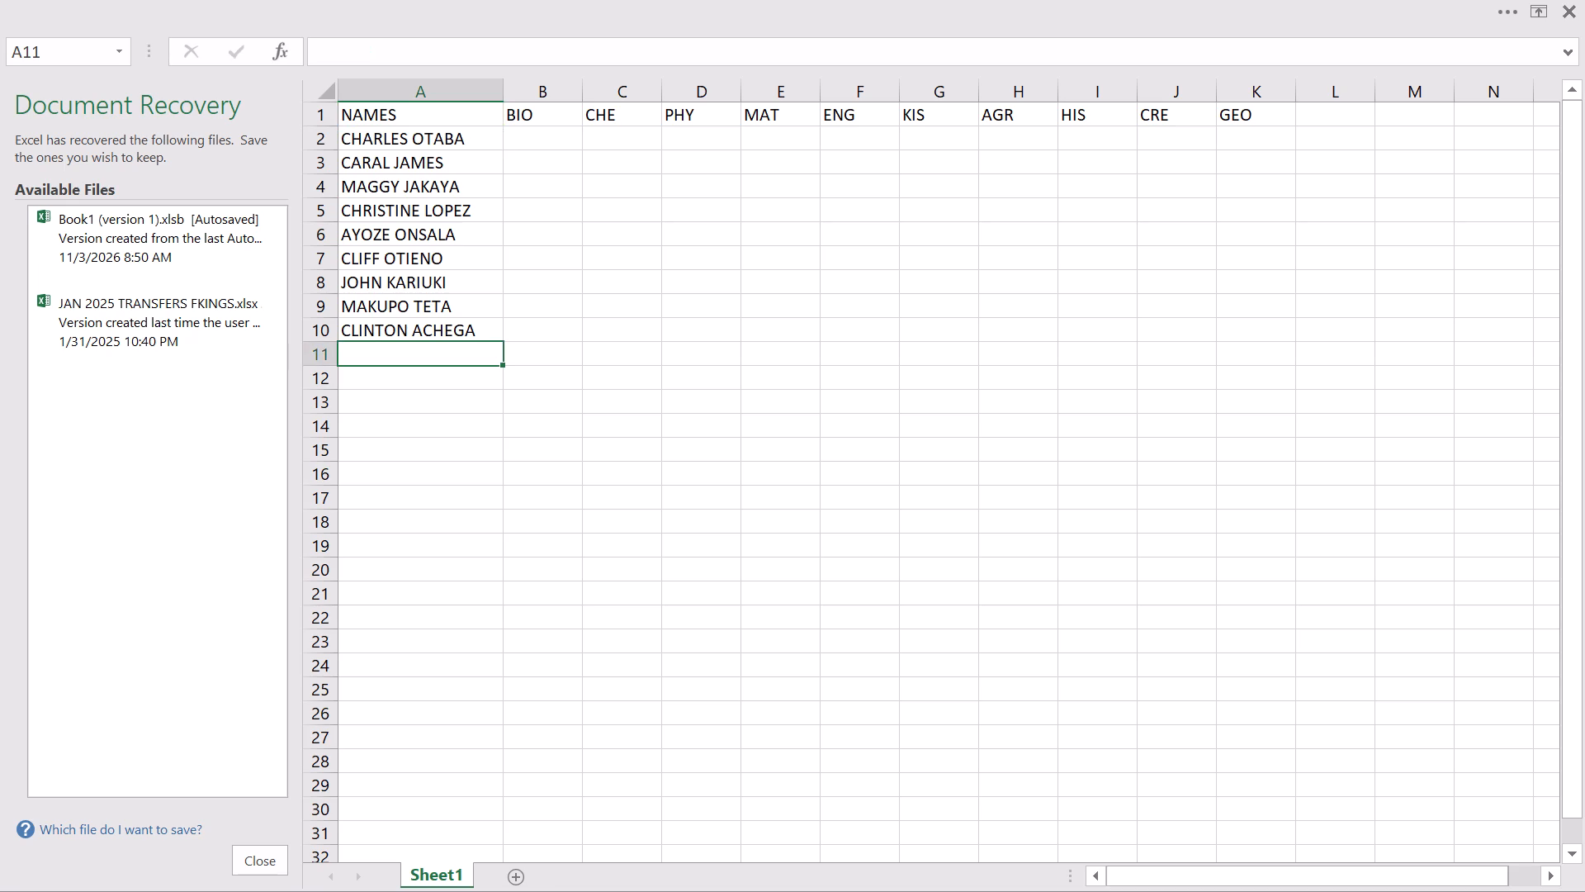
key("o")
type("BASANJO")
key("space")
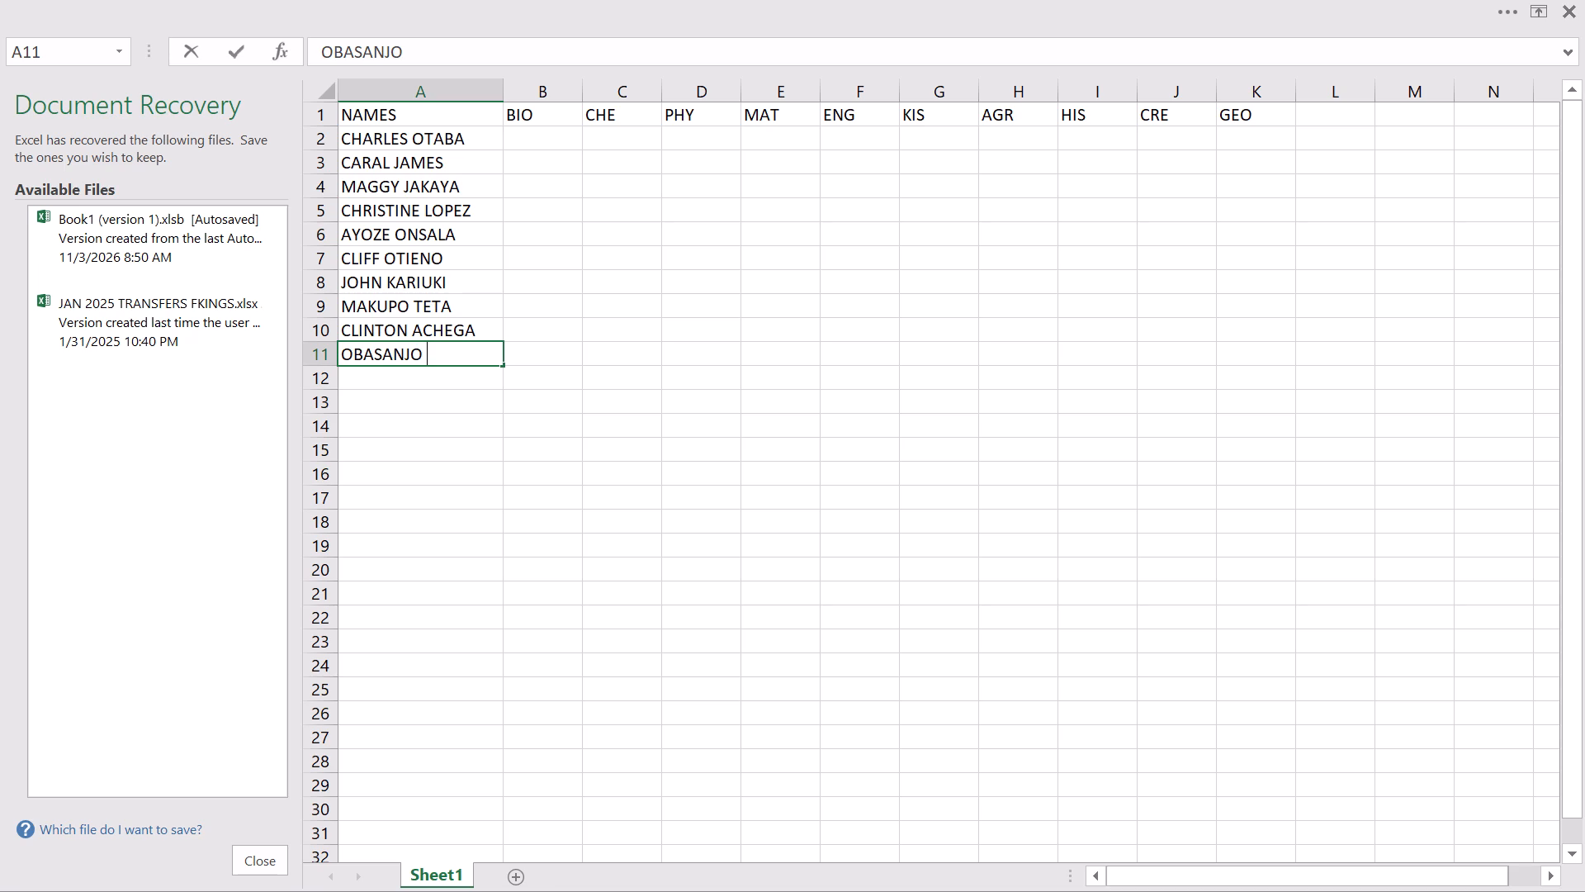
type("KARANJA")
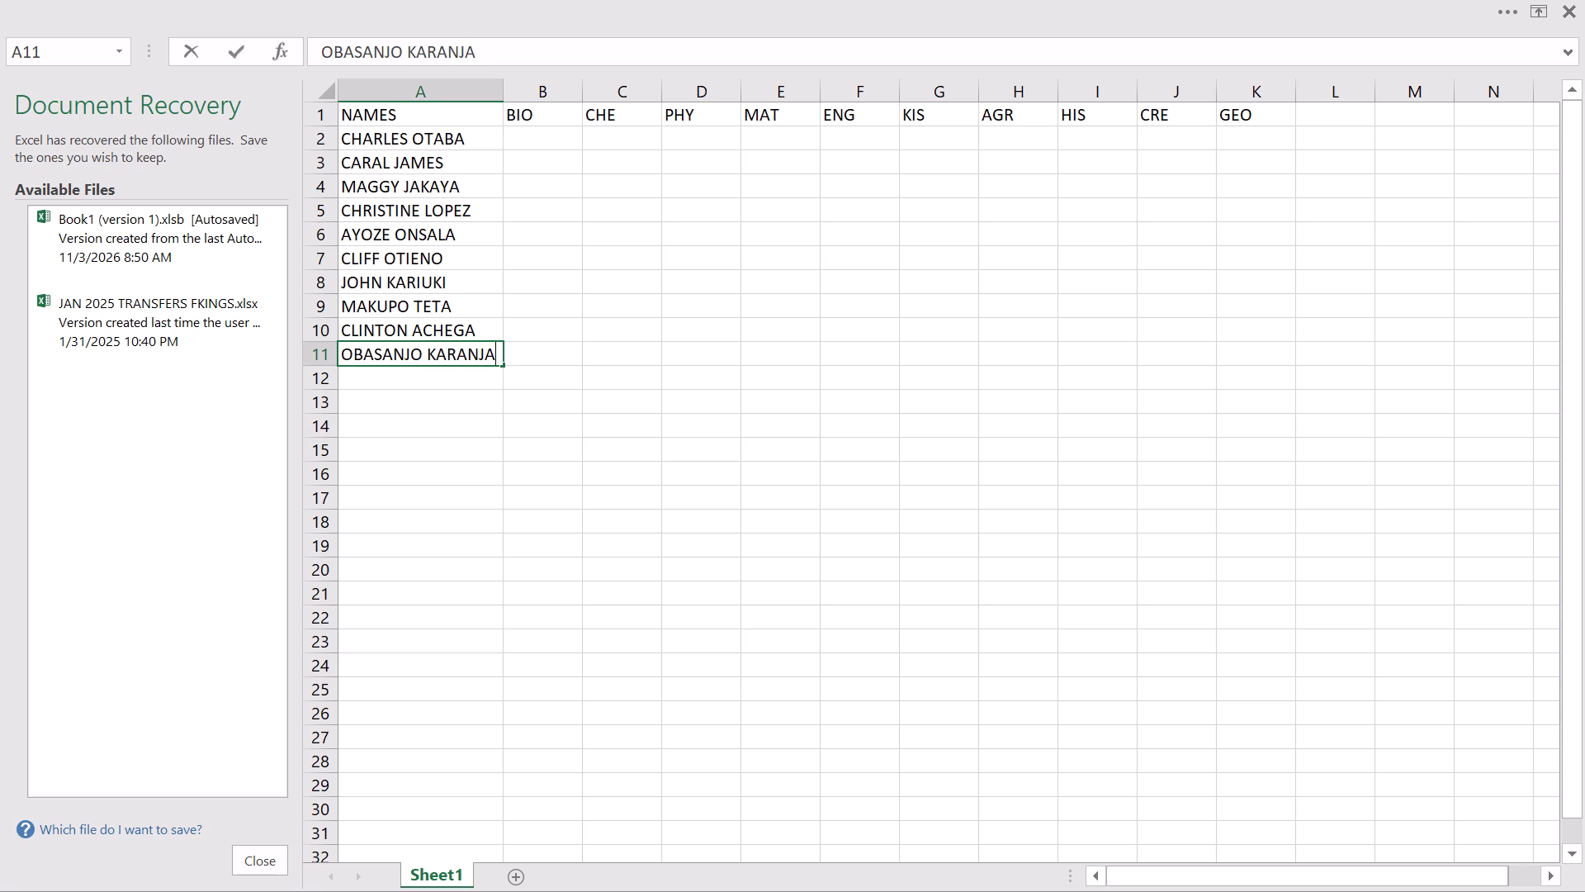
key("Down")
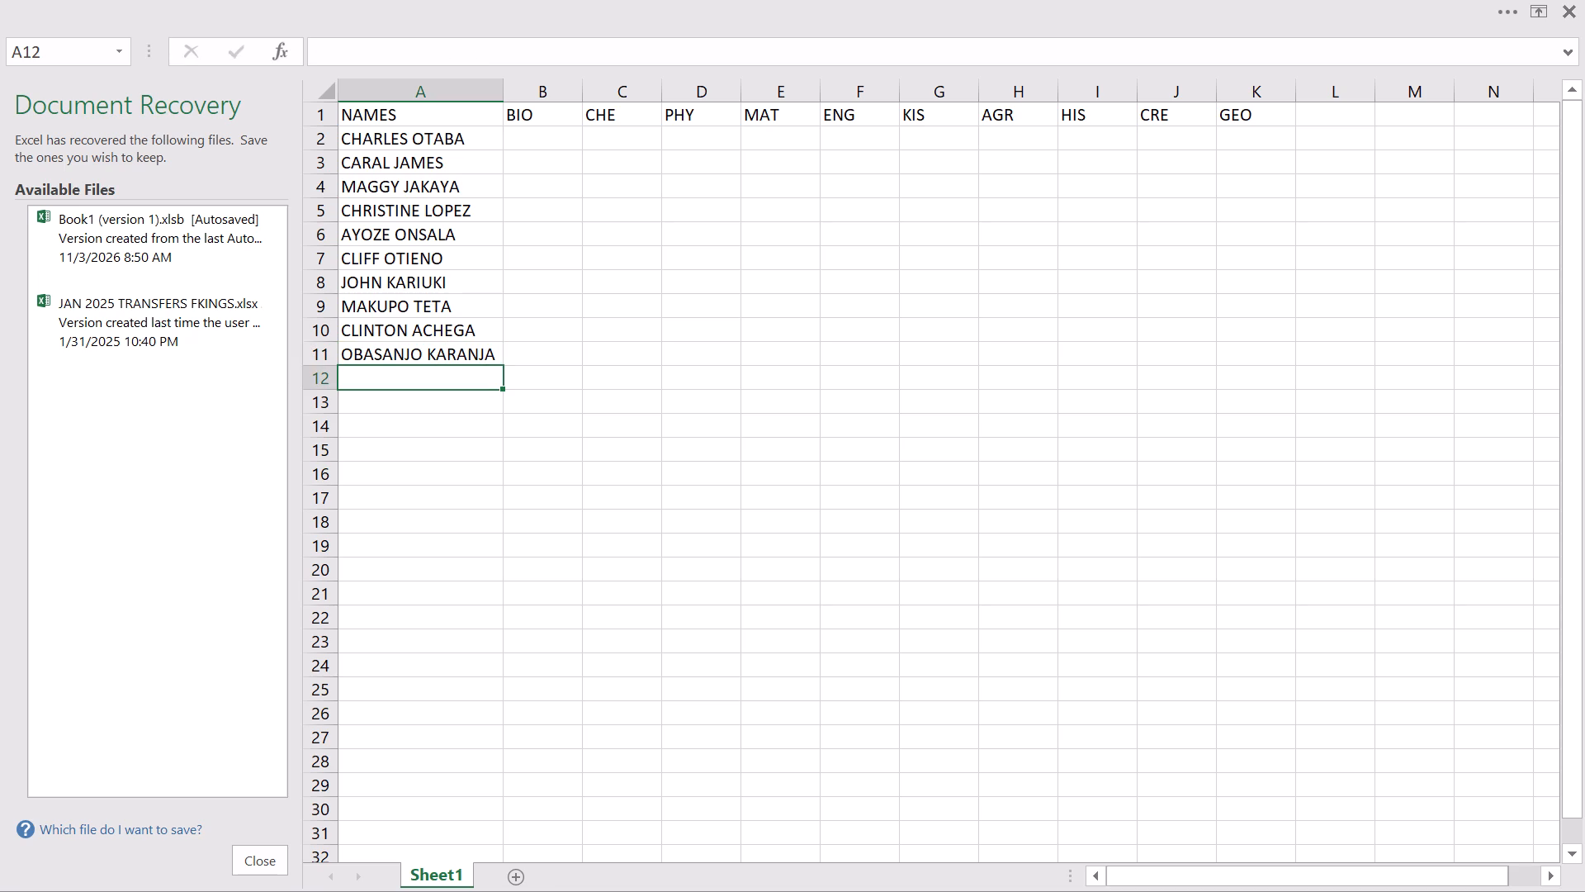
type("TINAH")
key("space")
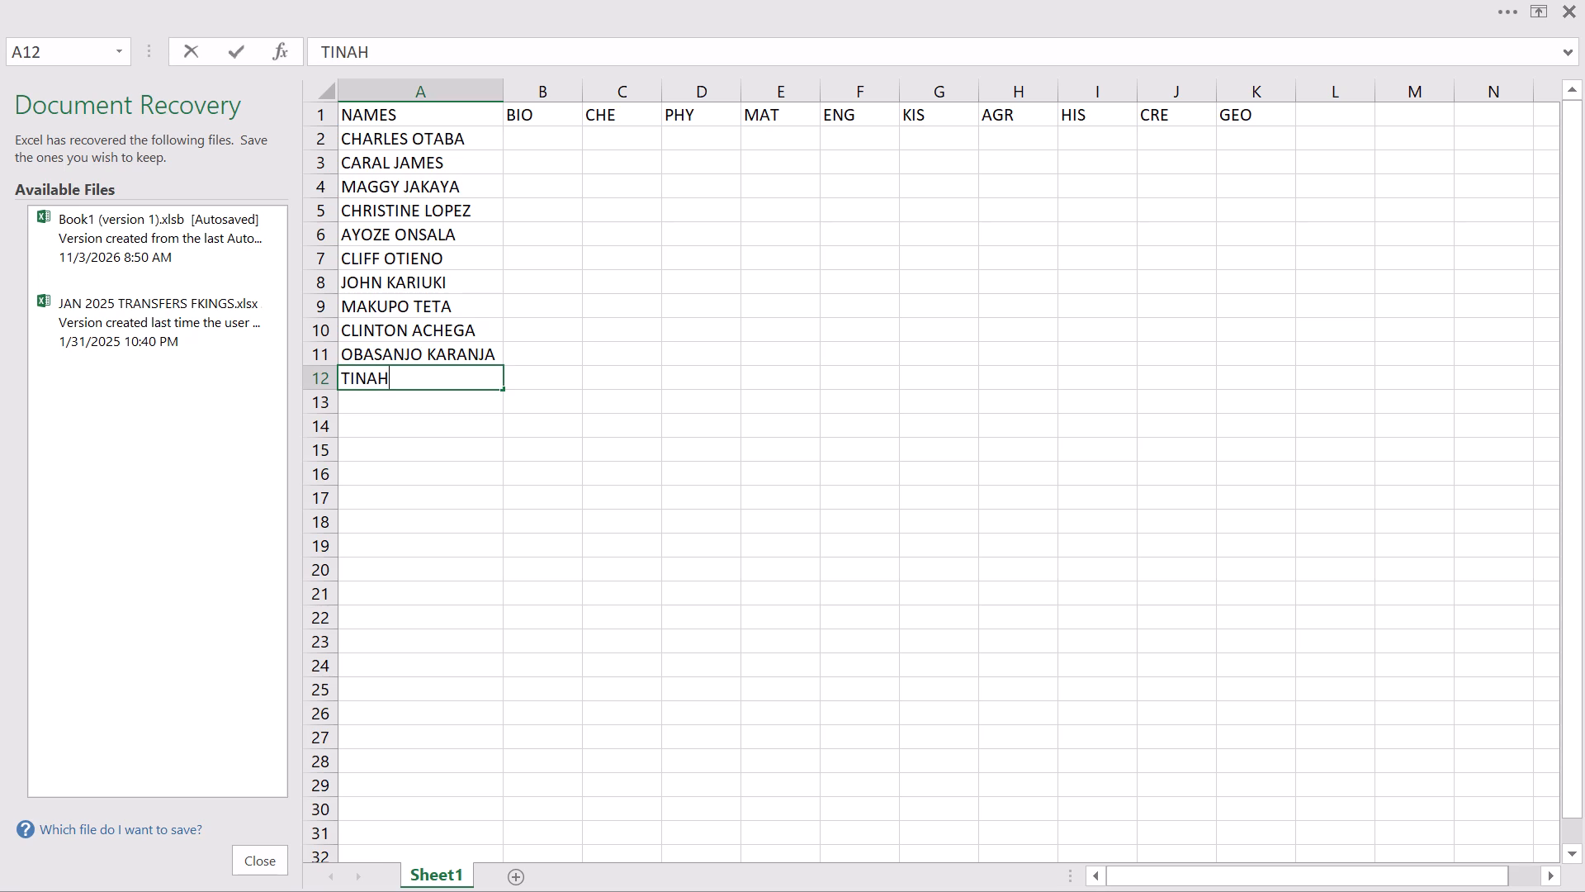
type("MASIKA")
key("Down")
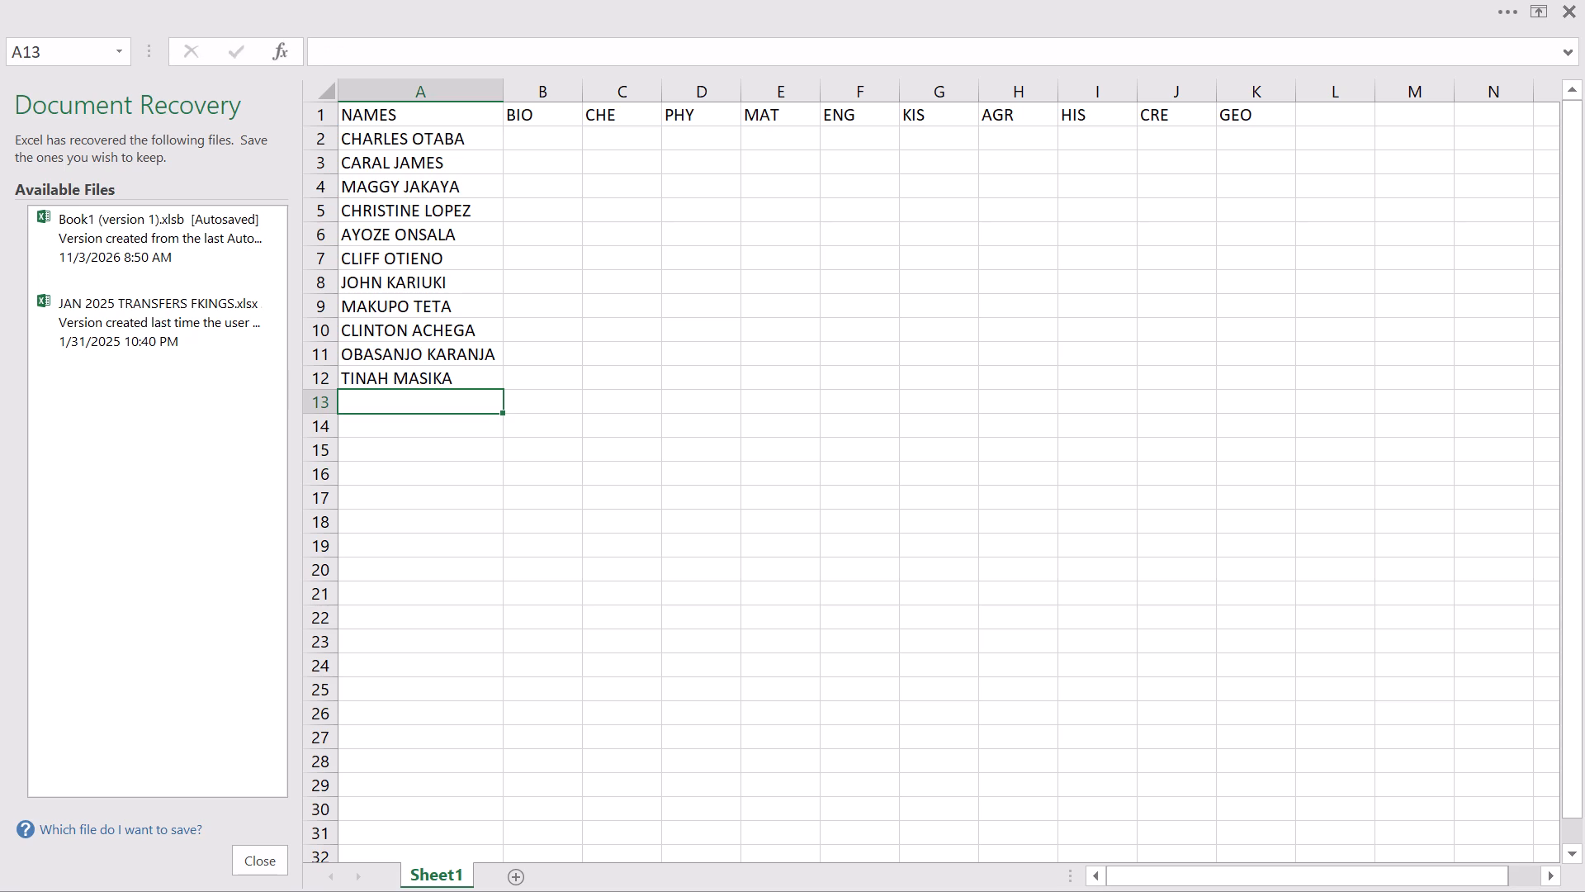
Enter the twelfth and thirteenth students' full names in capitals in cells A13 and A14 of the NAMES column.
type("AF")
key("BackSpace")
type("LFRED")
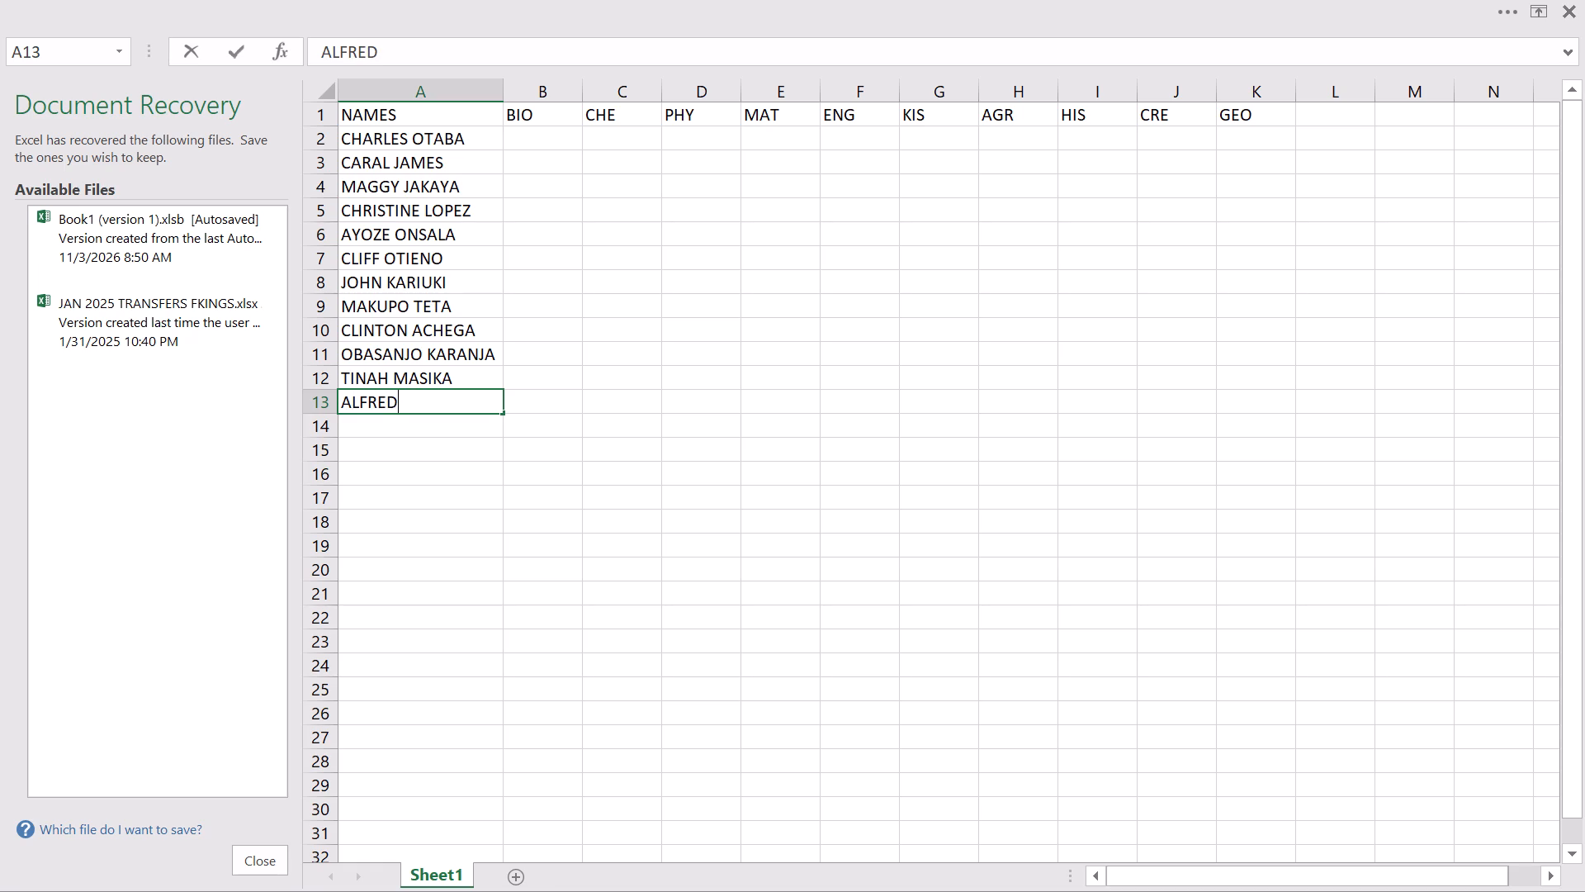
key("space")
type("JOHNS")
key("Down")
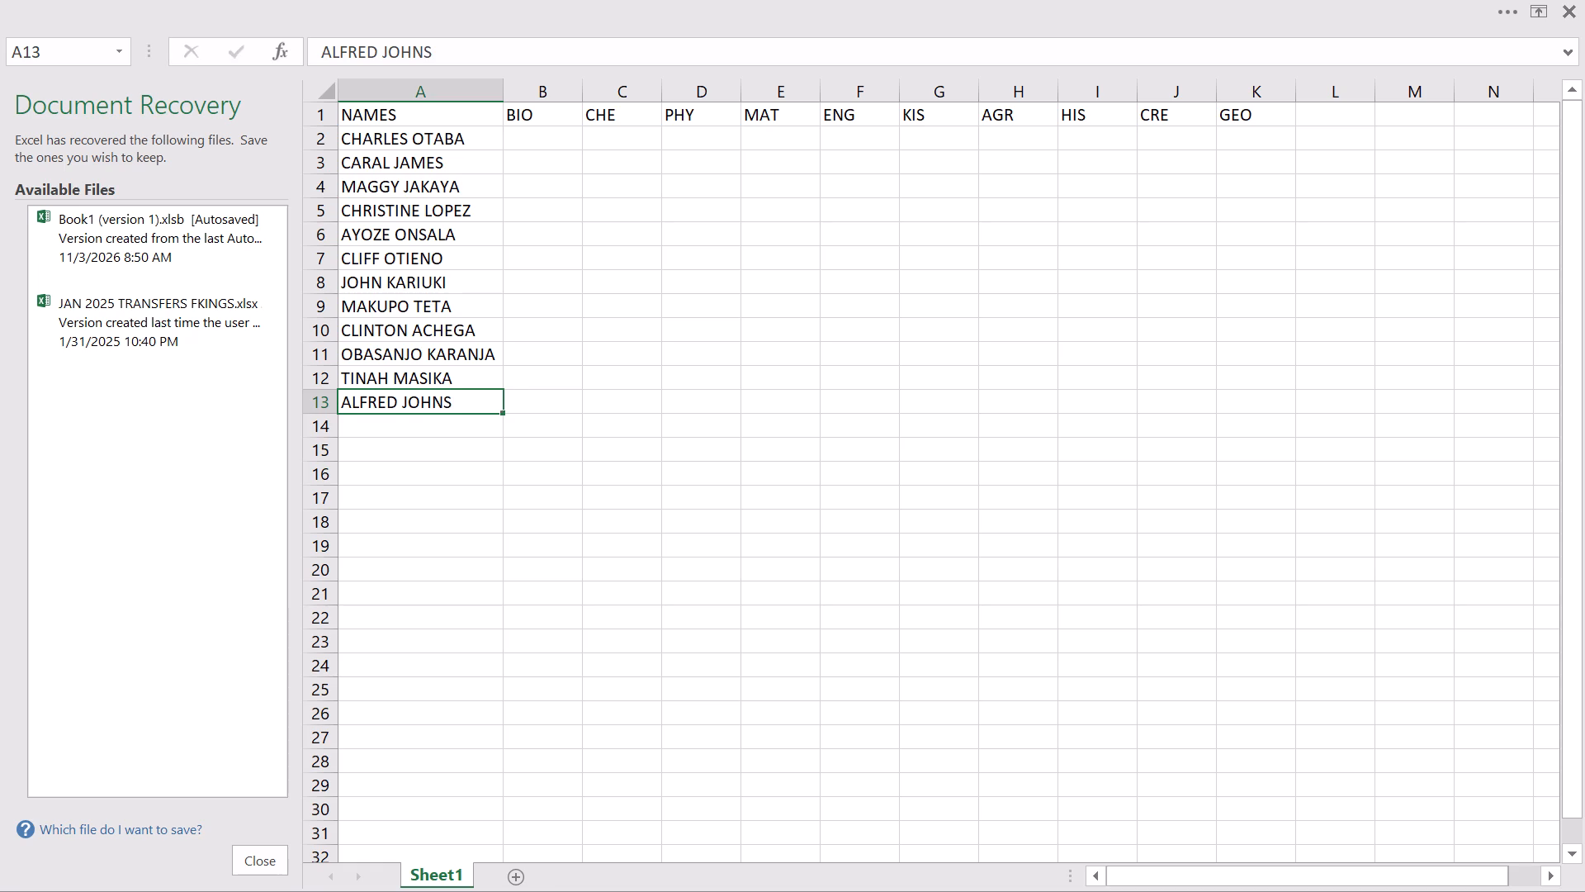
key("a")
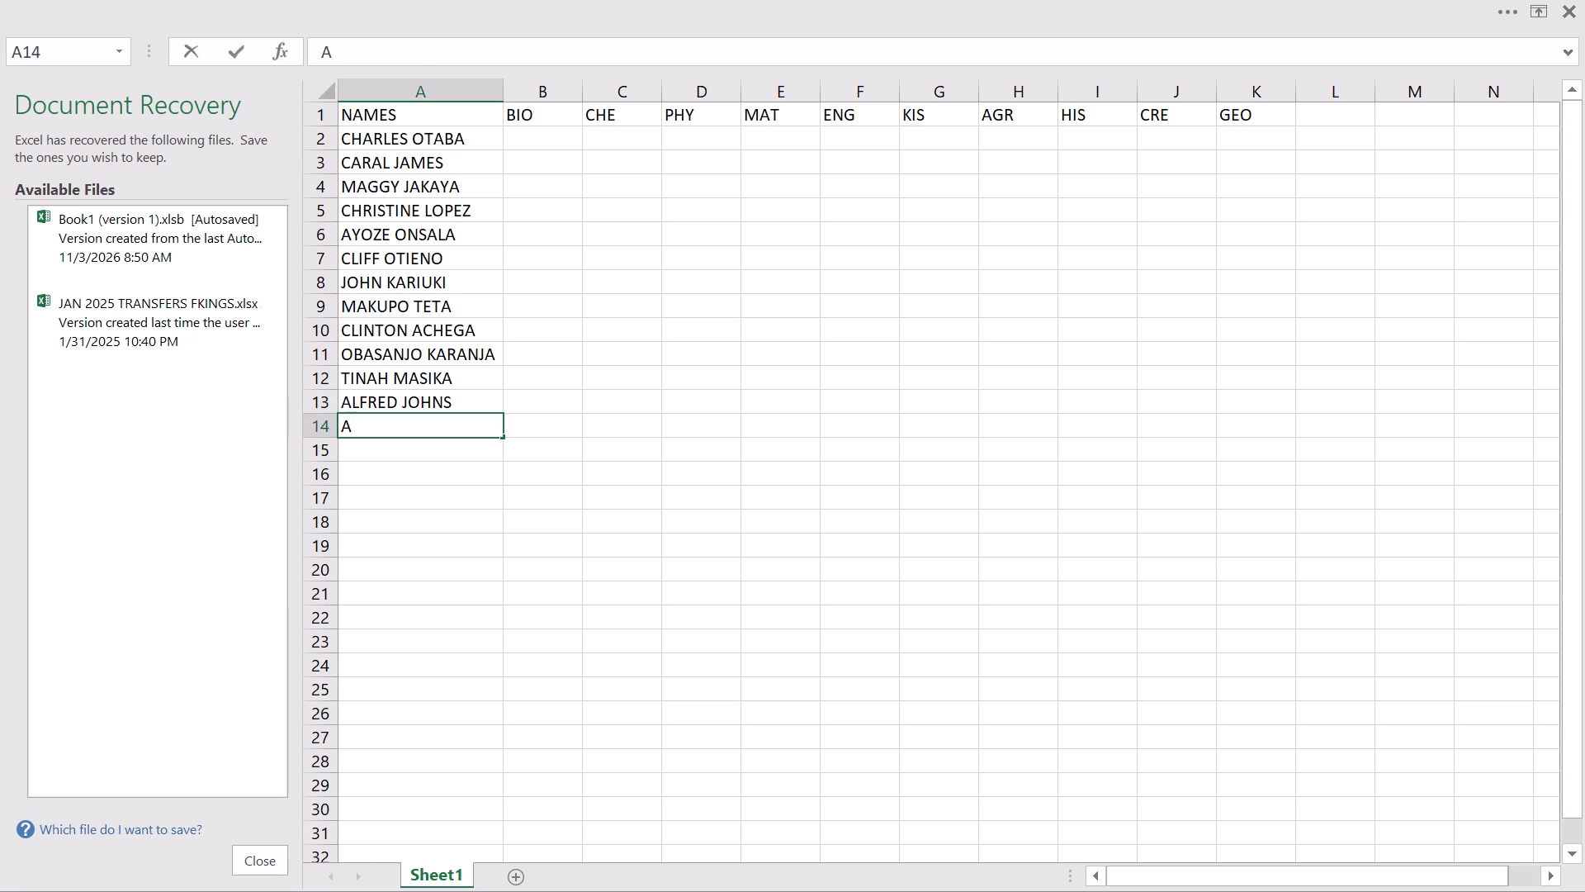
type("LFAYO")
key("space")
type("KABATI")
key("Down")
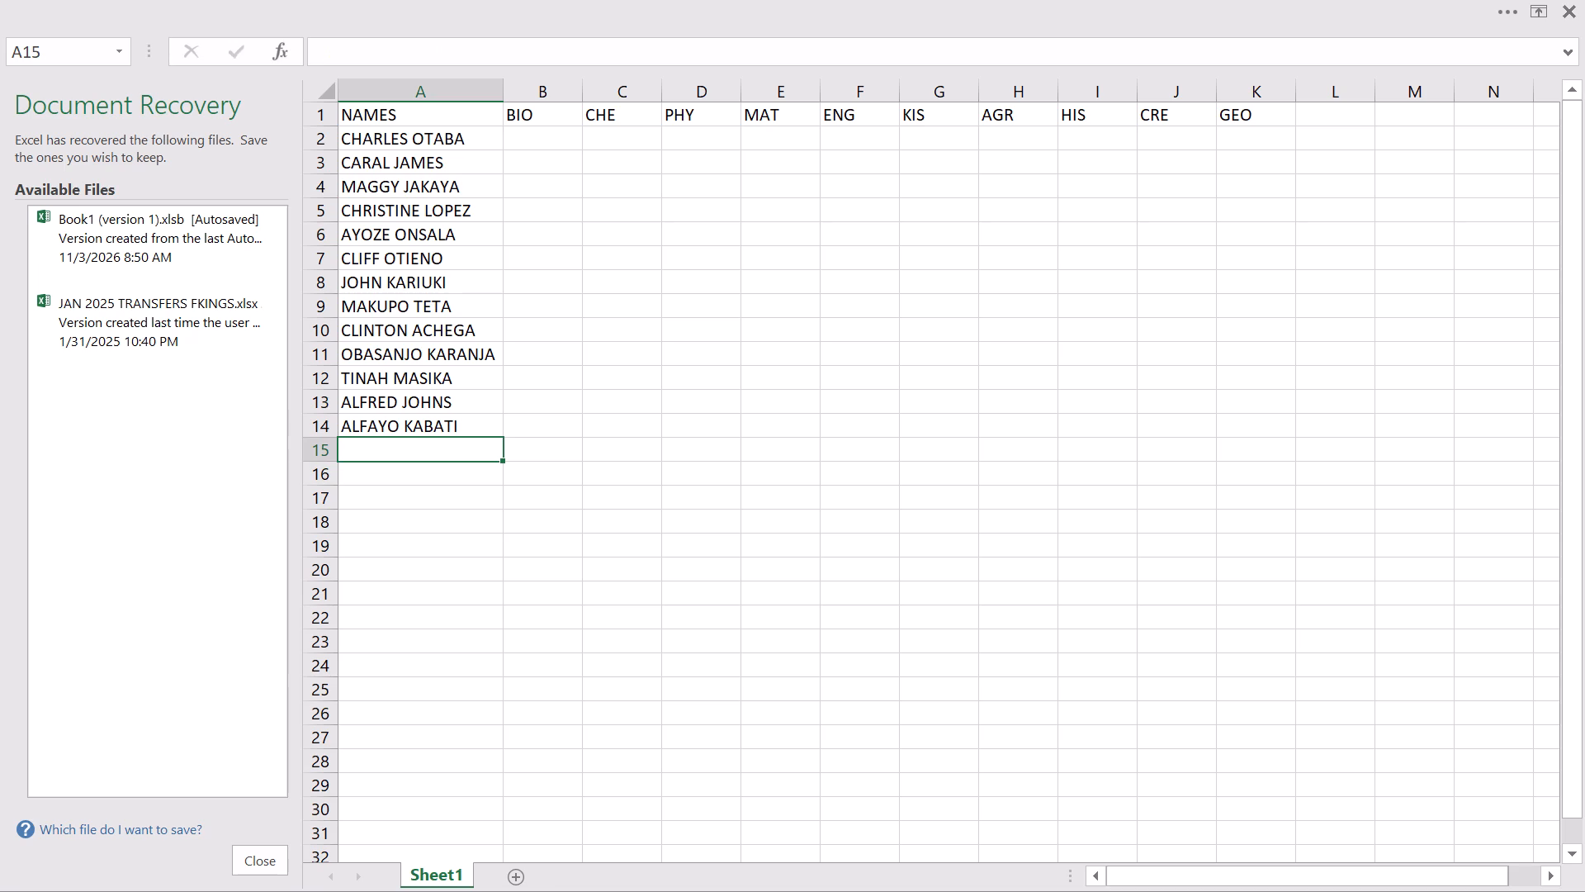
Enter the fourteenth and fifteenth students' full names in capitals in cells A15 and A16 of the NAMES column.
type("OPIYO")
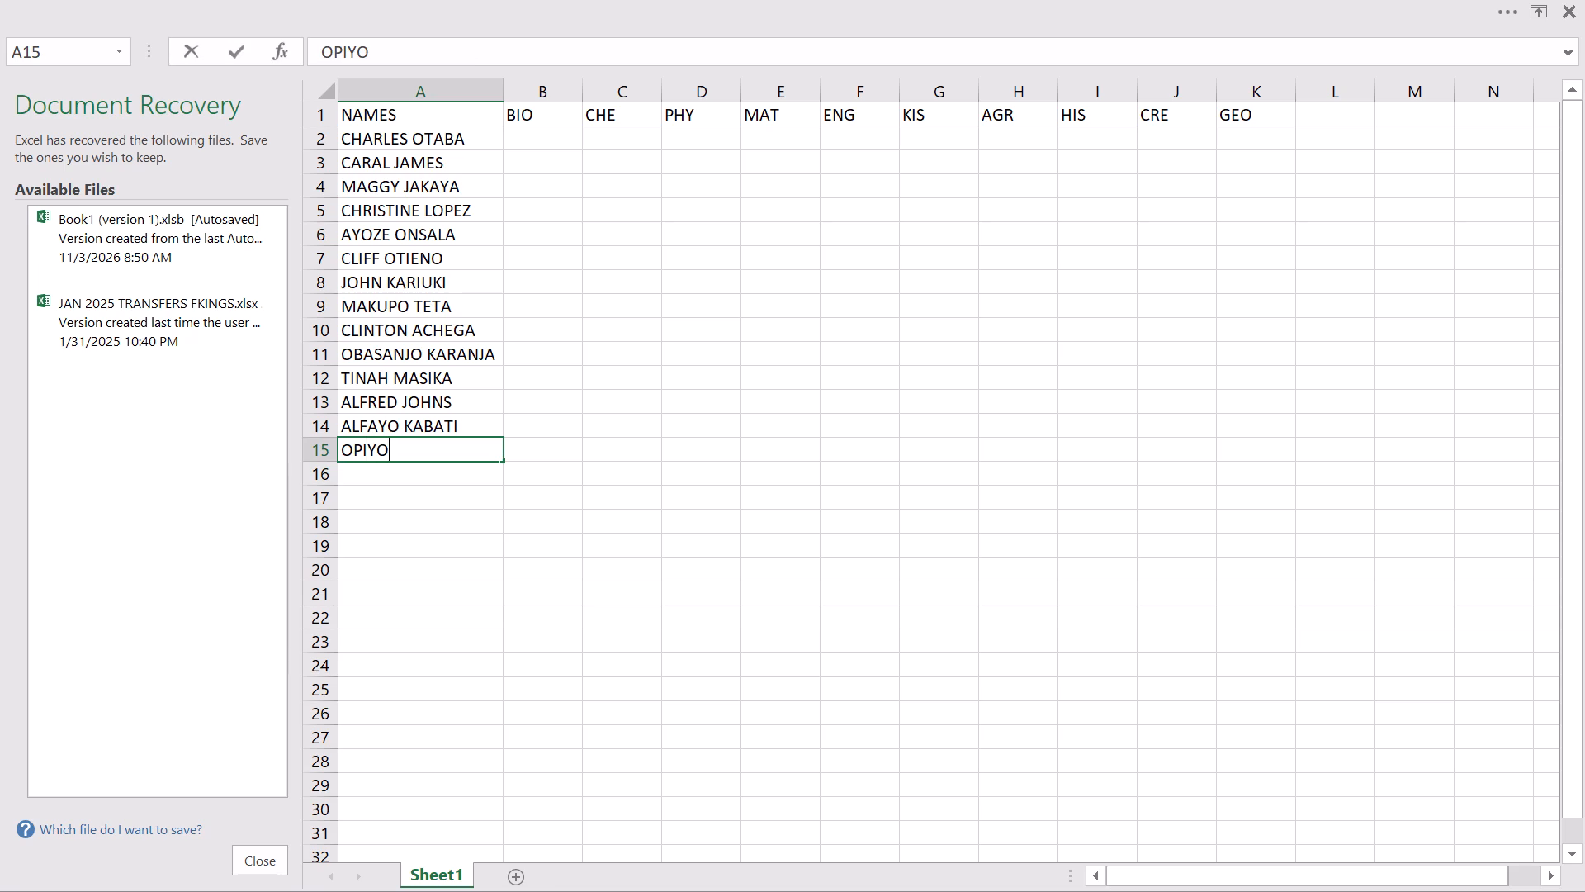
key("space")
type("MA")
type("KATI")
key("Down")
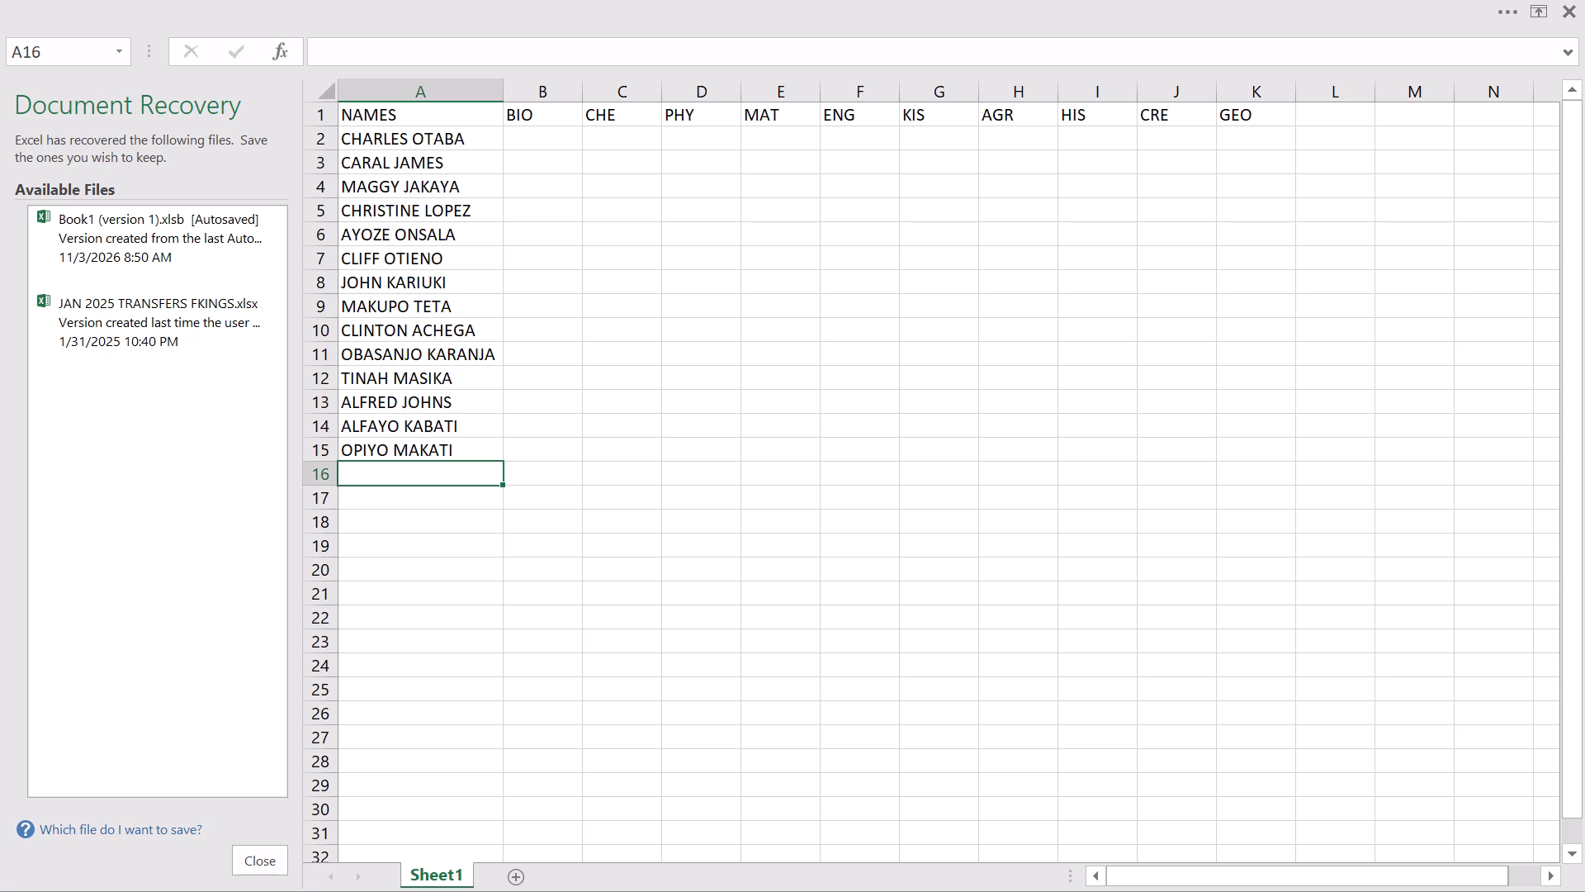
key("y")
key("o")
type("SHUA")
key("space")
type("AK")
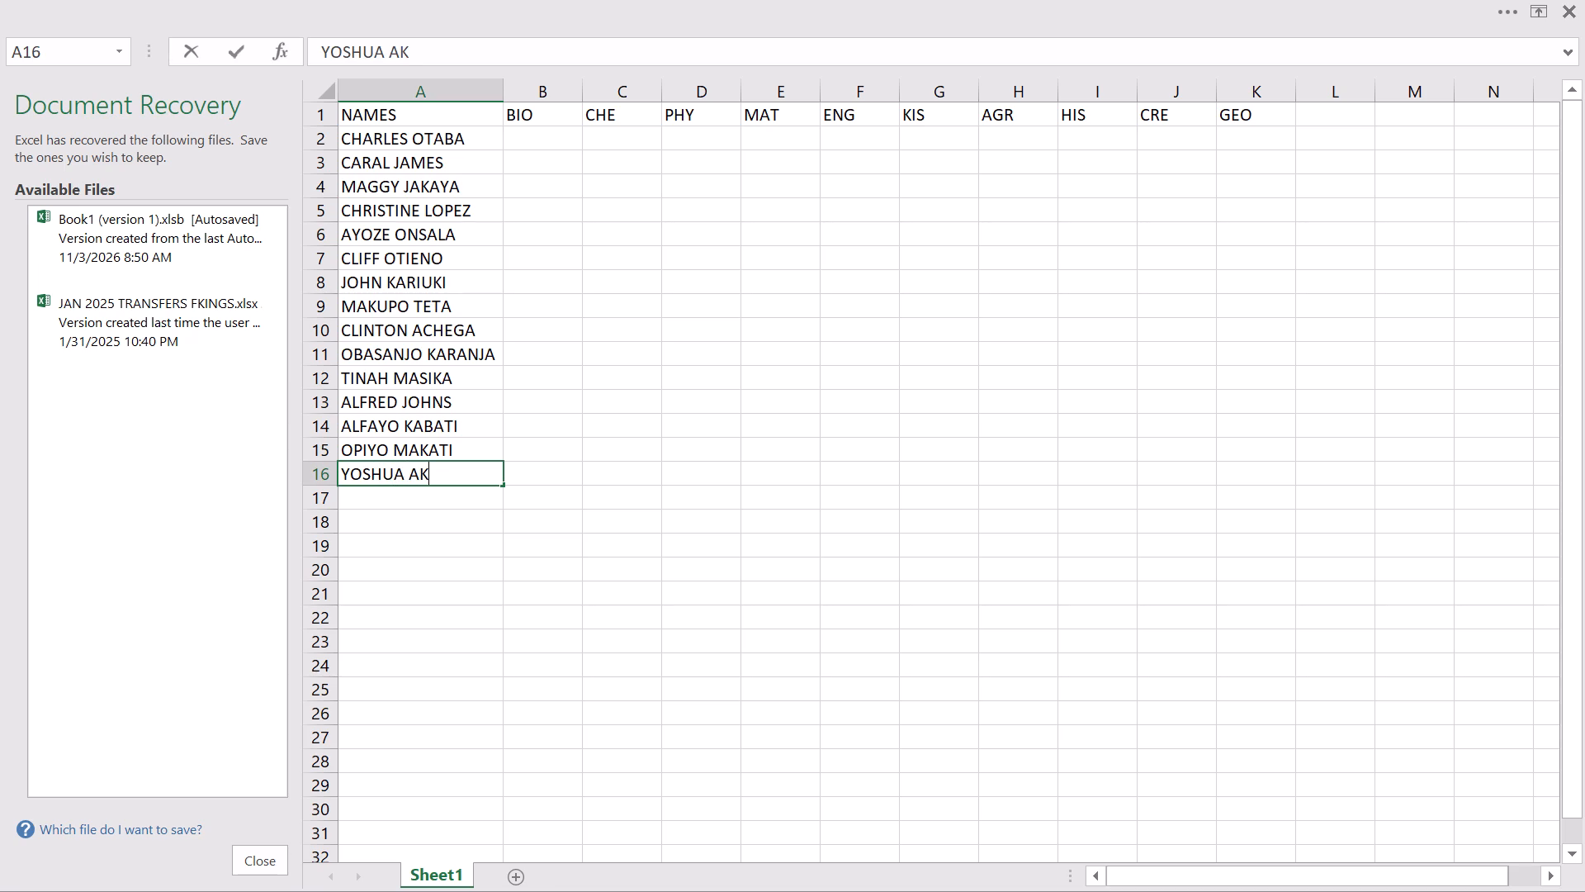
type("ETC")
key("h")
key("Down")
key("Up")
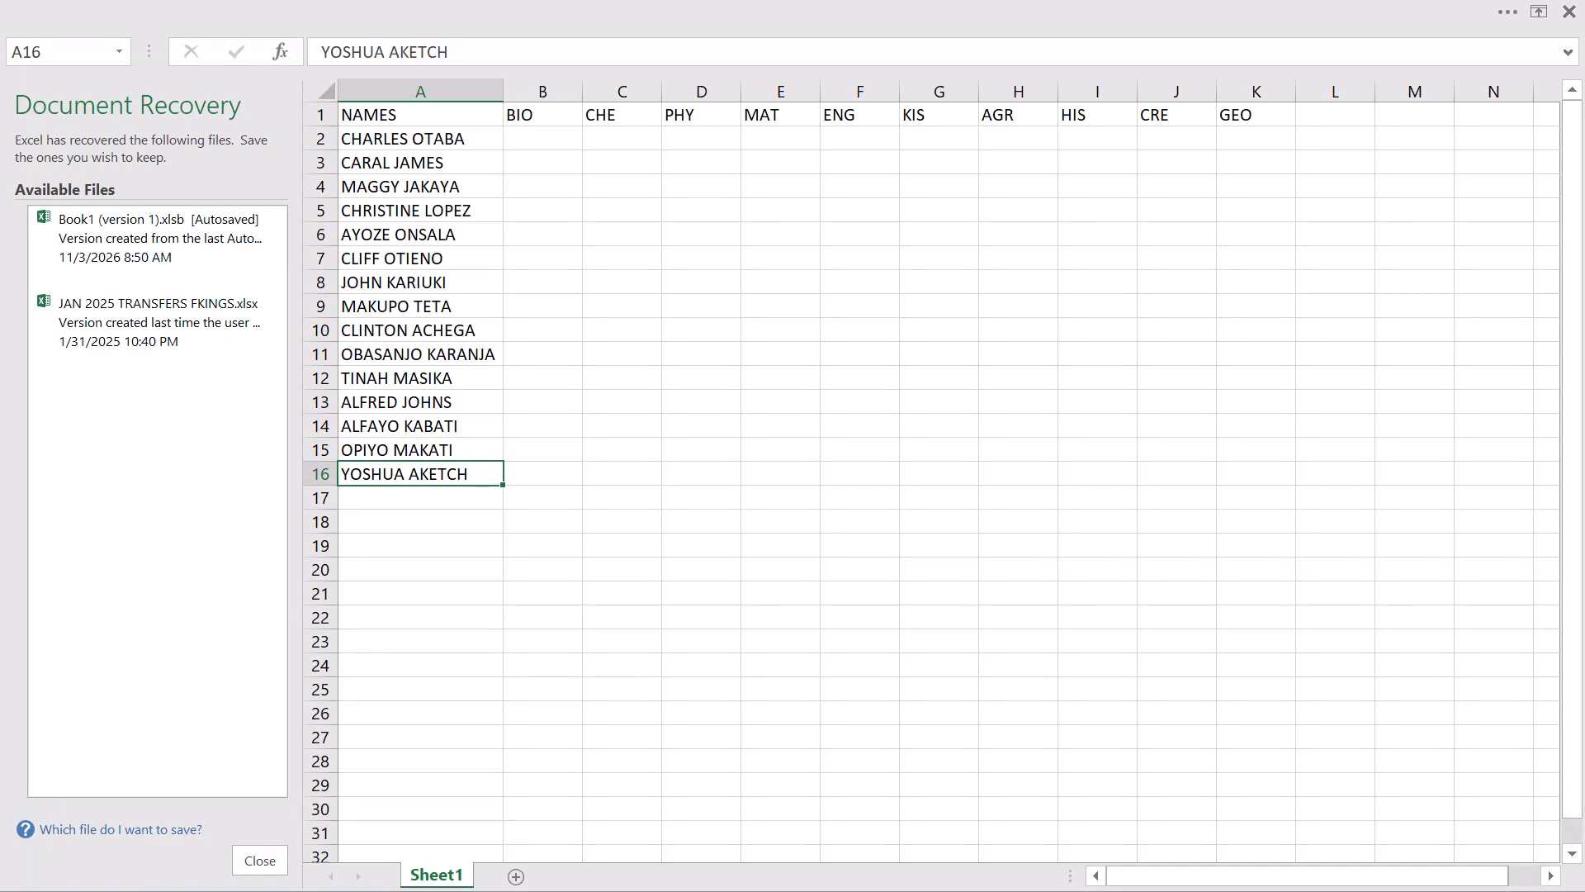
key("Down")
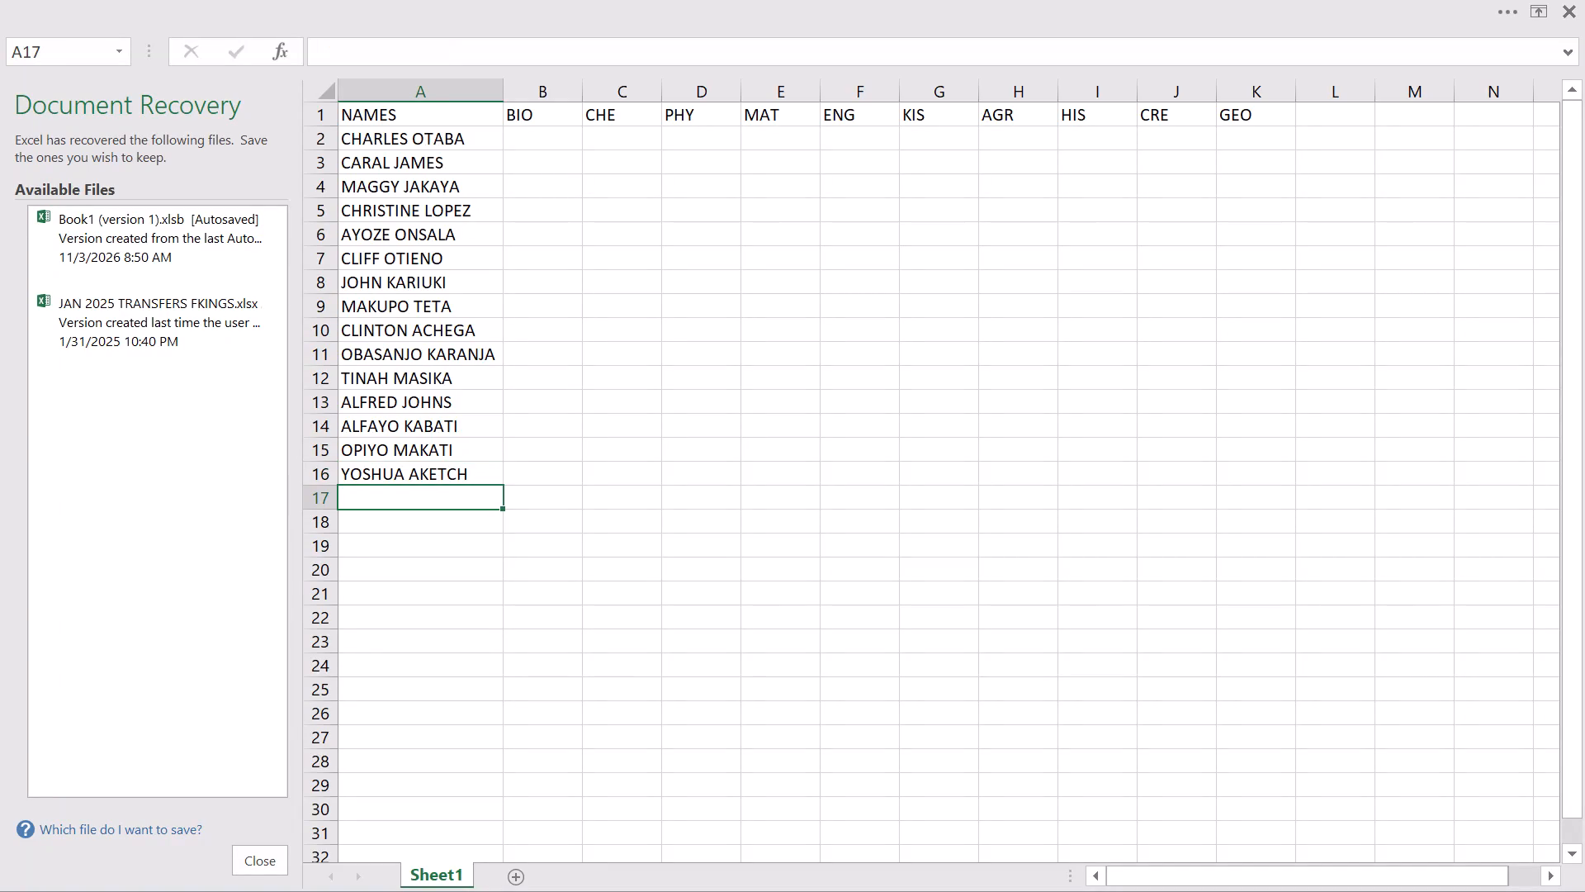
Enter the sixteenth and seventeenth students' full names in capitals in cells A17 and A18 of the NAMES column.
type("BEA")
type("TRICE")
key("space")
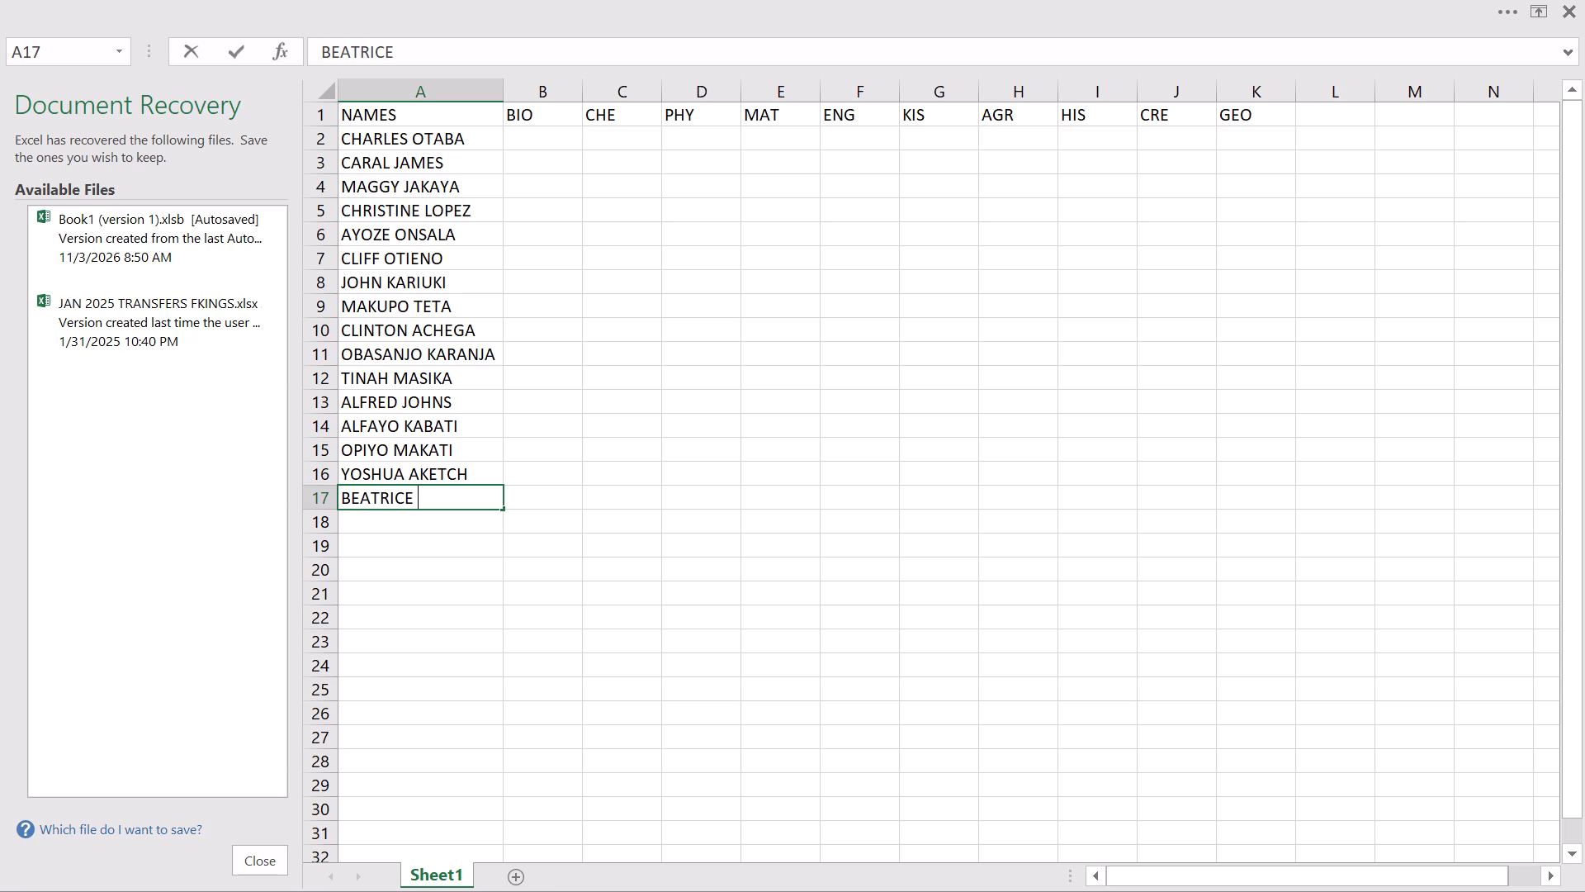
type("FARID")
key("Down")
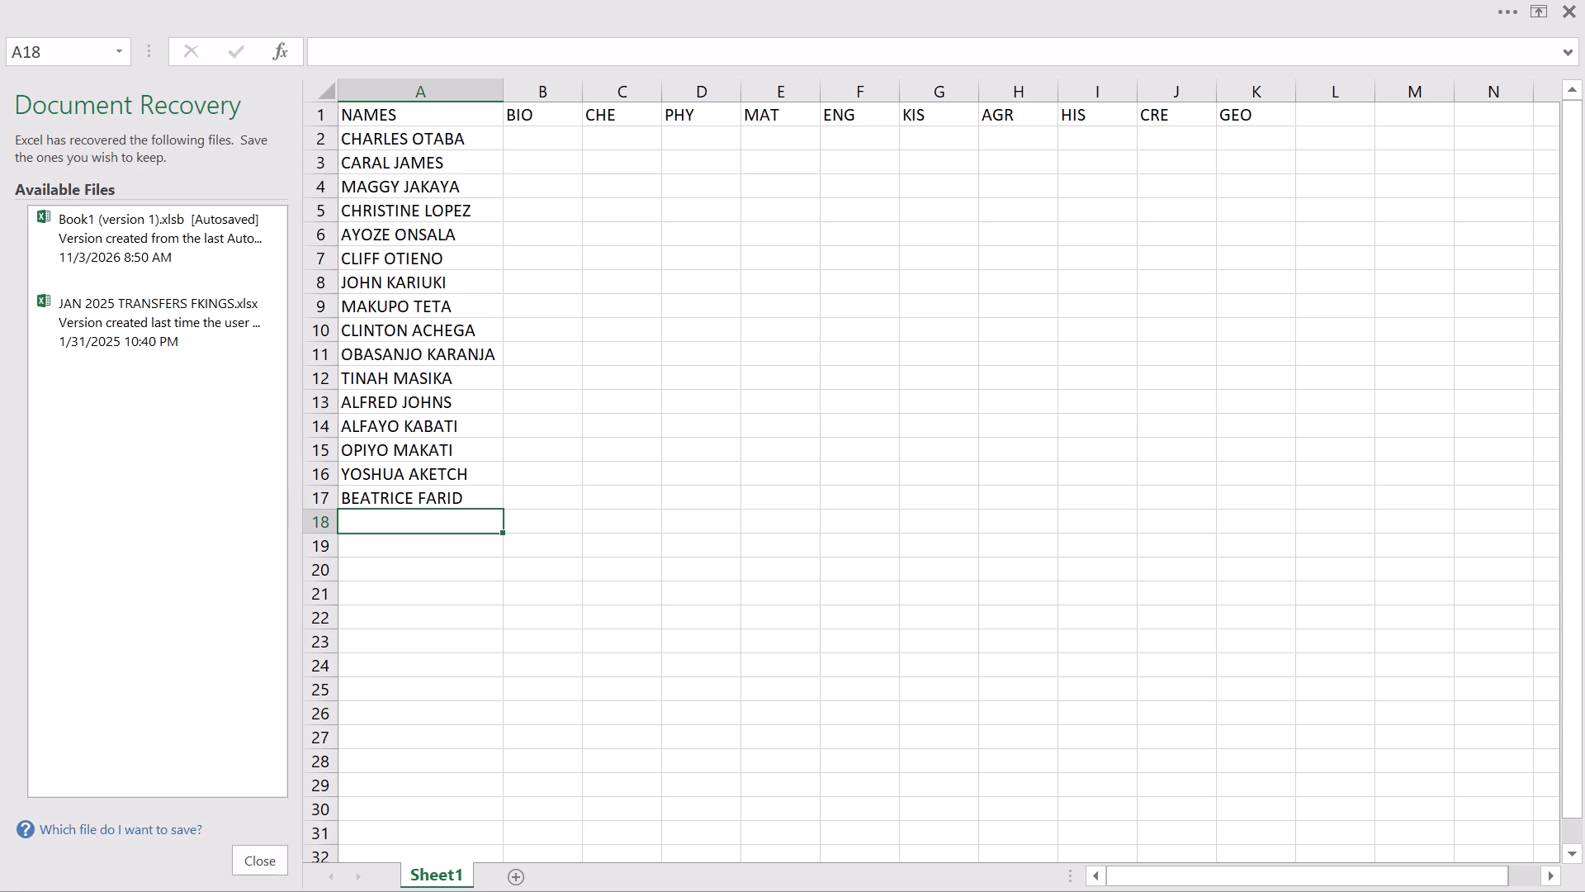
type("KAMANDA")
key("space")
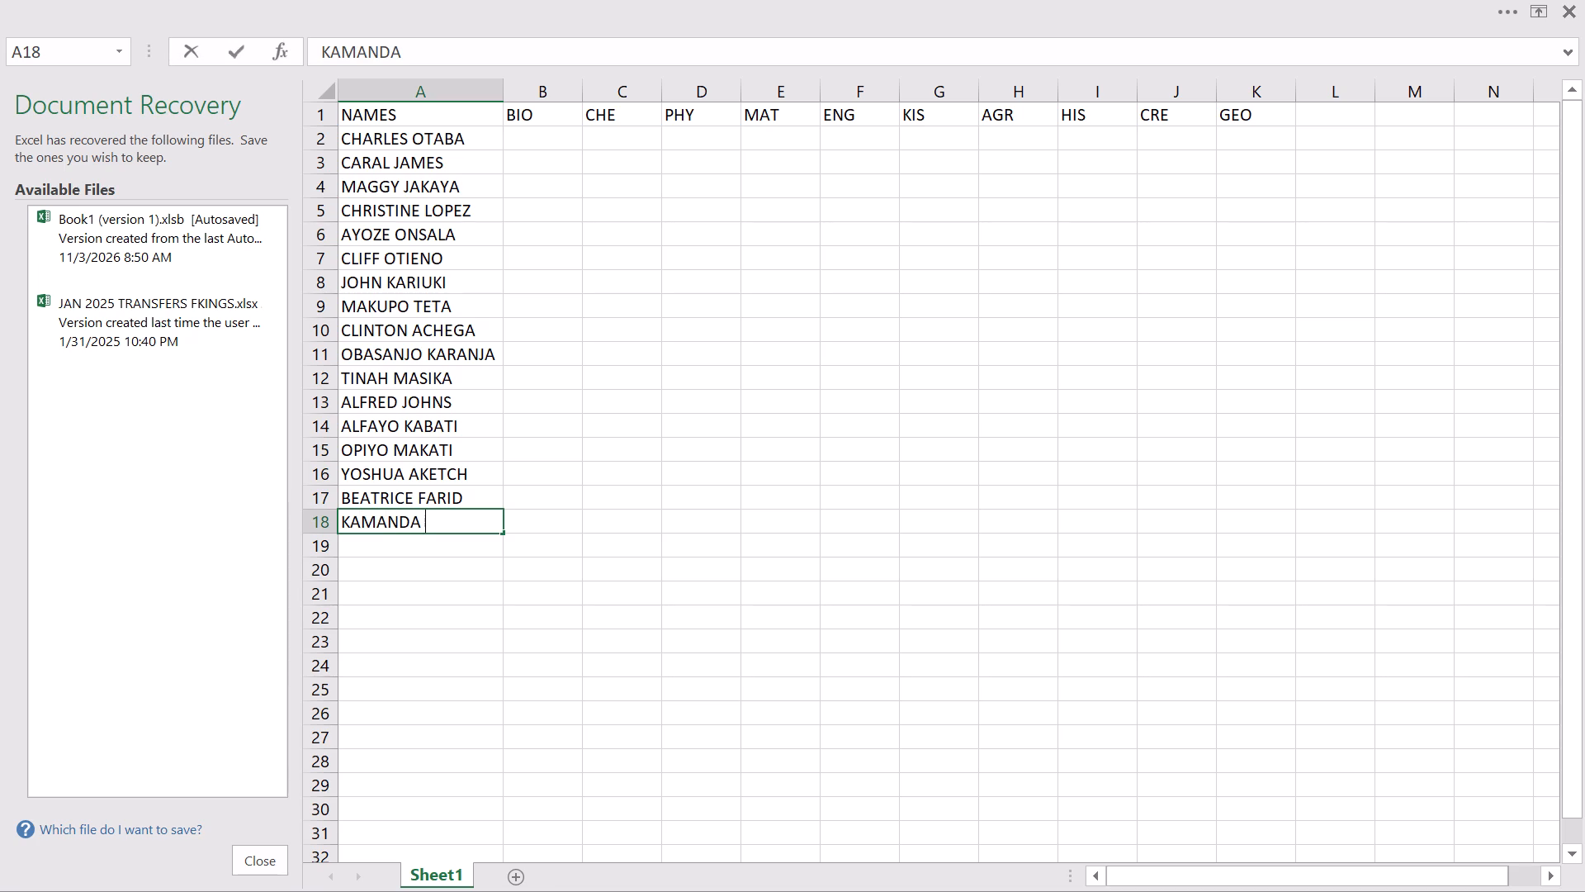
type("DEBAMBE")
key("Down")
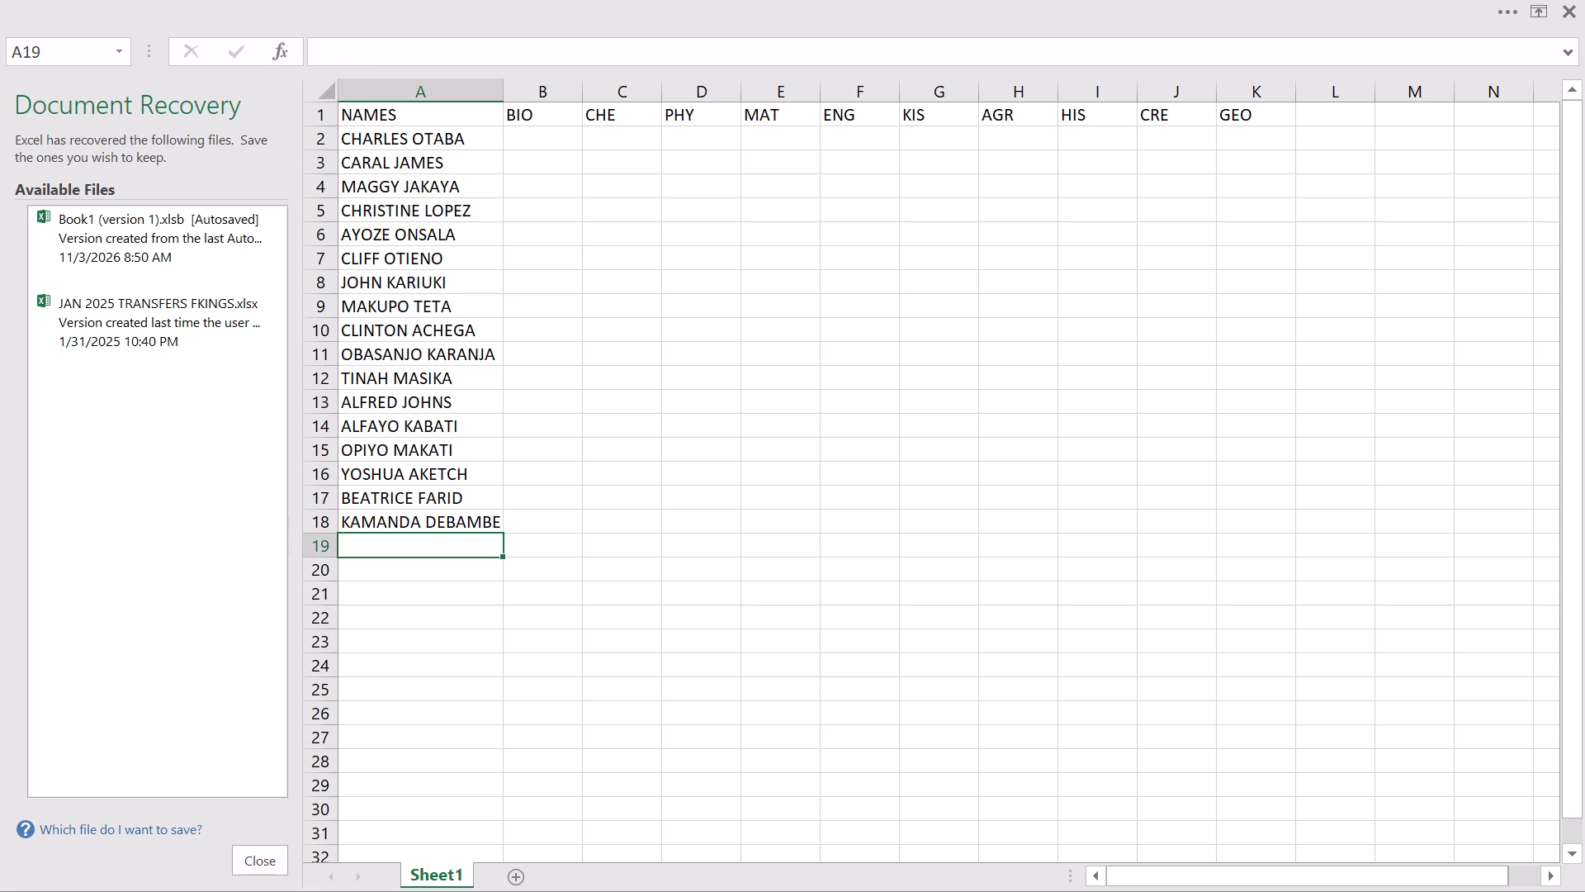
Enter the eighteenth and nineteenth students' full names in capitals in cells A19 and A20 of the NAMES column.
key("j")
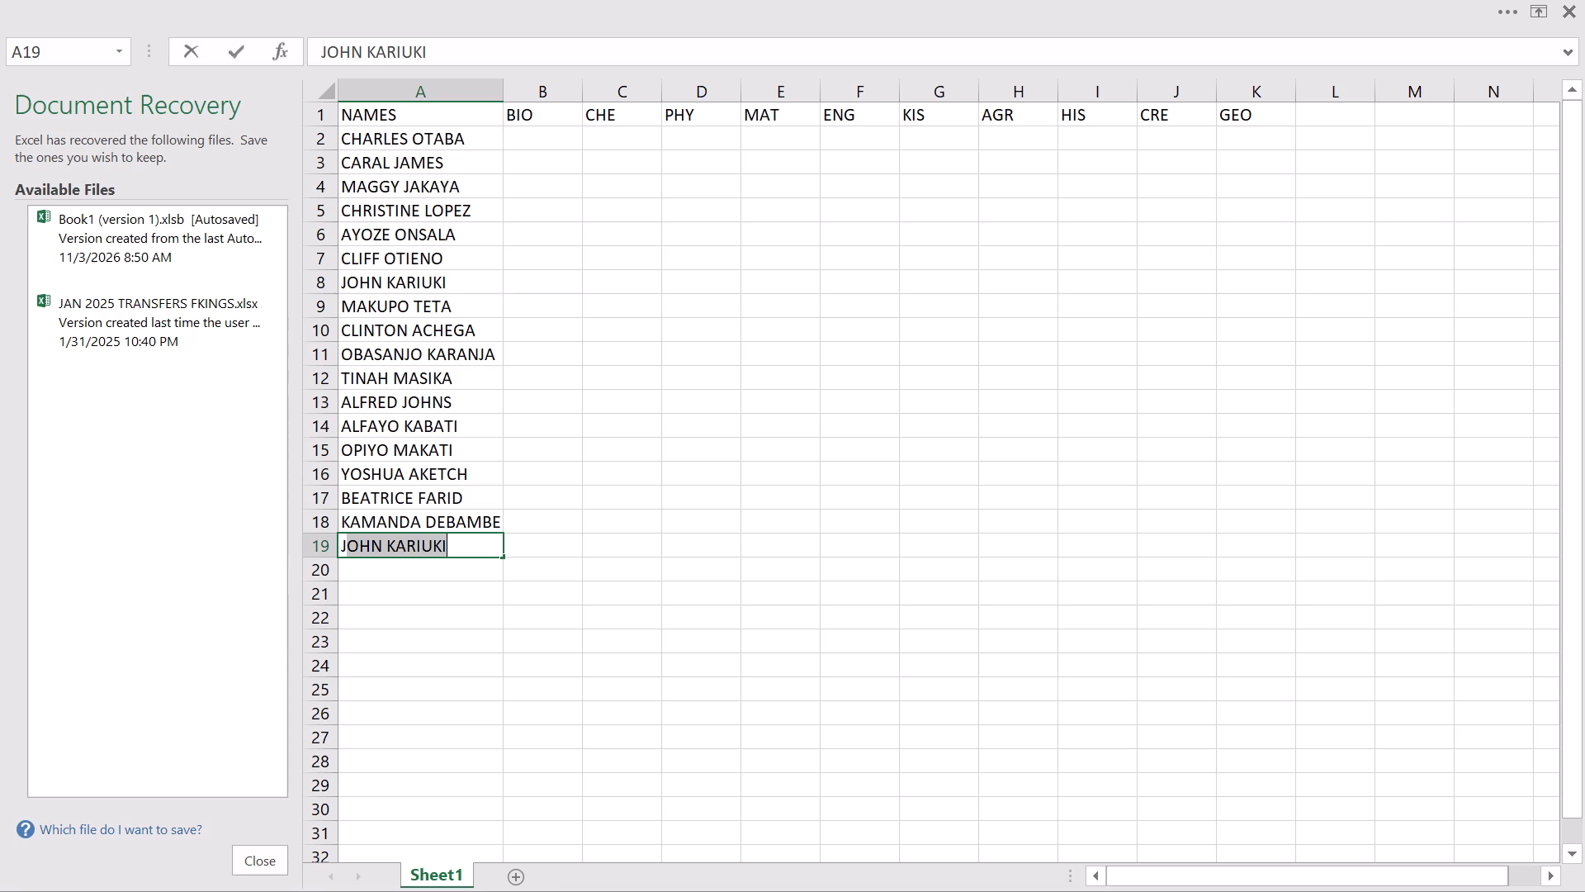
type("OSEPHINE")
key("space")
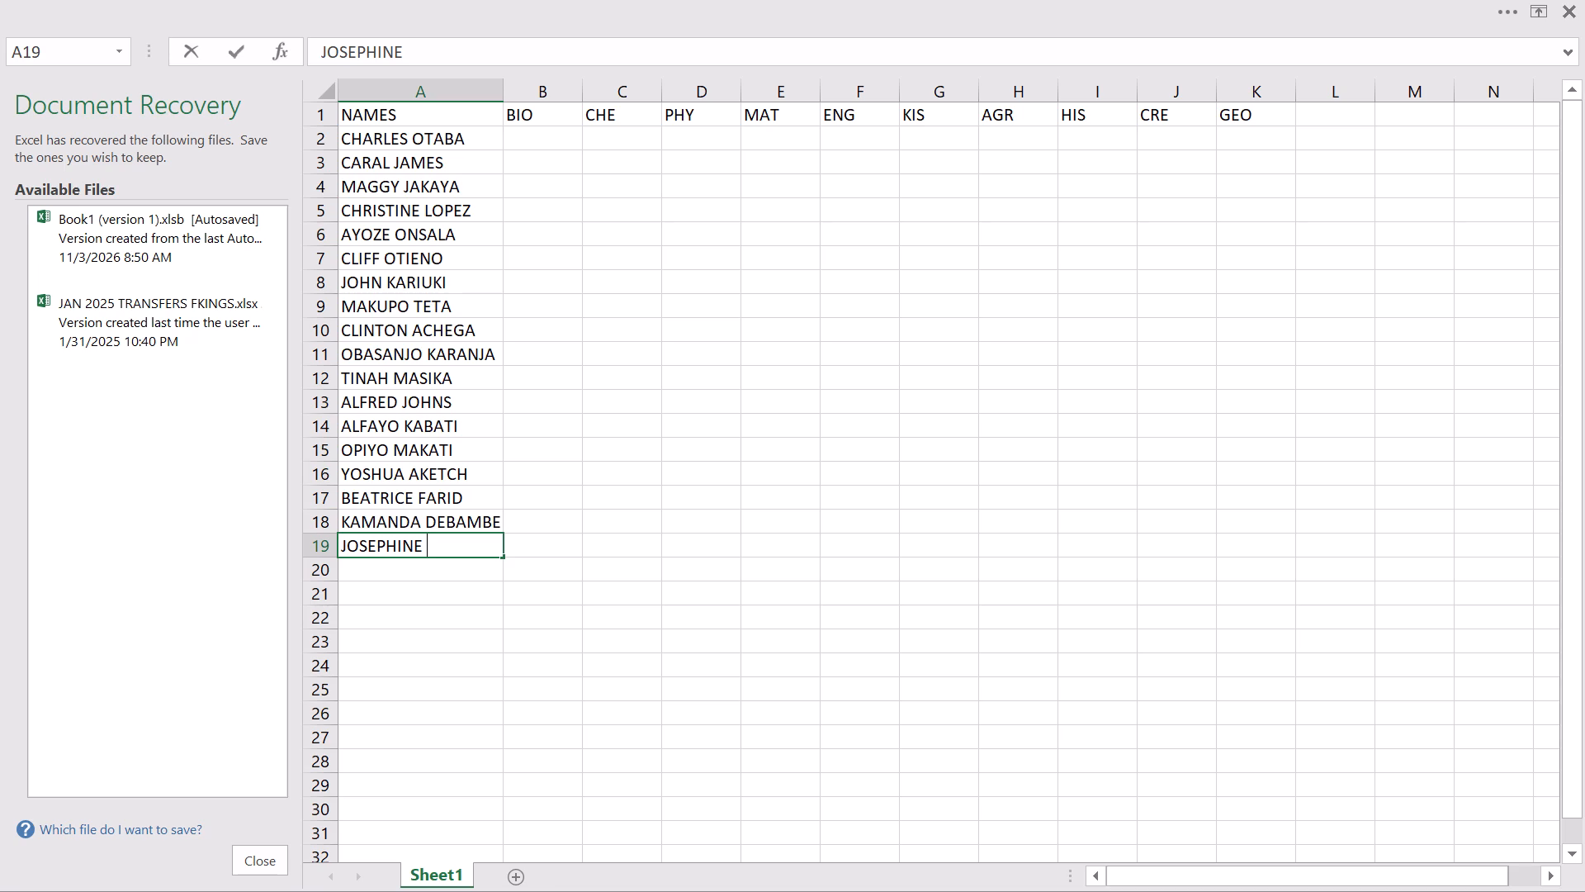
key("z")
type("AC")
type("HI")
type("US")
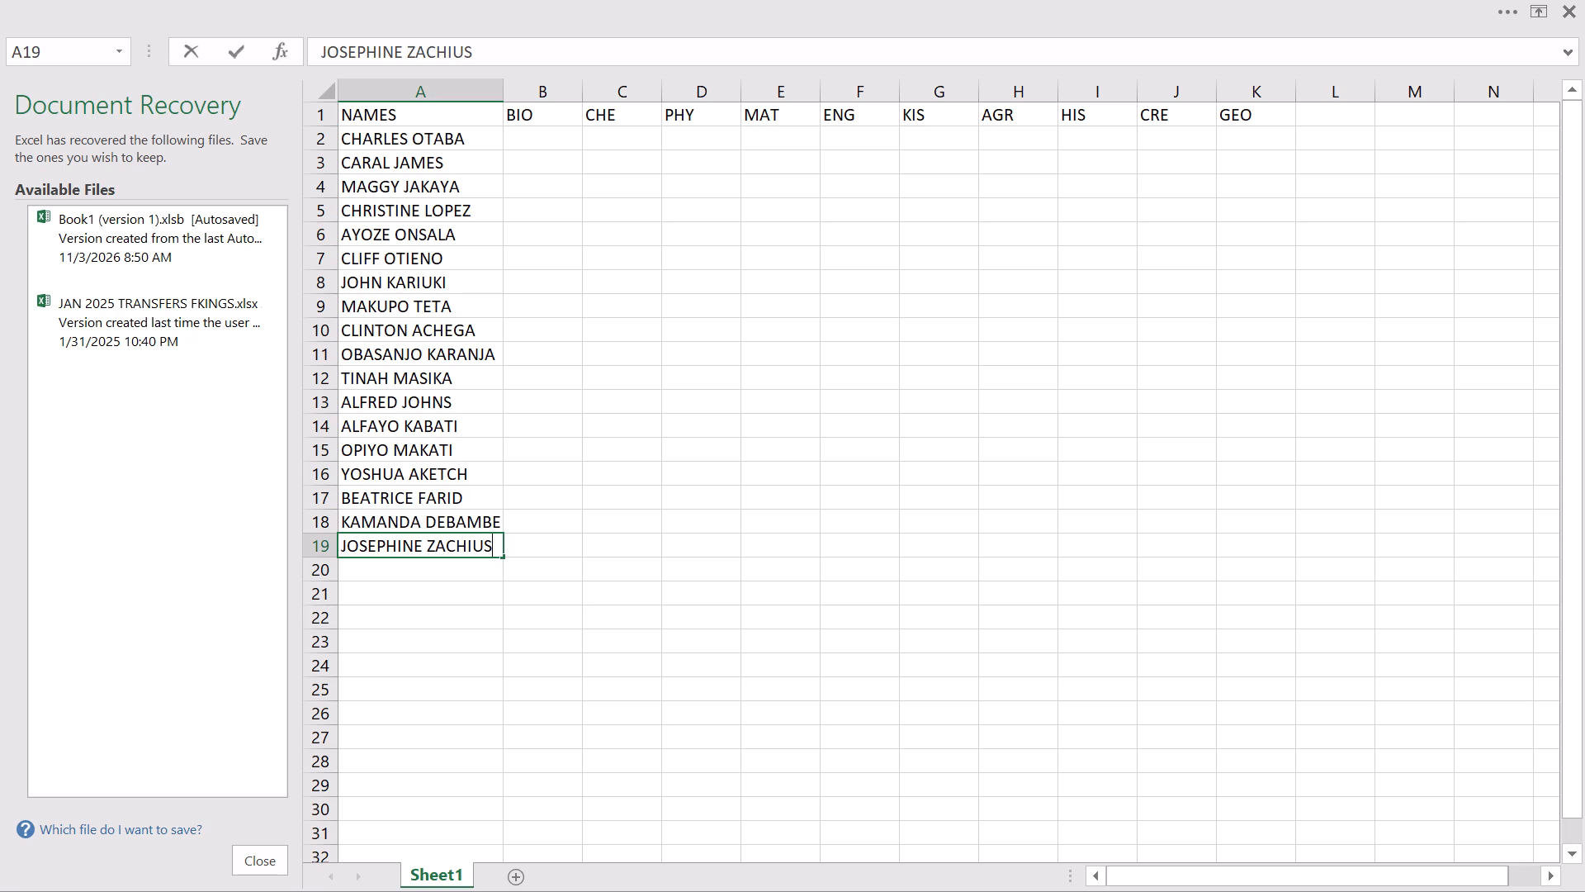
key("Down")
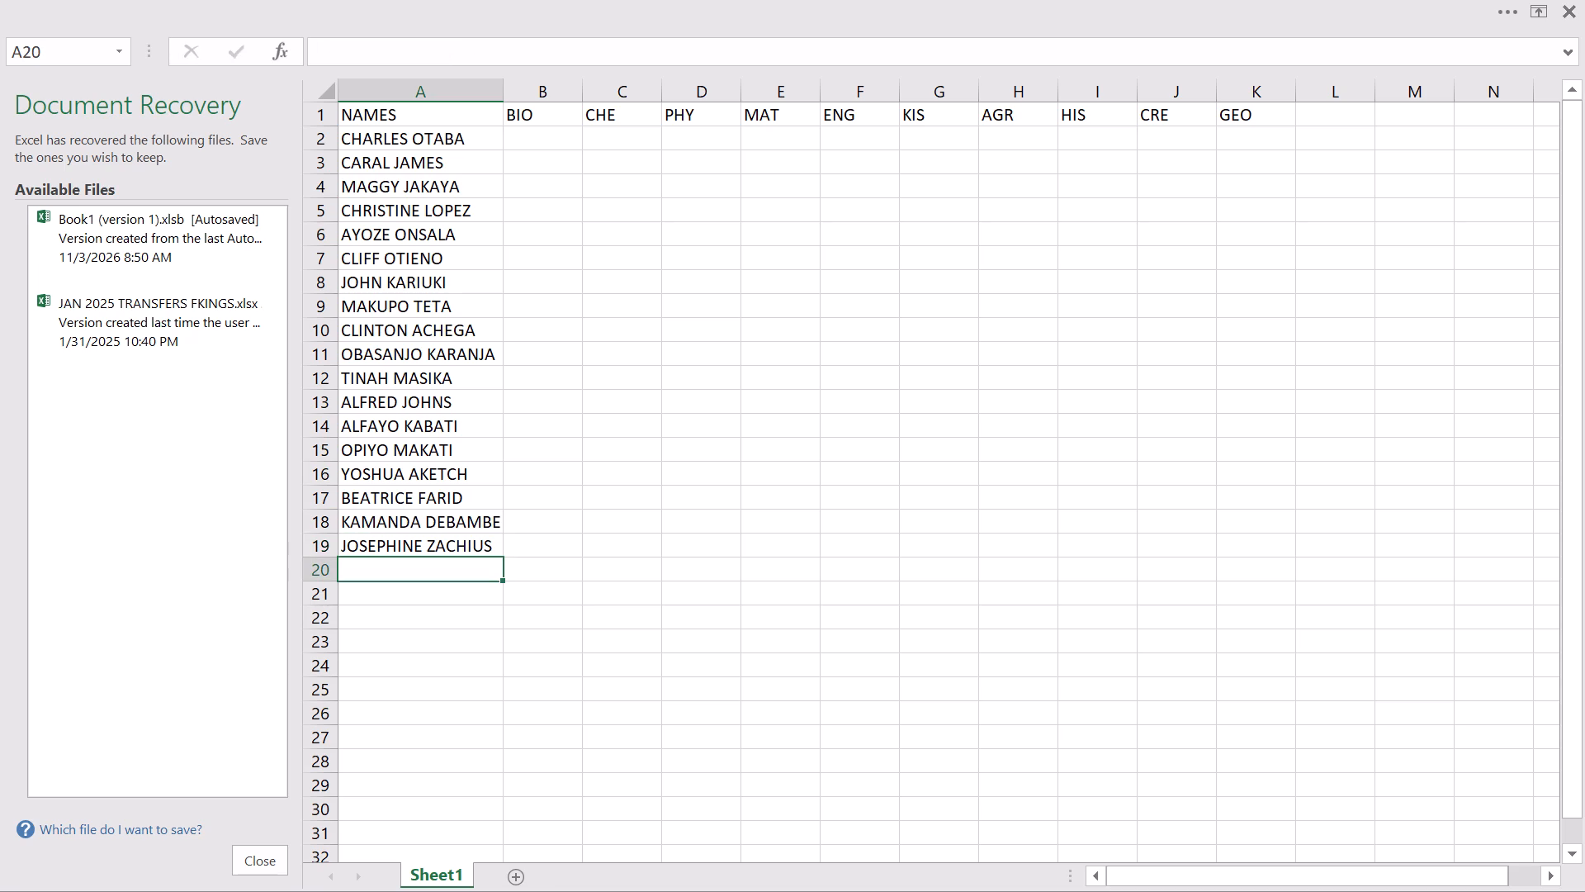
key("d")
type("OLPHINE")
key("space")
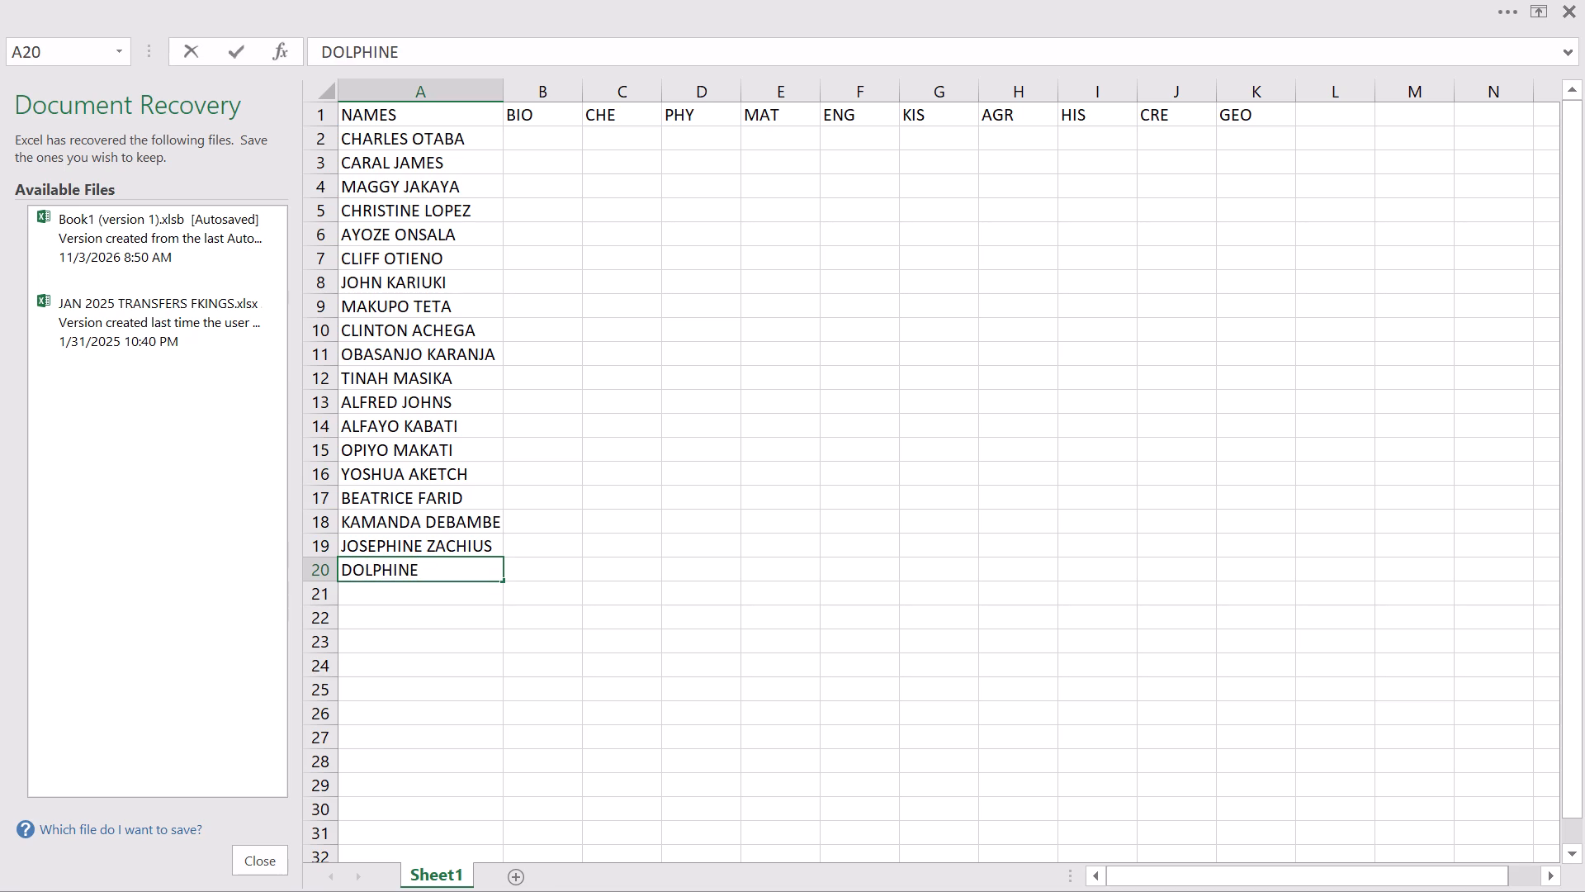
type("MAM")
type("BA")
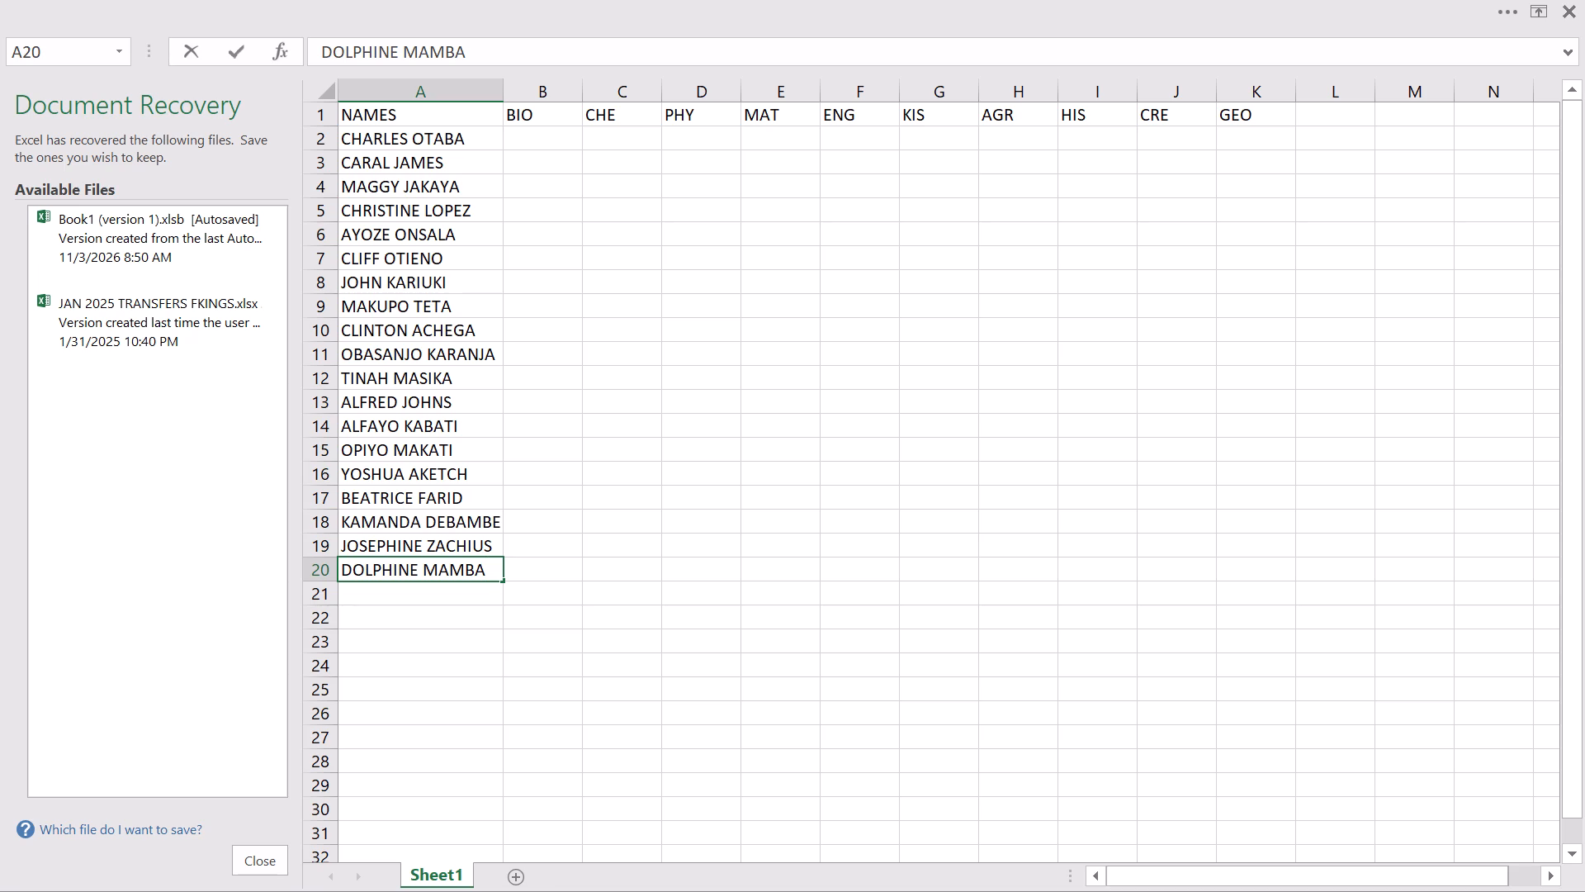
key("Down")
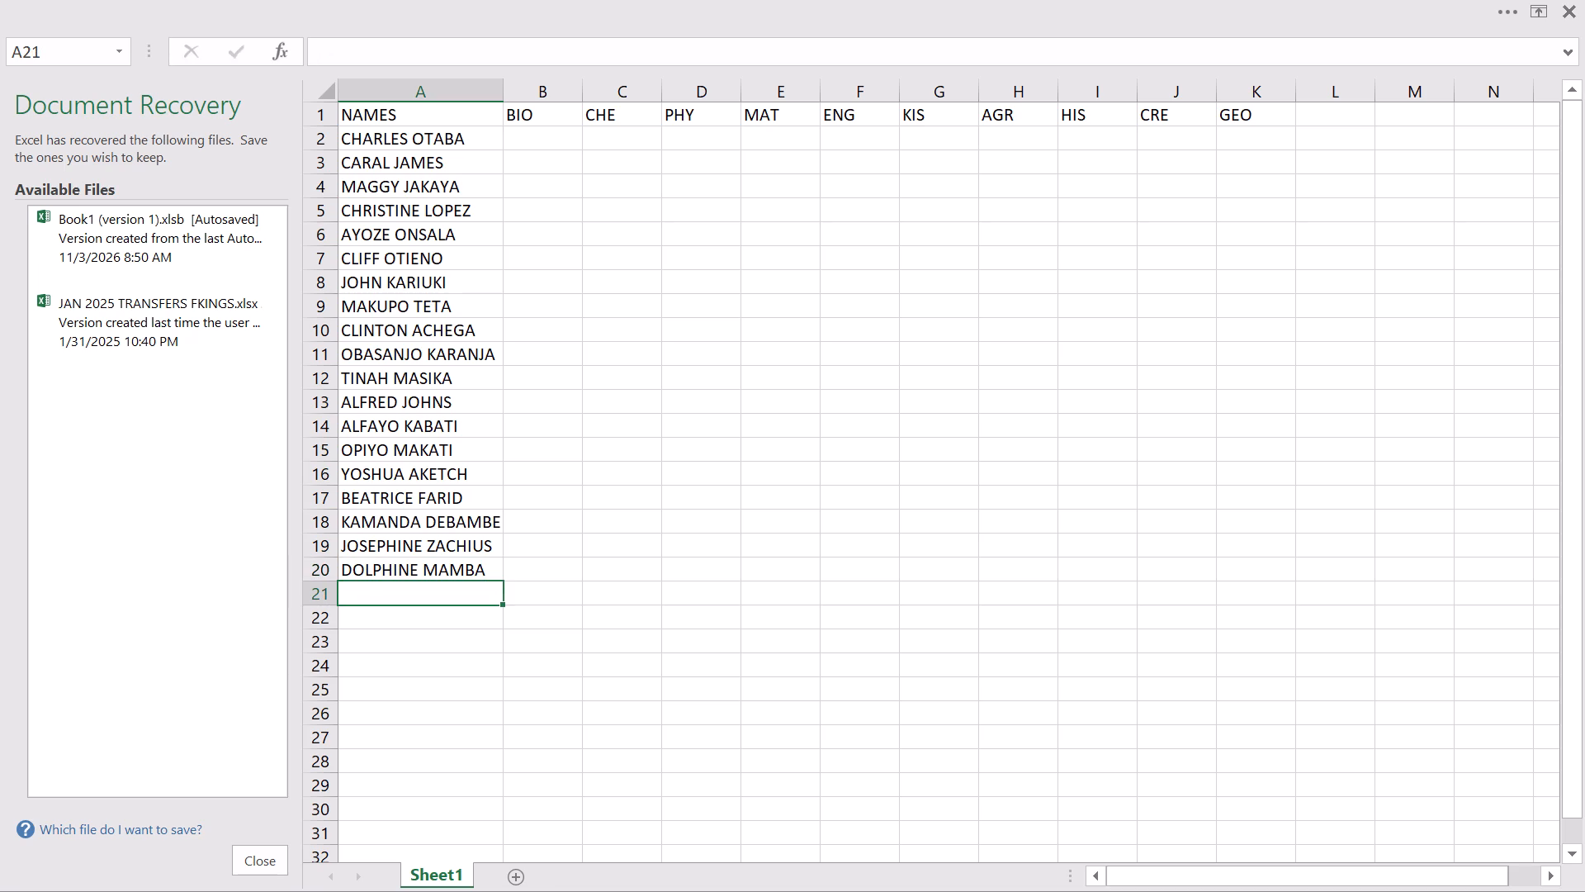
Enter the twentieth and twenty-first students' full names in capitals in cells A21 and A22 of the NAMES column.
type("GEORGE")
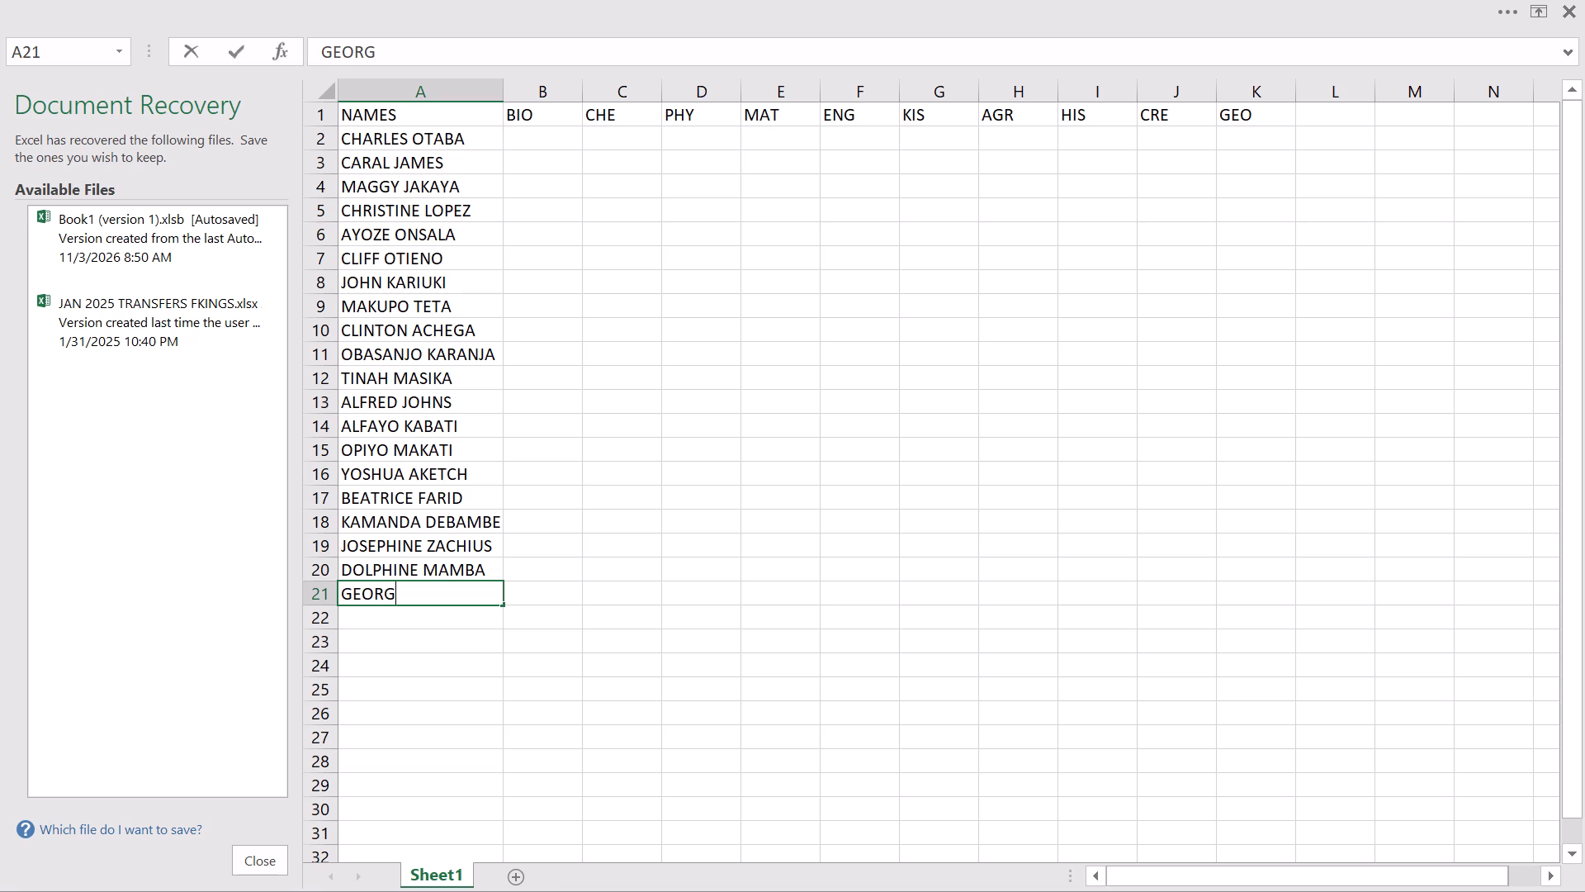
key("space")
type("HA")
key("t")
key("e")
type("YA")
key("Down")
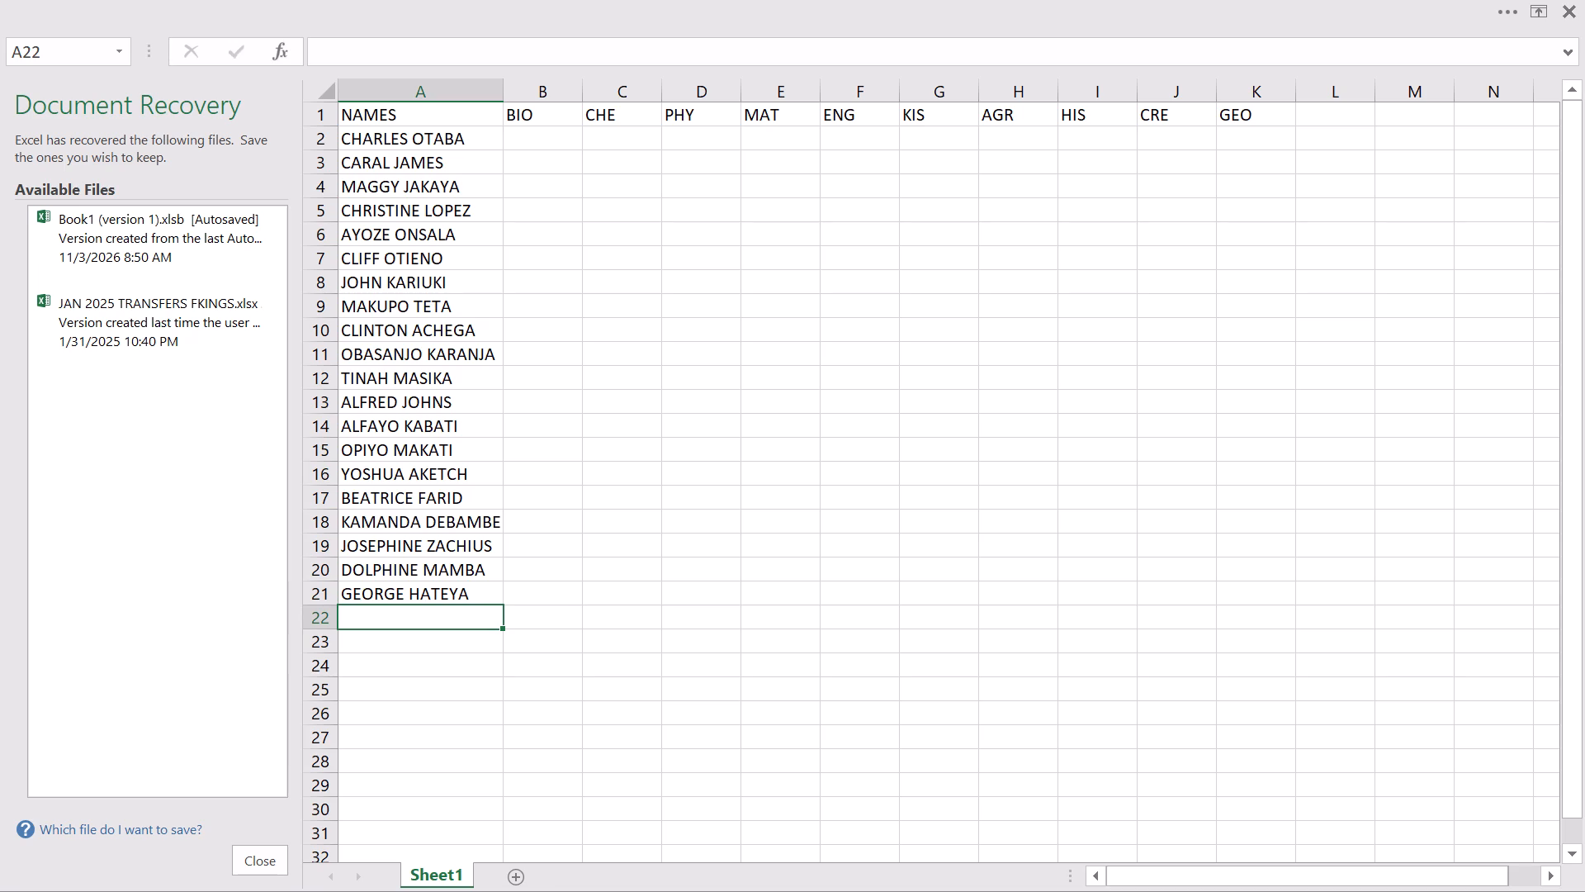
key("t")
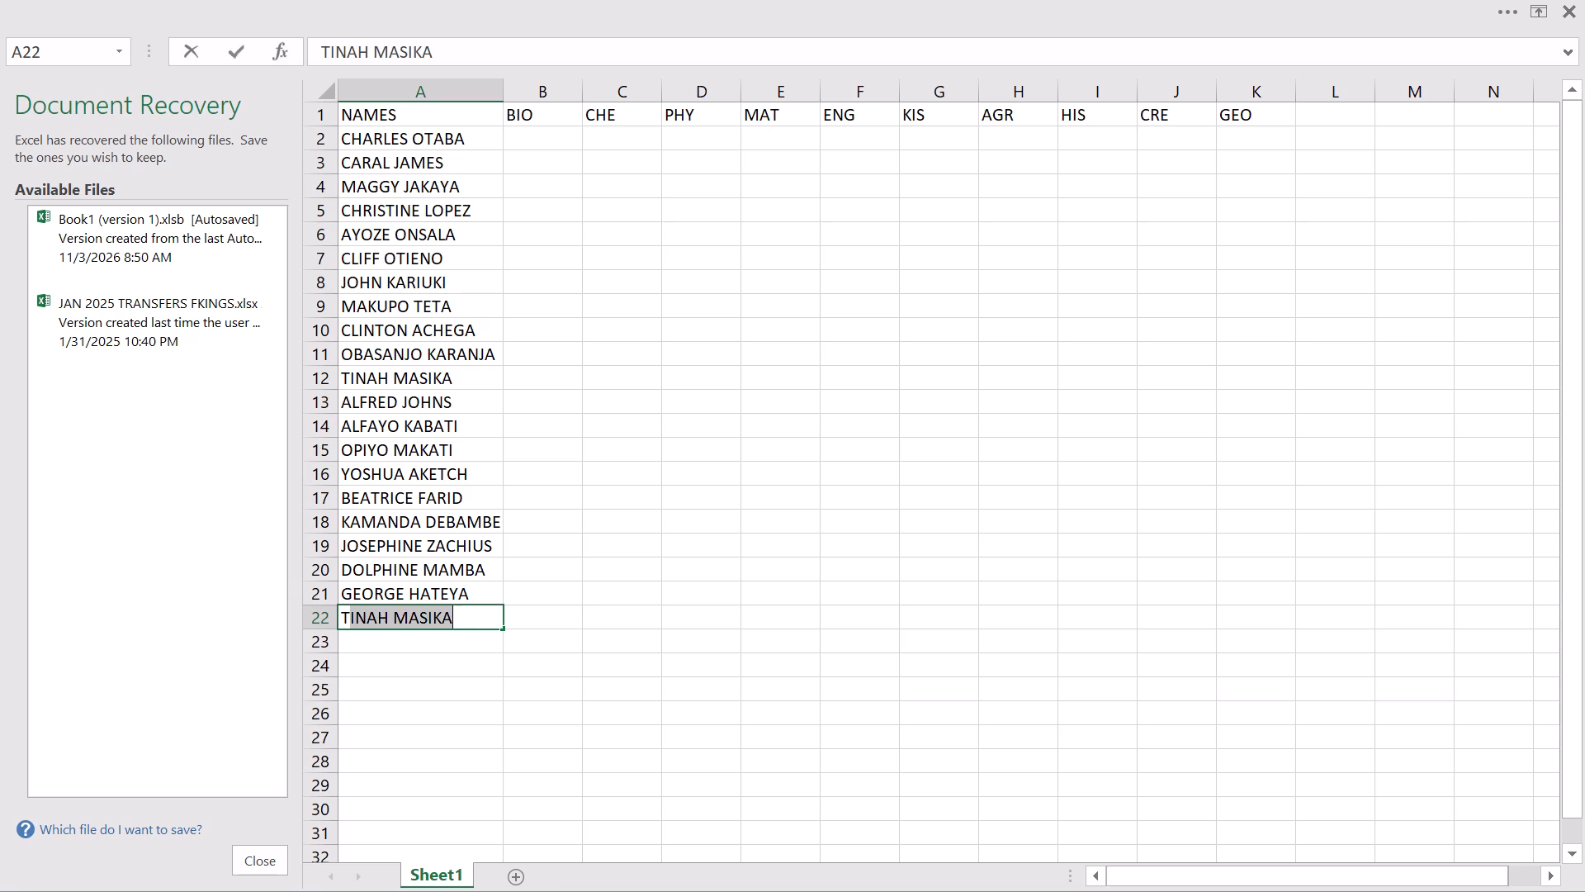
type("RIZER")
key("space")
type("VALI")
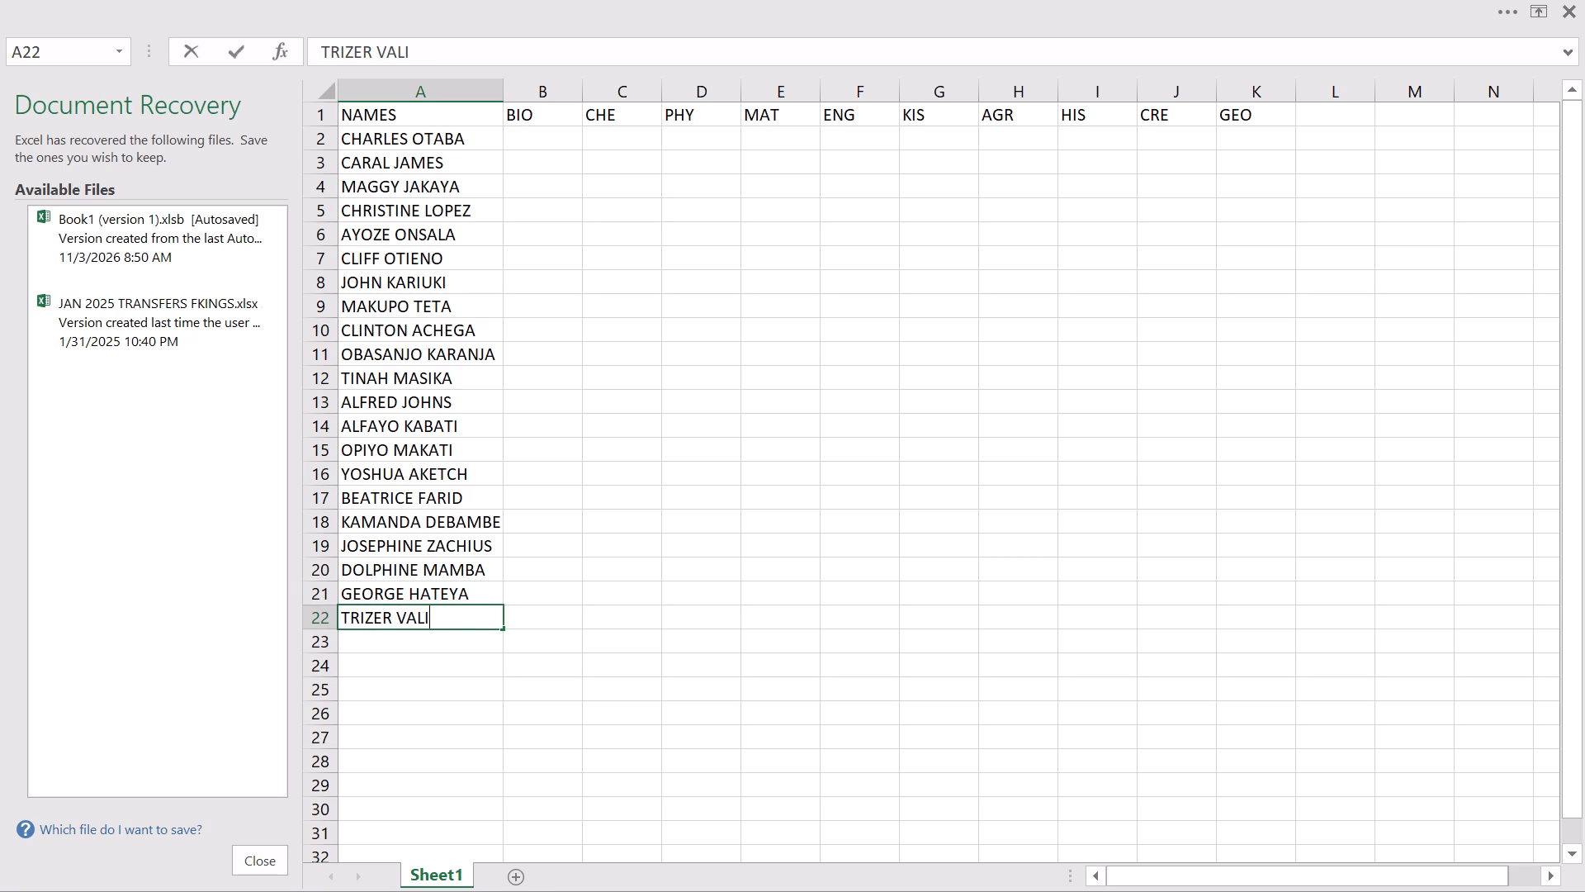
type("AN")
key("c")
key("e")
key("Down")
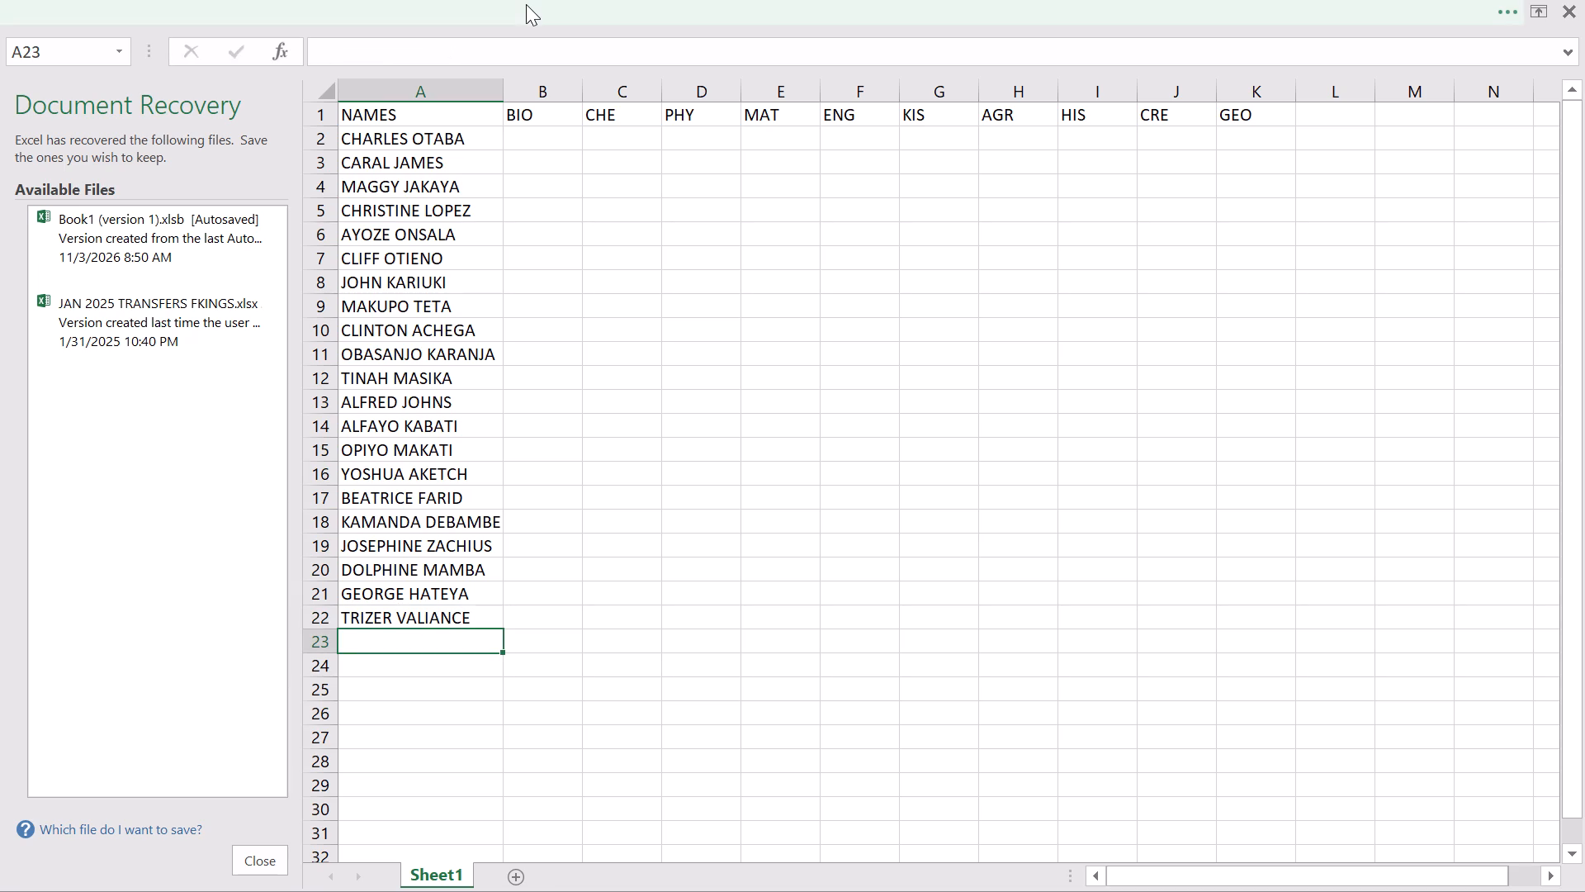
Enter the twenty-second and twenty-third students' full names in capitals in cells A23 and A24 of the NAMES column.
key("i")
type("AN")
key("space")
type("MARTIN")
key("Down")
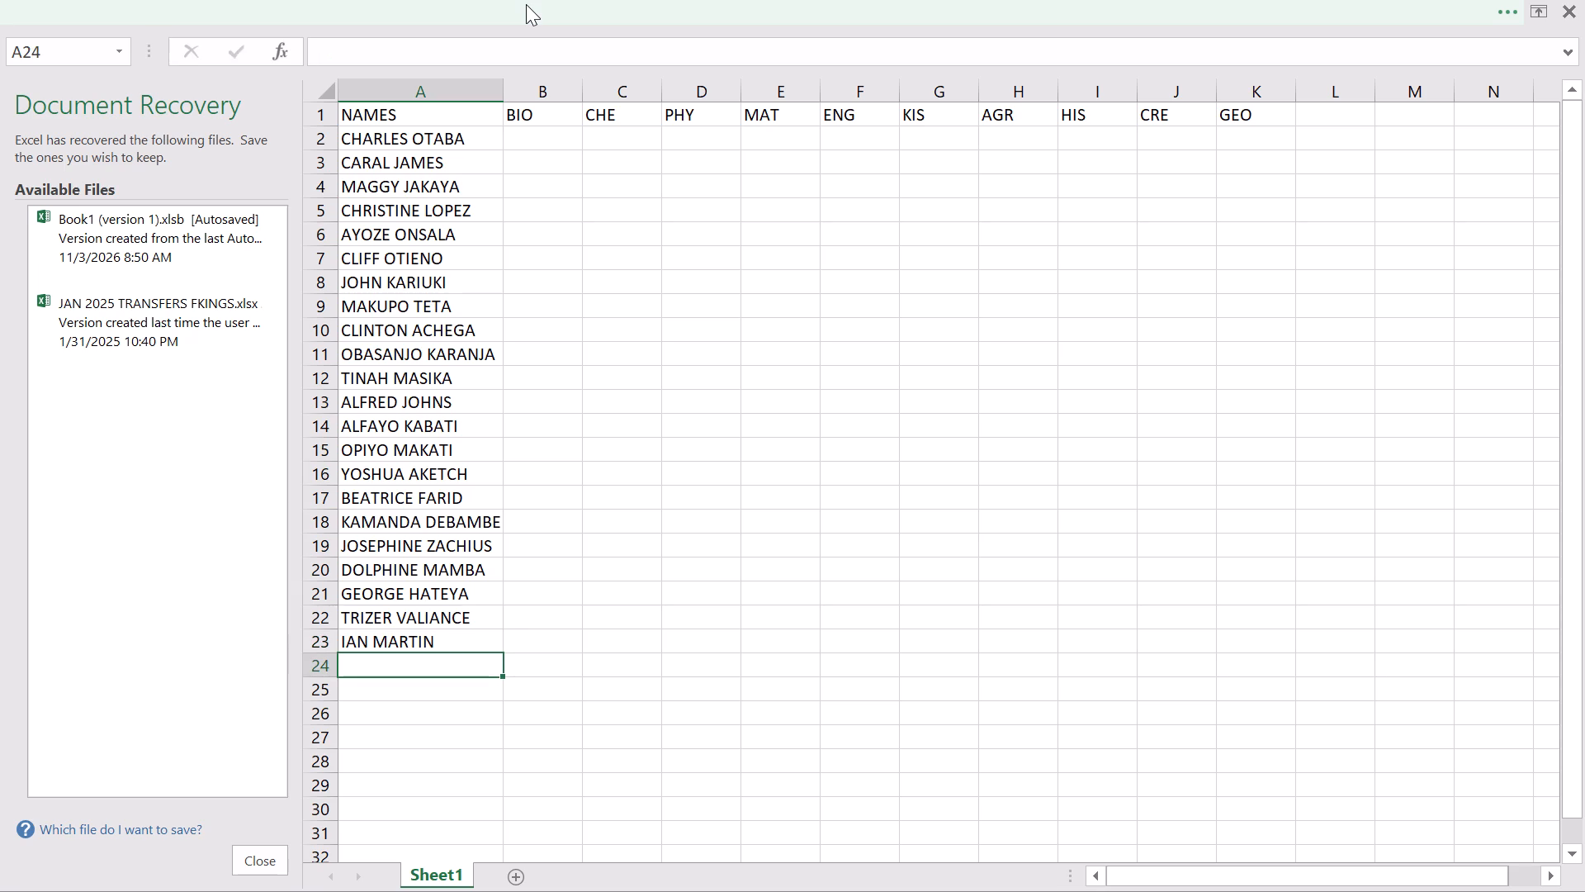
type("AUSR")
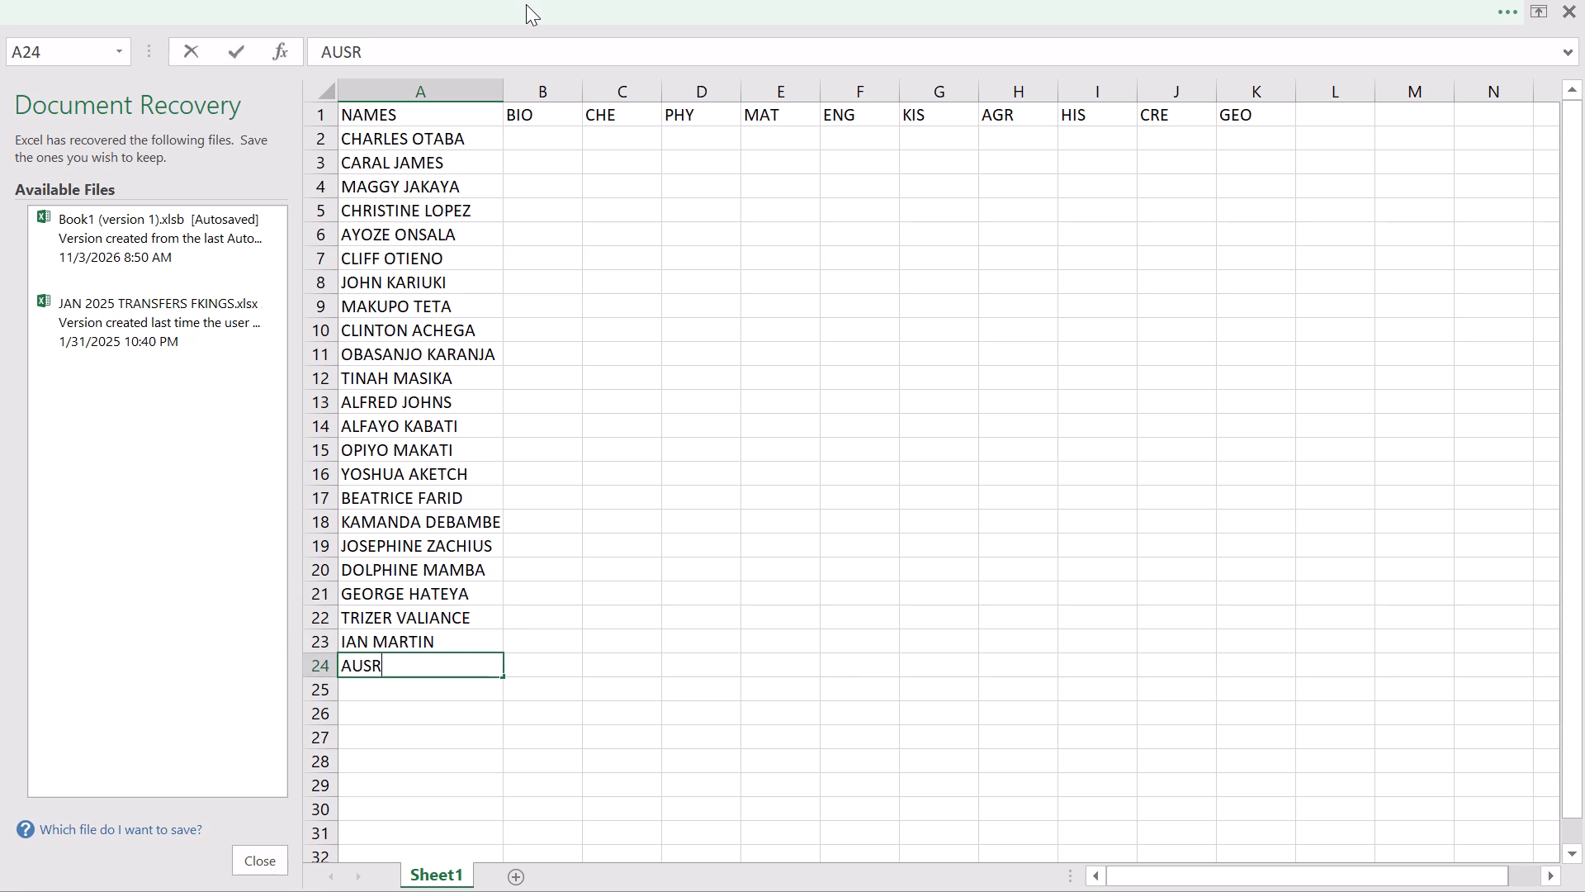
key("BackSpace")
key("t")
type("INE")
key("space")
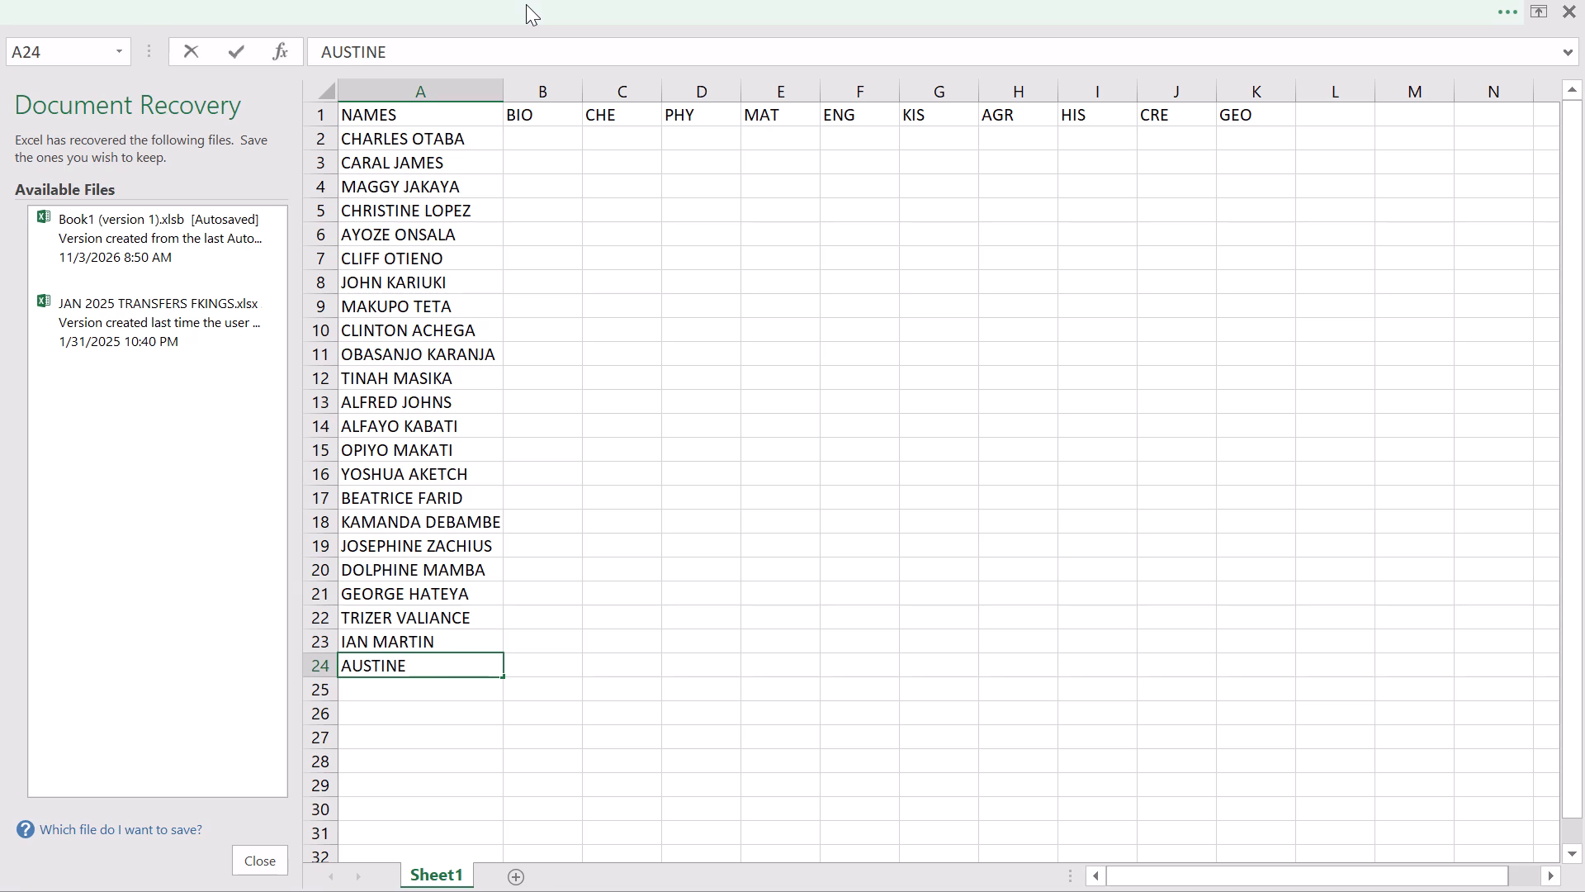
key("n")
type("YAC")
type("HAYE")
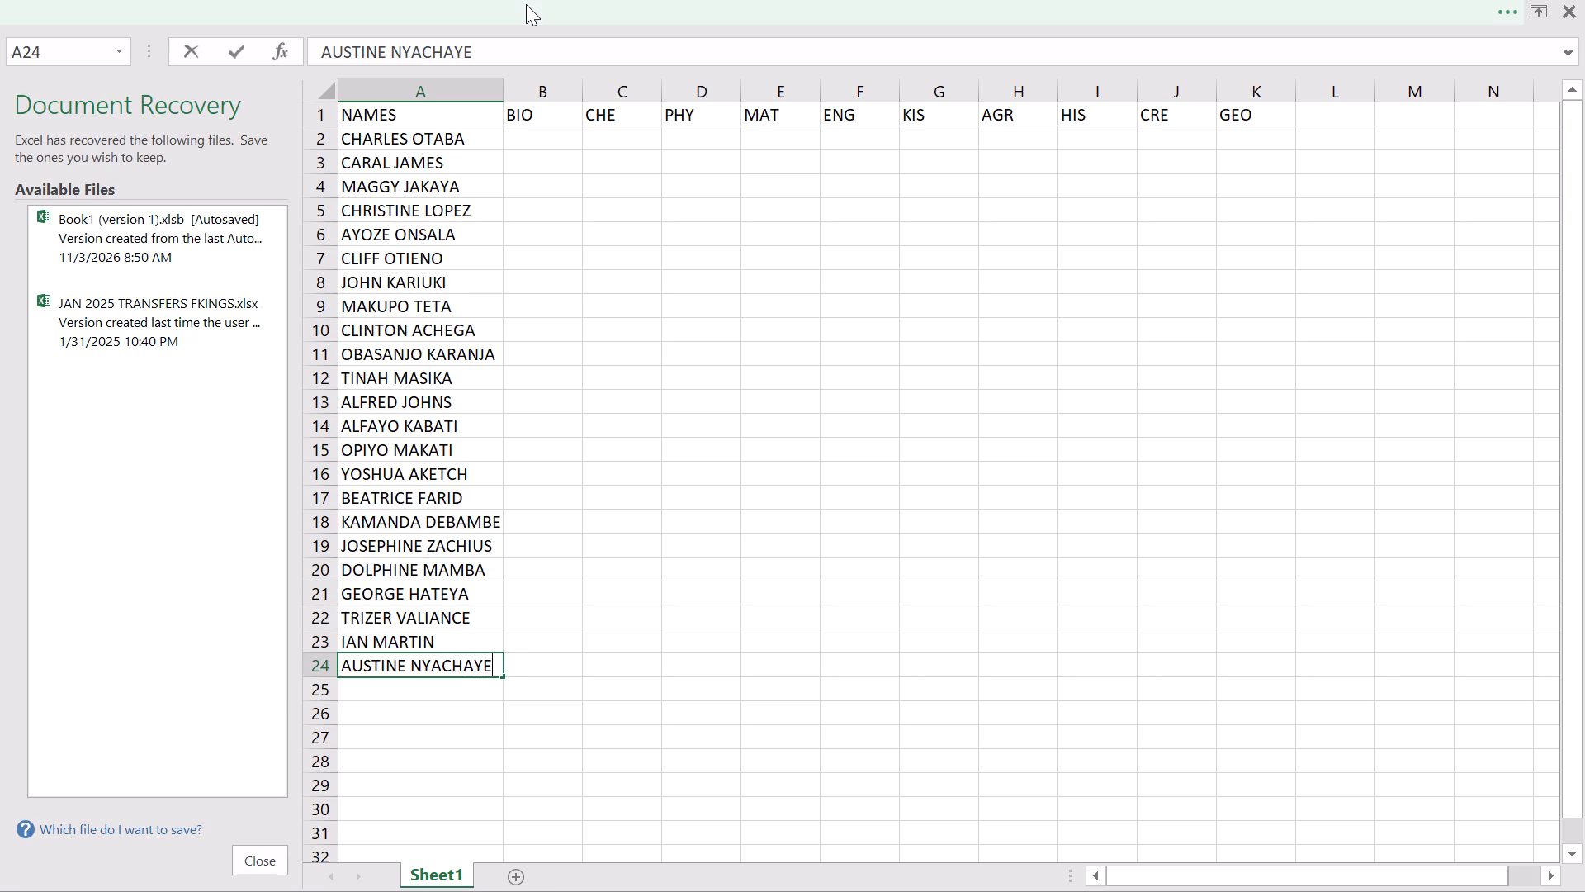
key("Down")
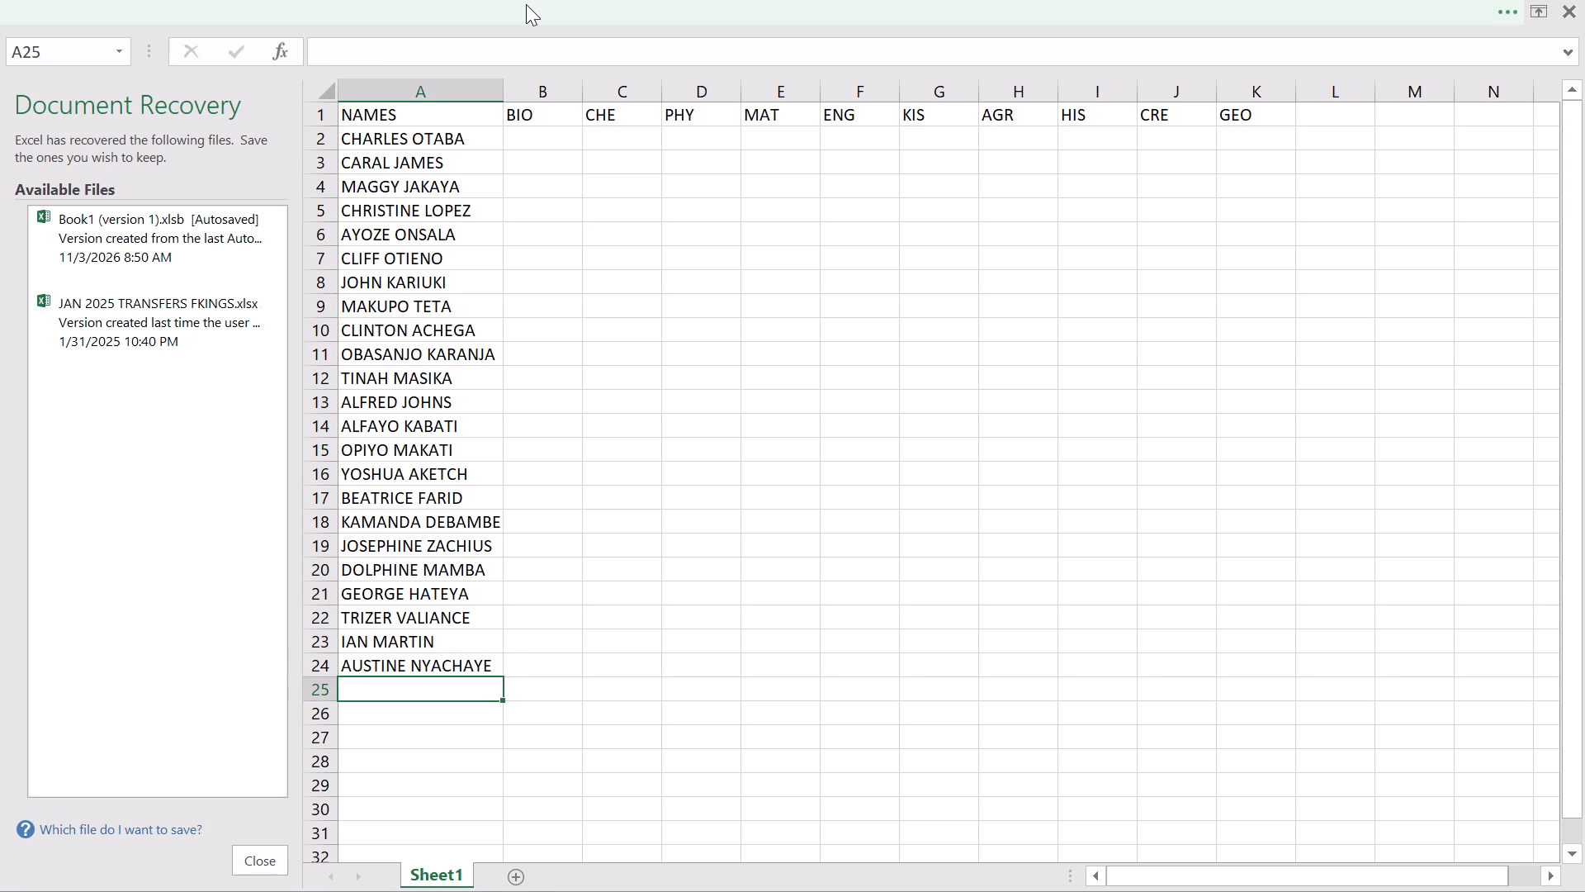
Enter the twenty-fourth and twenty-fifth students' full names in capitals in cells A25 and A26 of the NAMES column.
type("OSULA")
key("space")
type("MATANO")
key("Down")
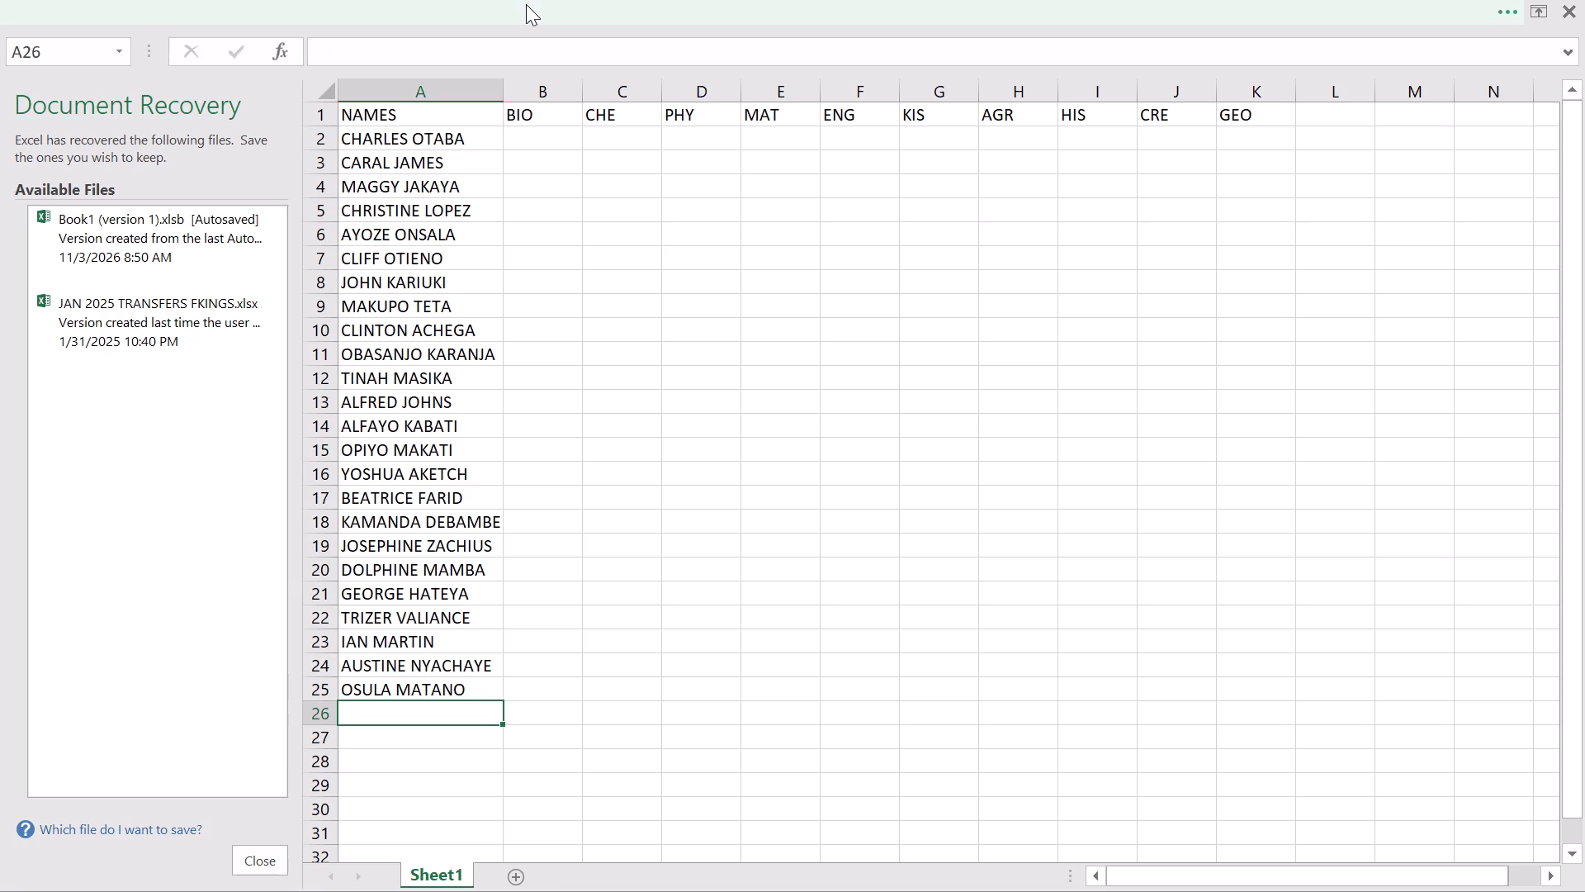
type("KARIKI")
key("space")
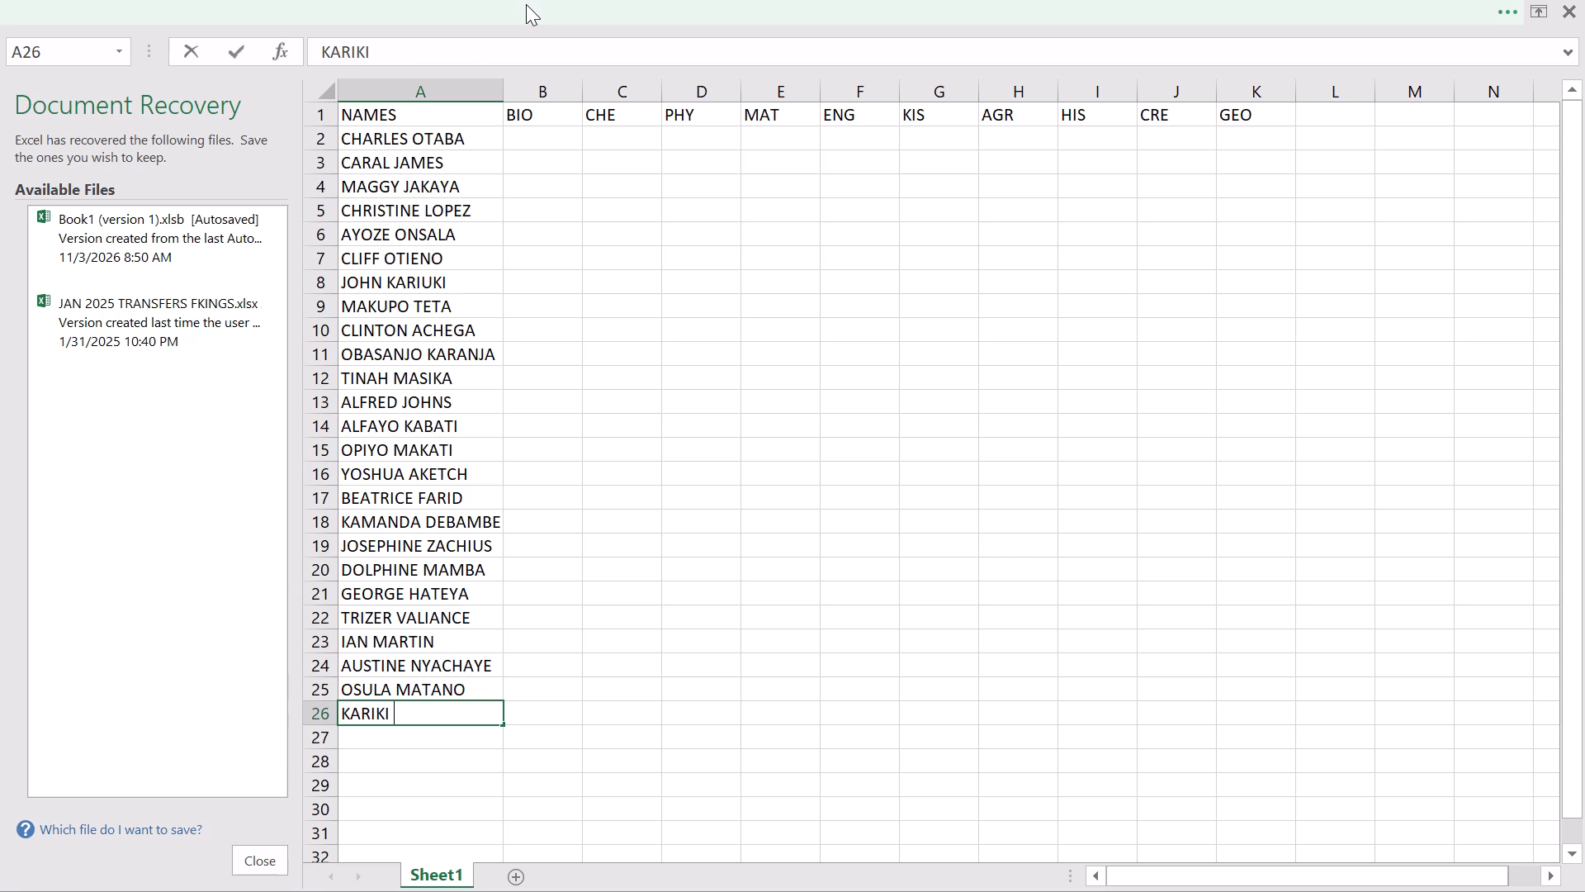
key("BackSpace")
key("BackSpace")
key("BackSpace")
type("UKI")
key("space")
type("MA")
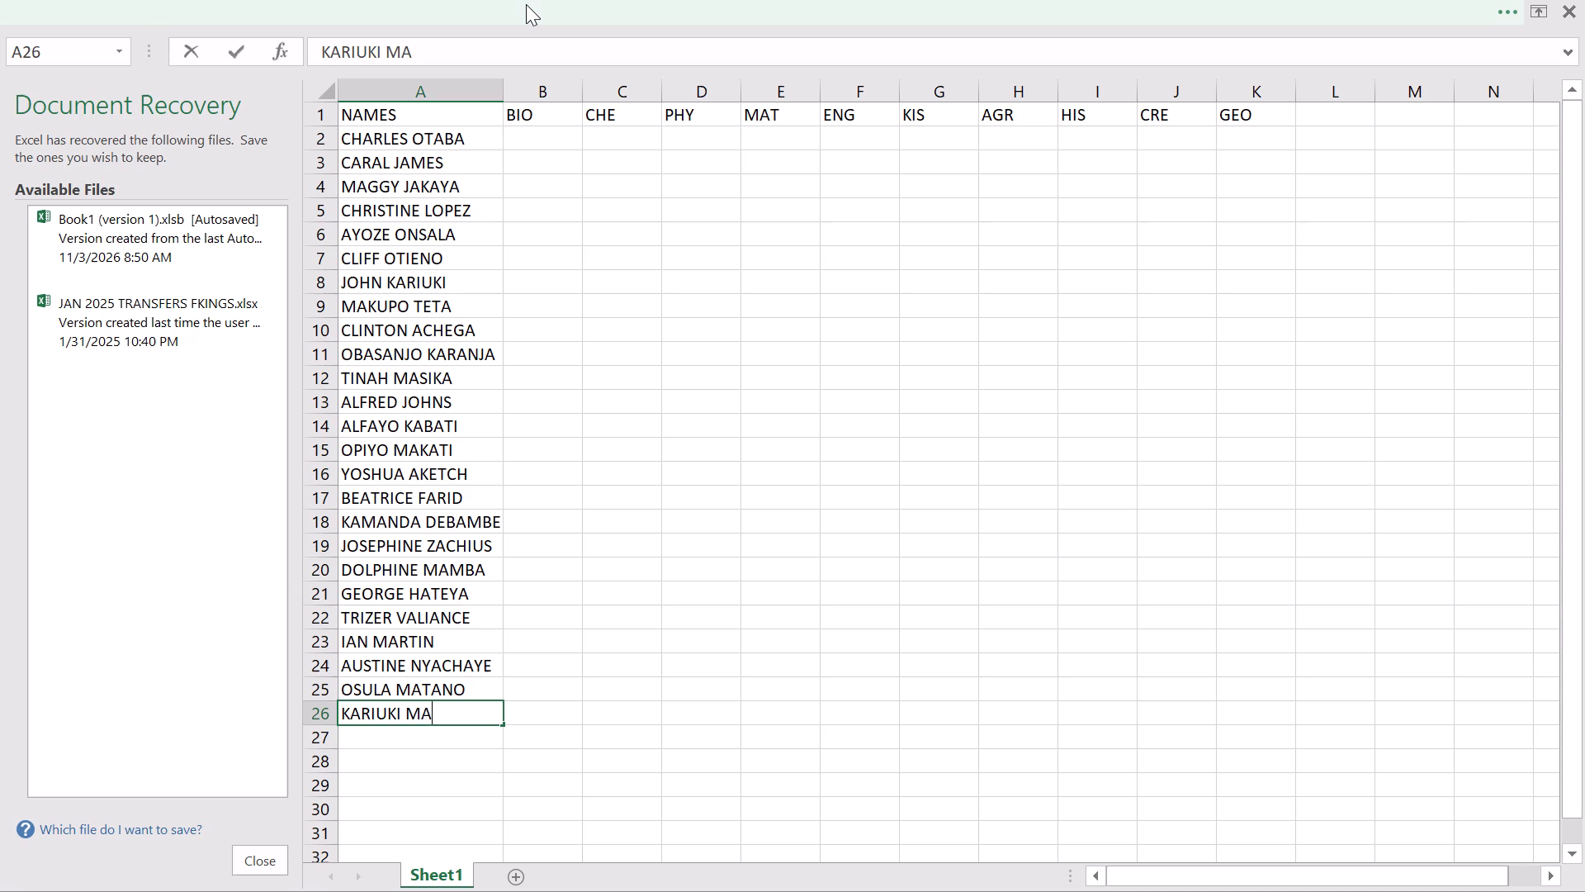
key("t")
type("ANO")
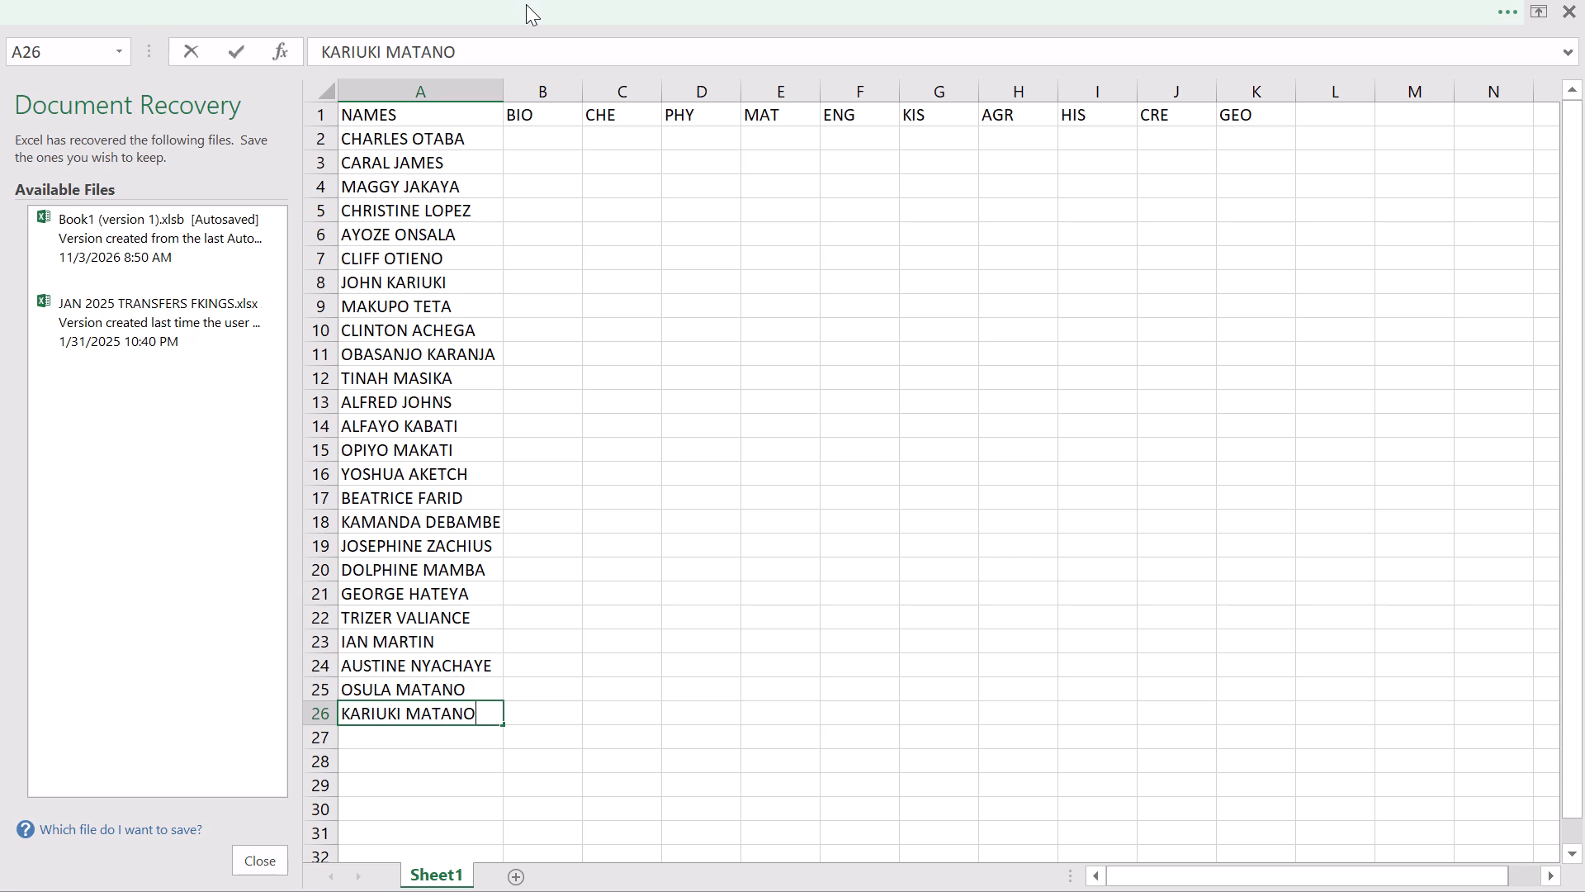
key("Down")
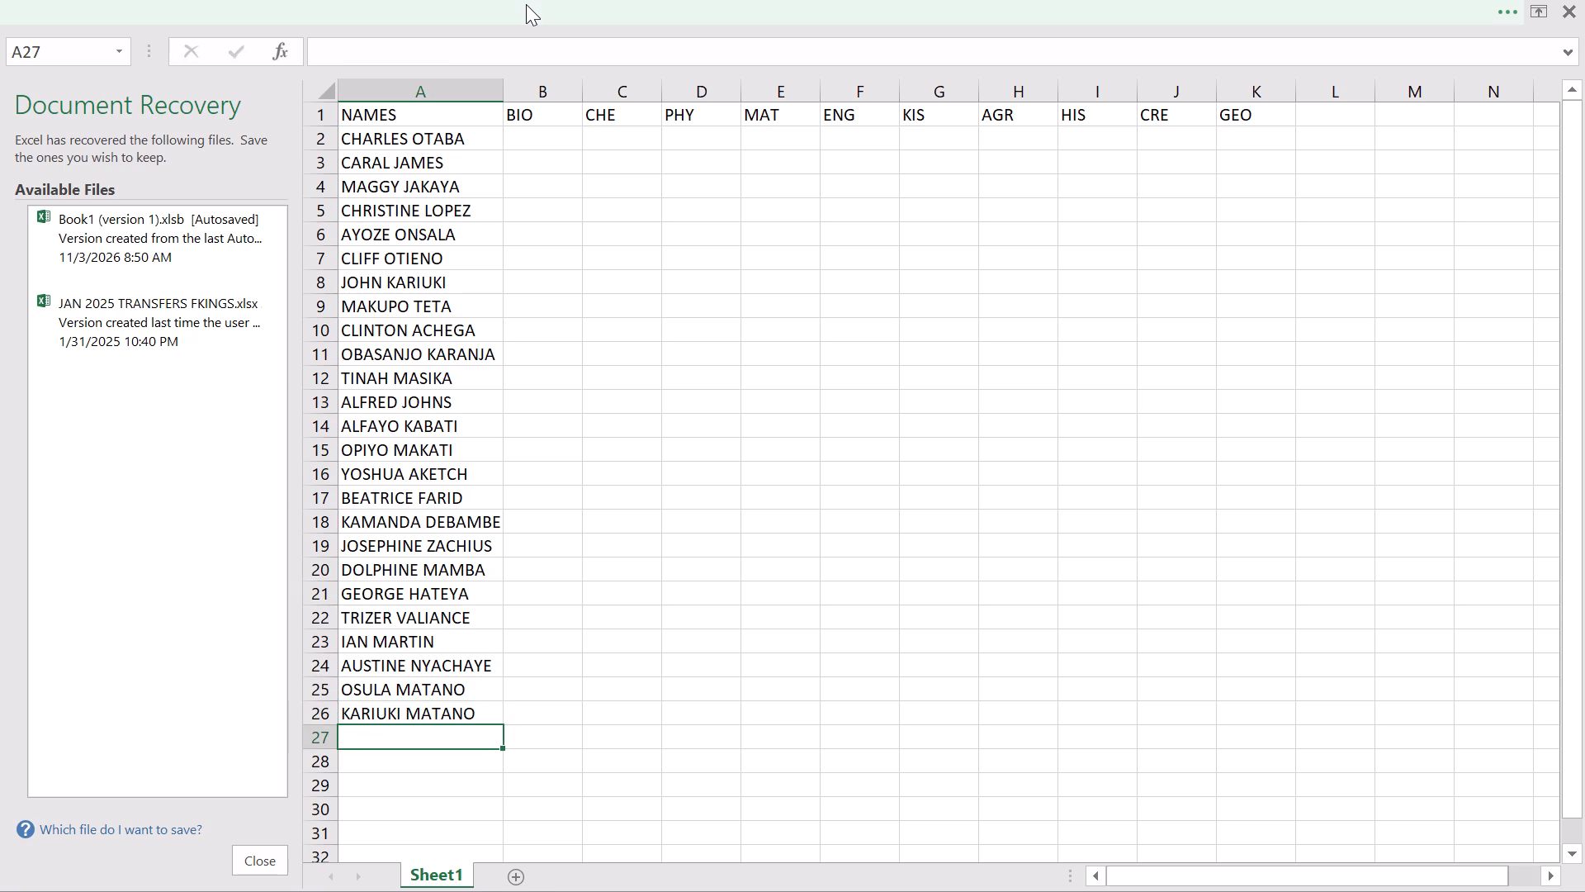
Enter the twenty-sixth and twenty-seventh students' full names in capitals in cells A27 and A28 of the NAMES column.
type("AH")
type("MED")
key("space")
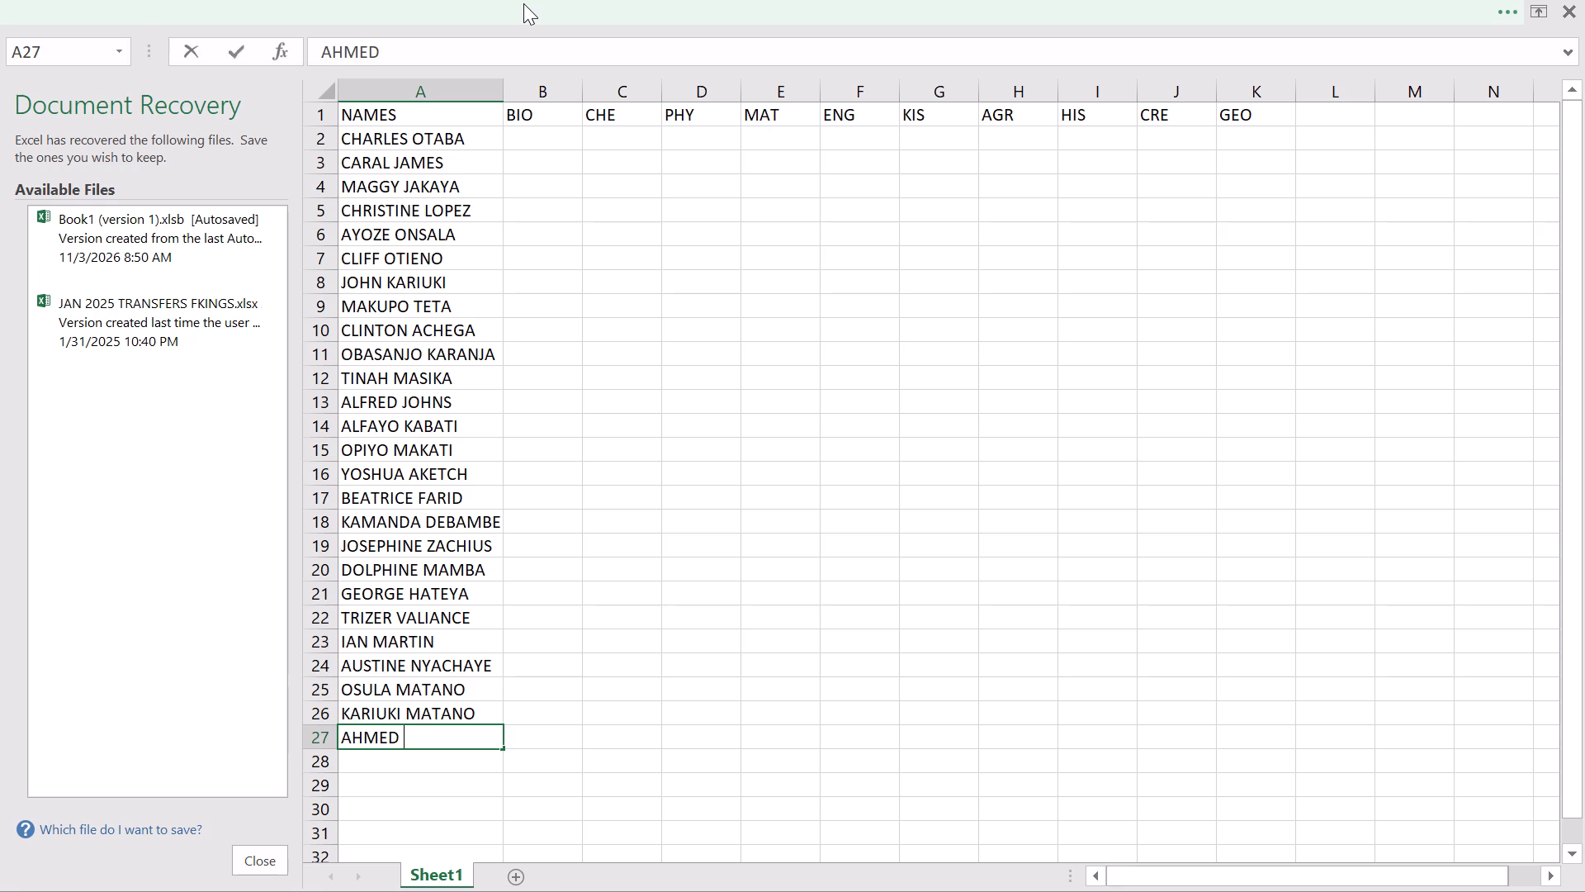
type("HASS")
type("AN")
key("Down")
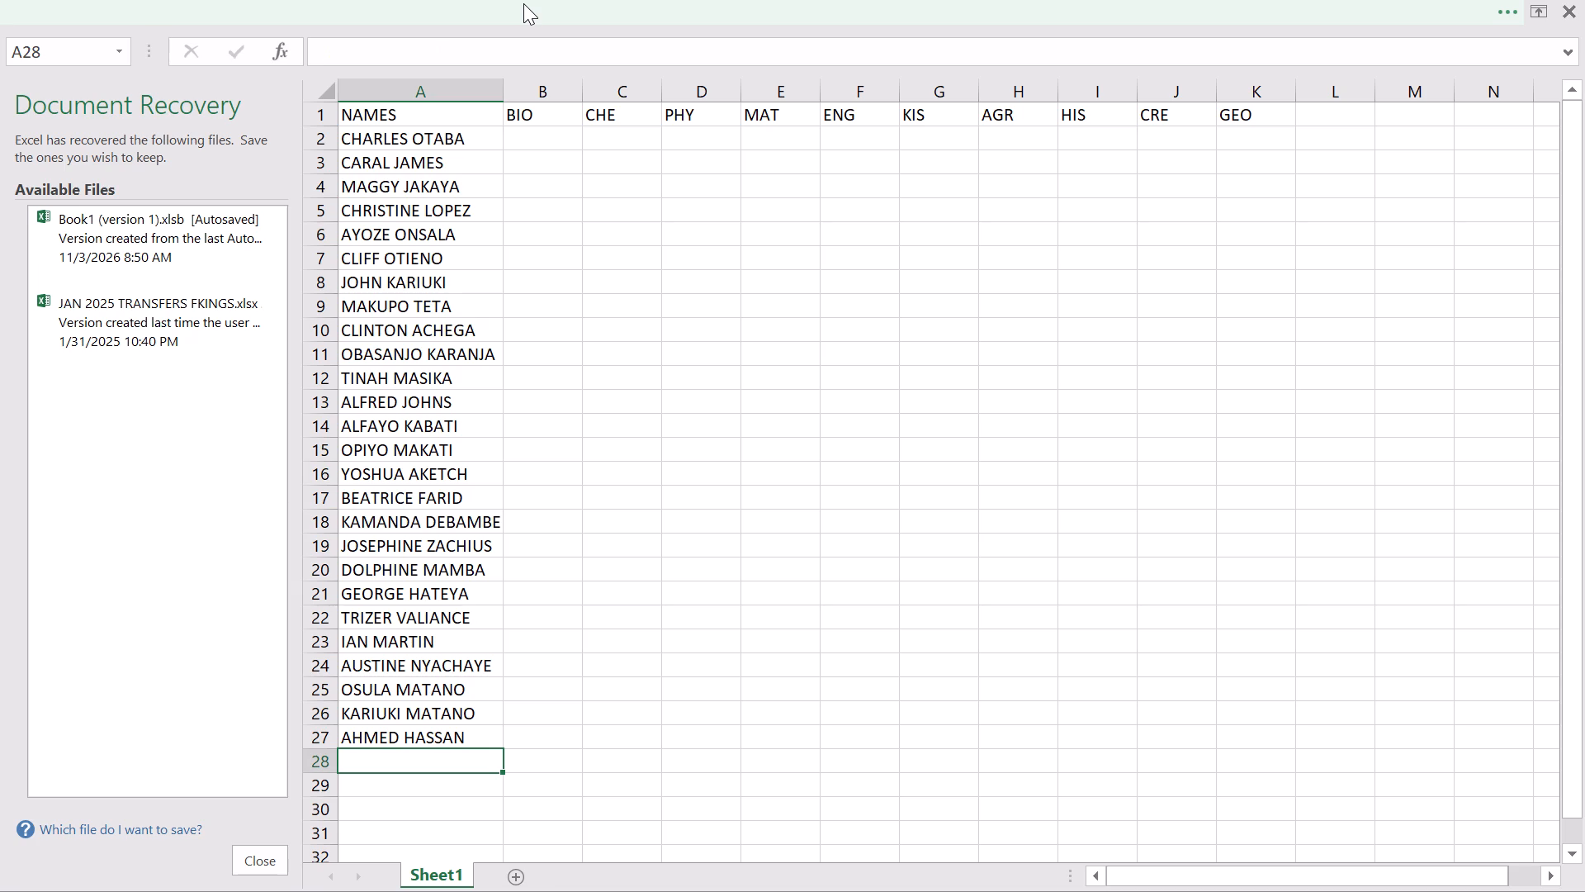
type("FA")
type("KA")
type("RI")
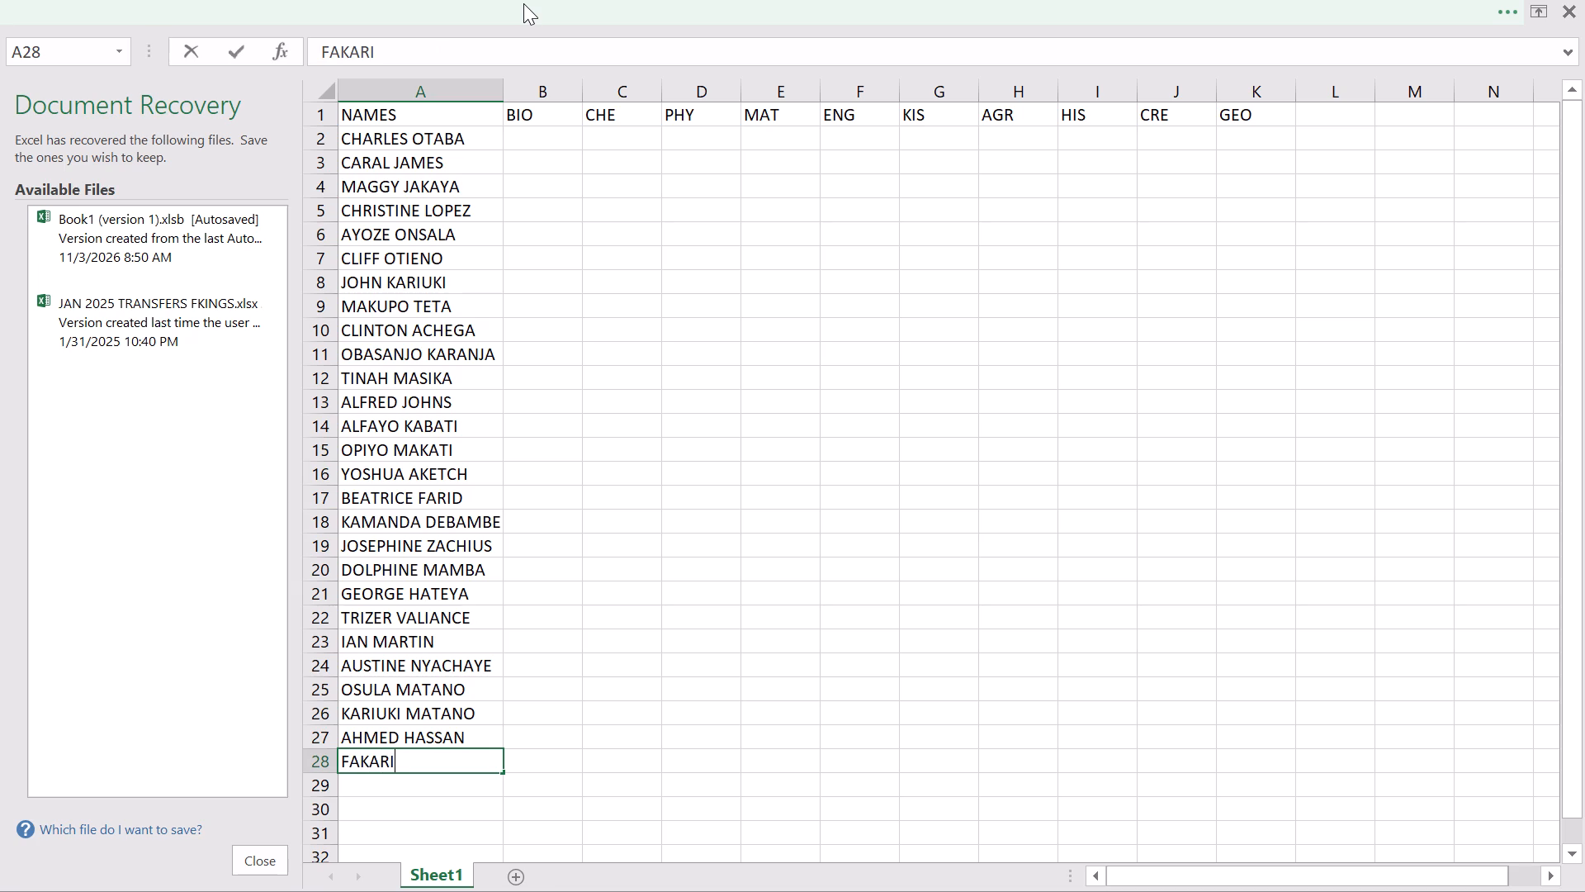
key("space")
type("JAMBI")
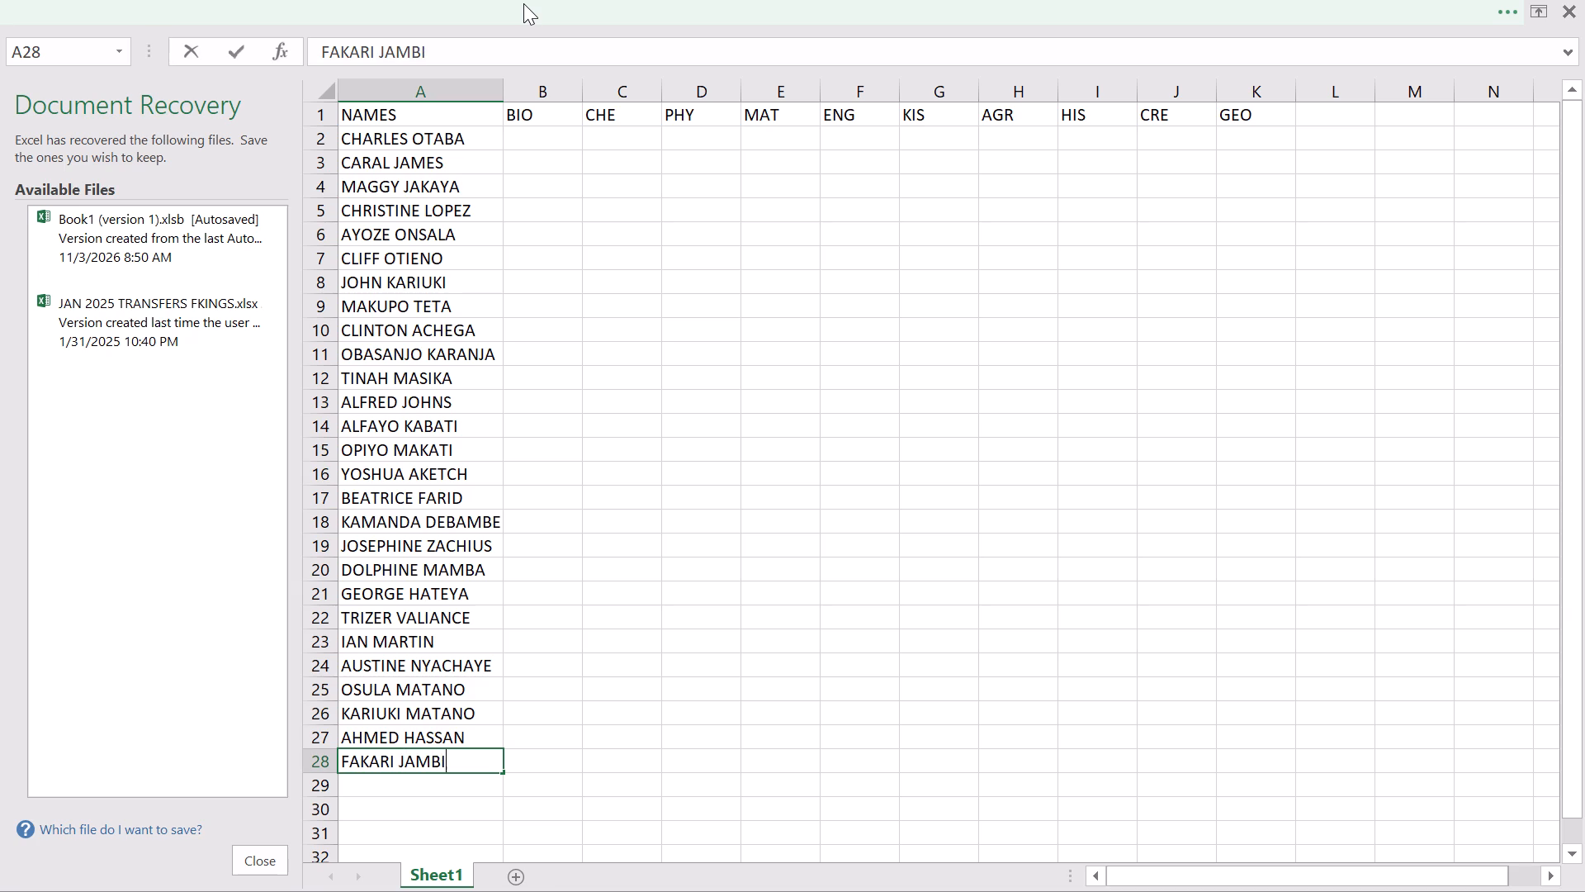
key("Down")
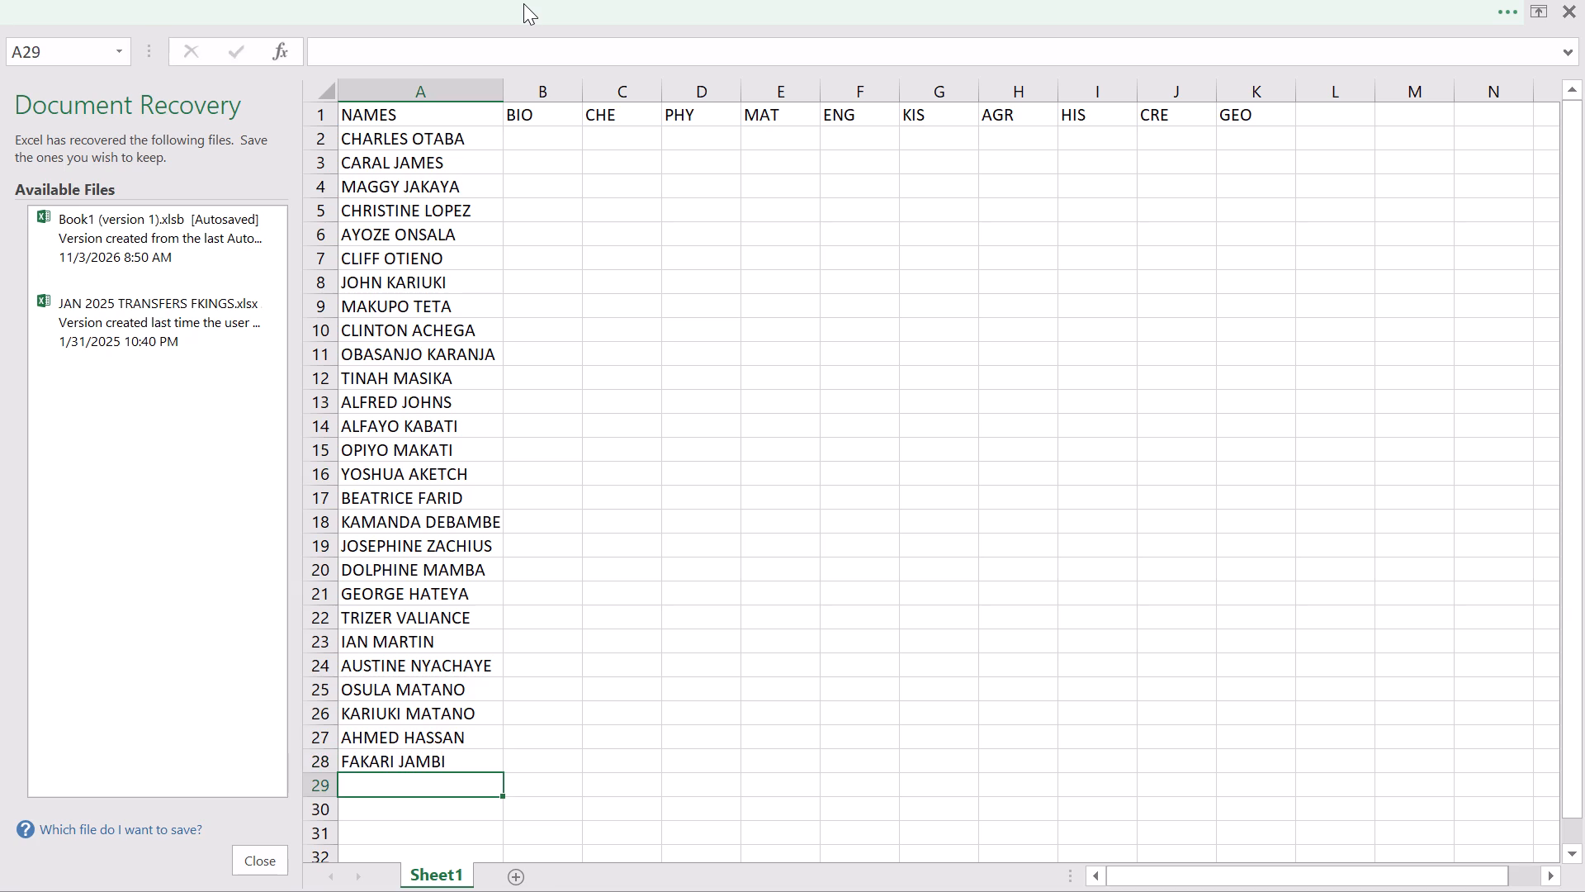
Enter the twenty-eighth and twenty-ninth students' full names in capitals in cells A29 and A30 of the NAMES column.
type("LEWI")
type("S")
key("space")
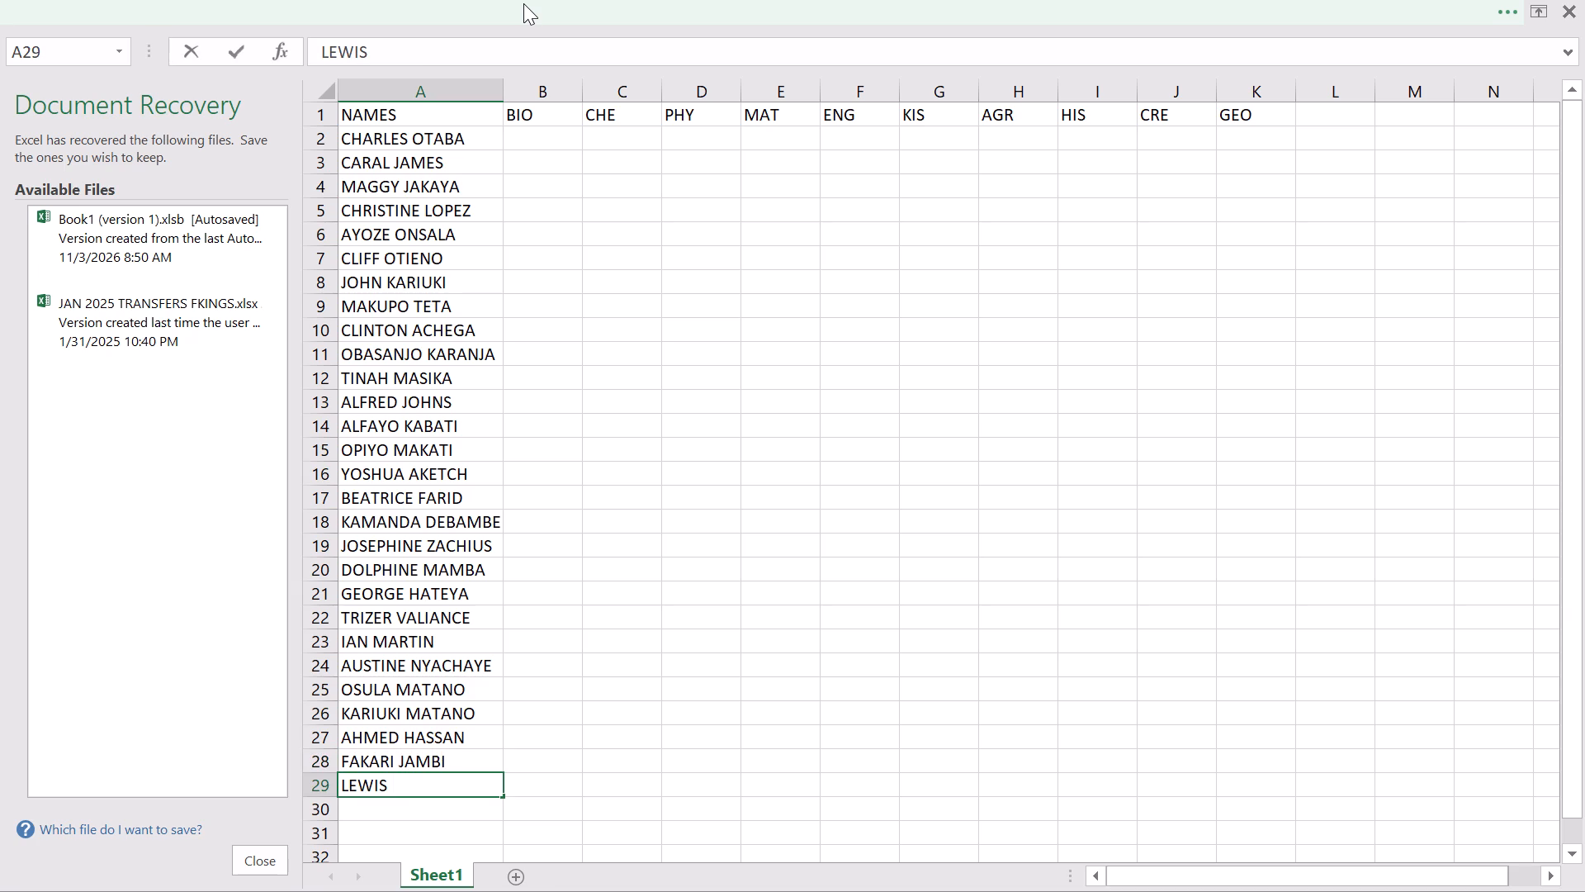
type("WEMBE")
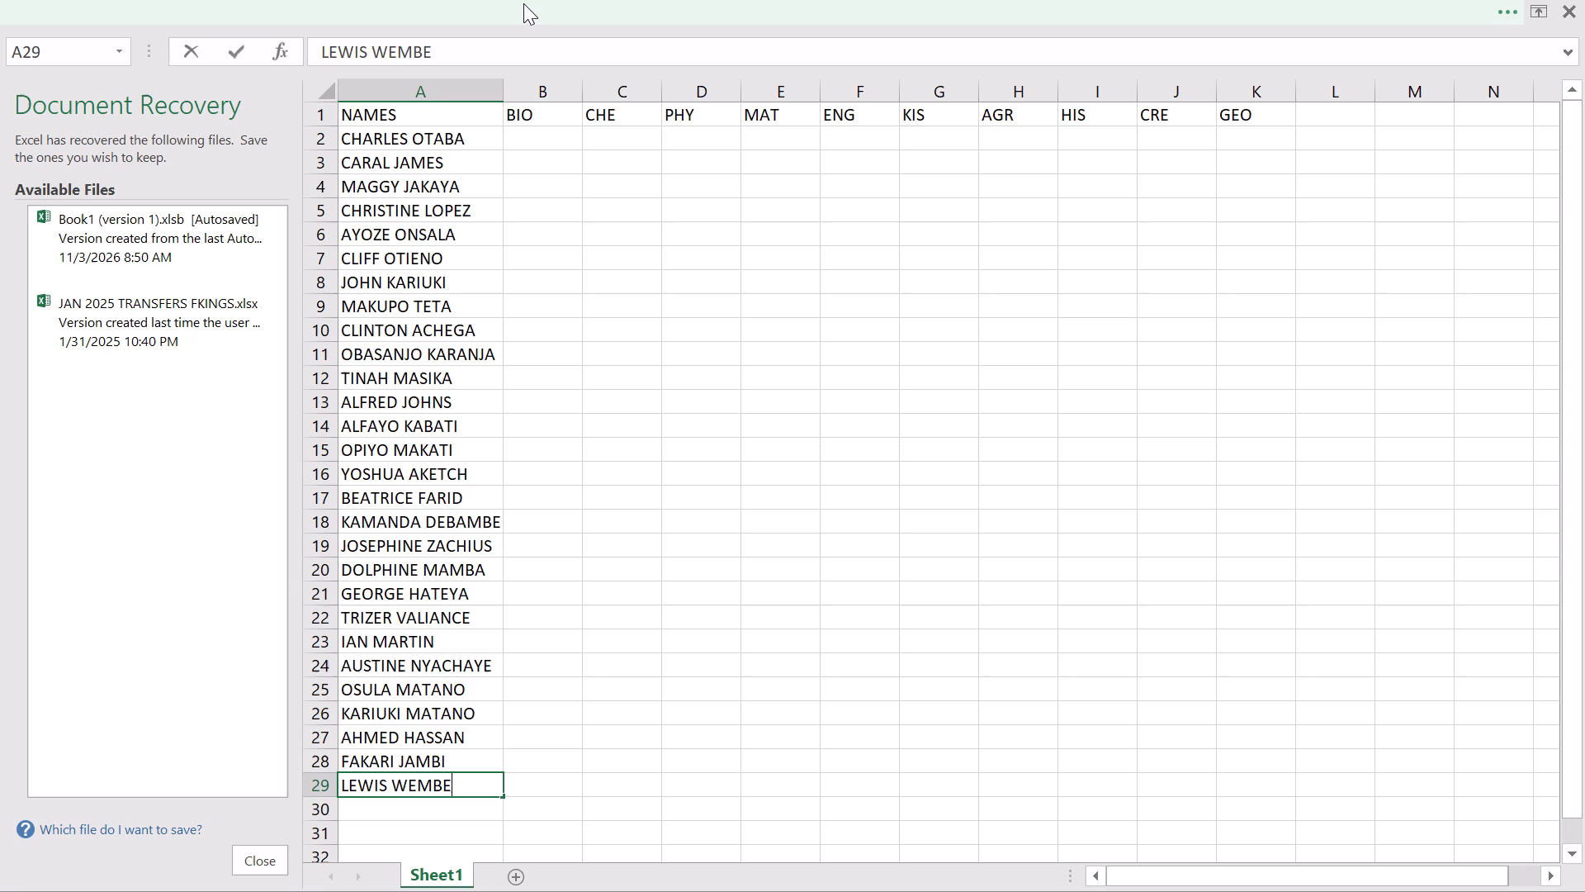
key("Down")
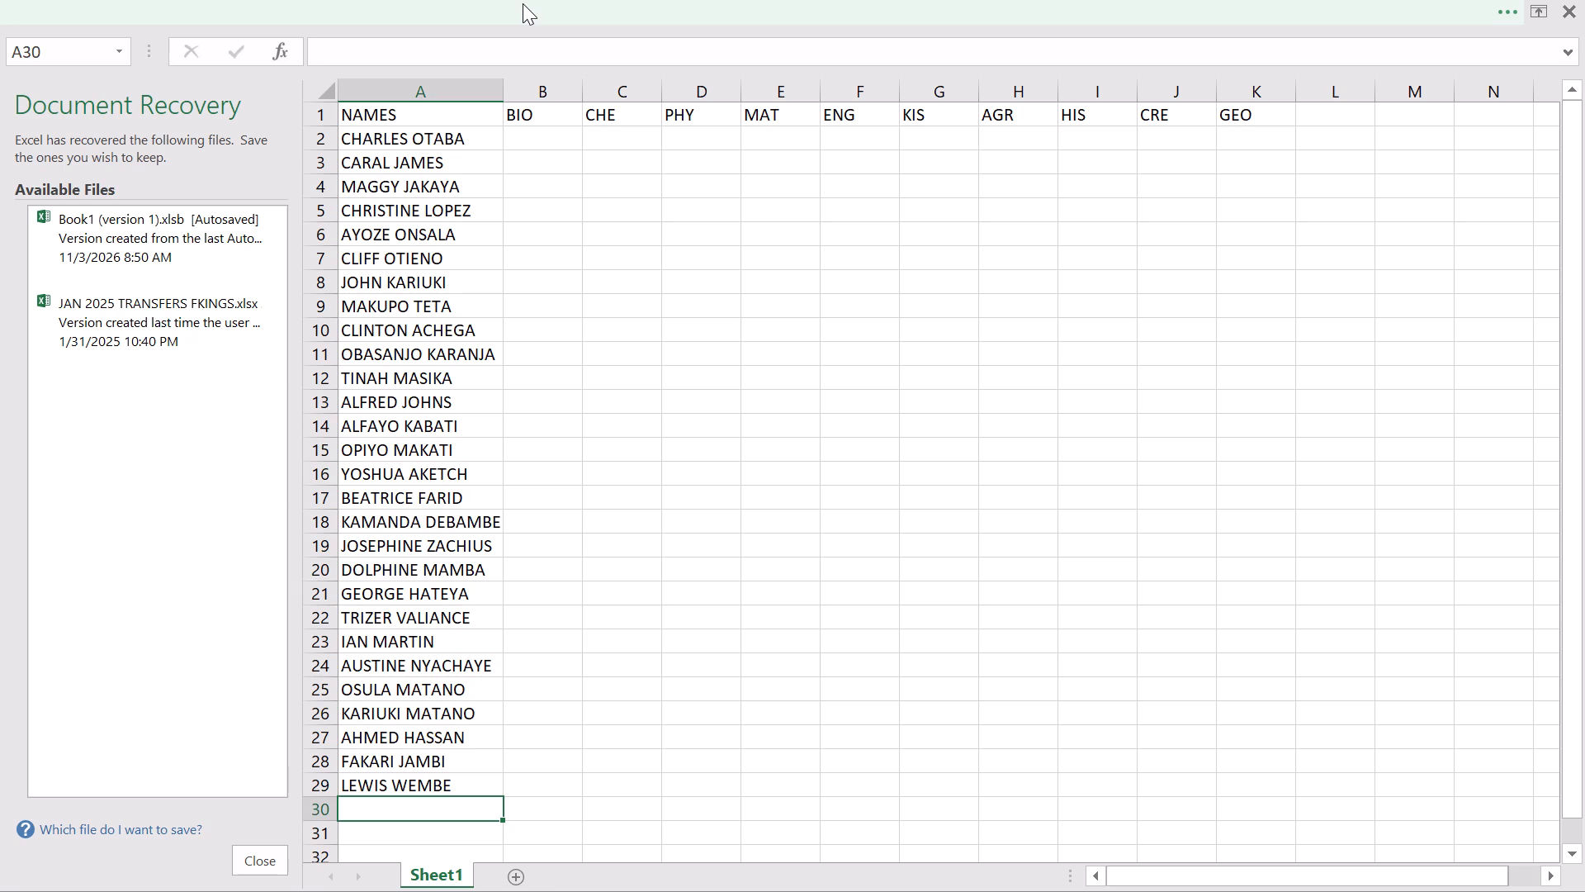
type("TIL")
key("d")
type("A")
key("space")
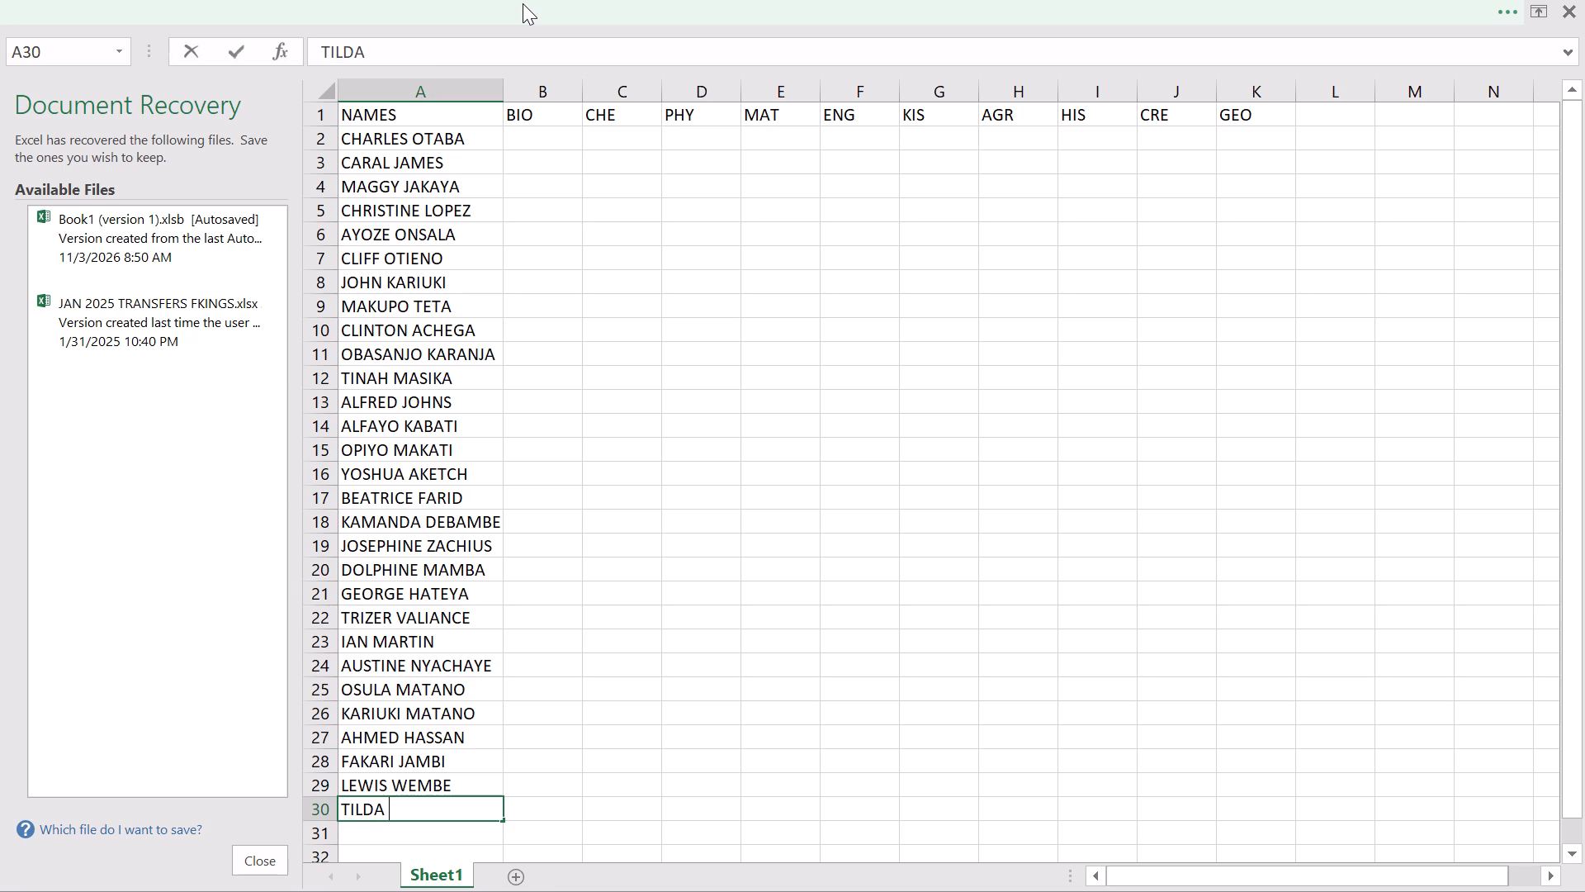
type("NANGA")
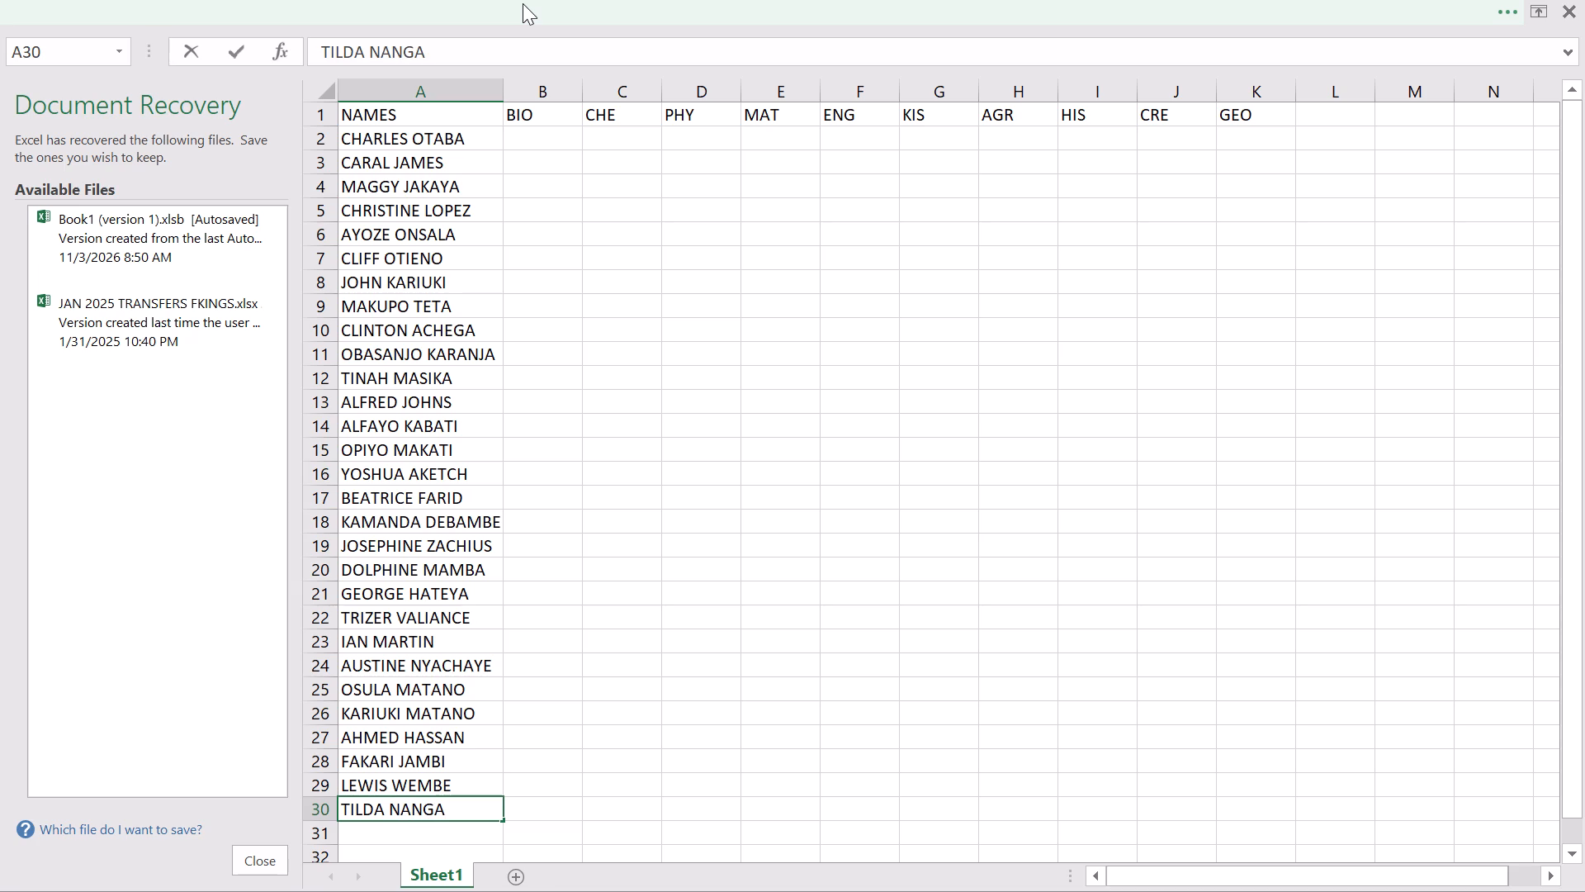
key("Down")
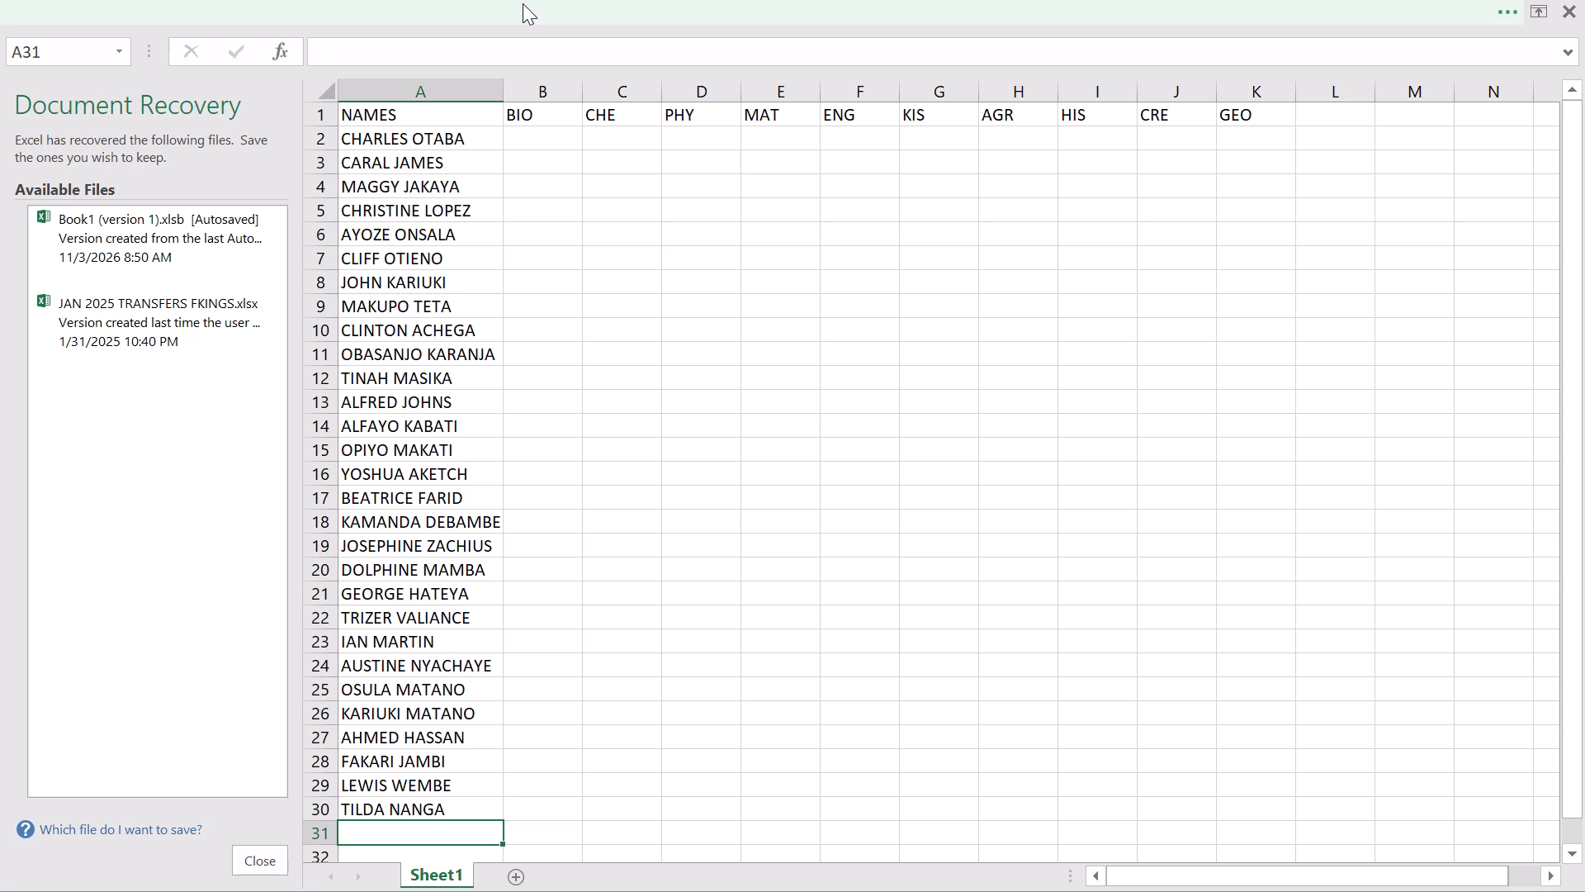
Enter the thirtieth student's full name in capitals in cell A31 to complete the NAMES column.
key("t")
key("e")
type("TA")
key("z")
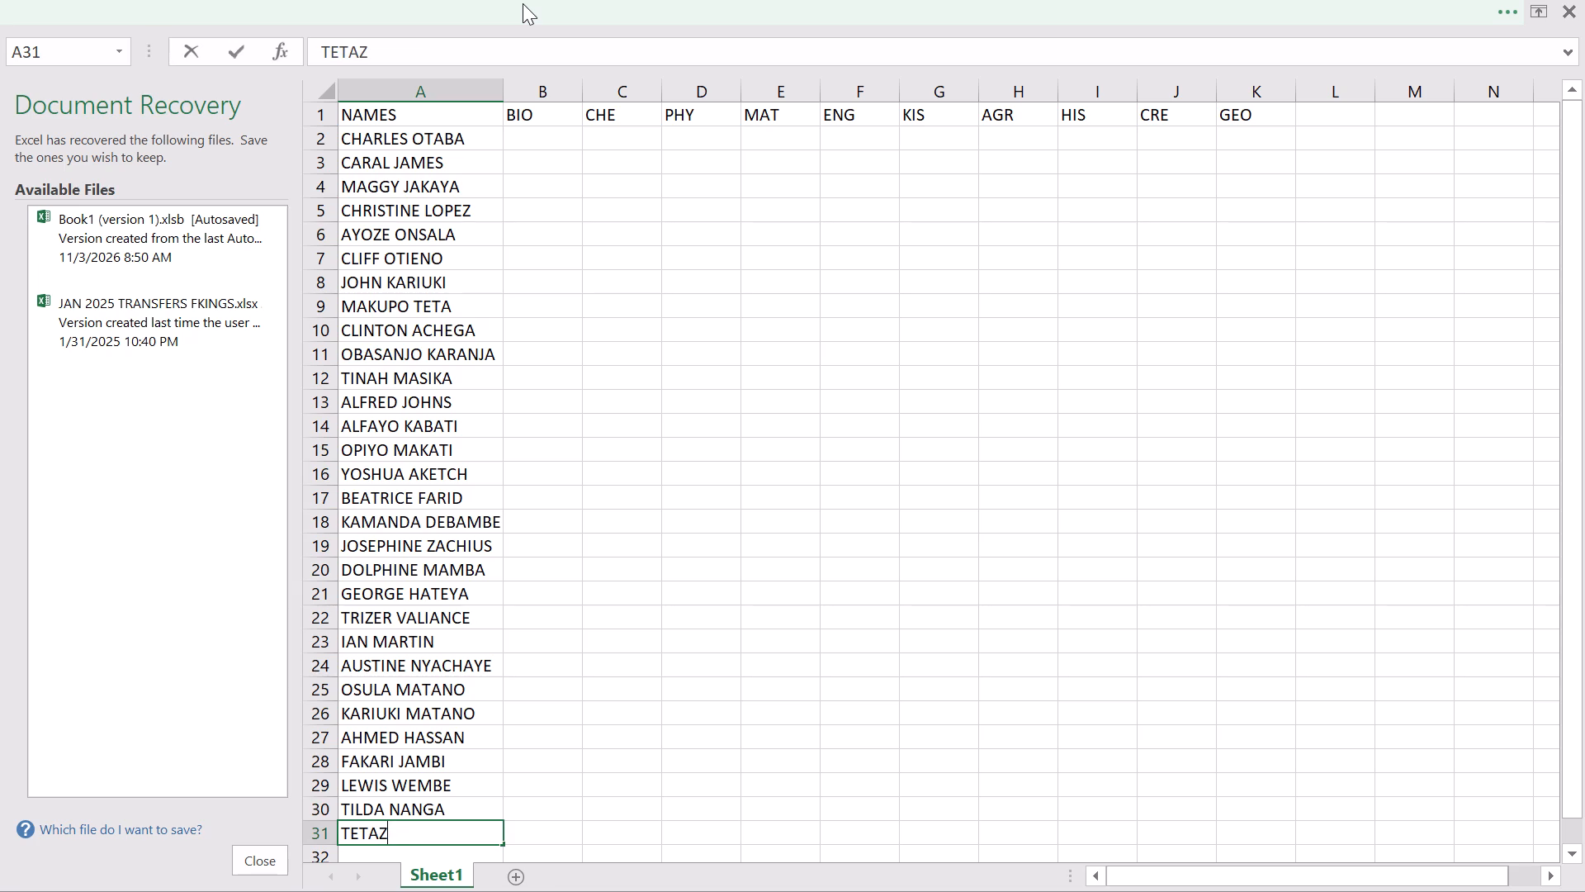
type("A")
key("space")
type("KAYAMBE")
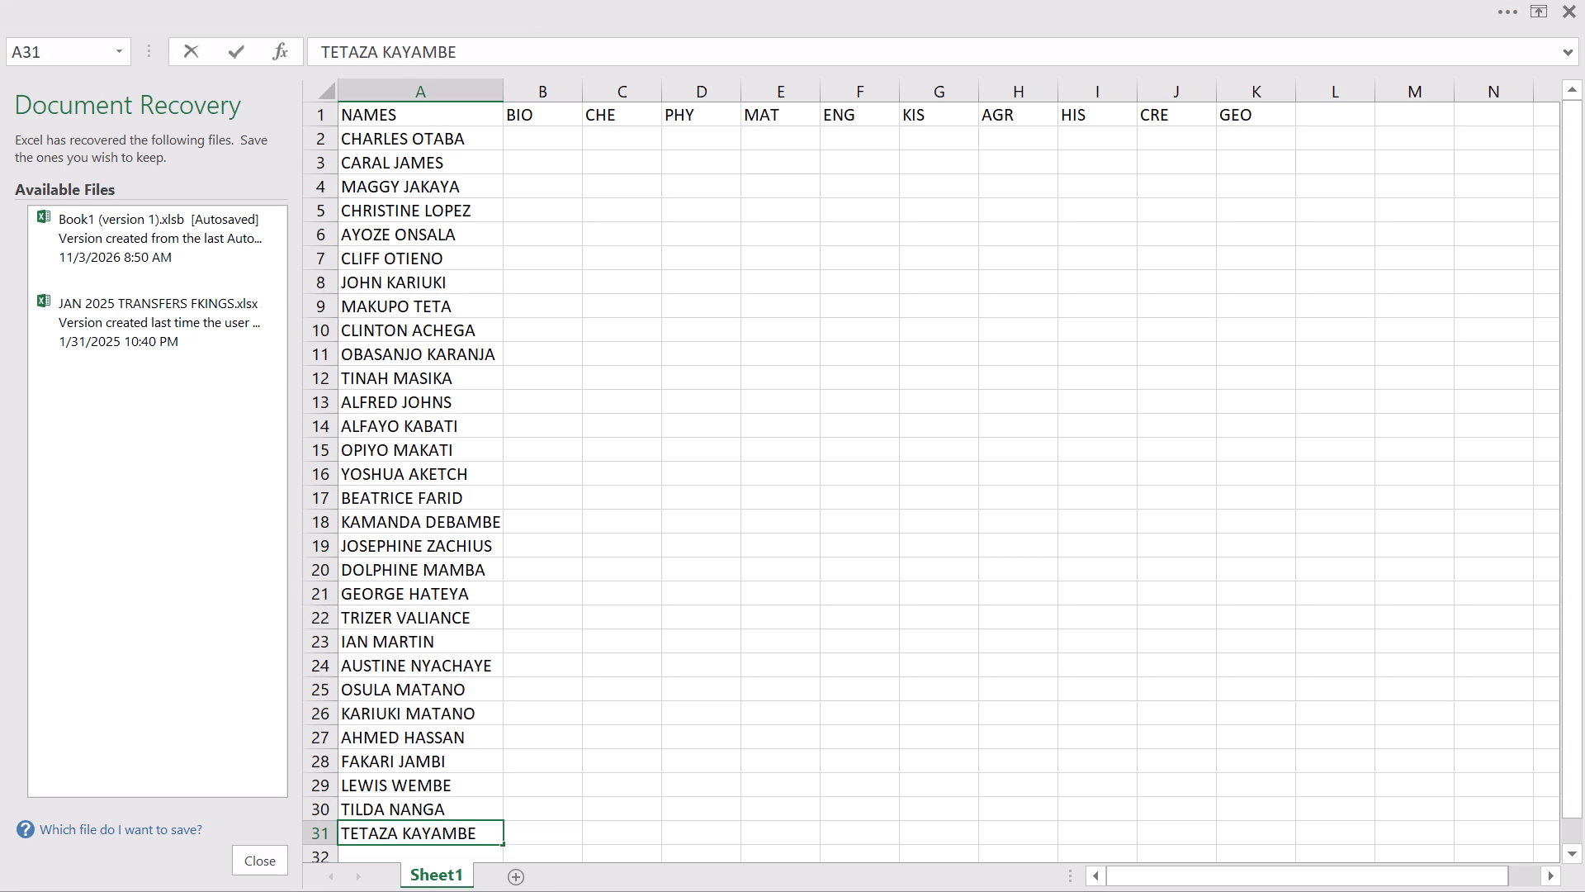
left_click(544, 140)
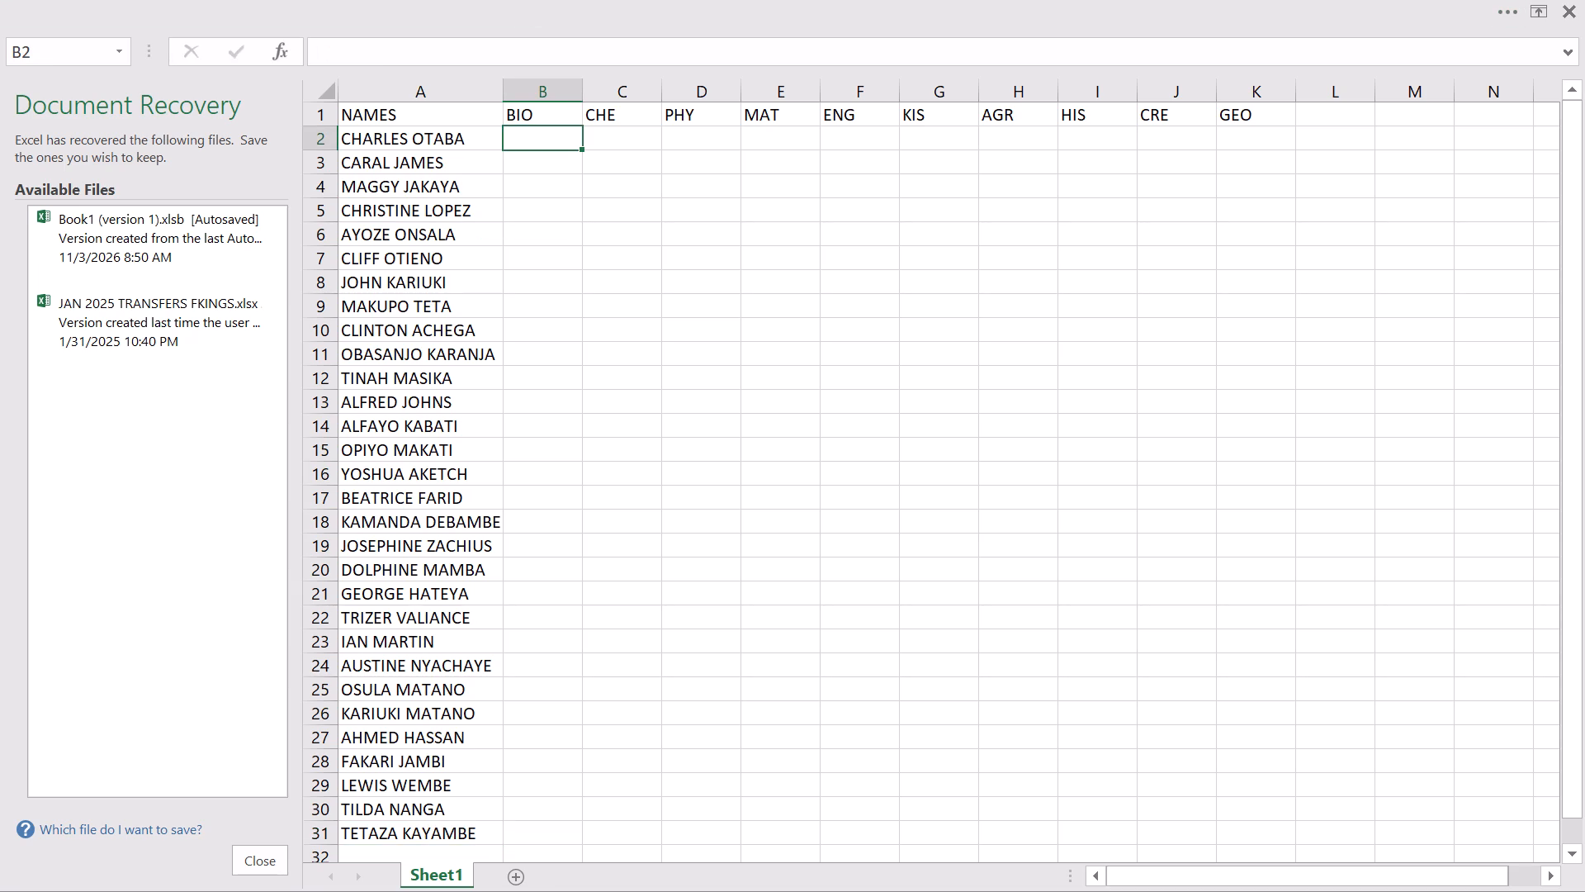
Widen the BIO column (column B) slightly.
left_click(540, 110)
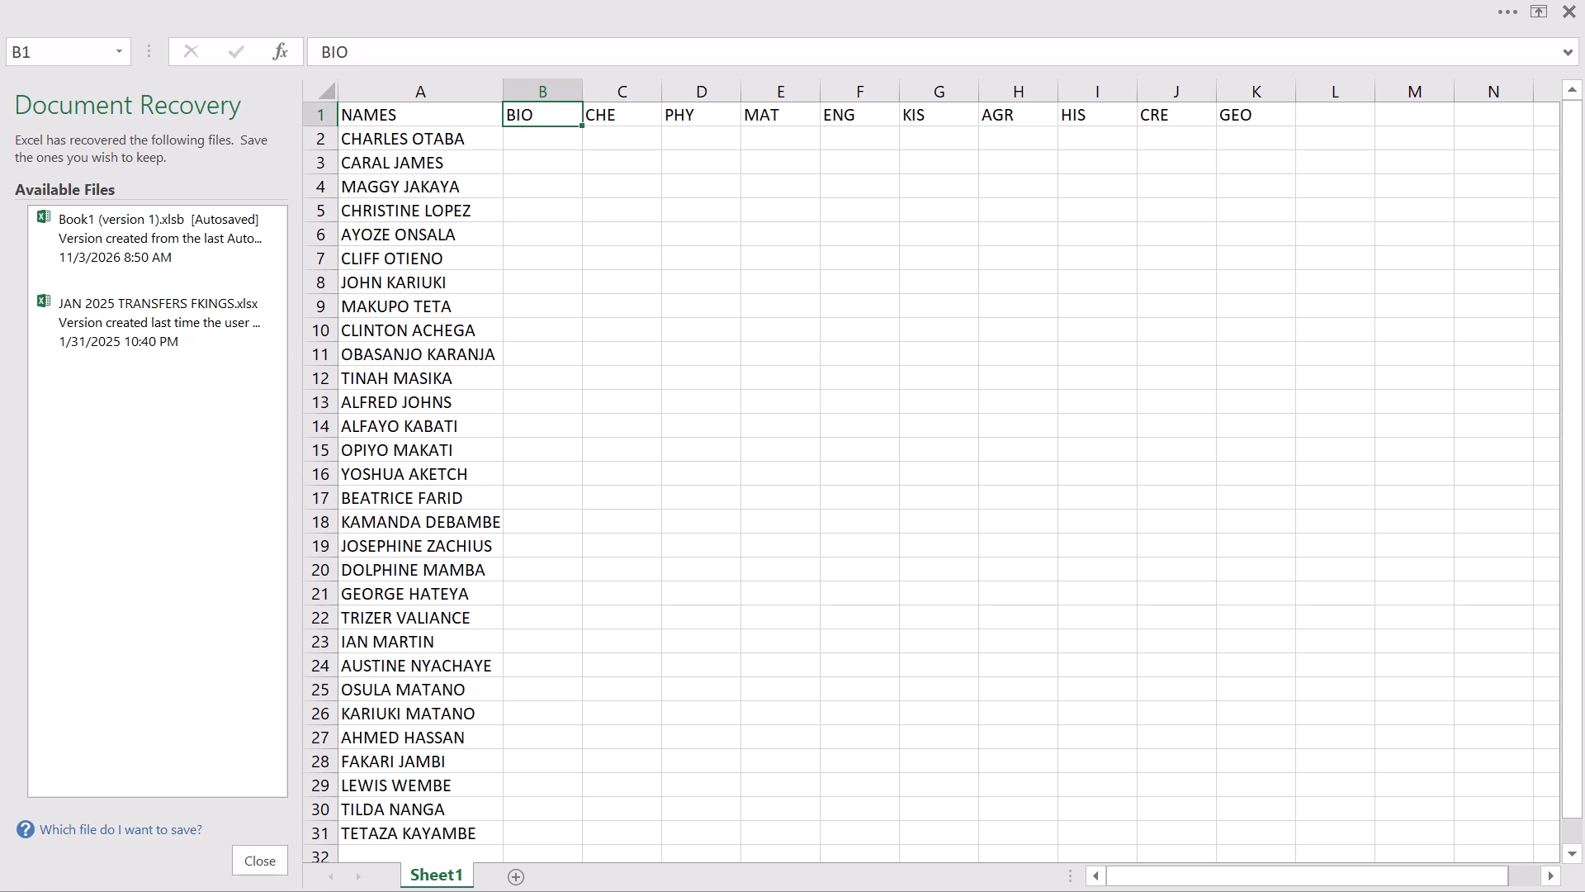
left_click_drag(577, 89, 589, 88)
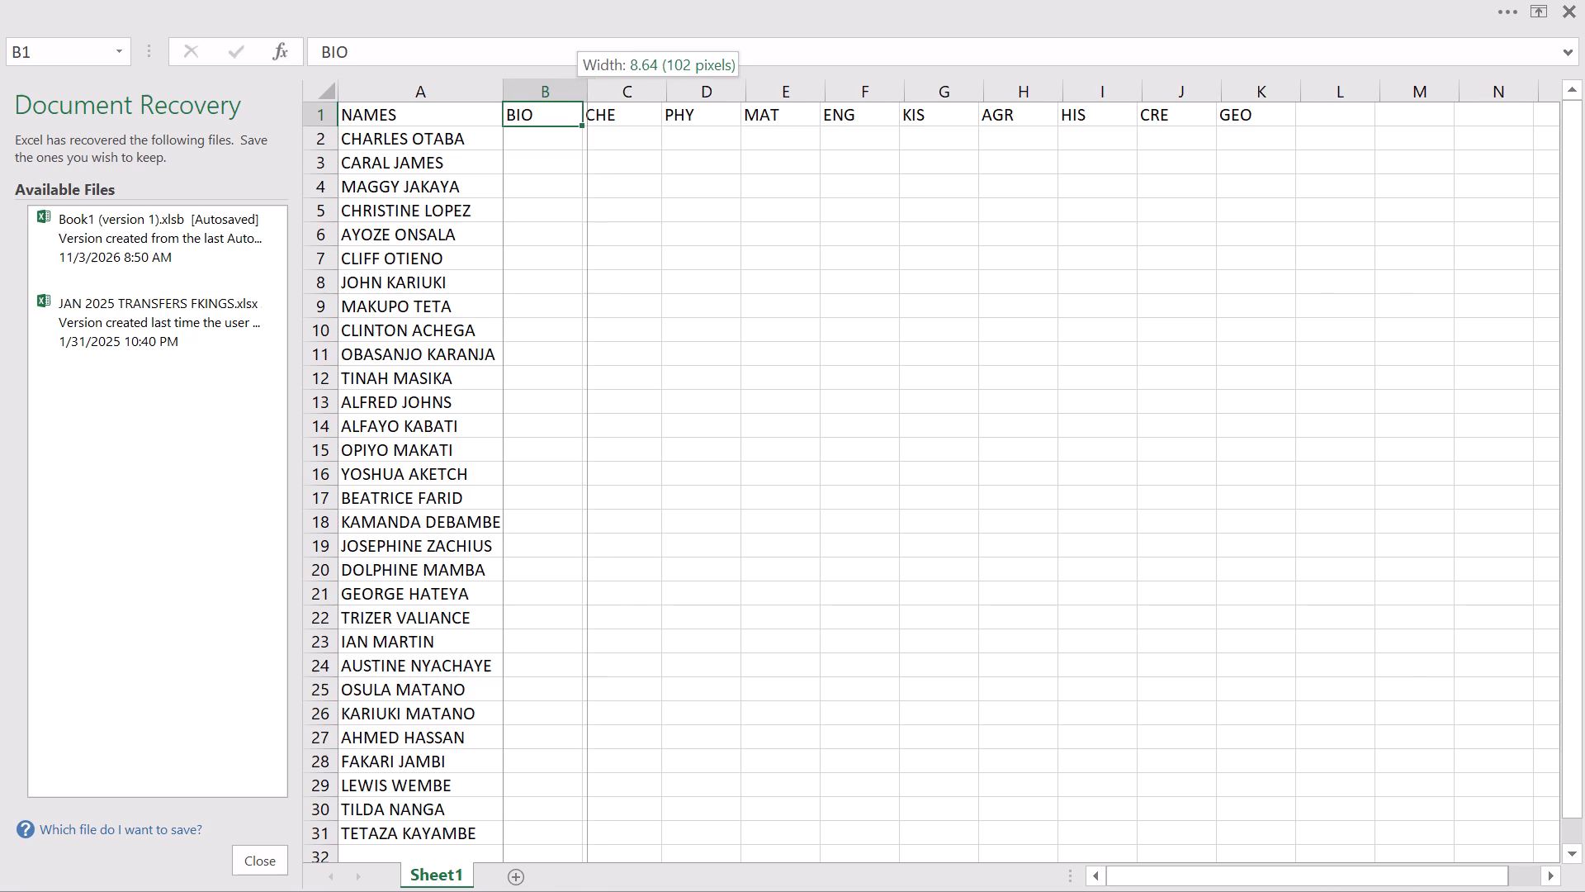
left_click_drag(589, 88, 693, 93)
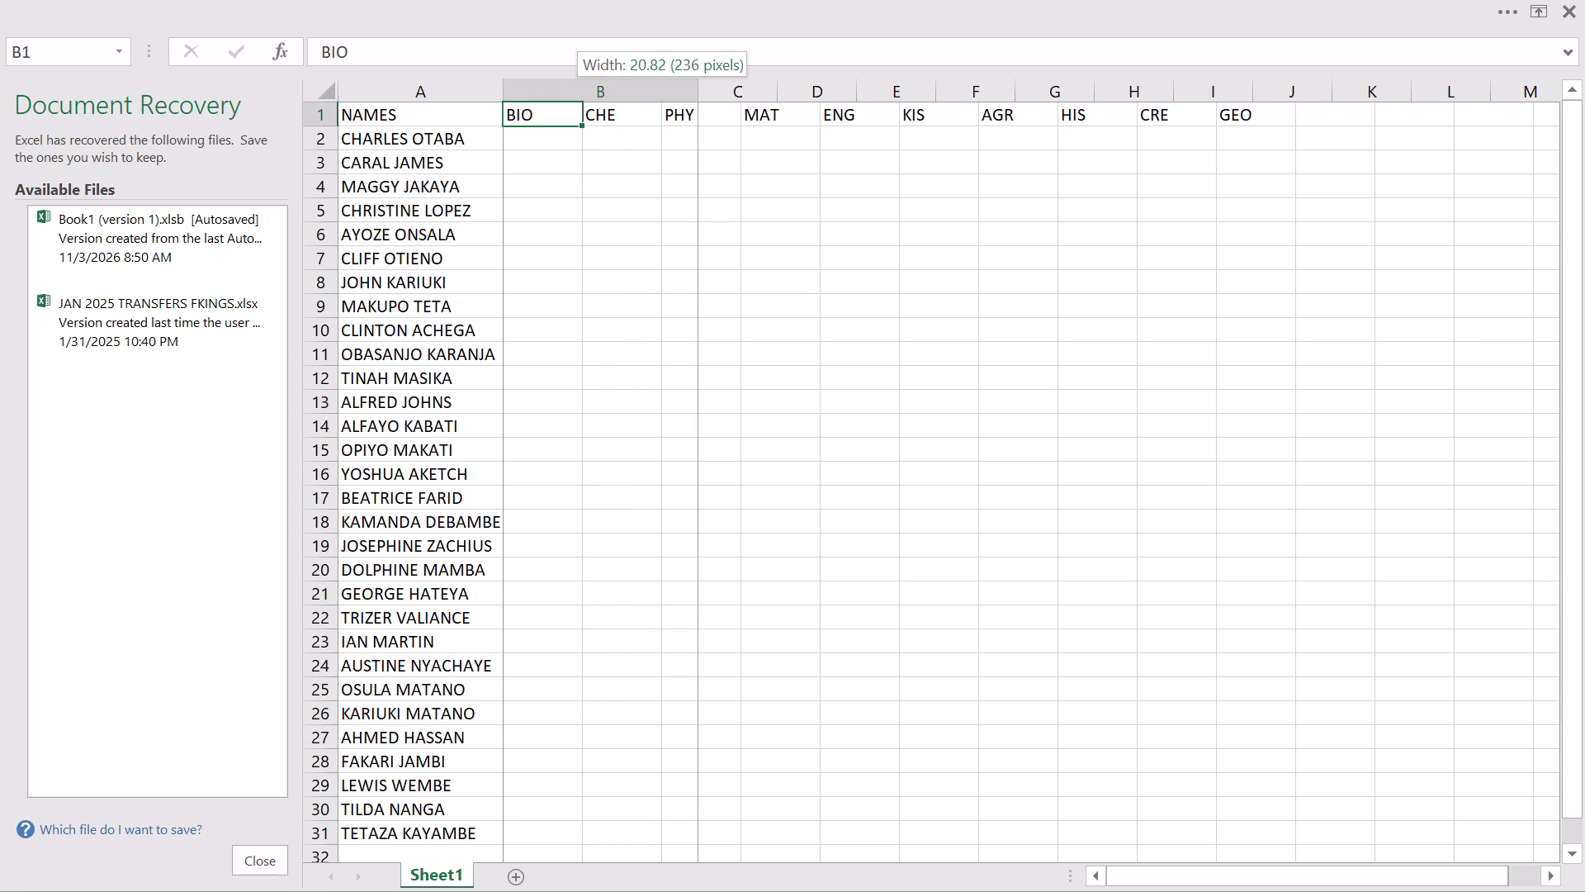
left_click_drag(693, 93, 615, 101)
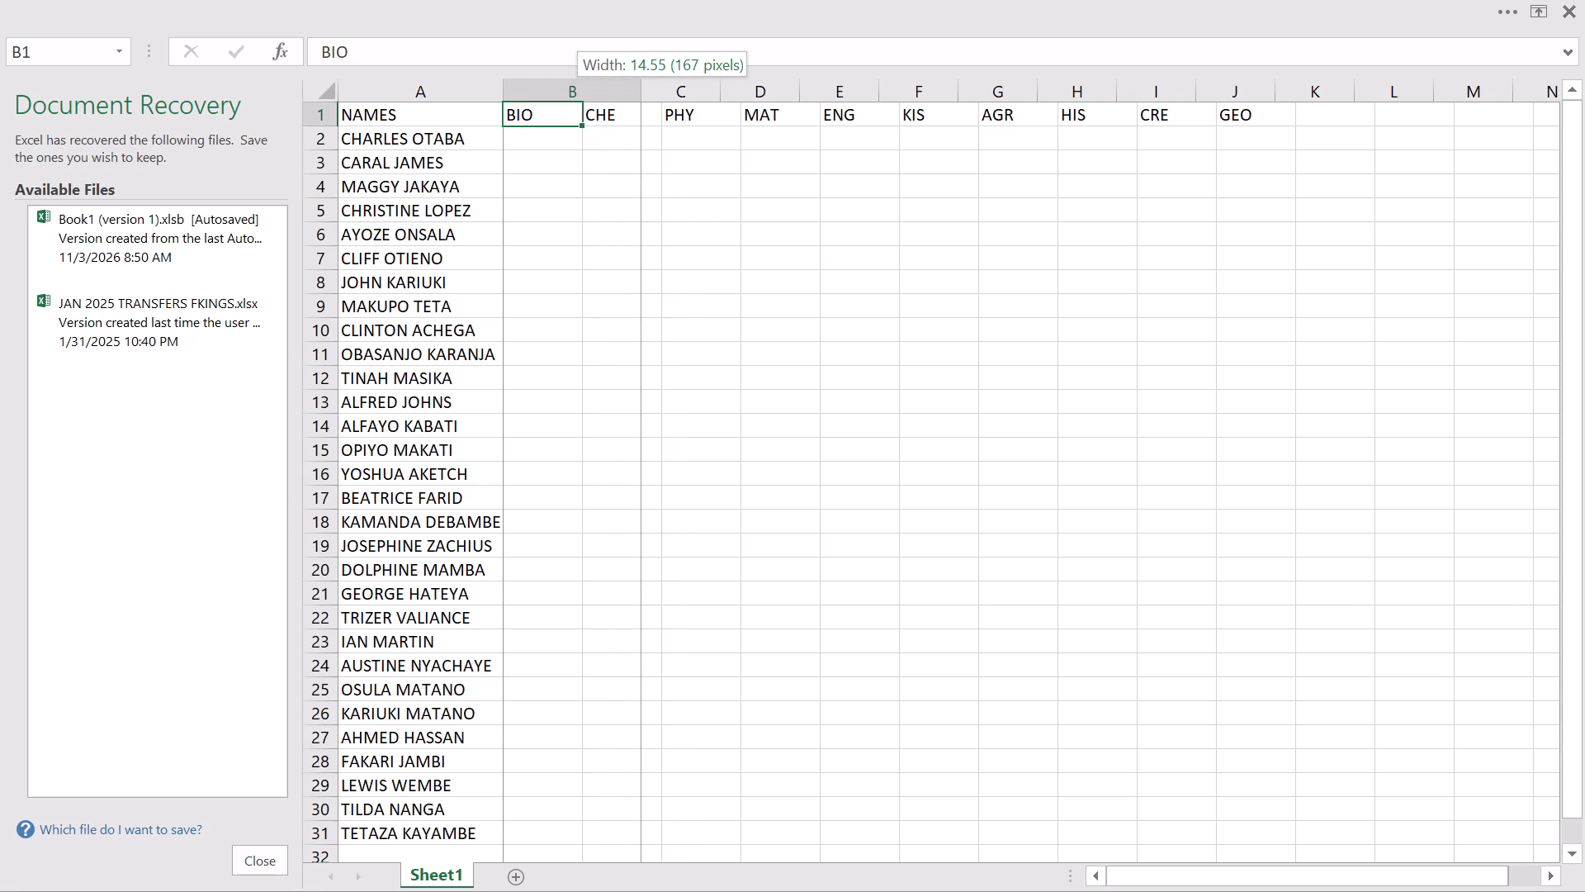
left_click_drag(615, 101, 587, 111)
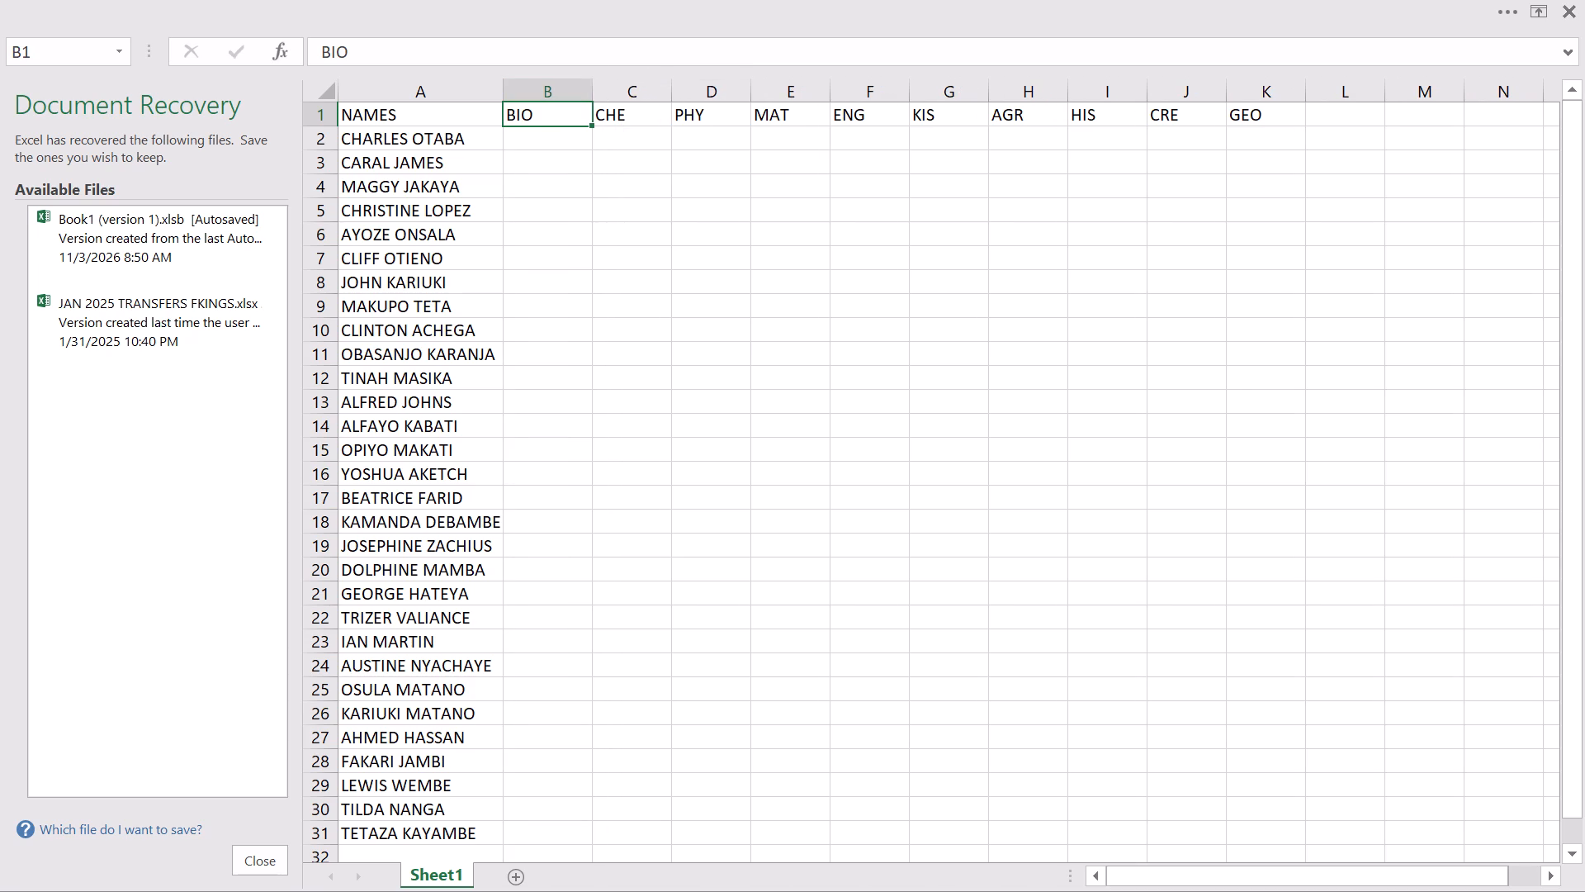
Enter the BIO marks 60, 76, 82, 56 and 72 for the first five students in cells B2 to B6.
left_click(528, 133)
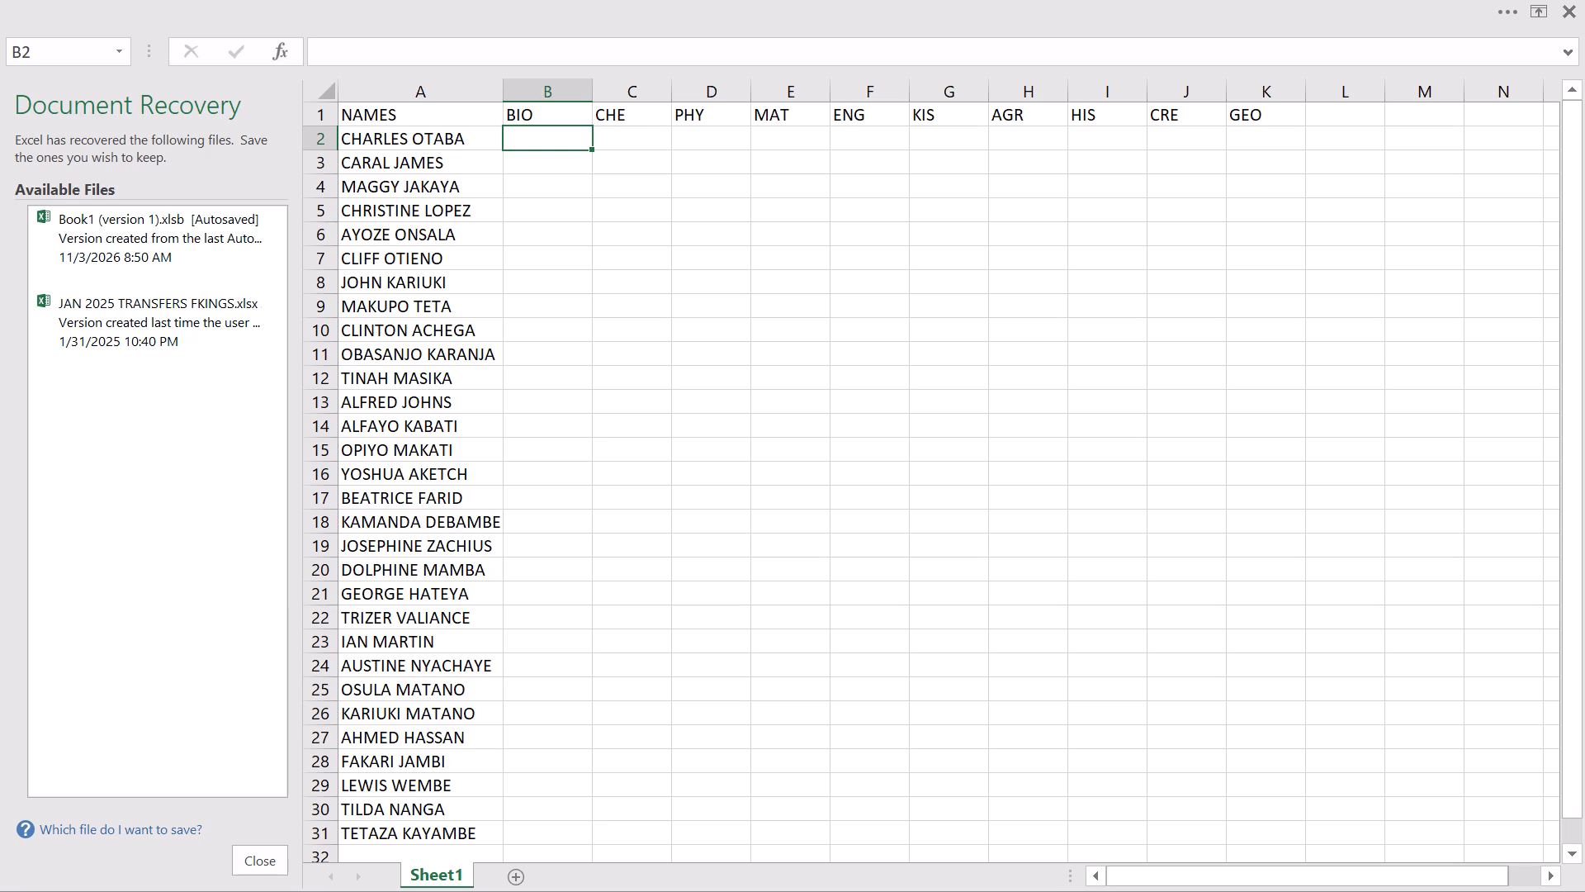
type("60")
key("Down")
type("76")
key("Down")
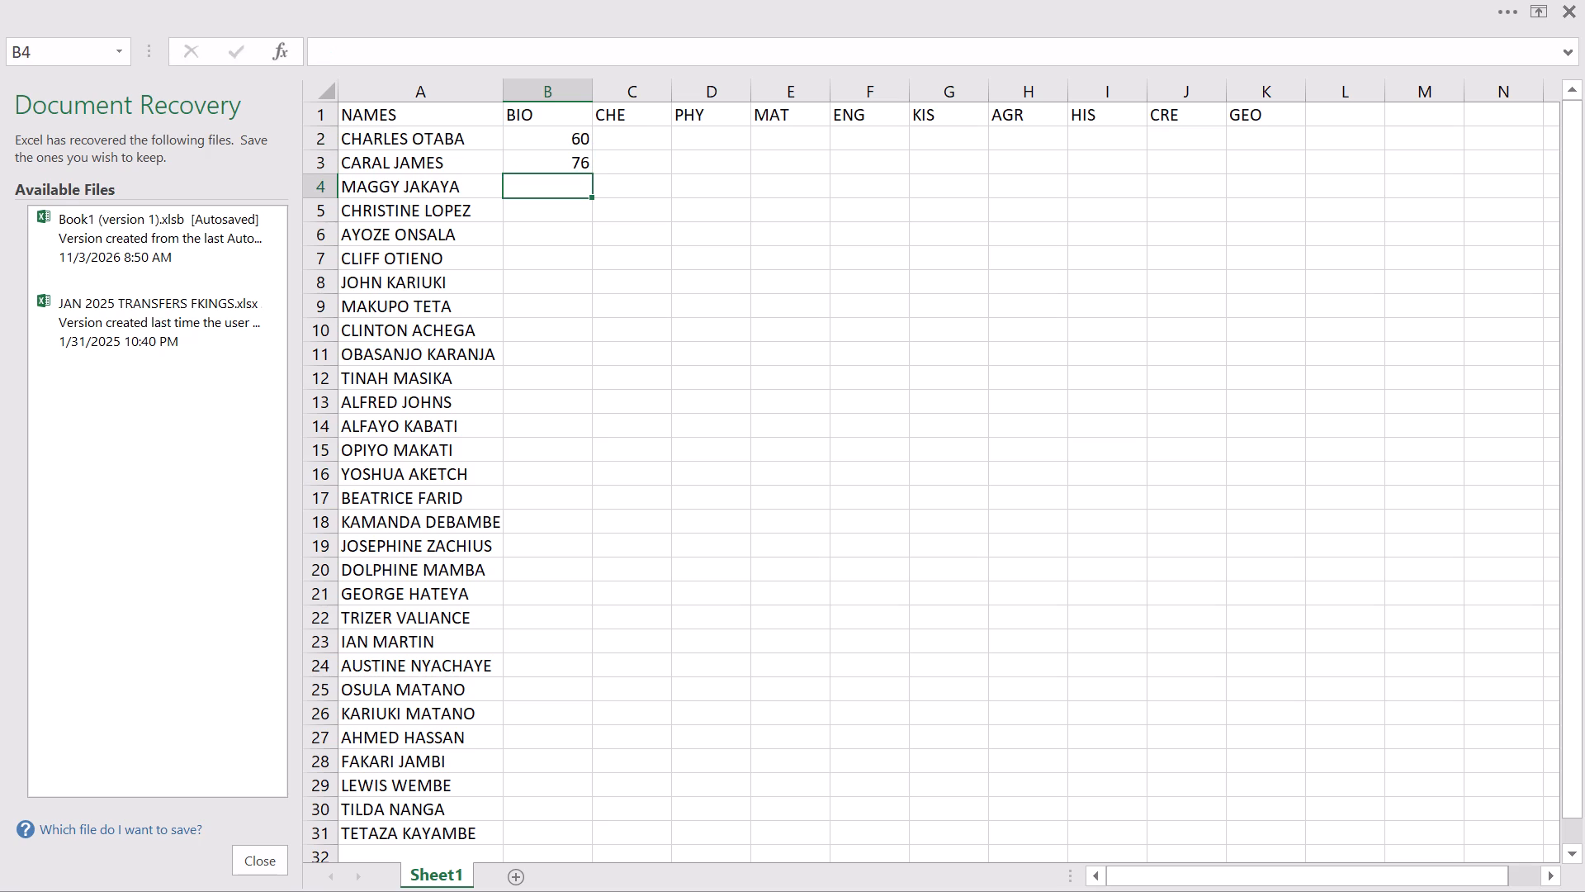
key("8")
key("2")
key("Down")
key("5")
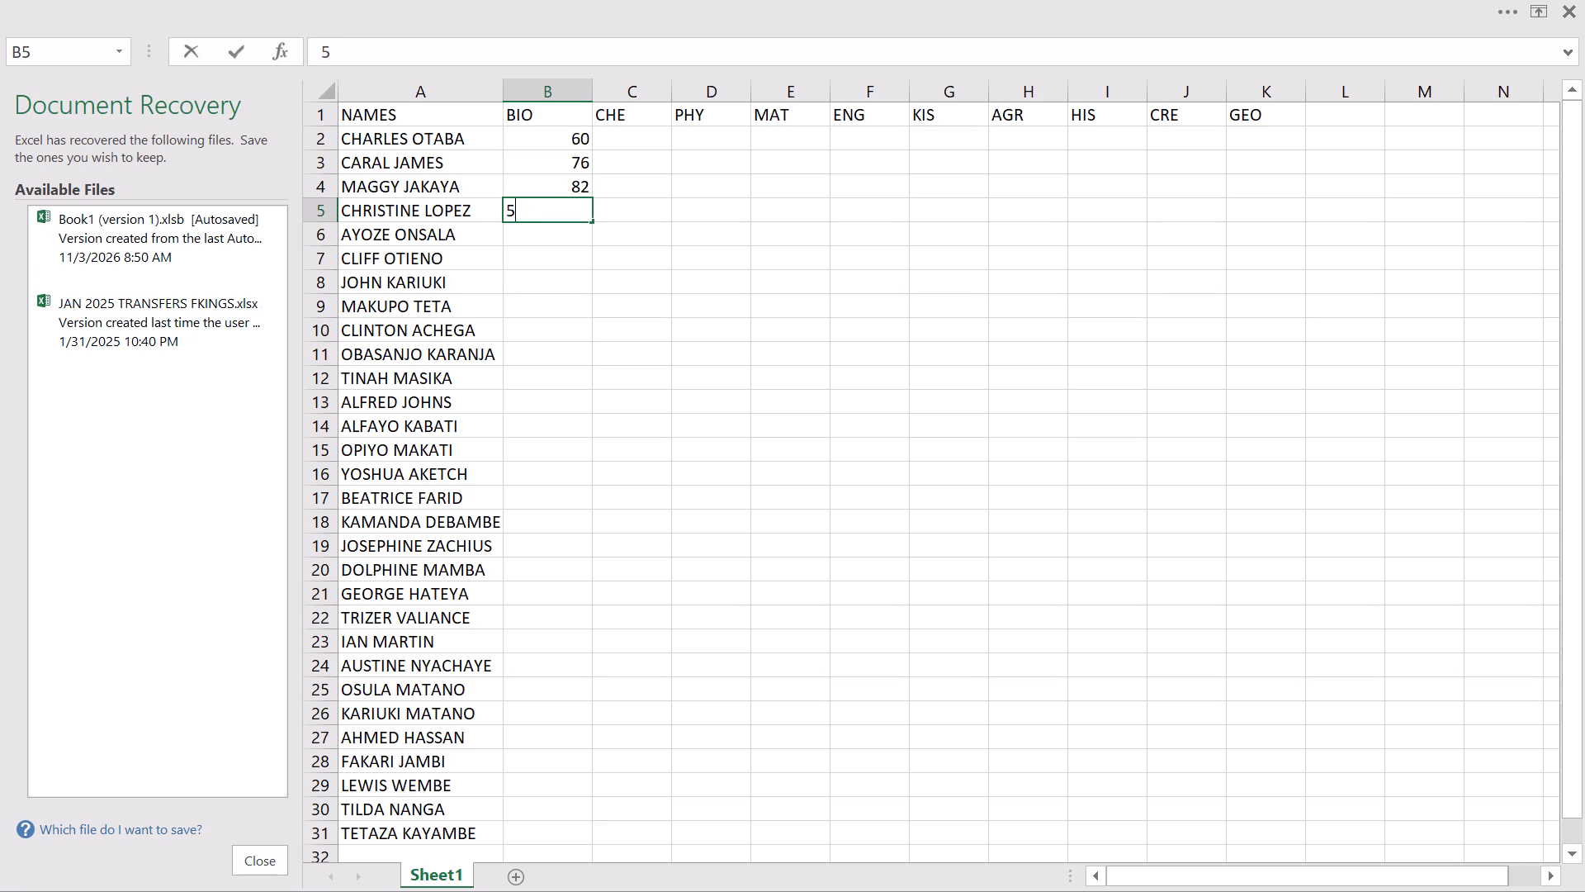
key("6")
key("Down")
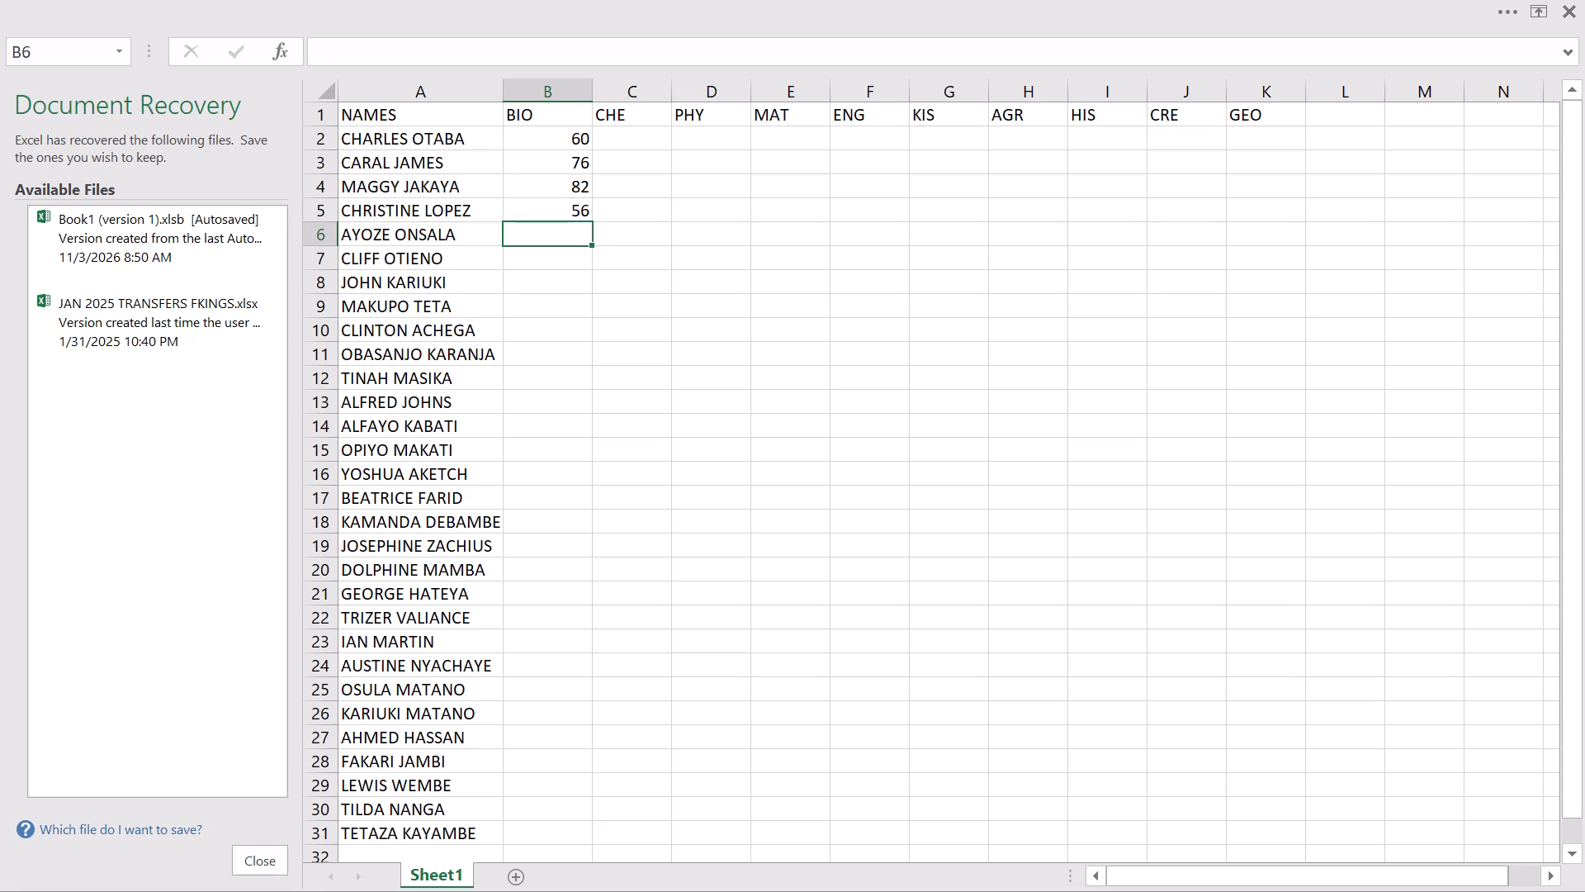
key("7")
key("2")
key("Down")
Enter the BIO marks 55, 73, 69, 72 and 65 for the sixth to tenth students in cells B7 to B11.
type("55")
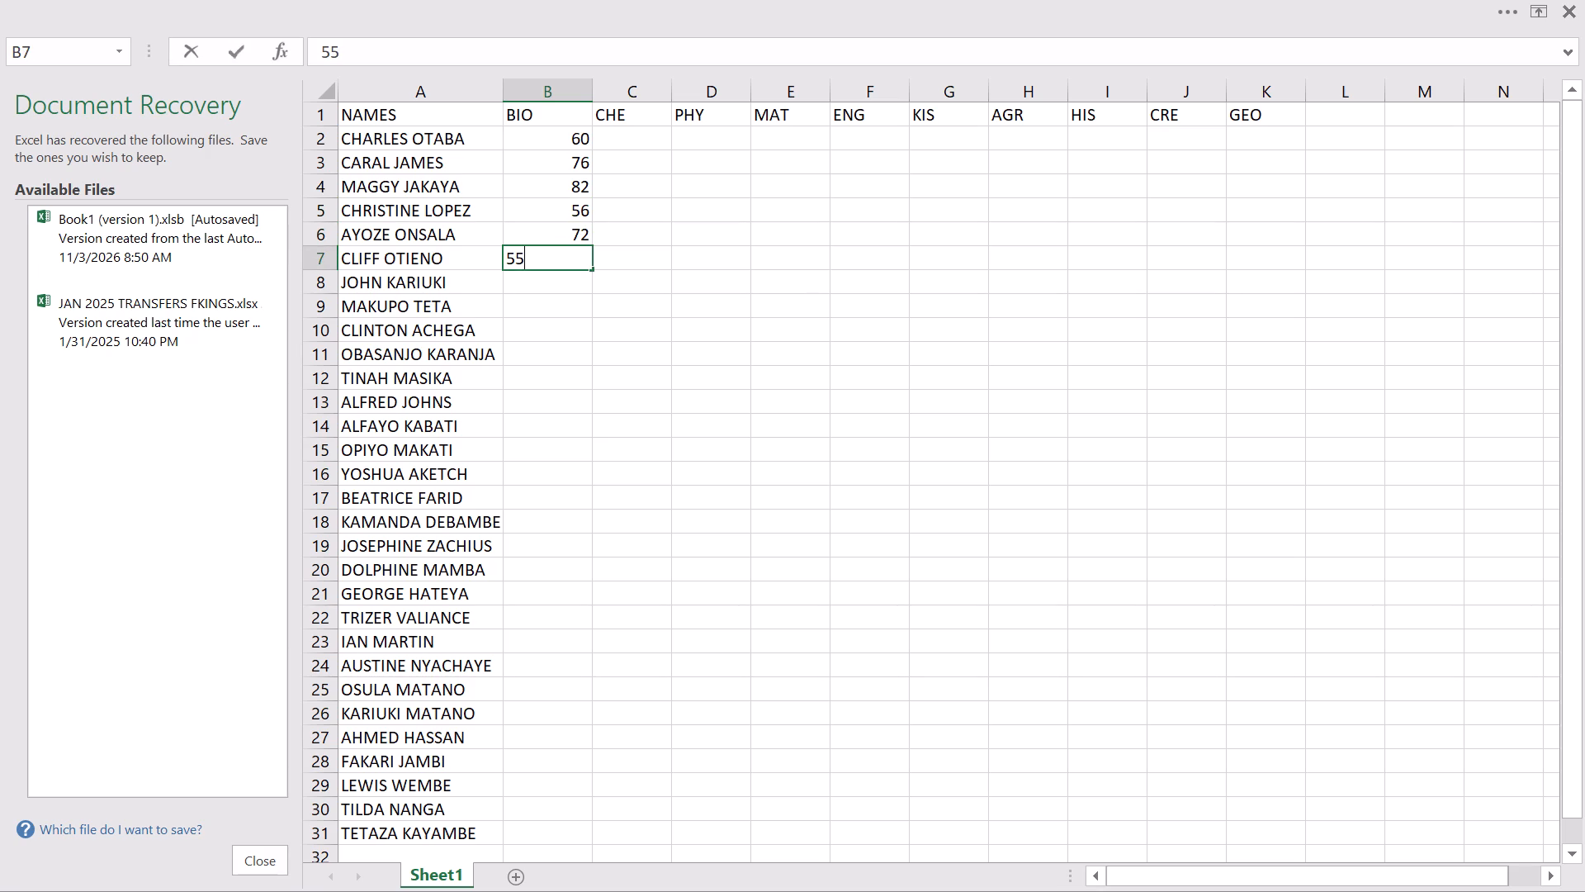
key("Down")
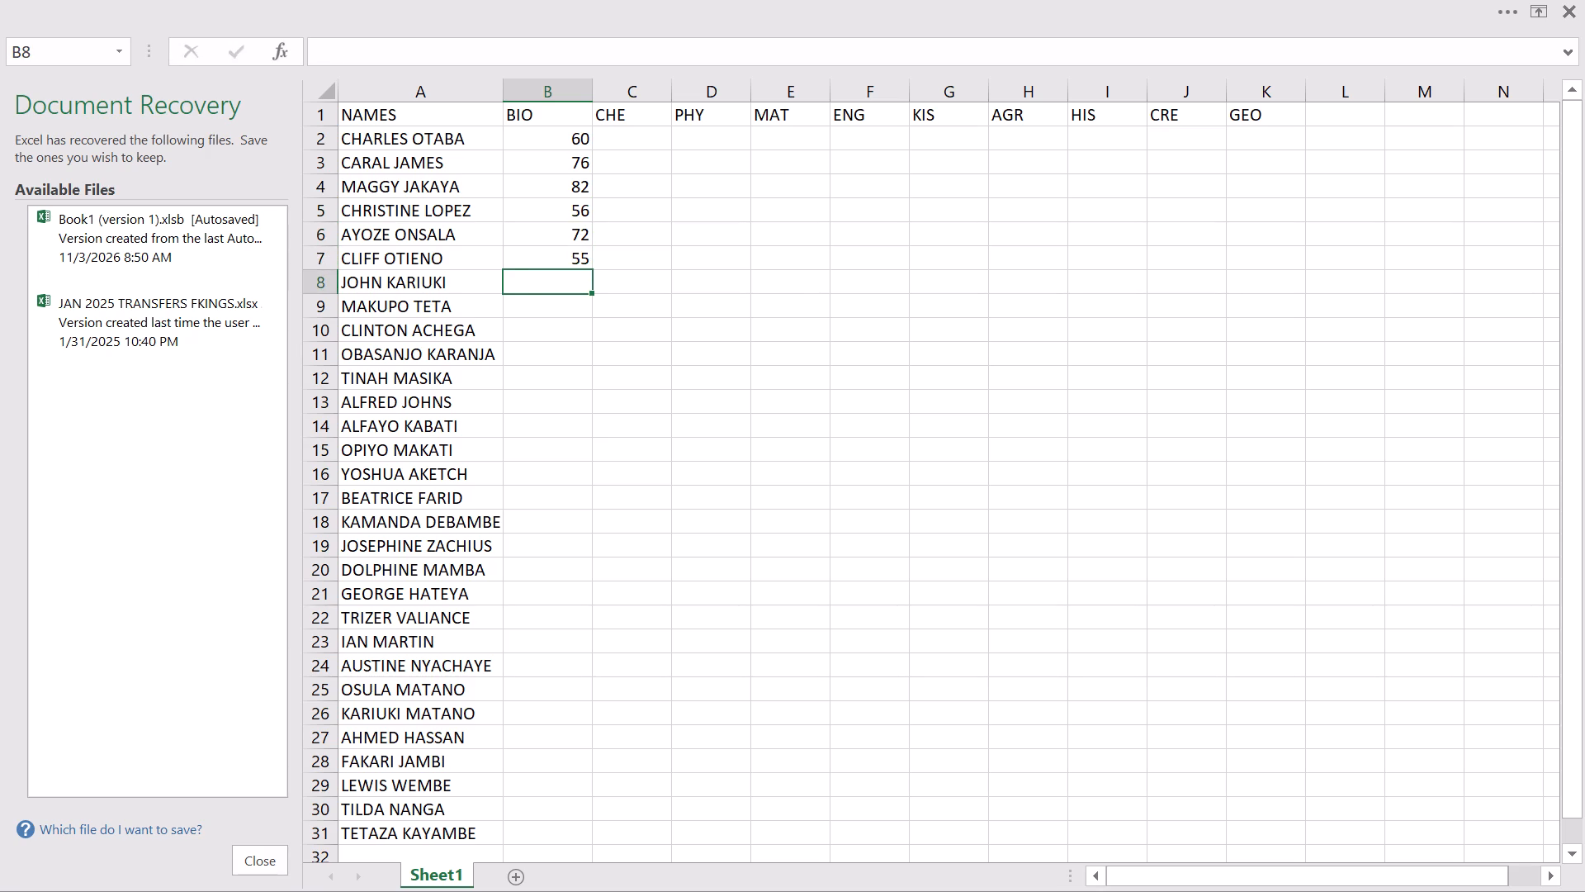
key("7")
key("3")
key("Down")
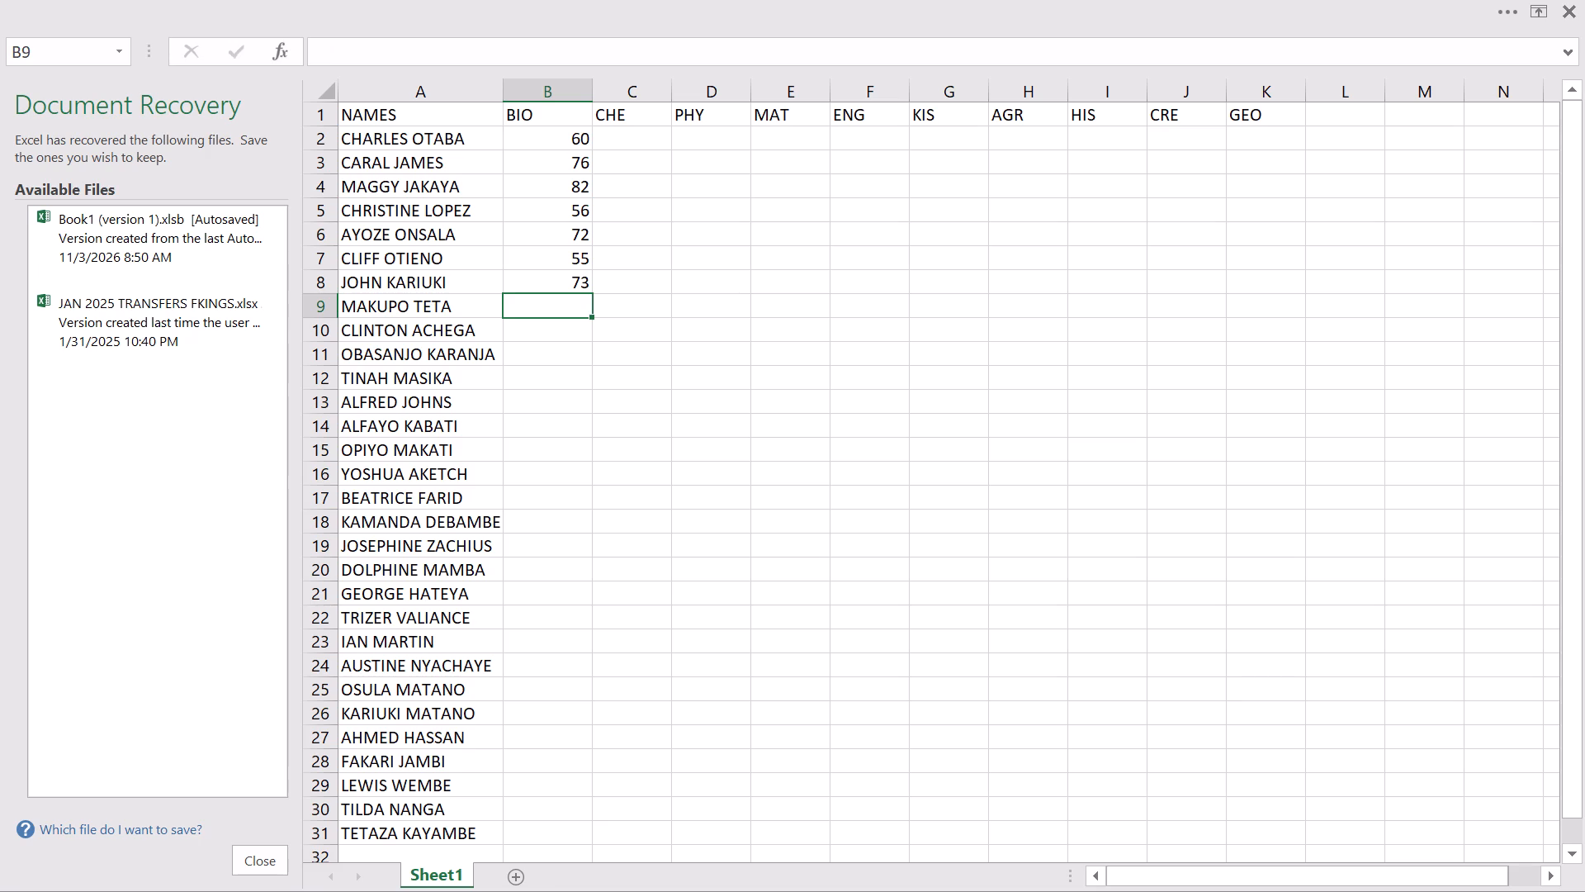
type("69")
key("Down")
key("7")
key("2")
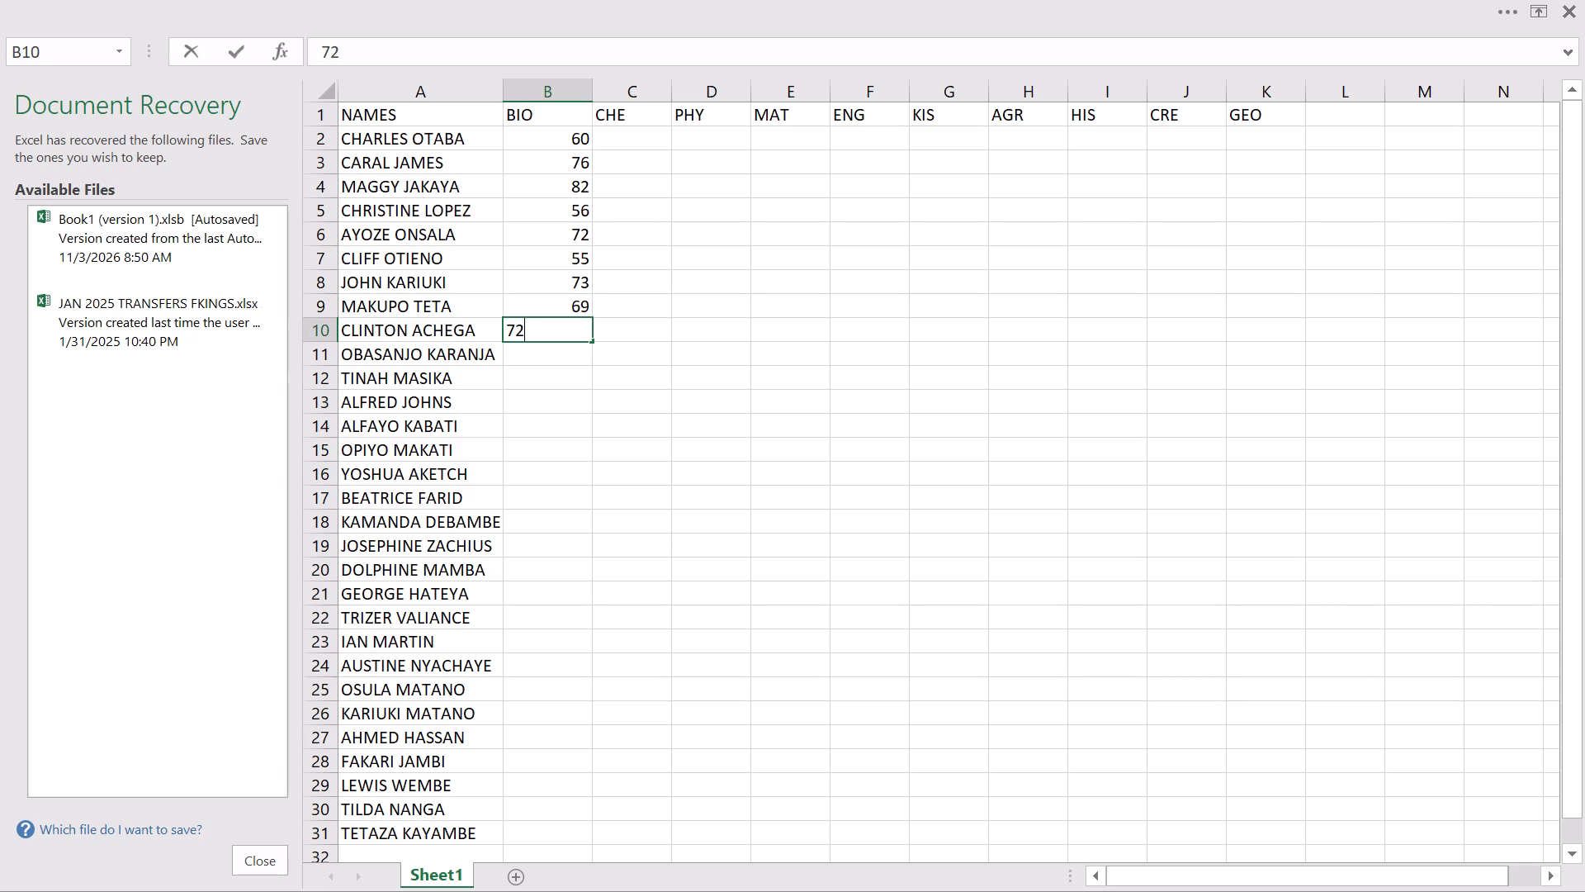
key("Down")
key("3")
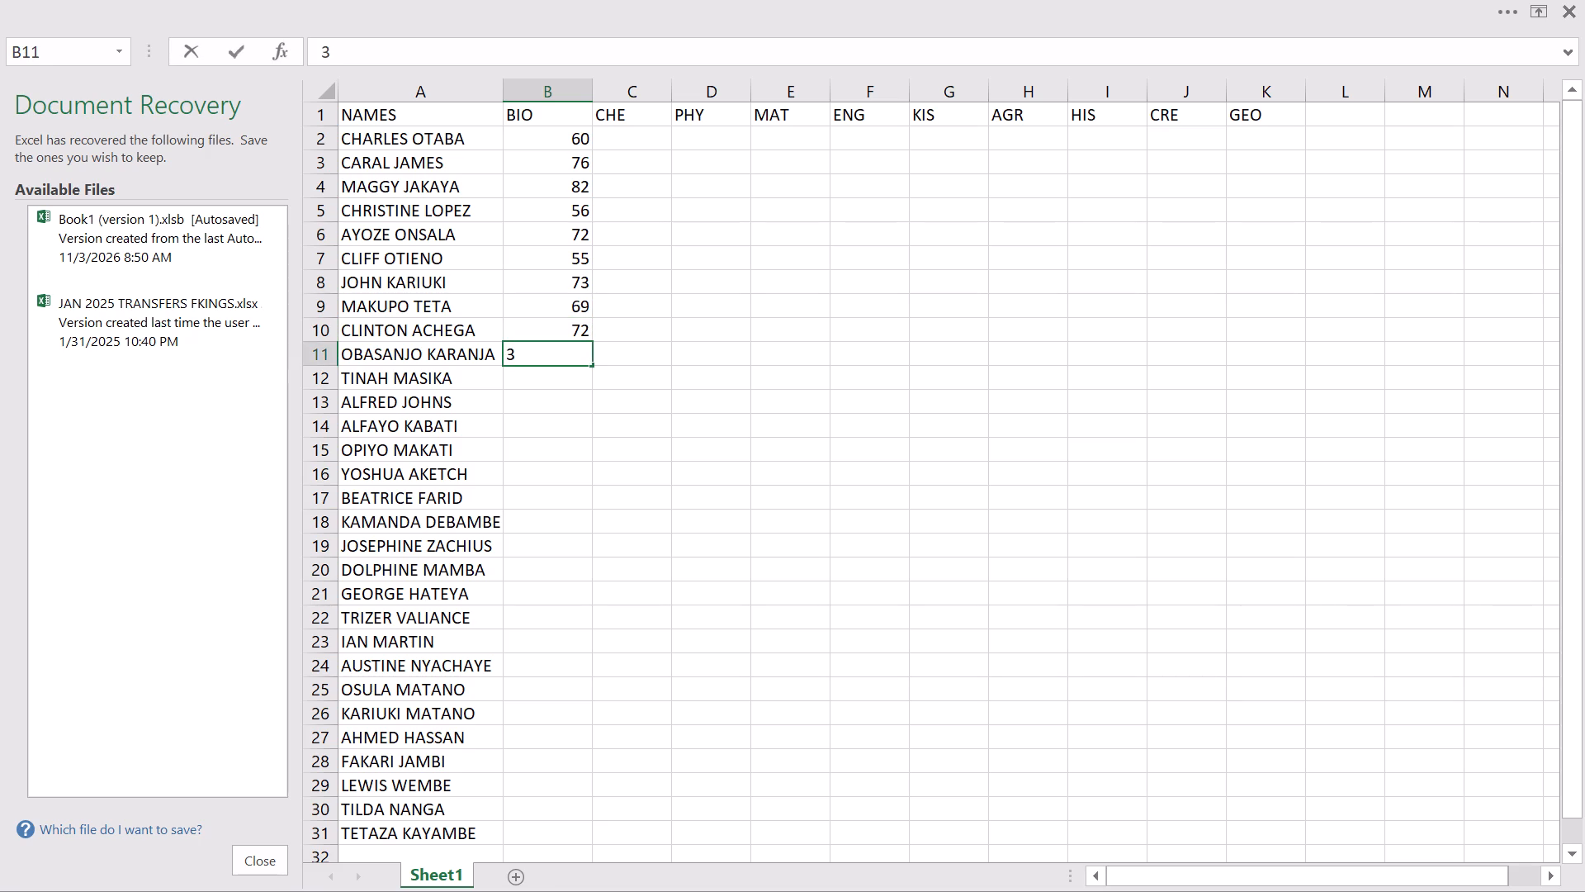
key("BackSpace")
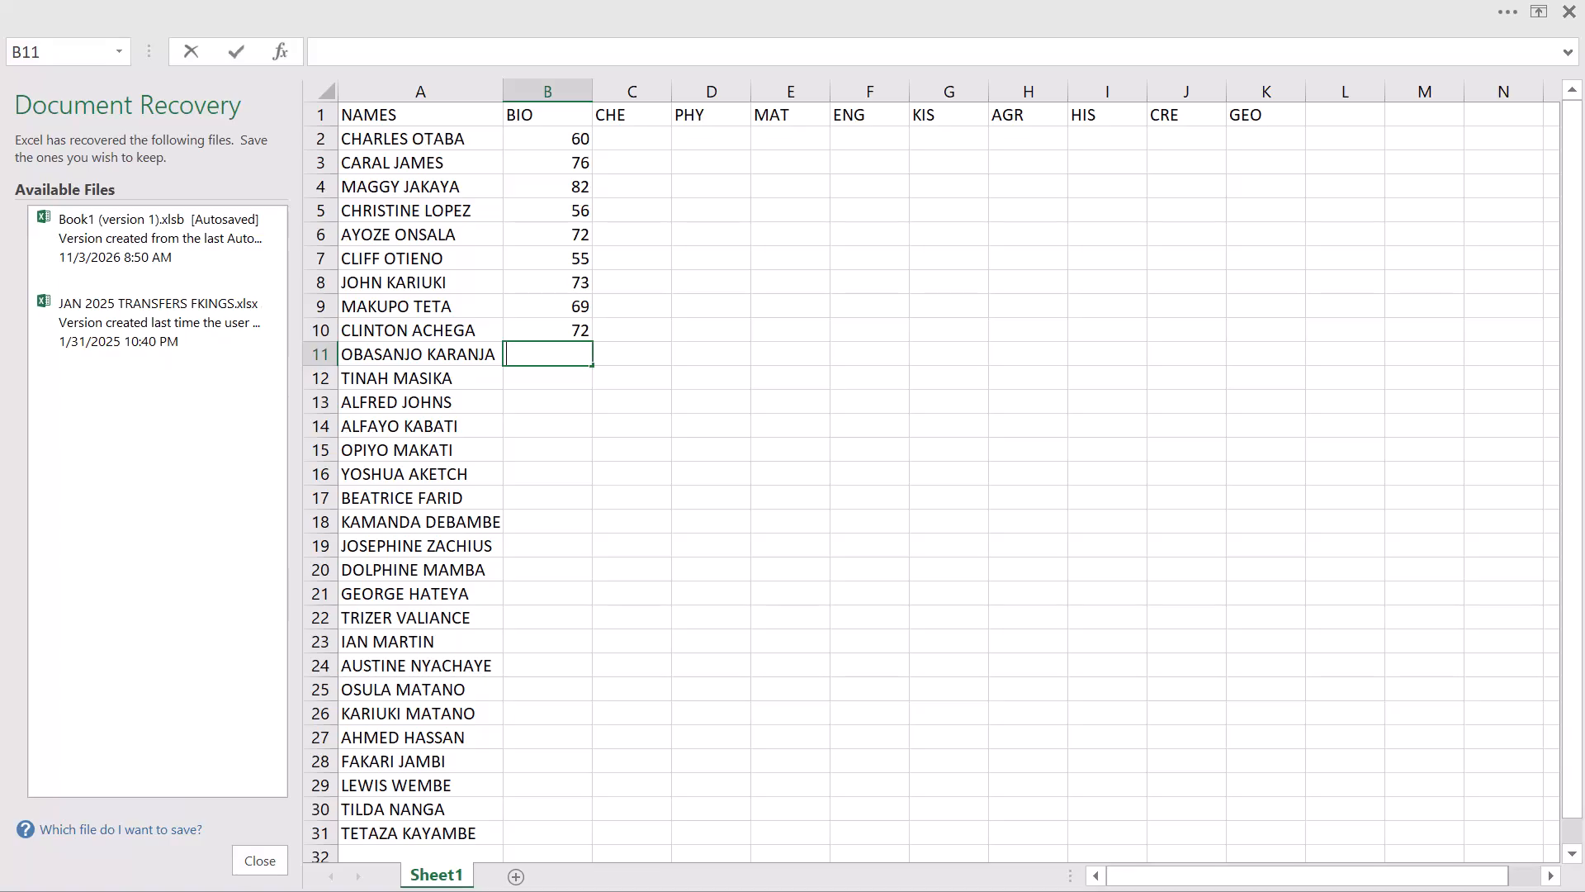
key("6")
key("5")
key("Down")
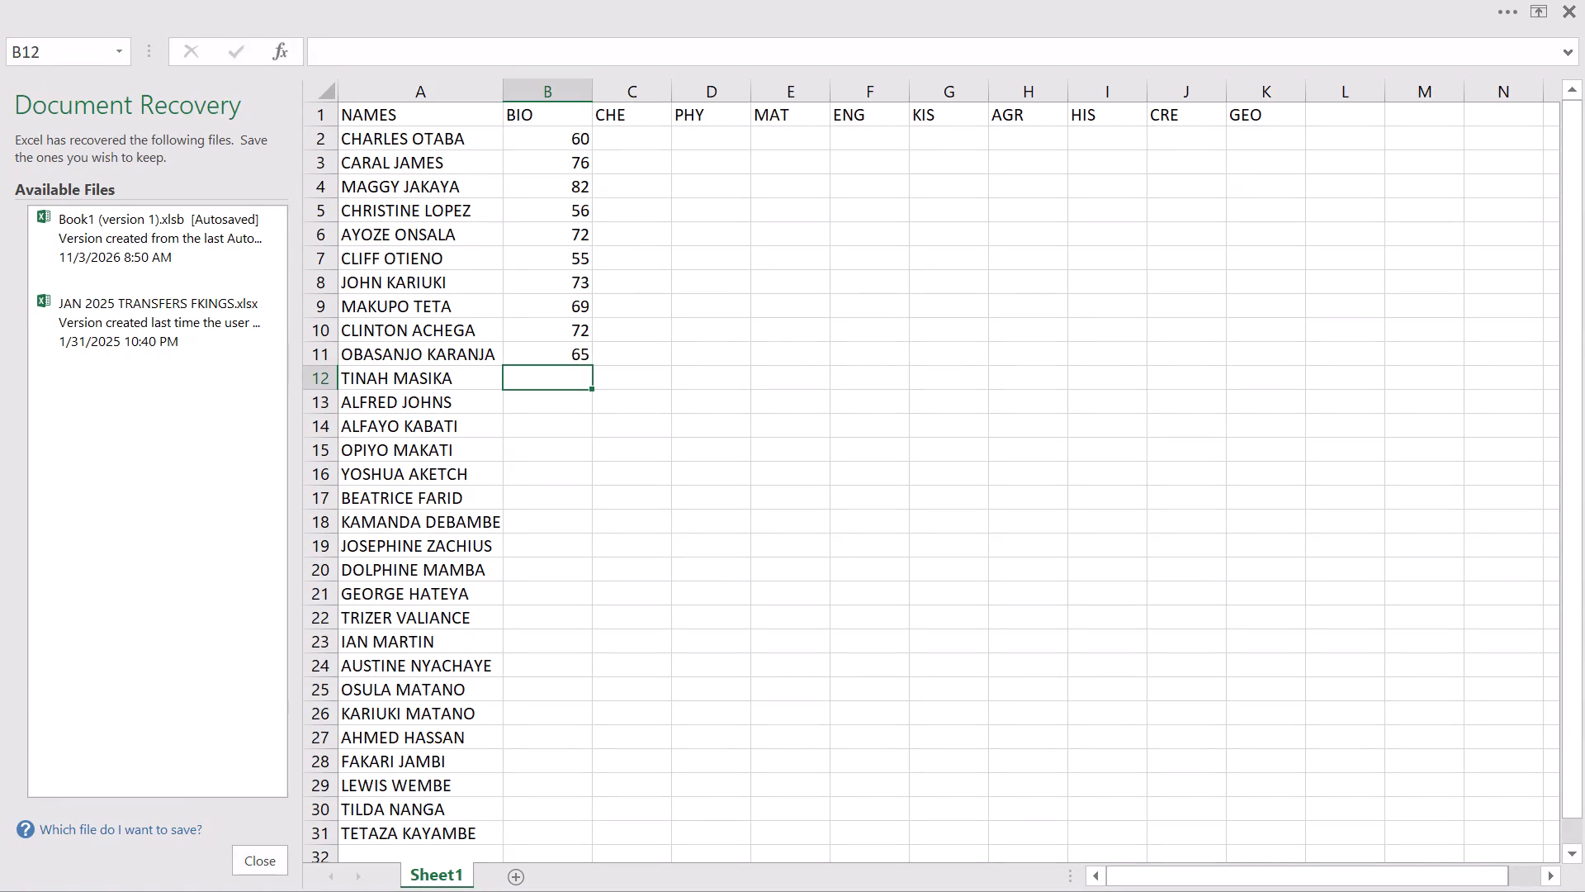
Enter the BIO marks 54, 55, 67, 78 and 80 for the eleventh to fifteenth students in cells B12 to B16.
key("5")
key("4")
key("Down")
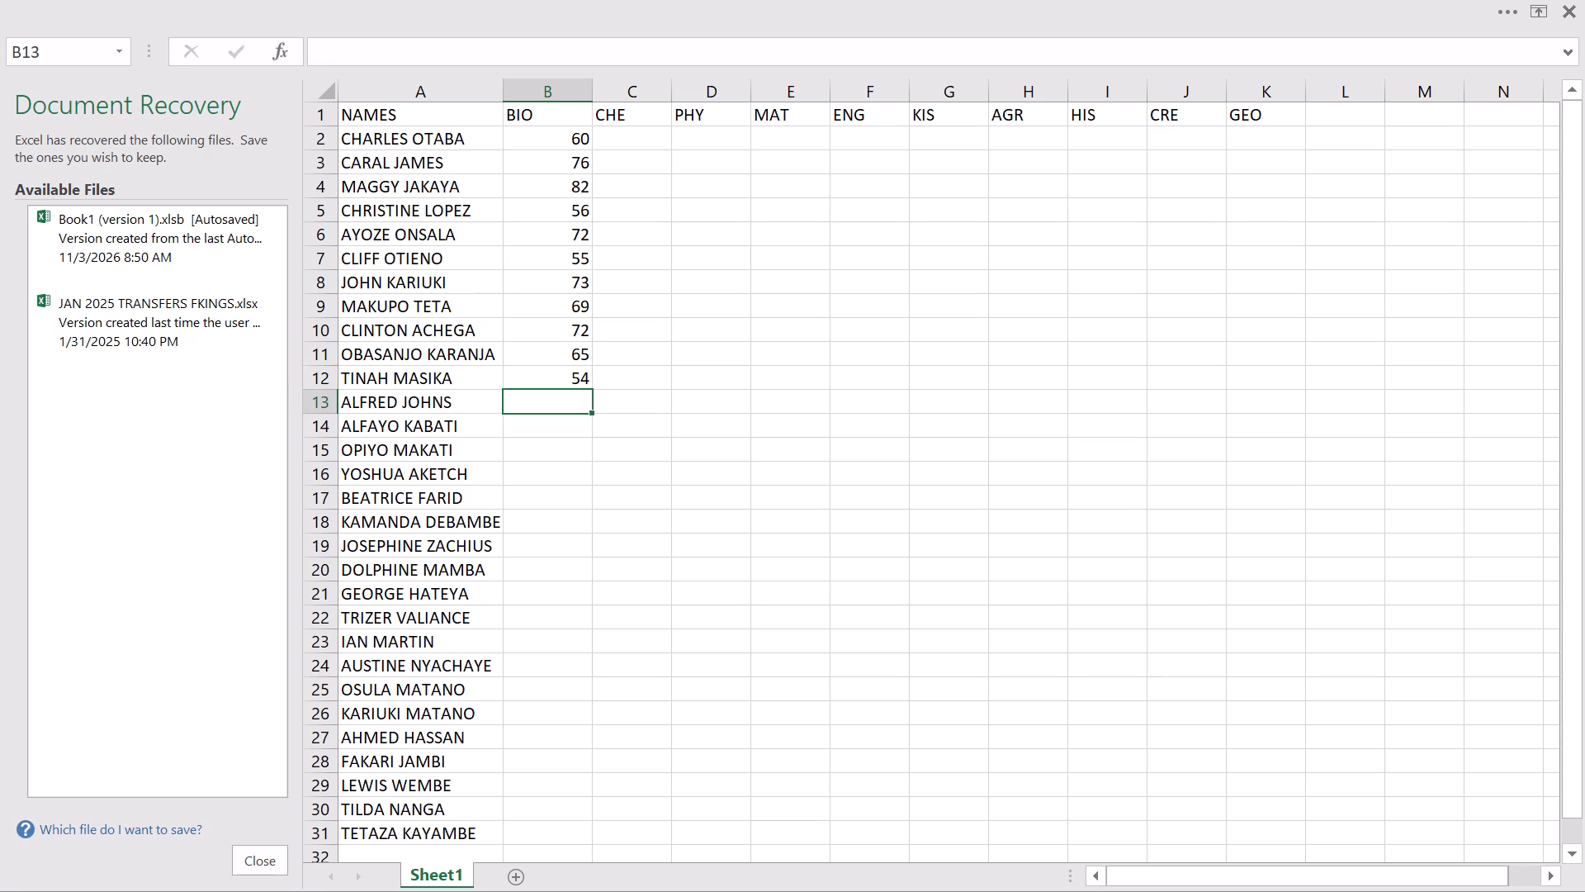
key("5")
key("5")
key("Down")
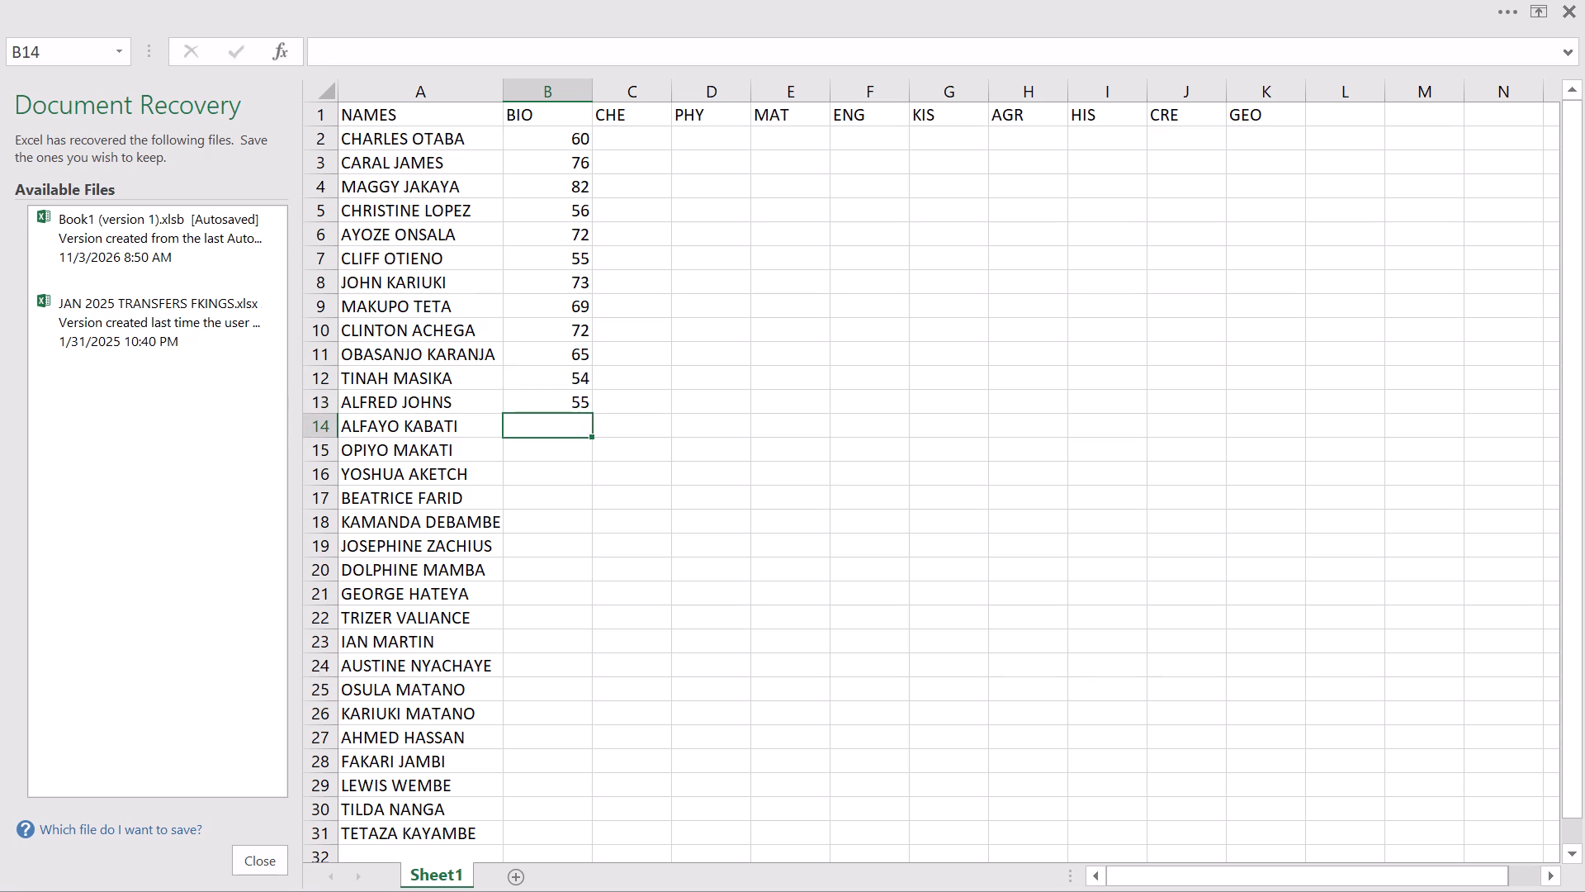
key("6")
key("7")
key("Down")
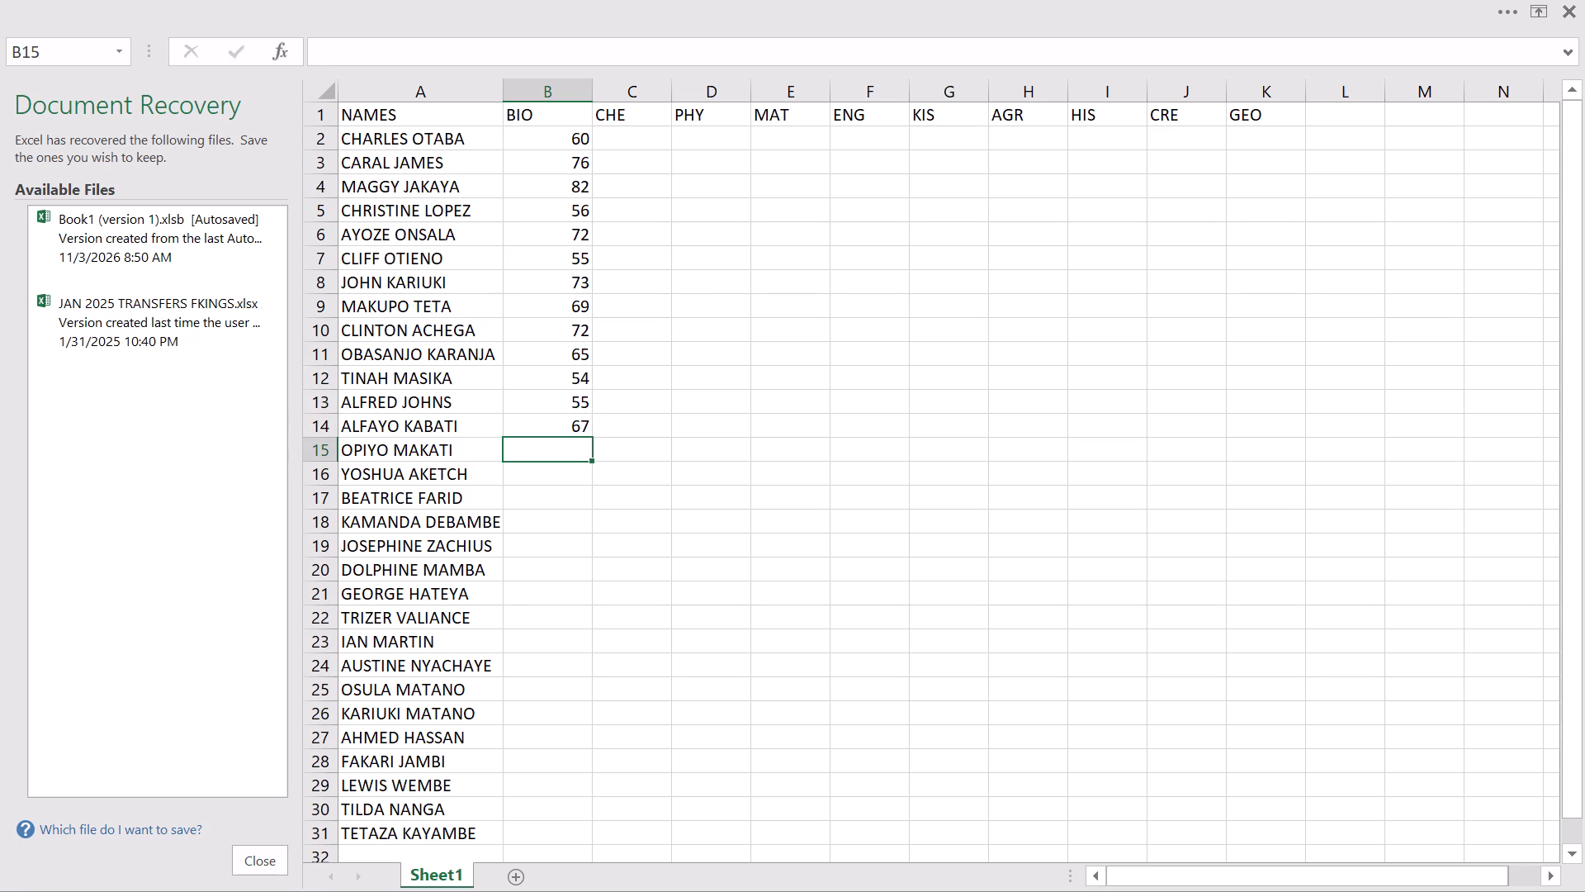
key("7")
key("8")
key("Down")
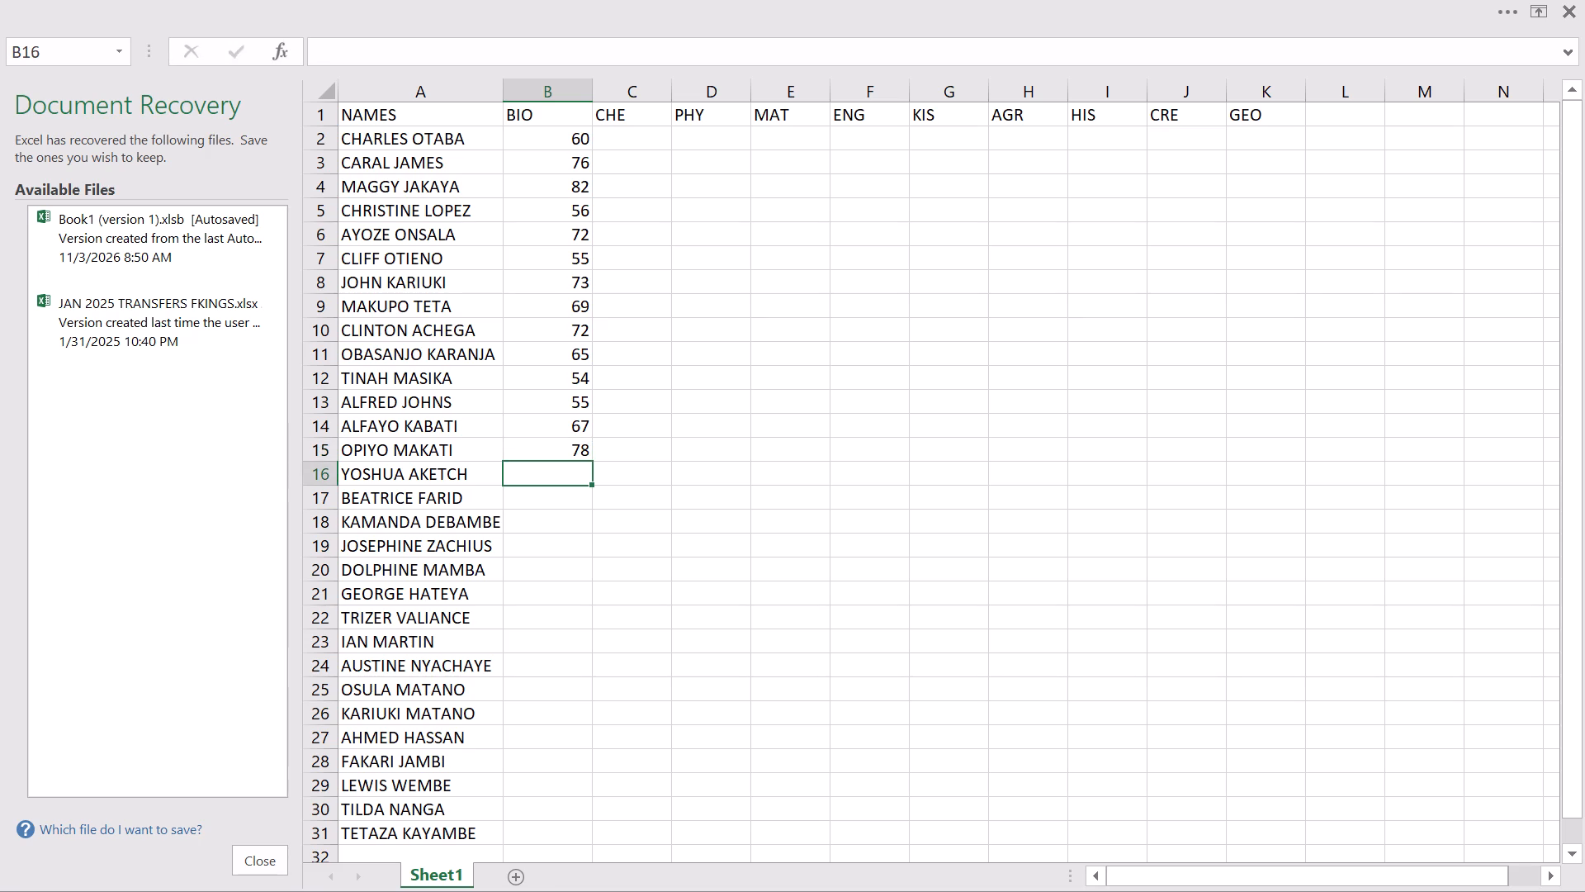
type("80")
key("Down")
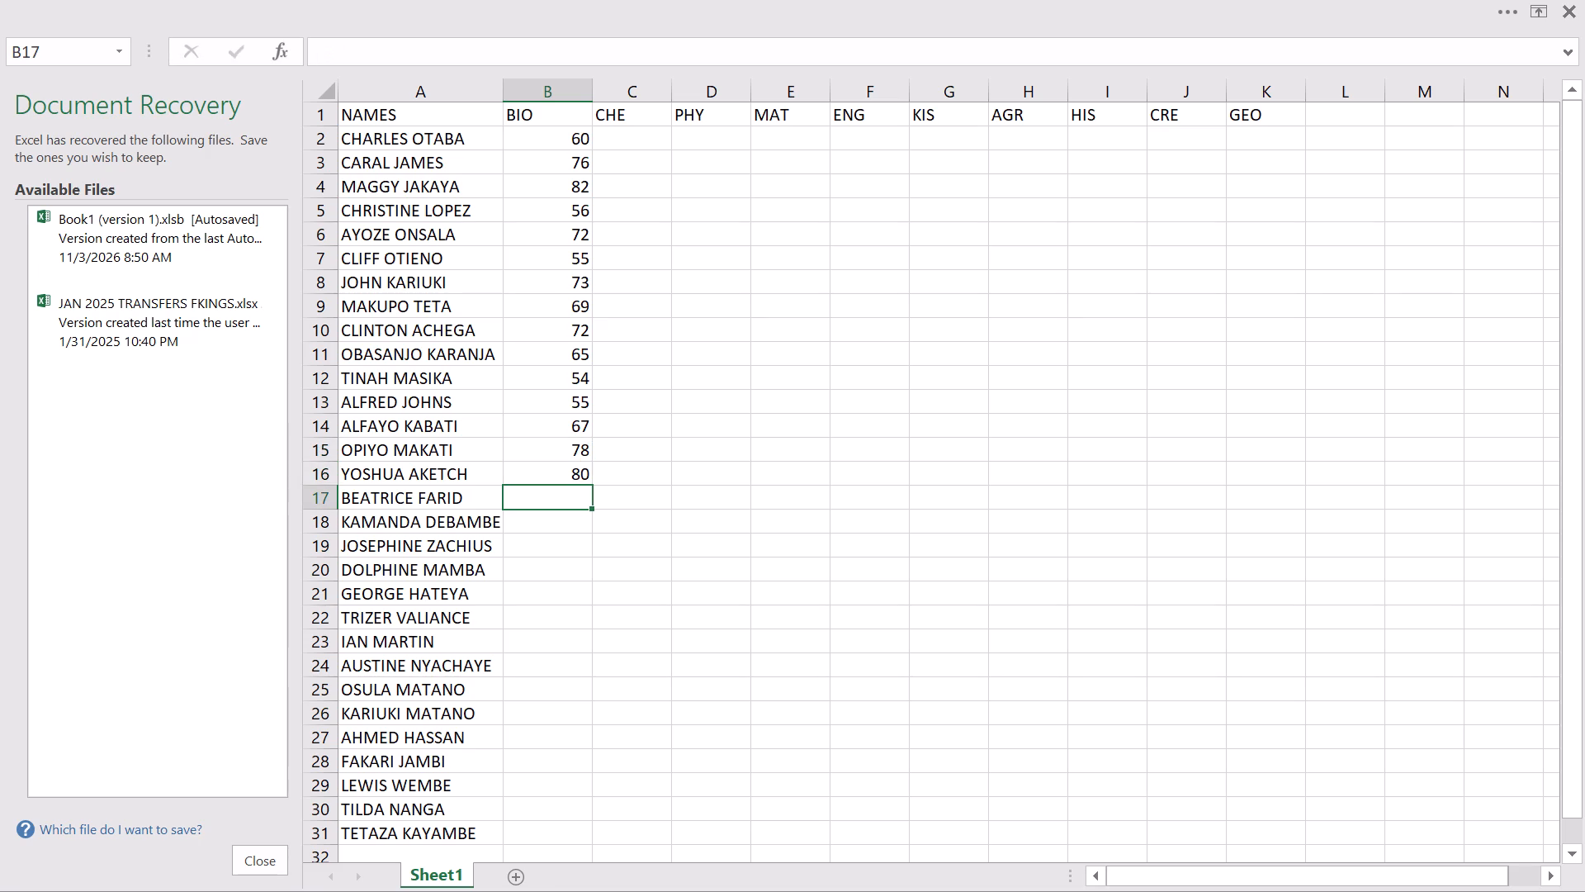
Enter the BIO marks 73, 53, 50, 67 and 65 for the sixteenth to twentieth students in cells B17 to B21.
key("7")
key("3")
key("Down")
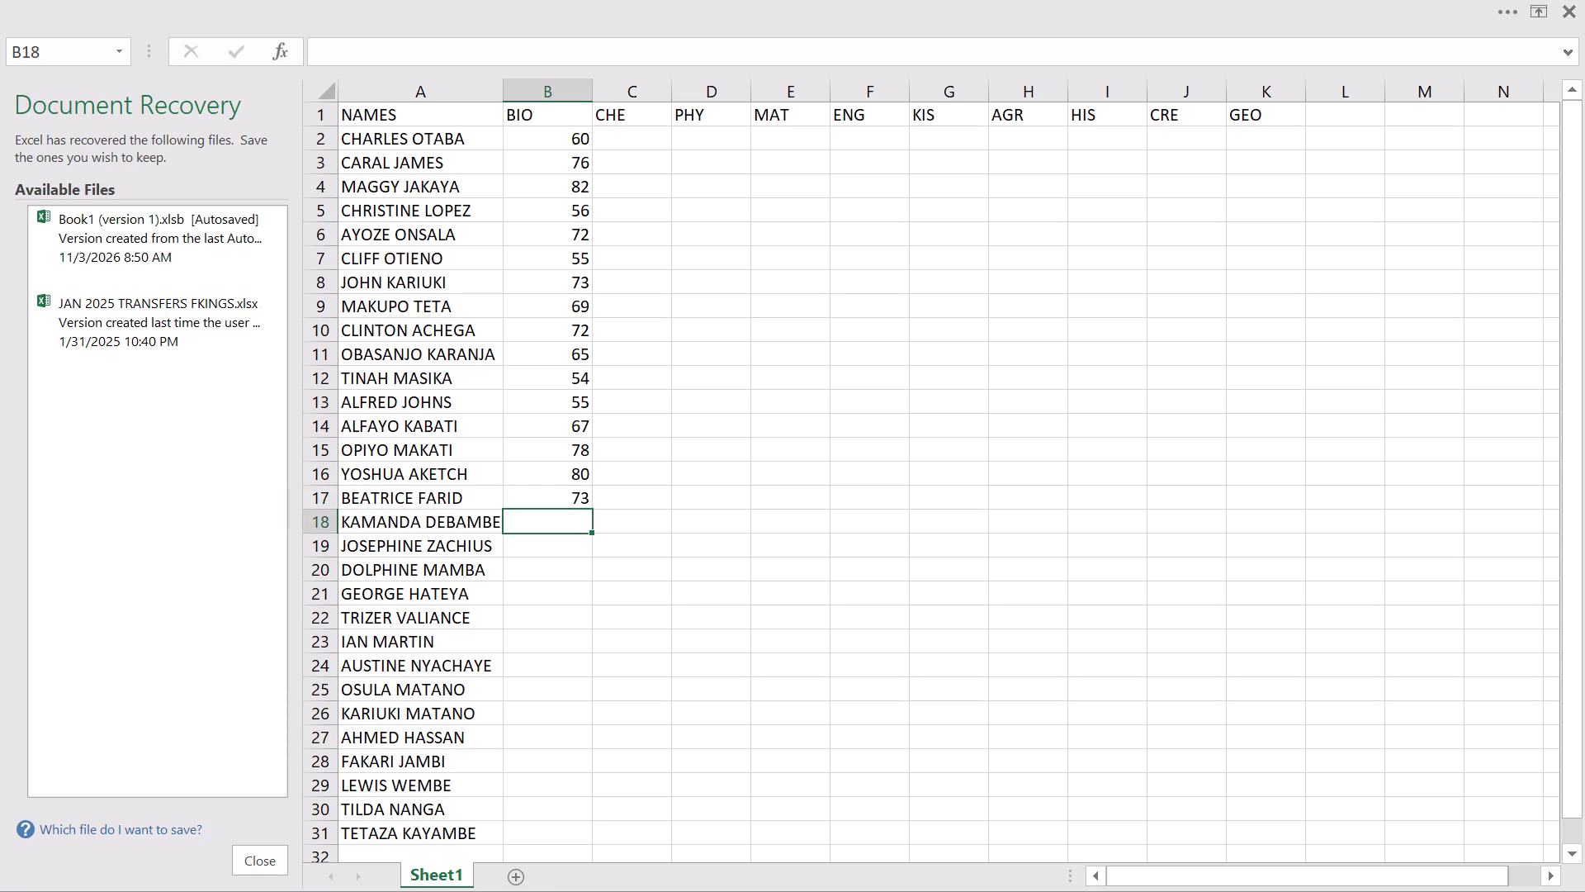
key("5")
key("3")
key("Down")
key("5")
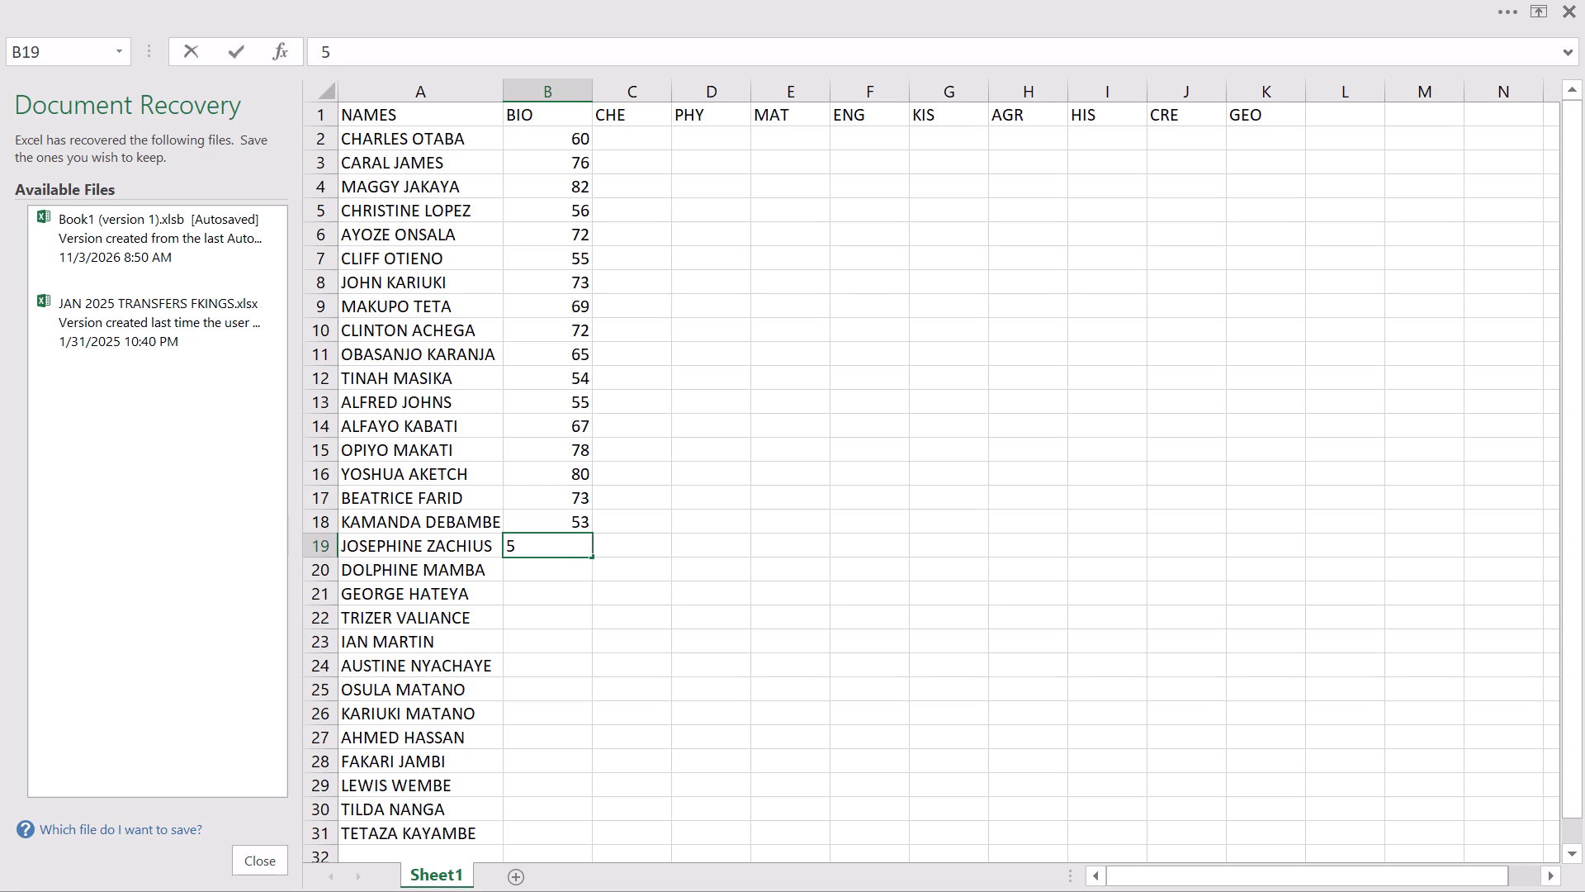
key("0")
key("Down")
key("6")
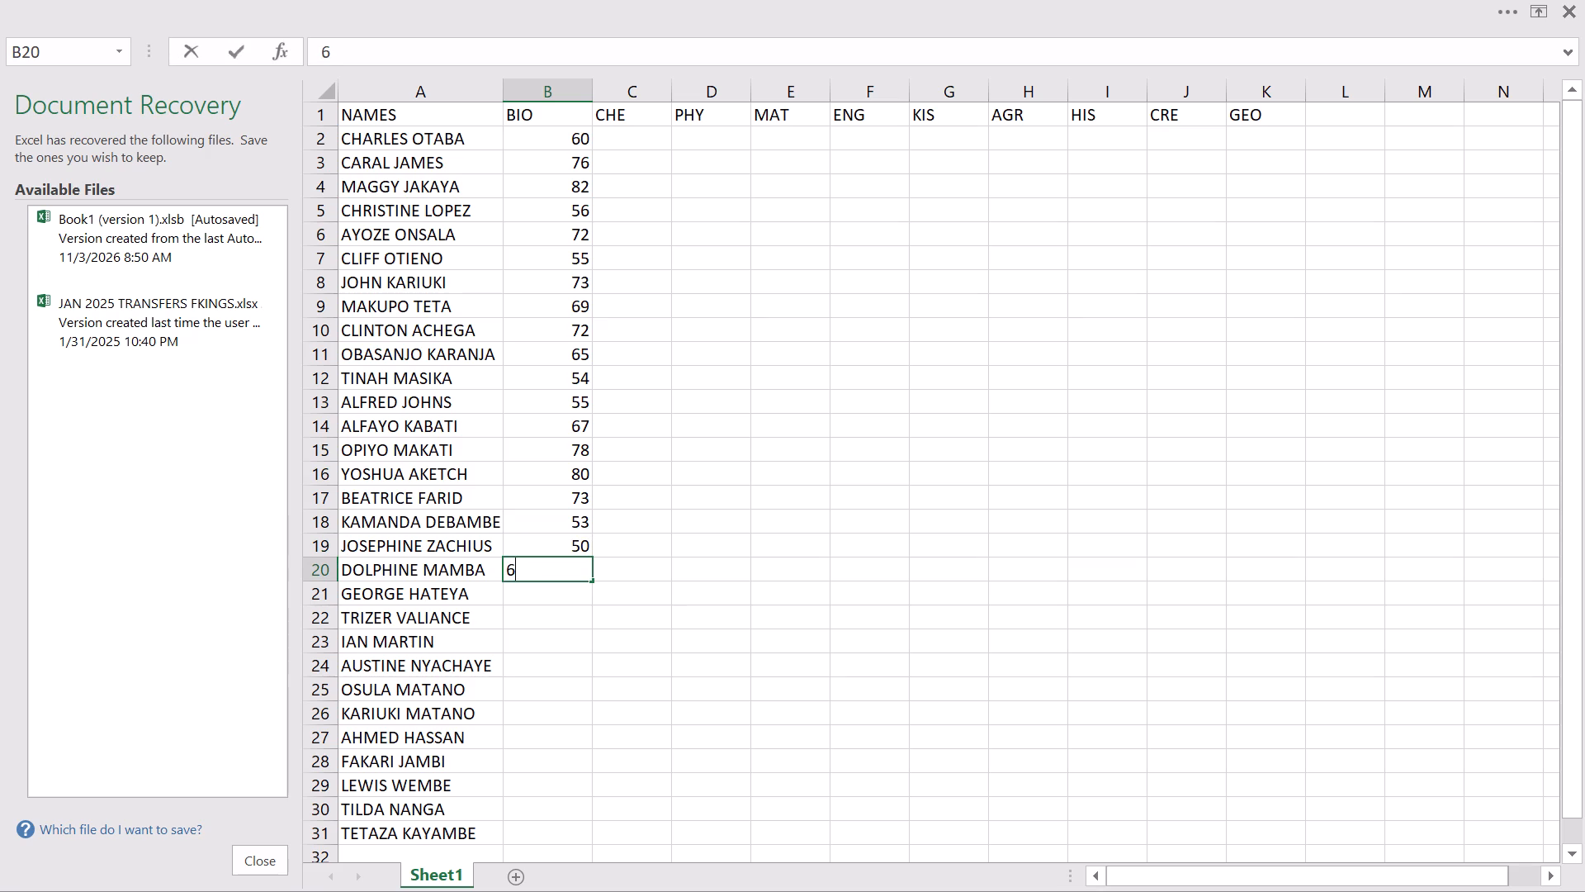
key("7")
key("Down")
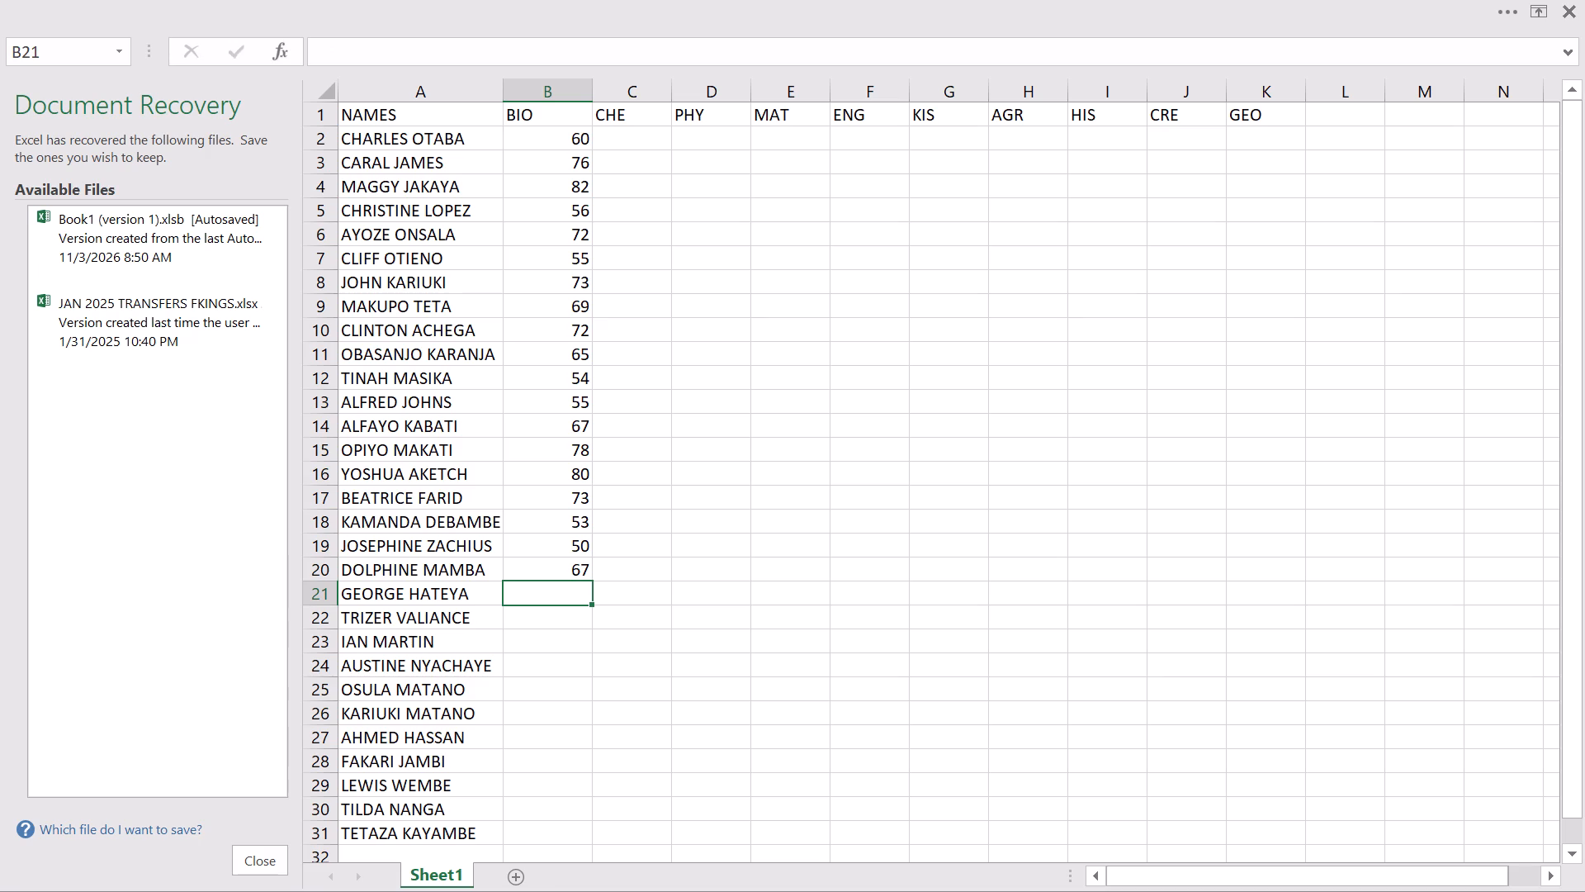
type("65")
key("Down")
Enter the BIO marks 69, 79, 80 and 65 for the next four students in cells B22 to B25.
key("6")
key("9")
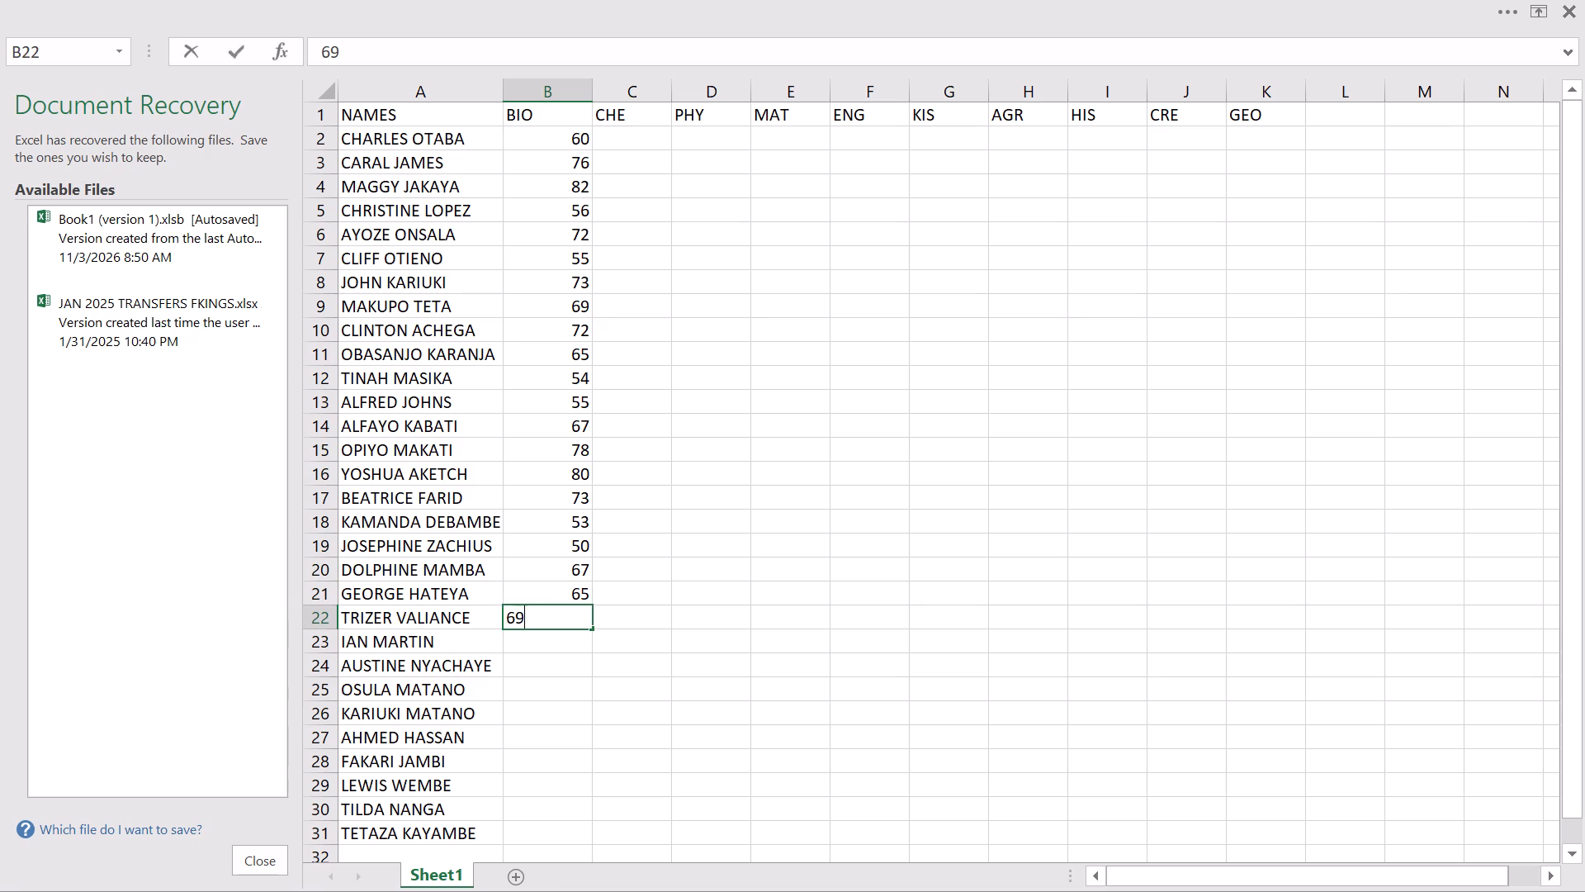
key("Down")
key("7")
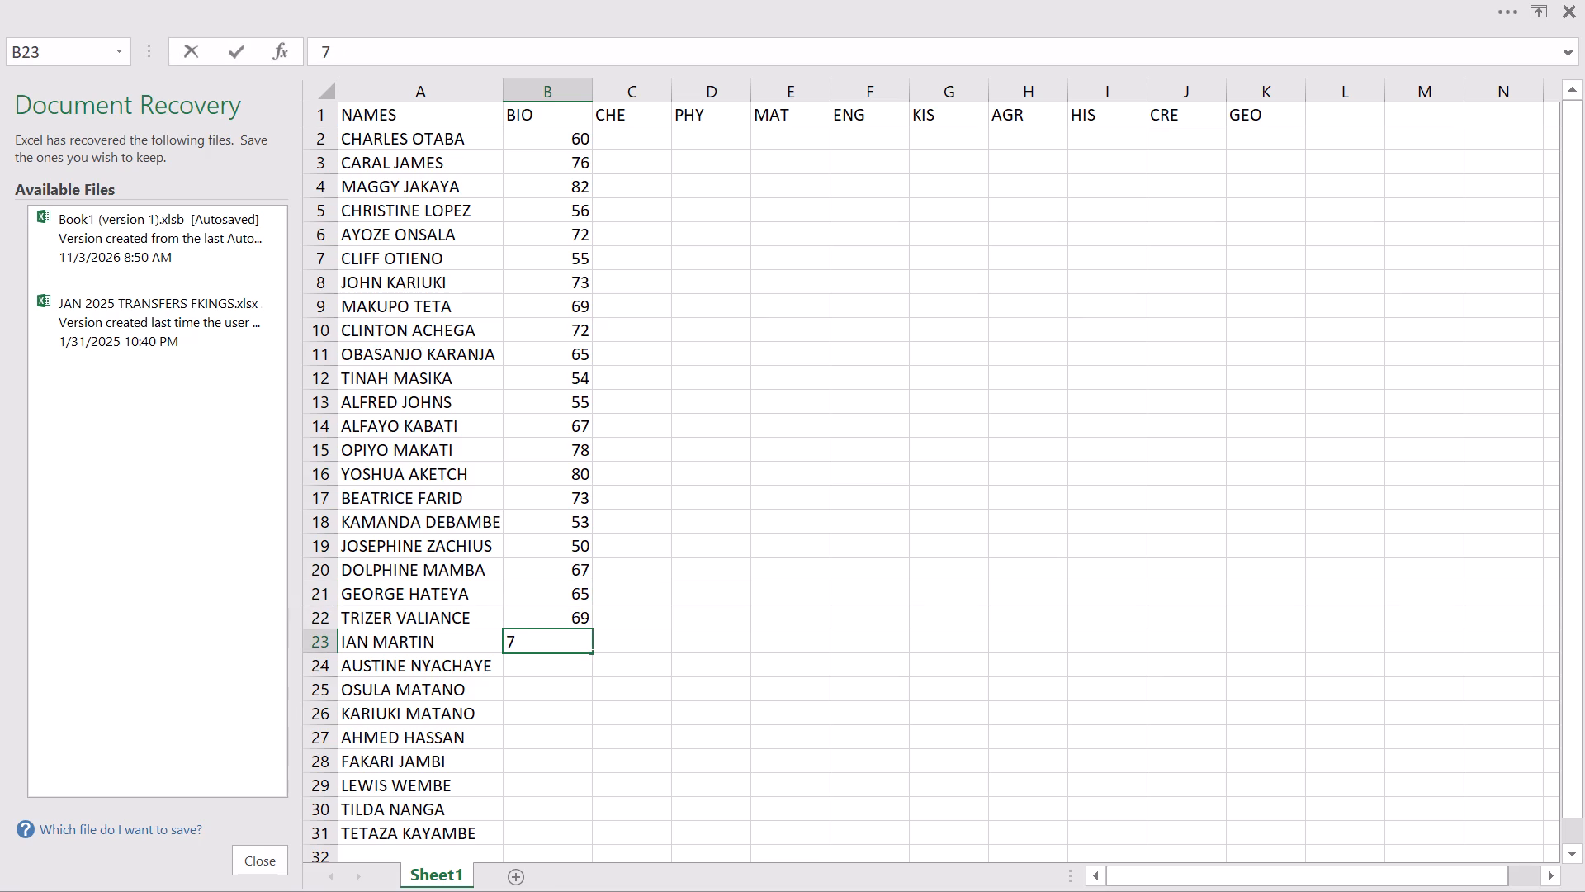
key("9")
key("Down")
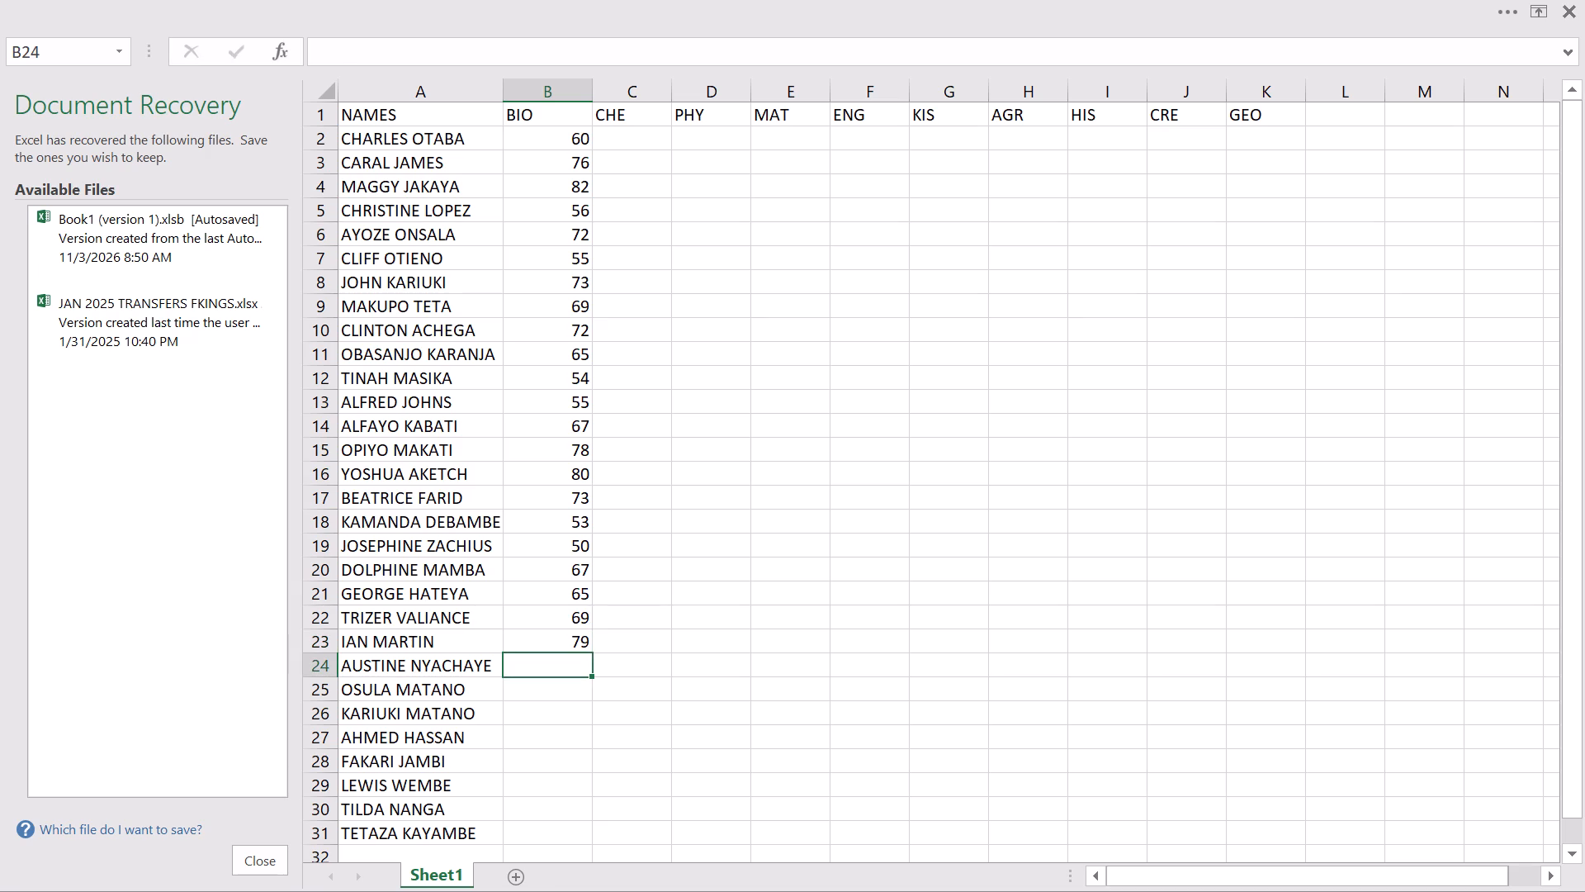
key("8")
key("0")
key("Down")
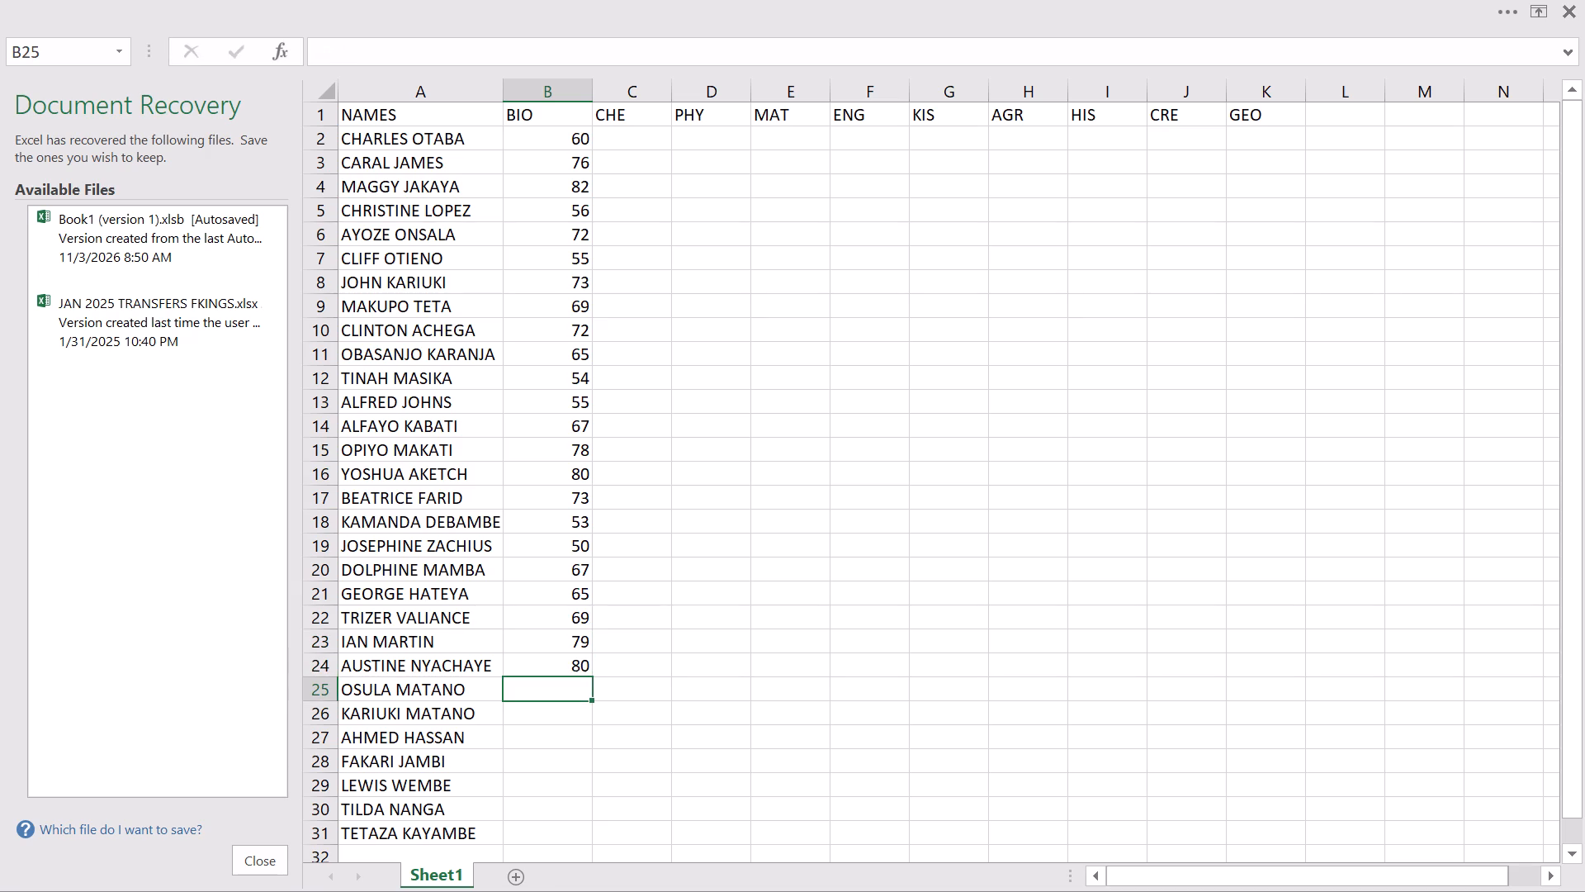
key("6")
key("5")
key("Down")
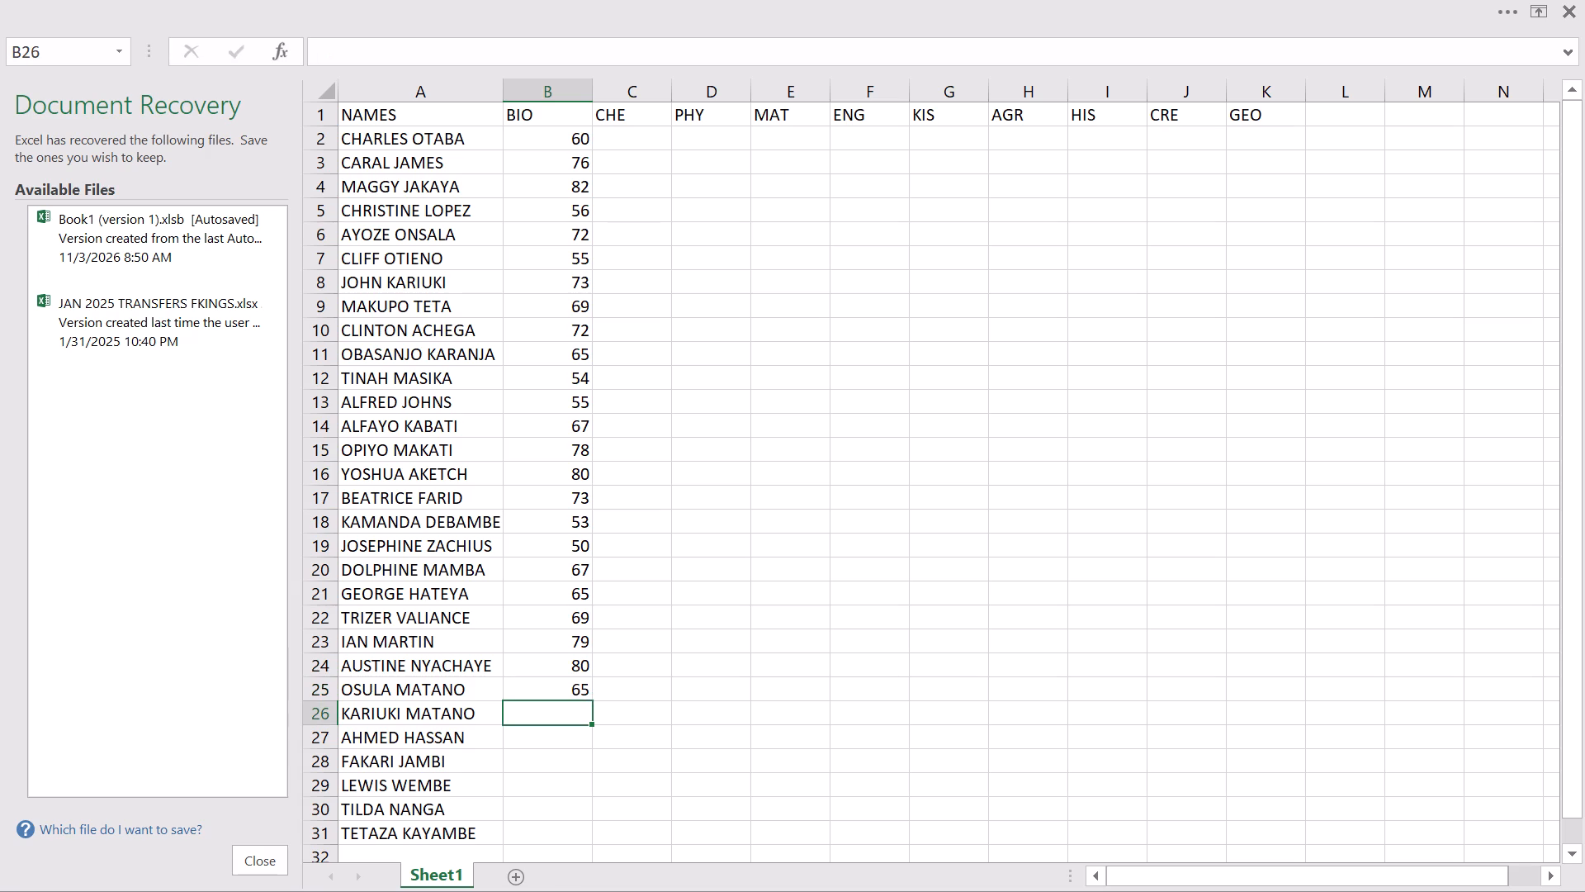
Enter the BIO marks 63, 67 and 67 for the next three students in cells B26 to B28.
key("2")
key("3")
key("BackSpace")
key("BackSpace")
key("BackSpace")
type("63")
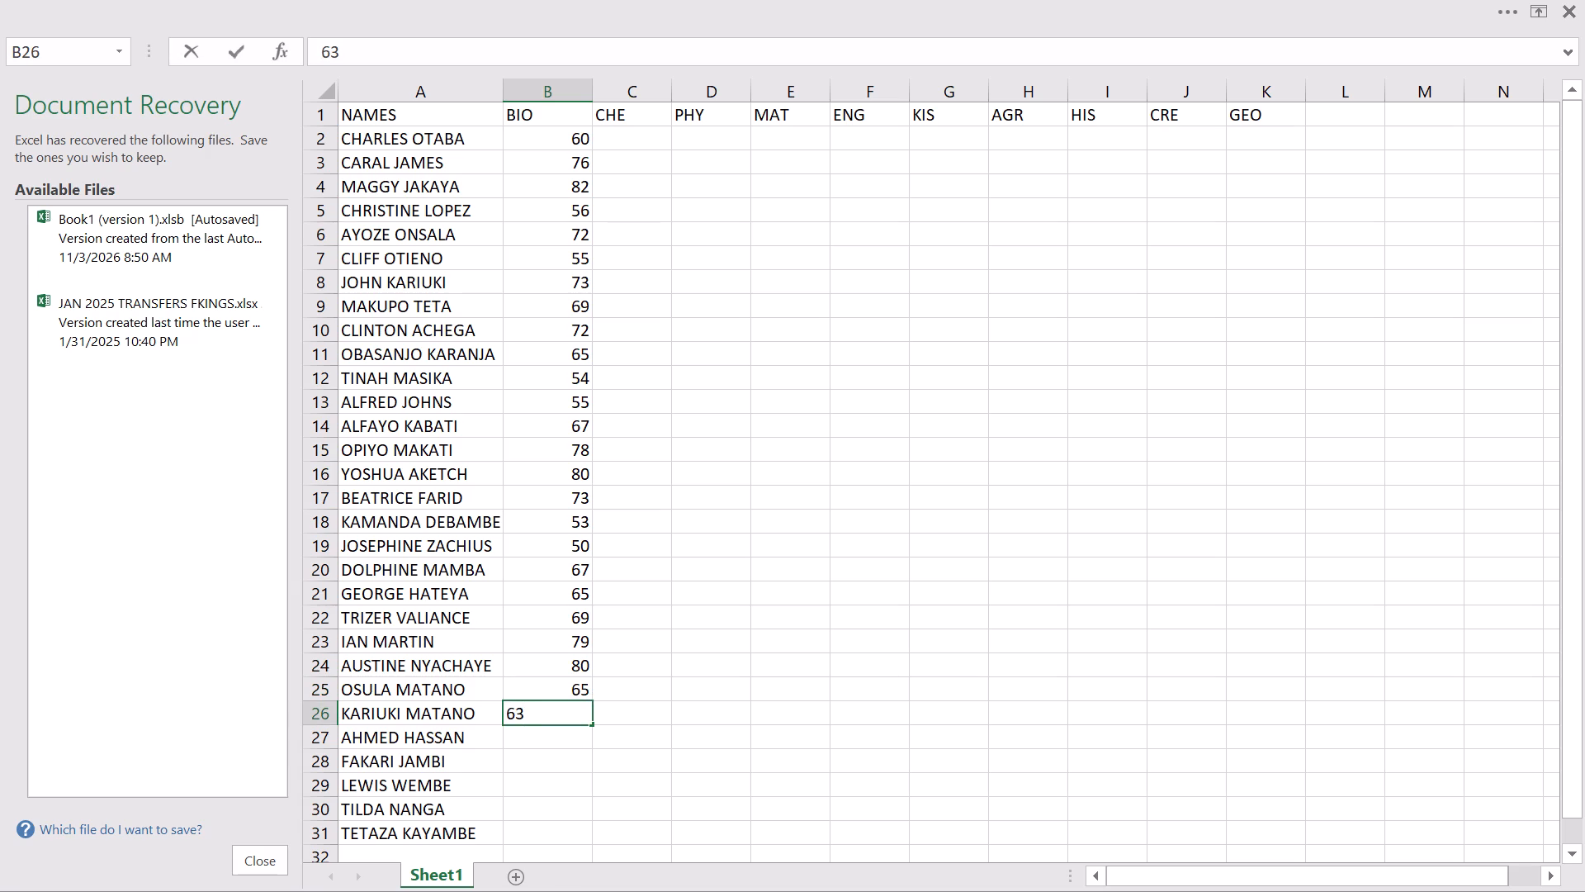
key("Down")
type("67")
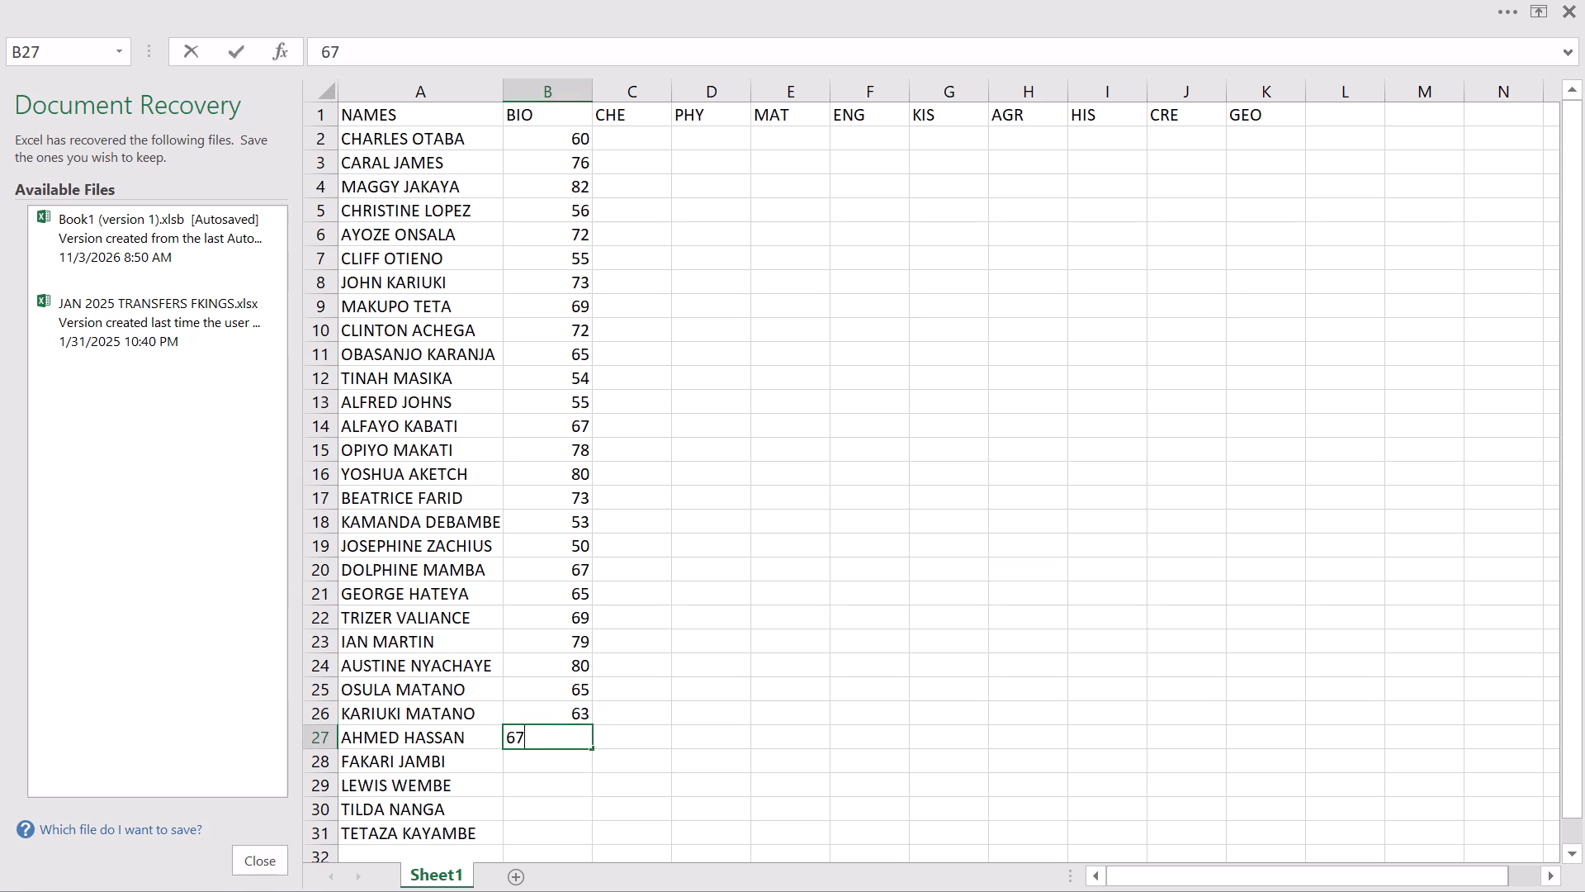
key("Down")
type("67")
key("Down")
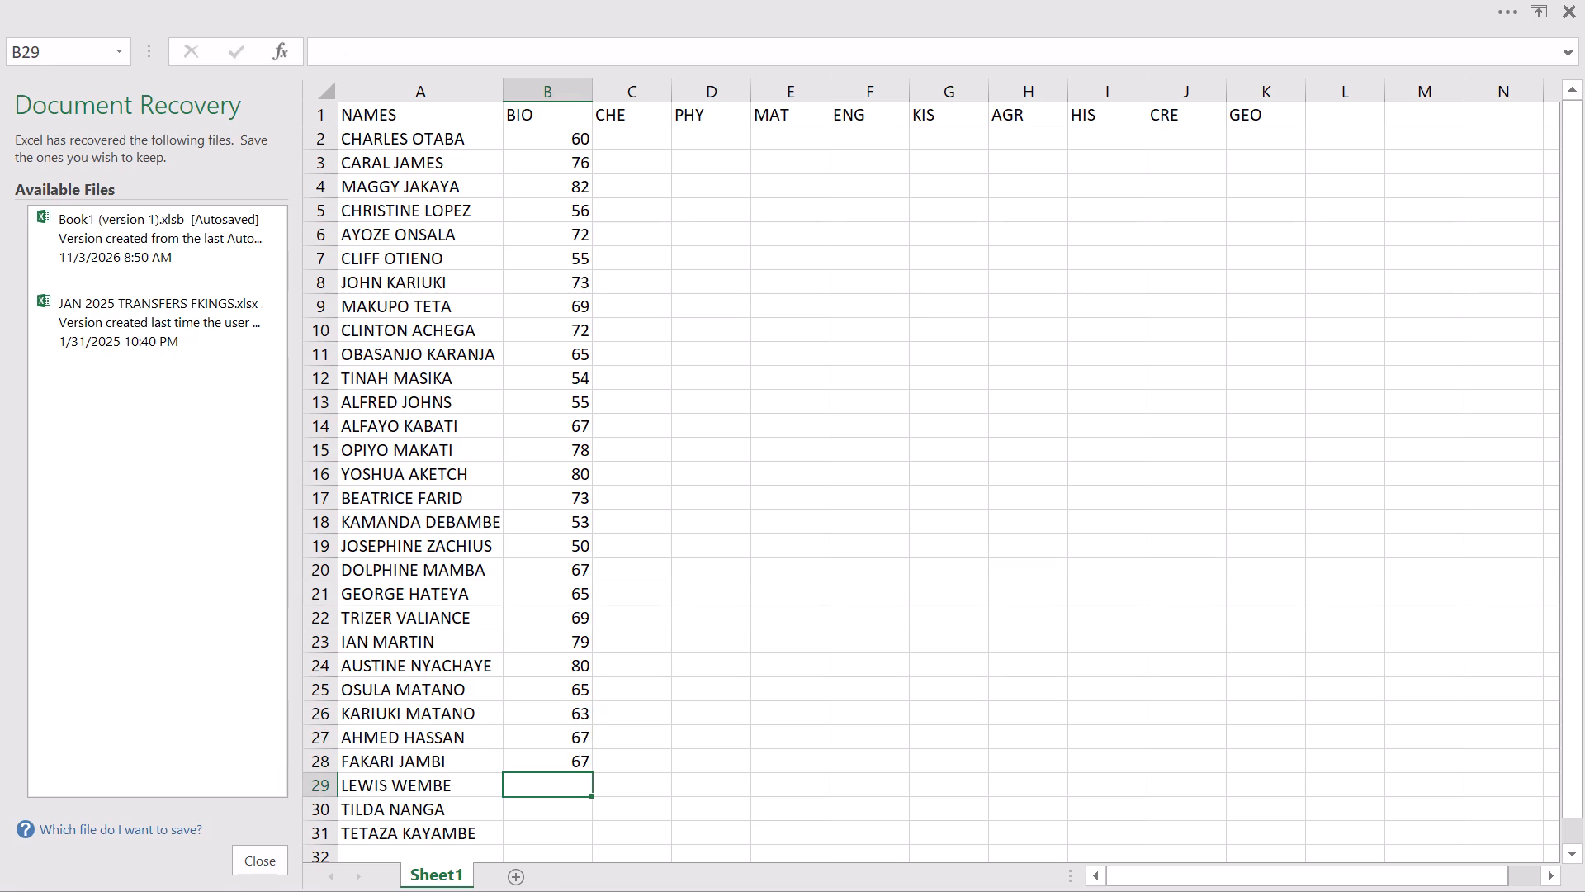
Enter the BIO marks 52, 57 and 53 for the last three students in cells B29 to B31.
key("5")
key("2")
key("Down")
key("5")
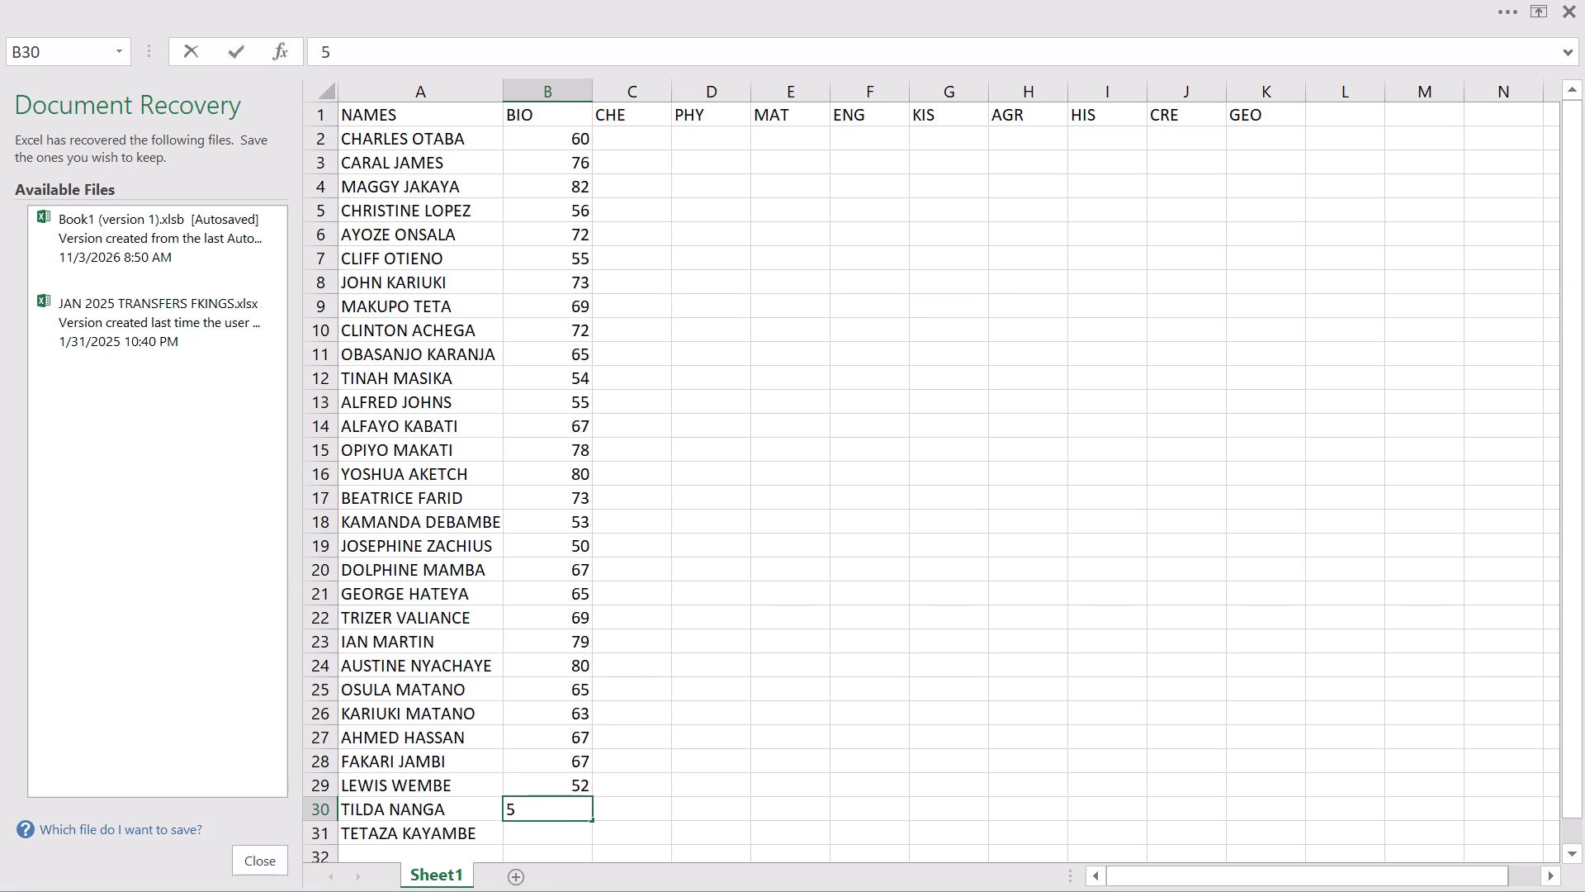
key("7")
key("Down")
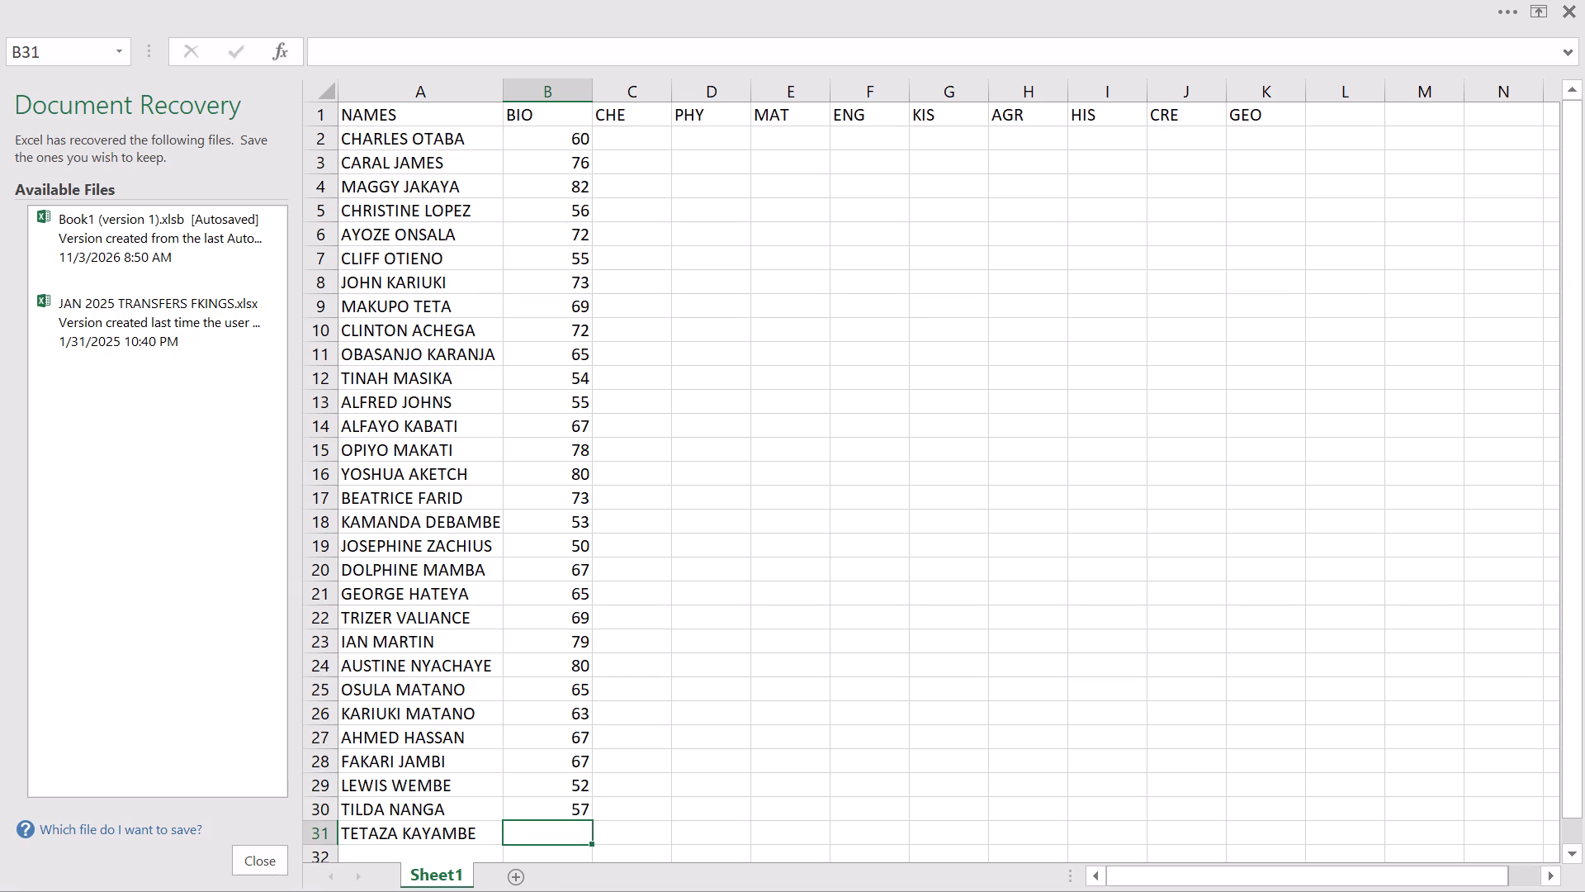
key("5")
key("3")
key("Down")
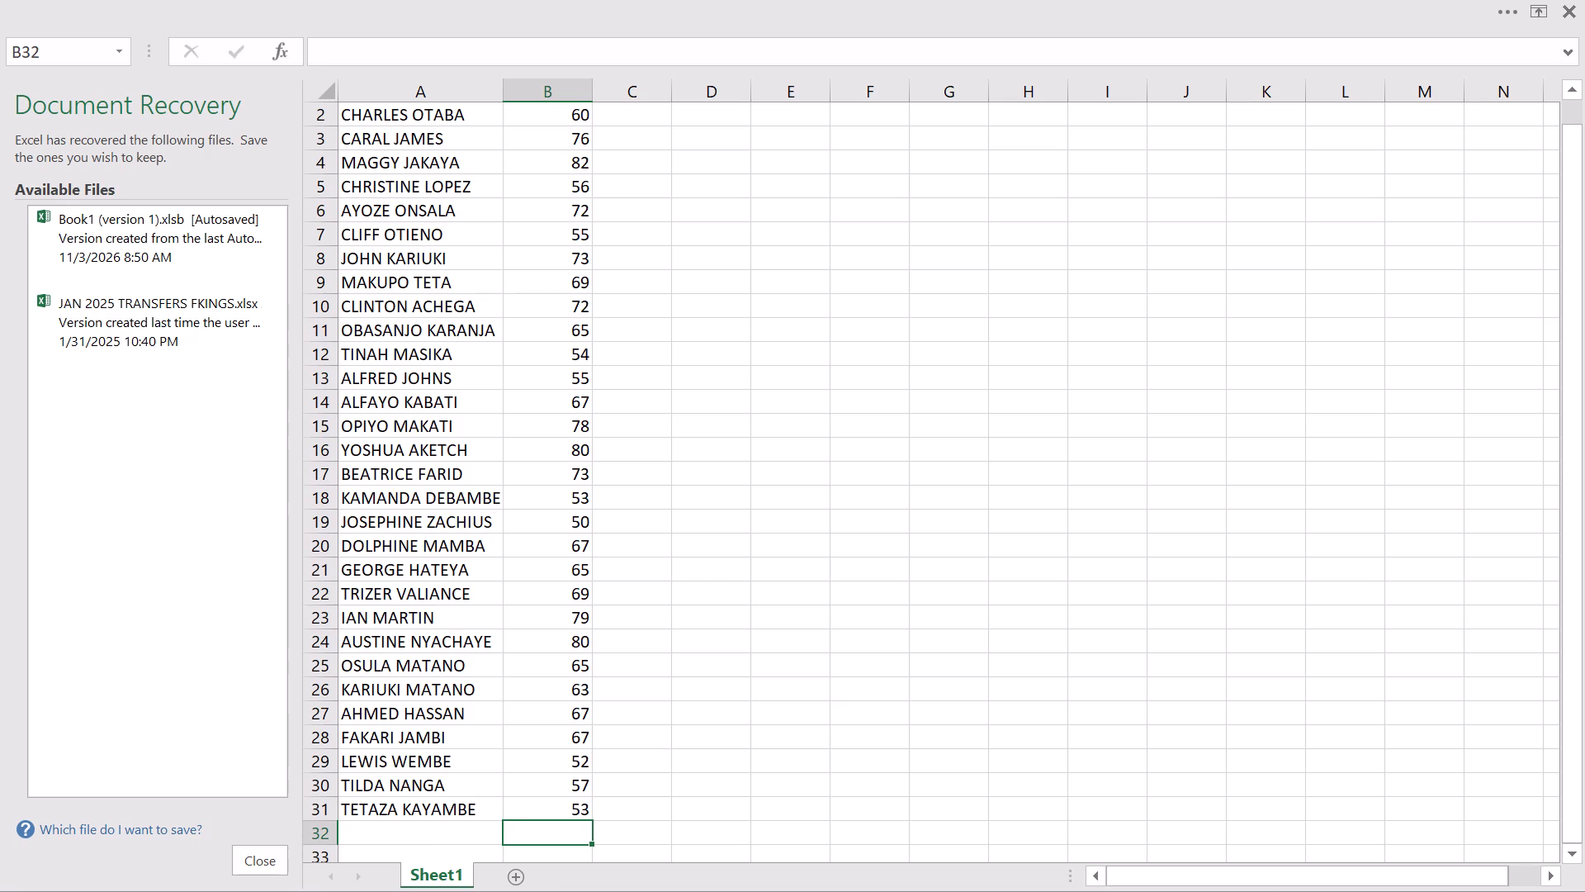
Select cell C2, the first student's mark cell in the CHE column.
scroll(699, 221, "up", 7)
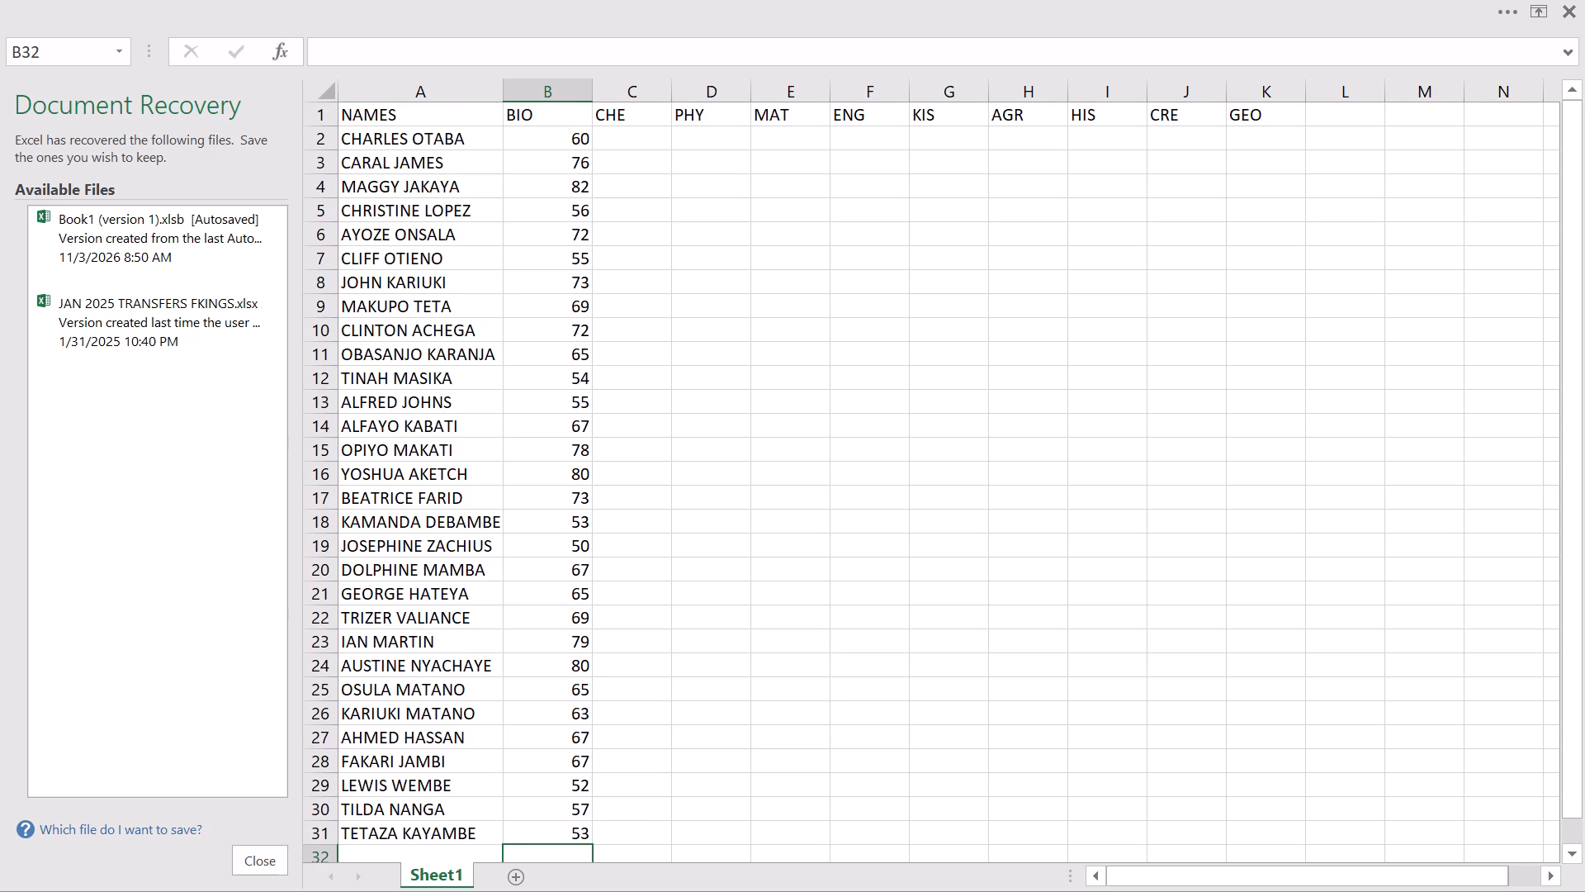
left_click(641, 141)
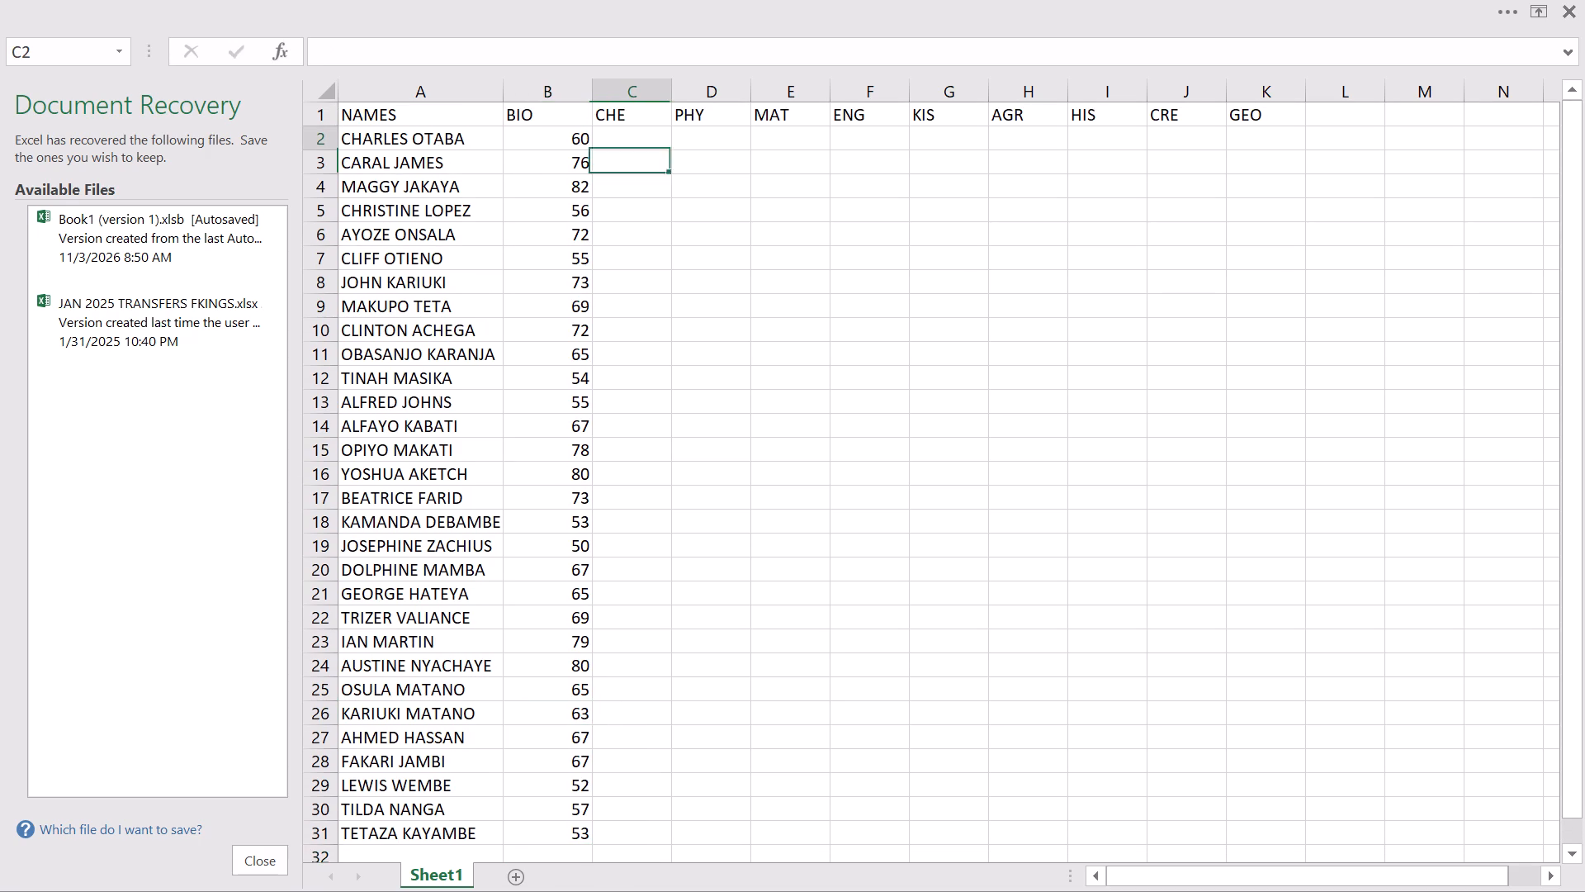
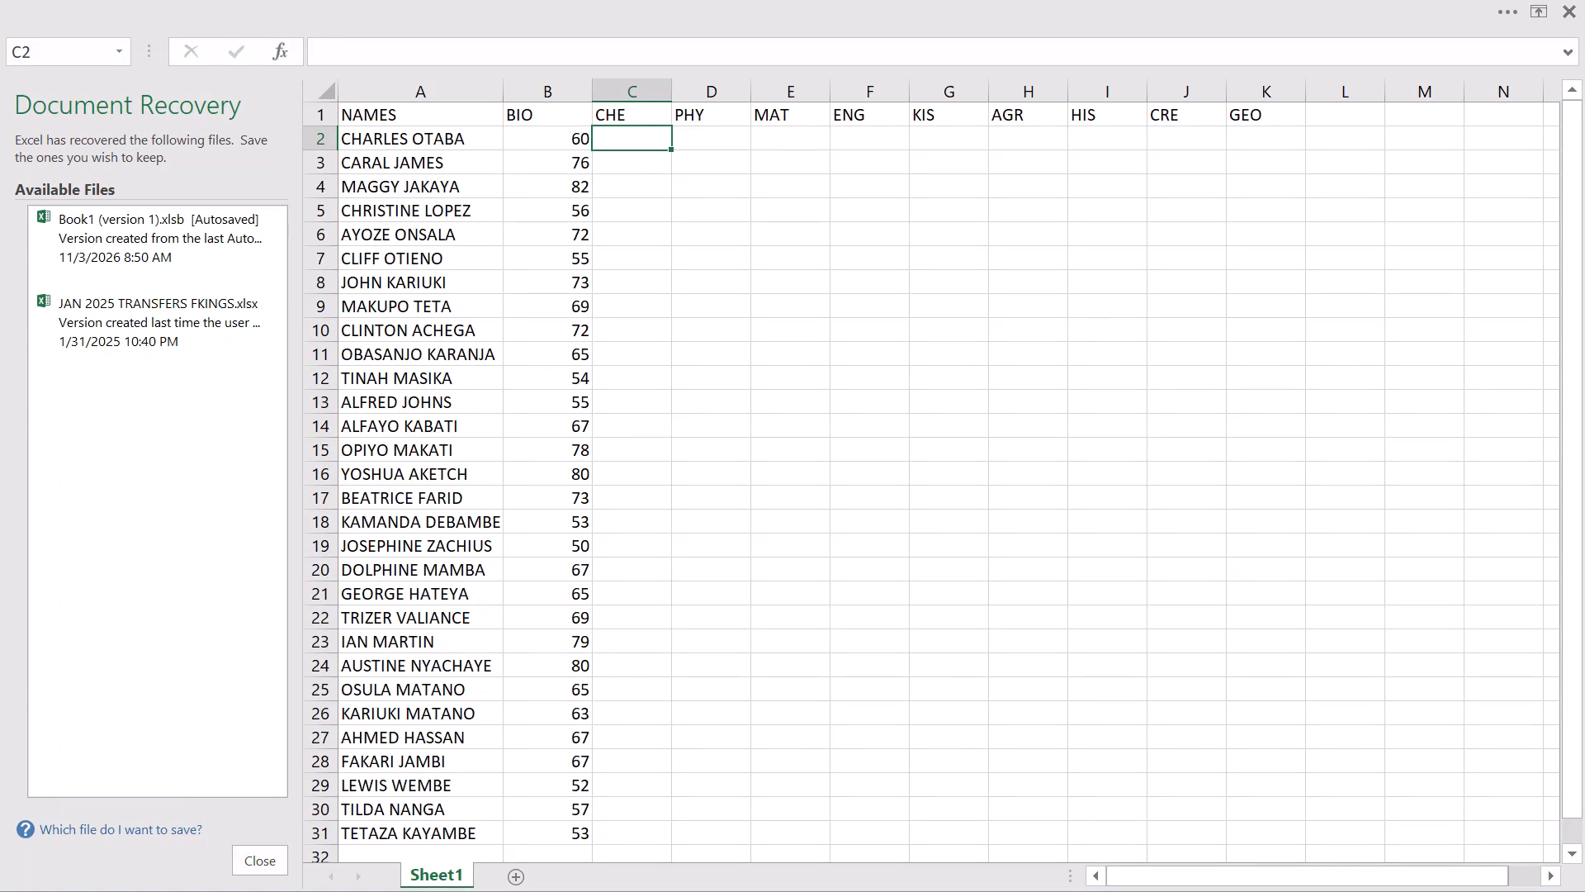
Enter the CHE marks 64, 67, 73, 68 and 66 for the first five students in cells C2 to C6.
type("64")
key("Down")
type("67")
key("Down")
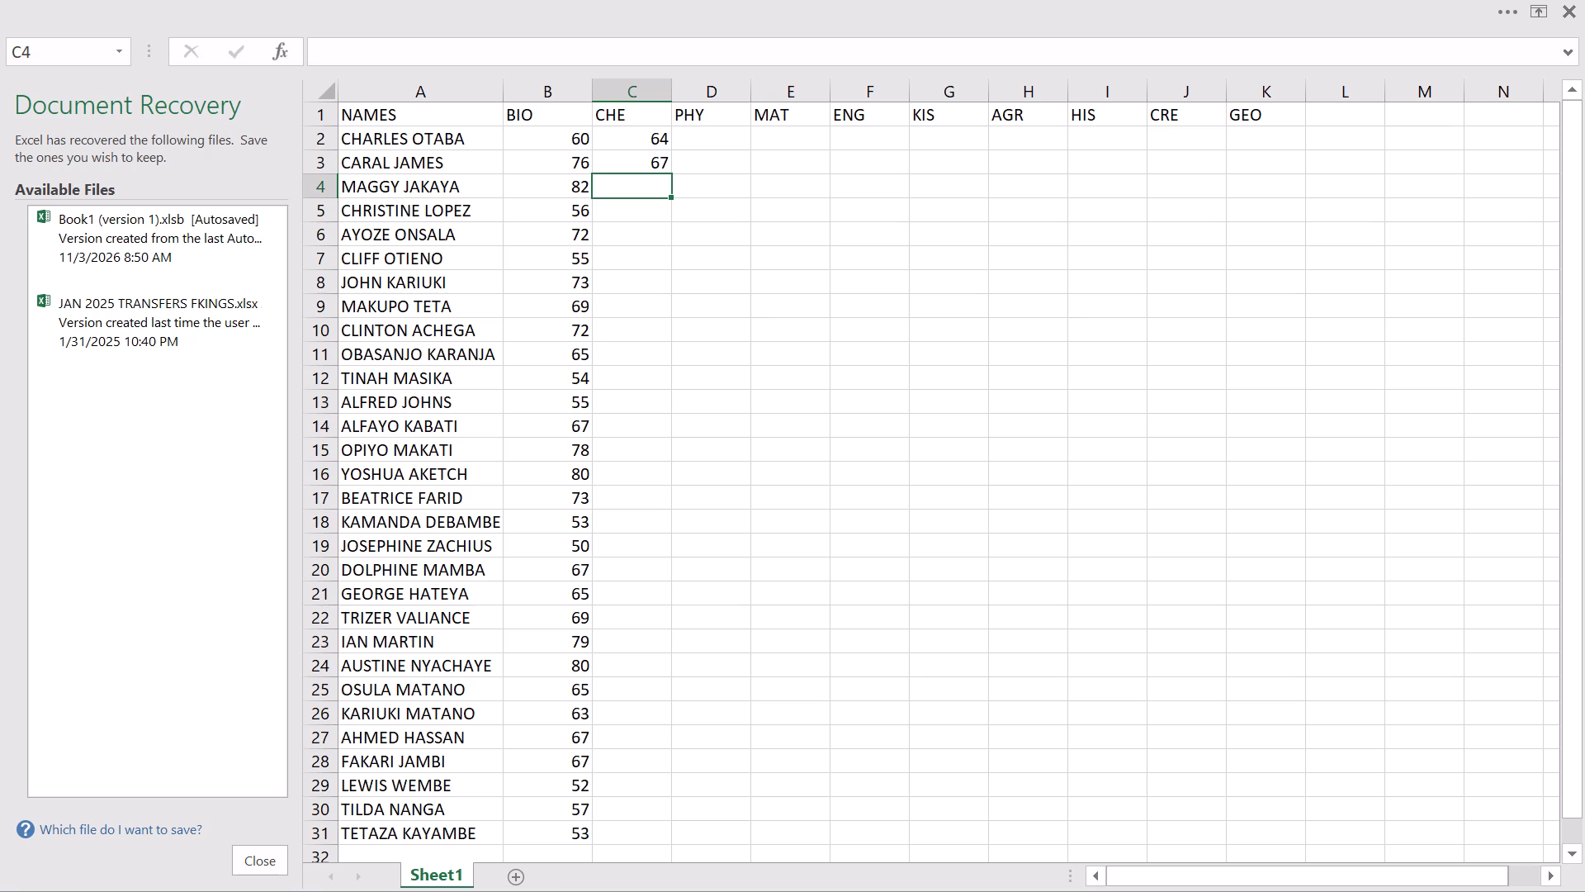
key("7")
key("3")
key("Down")
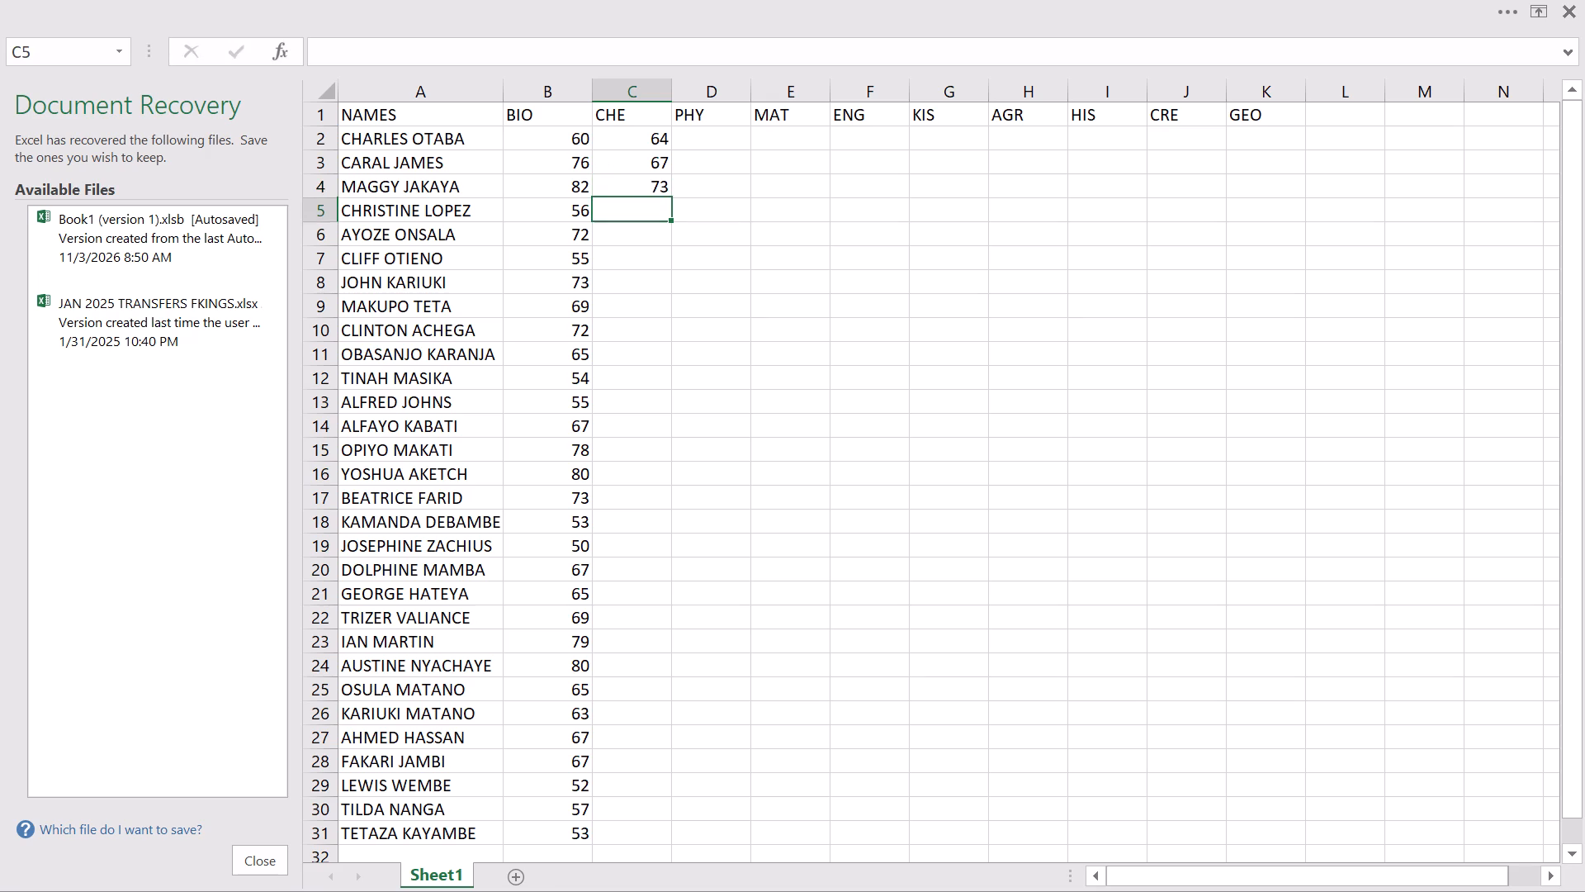
type("68")
key("Down")
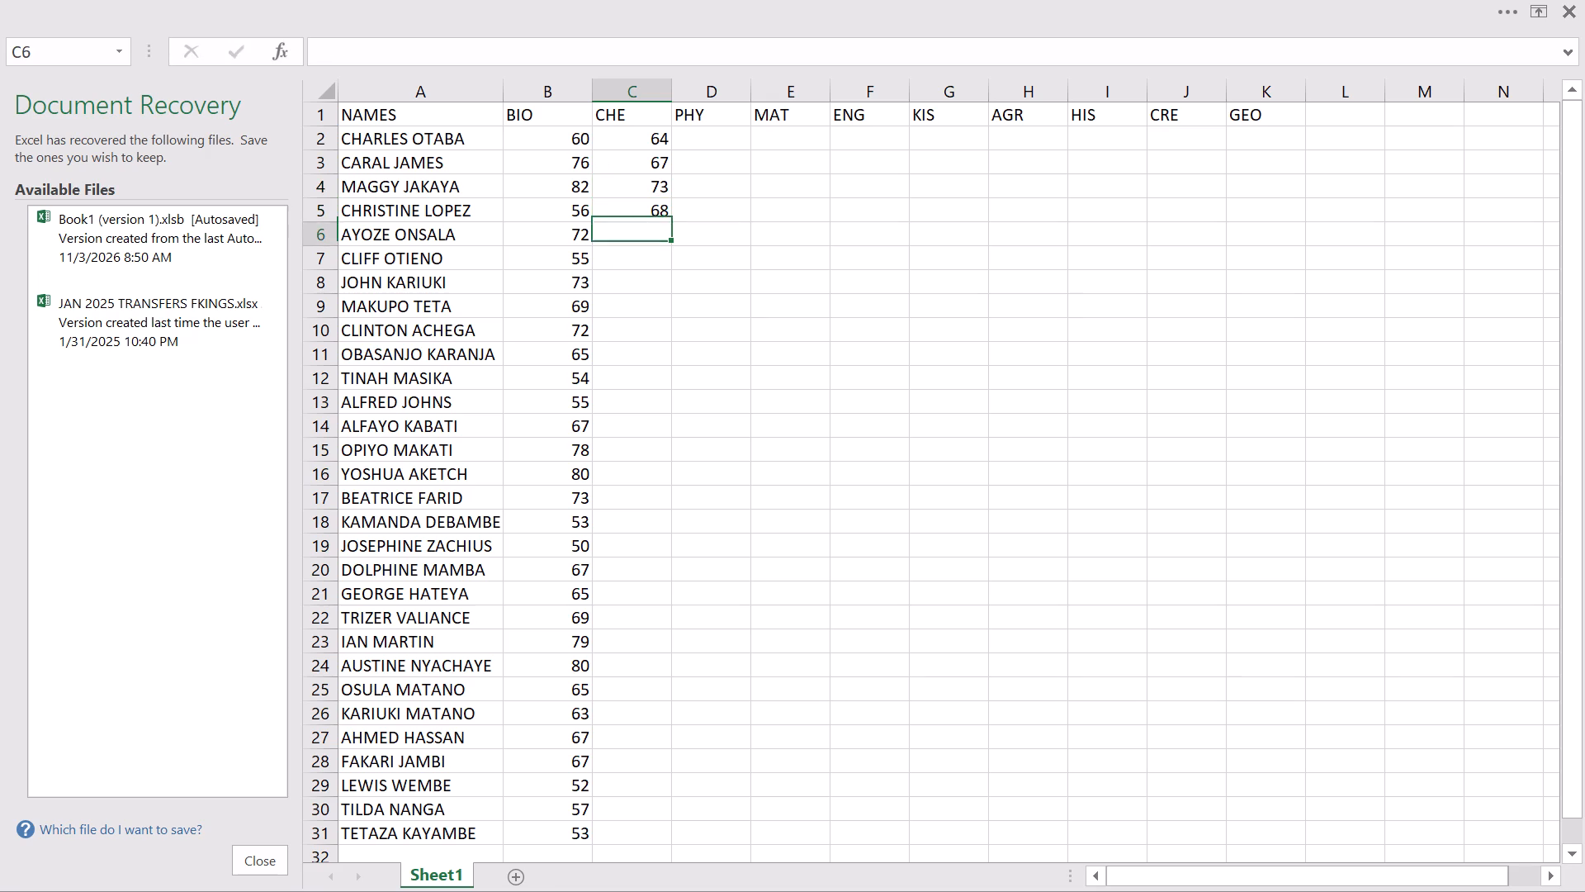
type("66")
key("Down")
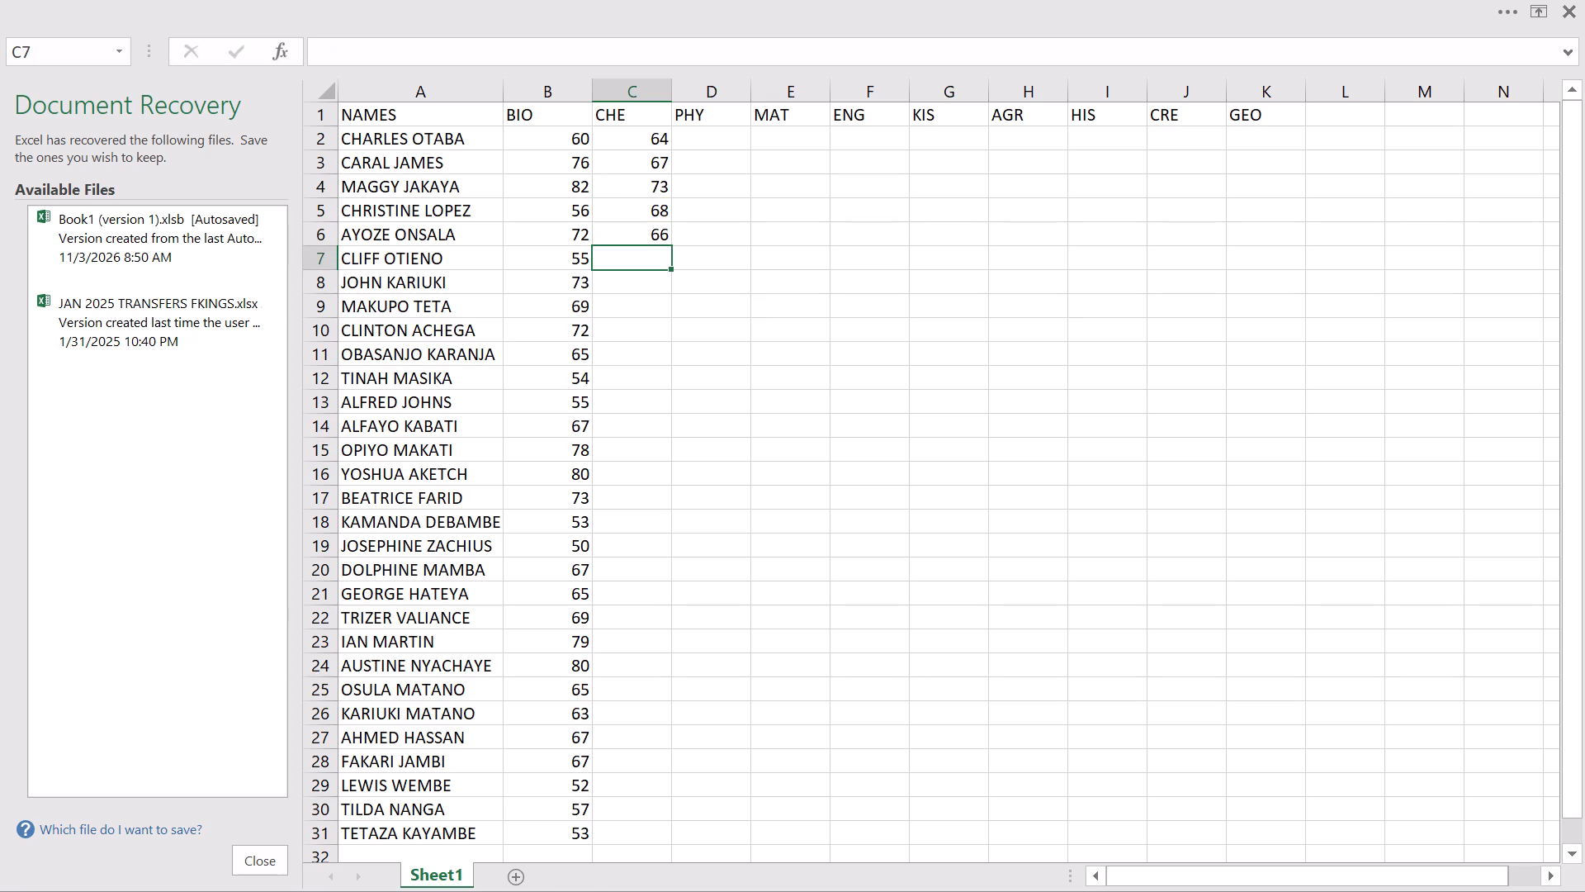
Enter the CHE marks 70, 54, 63 and 68 for the next four students in cells C7 to C10.
type("70")
key("Down")
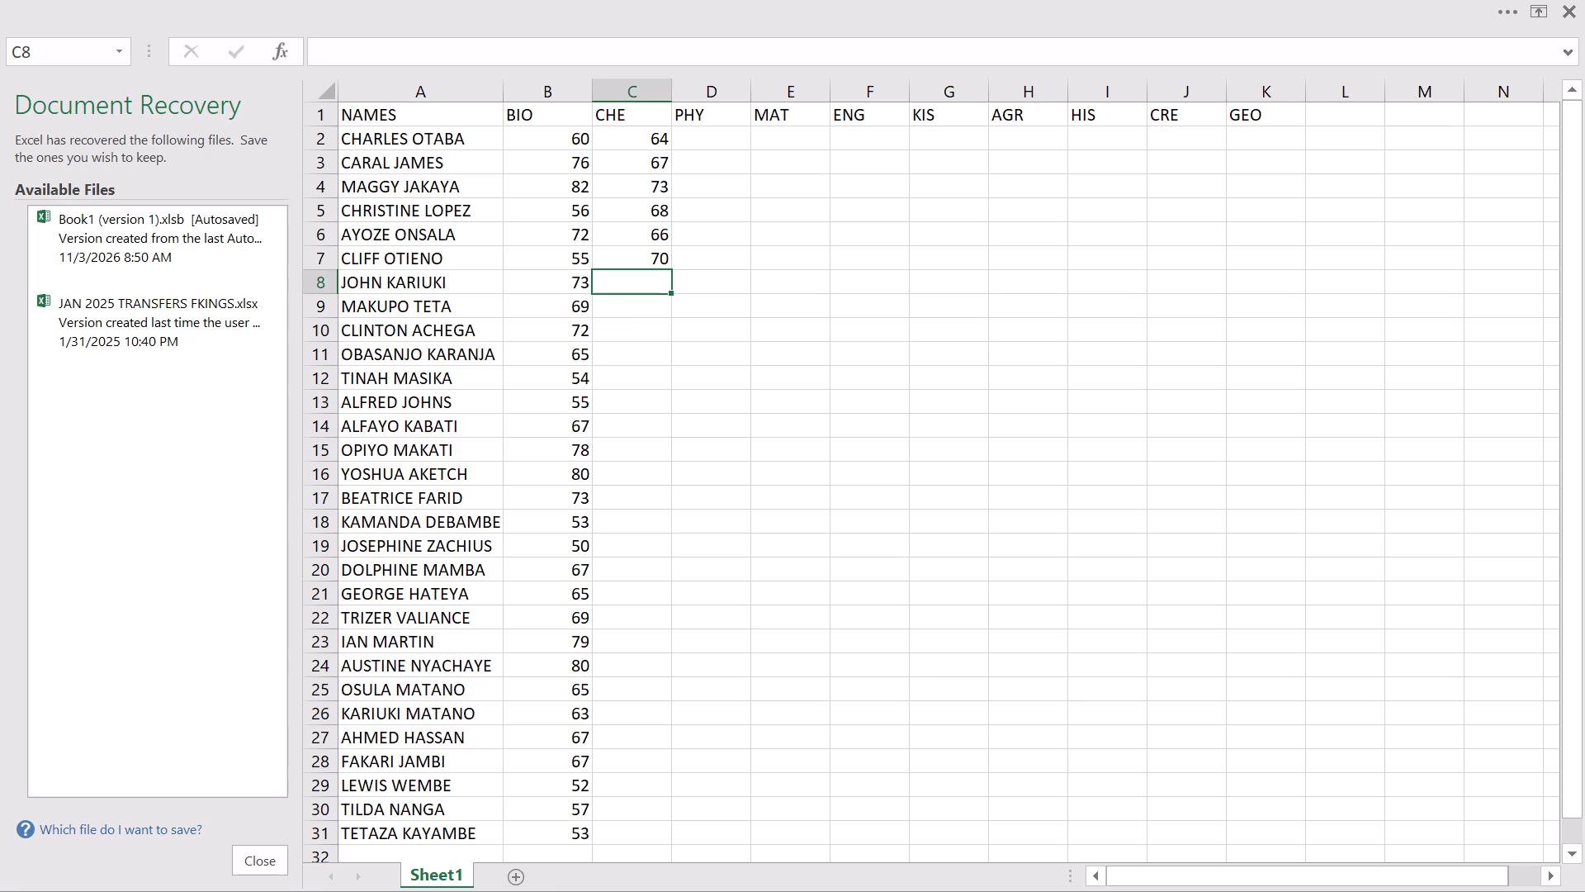
key("5")
key("4")
key("Down")
key("6")
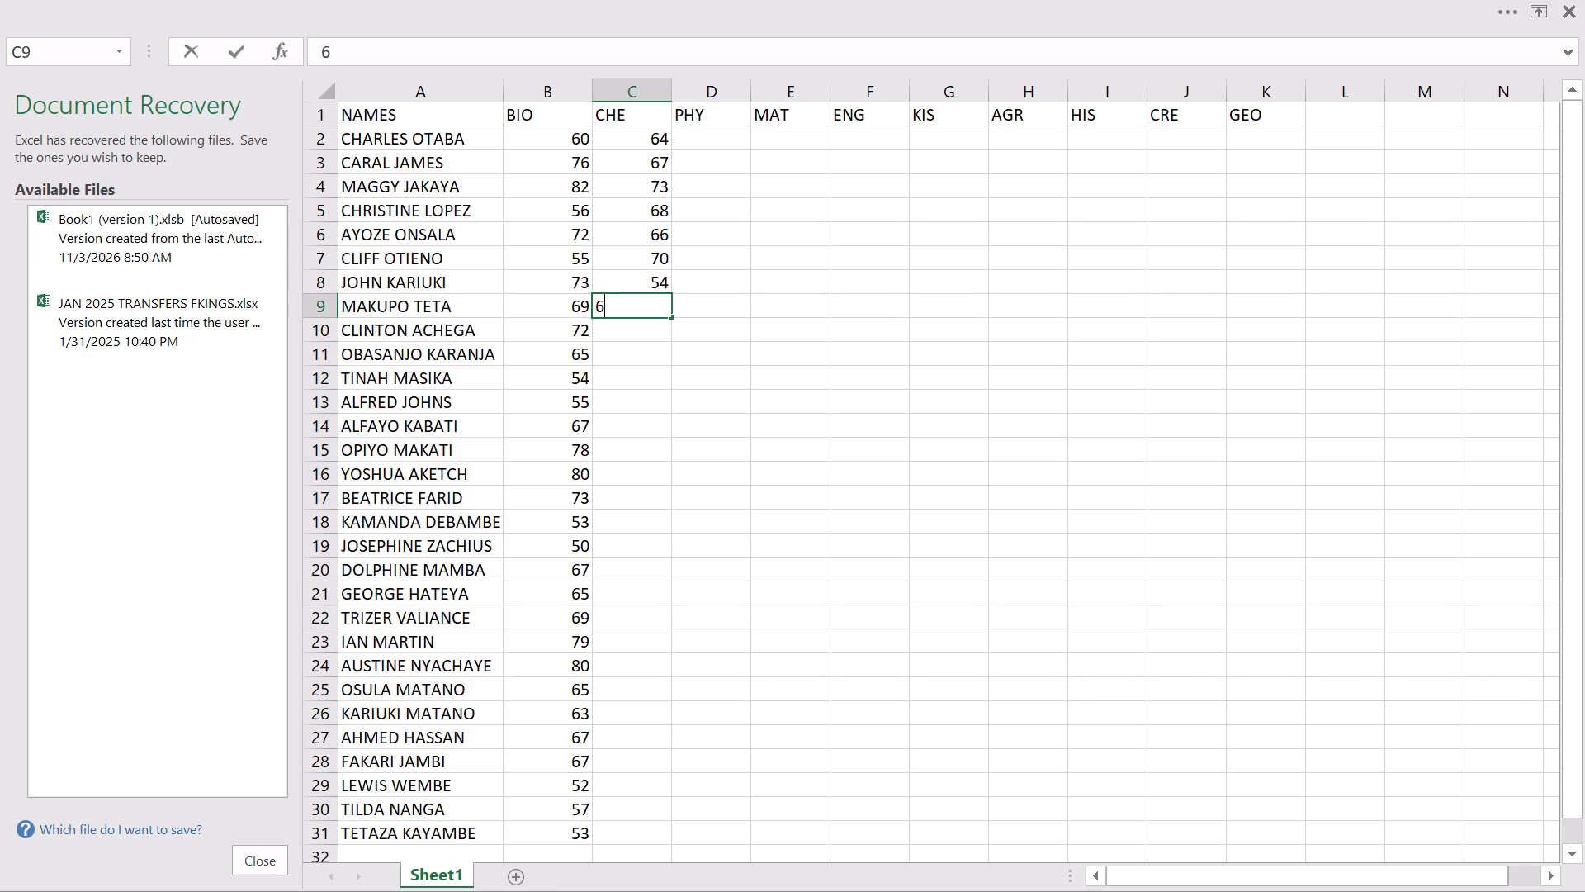
key("3")
key("Down")
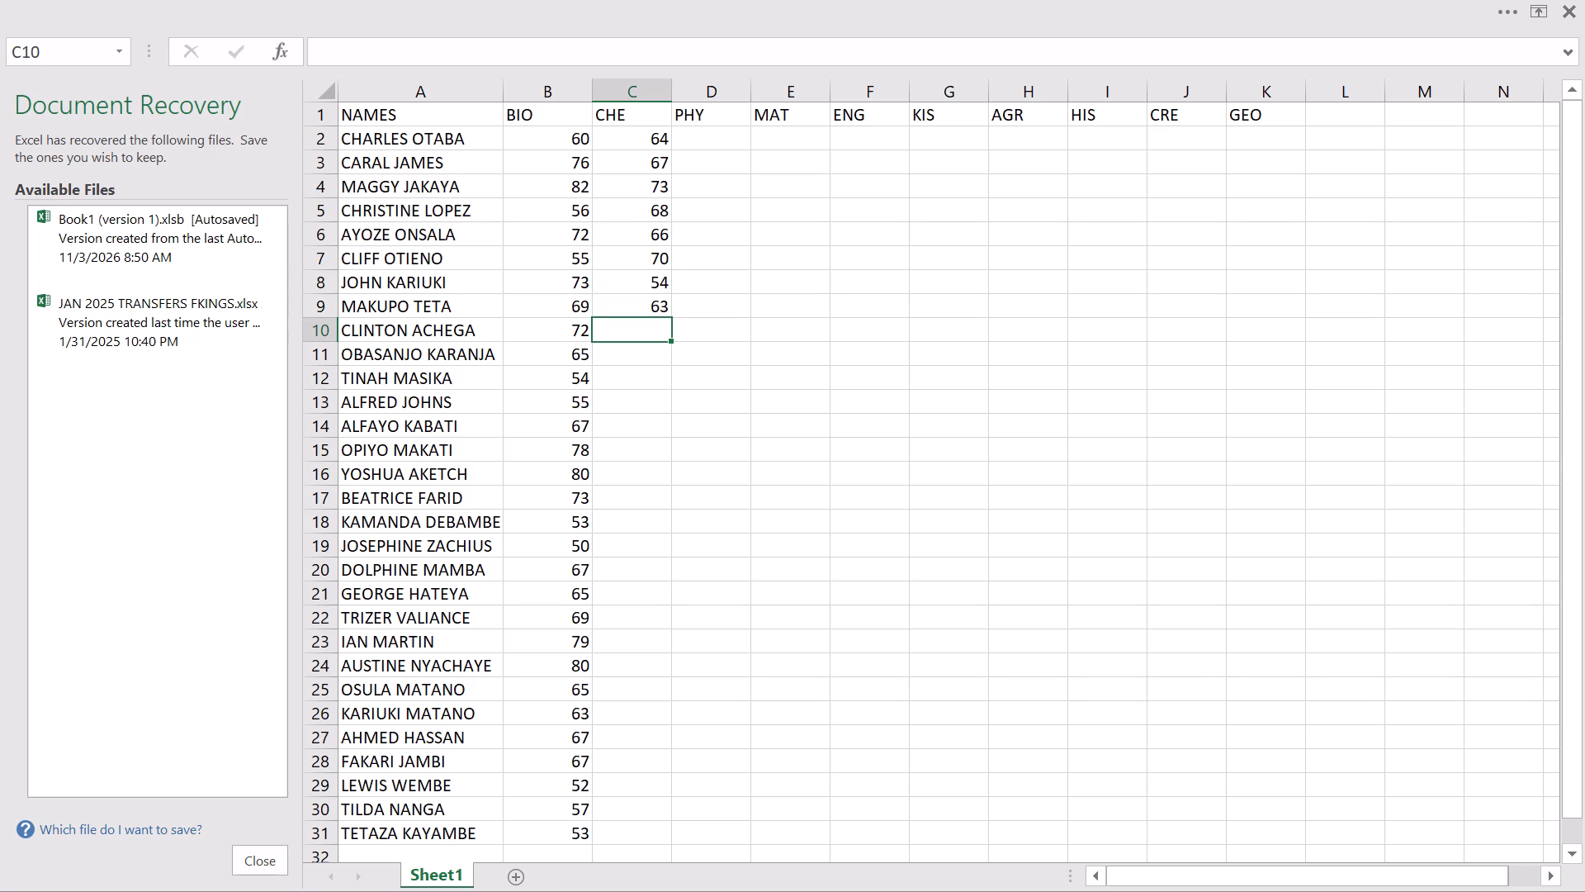
key("6")
key("8")
key("Down")
Enter the CHE marks 70, 72, 71 and 78 for the next four students in cells C11 to C14.
type("70")
key("Down")
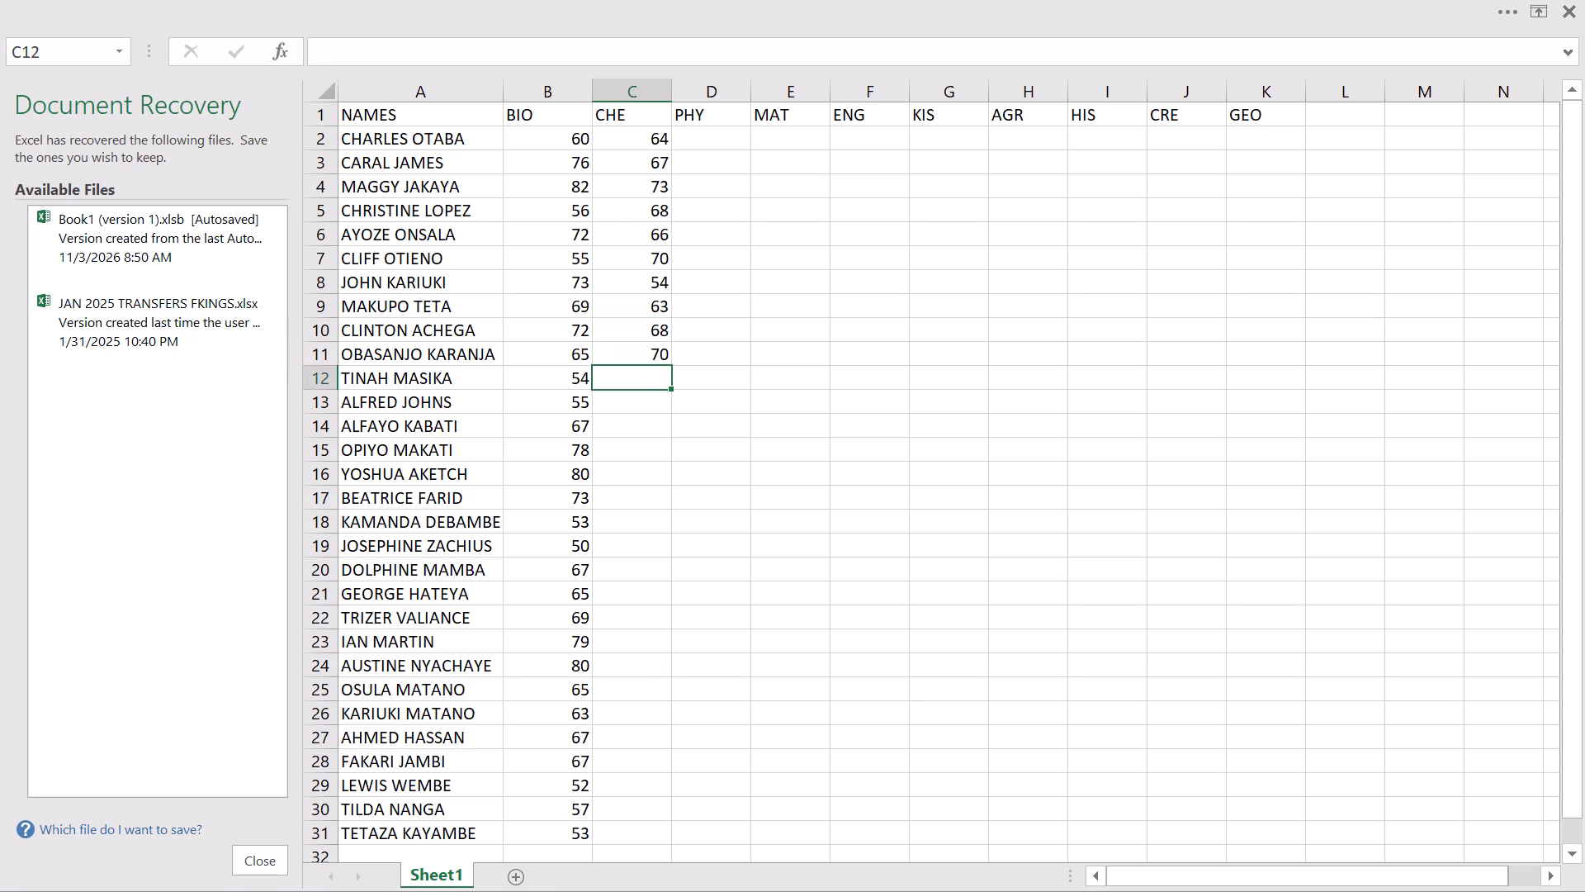
key("7")
key("2")
key("Down")
key("7")
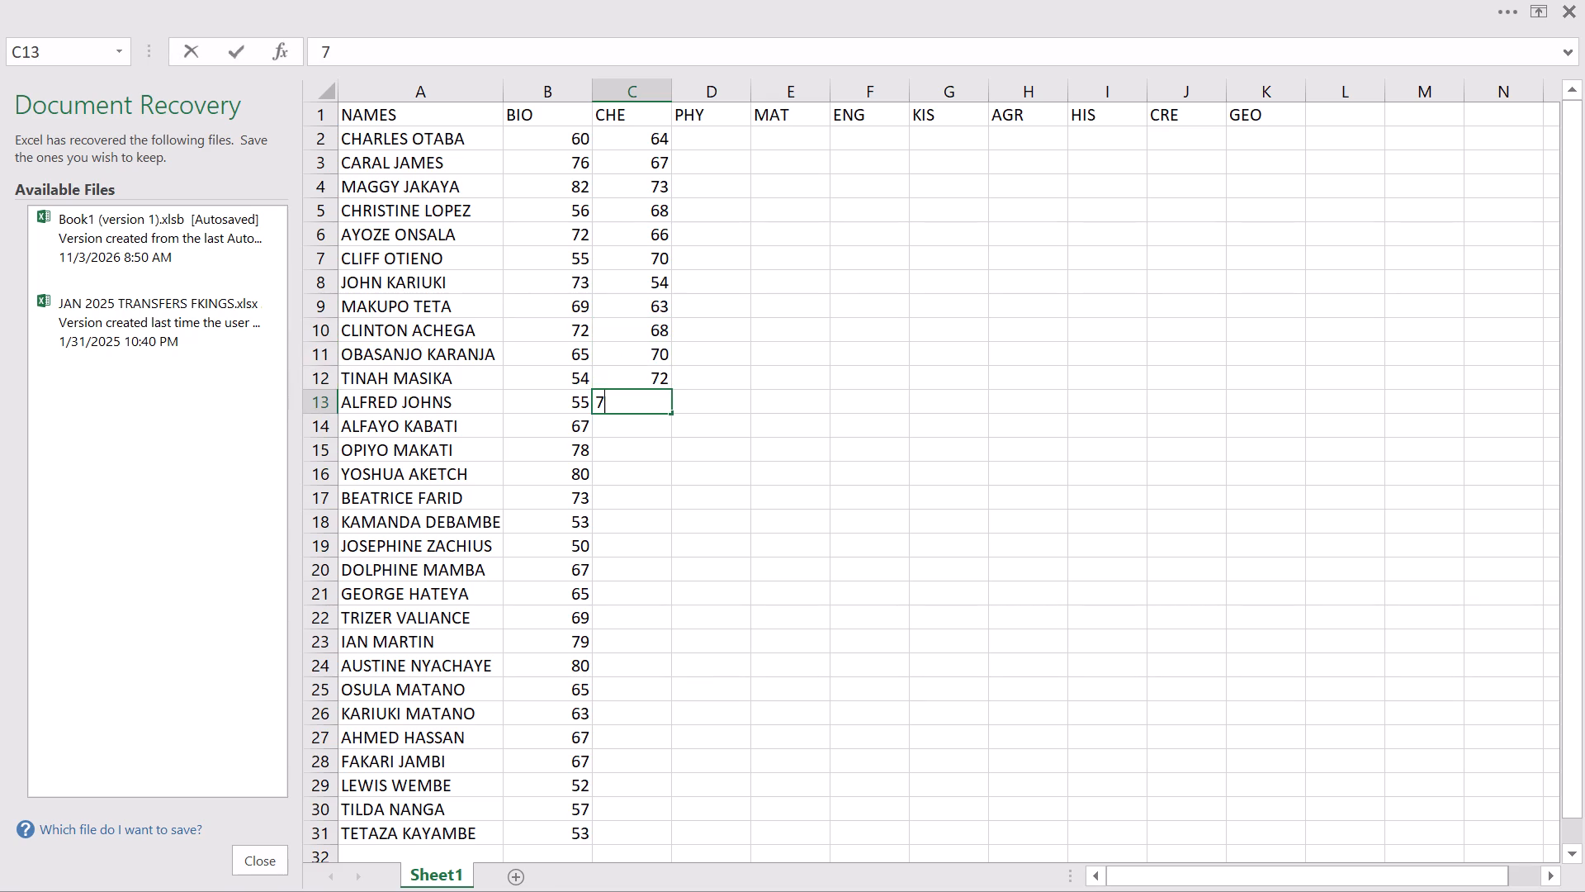
key("1")
key("Down")
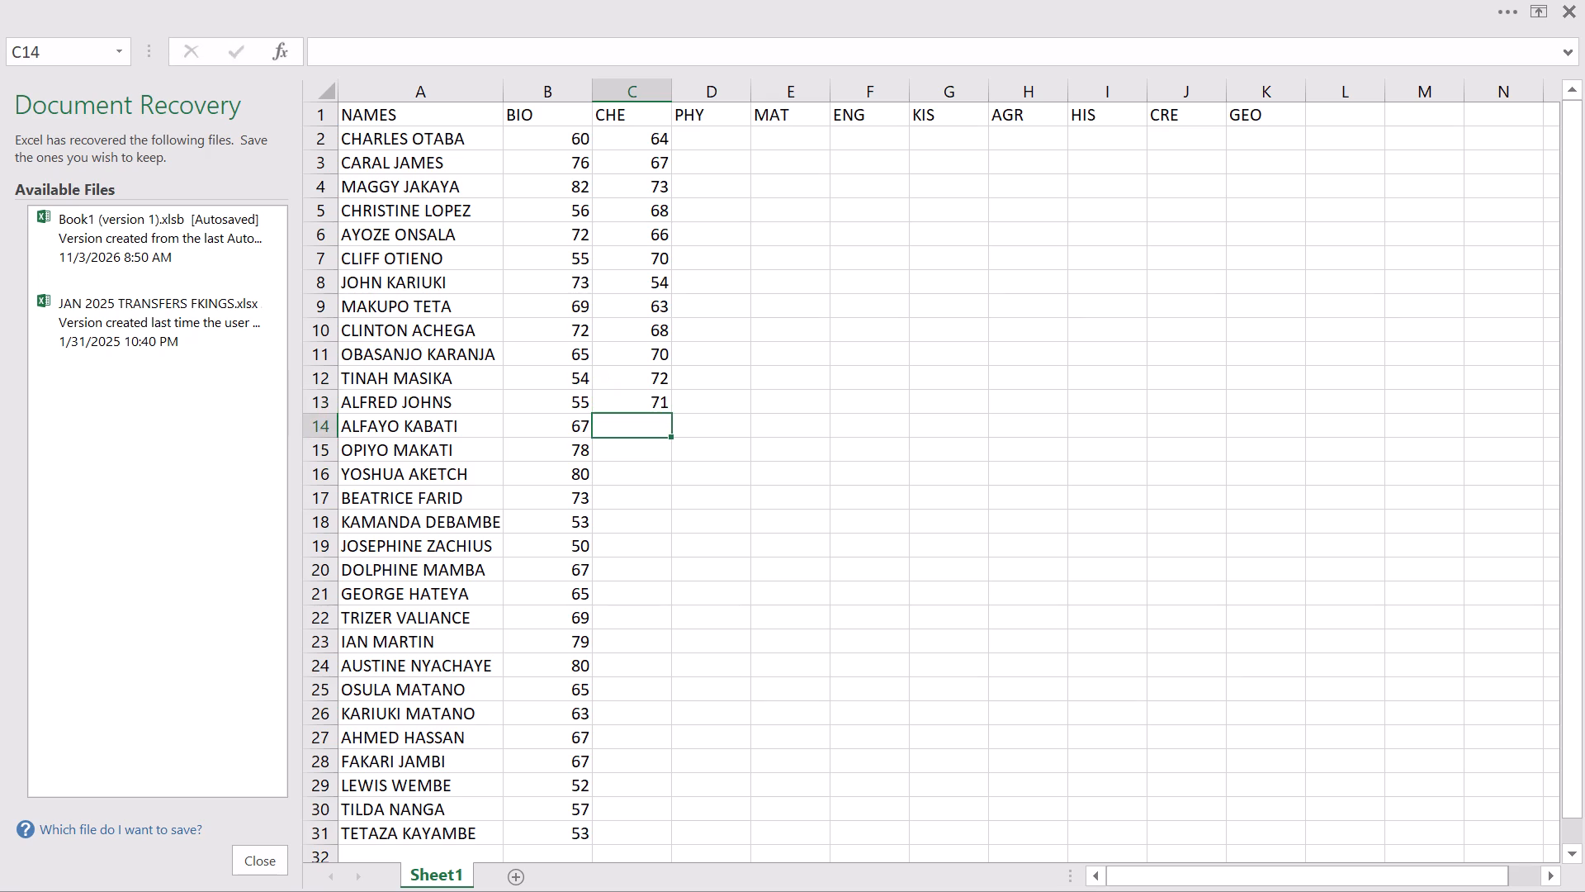
type("78")
key("Down")
Enter the CHE marks 77, 63, 63 and 81 for the next four students in cells C15 to C18.
type("77")
key("Down")
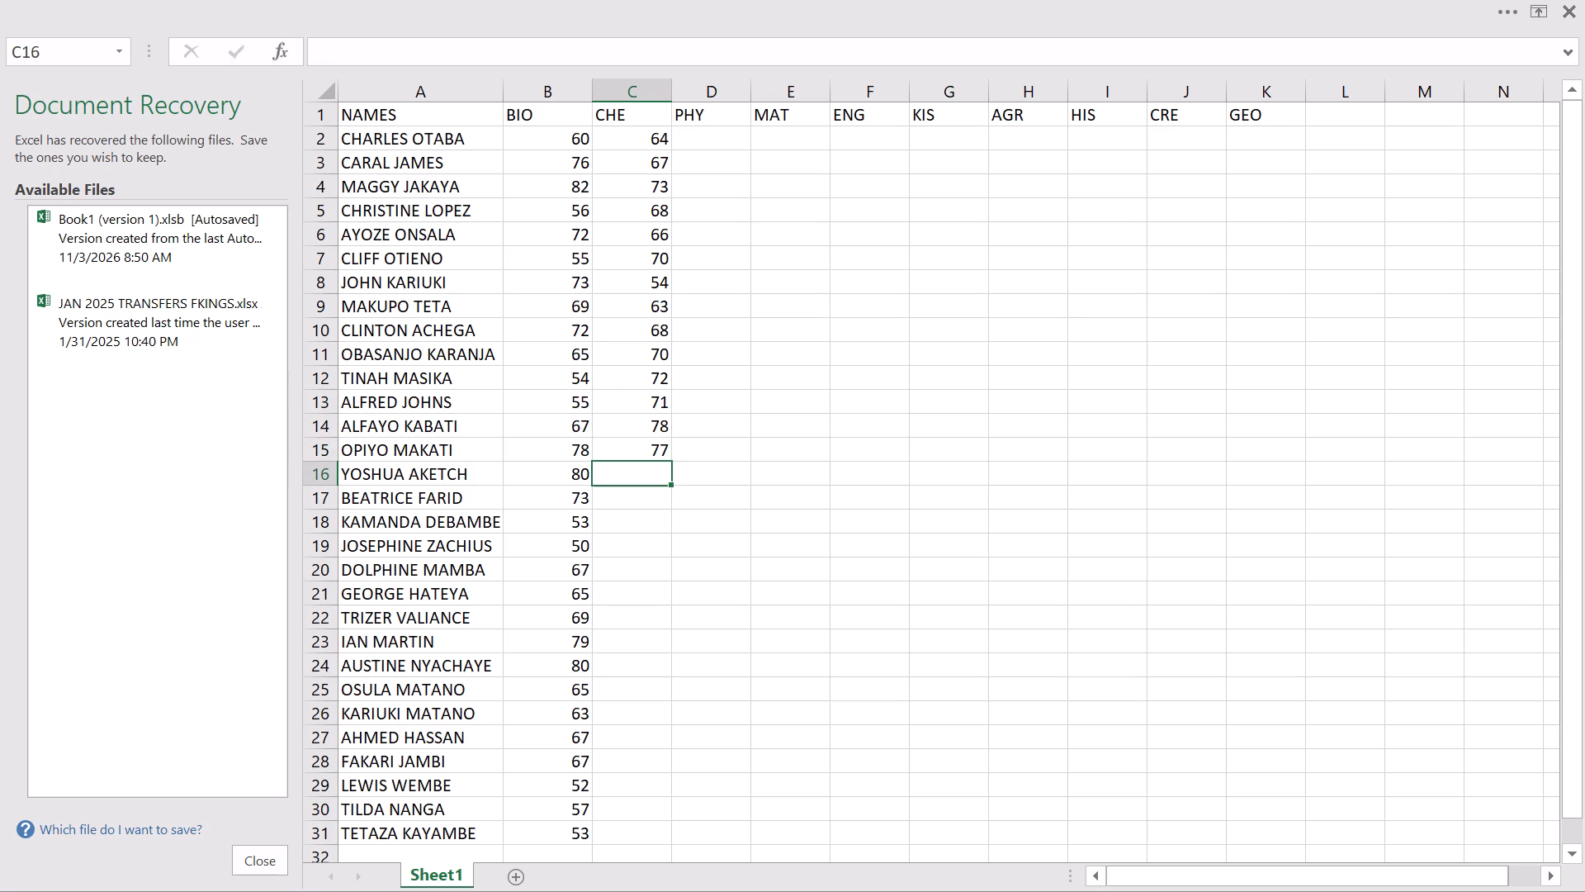
key("6")
key("3")
key("Down")
key("6")
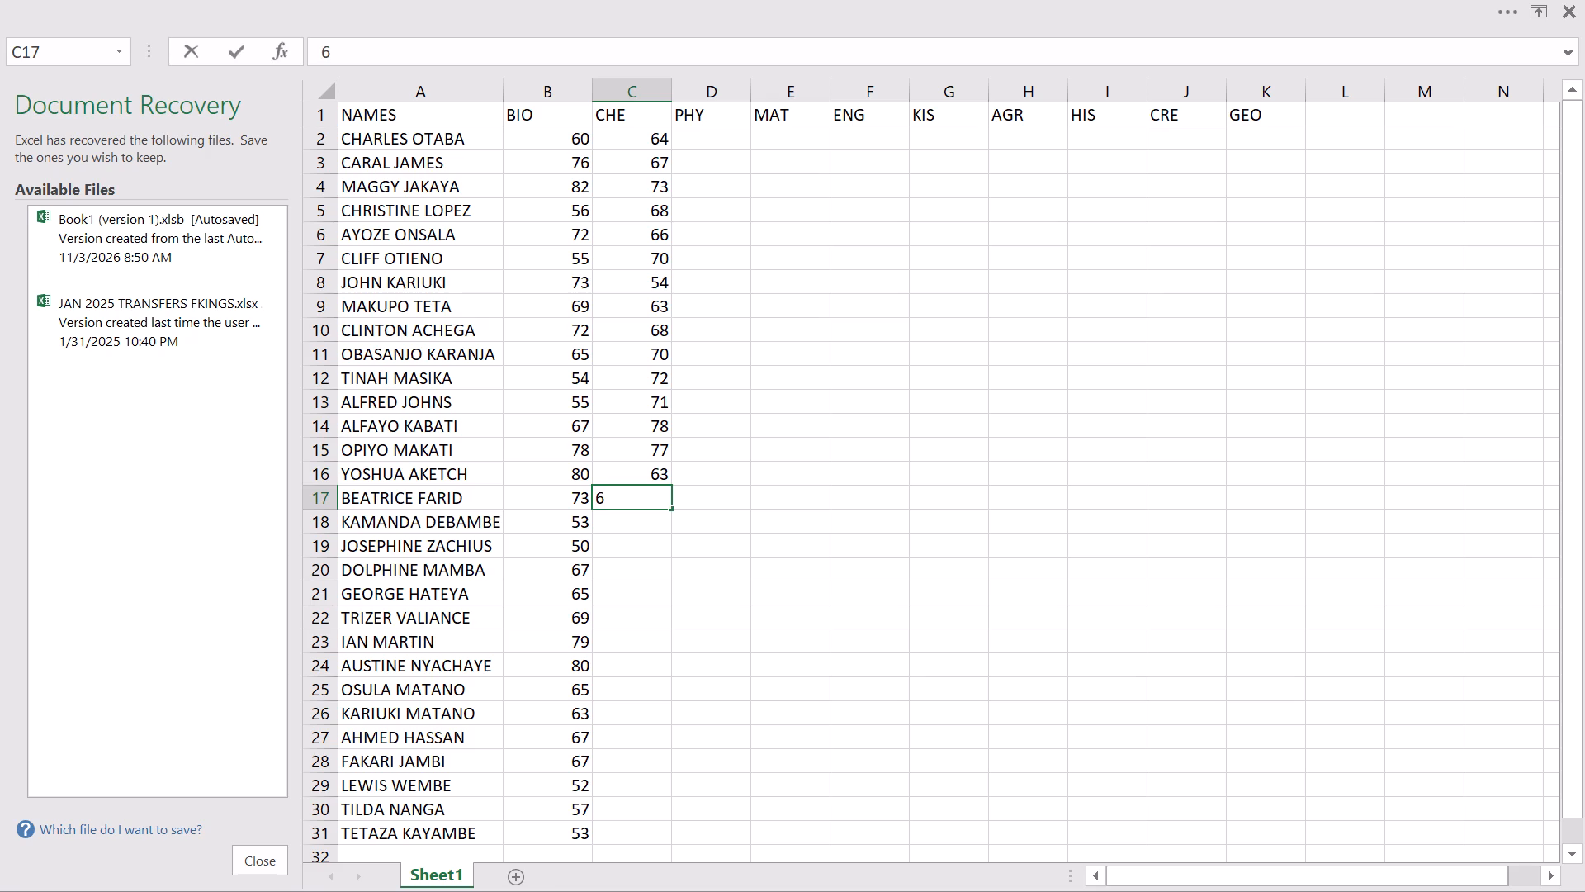
key("3")
key("Down")
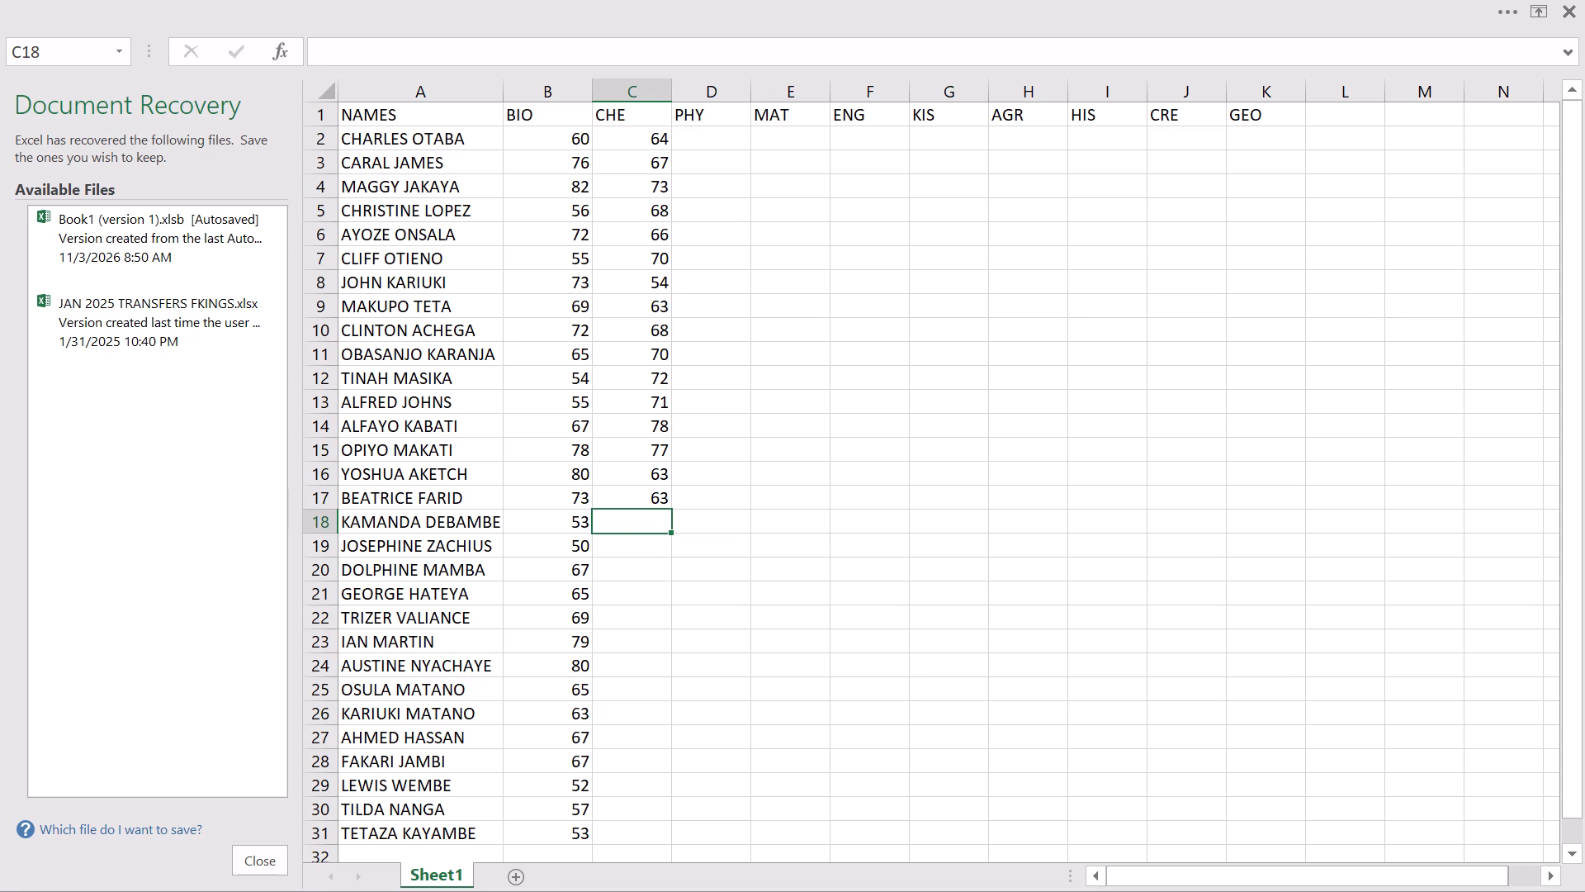
key("8")
key("1")
key("Down")
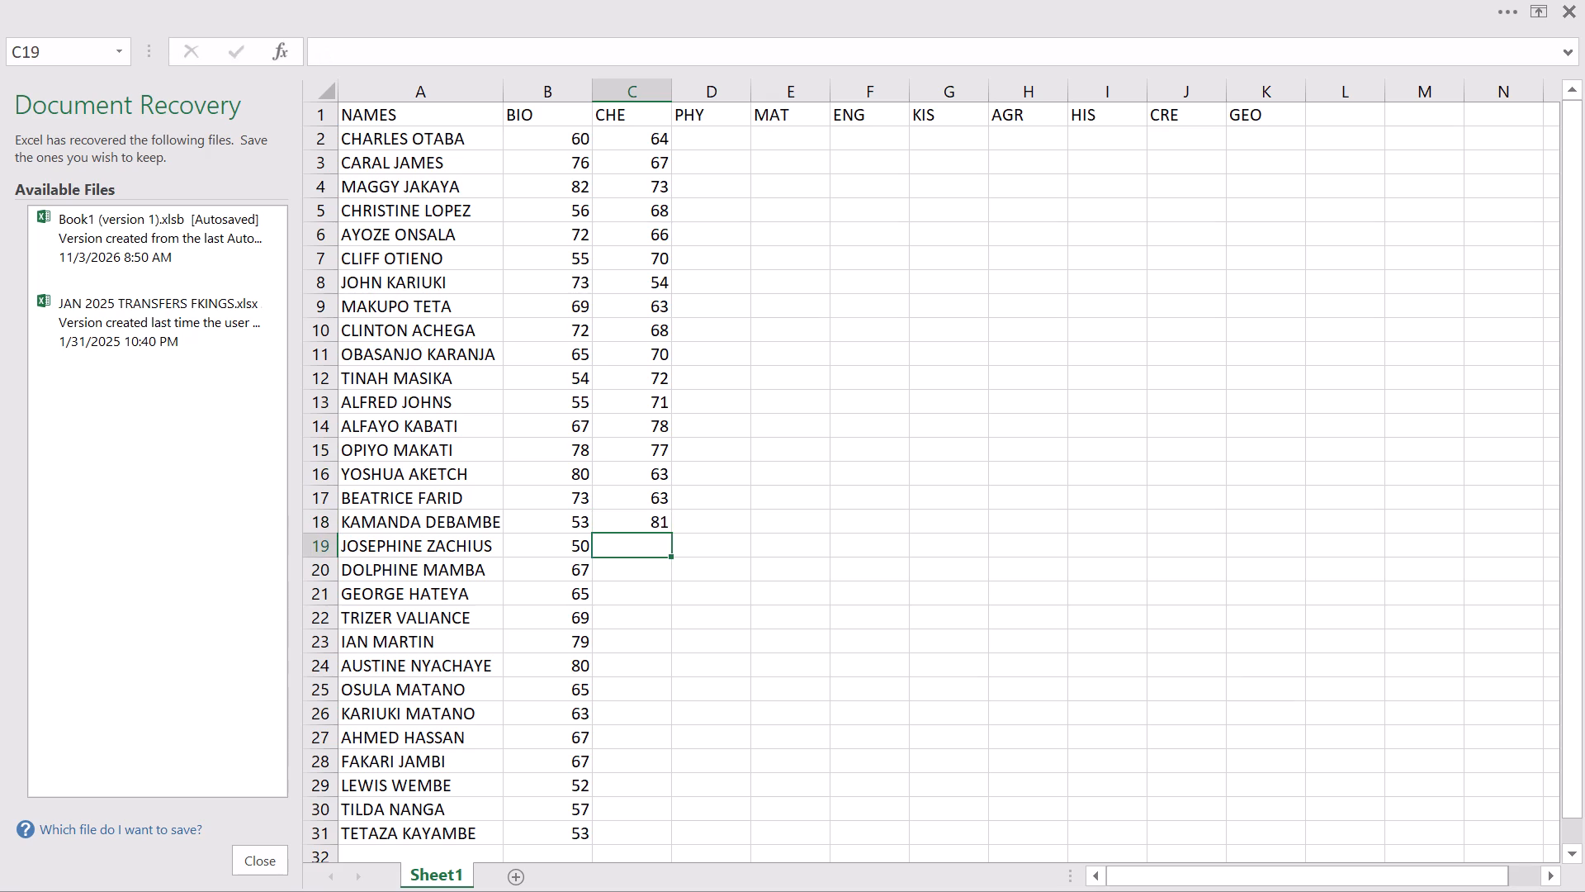
Enter the CHE marks 64, 73 and 79 for the next three students in cells C19 to C21.
key("6")
key("4")
key("Down")
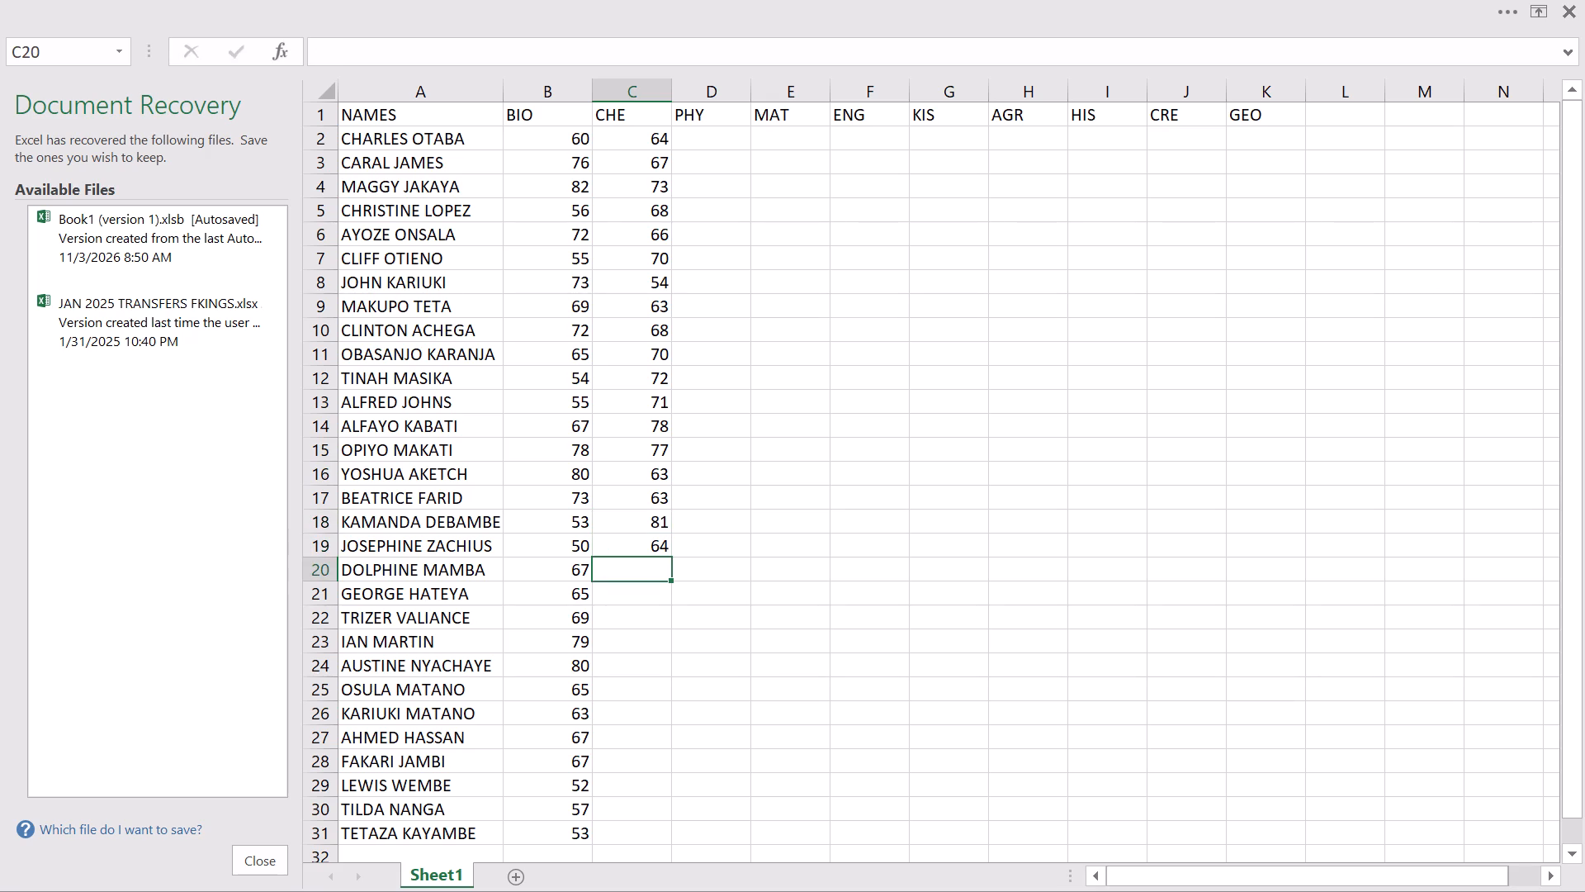
key("7")
key("3")
key("Down")
key("7")
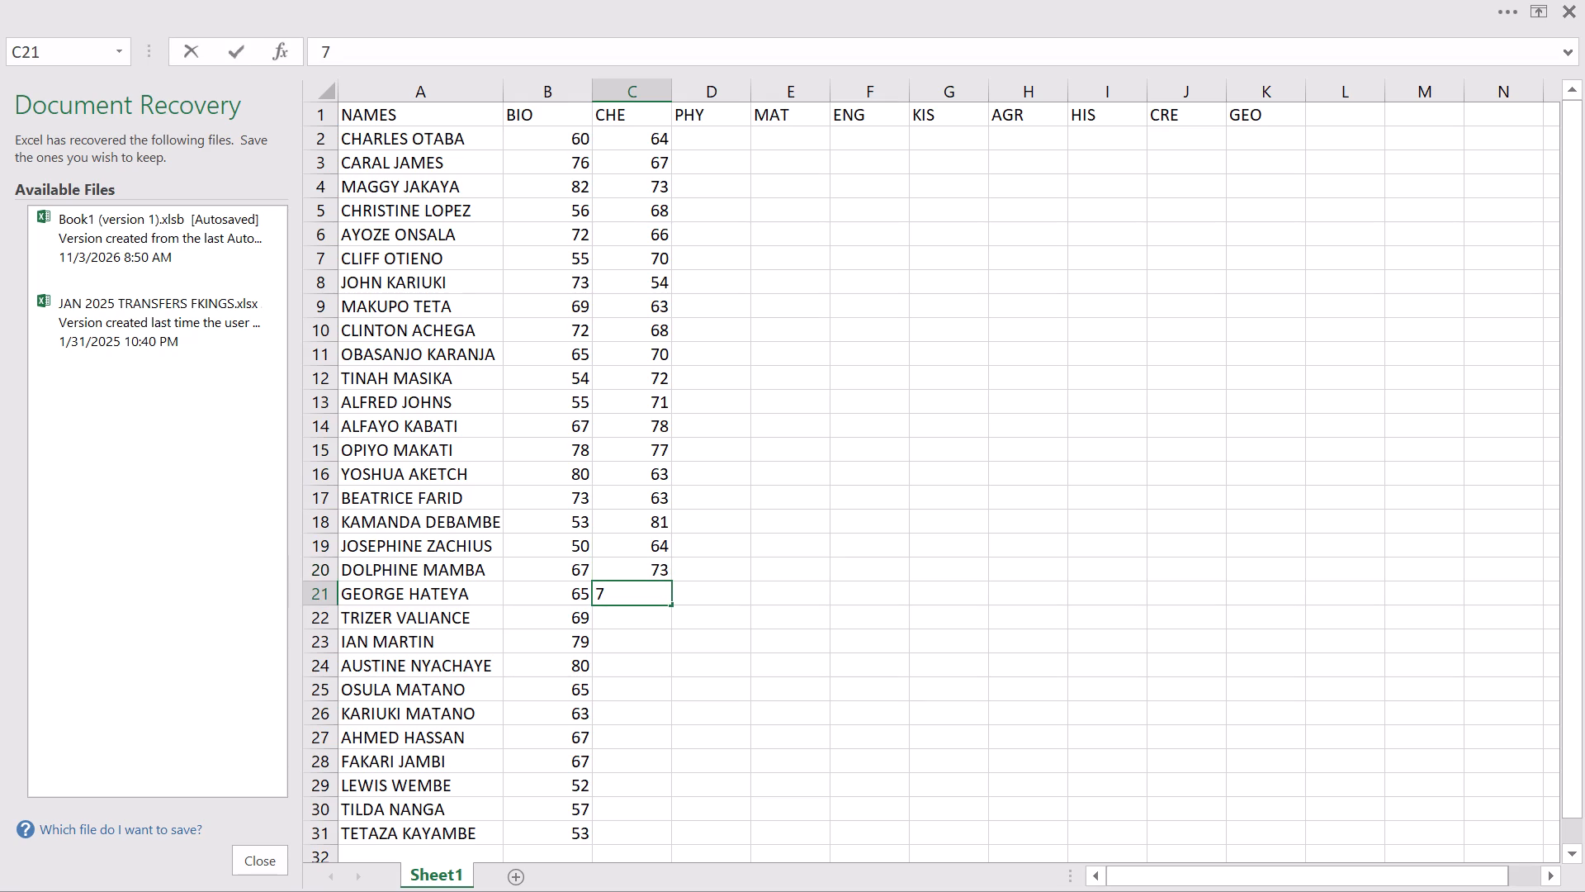
key("9")
key("Down")
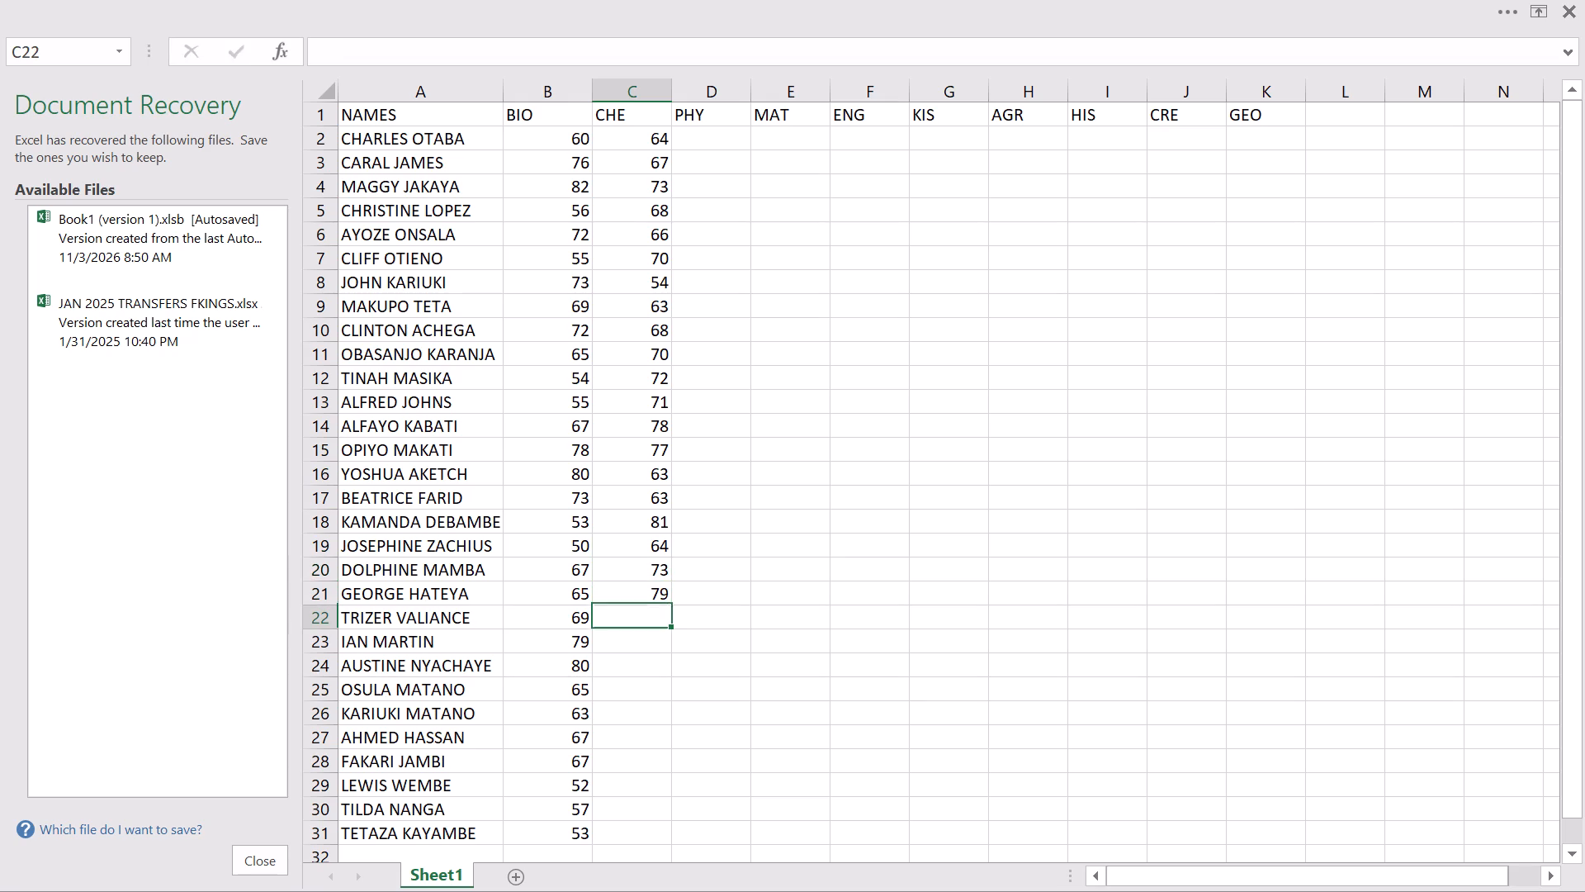
Enter the CHE marks 77, 68, 70 and 64 for the next four students in cells C22 to C25.
type("77")
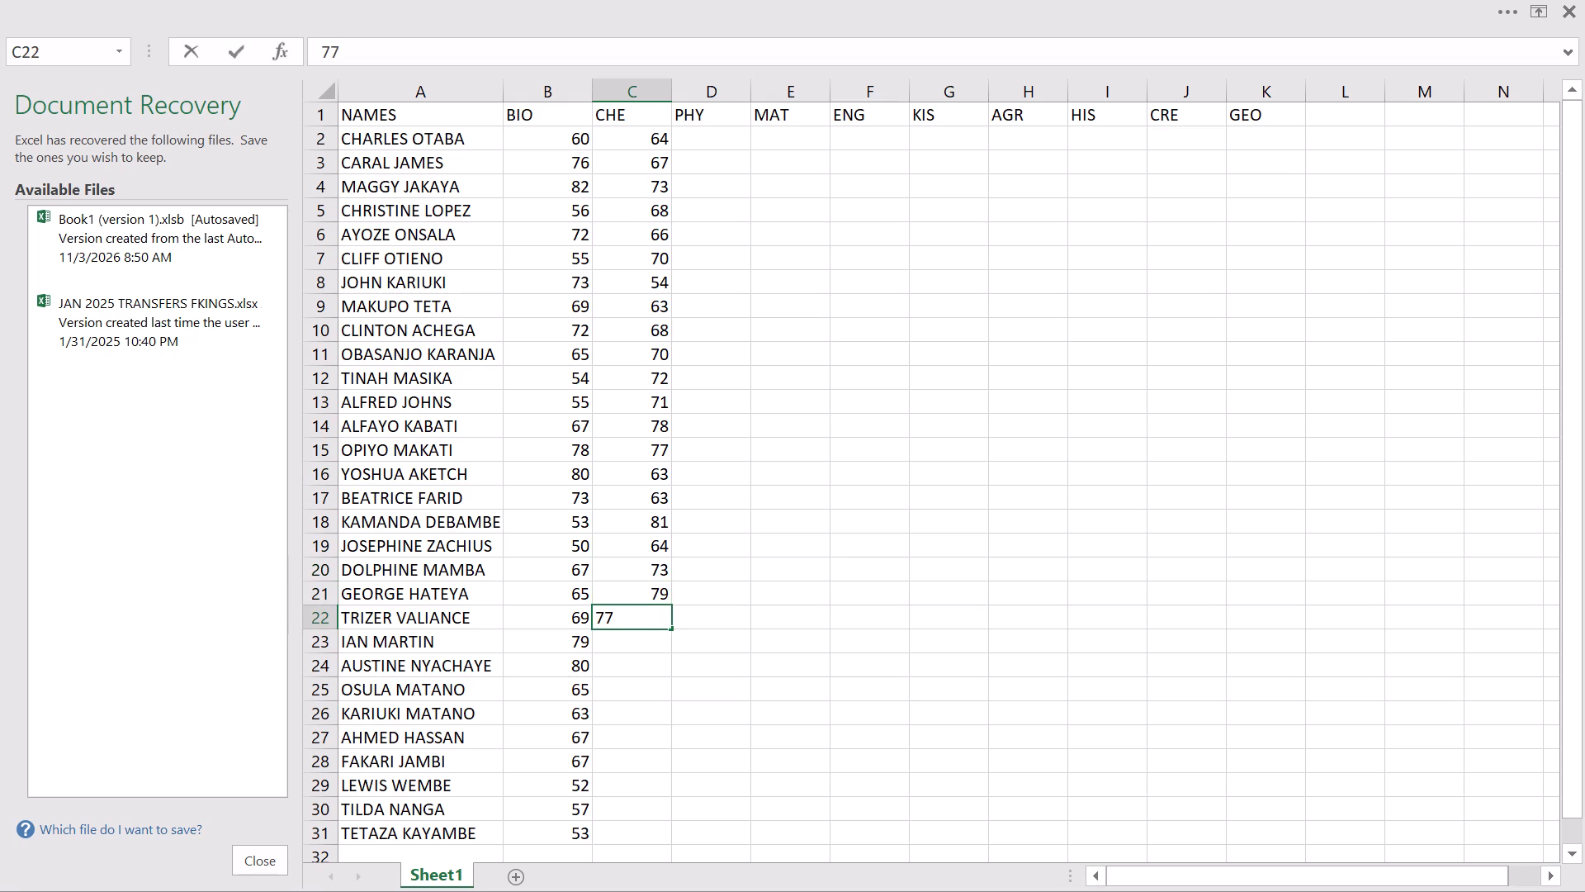
key("Down")
type("68")
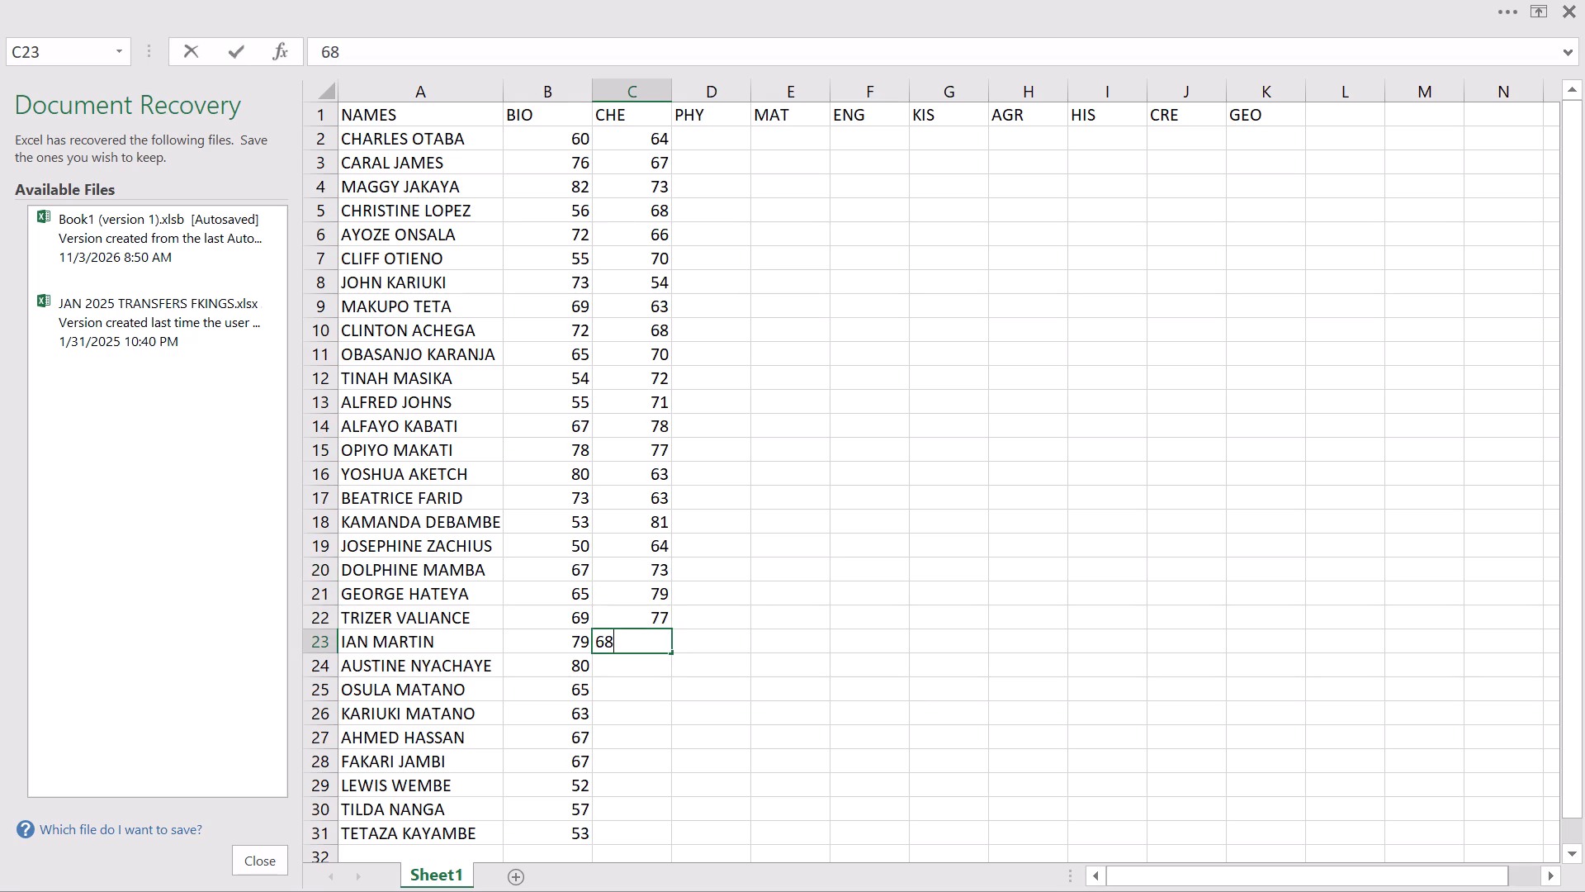
key("Down")
type("70")
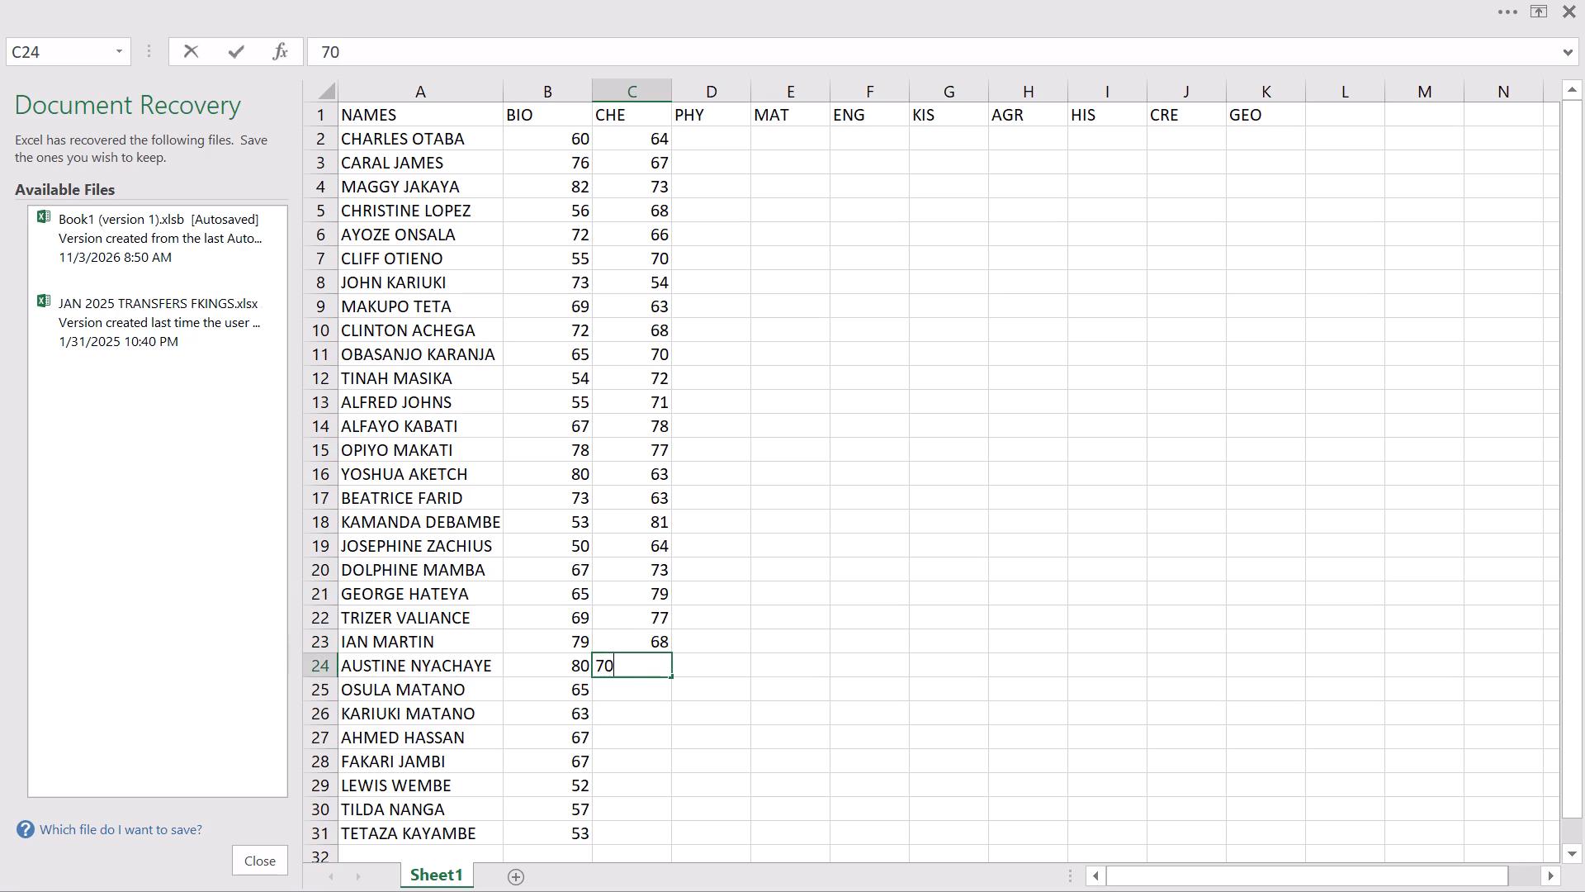
key("Down")
key("6")
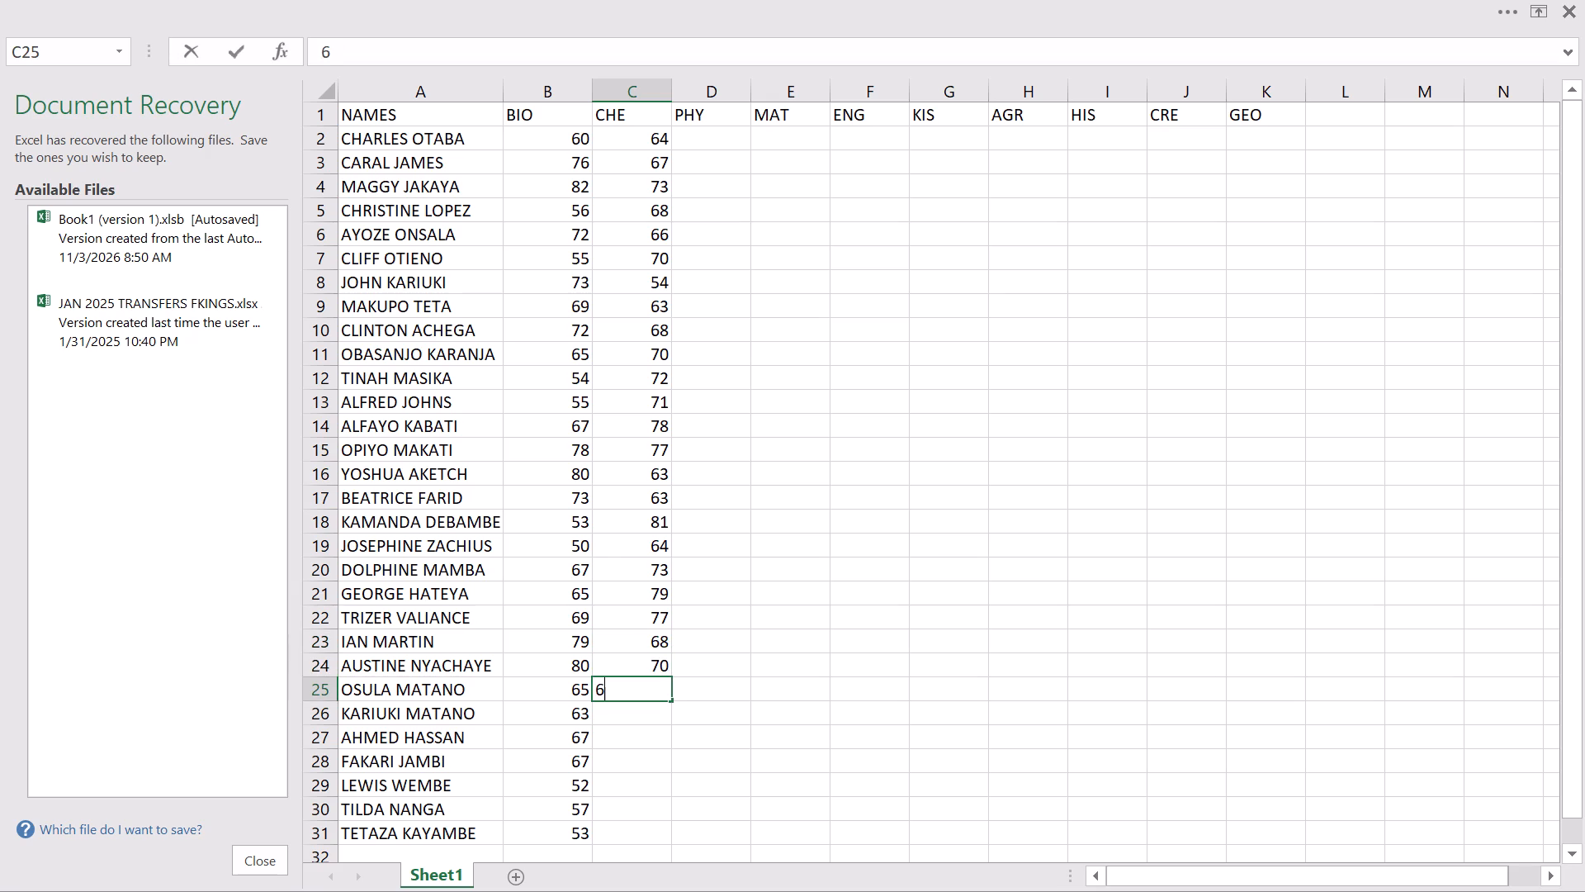
key("4")
key("Down")
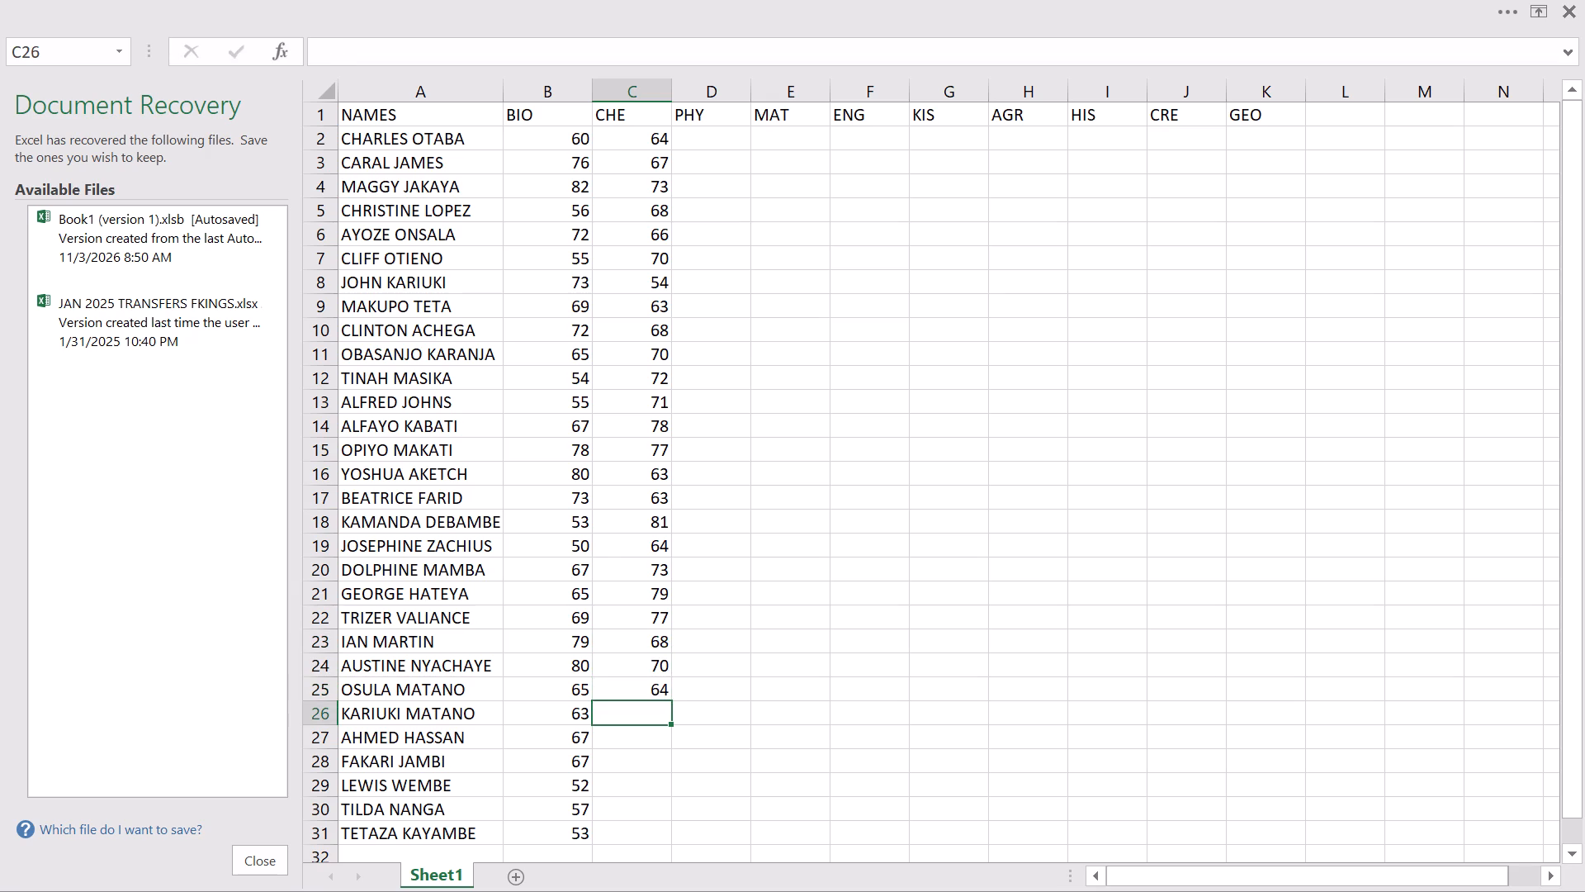
Enter the CHE marks 75 and 66 for the next two students in cells C26 and C27.
type("75")
key("Down")
type("66")
key("Down")
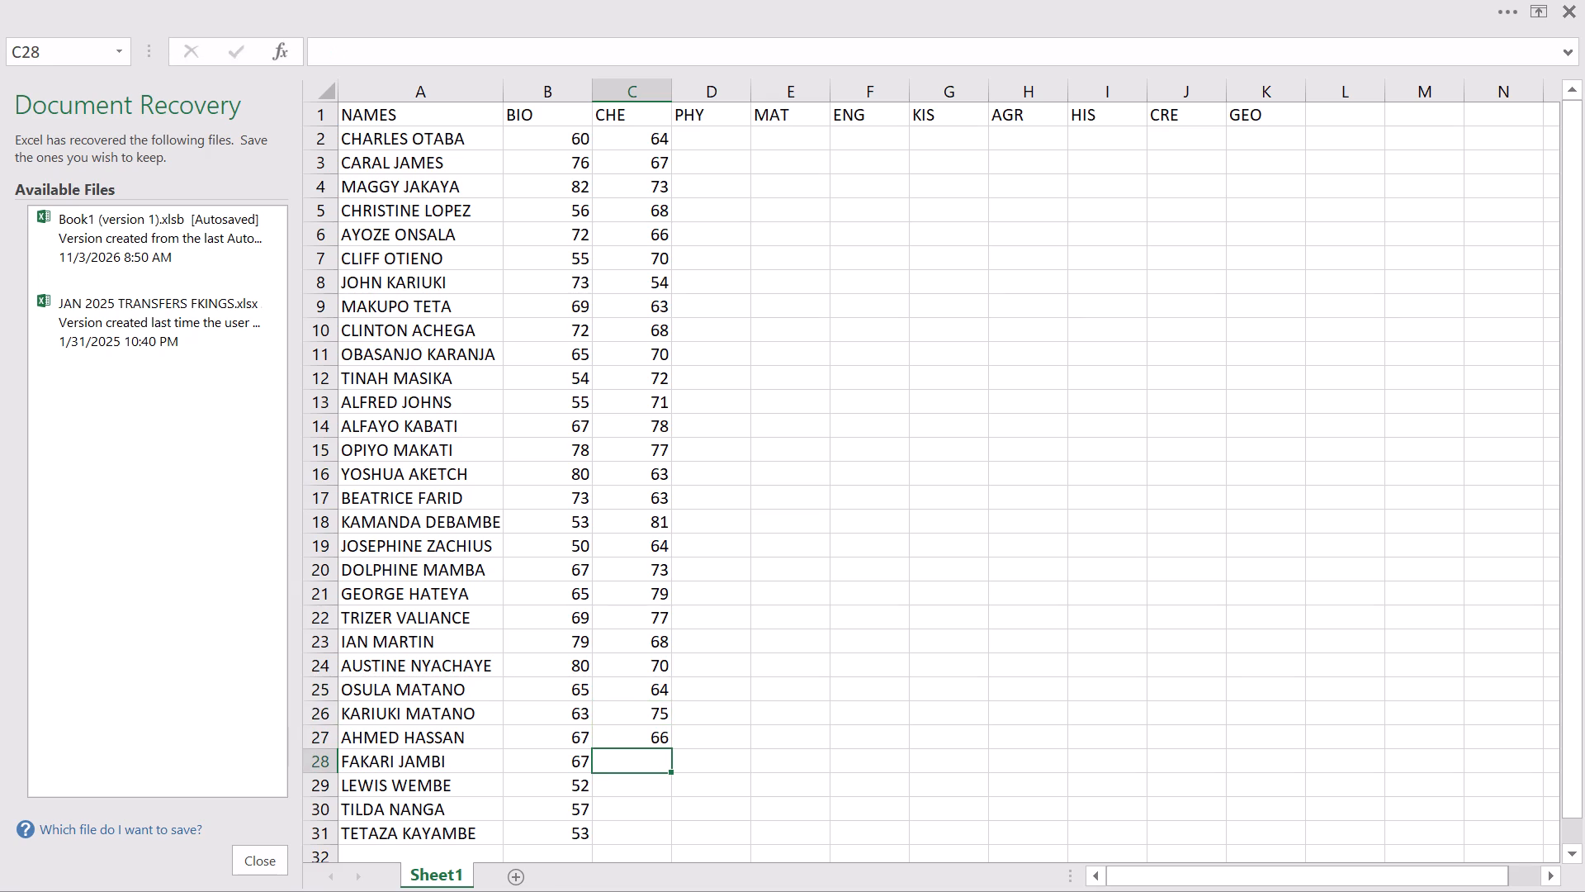
Enter the CHE marks 67, 60, 59 and 70 for the last four students in cells C28 to C31.
type("67")
key("Down")
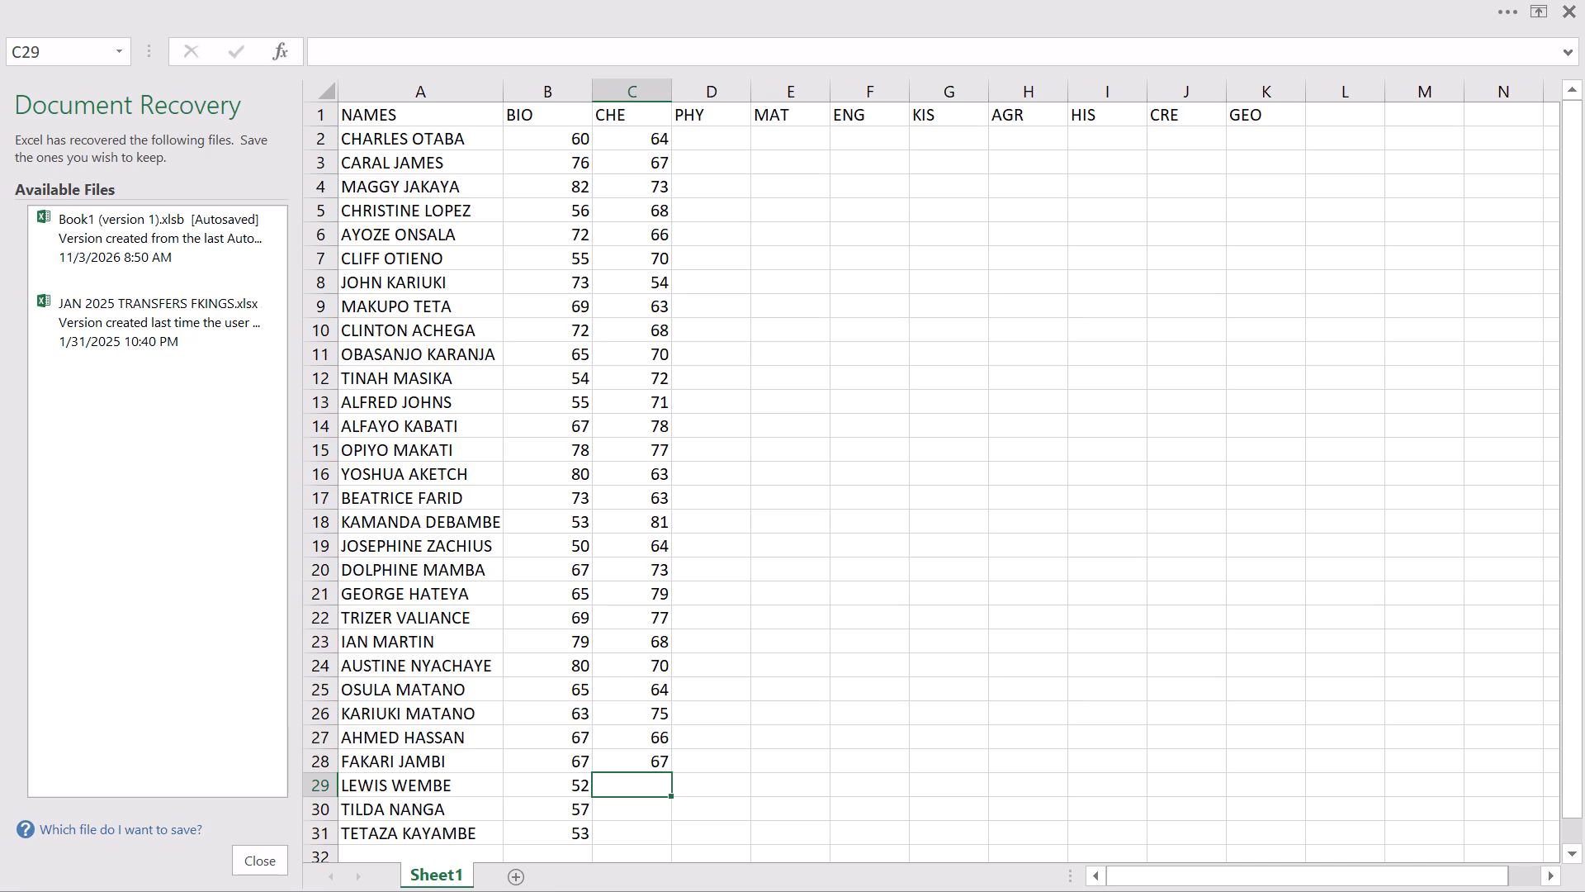
type("60")
key("Down")
type("59")
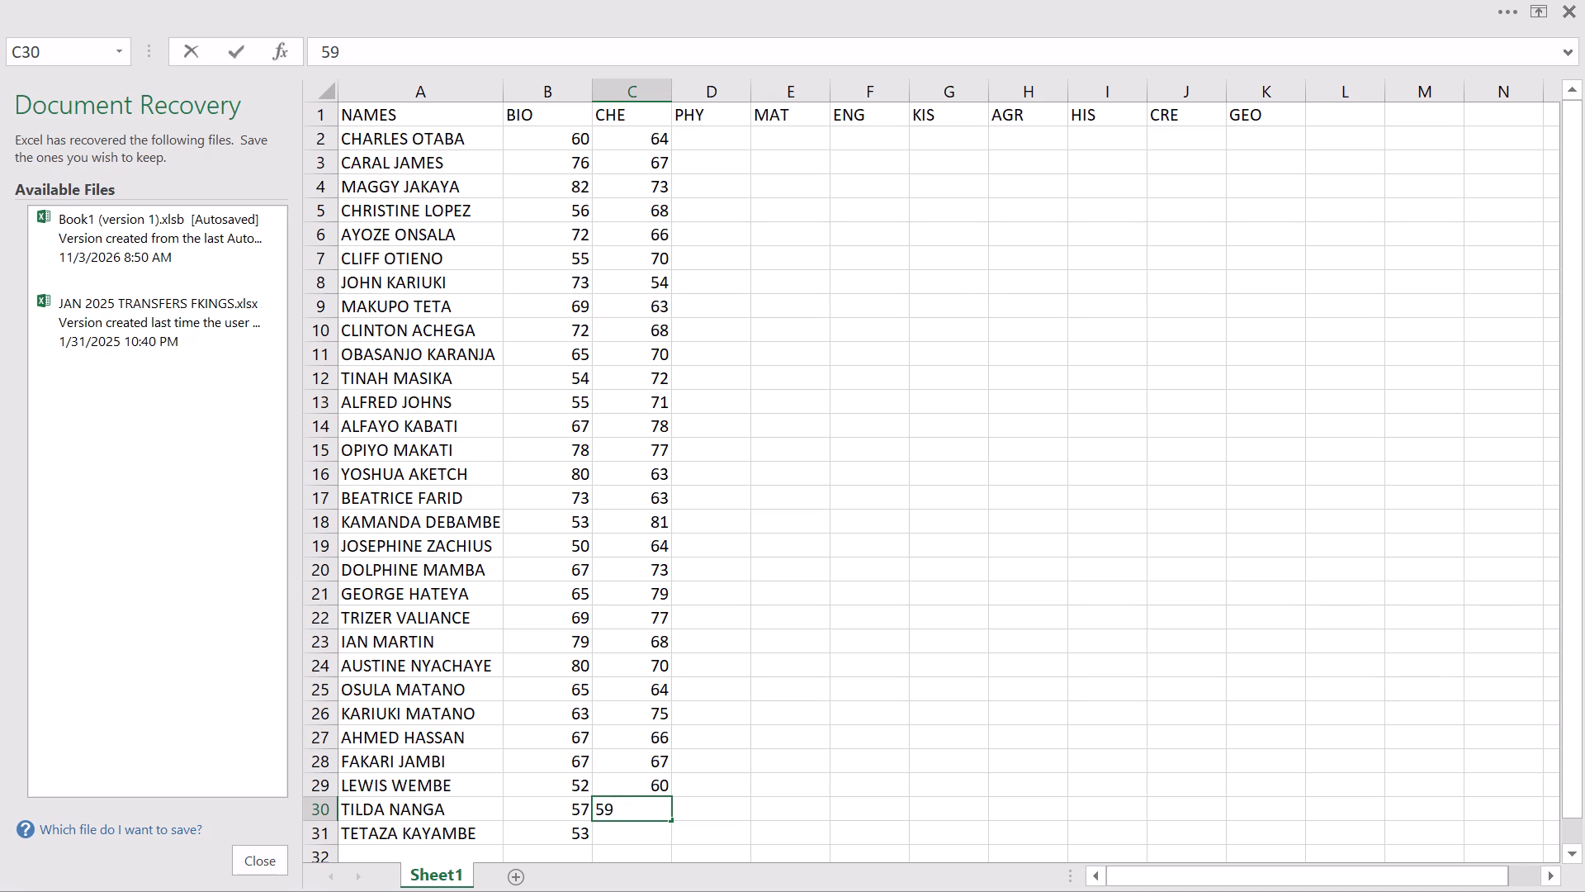
type("70")
key("BackSpace")
key("BackSpace")
key("Down")
type("70")
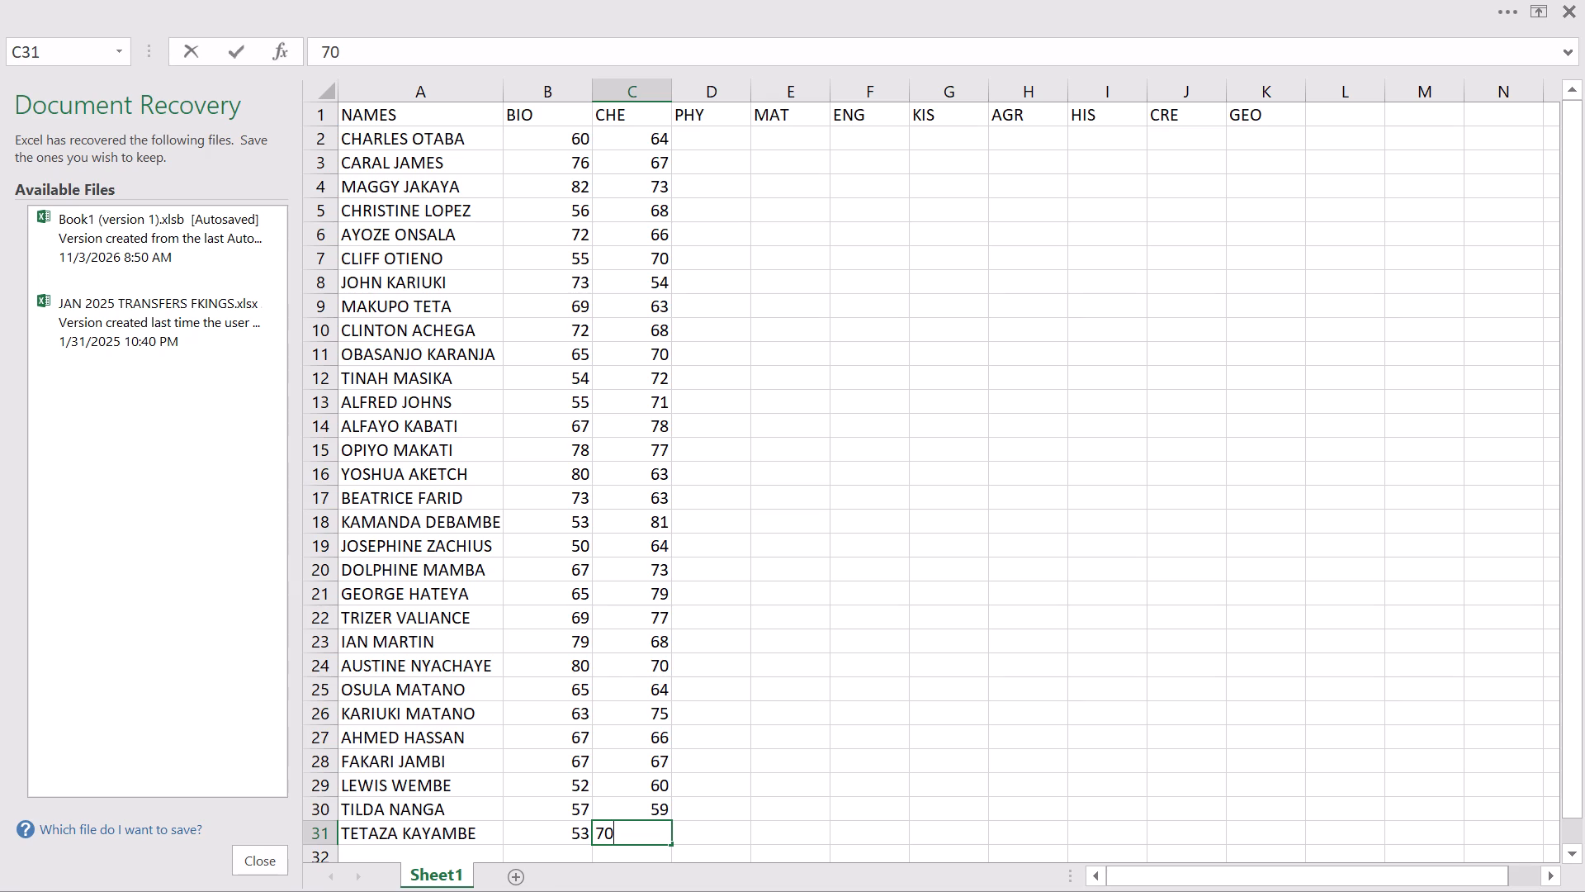
key("Down")
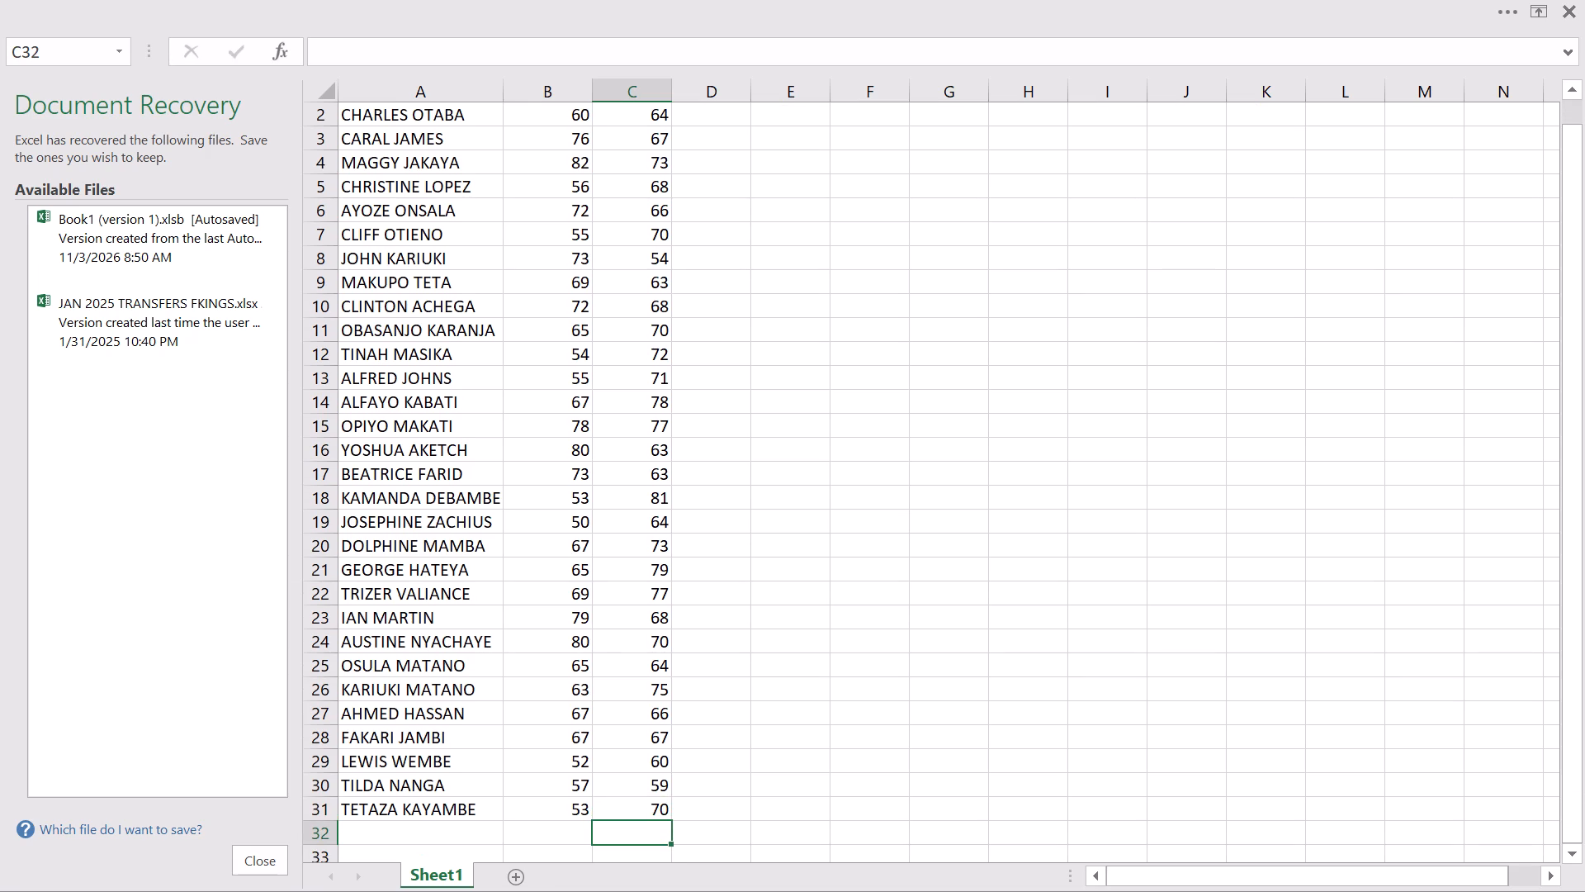
Enter the PHY marks 59, 82, 56 and 77 for the first four students in cells D2 to D5.
left_click(371, 126)
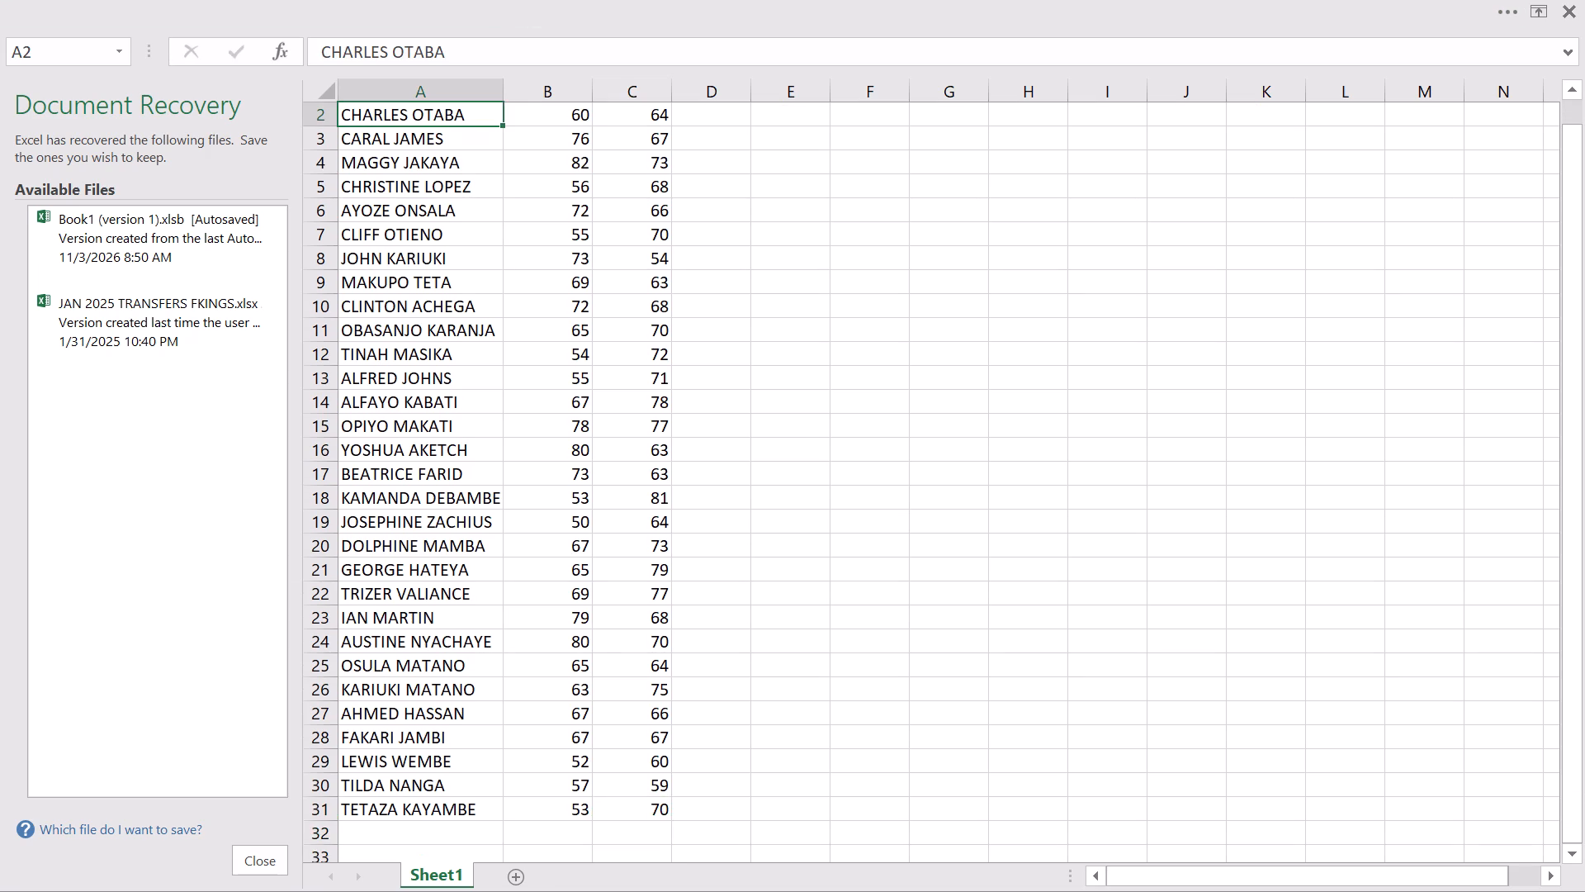
scroll(787, 222, "up", 3)
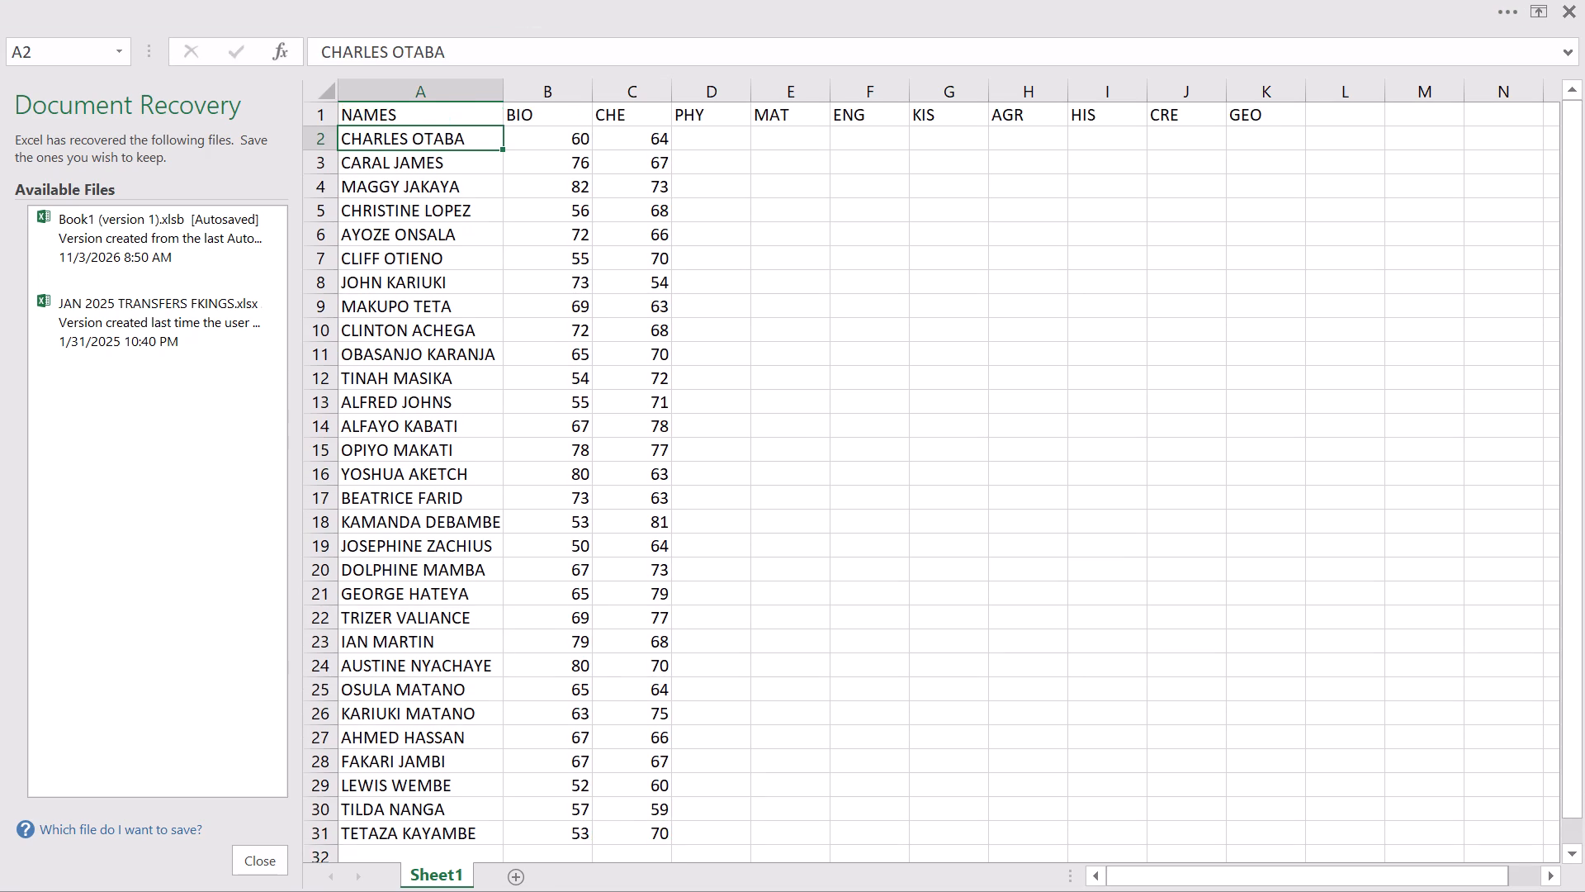
left_click(717, 138)
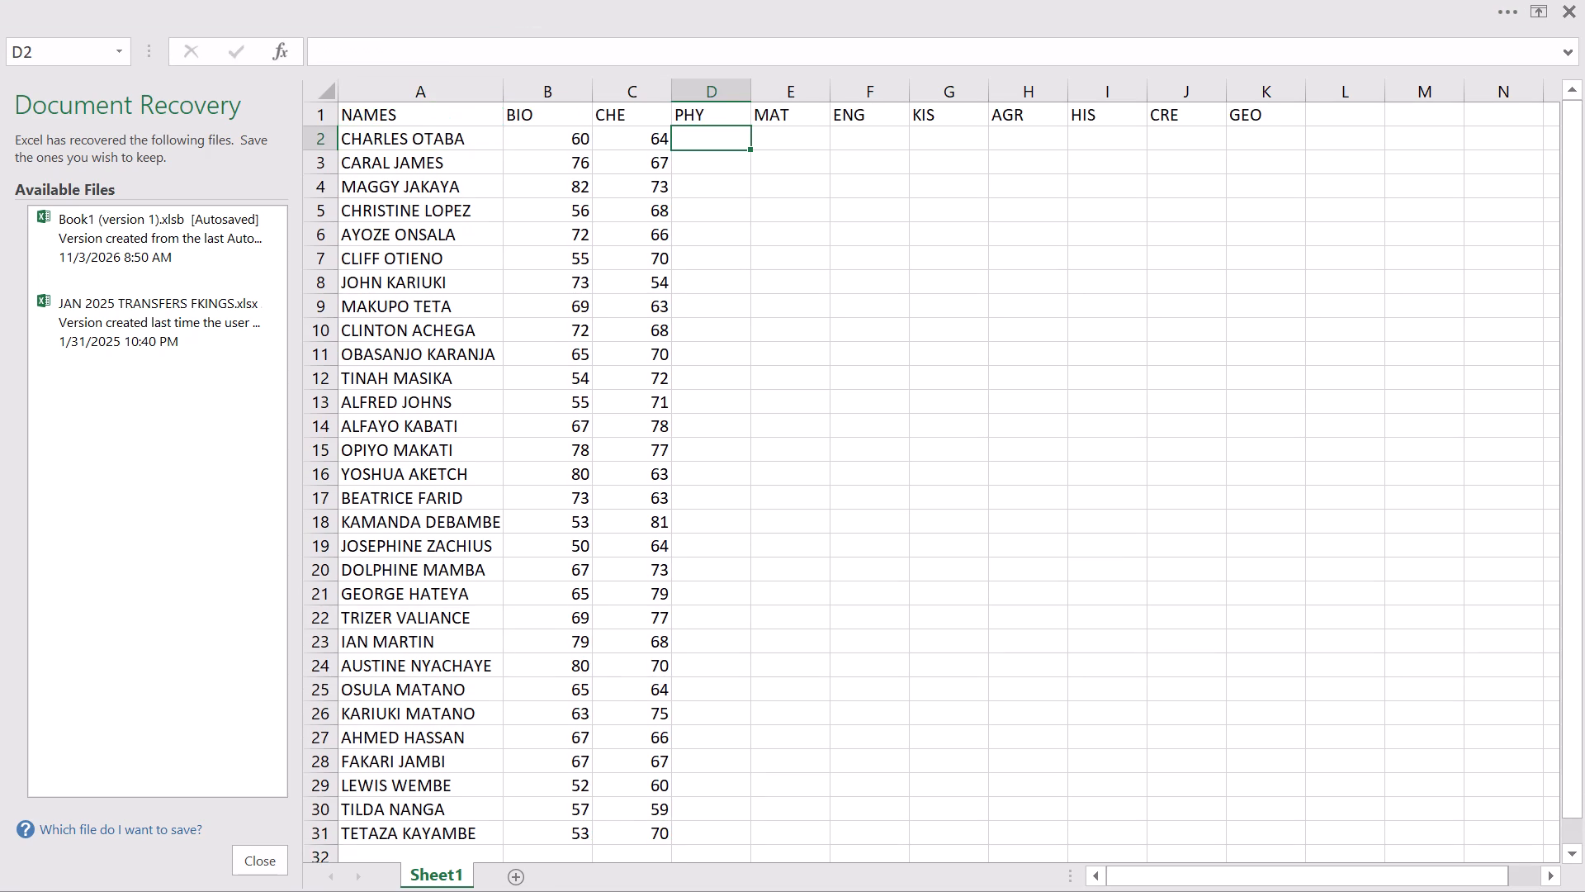
key("5")
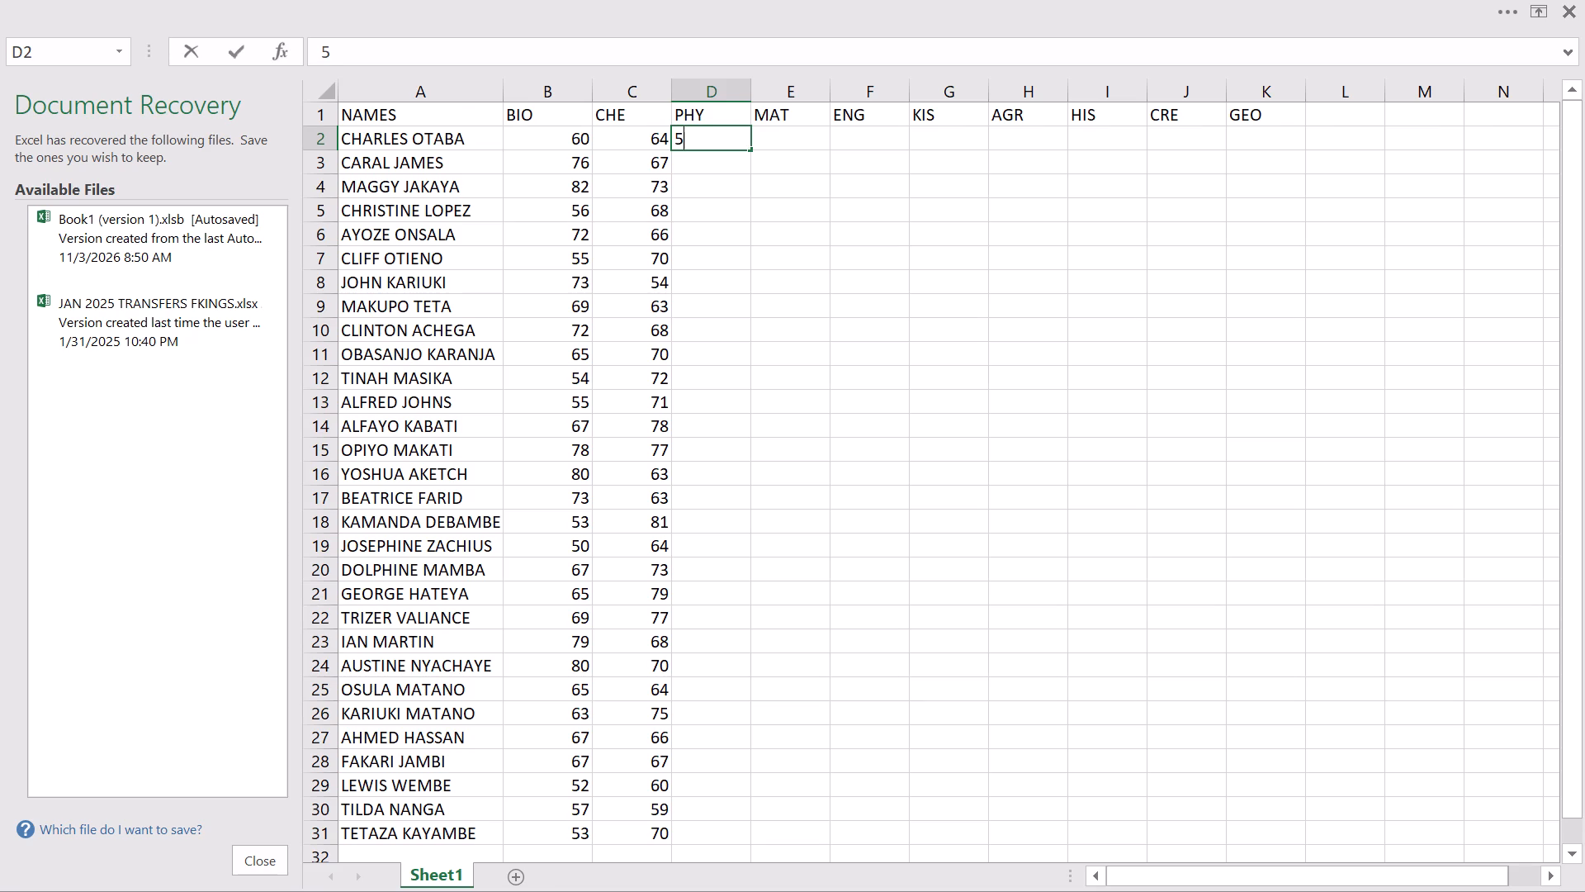
key("9")
key("Down")
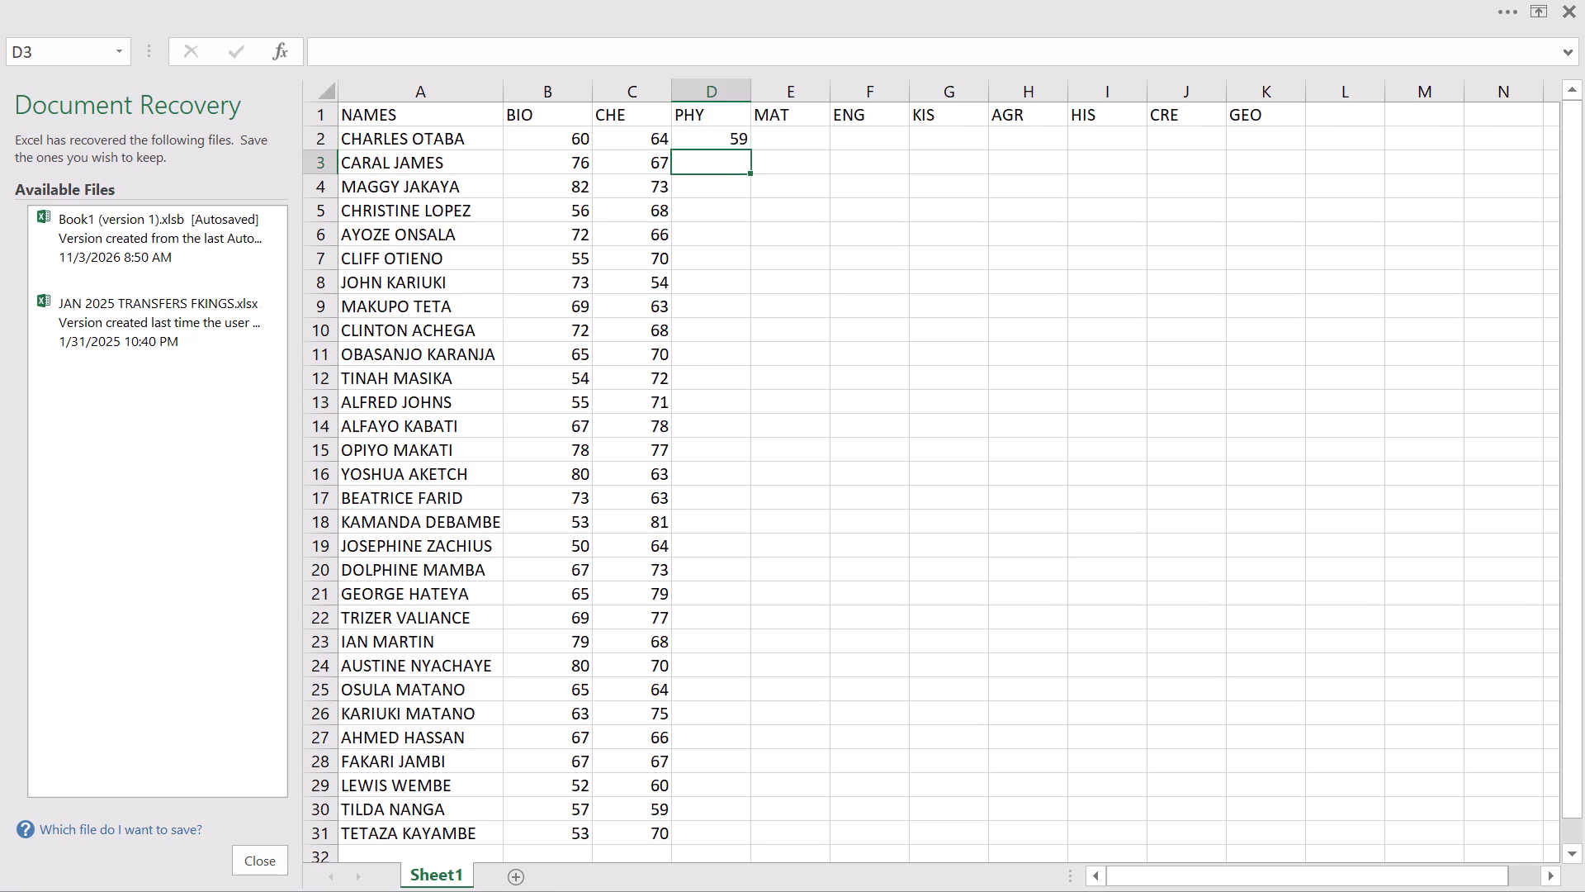
key("8")
key("2")
key("Down")
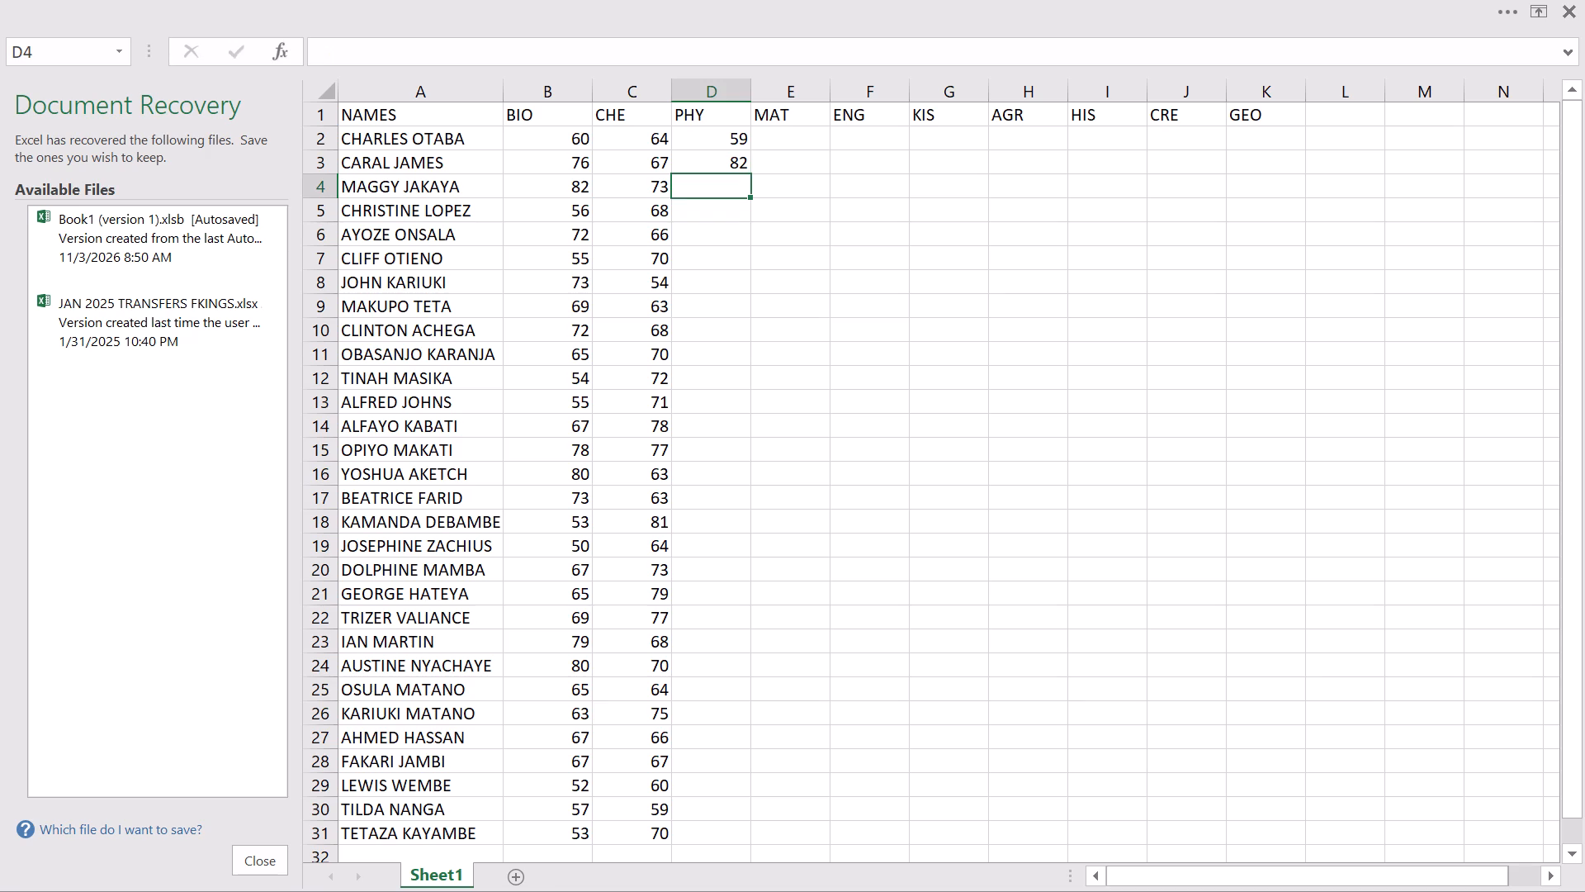
type("56")
key("Down")
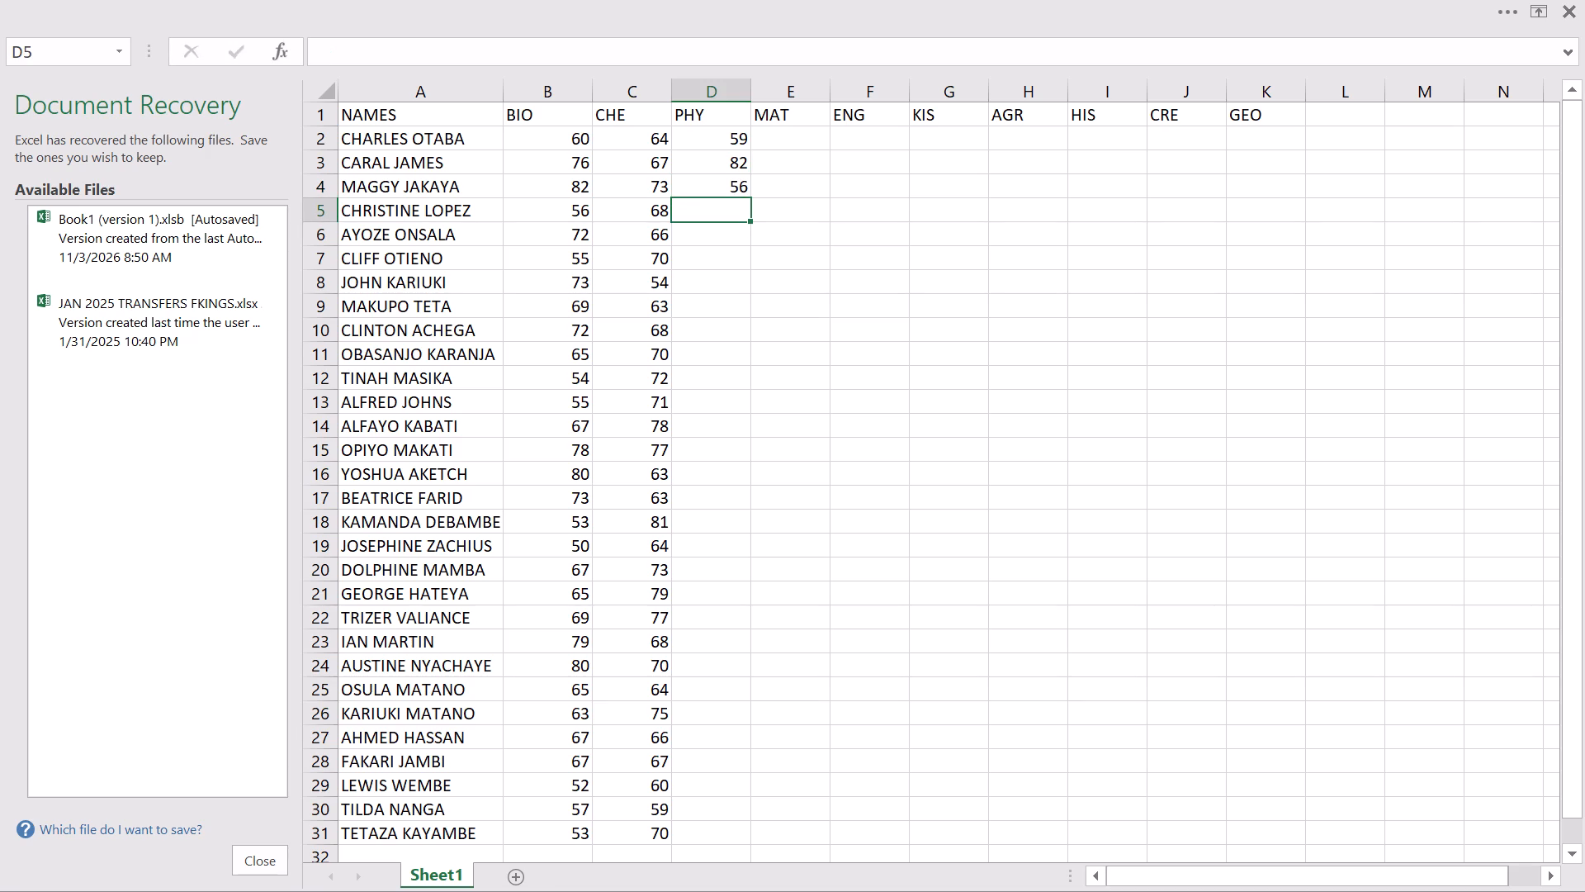
type("77")
key("Down")
Enter the PHY marks 73 and 60 for the next two students in cells D6 and D7.
type("73")
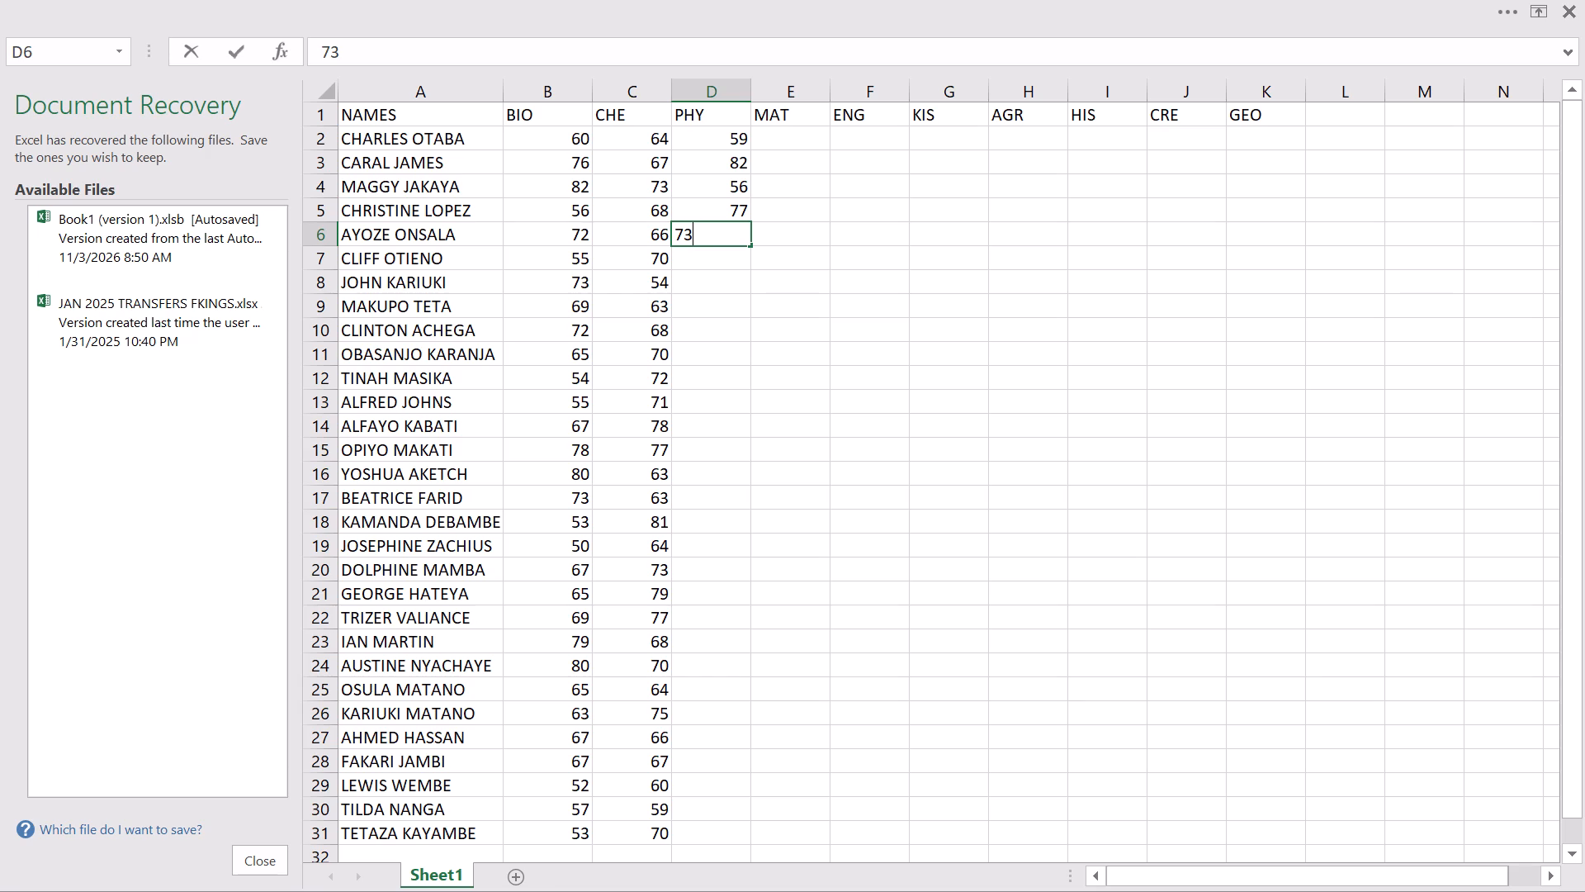
key("5")
key("BackSpace")
key("XF86Forward")
key("Right")
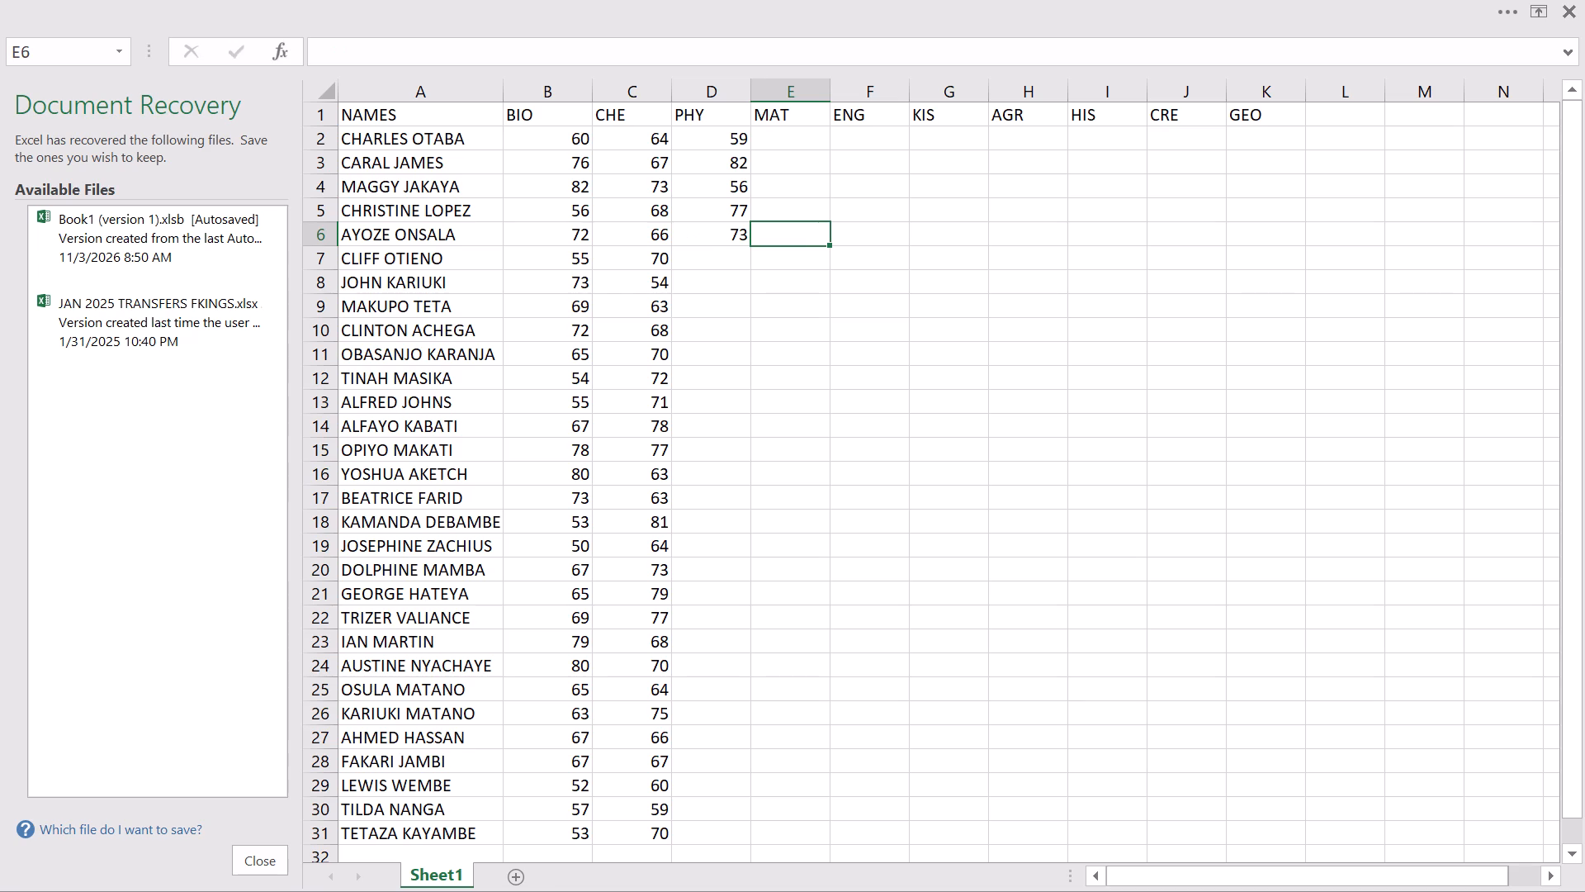
key("Left")
key("Down")
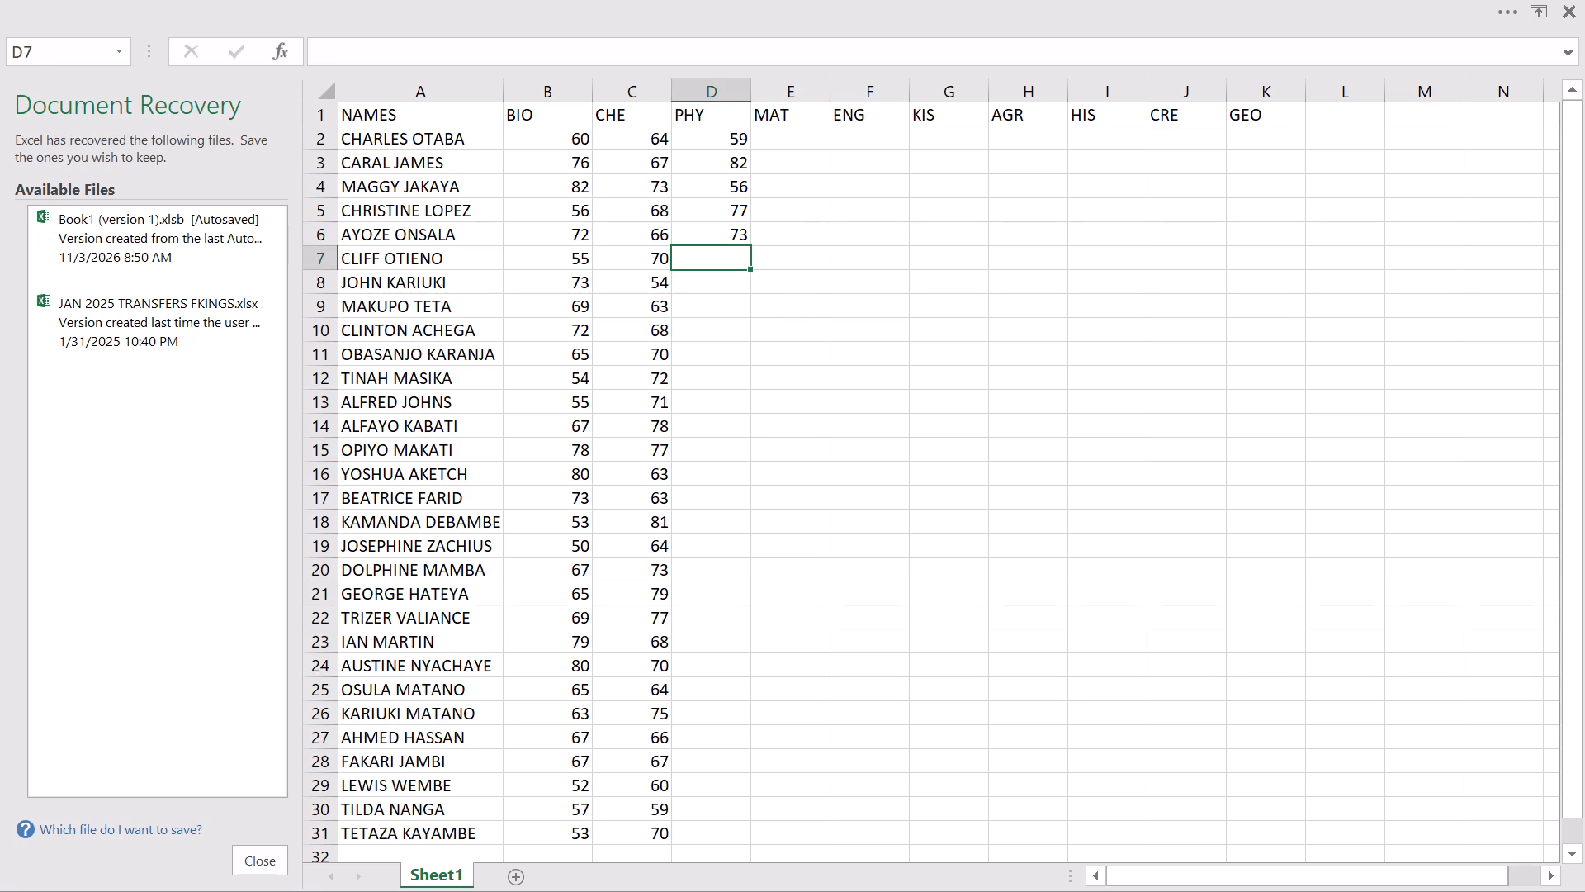
key("6")
key("0")
key("Down")
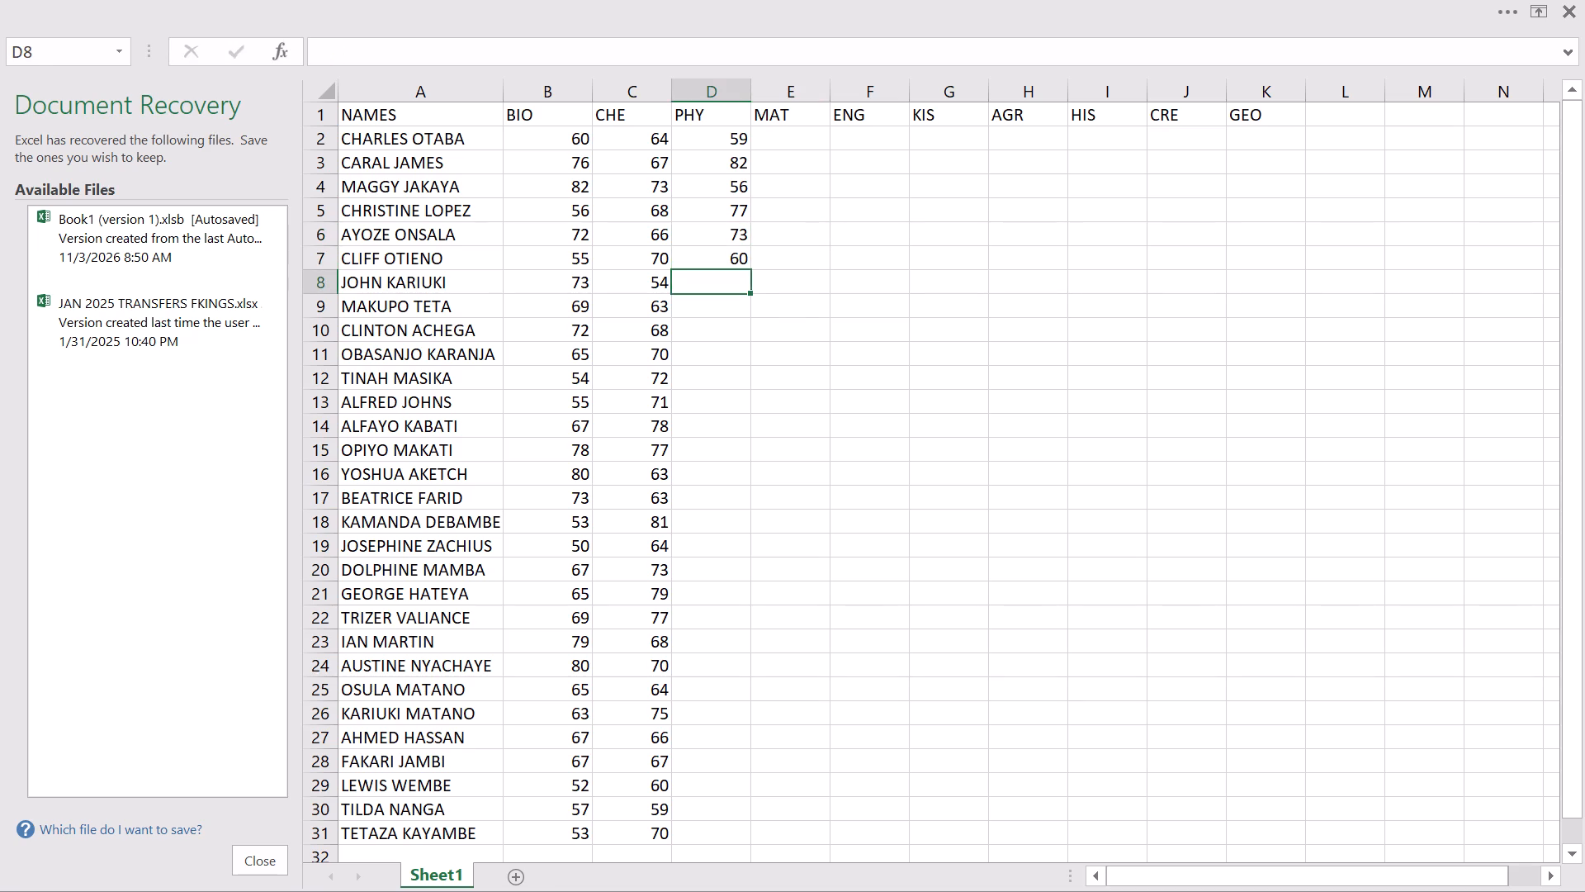
Enter the PHY marks 67, 76 and 56 for the next three students in cells D8 to D10.
type("67")
key("Down")
type("76")
key("Down")
type("56")
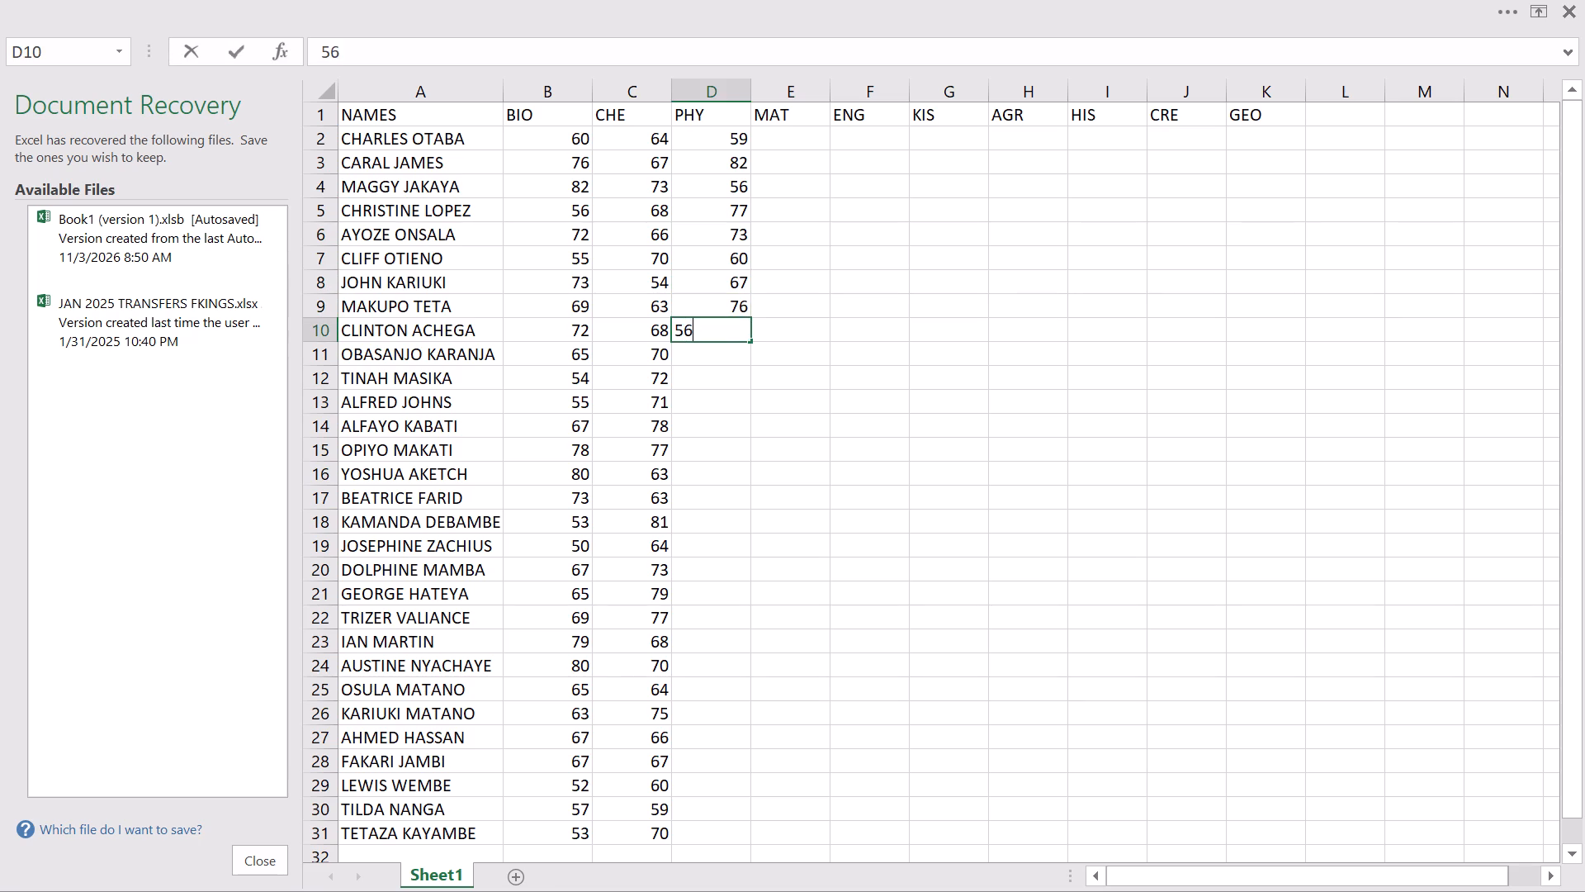
key("Down")
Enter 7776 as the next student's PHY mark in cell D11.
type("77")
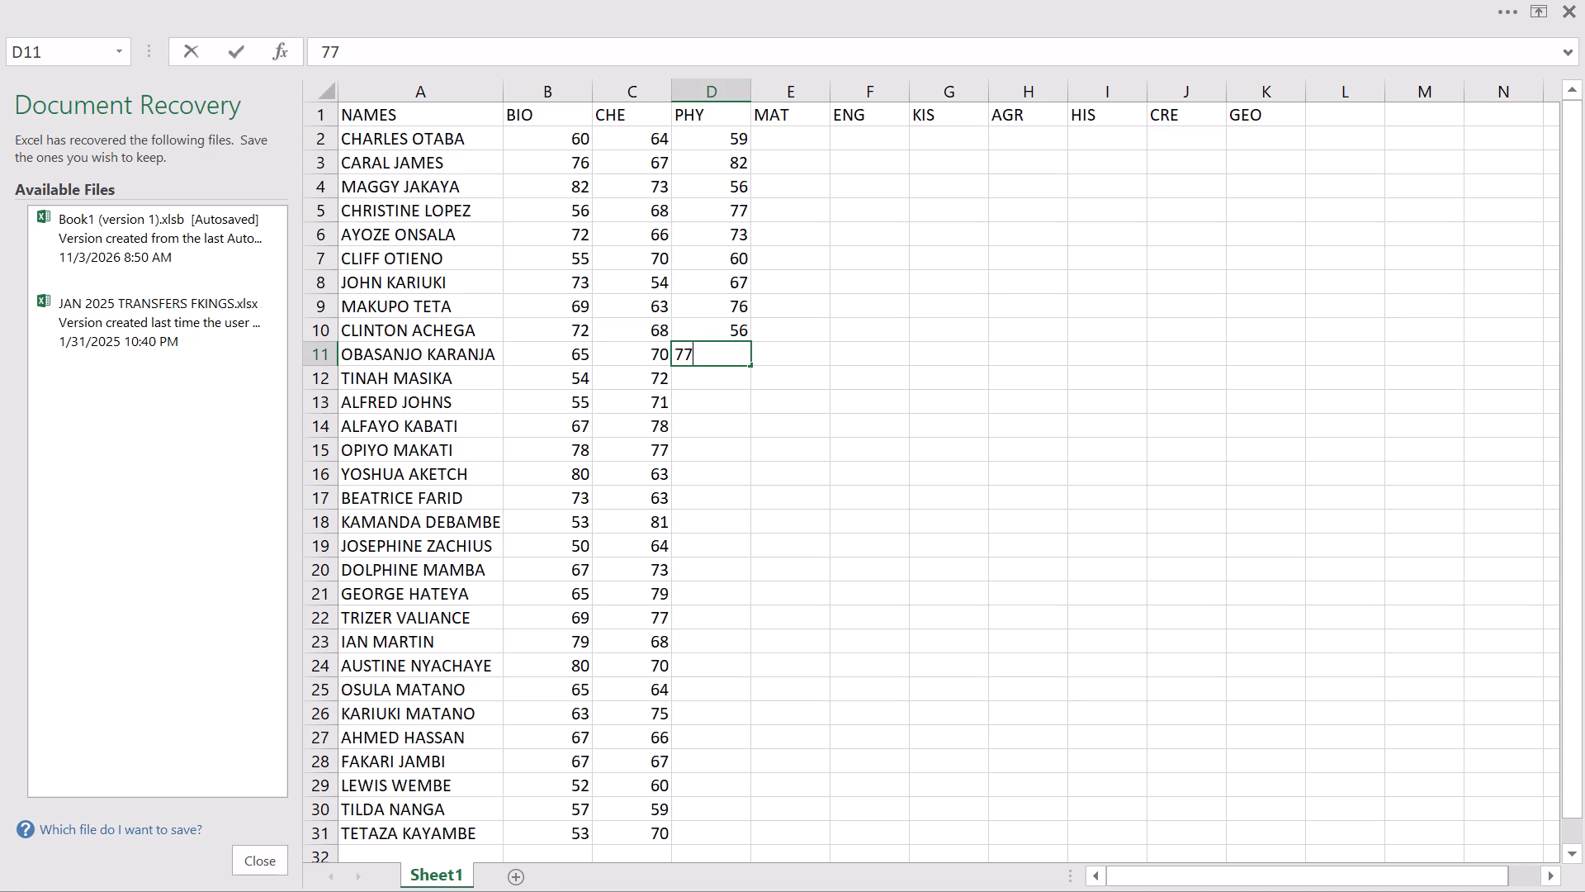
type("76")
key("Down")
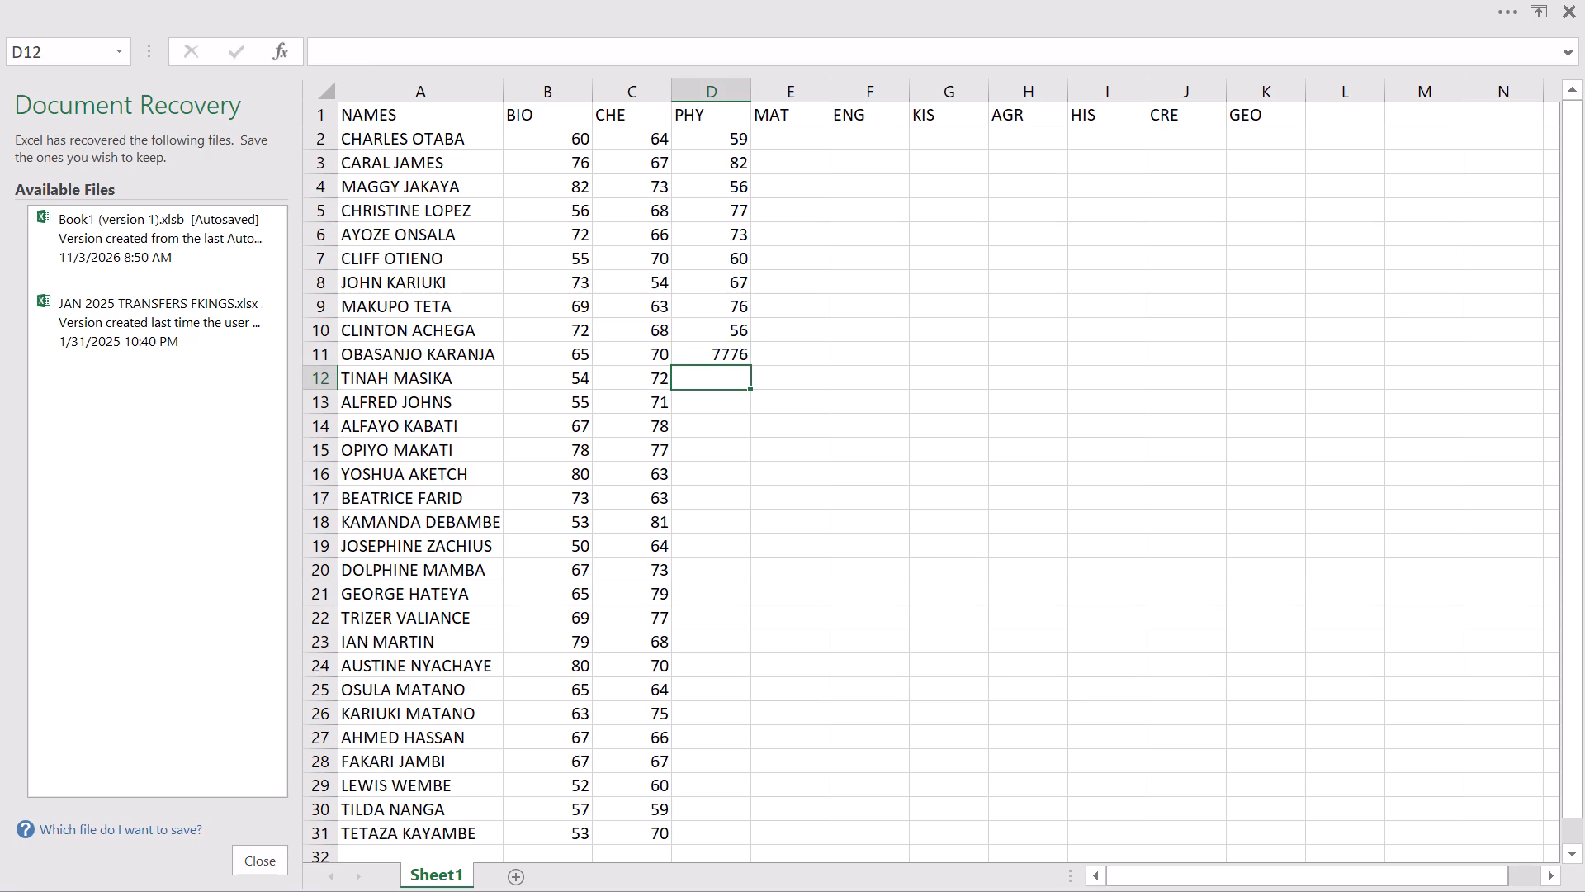
Enter the PHY mark 67 for the student in row 12, in cell D12.
type("67")
key("Down")
key("9")
key("BackSpace")
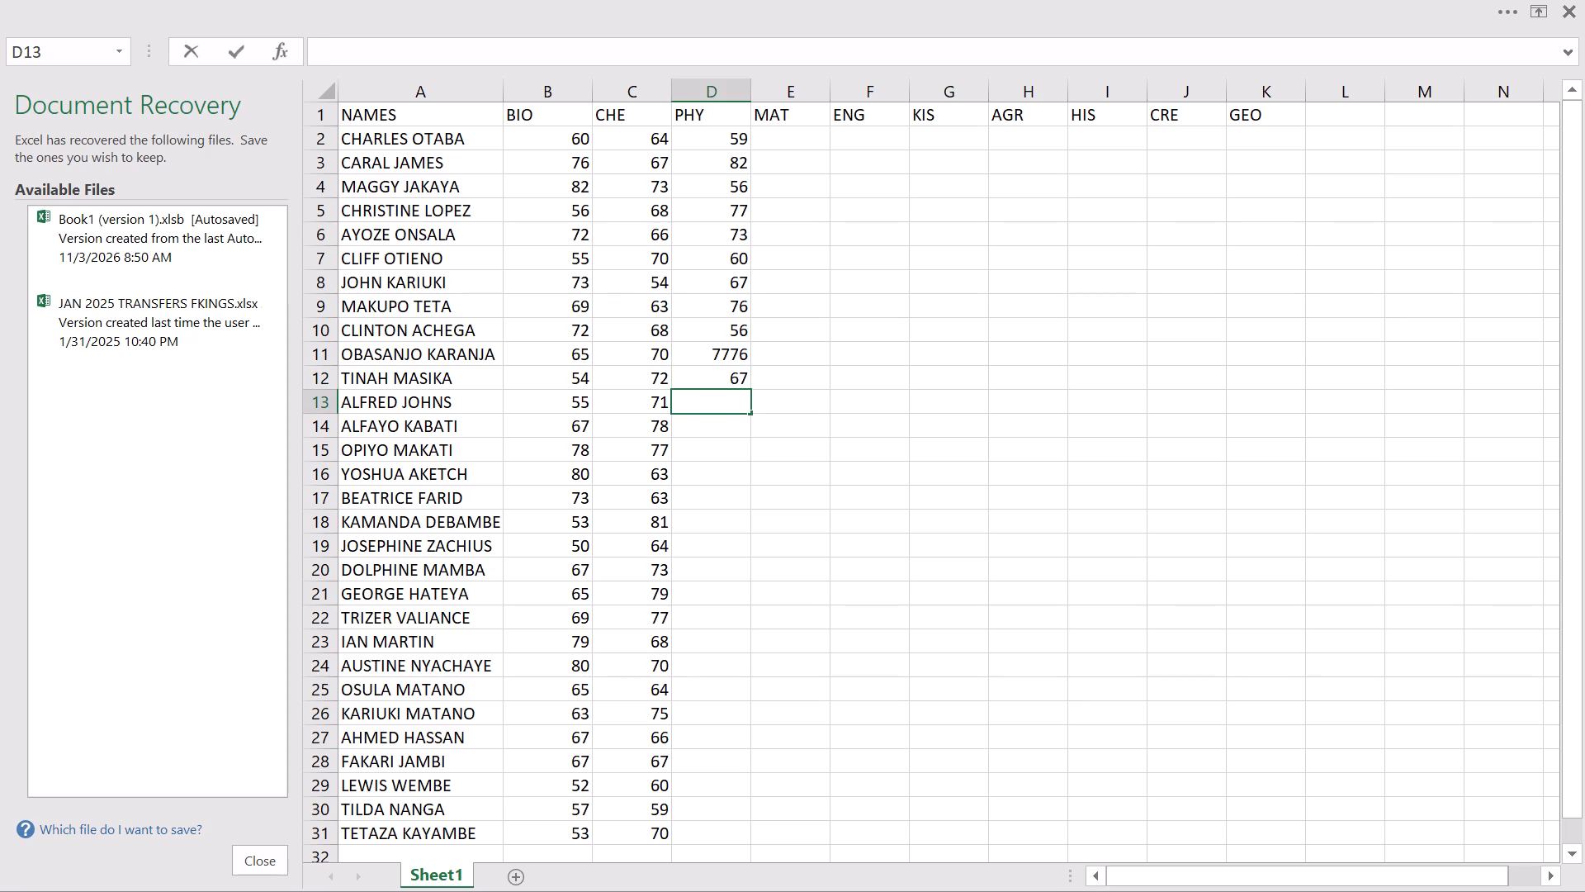
Correct the PHY mark in cell D11 to 77 and return to the empty cell D13.
left_click(736, 353)
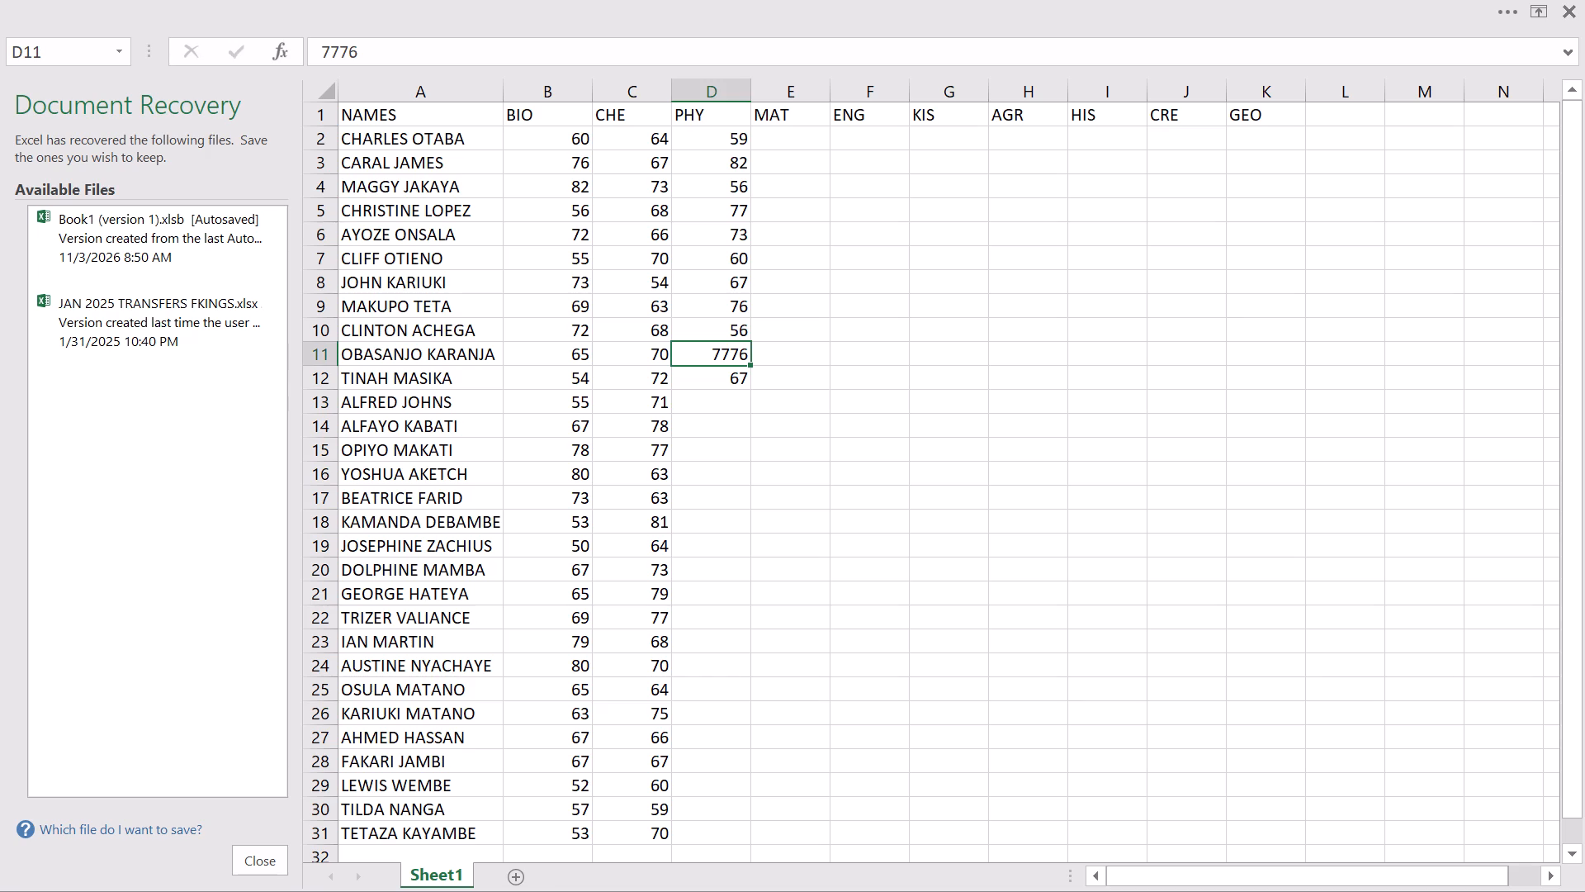
key("BackSpace")
type("77")
key("Down")
key("Down")
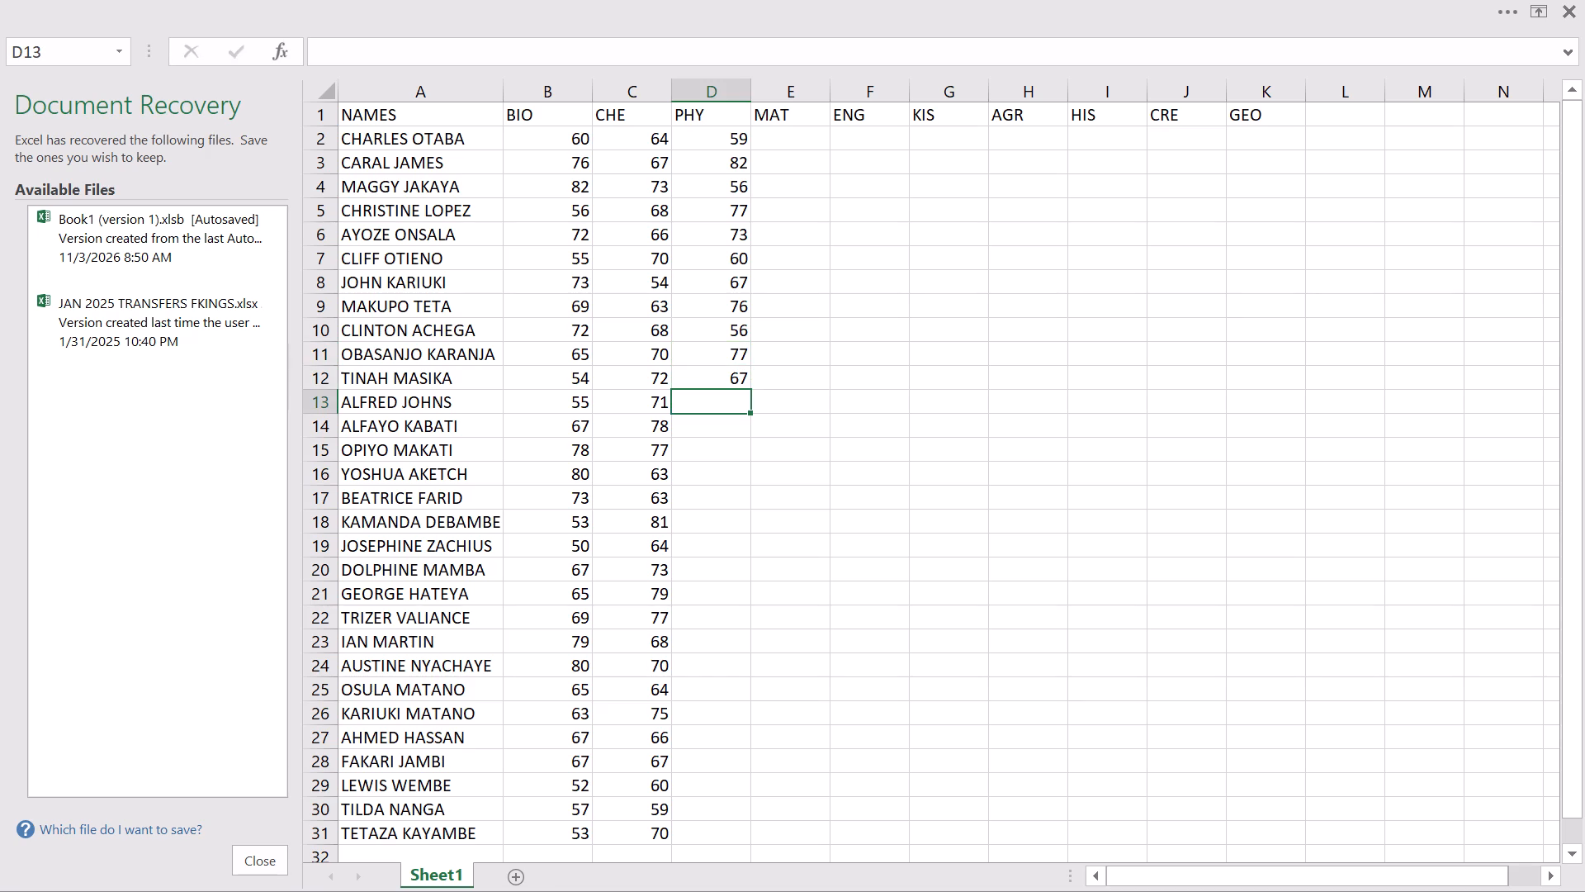
Enter the PHY marks 65, 54, 76, 76 and 55 for the next five students in cells D13 to D17.
type("65")
key("Down")
type("54")
key("Down")
type("76")
key("Down")
type("76")
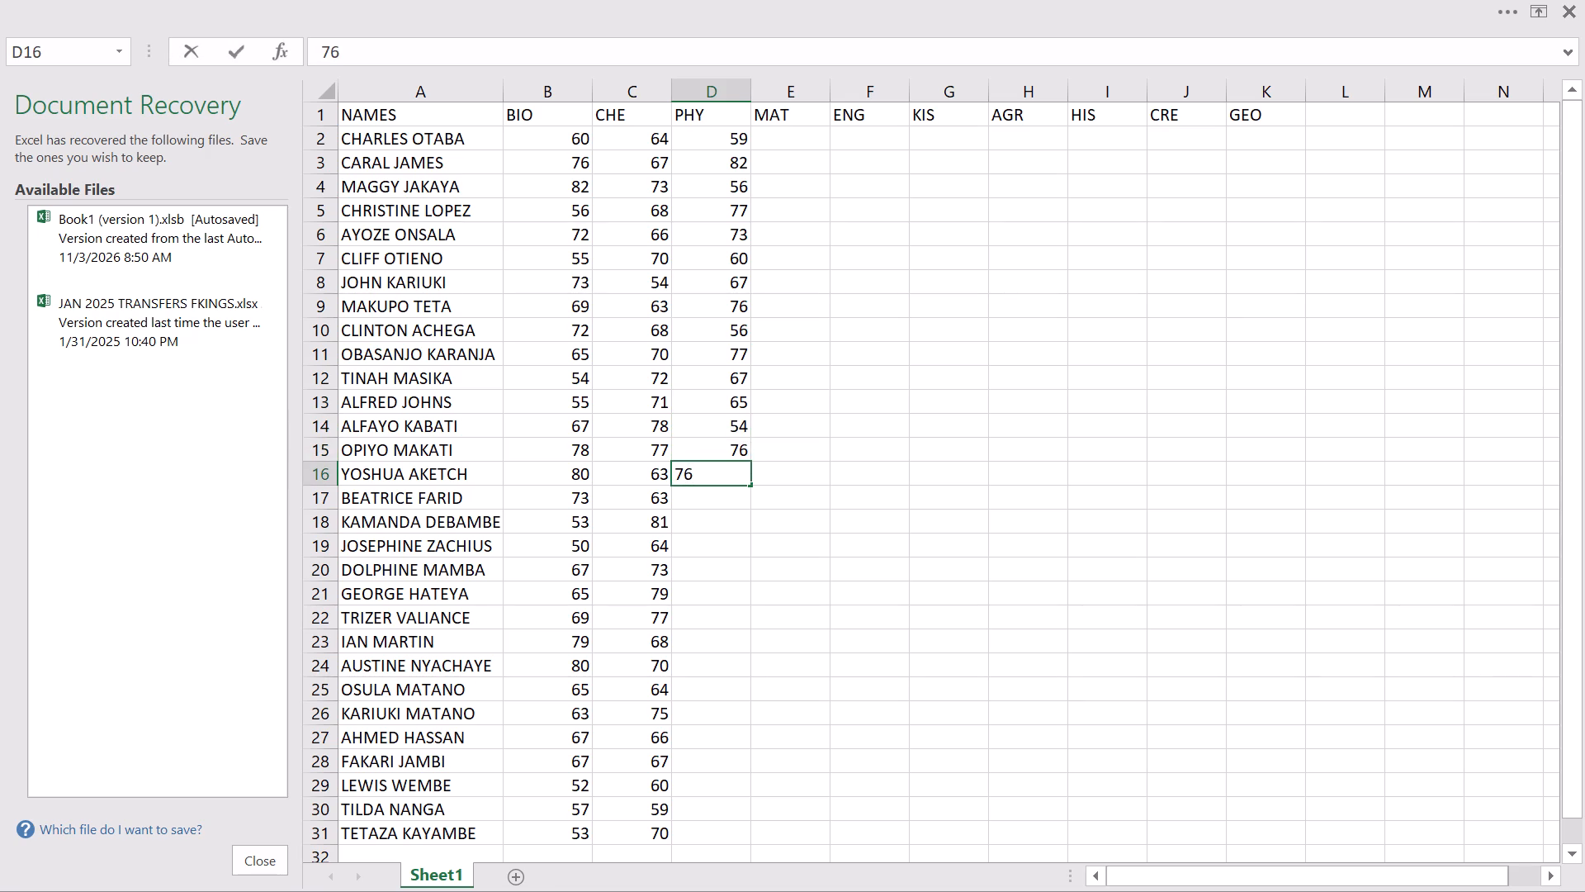
key("Down")
type("554")
key("BackSpace")
key("BackSpace")
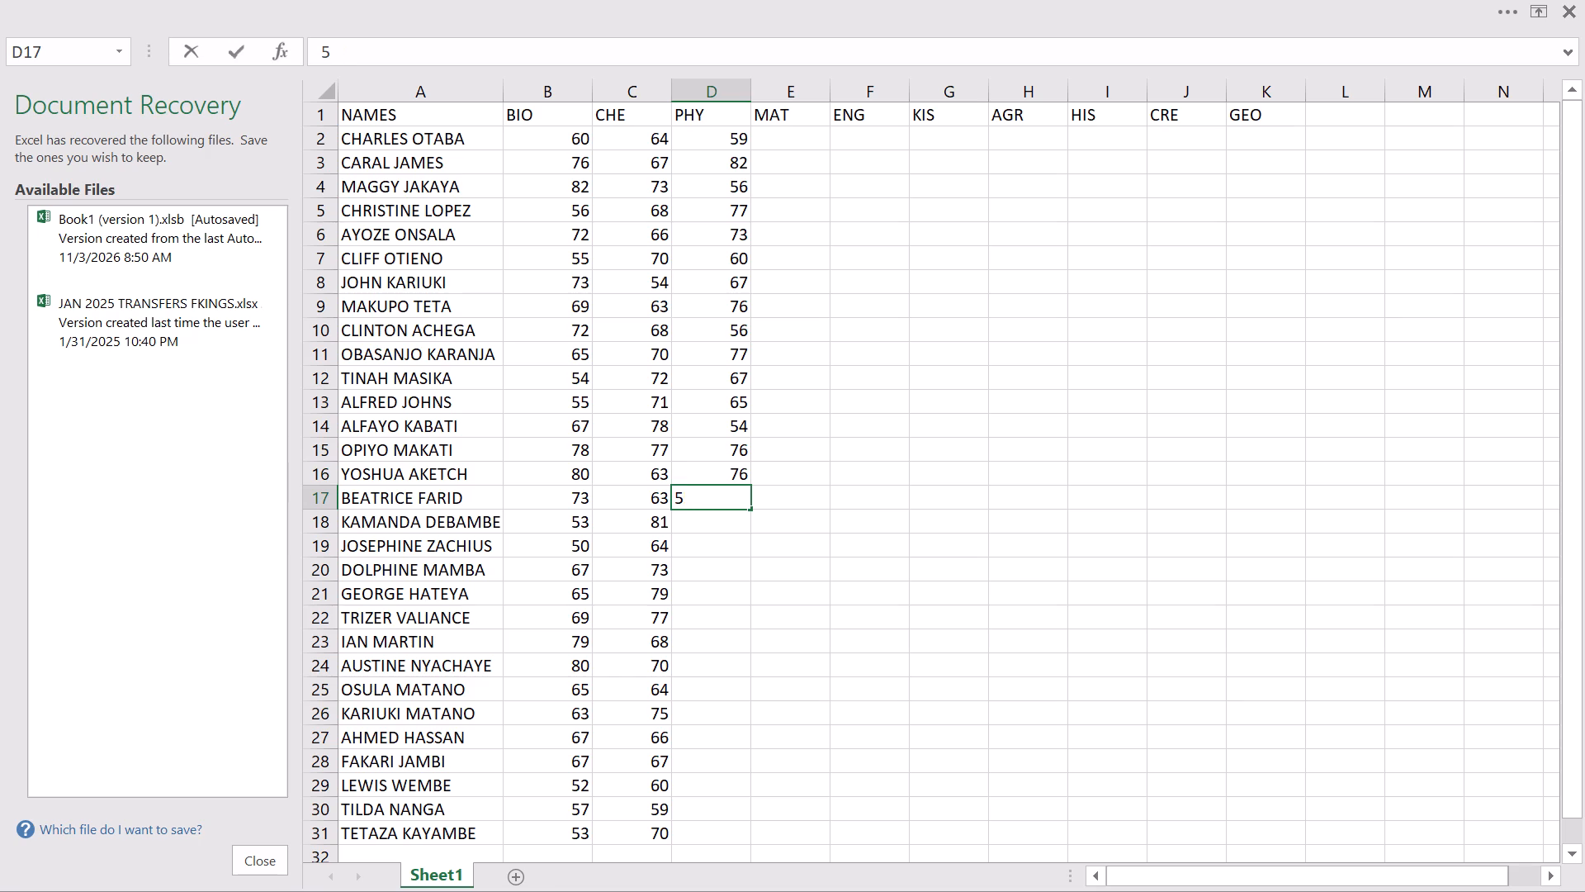
key("5")
key("Down")
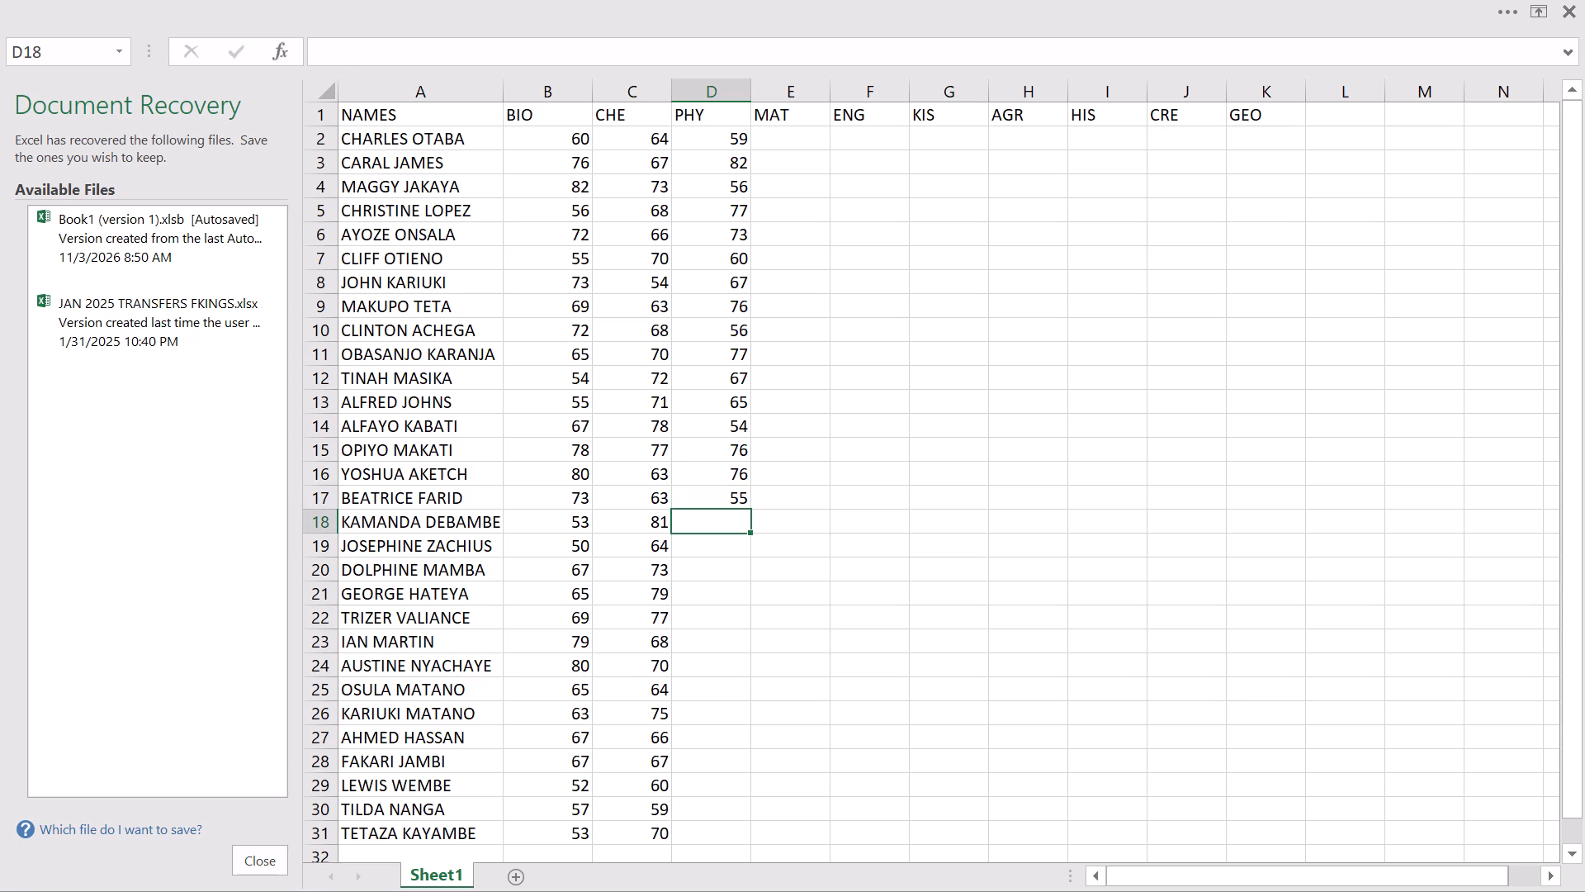
Enter the PHY marks 56, 60, 68 and 70 for the next four students in cells D18 to D21.
type("56")
key("Down")
type("60")
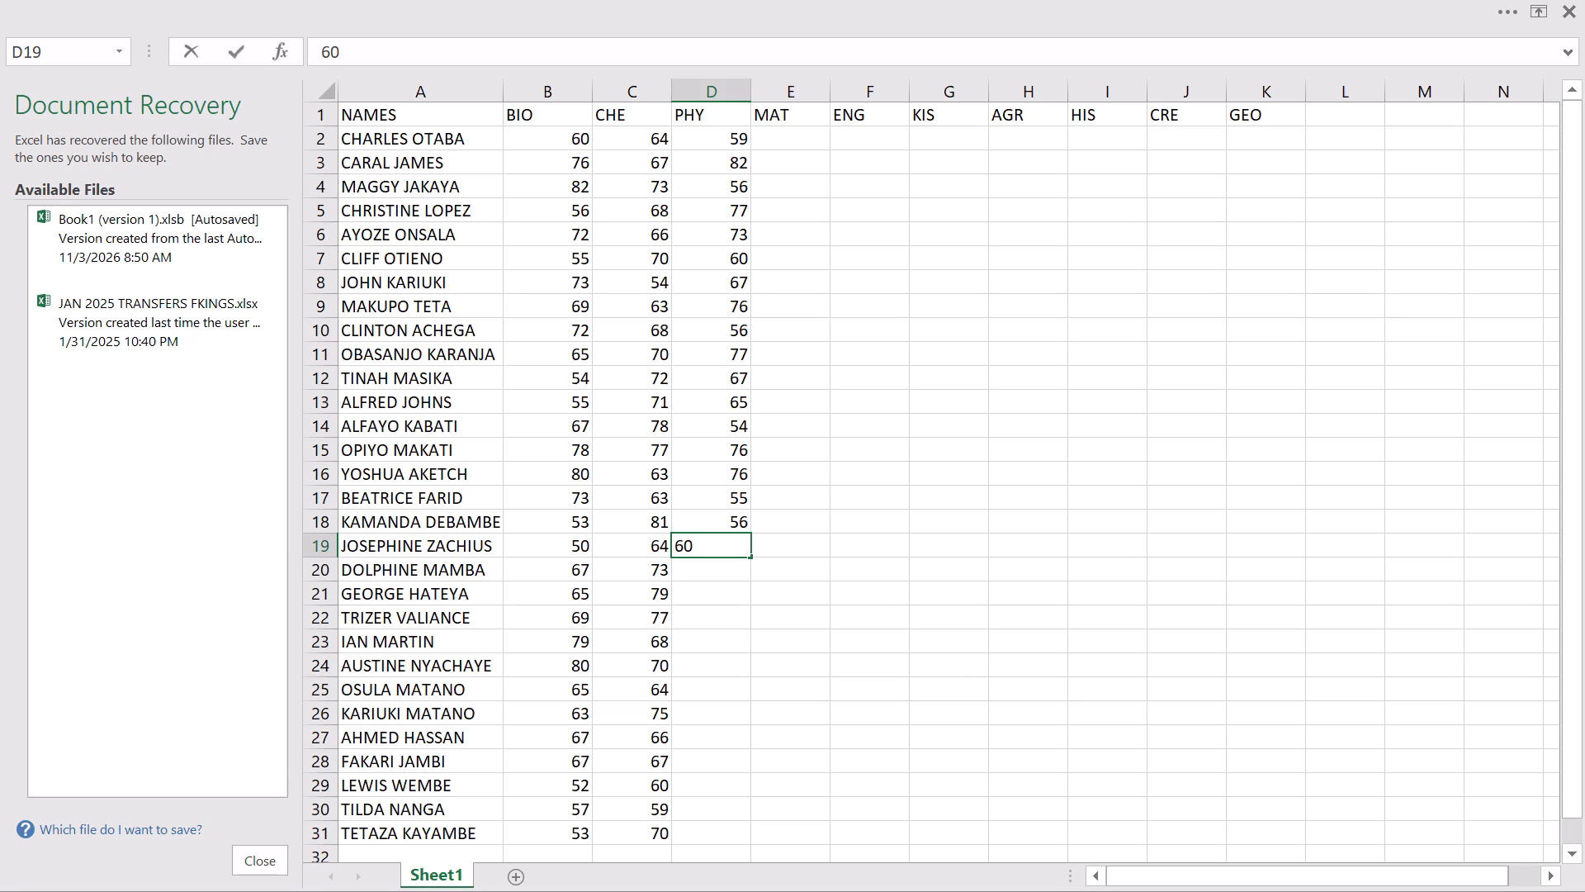
key("Down")
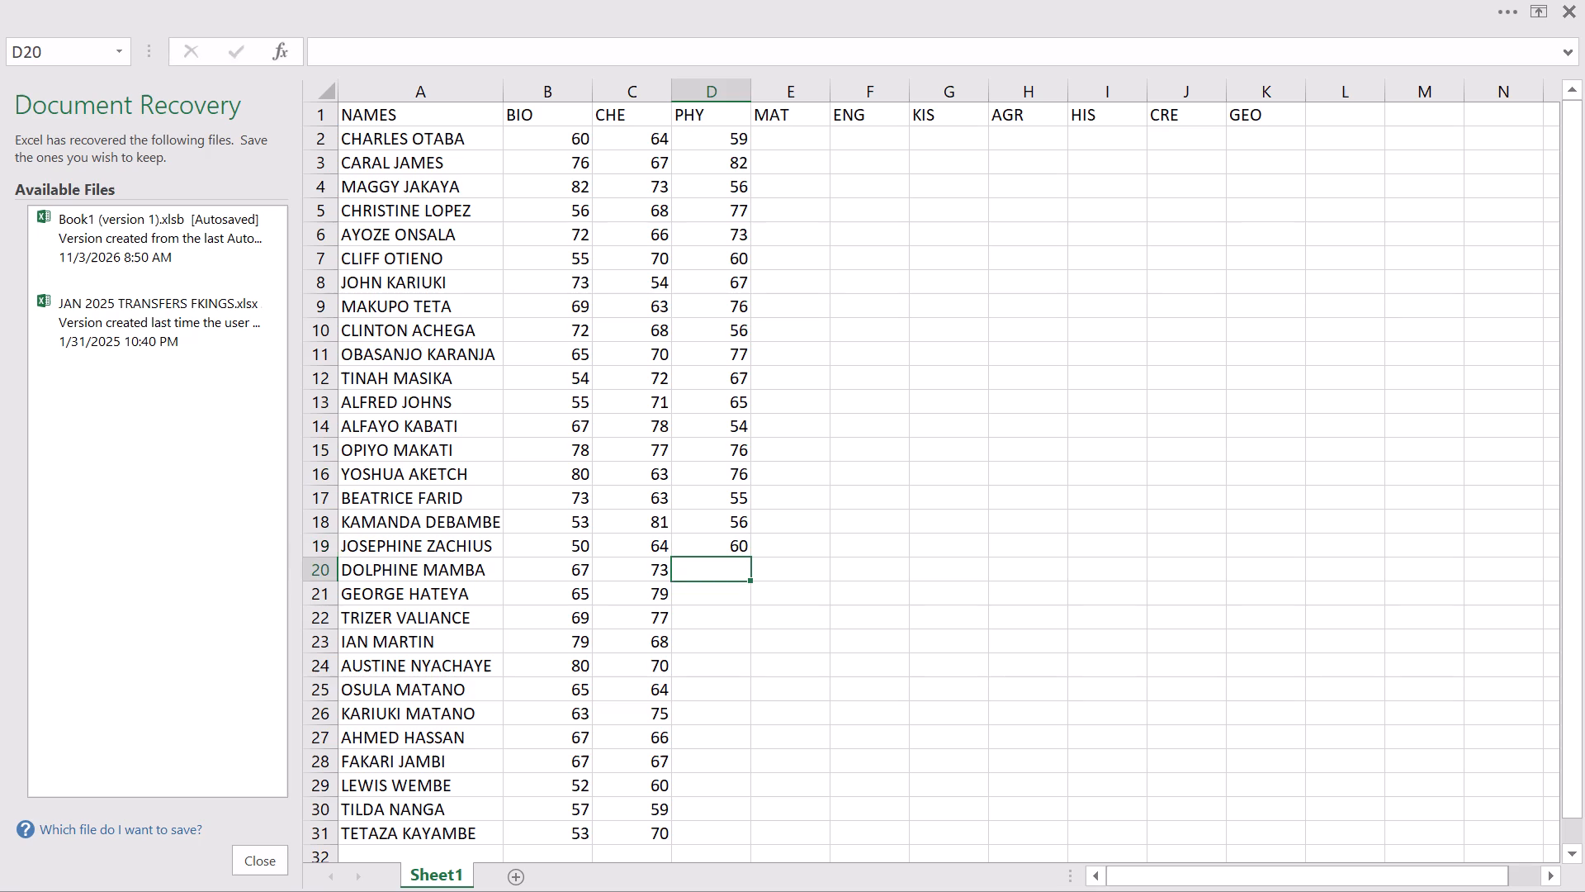
key("6")
key("8")
key("Down")
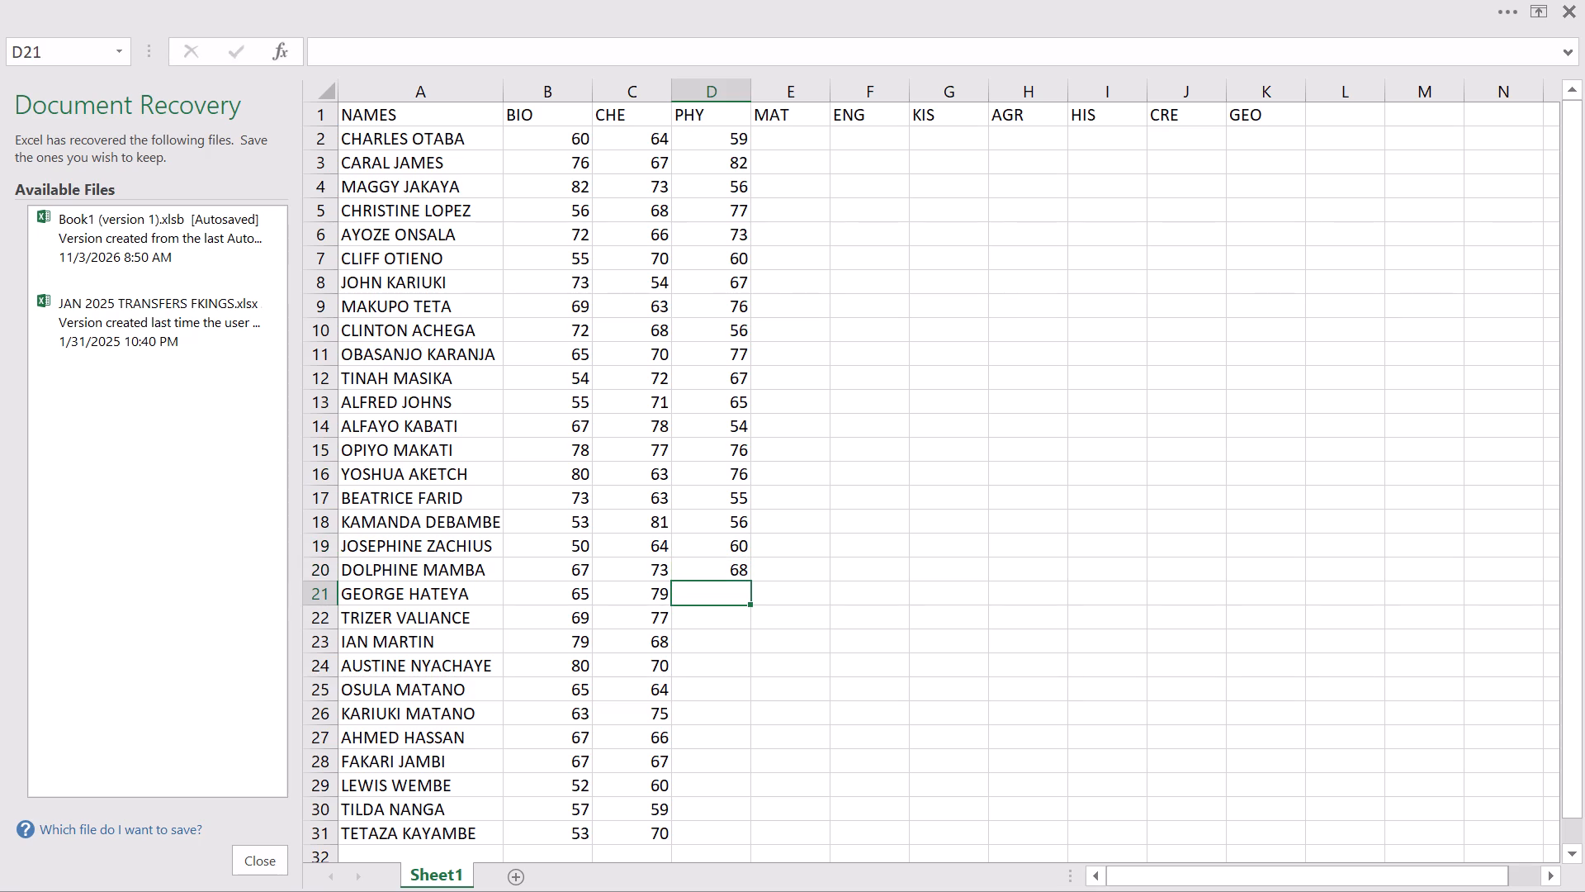
type("70")
key("Down")
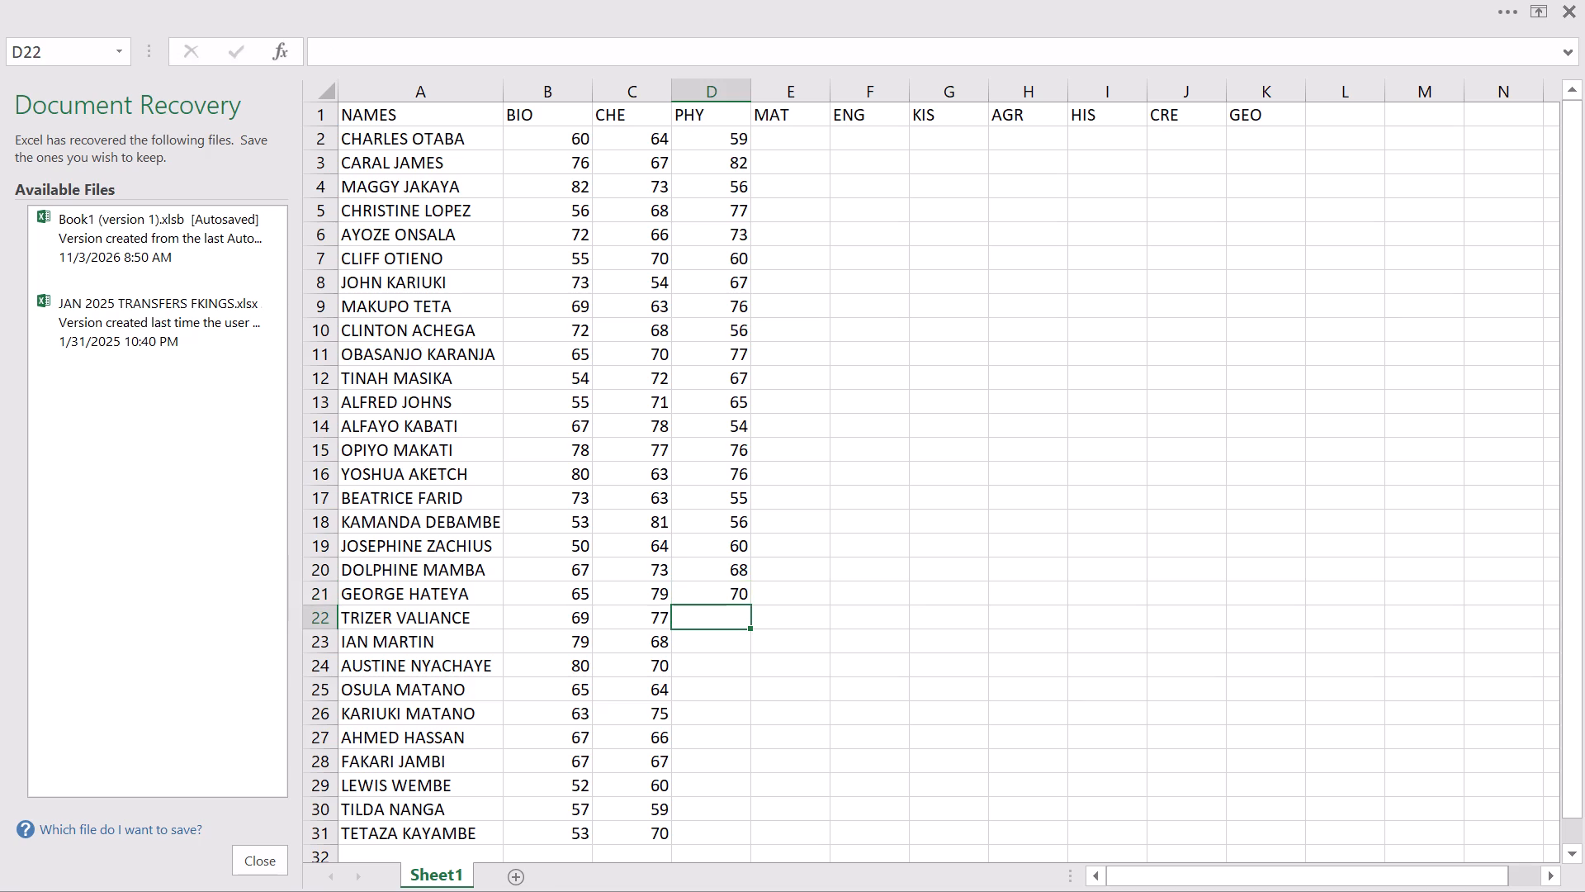
Enter the PHY marks 59, 76, 64 and 67 for the next four students in cells D22 to D25.
key("5")
key("9")
key("Down")
key("7")
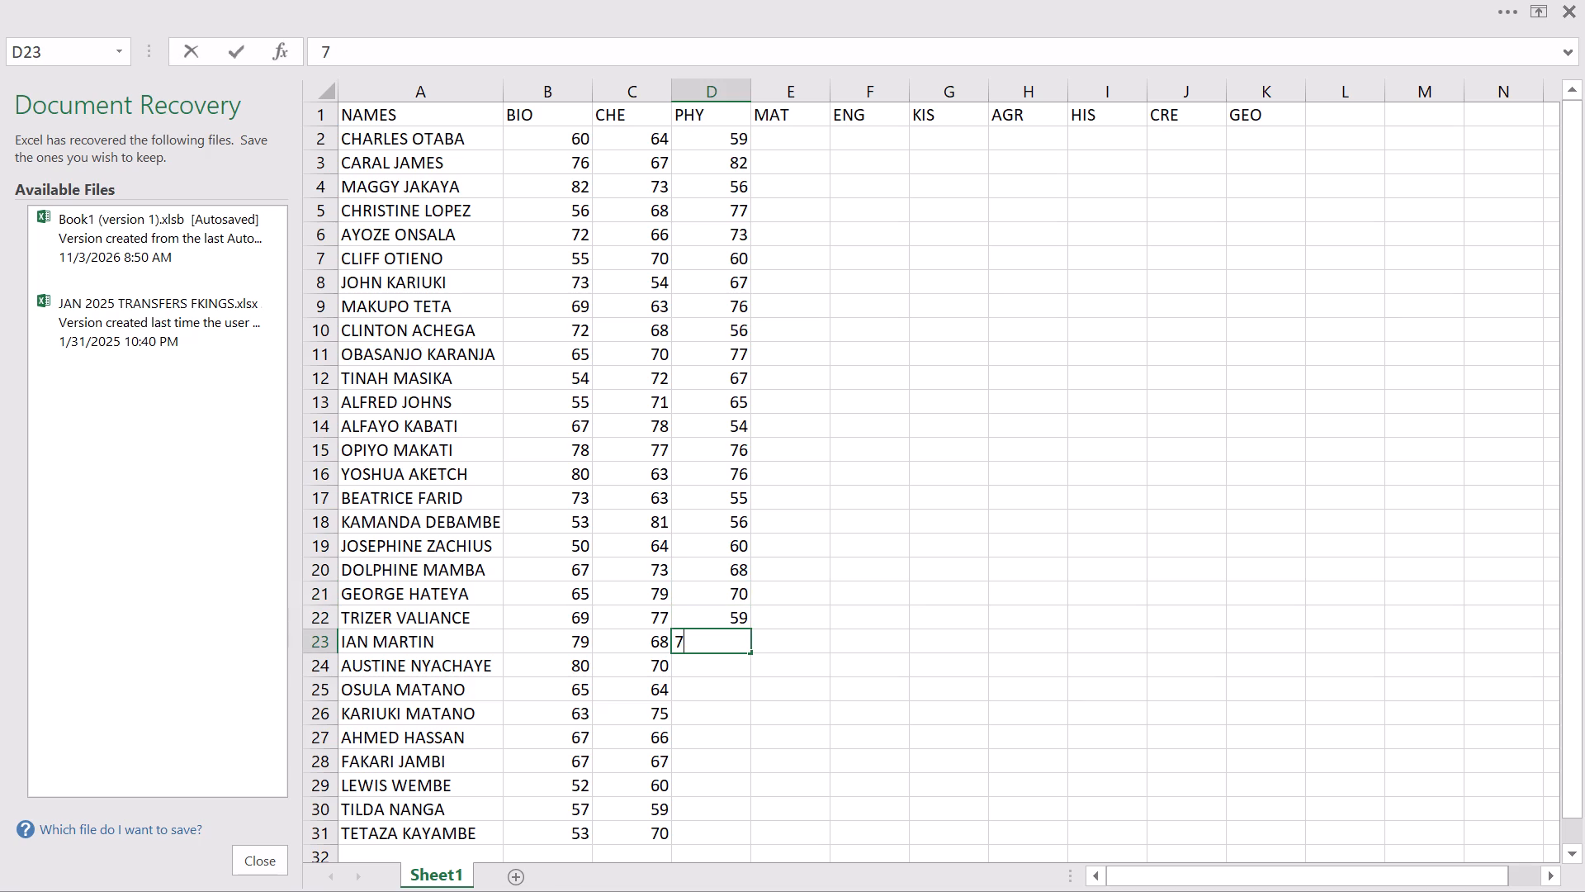
key("6")
key("Down")
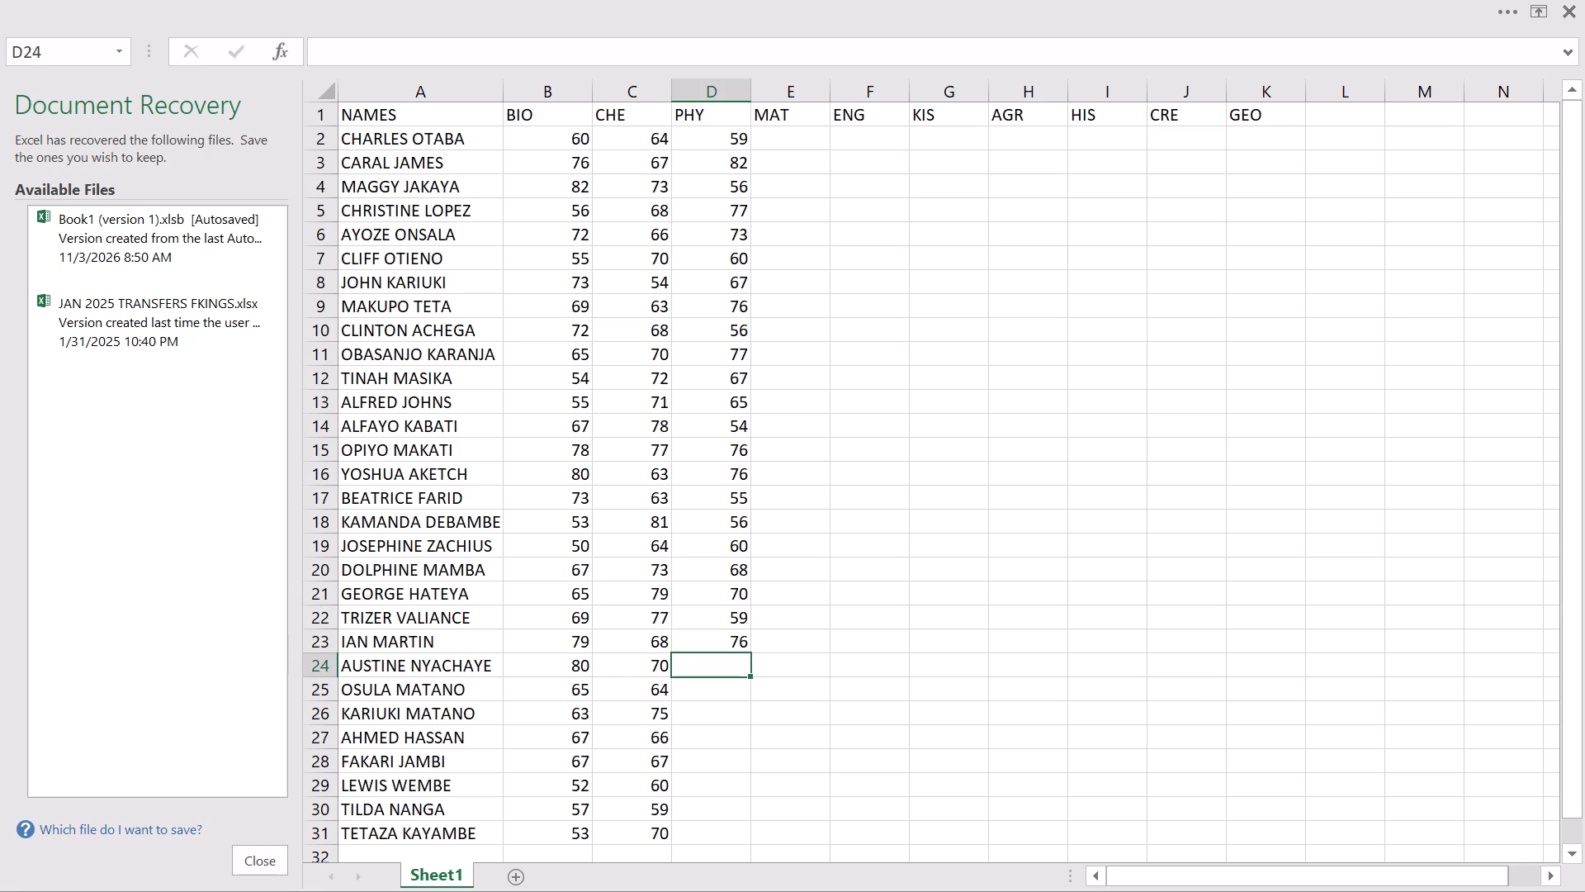
key("6")
key("4")
key("Down")
type("67")
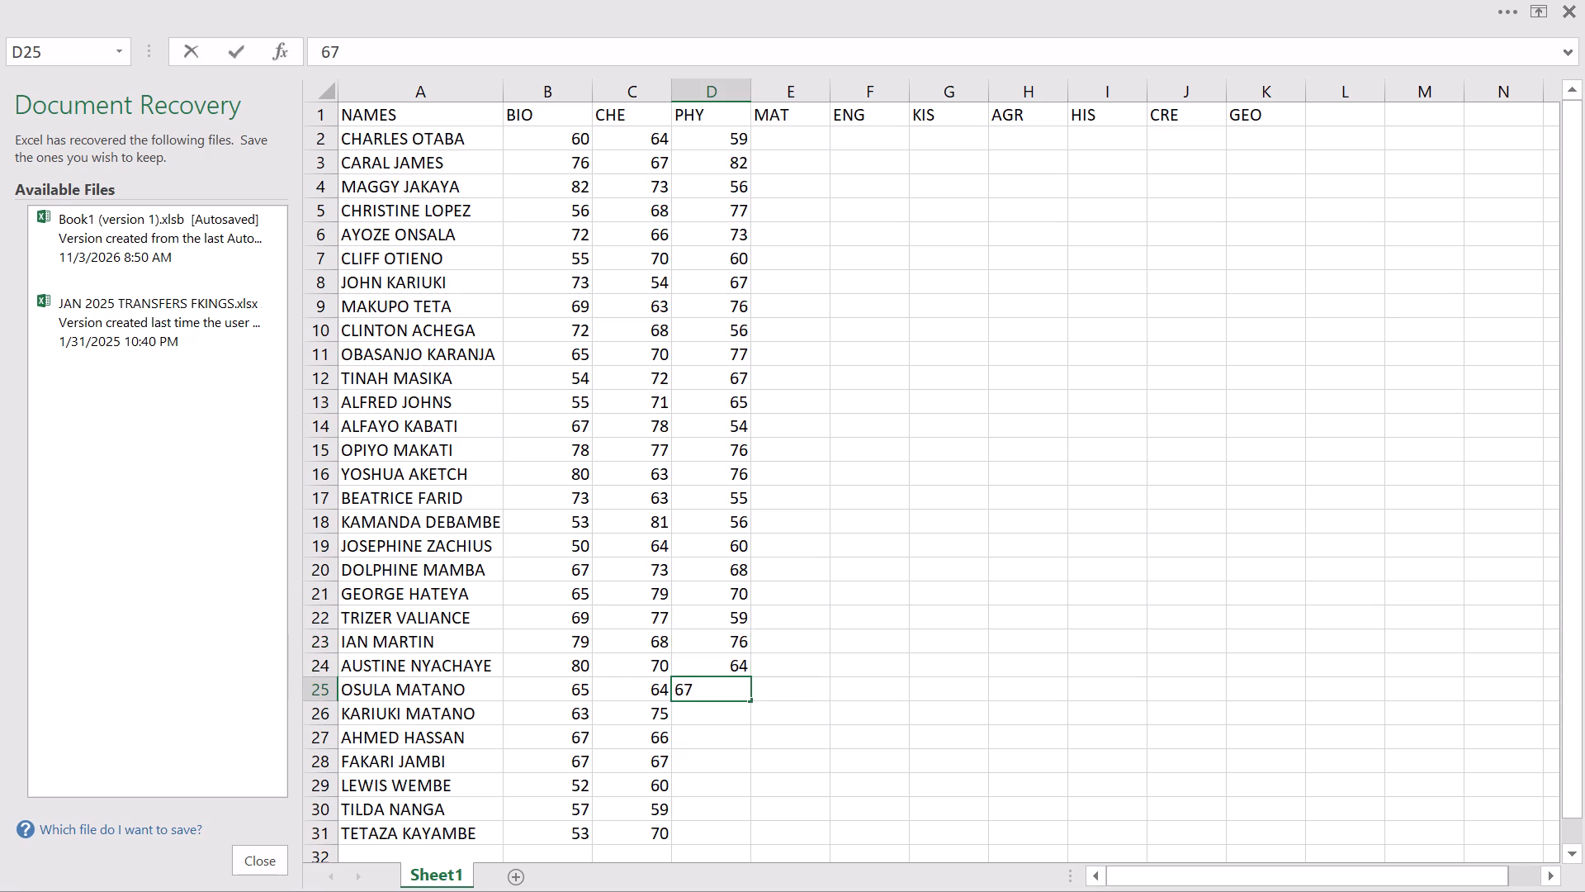
key("Down")
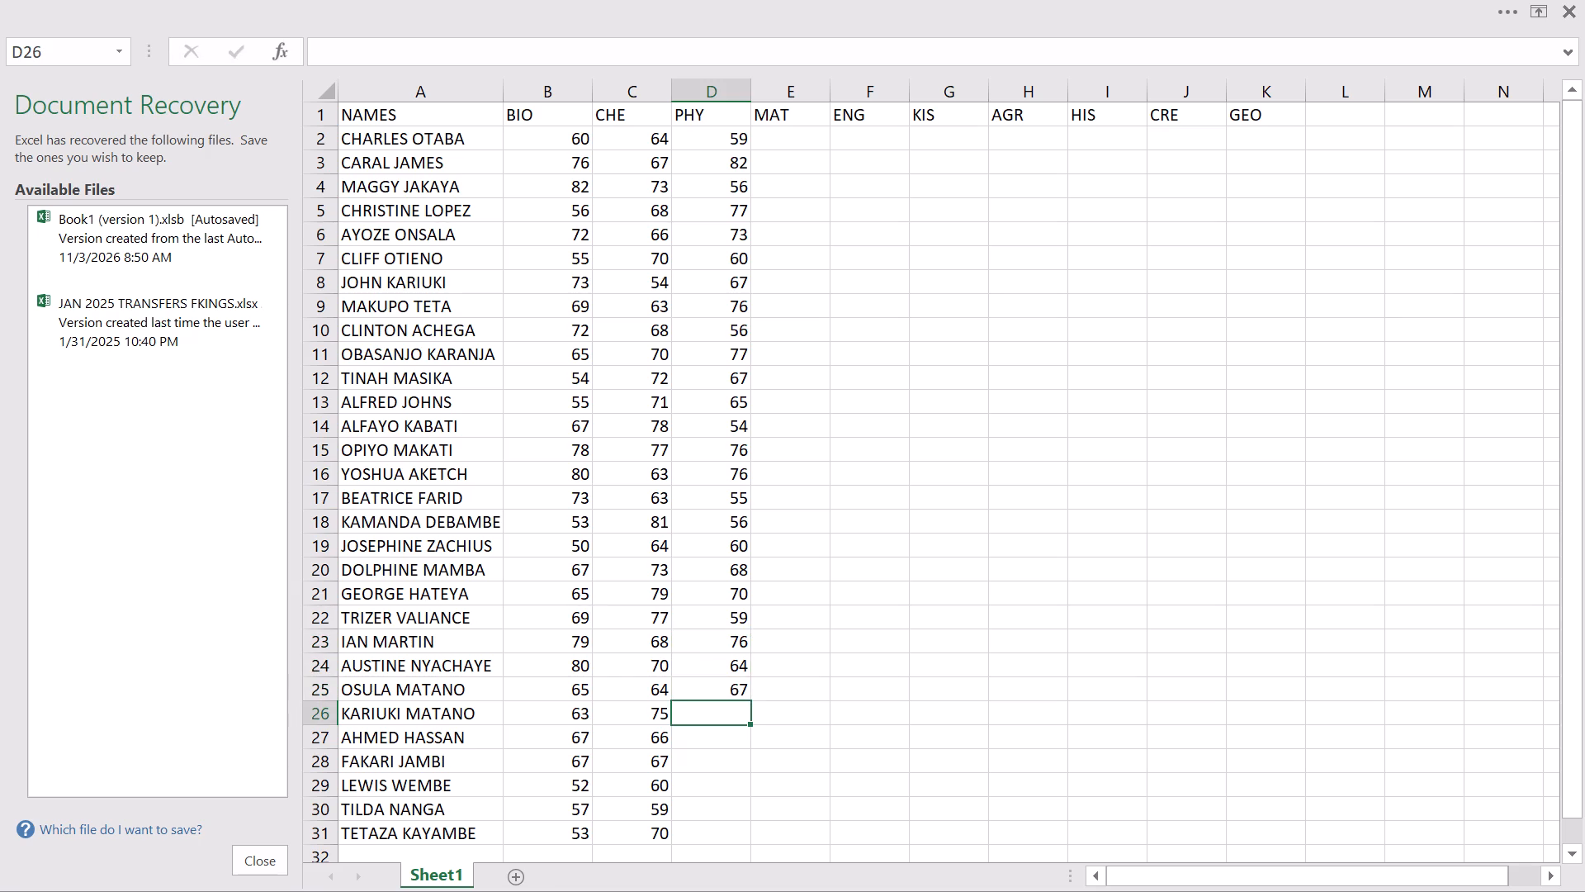
Enter the PHY marks 75, 65, 66 and 68 for the next four students in cells D26 to D29.
key("7")
key("5")
key("Down")
type("65")
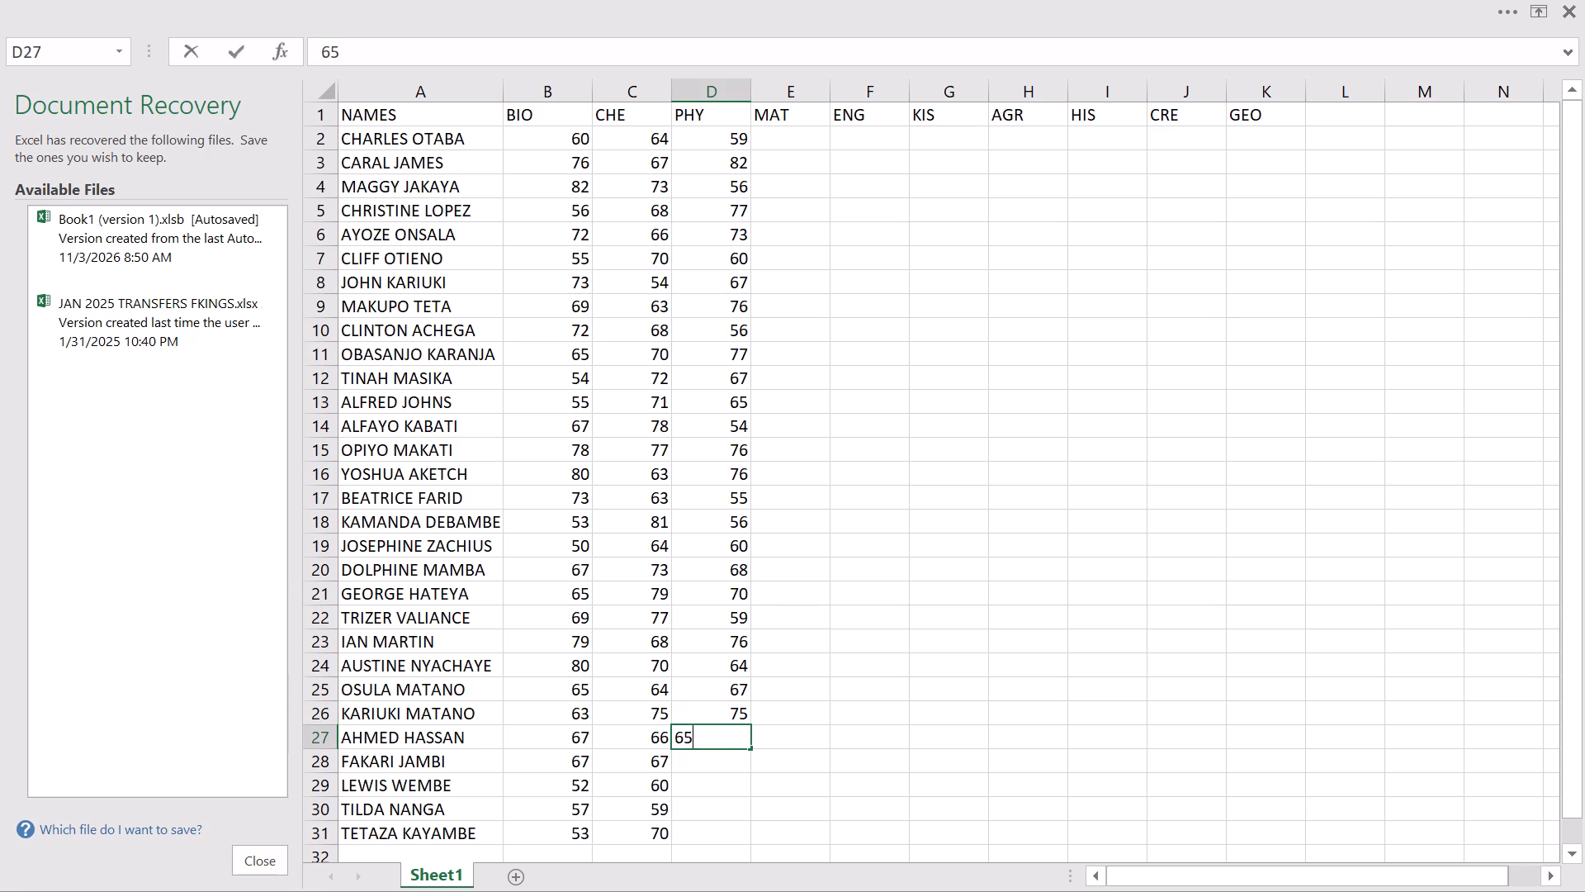
key("Down")
key("6")
key("6")
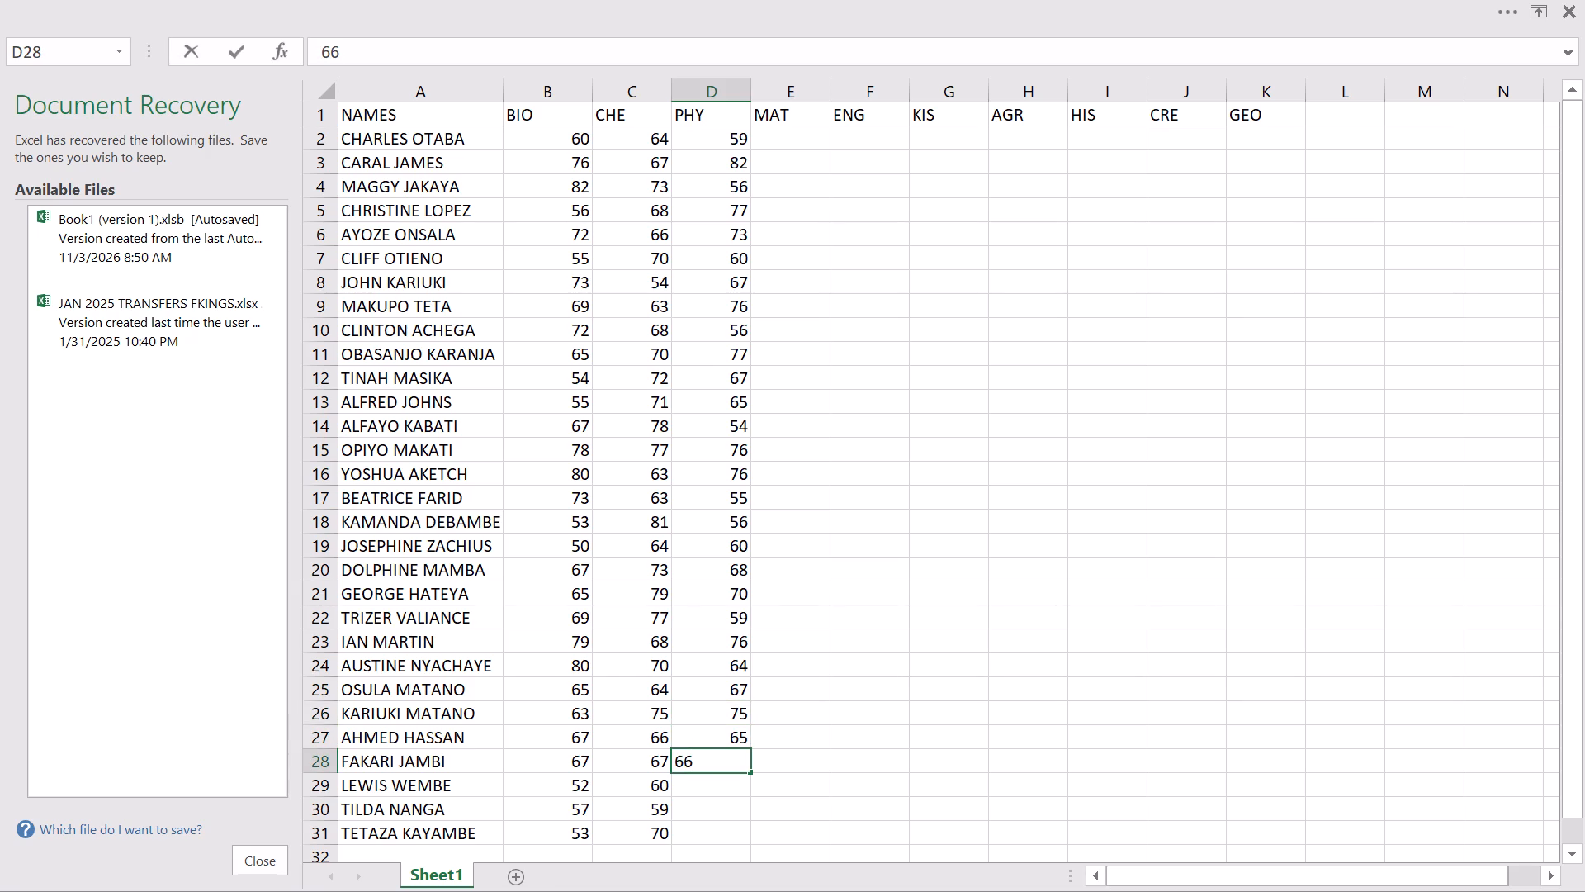
key("Down")
type("68")
key("Down")
Enter the PHY marks 61 and 67 for the last two students in cells D30 and D31.
key("6")
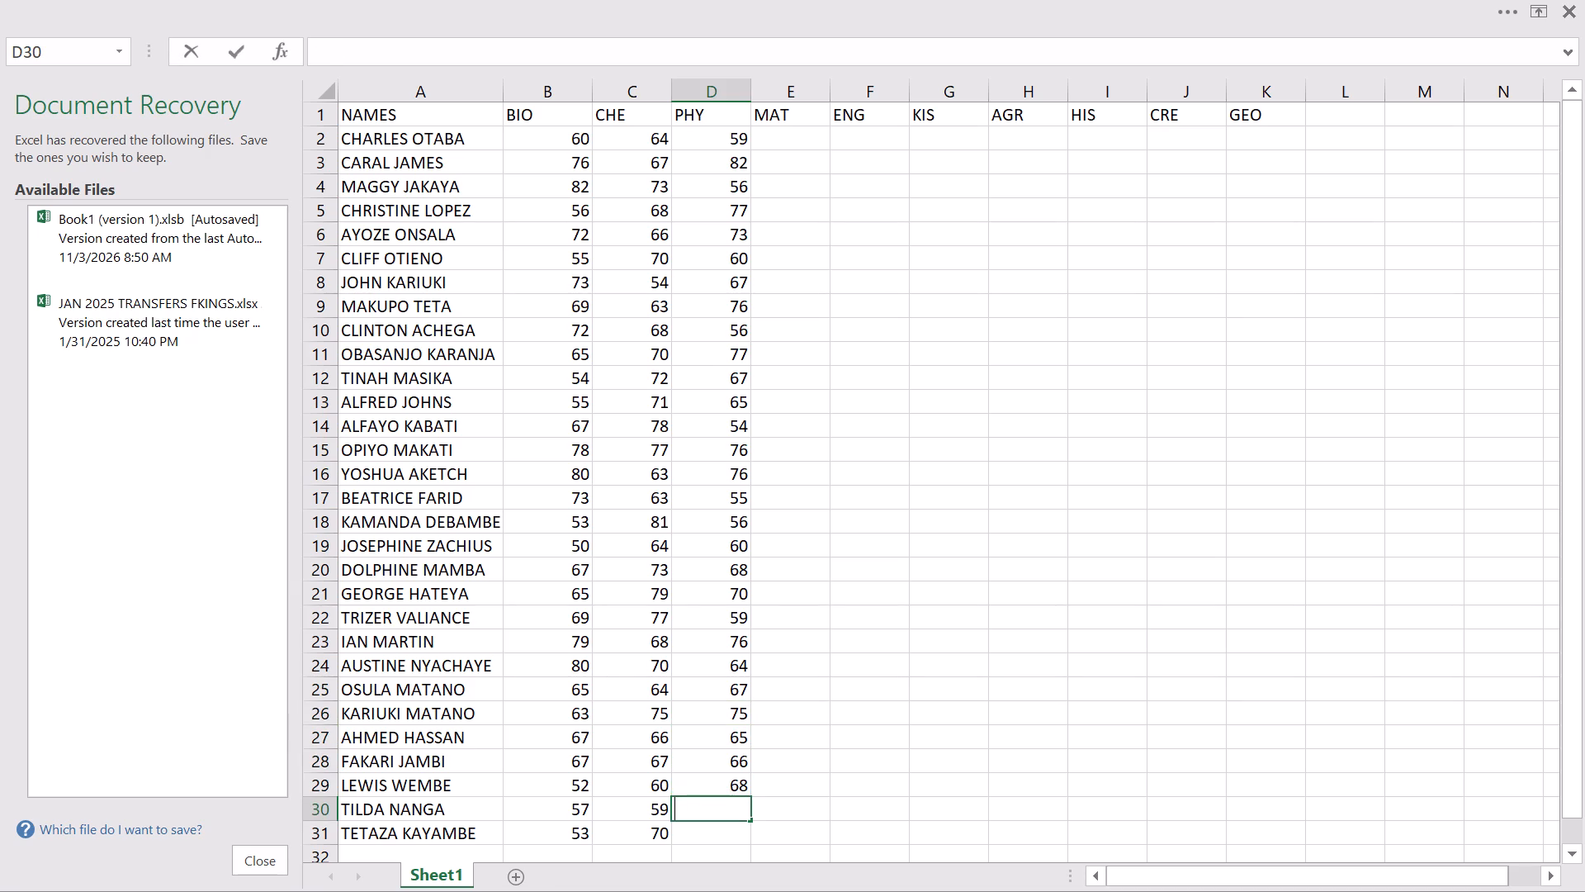
key("1")
key("Down")
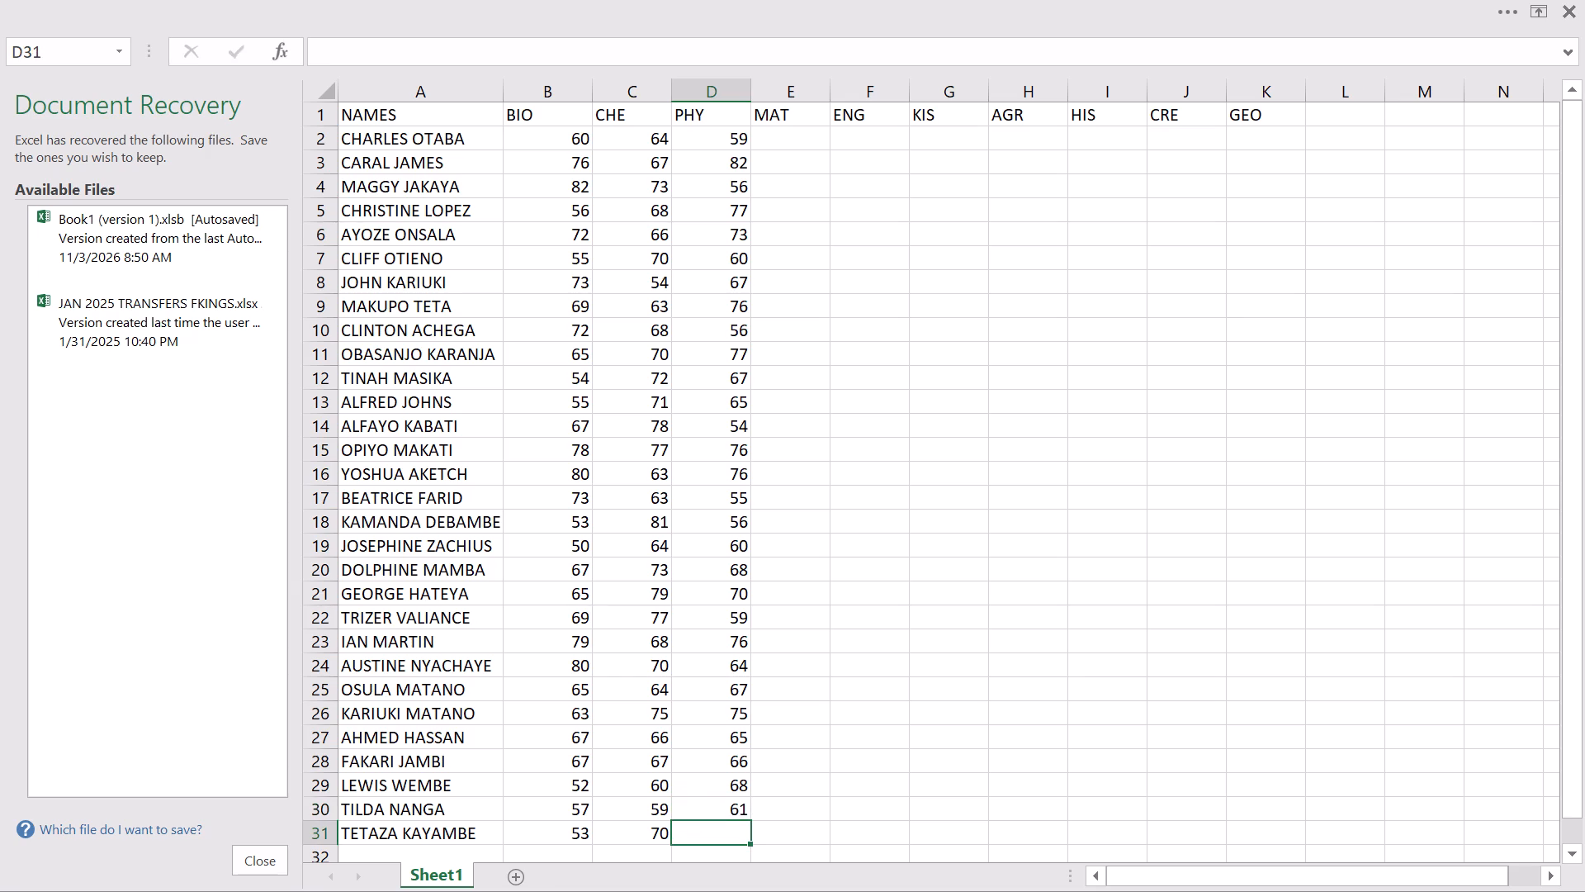
key("6")
key("7")
key("Down")
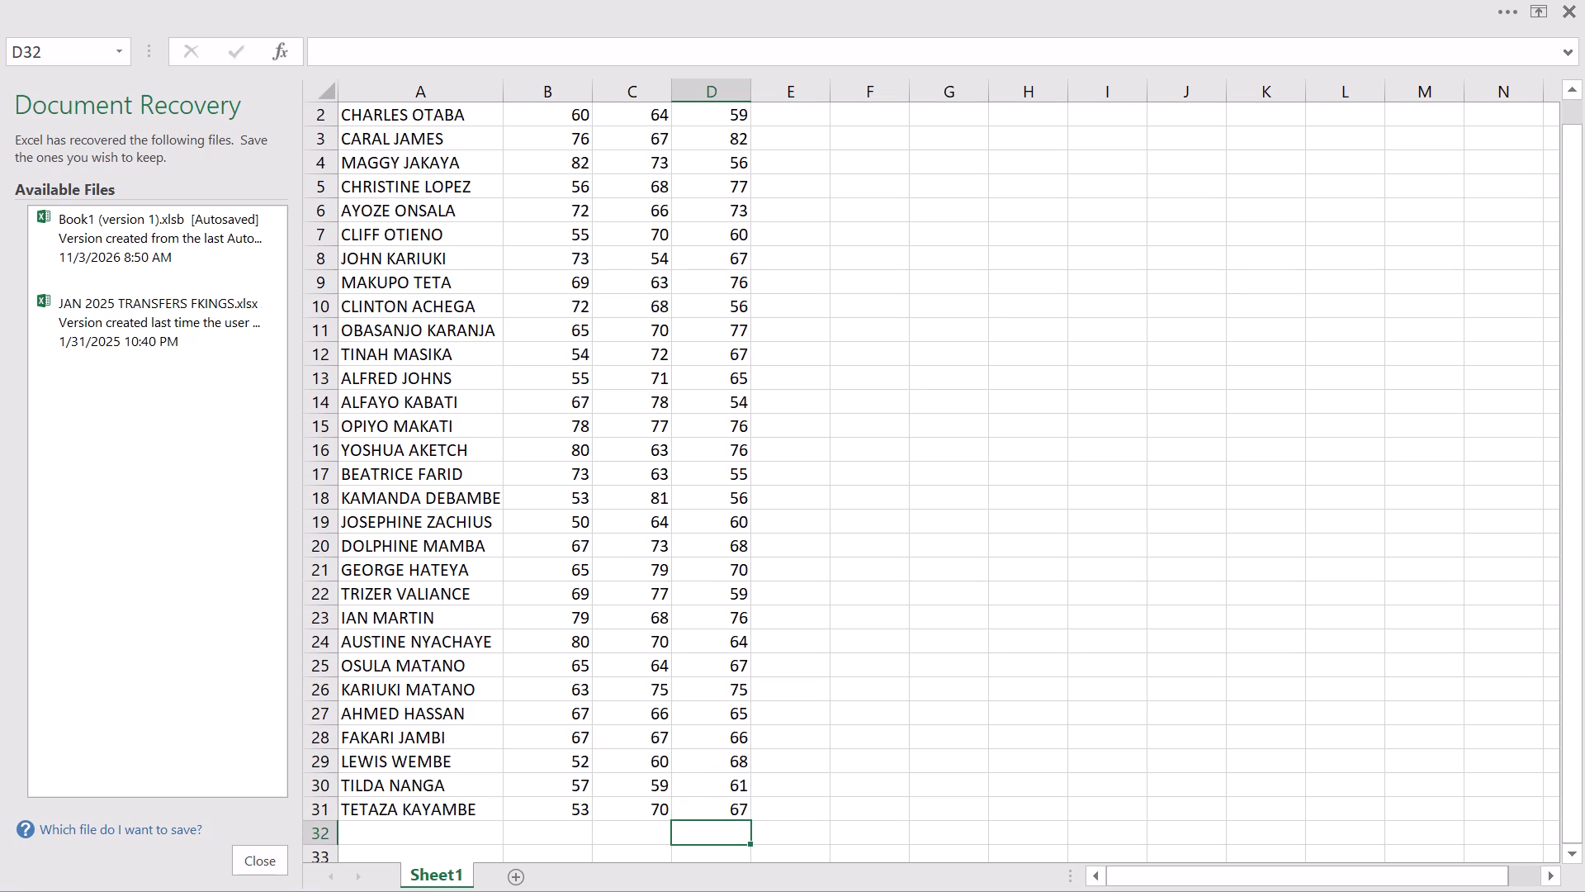
Start the MAT column with the marks 70, 76 and 69 for the first three students in cells E2 to E4.
scroll(901, 334, "up", 11)
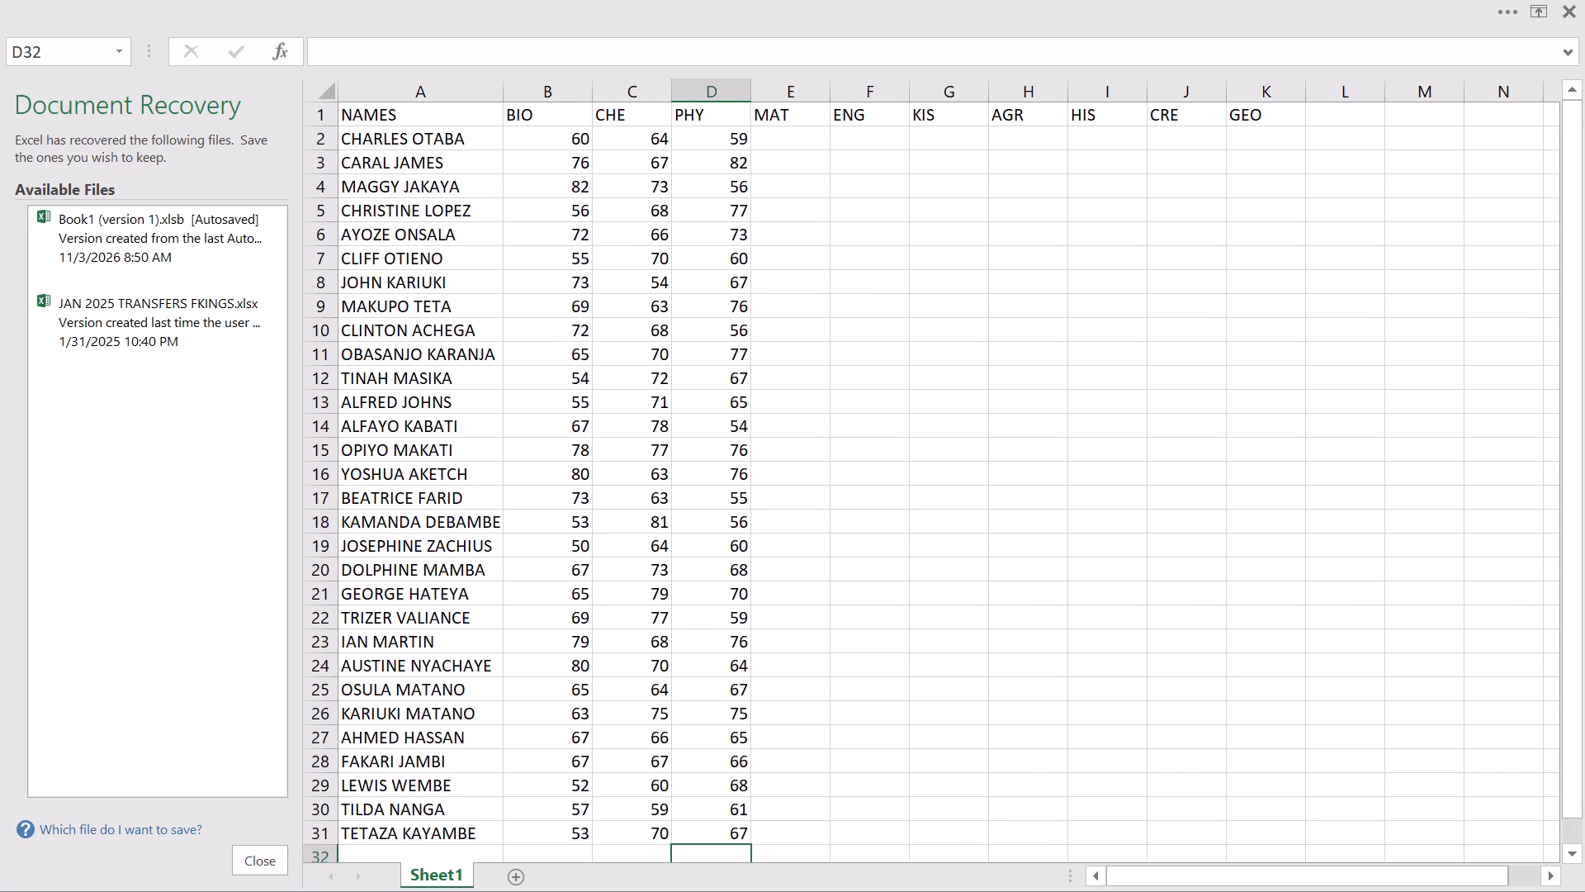
left_click(781, 140)
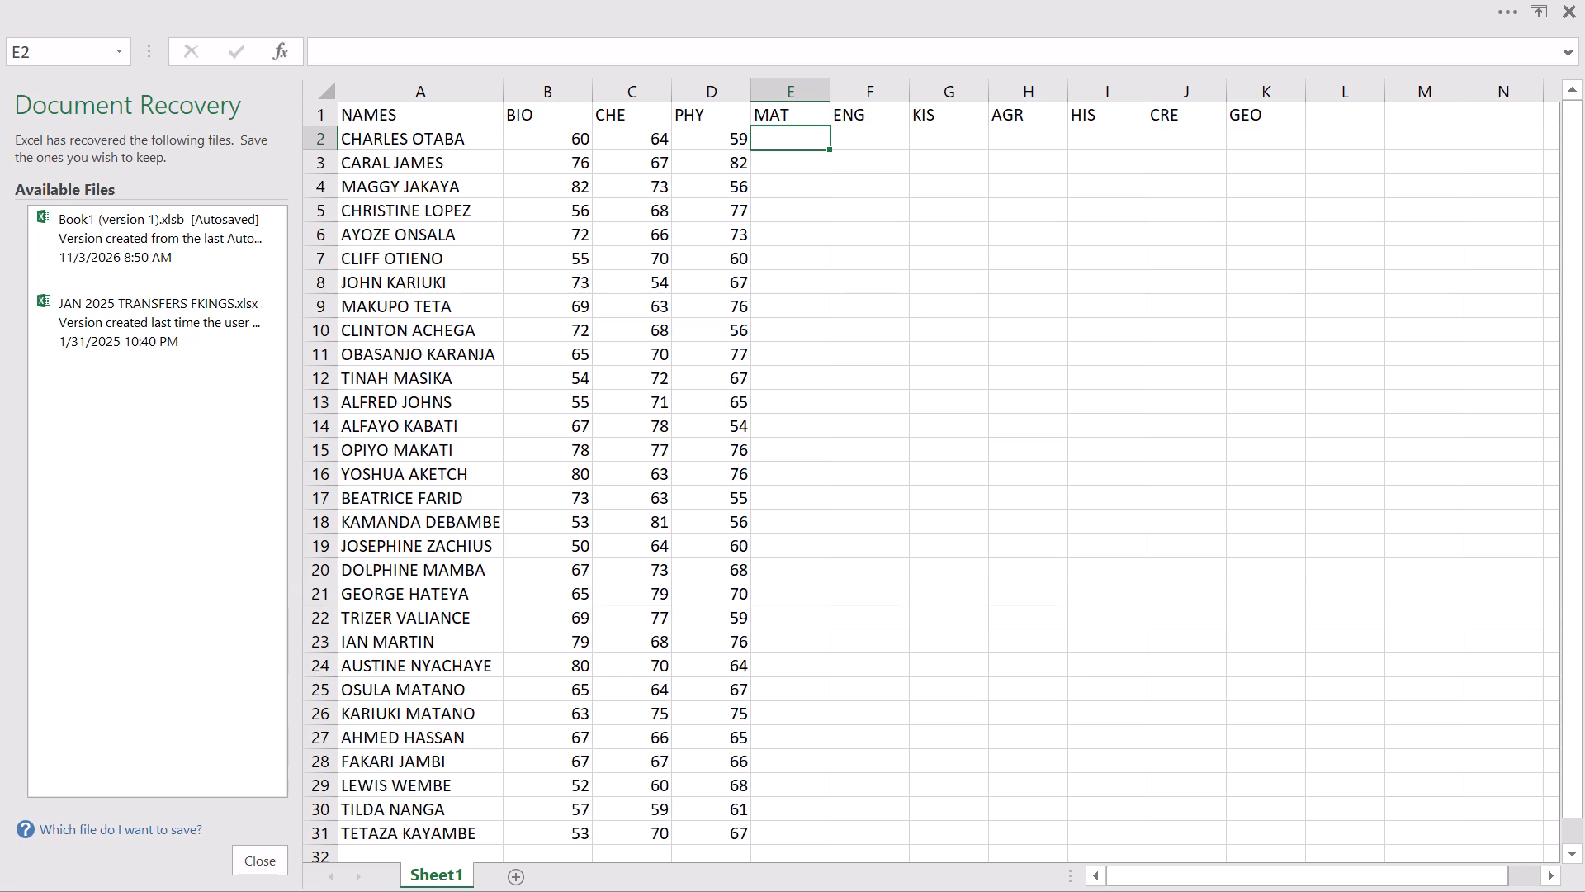
type("70")
key("Down")
key("7")
key("6")
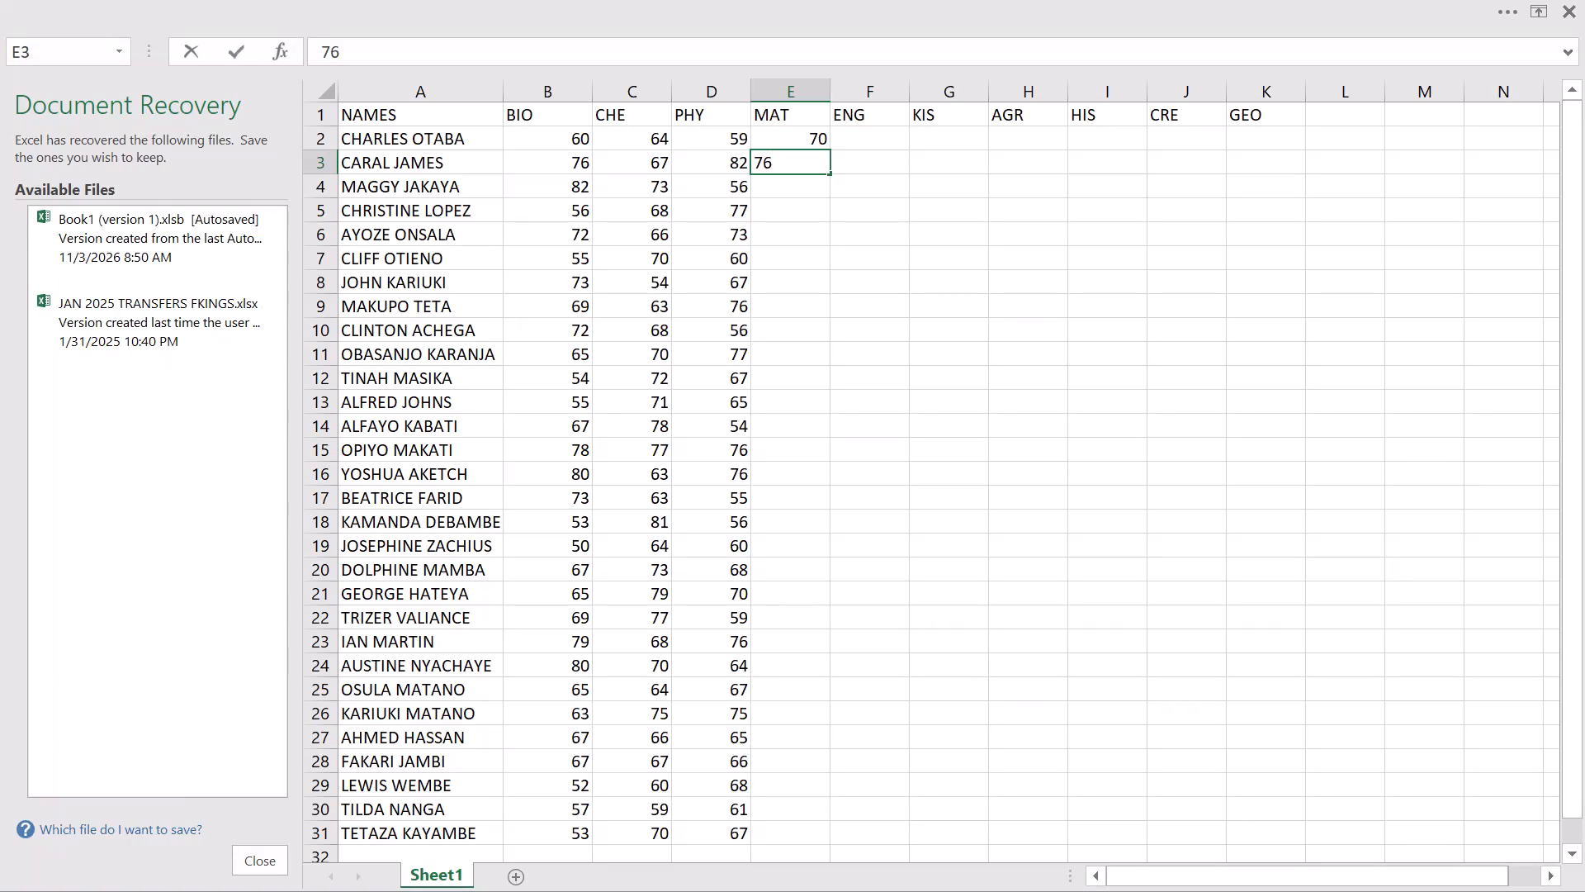
key("Down")
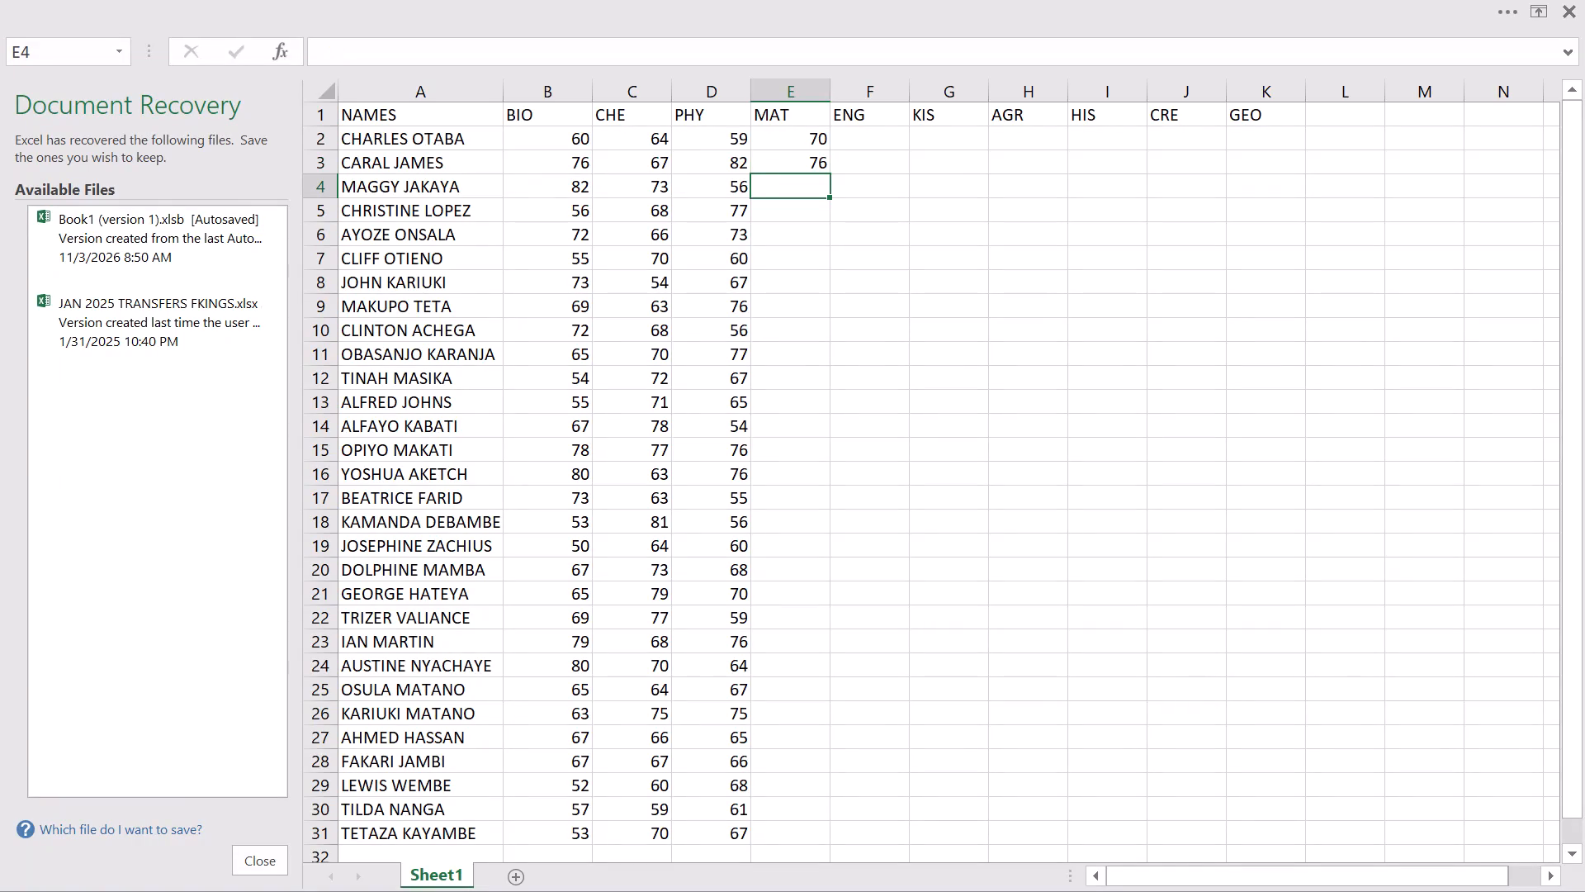
key("6")
key("9")
key("Down")
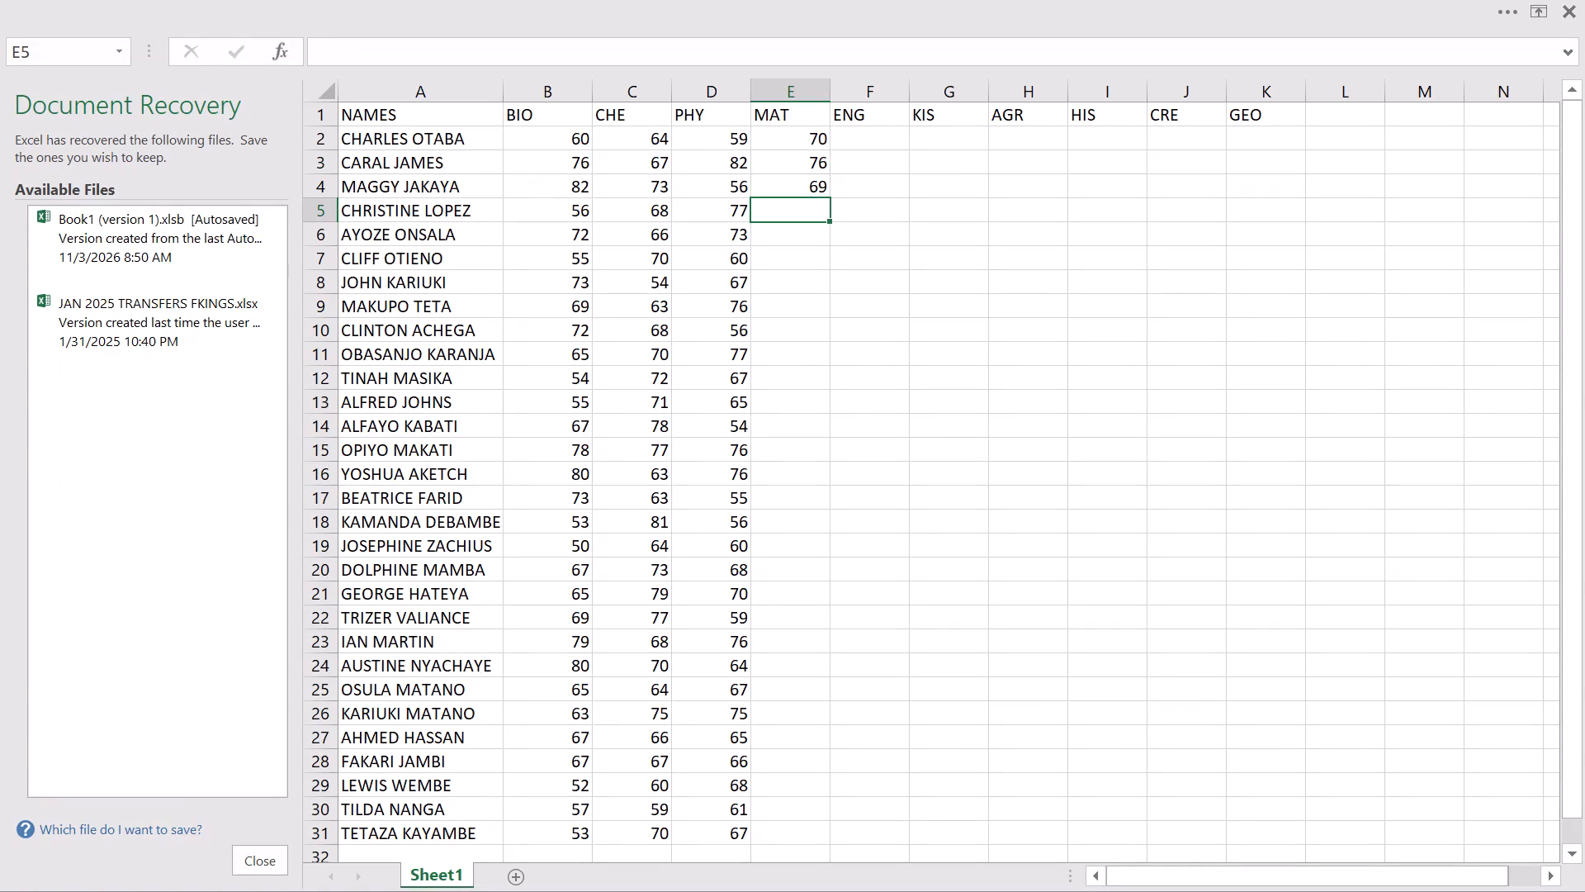
Enter the MAT marks 76, 63, 71 and 70 for the next four students in cells E5 to E8.
key("7")
key("6")
key("Down")
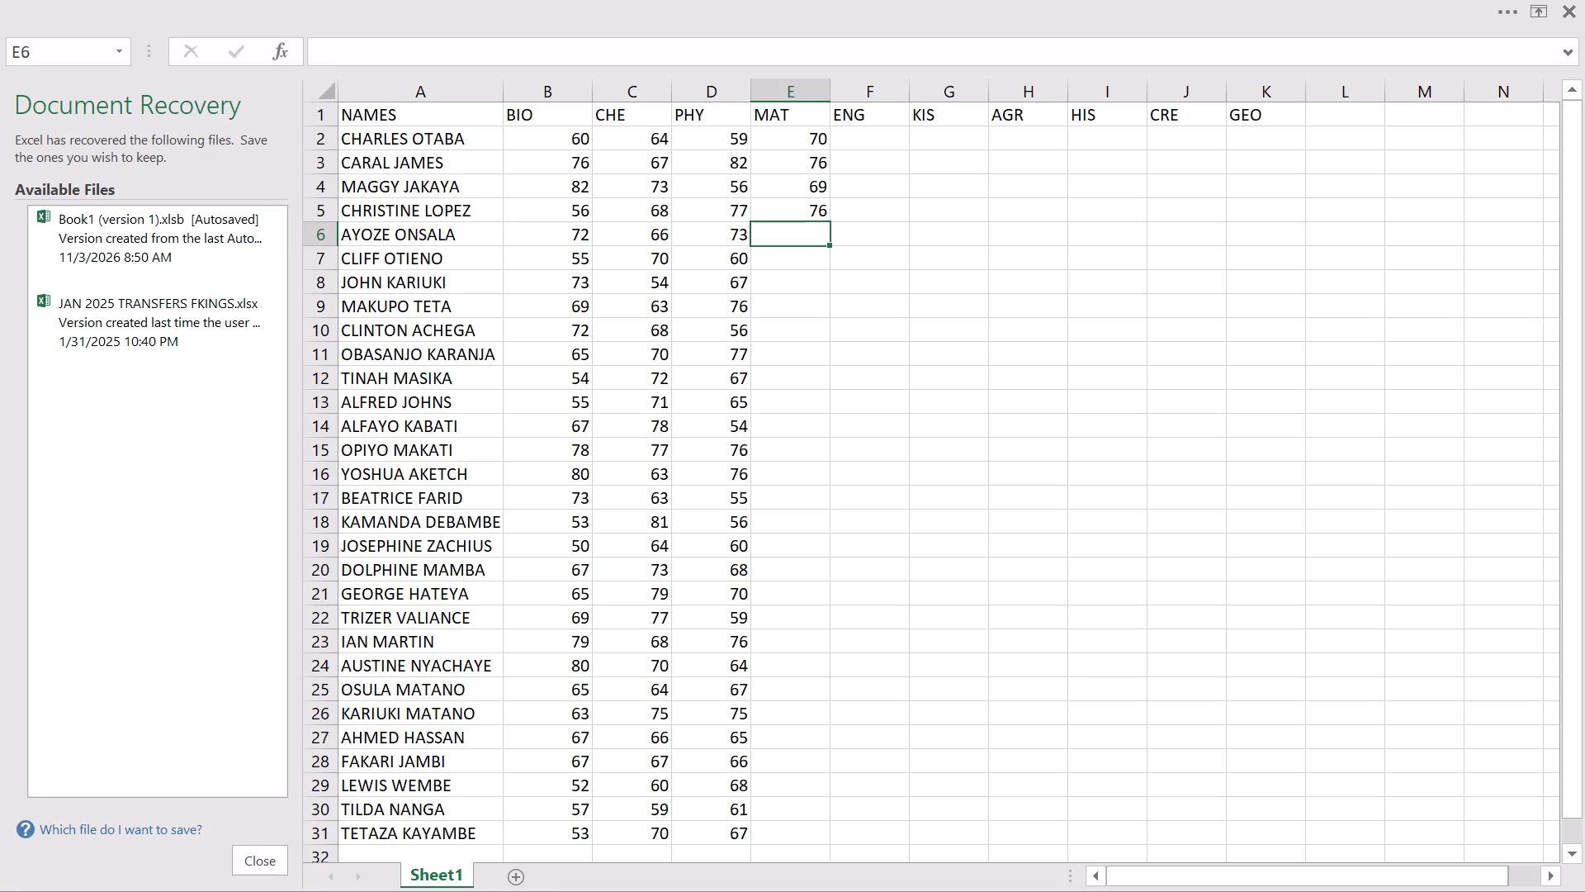
key("6")
key("3")
key("Down")
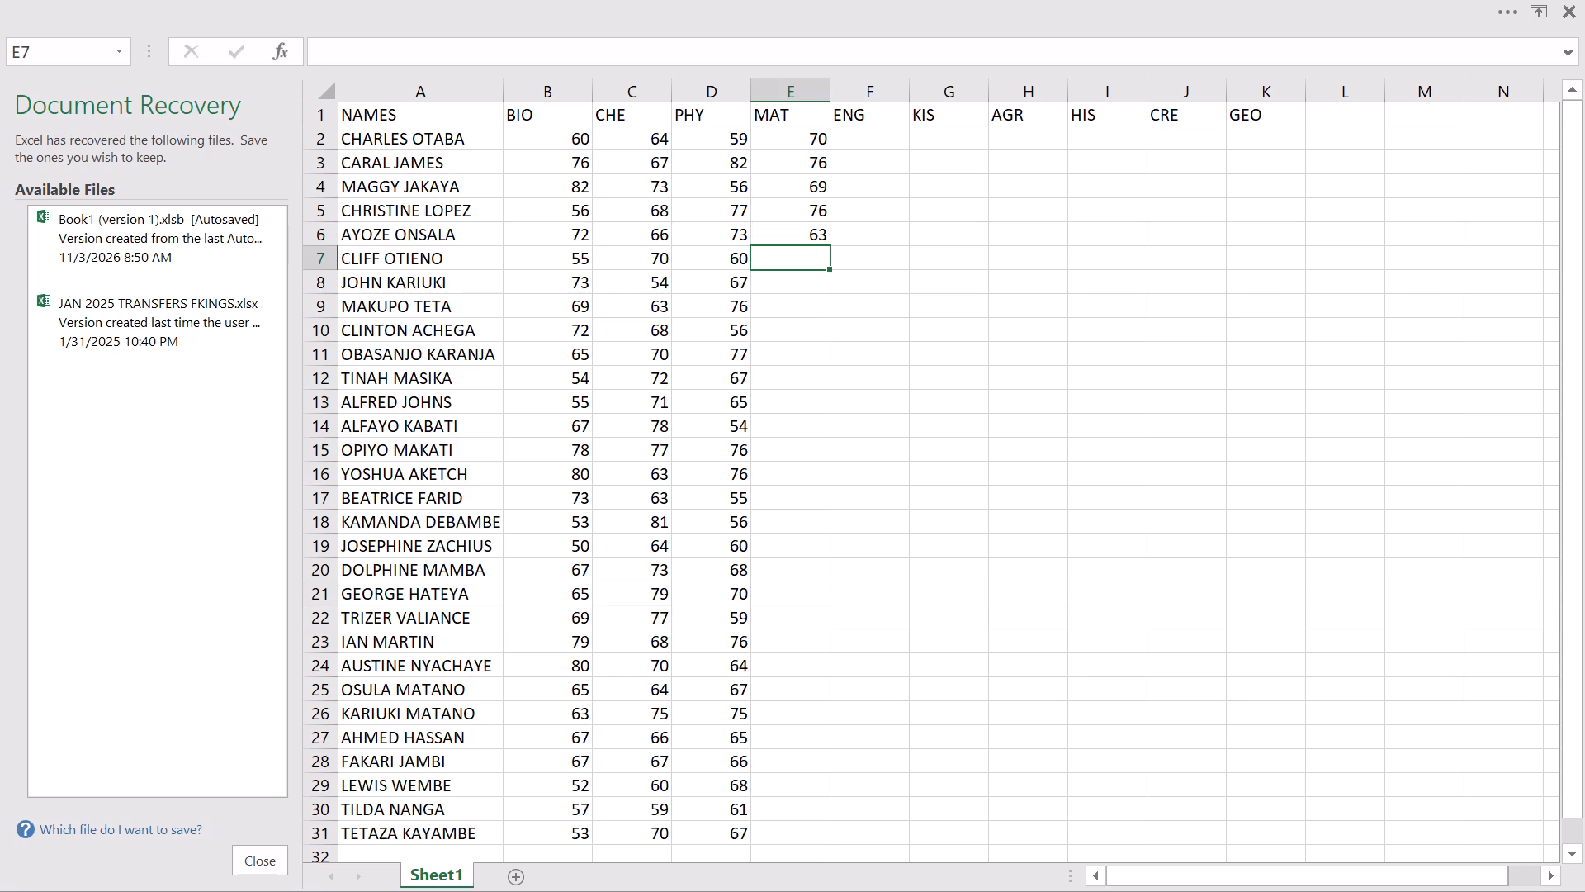
type("71")
key("Down")
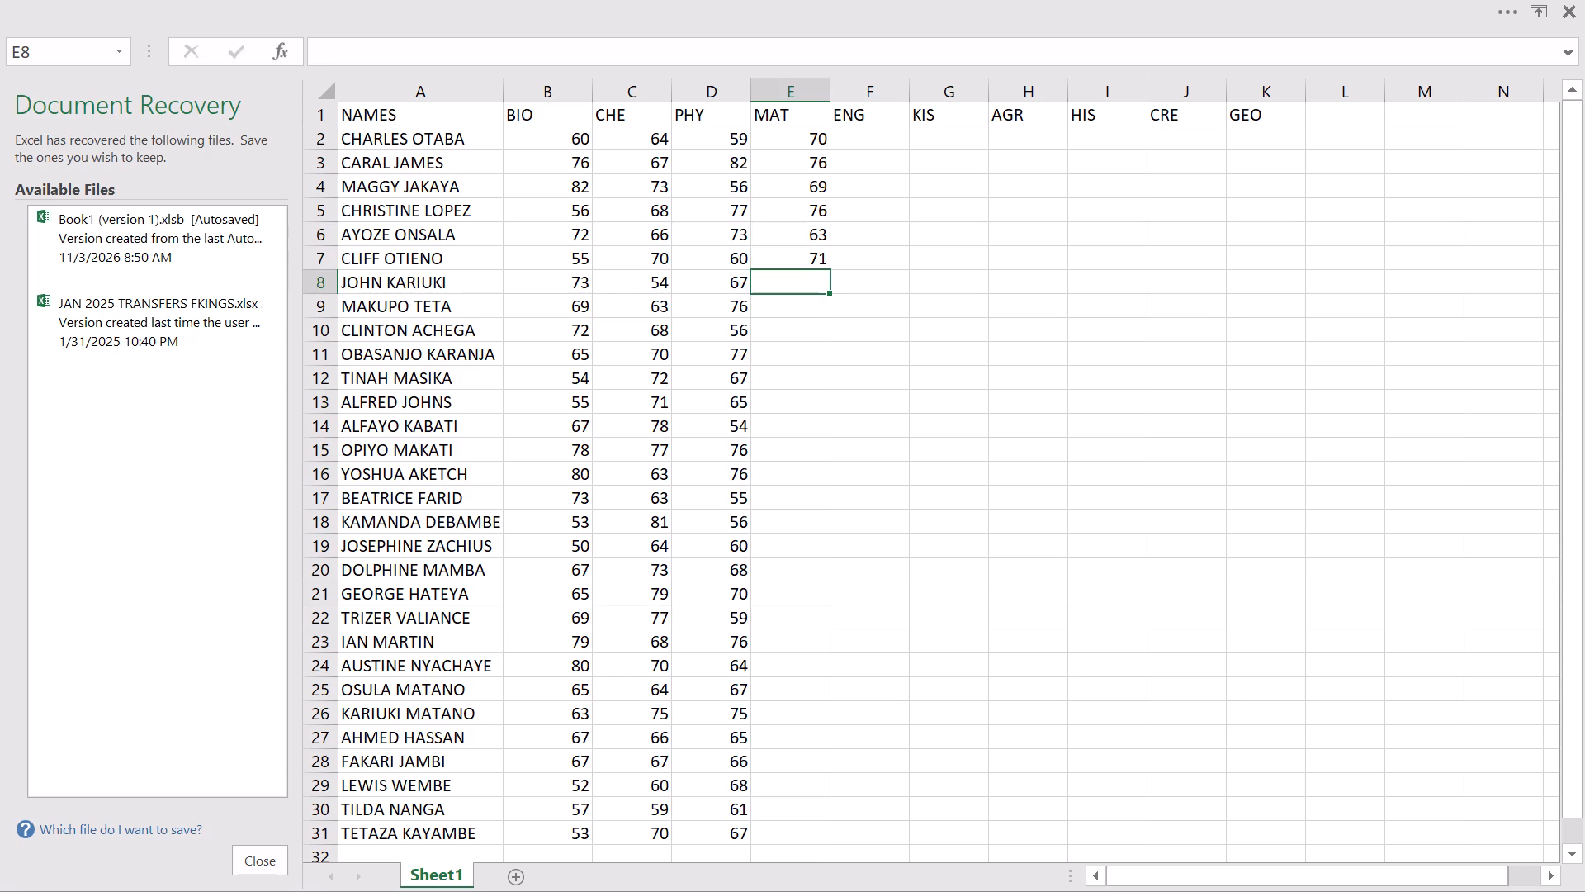
type("70")
key("Down")
Enter the MAT marks 56, 75 and 60 for the next three students in cells E9 to E11.
key("5")
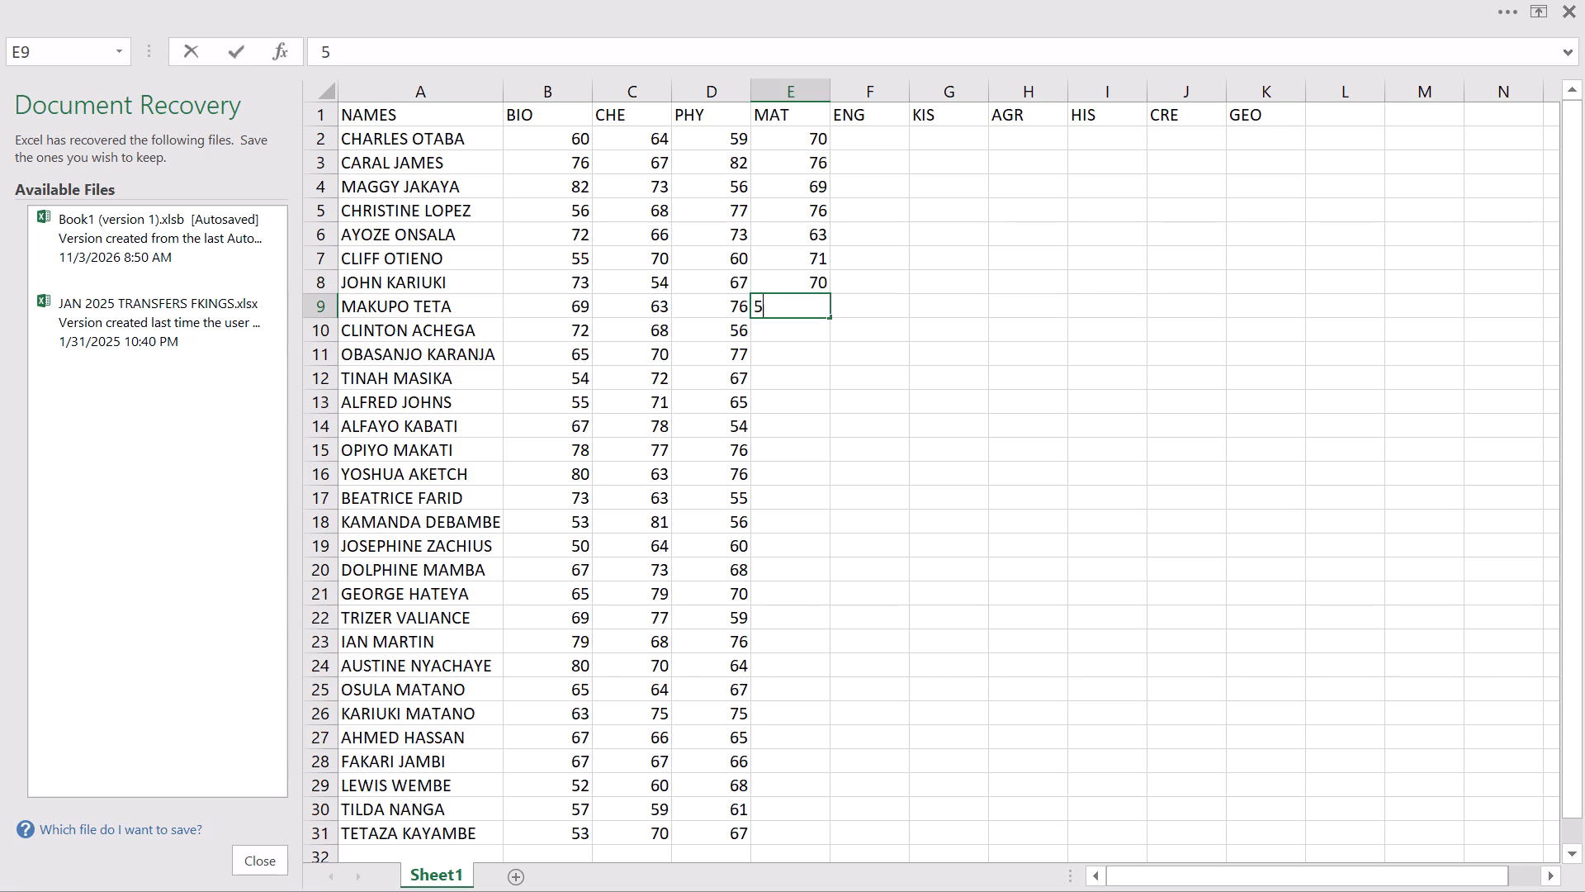
key("6")
key("7")
key("9")
key("BackSpace")
key("BackSpace")
key("Down")
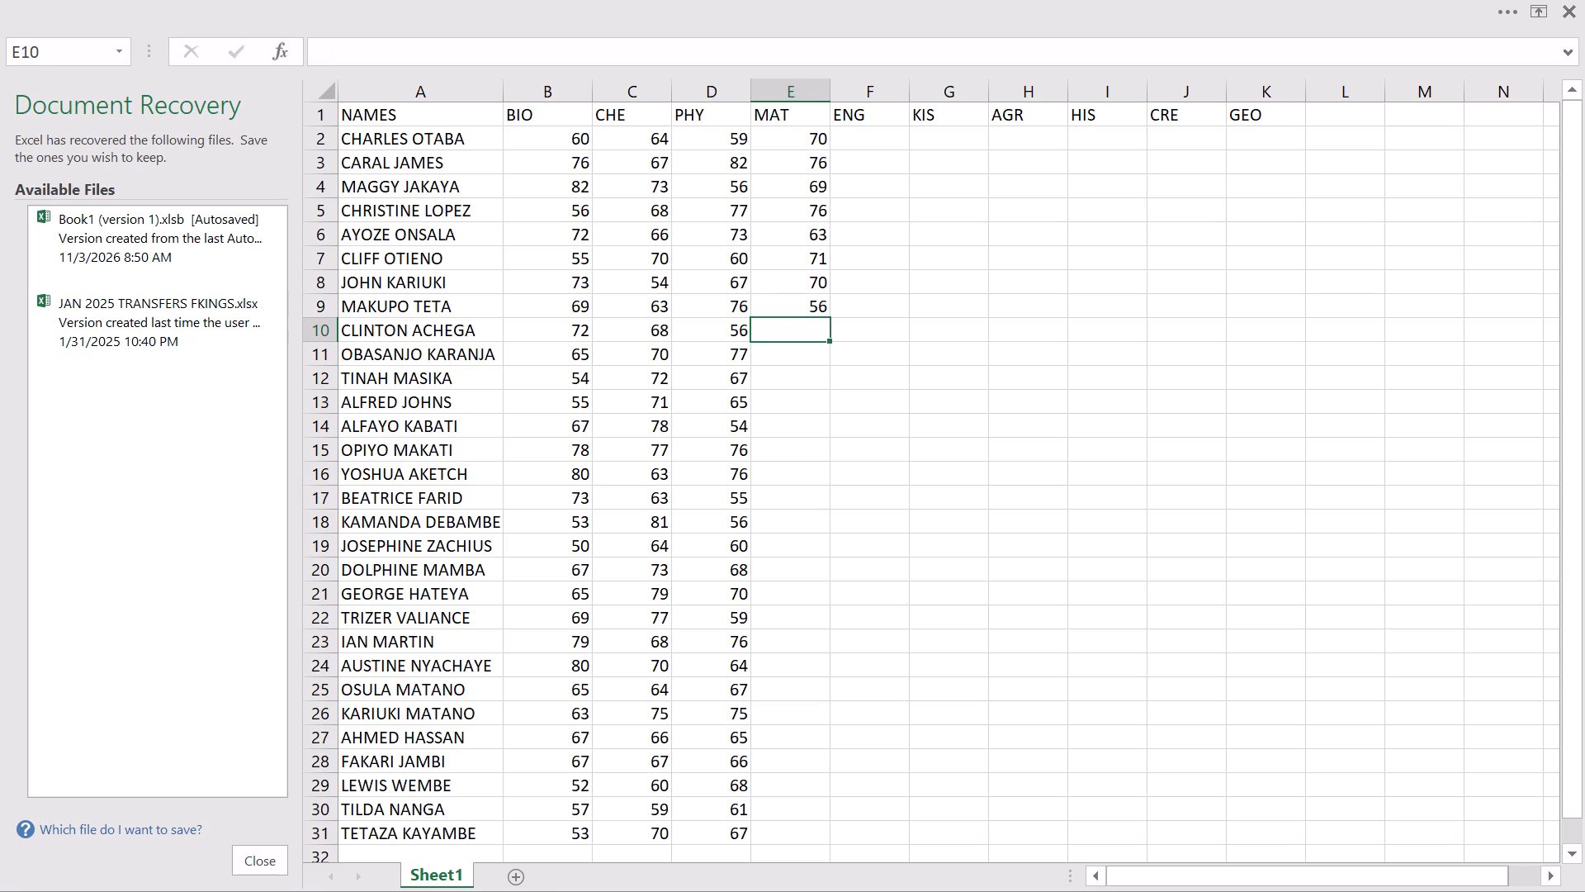
type("75")
key("Down")
key("6")
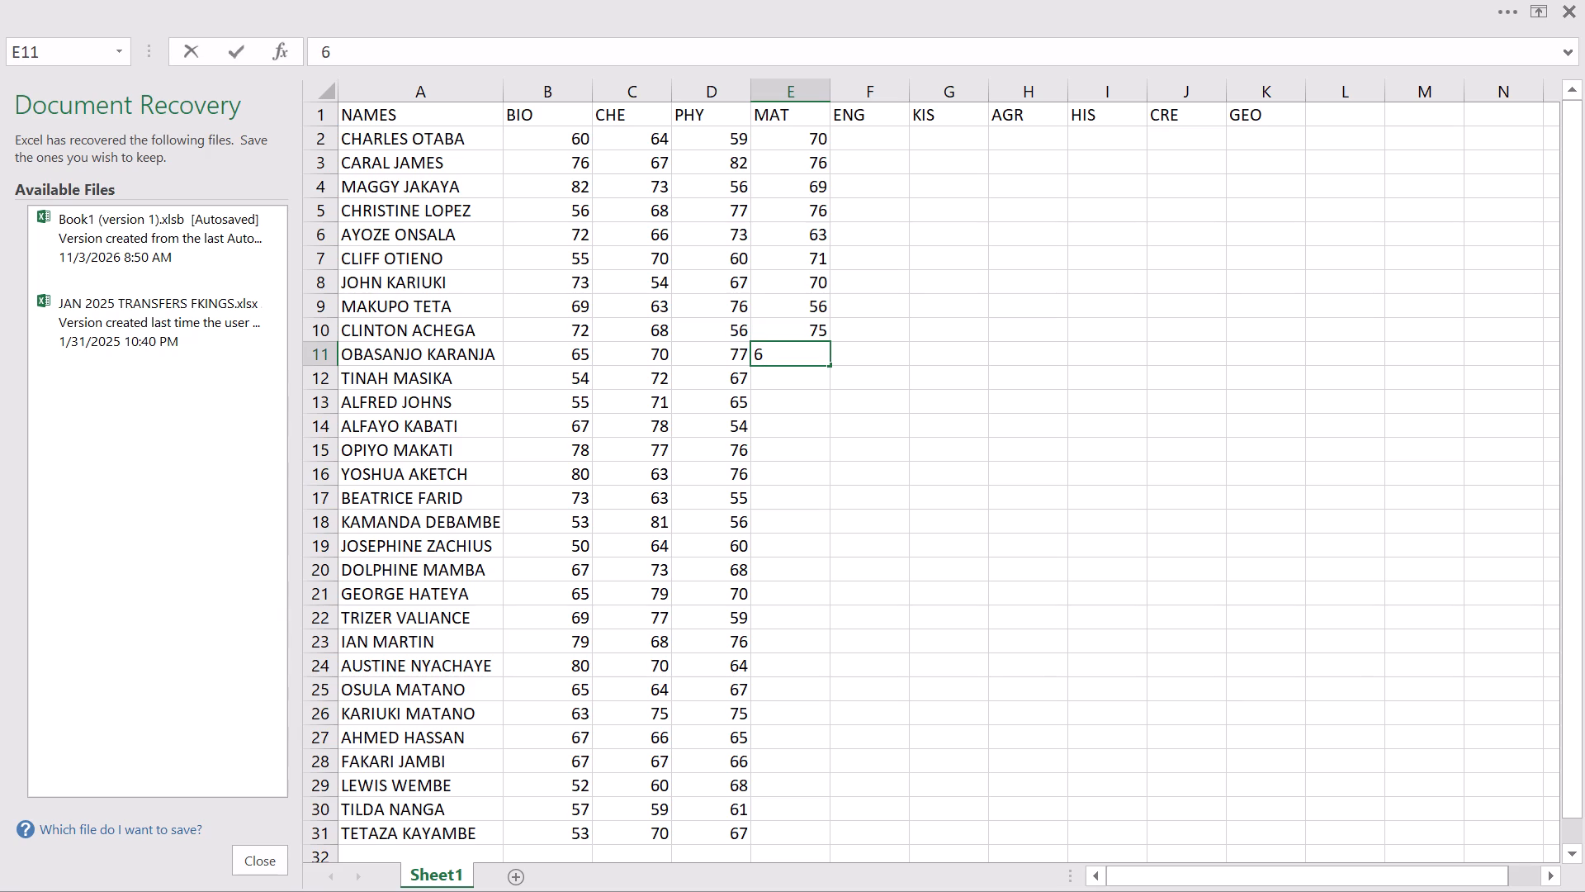
key("0")
key("Down")
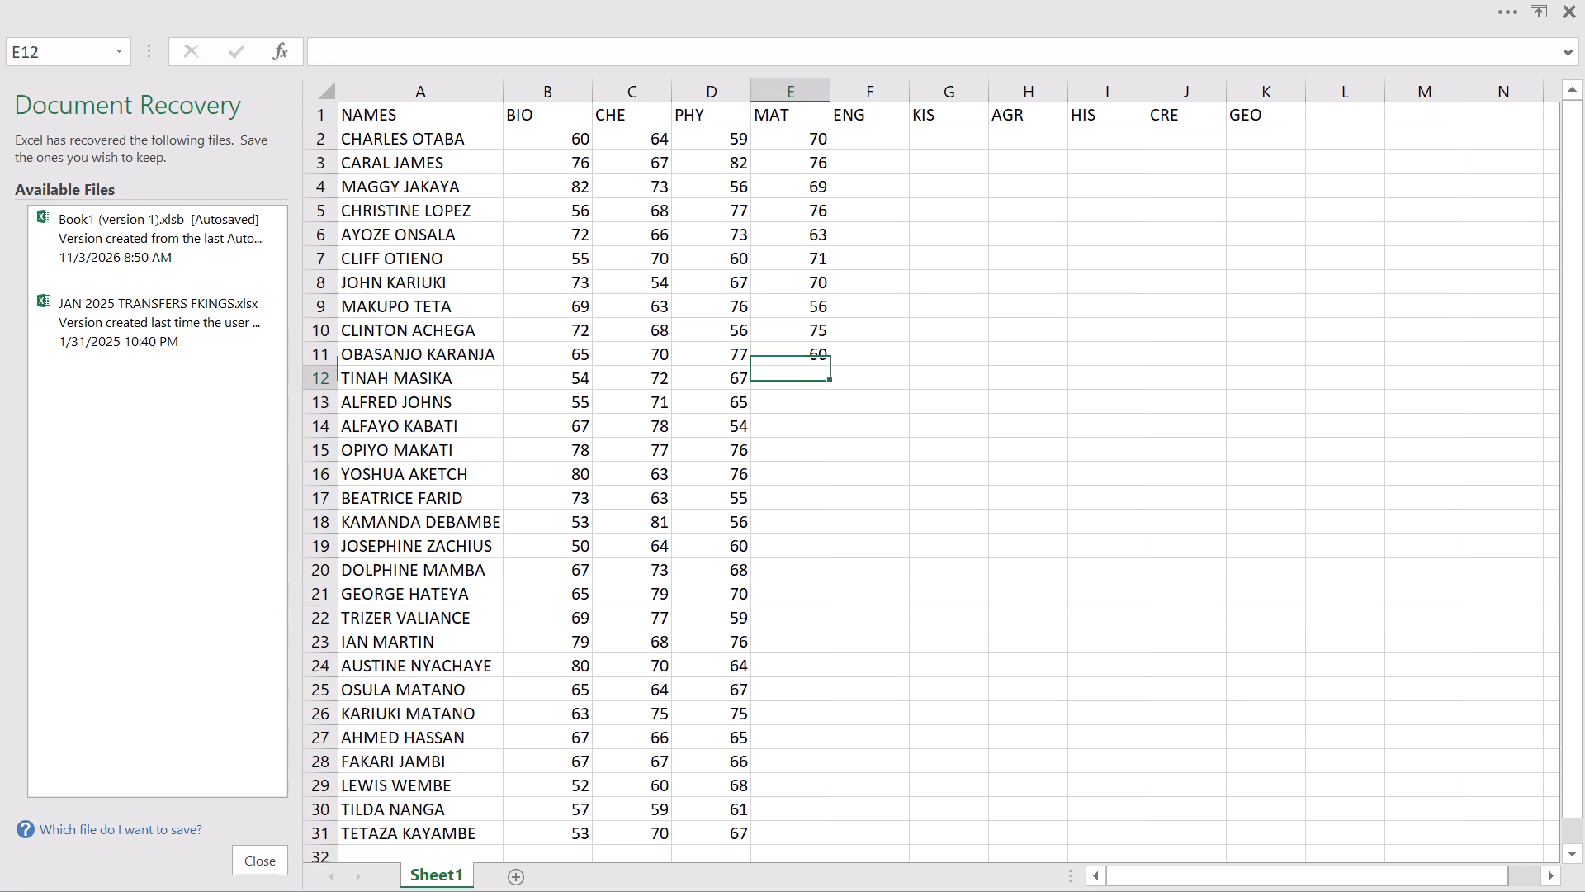
Enter the MAT marks 75, 79, 57 and 70 for the next four students in cells E12 to E15.
key("7")
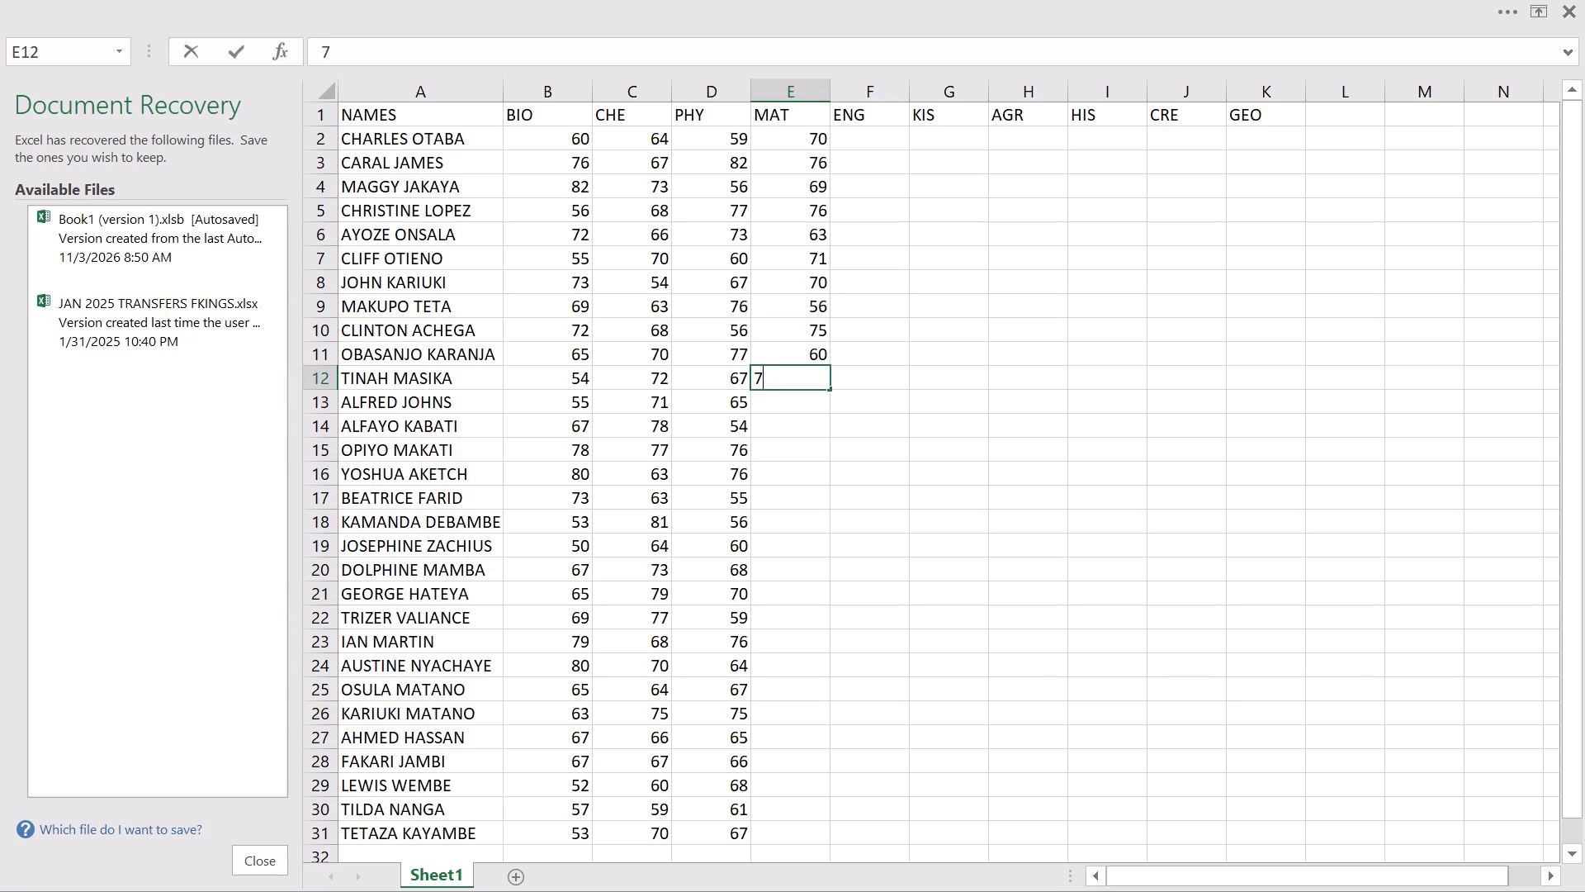
key("5")
key("Down")
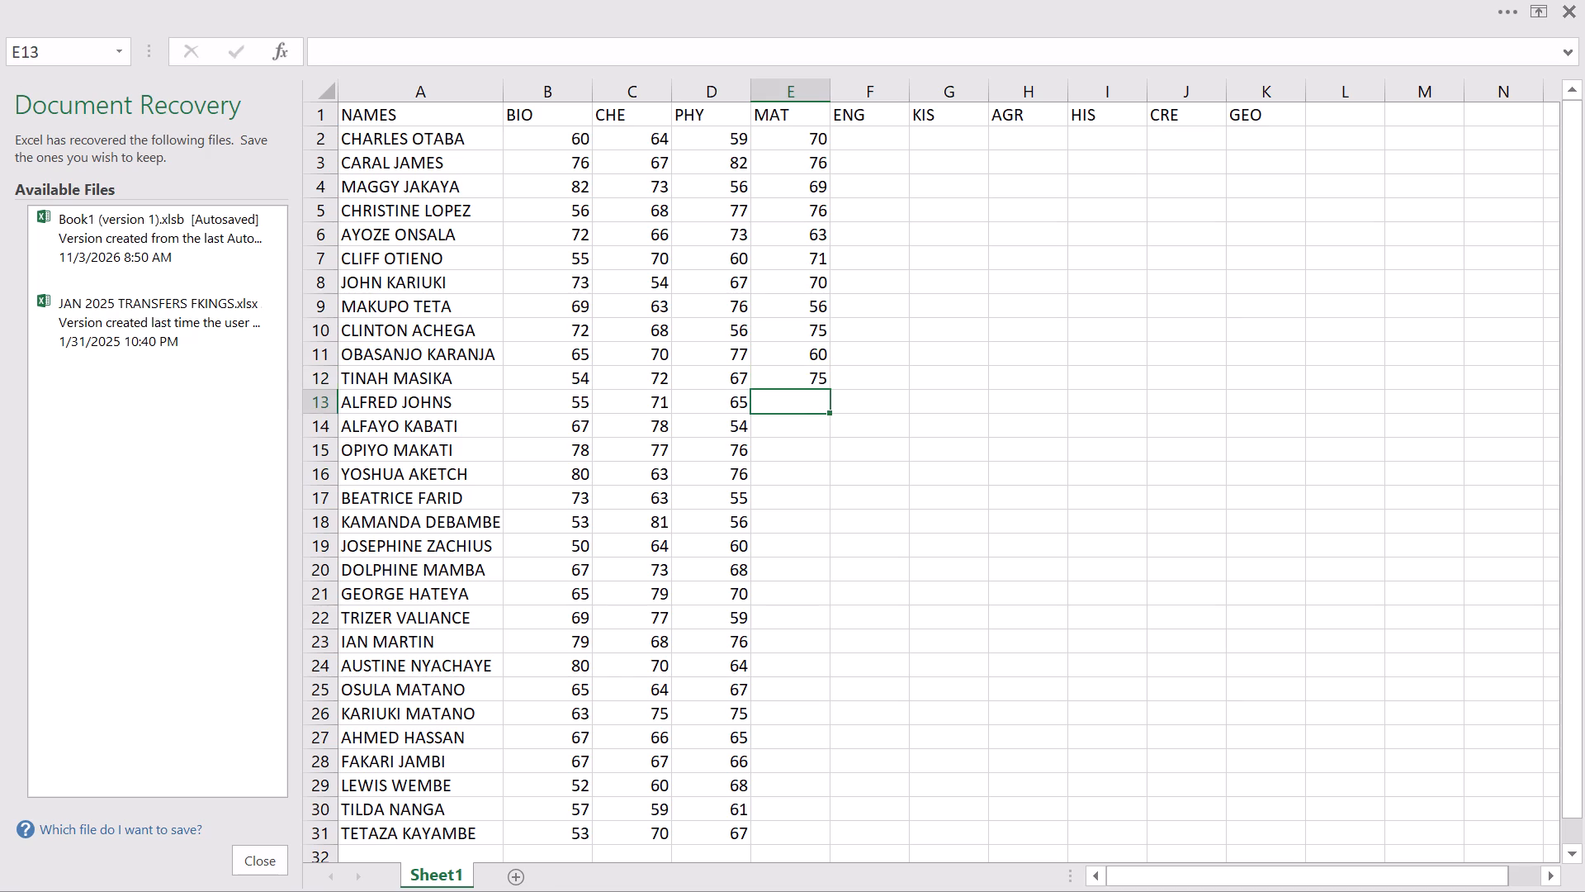
key("7")
key("9")
key("Down")
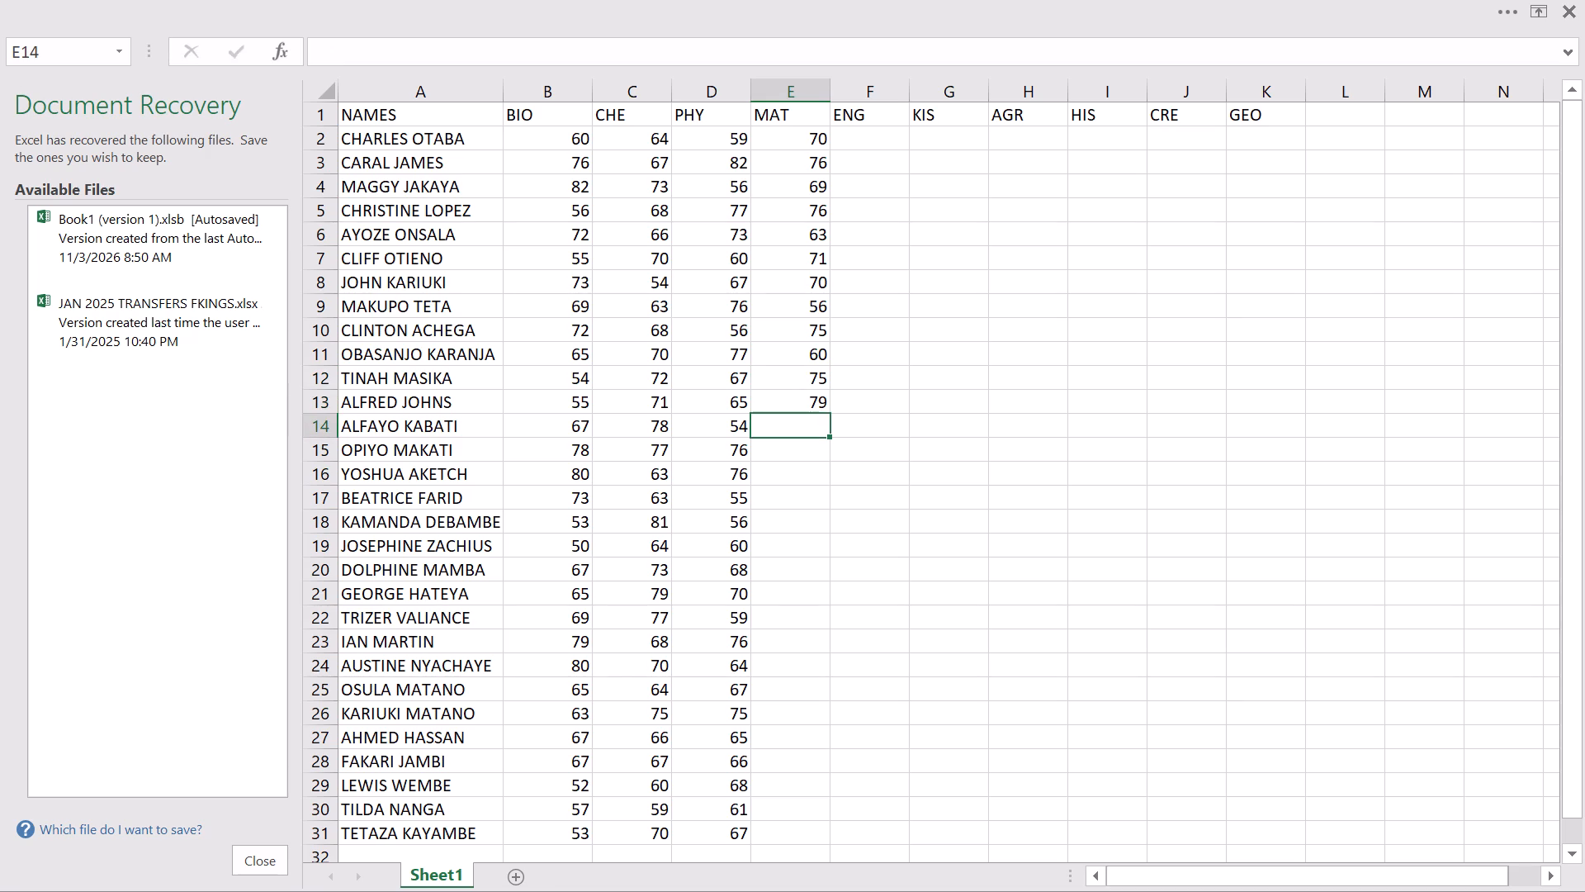
key("5")
key("7")
key("Down")
key("7")
key("0")
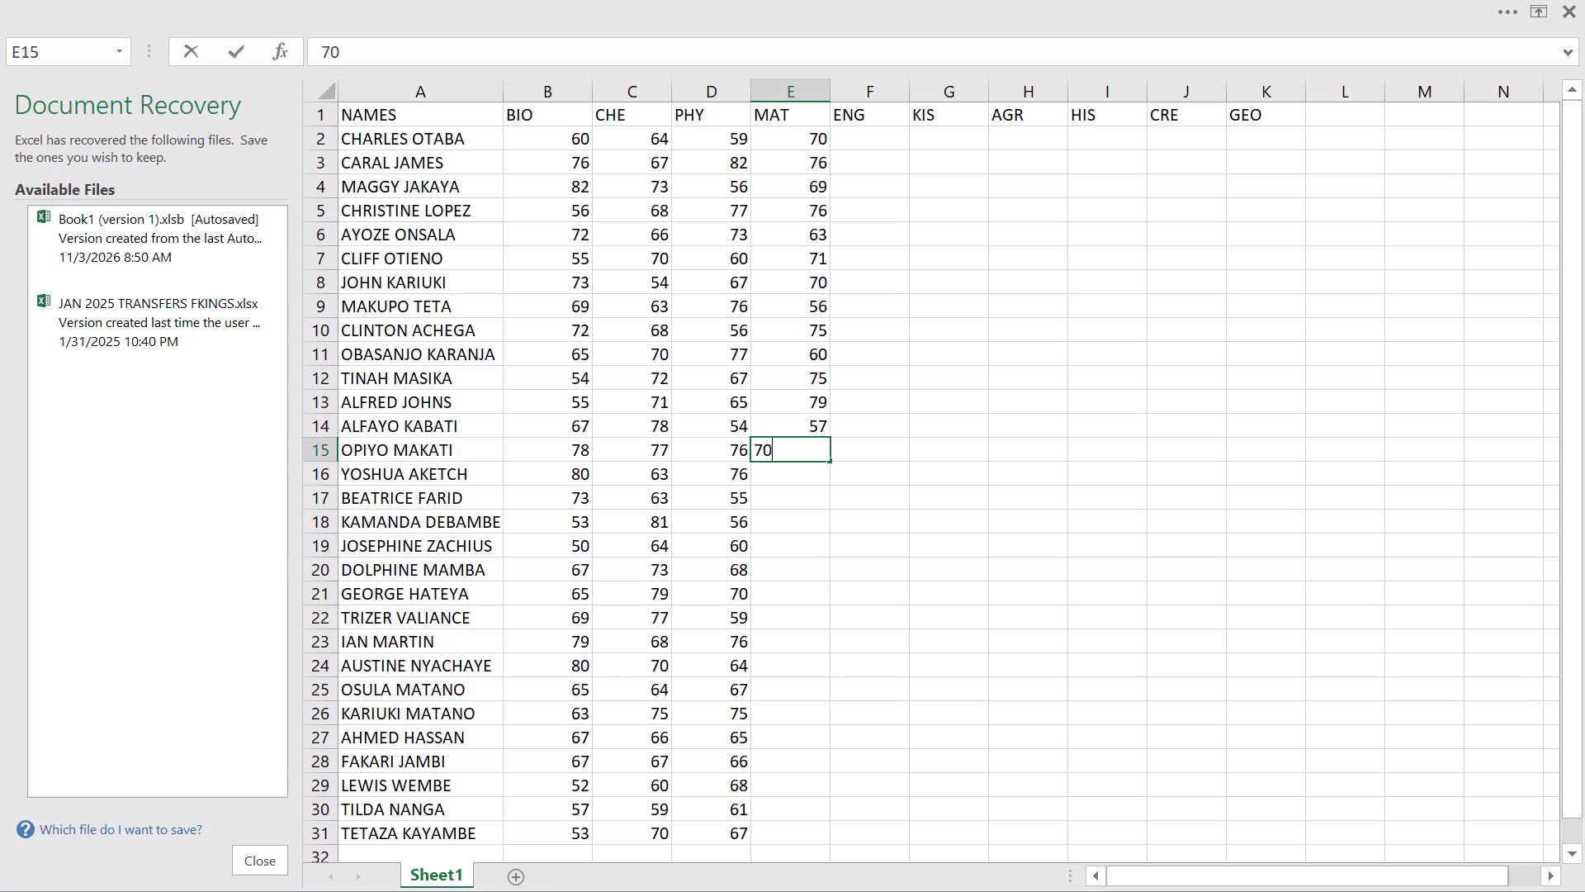
key("Down")
Enter the MAT marks 72, 75, 78 and 76 for the next four students in cells E16 to E19.
key("7")
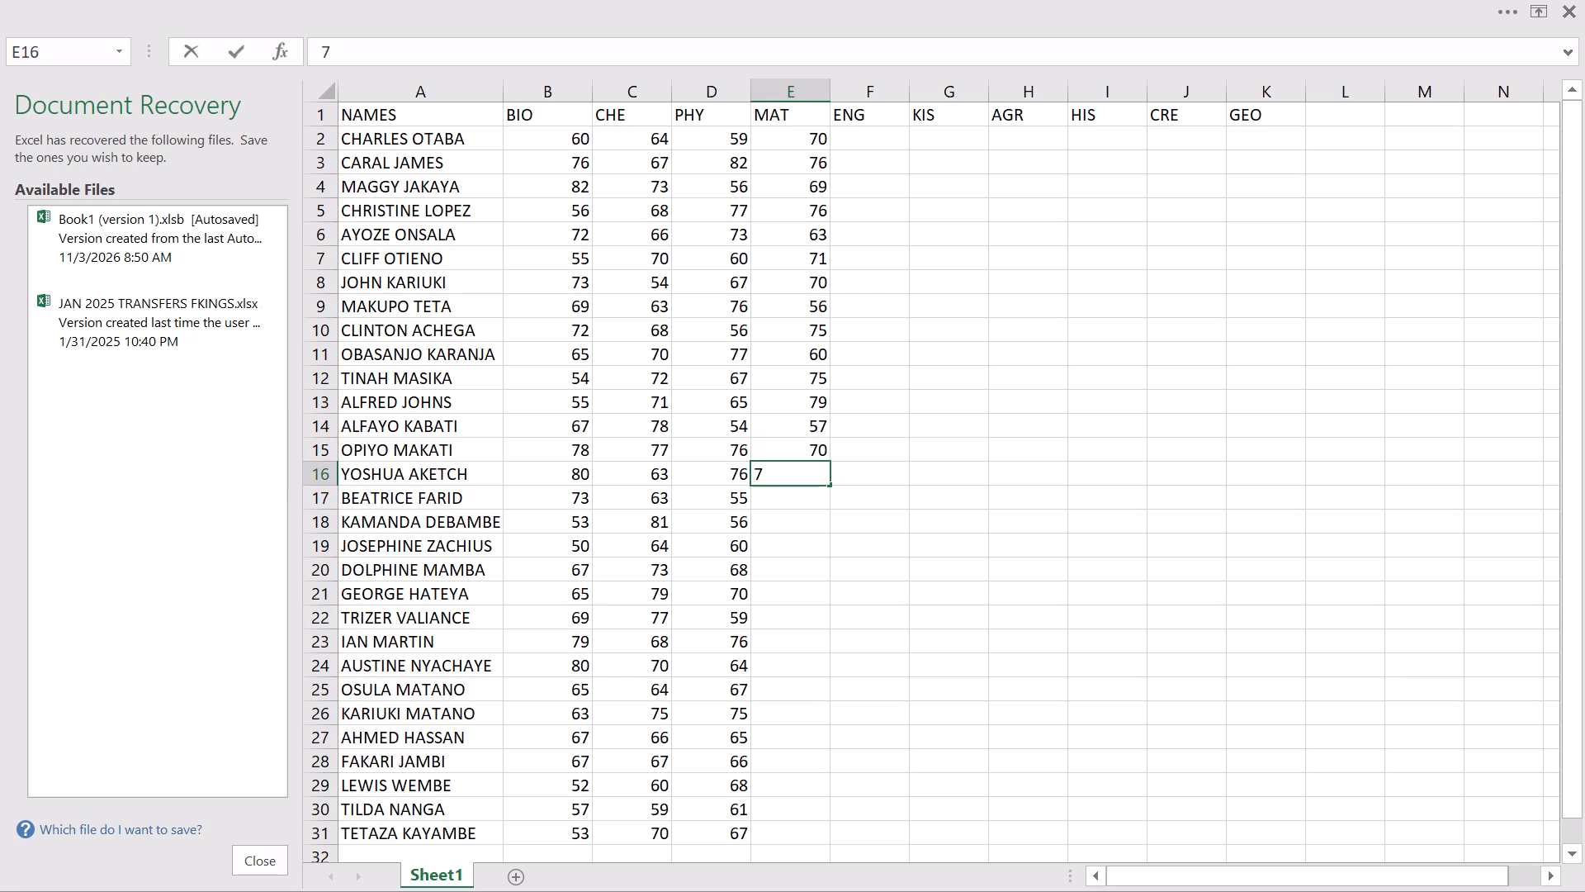
key("2")
key("Down")
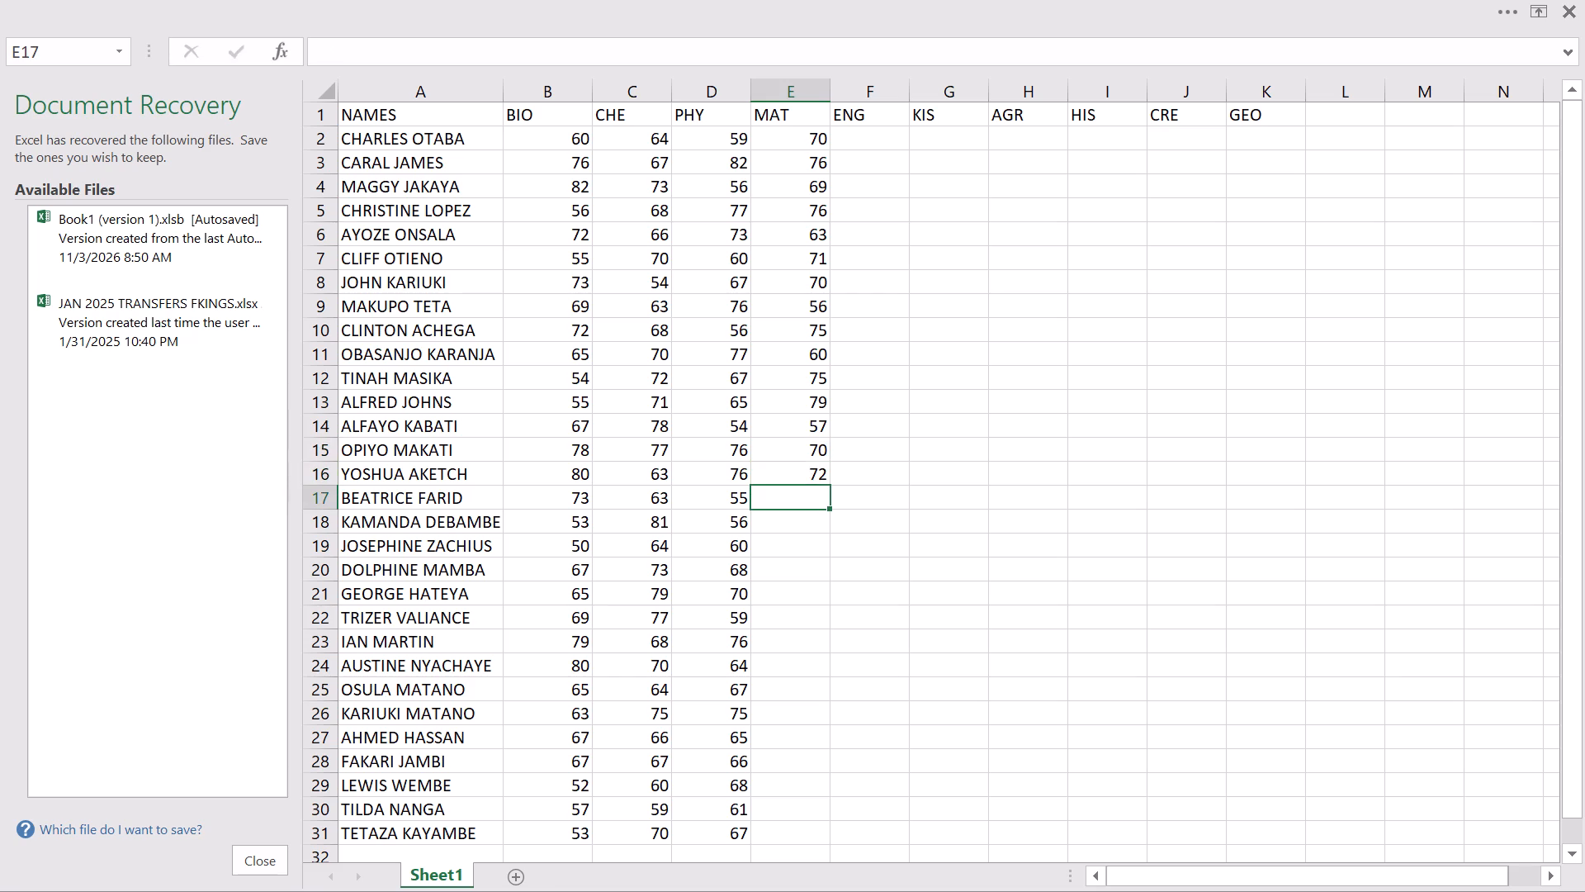
key("7")
key("5")
key("Down")
key("7")
key("8")
key("Down")
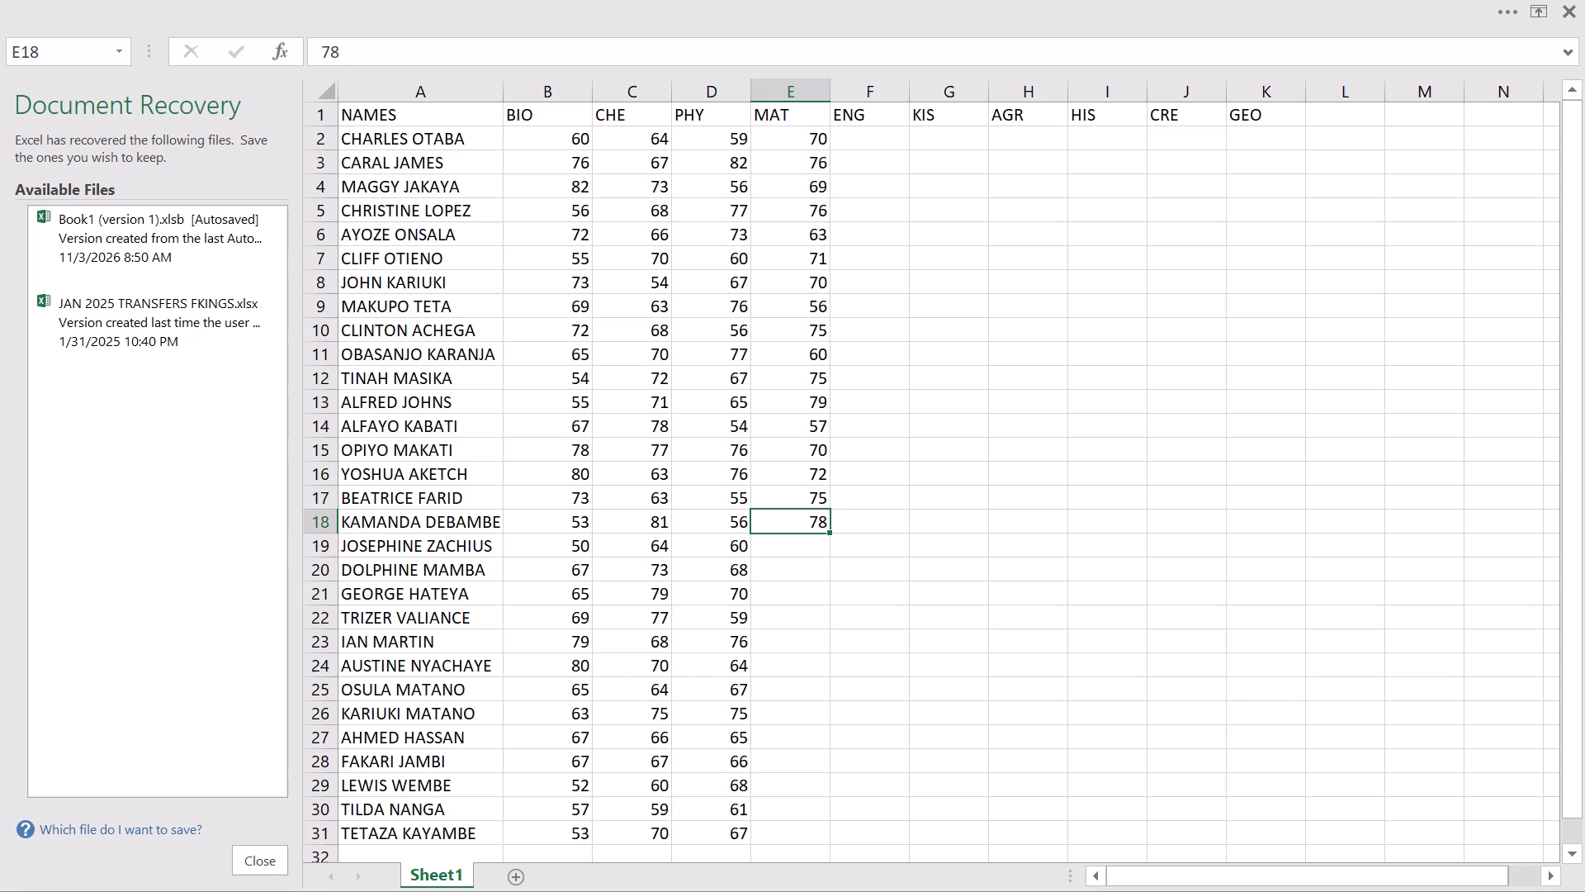
key("7")
key("6")
key("Down")
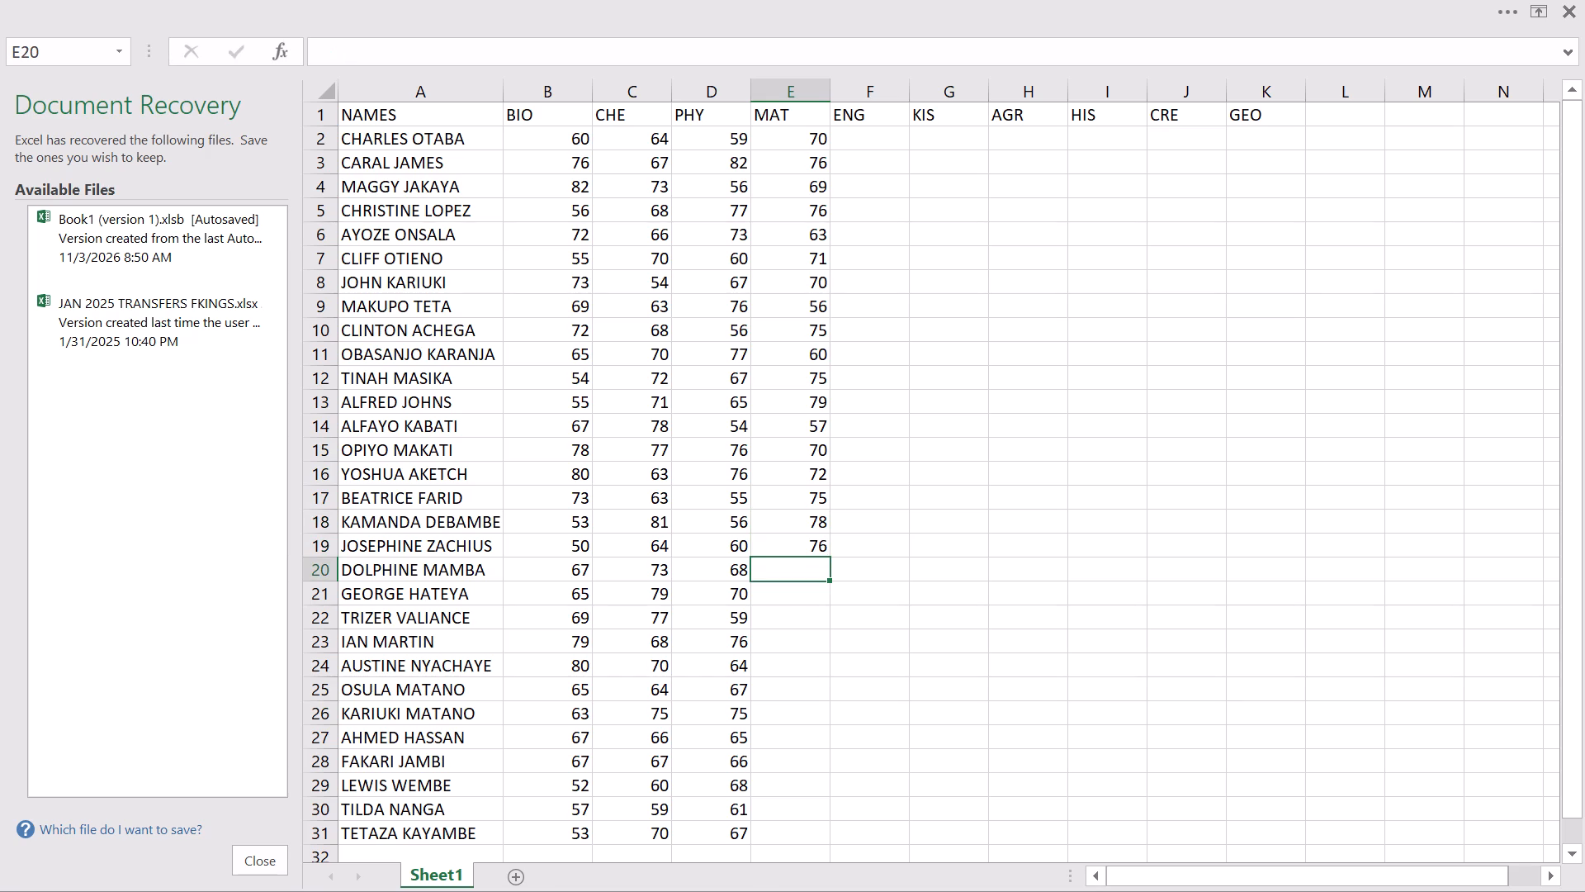
Enter the MAT marks 58, 75, 79 and 70 for the next four students in cells E20 to E23.
key("5")
key("8")
key("Down")
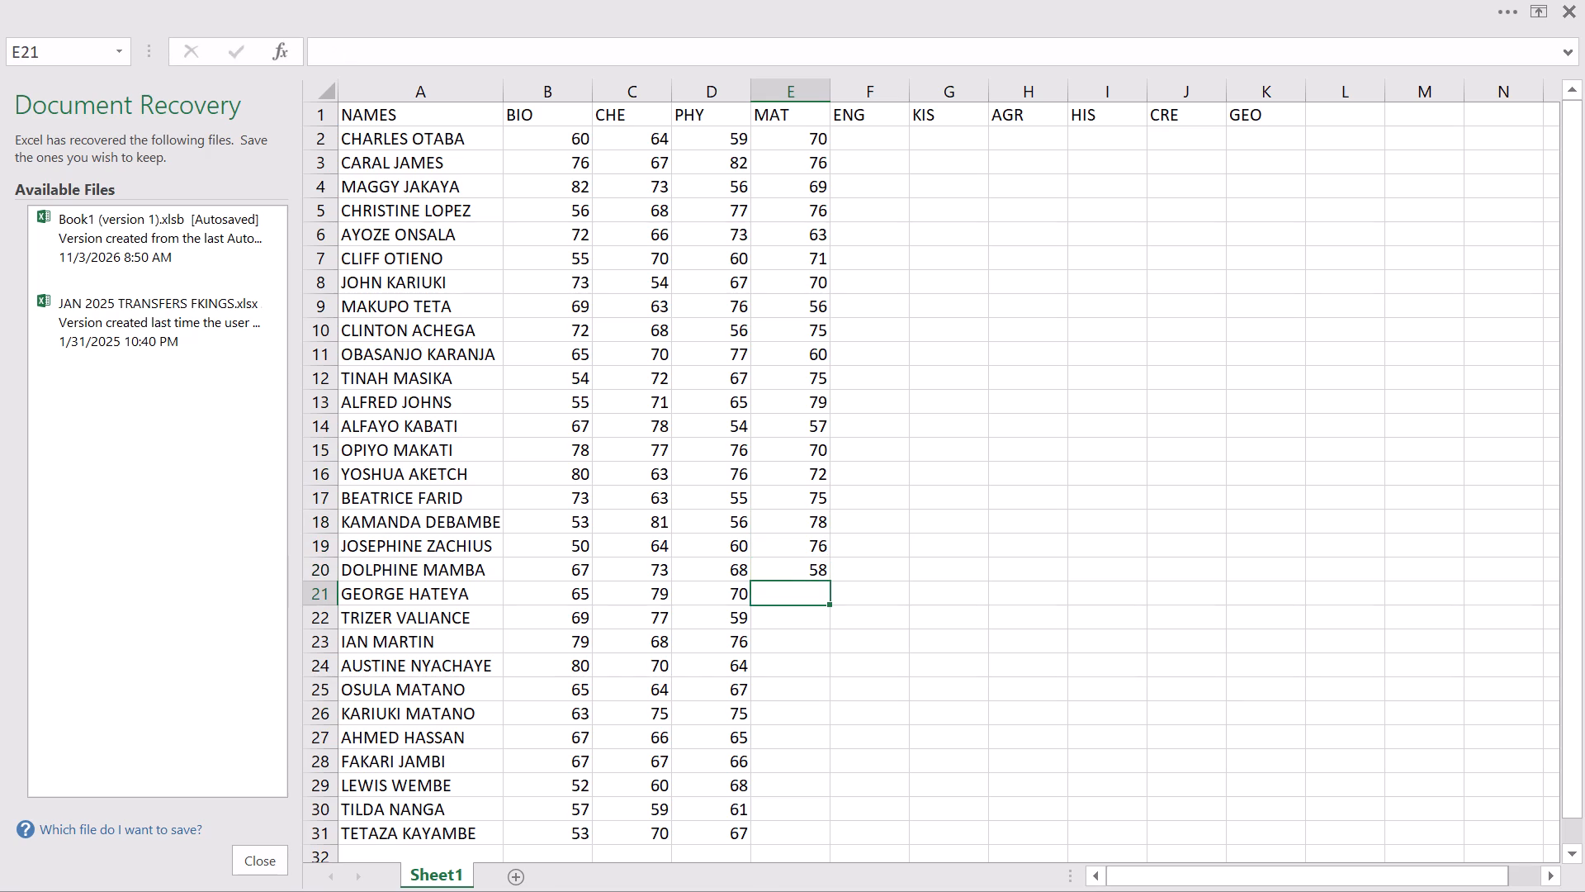
key("7")
key("5")
key("Down")
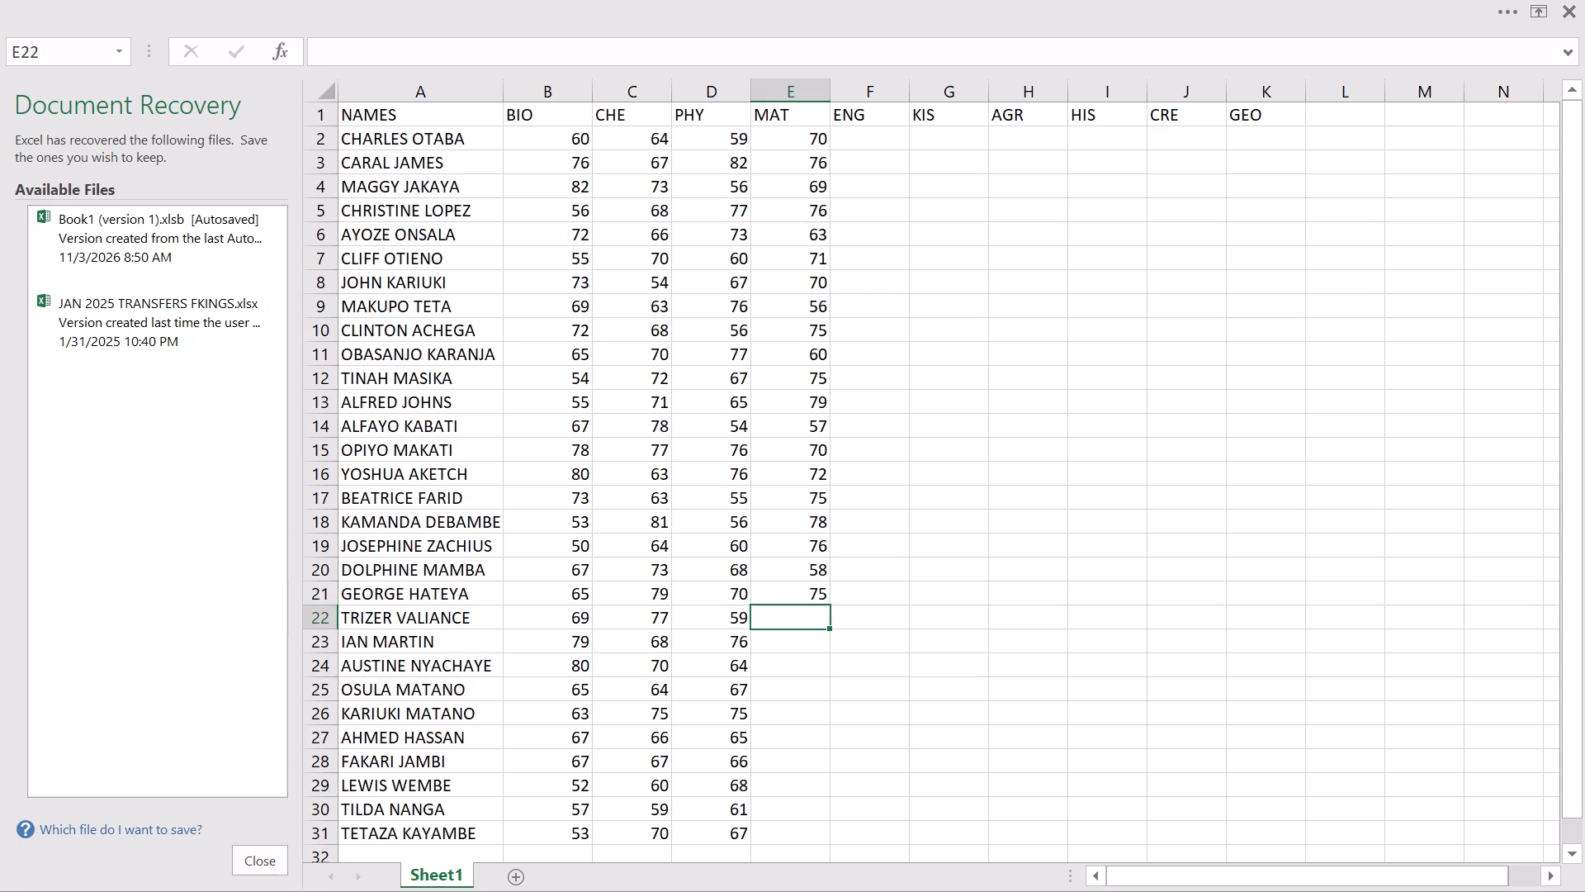
key("7")
key("9")
key("Down")
key("7")
key("0")
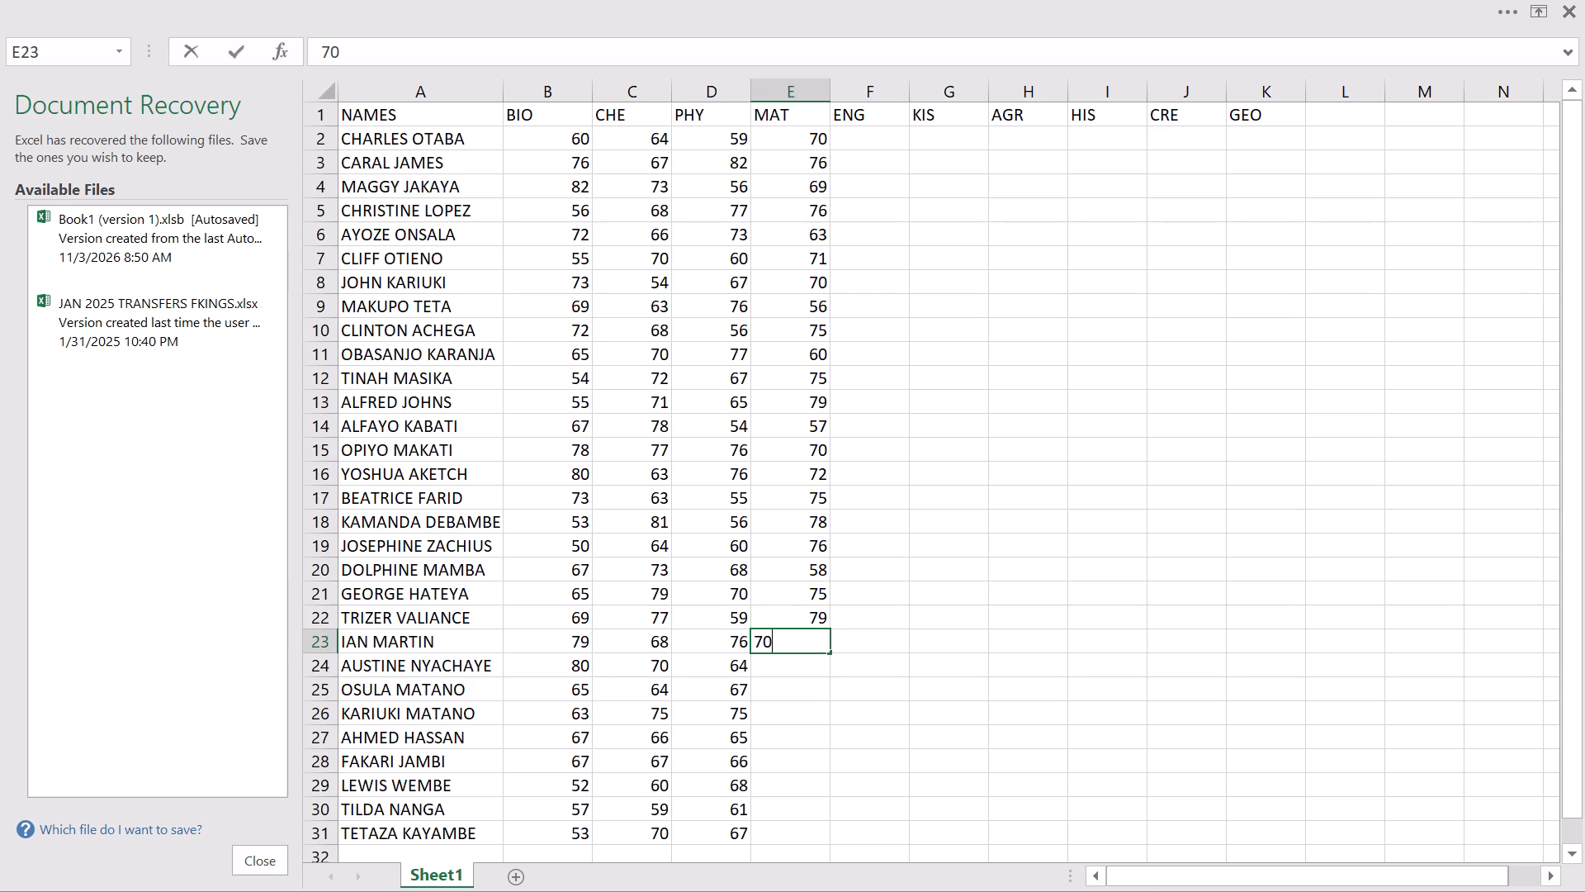
key("Down")
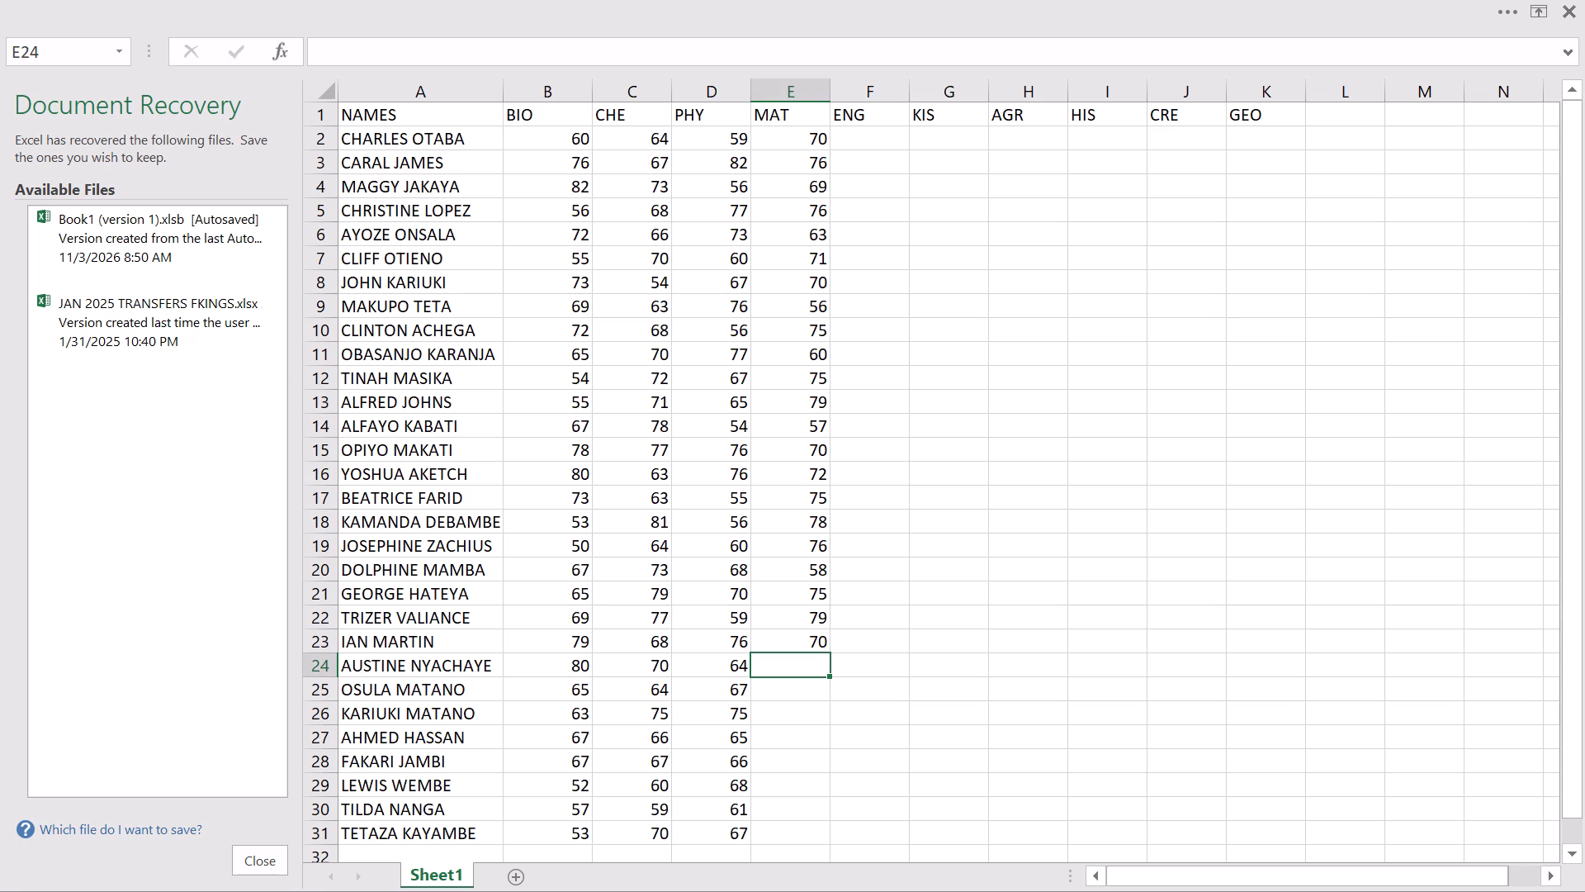
Enter the MAT marks 74, 75, 70 and 65 for the next four students in cells E24 to E27.
key("7")
key("4")
key("Down")
type("75")
key("Down")
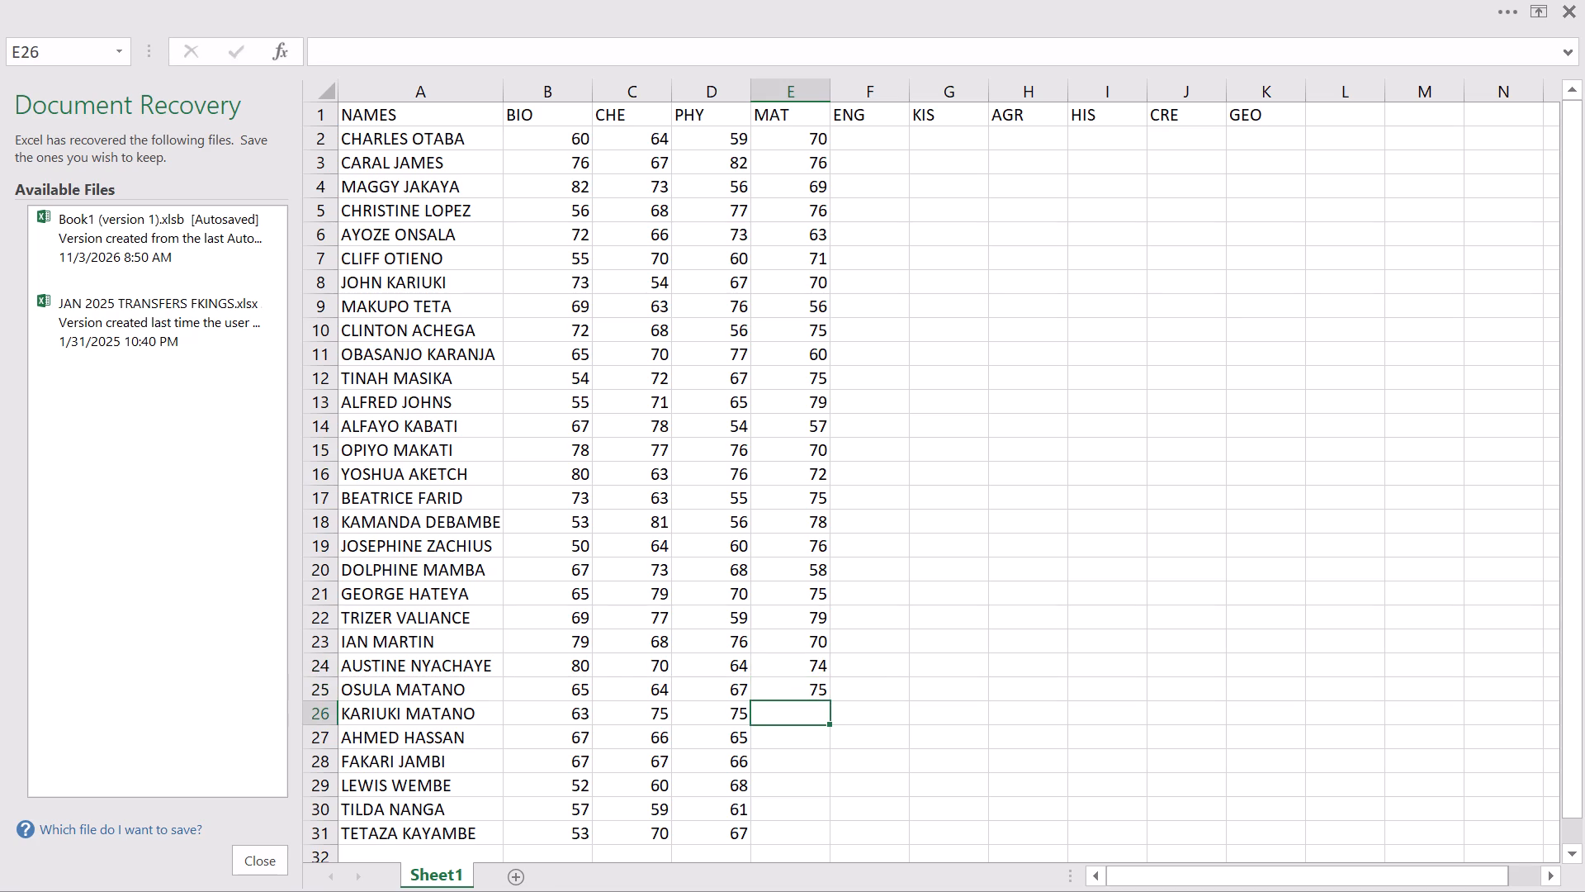
type("70")
key("Down")
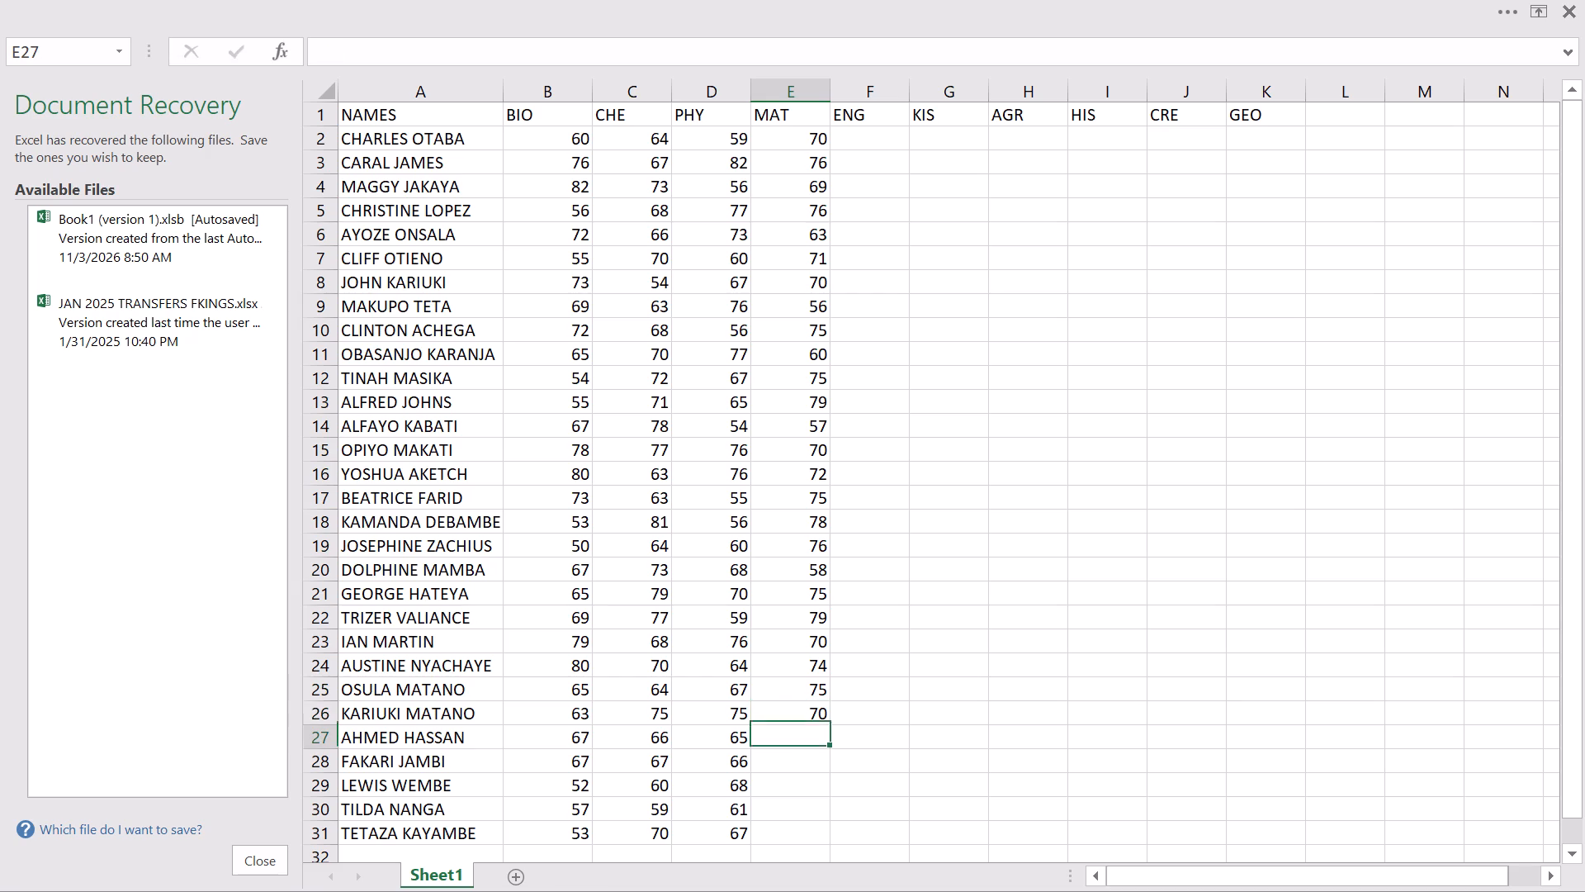
type("65")
key("Down")
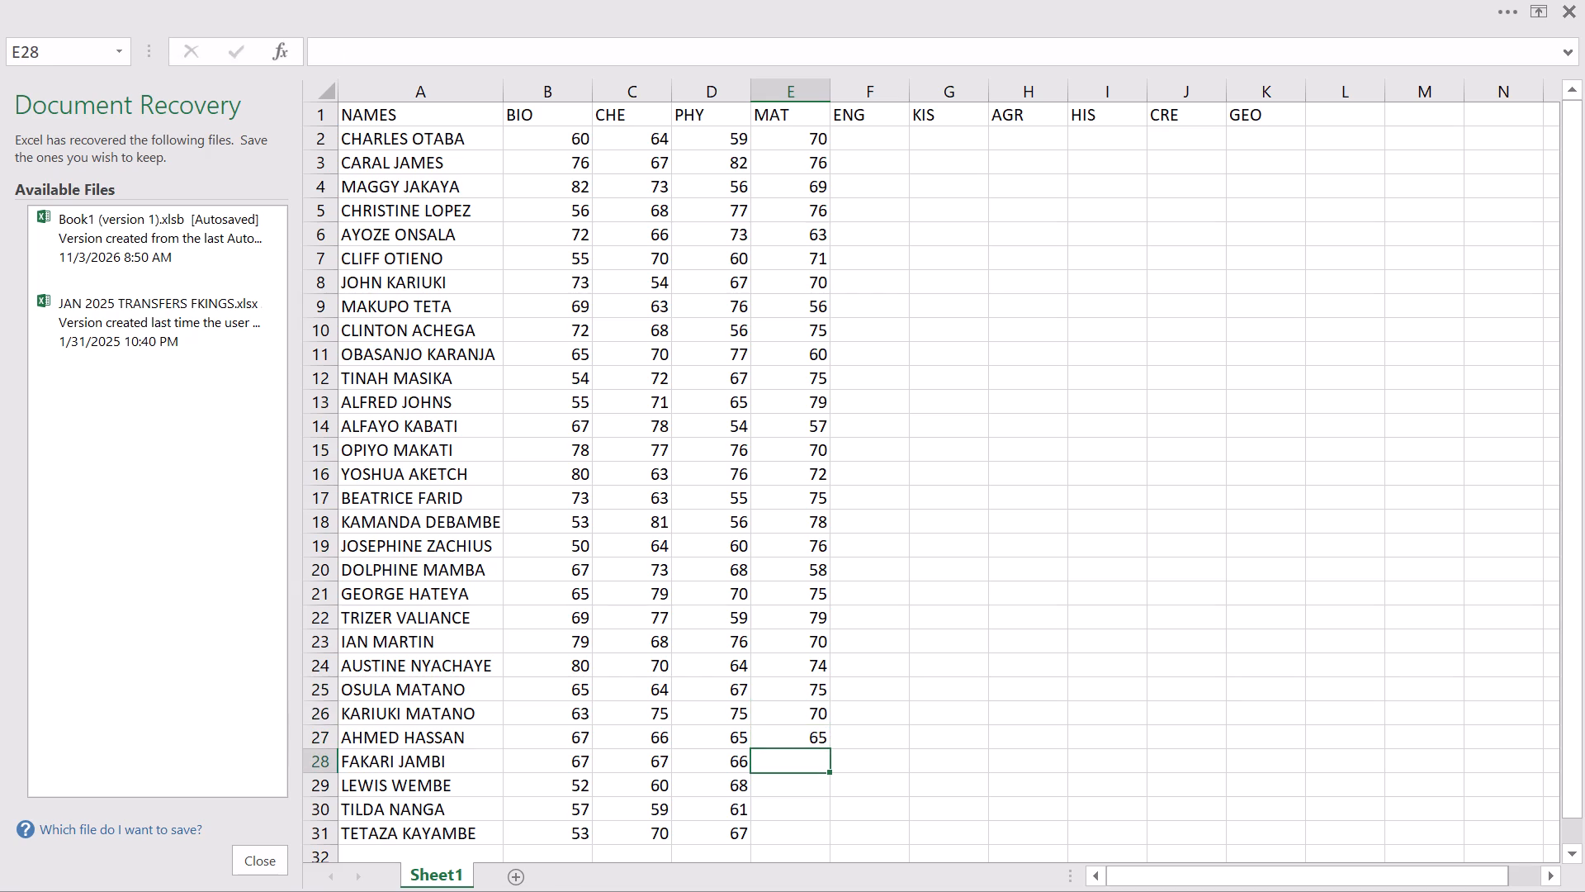
Enter the MAT marks 62, 79, 75 and 71 for the last four students in cells E28 to E31.
key("6")
key("2")
key("Down")
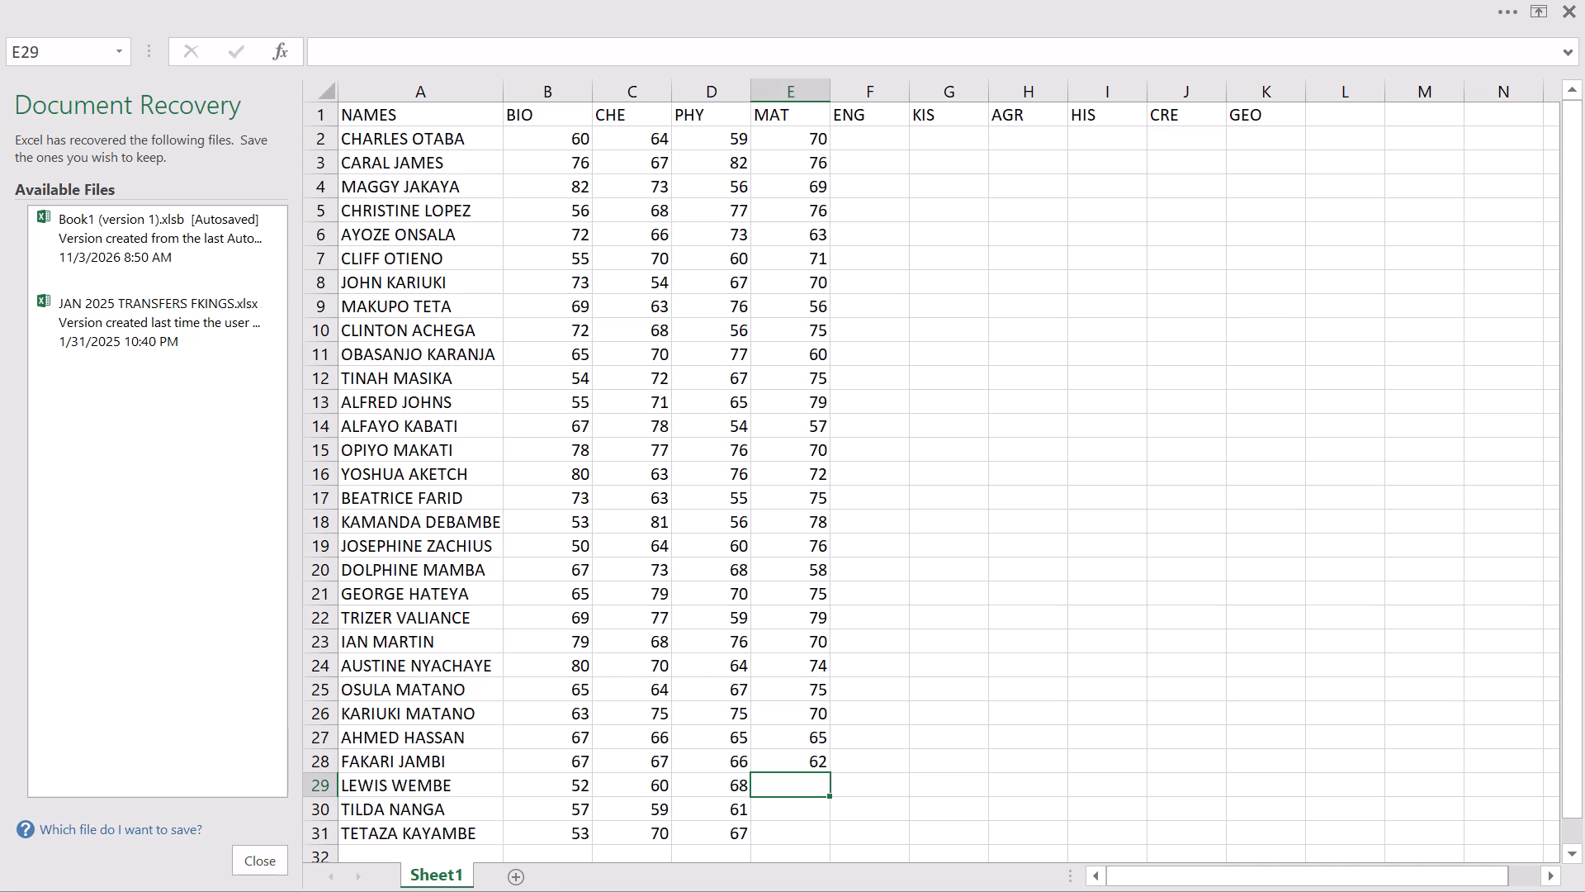
type("79")
key("Down")
type("75")
key("Down")
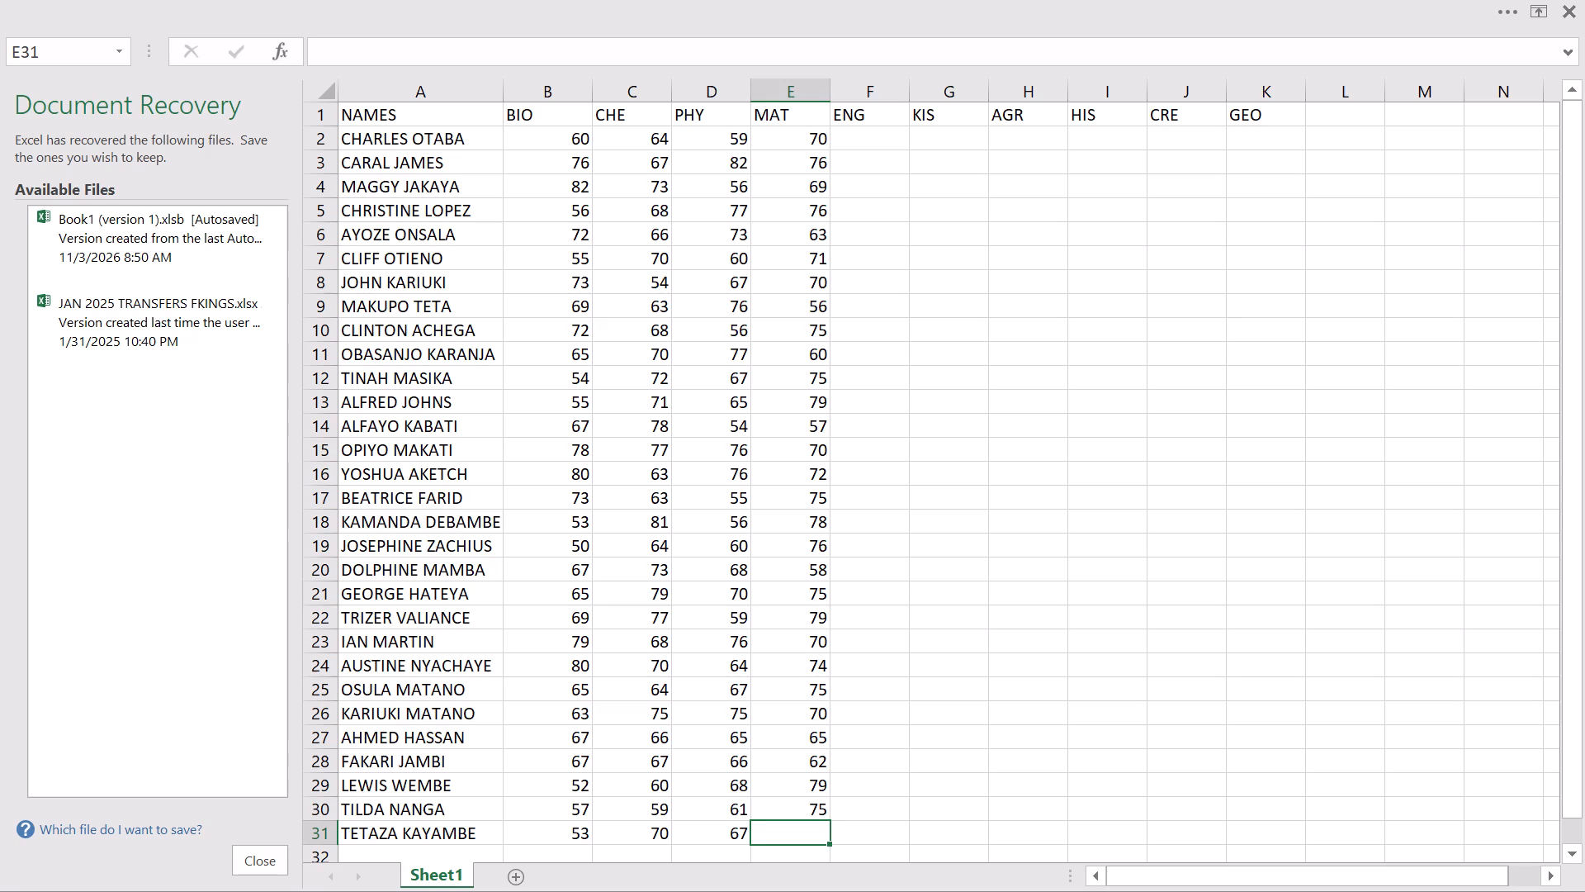
key("7")
key("1")
Enter the ENG marks 79, 75, 78 and 79 for the first four students in cells F2 to F5.
left_click(878, 139)
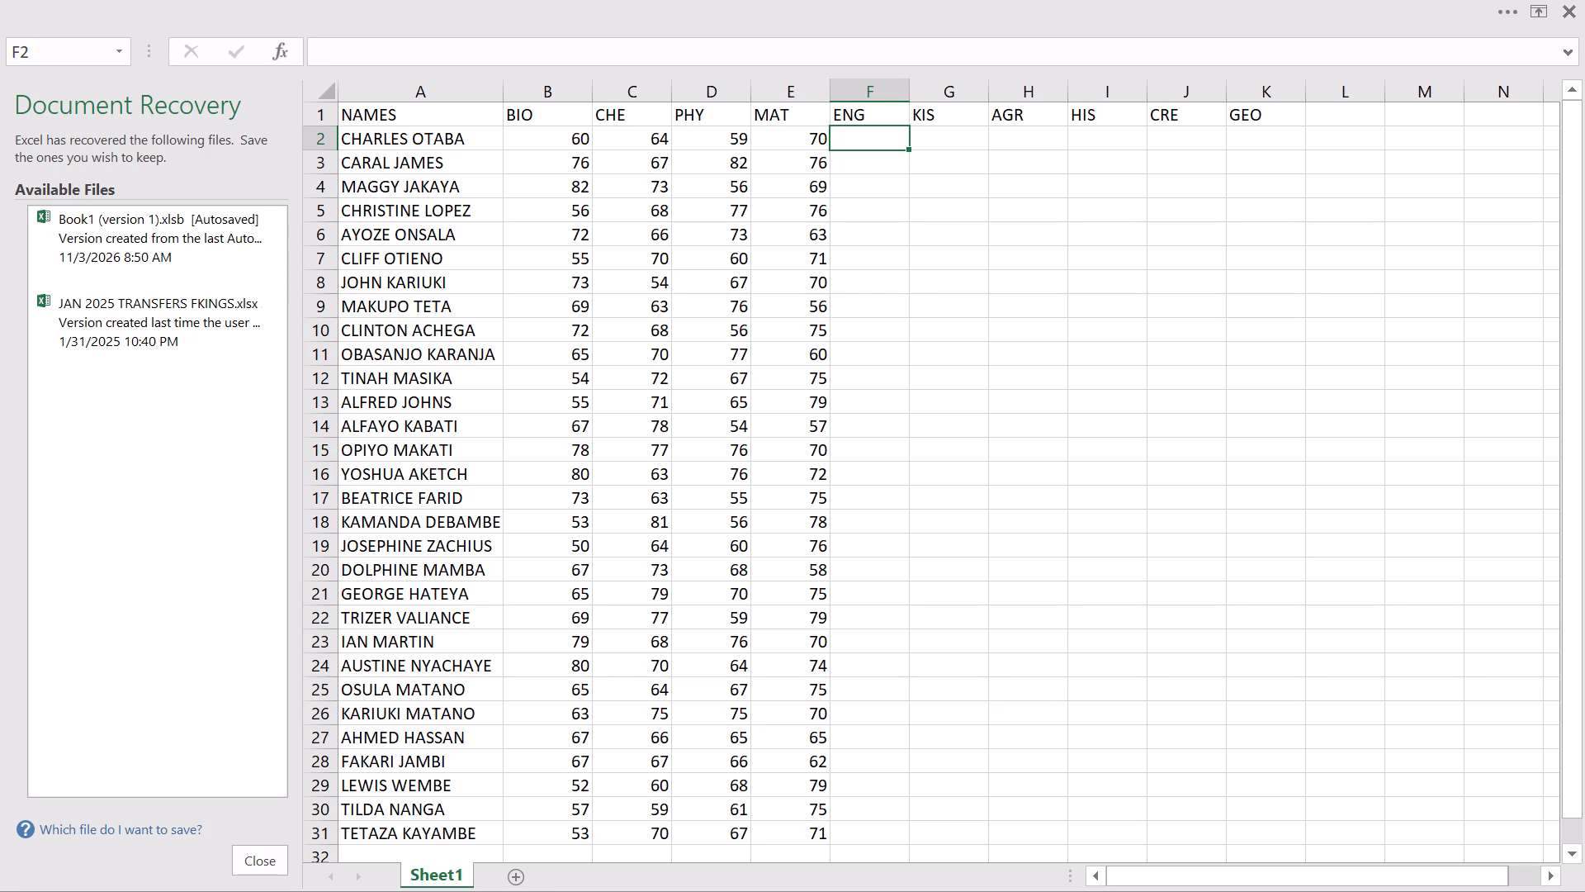
type("79")
key("Down")
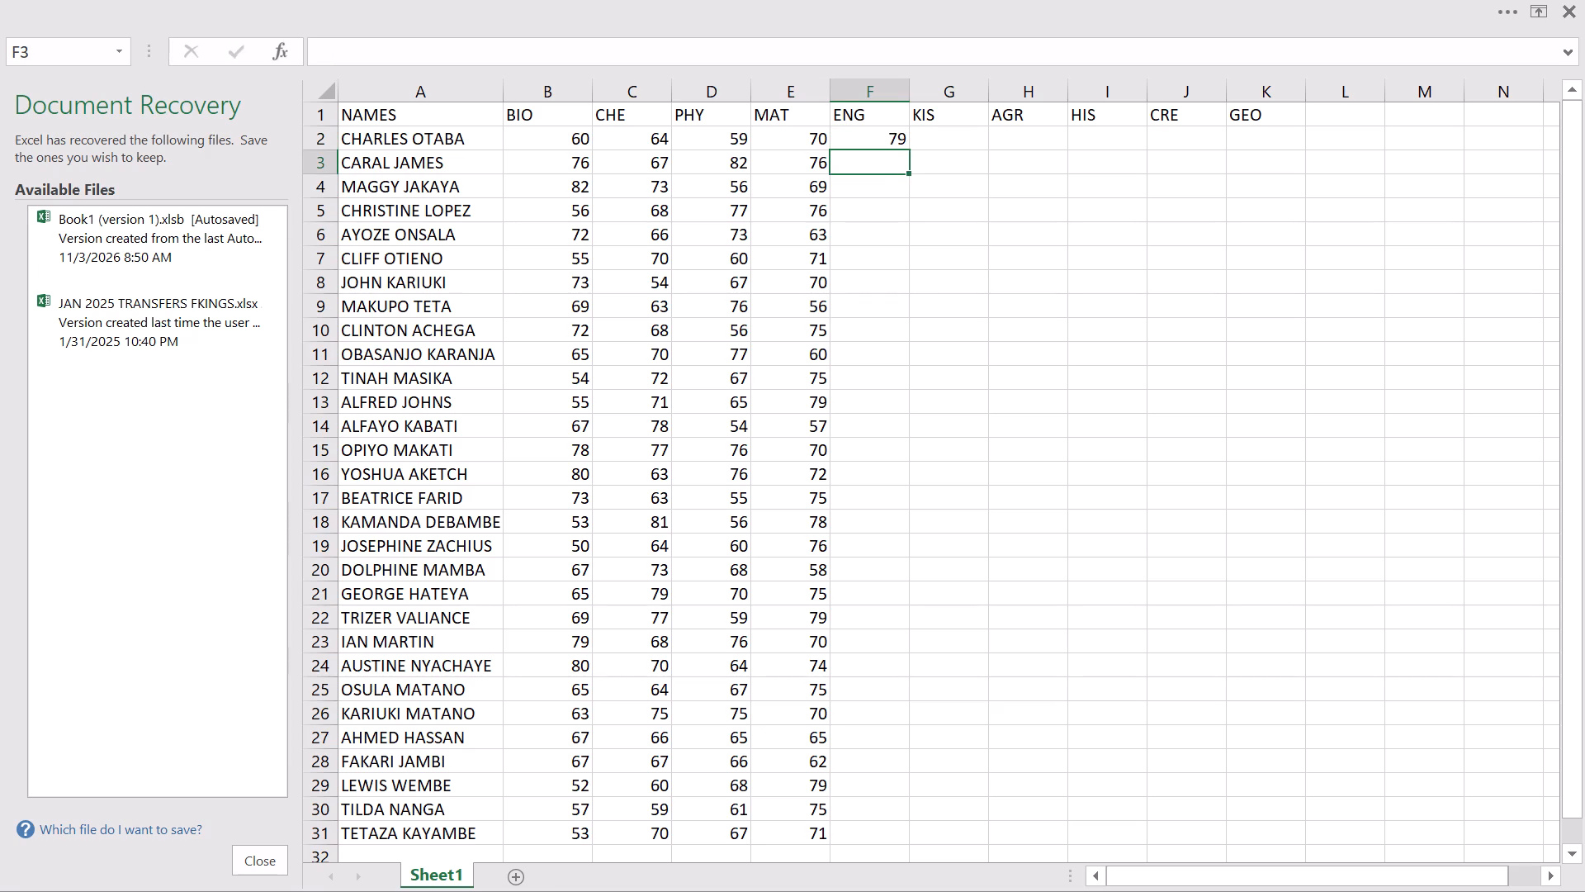
key("7")
key("5")
key("Down")
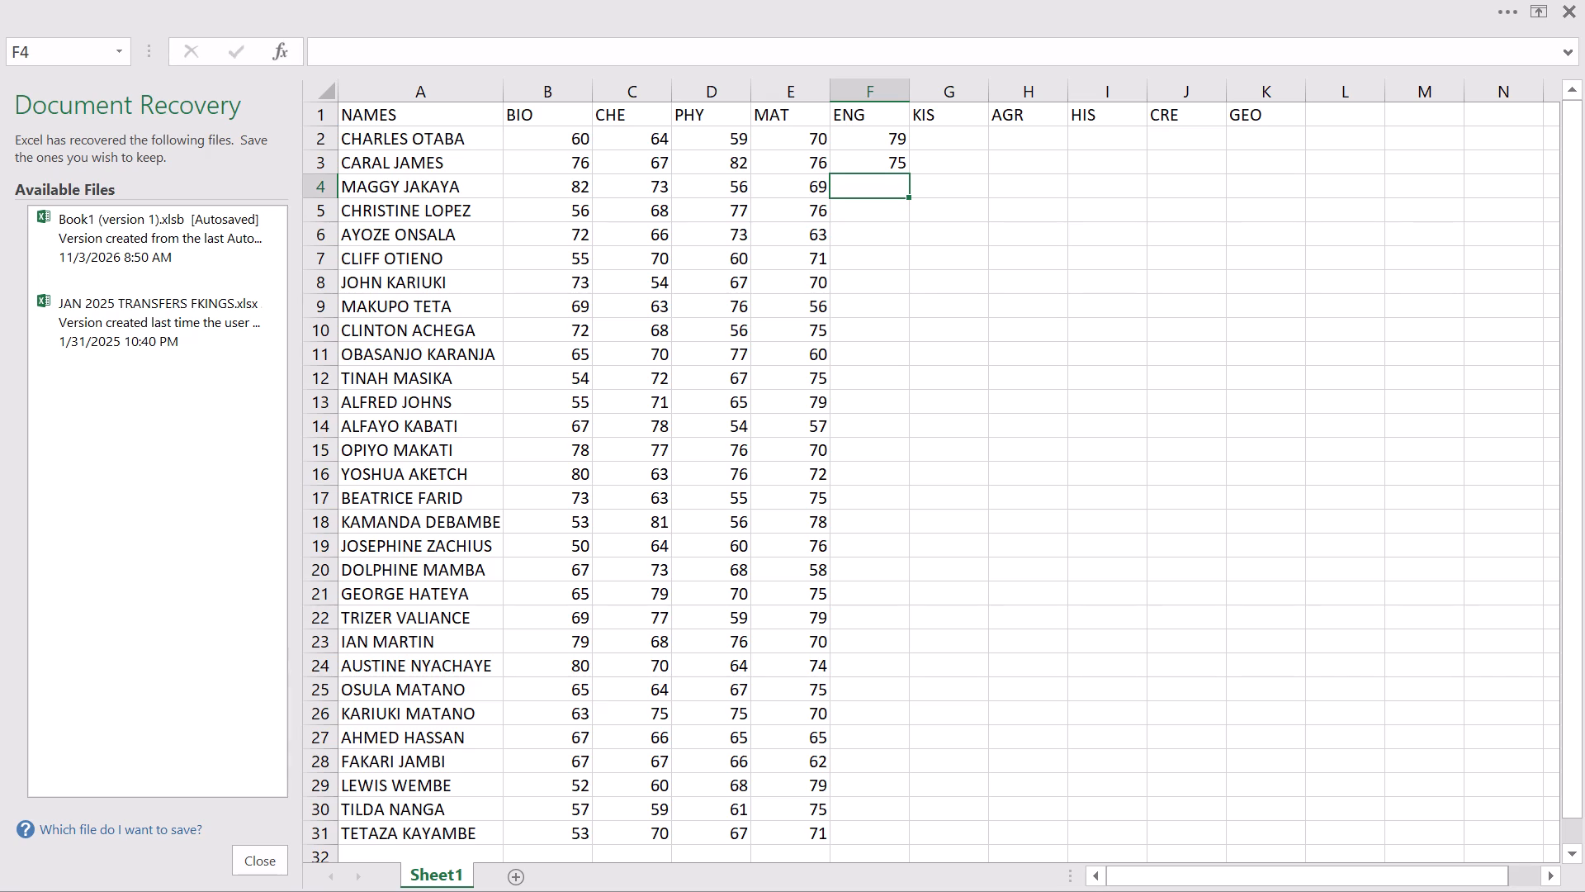
key("7")
key("8")
key("Down")
key("7")
key("9")
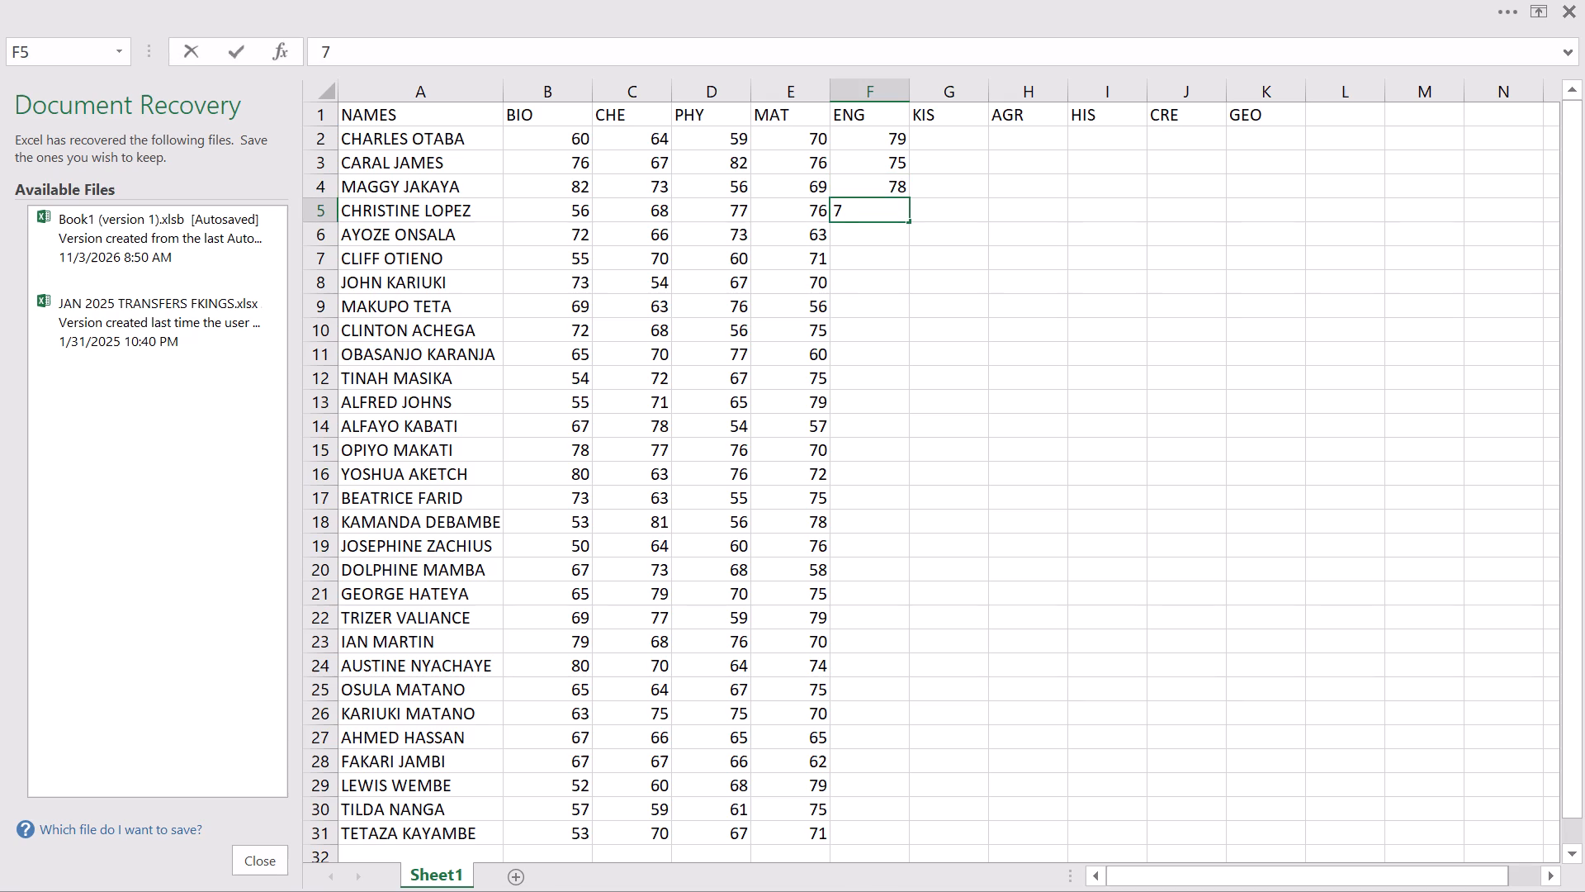
key("Down")
Enter the ENG marks 79, 65, 79 and 70 for the next four students in cells F6 to F9.
key("7")
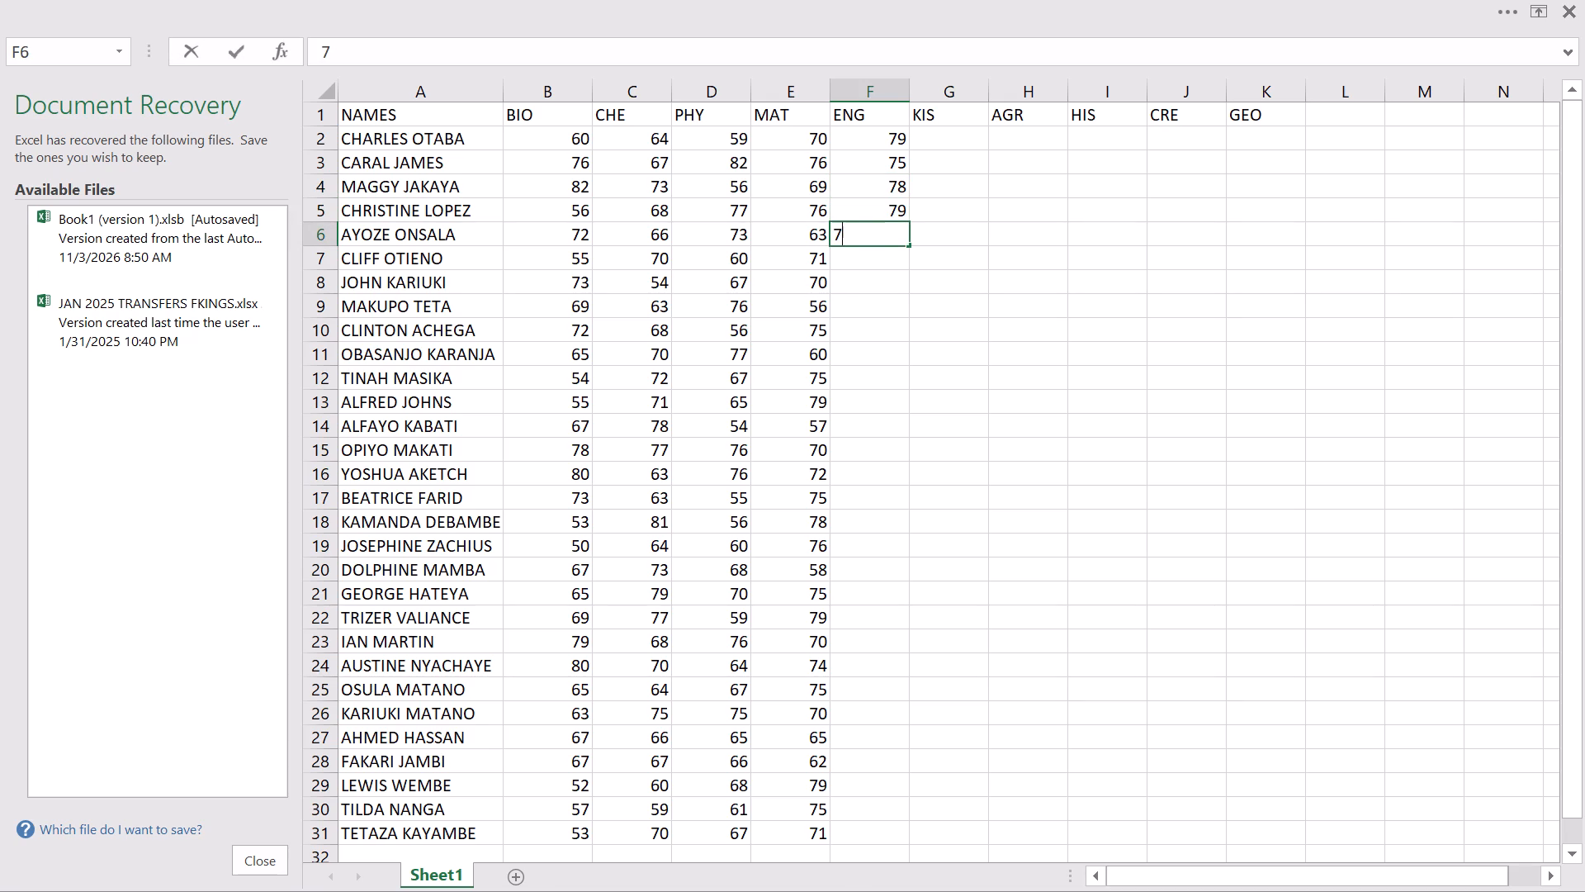
key("9")
key("Down")
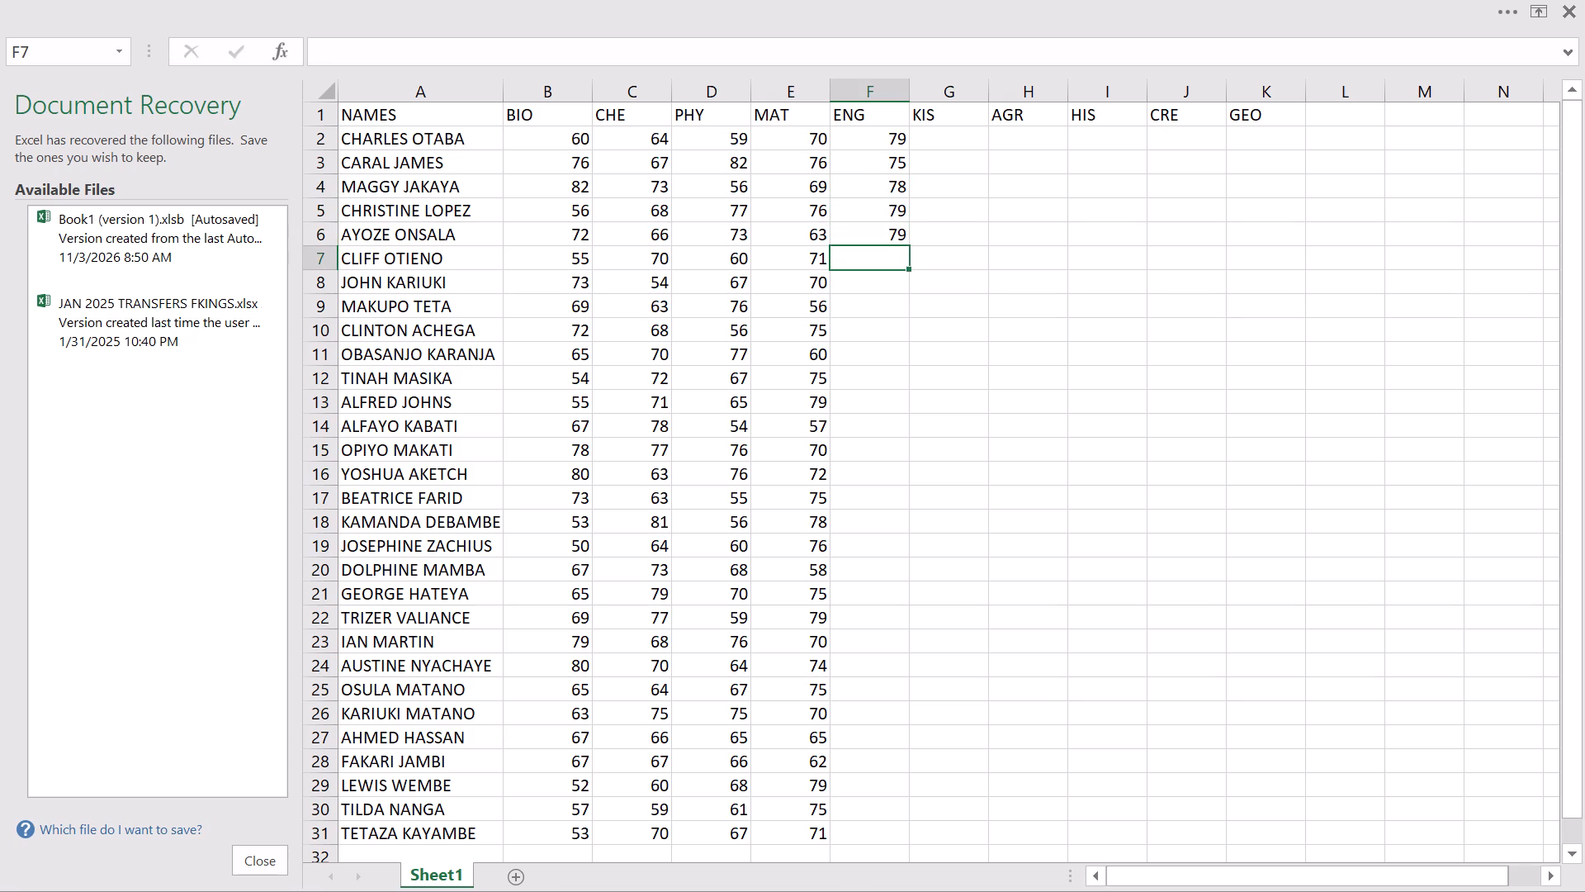
type("65")
key("Down")
key("7")
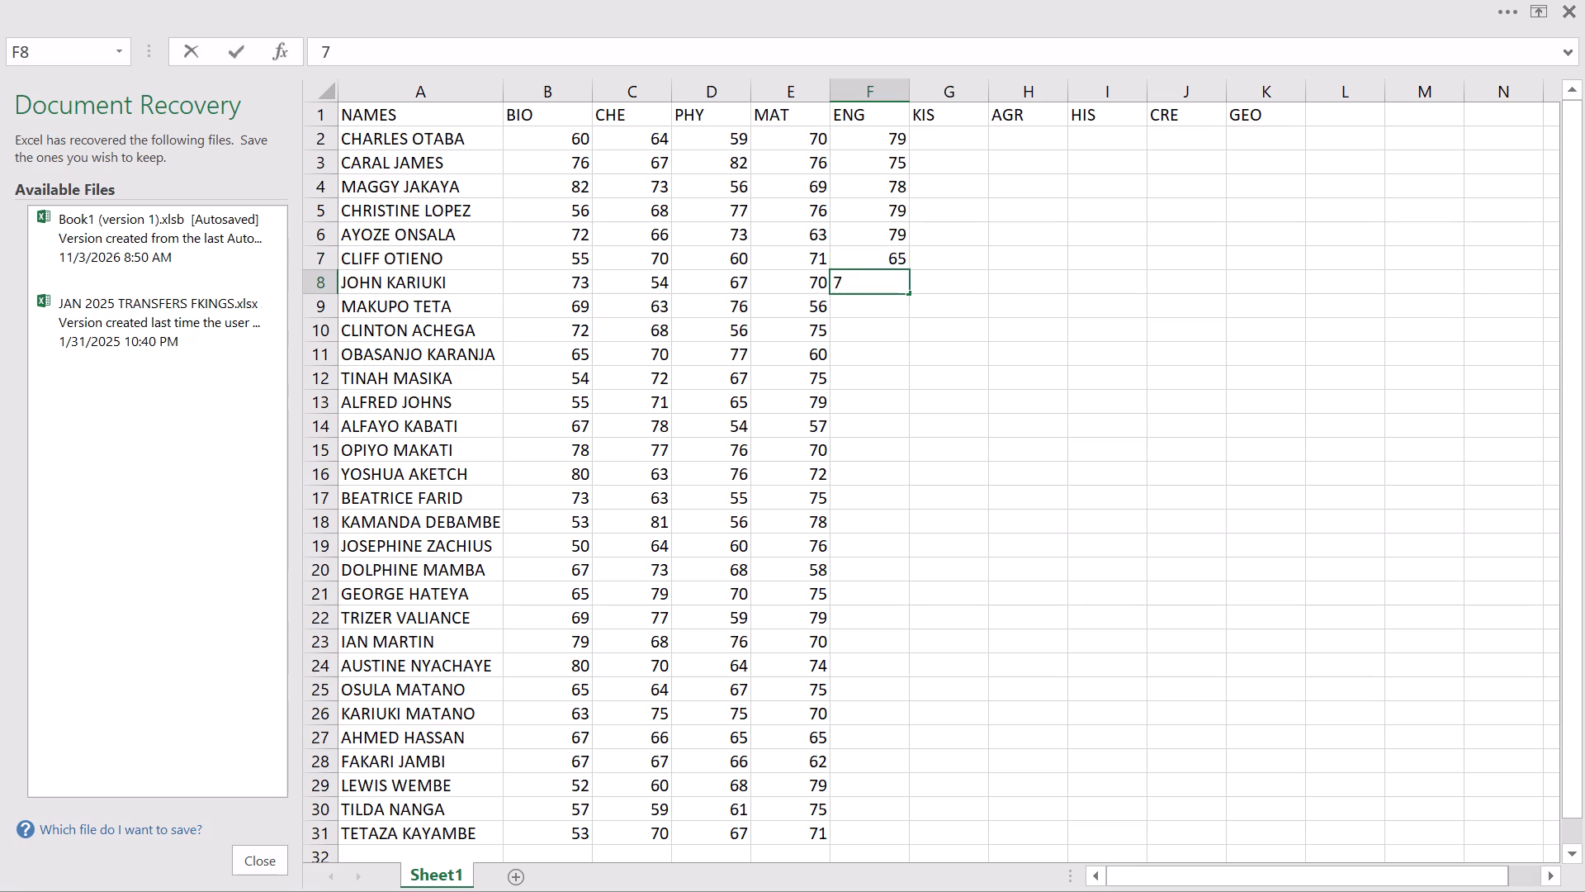
key("9")
key("Down")
key("7")
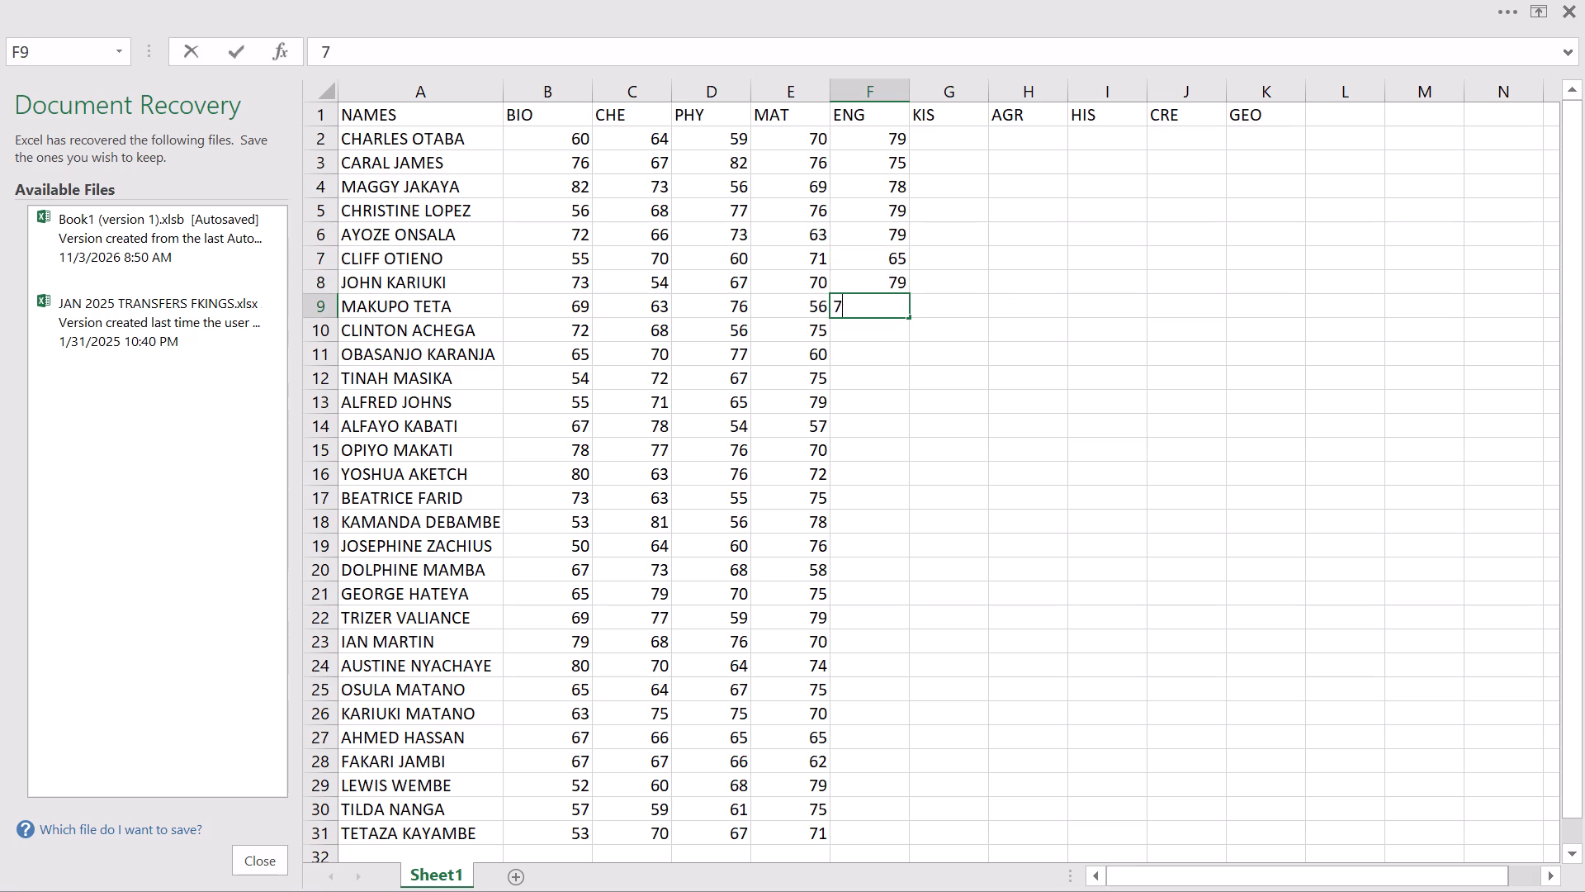
key("0")
key("Down")
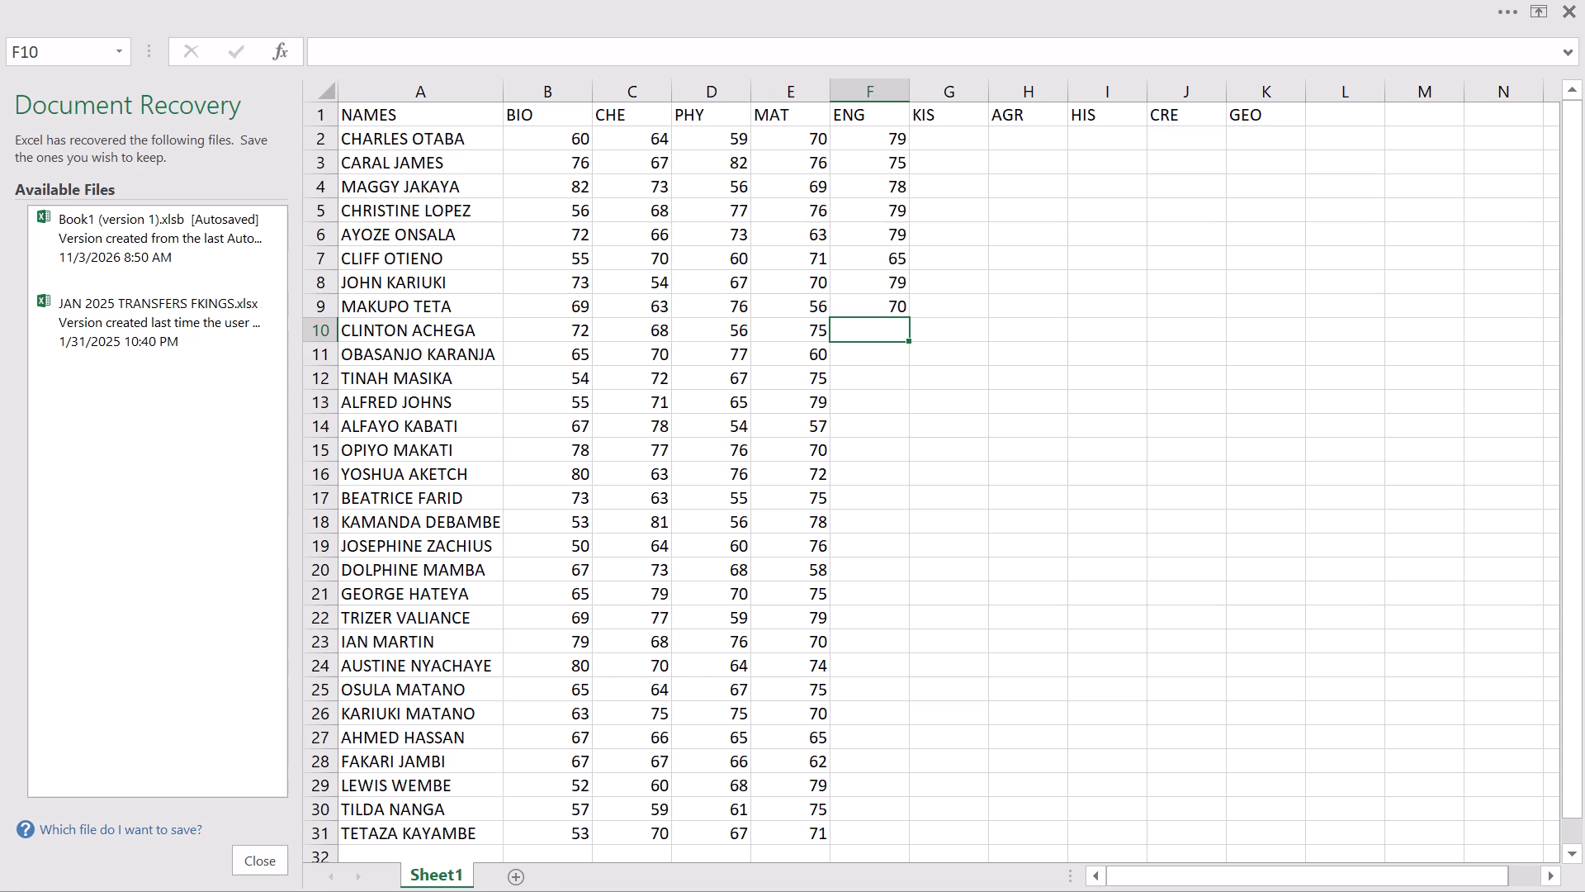
Enter the ENG marks 68, 79, 82 and 65 for the next four students in cells F10 to F13.
key("6")
key("8")
key("Down")
key("7")
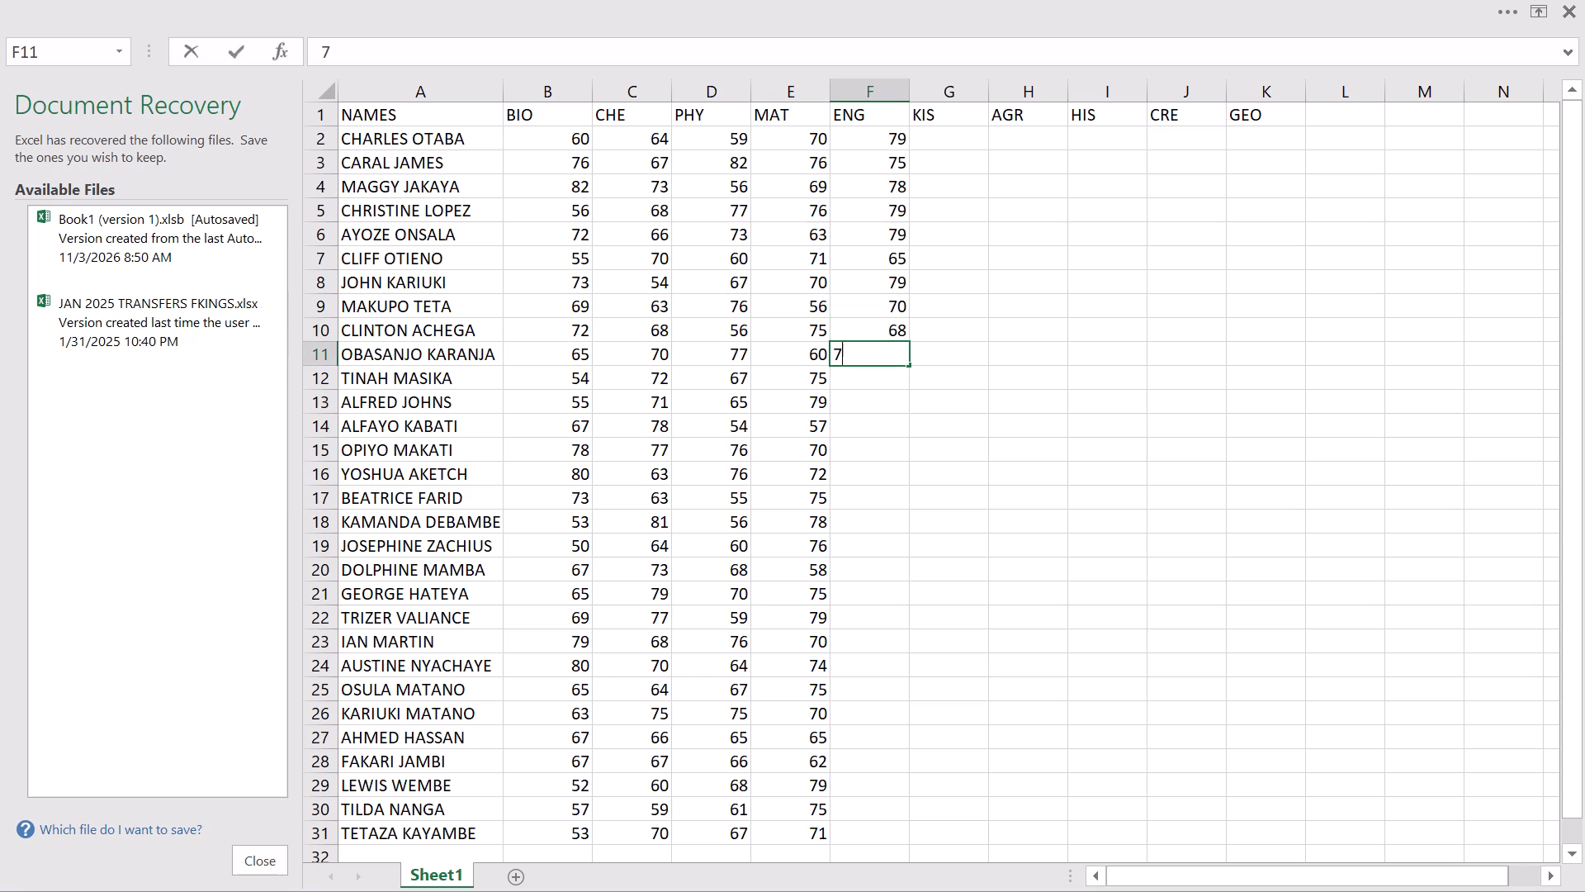
key("9")
key("Down")
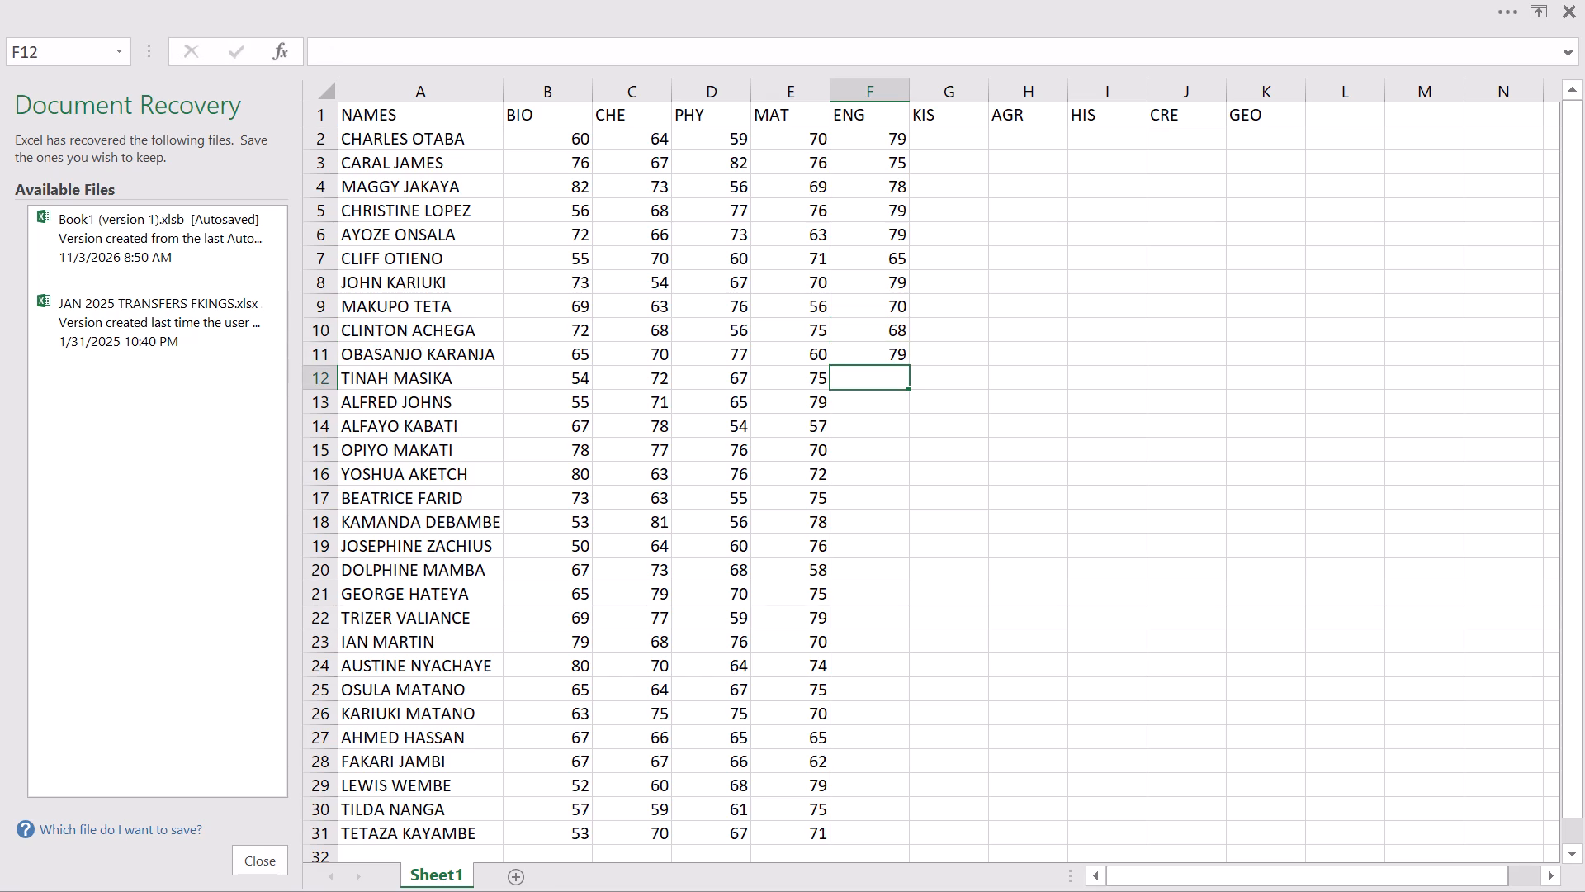
key("8")
key("2")
key("Down")
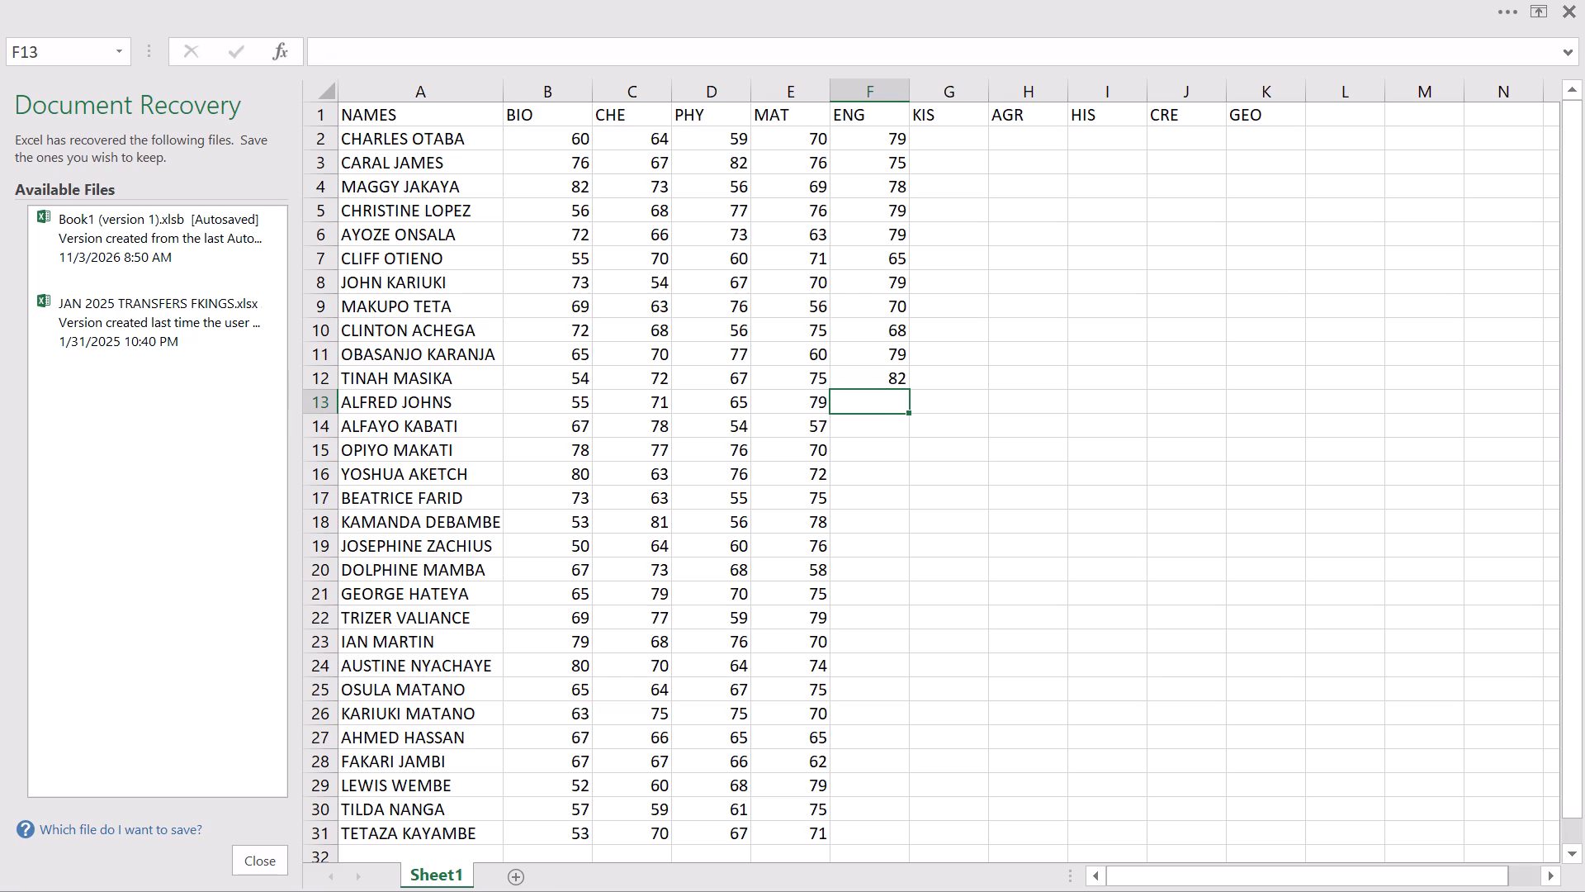
type("65")
key("Down")
Enter the ENG marks 78, 60, 65 and 70 for the next four students in cells F14 to F17.
key("7")
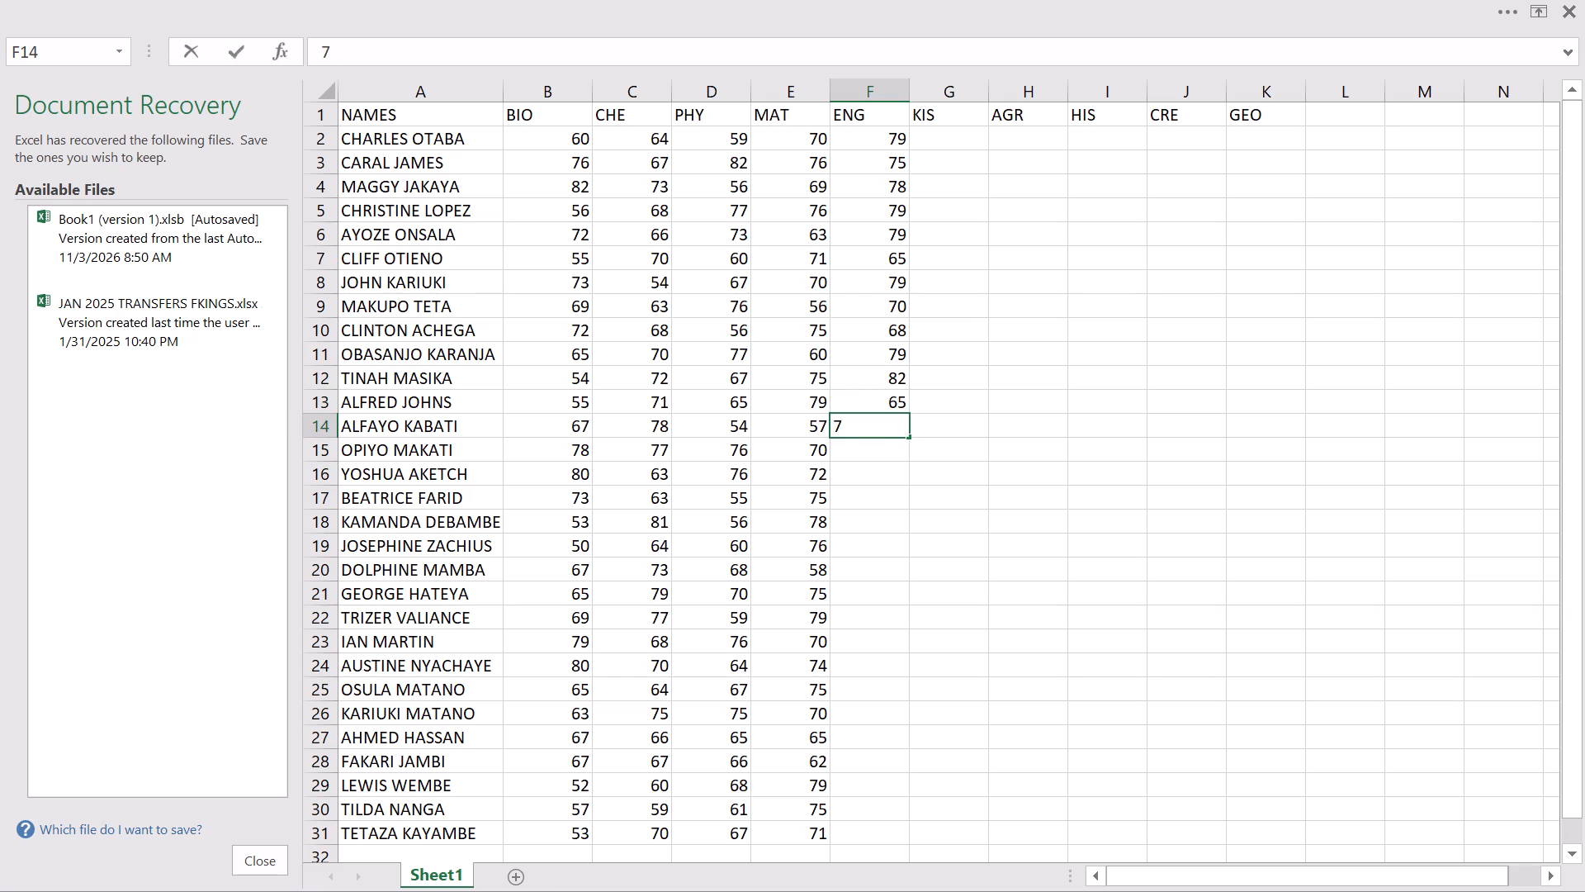
key("8")
key("Down")
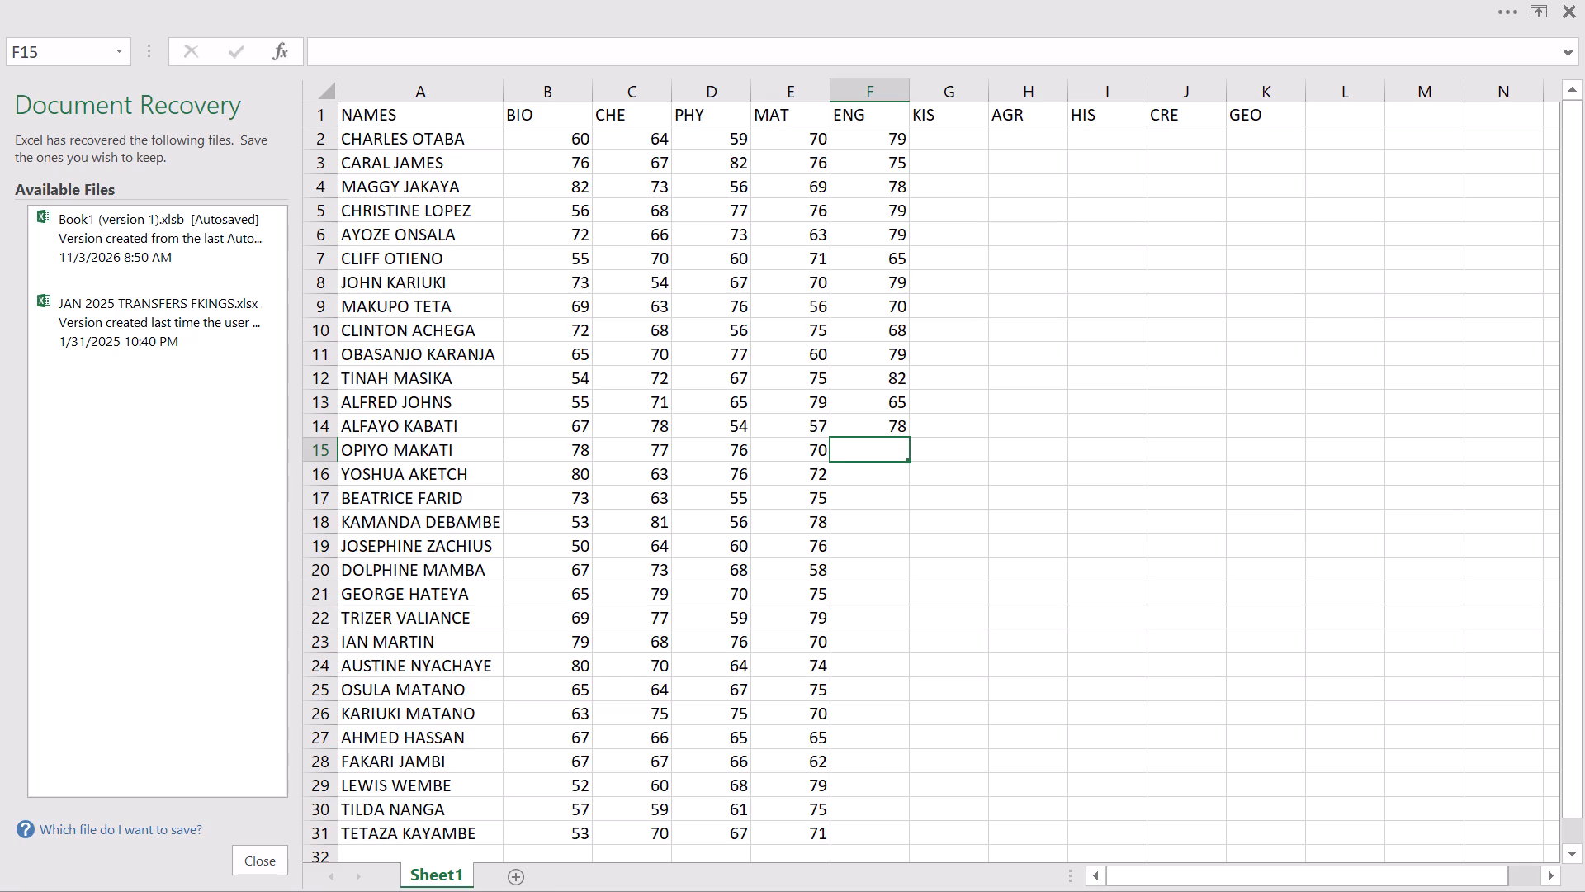
key("6")
key("0")
key("Down")
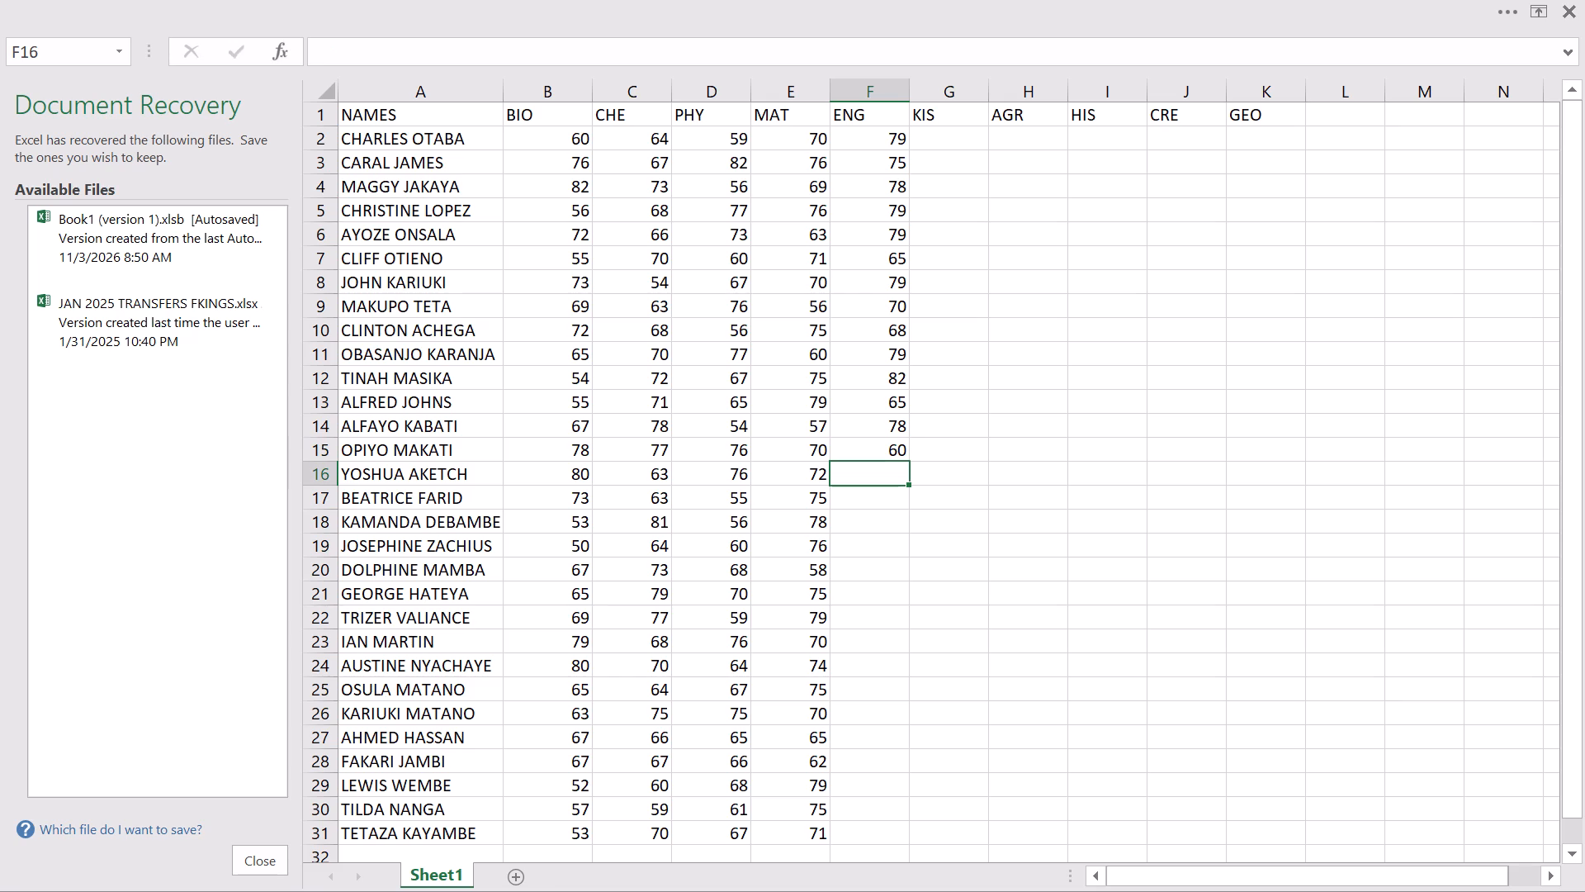
type("65")
key("Down")
type("70")
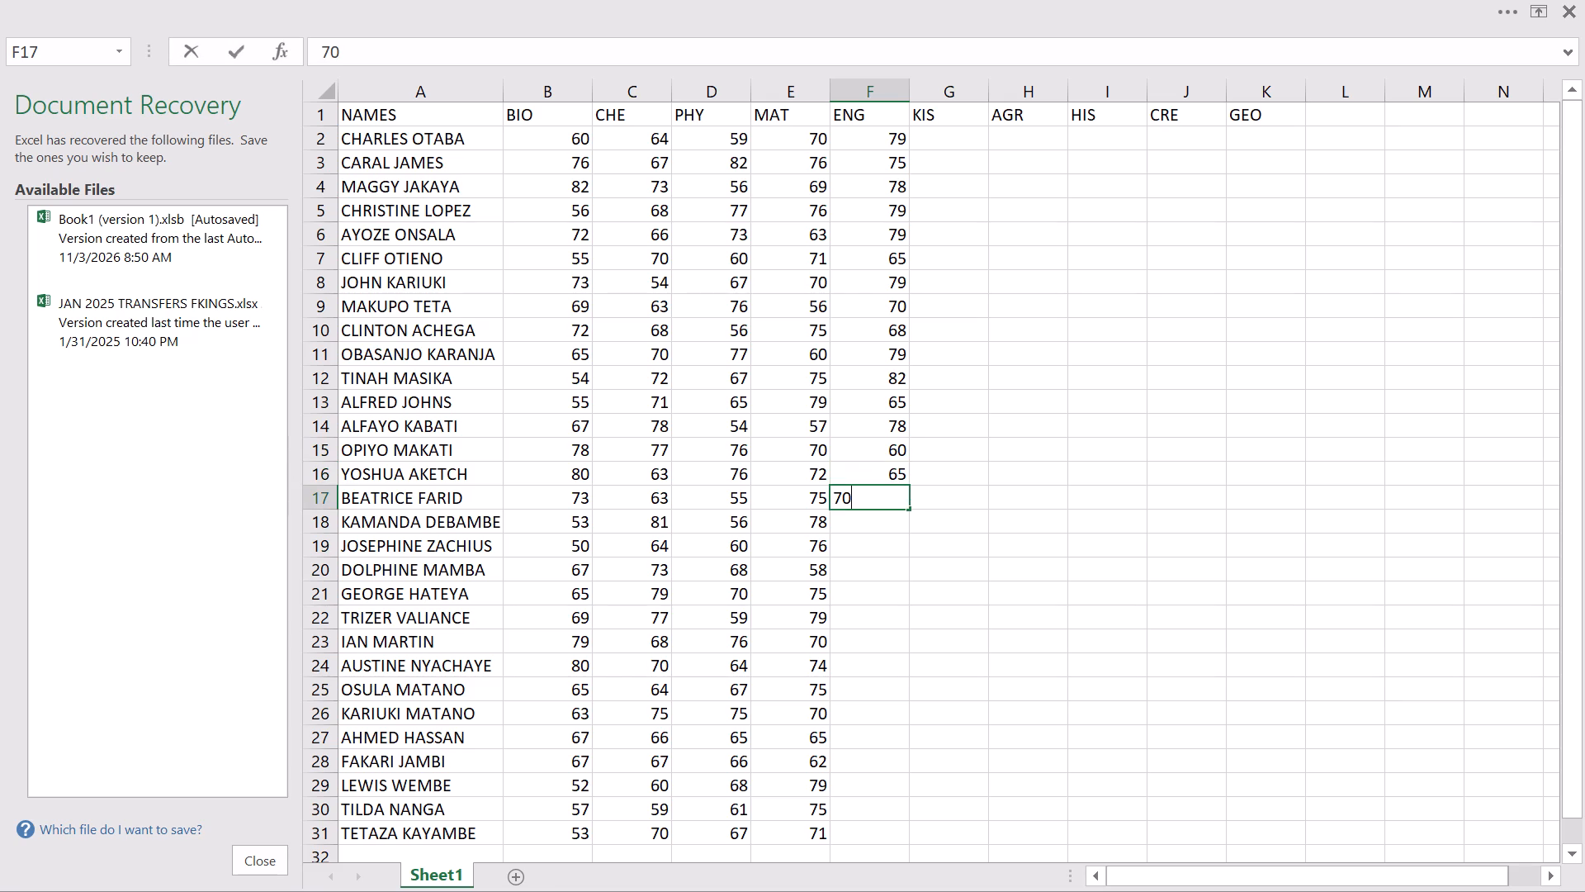
key("Down")
Enter the ENG marks 74, 70 and 66 for the next three students in cells F18 to F20.
key("7")
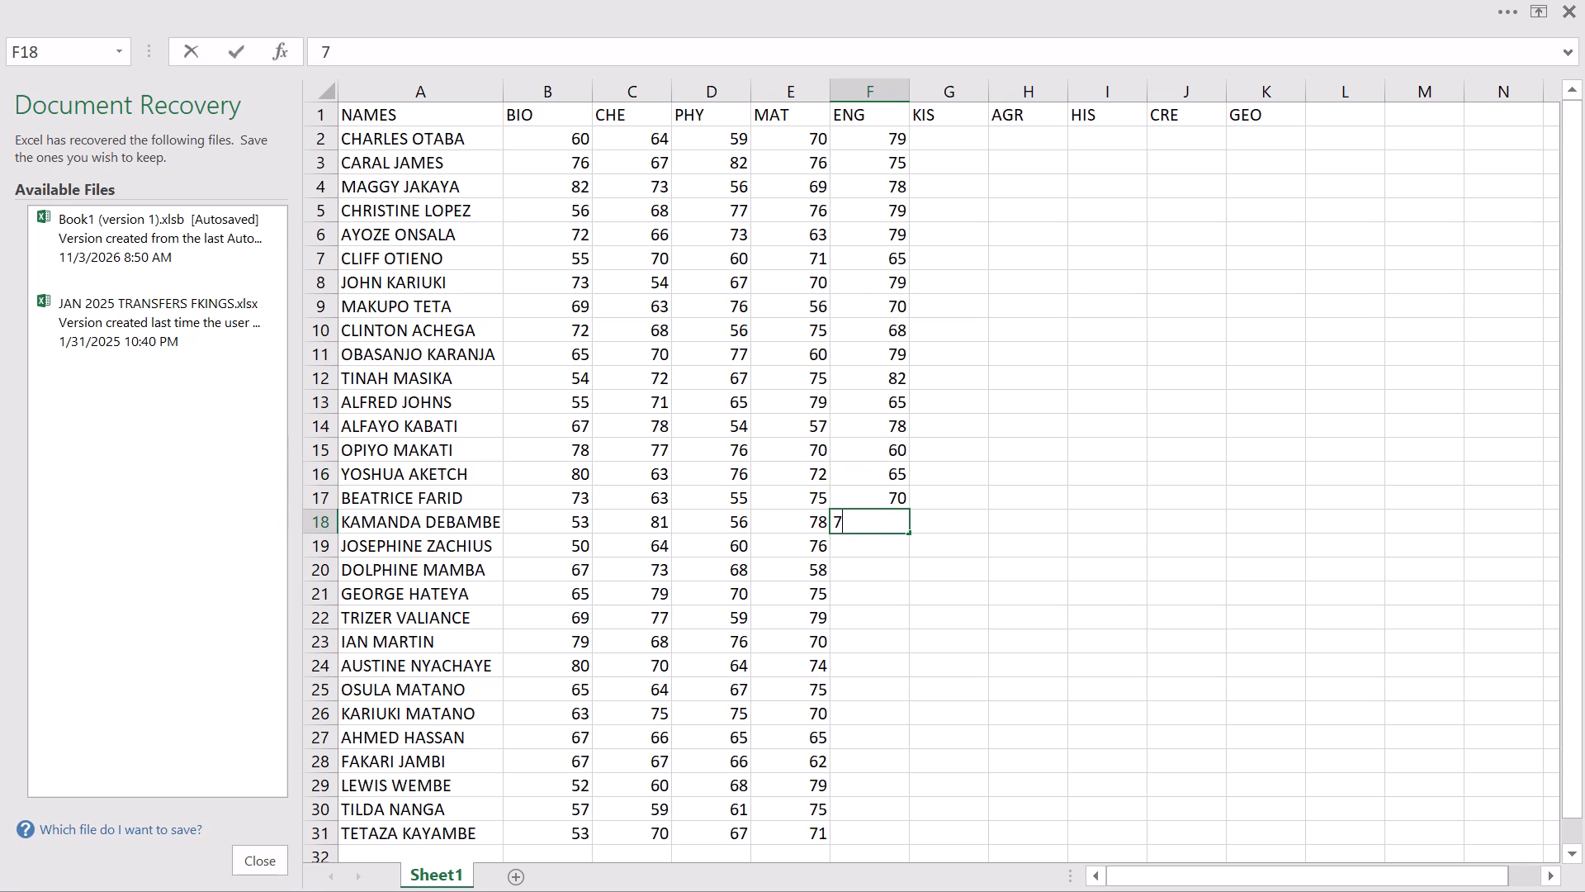
key("4")
key("Down")
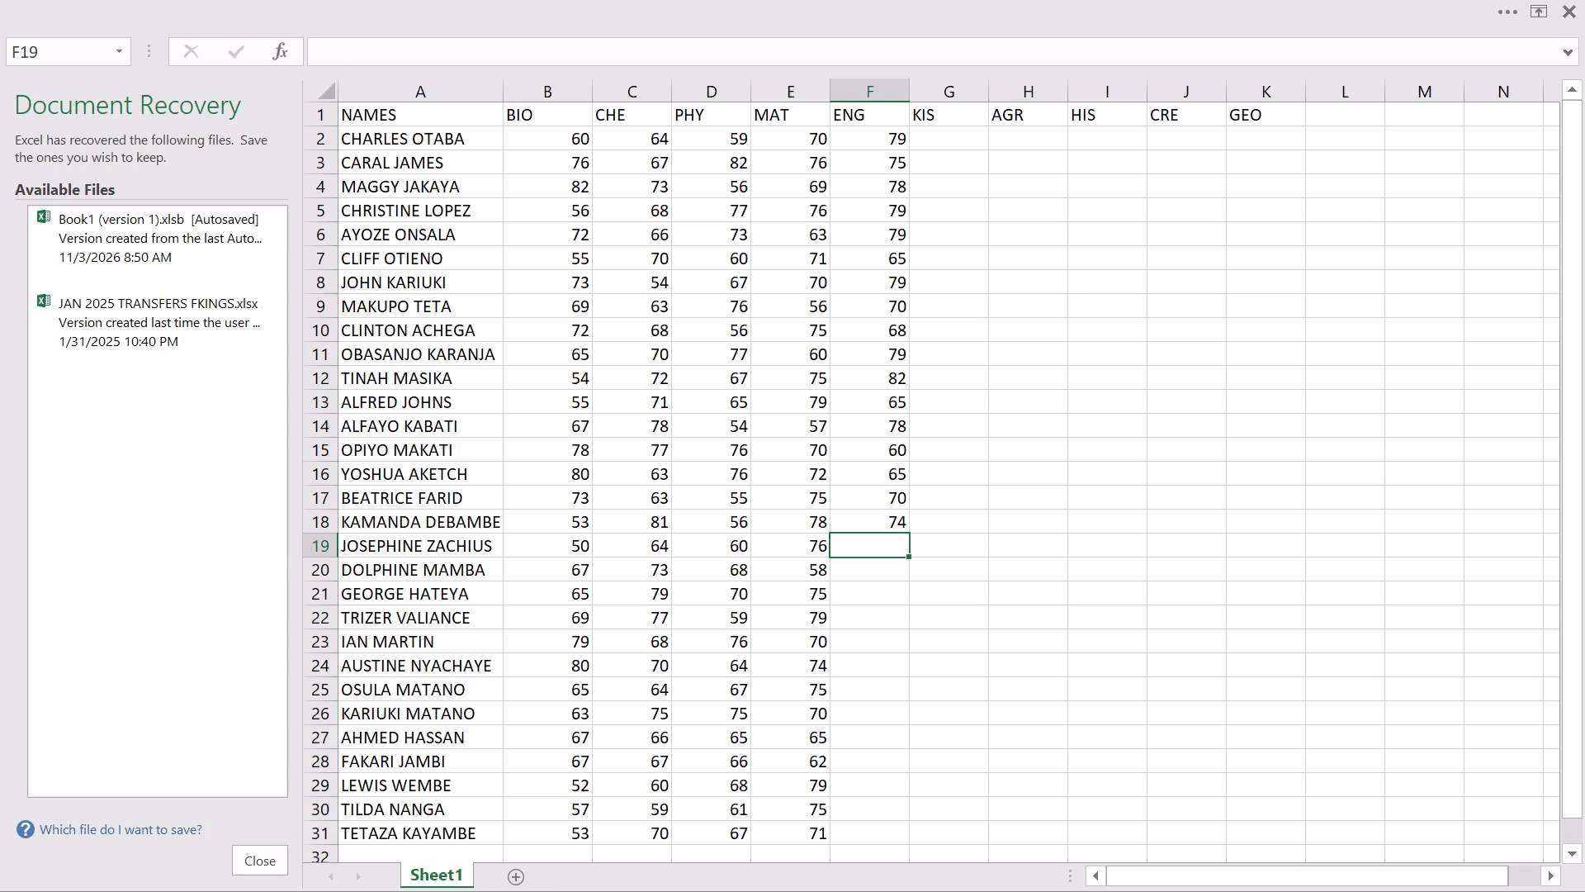
type("70")
key("Down")
type("66")
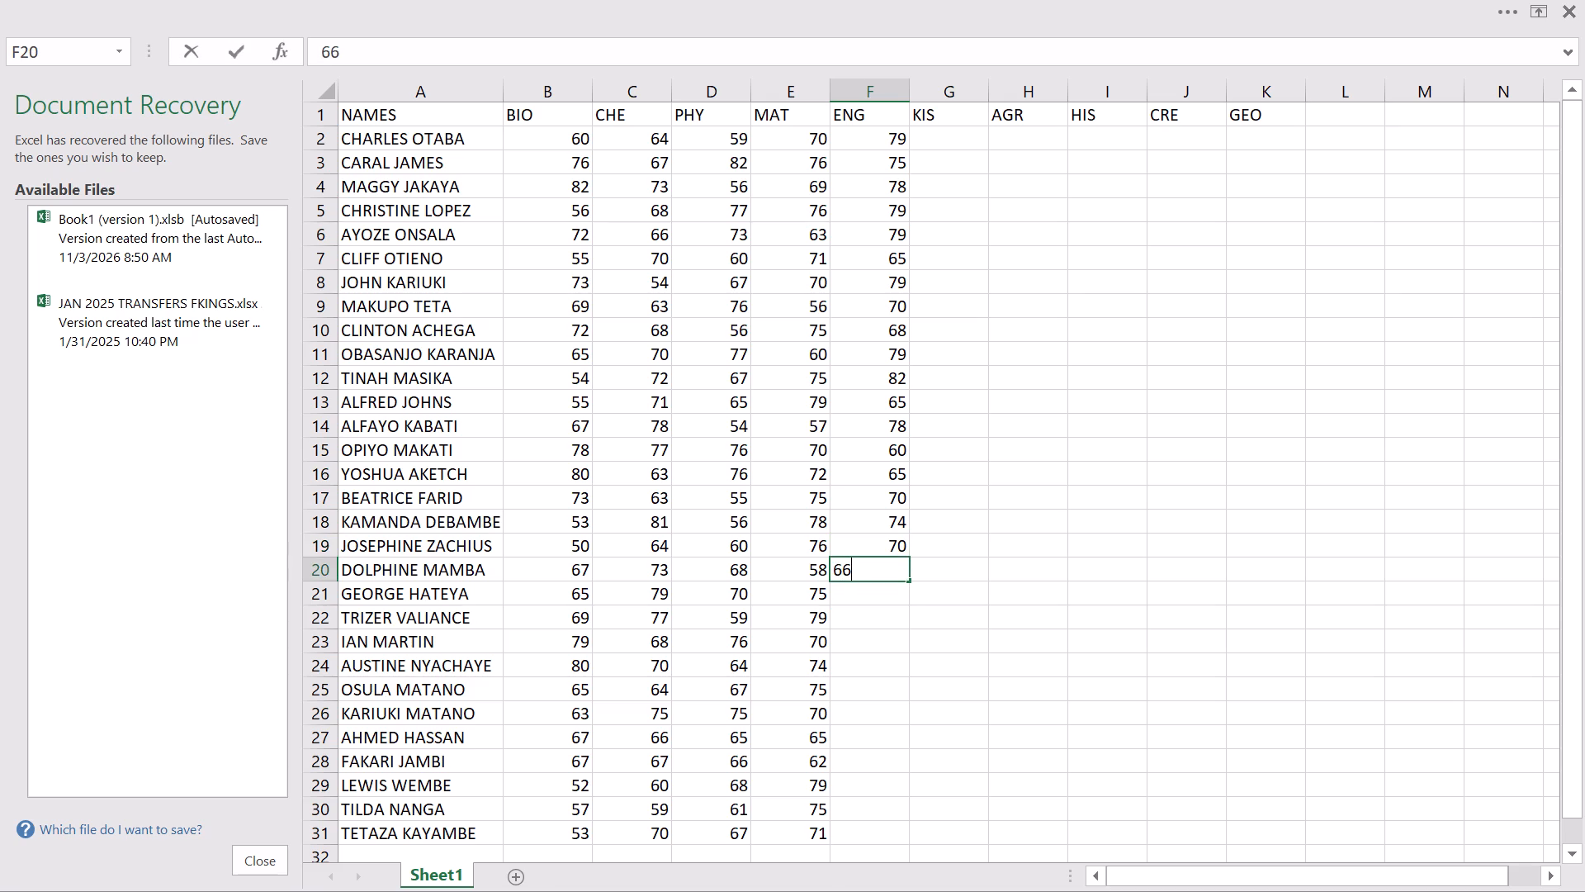
key("Down")
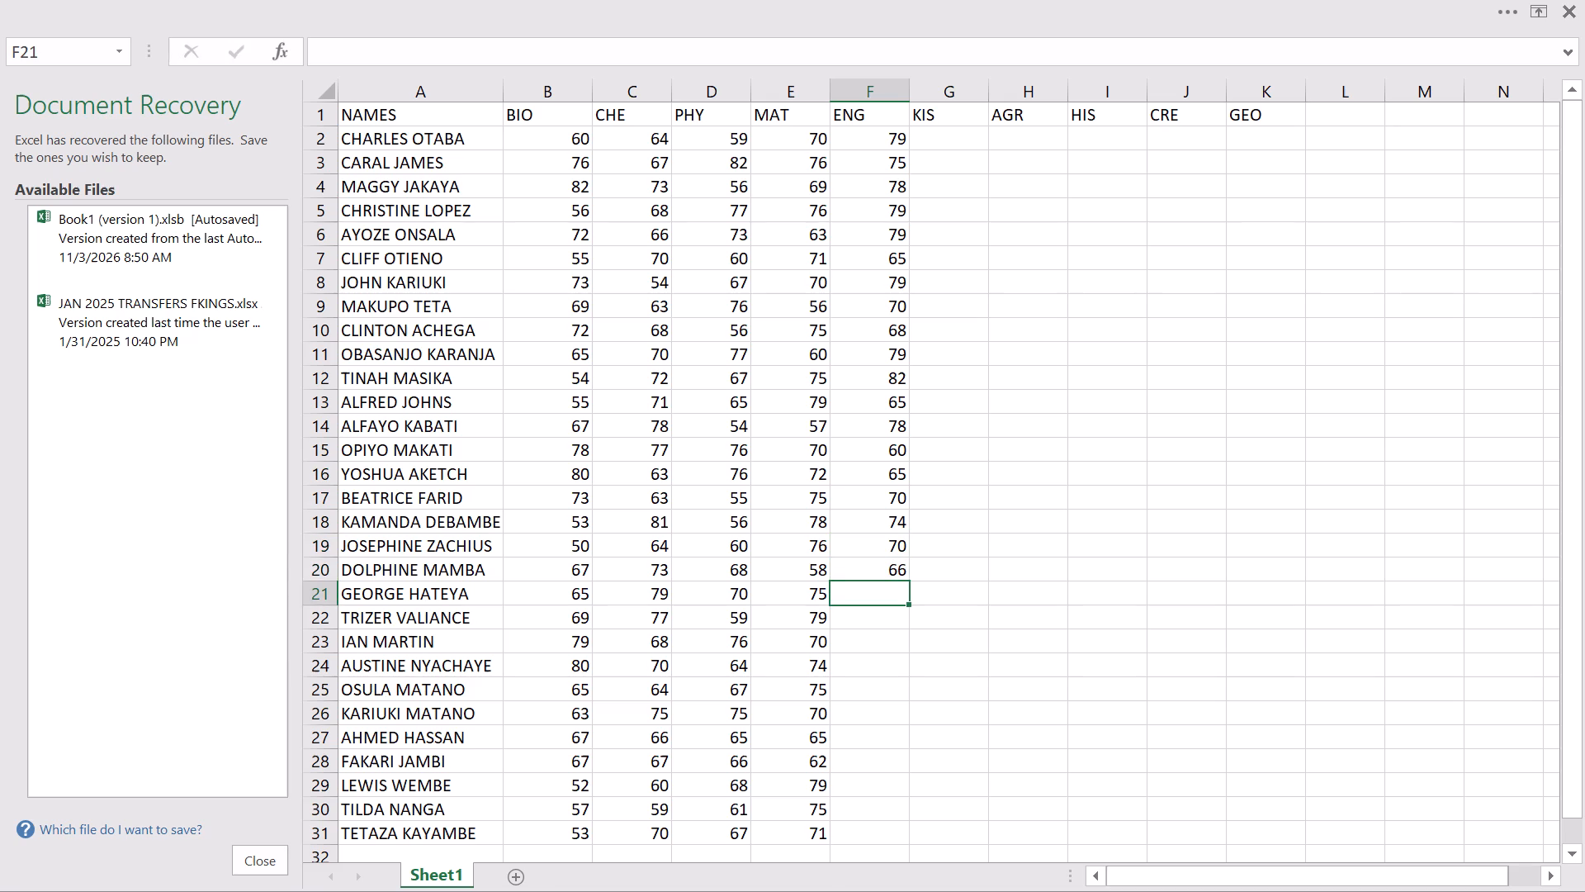
Enter the ENG marks 57, 71, 74 and 79 for the next four students in cells F21 to F24.
key("5")
key("7")
key("Down")
key("7")
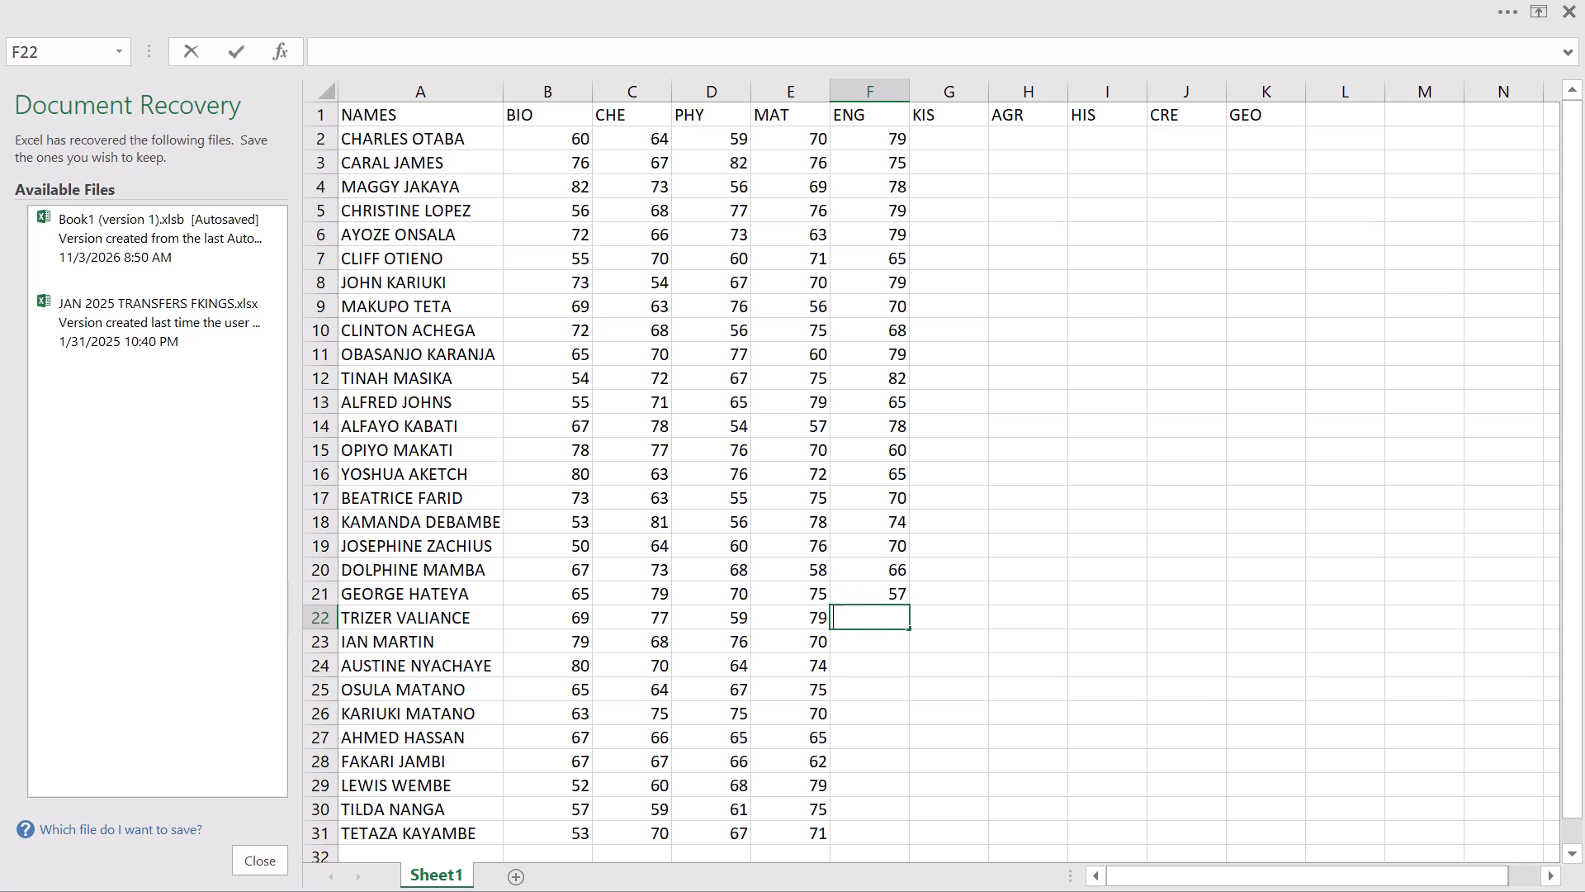
key("1")
key("Down")
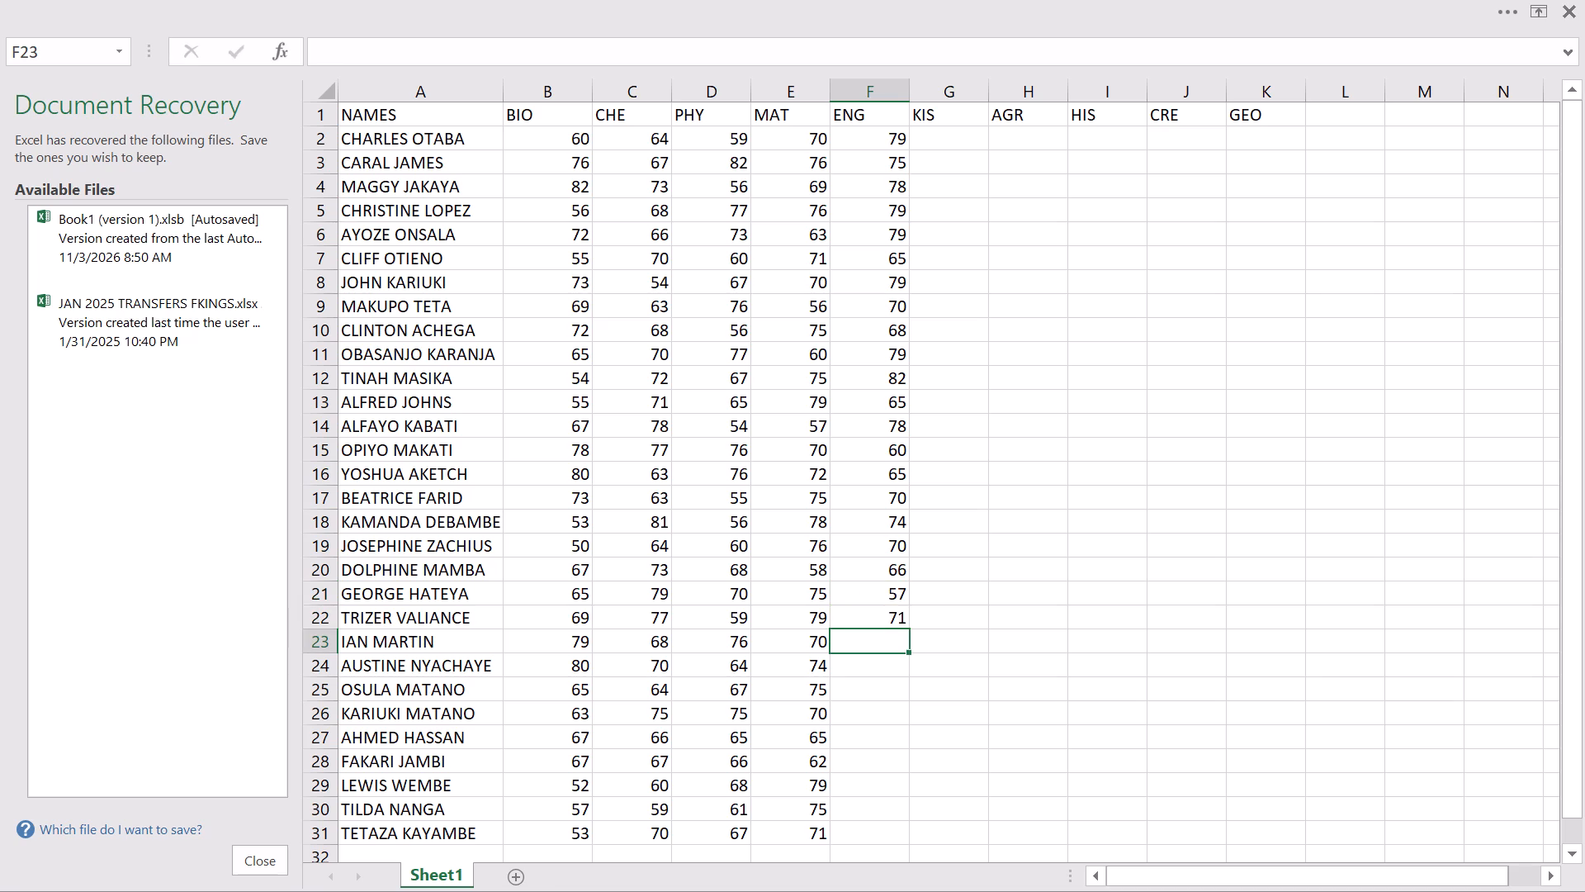
type("74")
key("Down")
key("7")
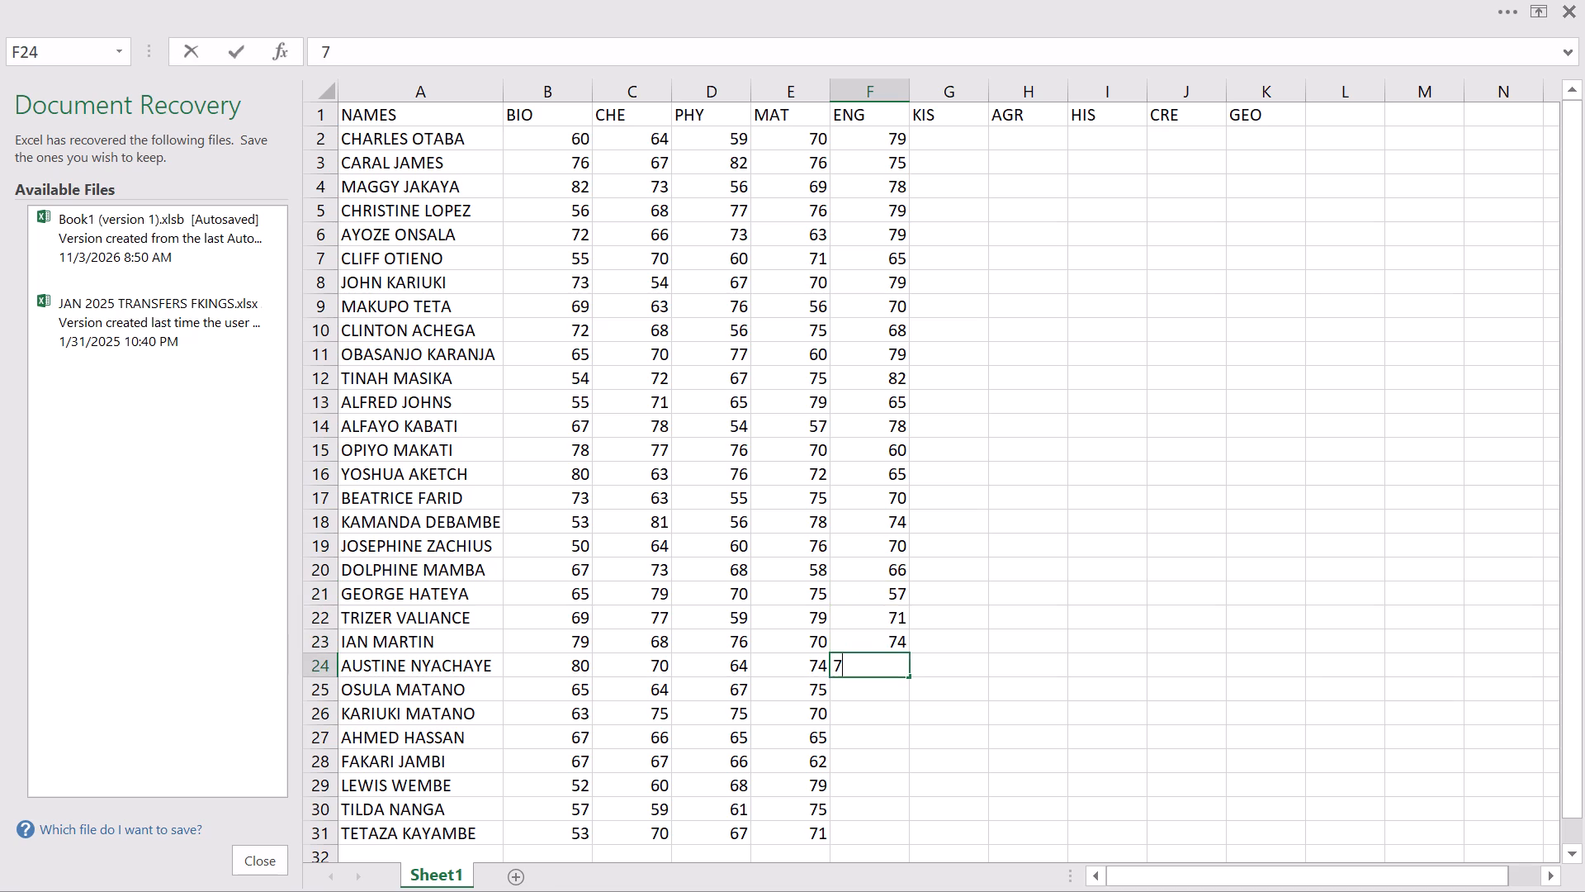
key("9")
key("Down")
Enter the ENG marks 80, 75, 80 and 75 for the next four students in cells F25 to F28.
type("80")
key("Down")
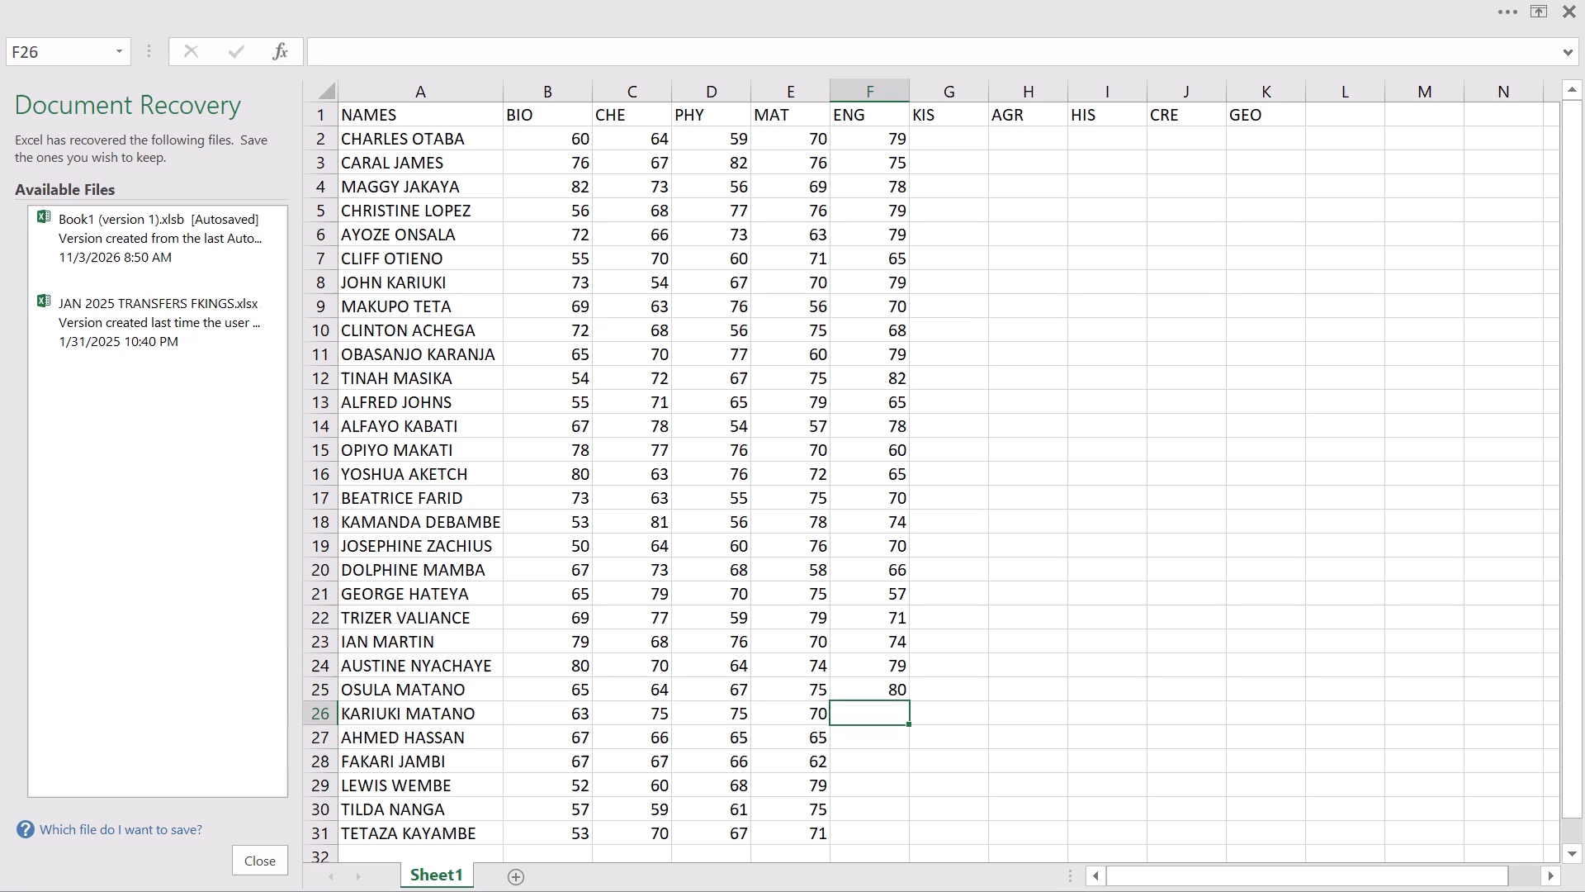
key("7")
key("5")
key("Down")
type("80")
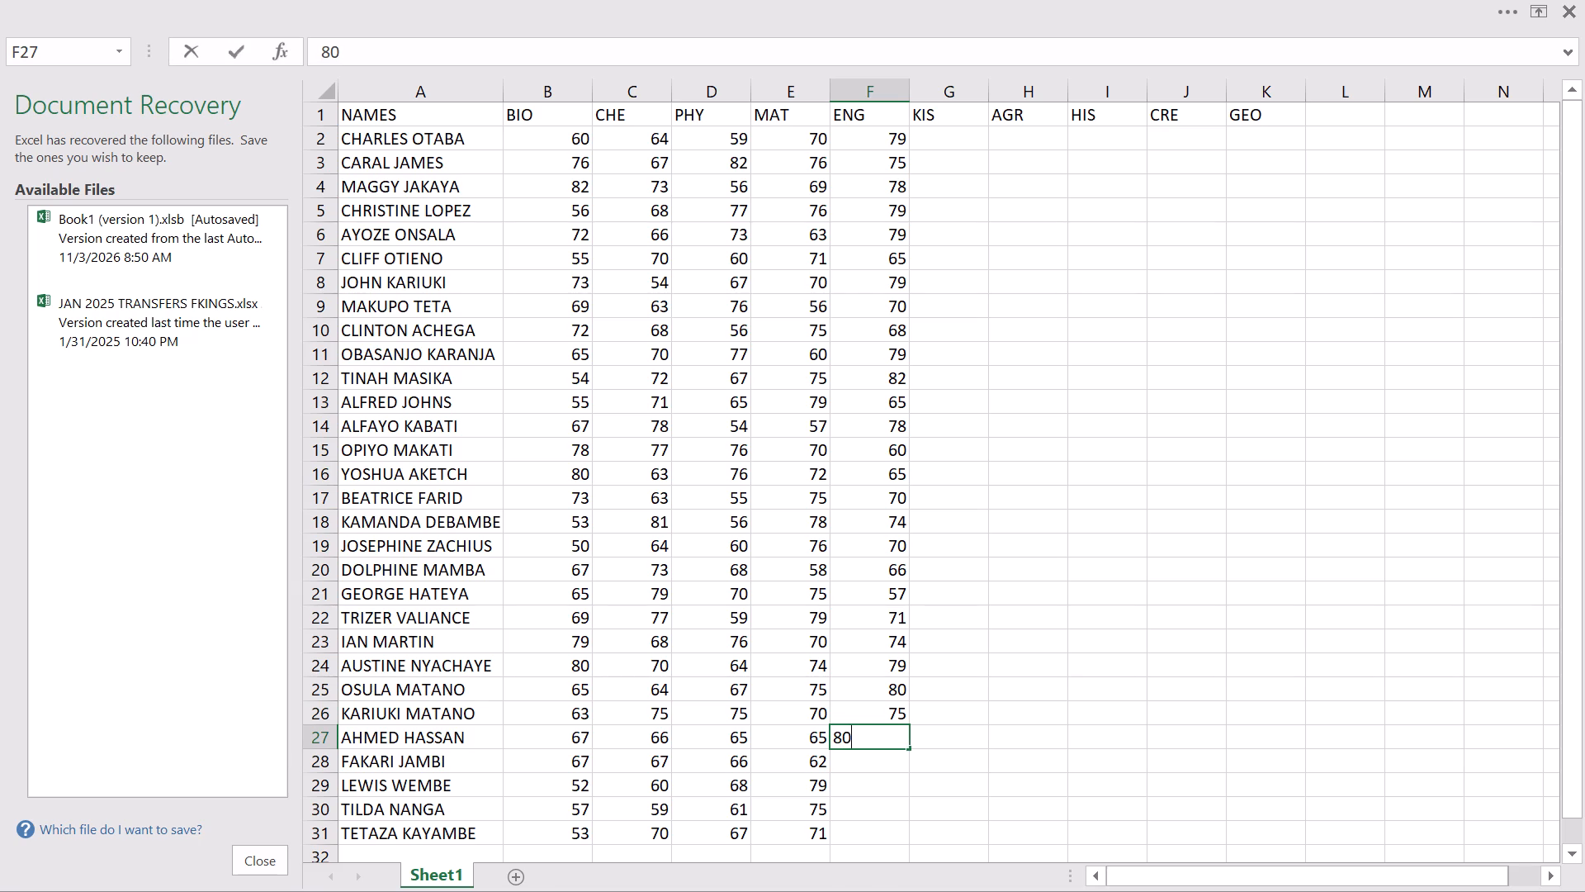
key("Down")
key("7")
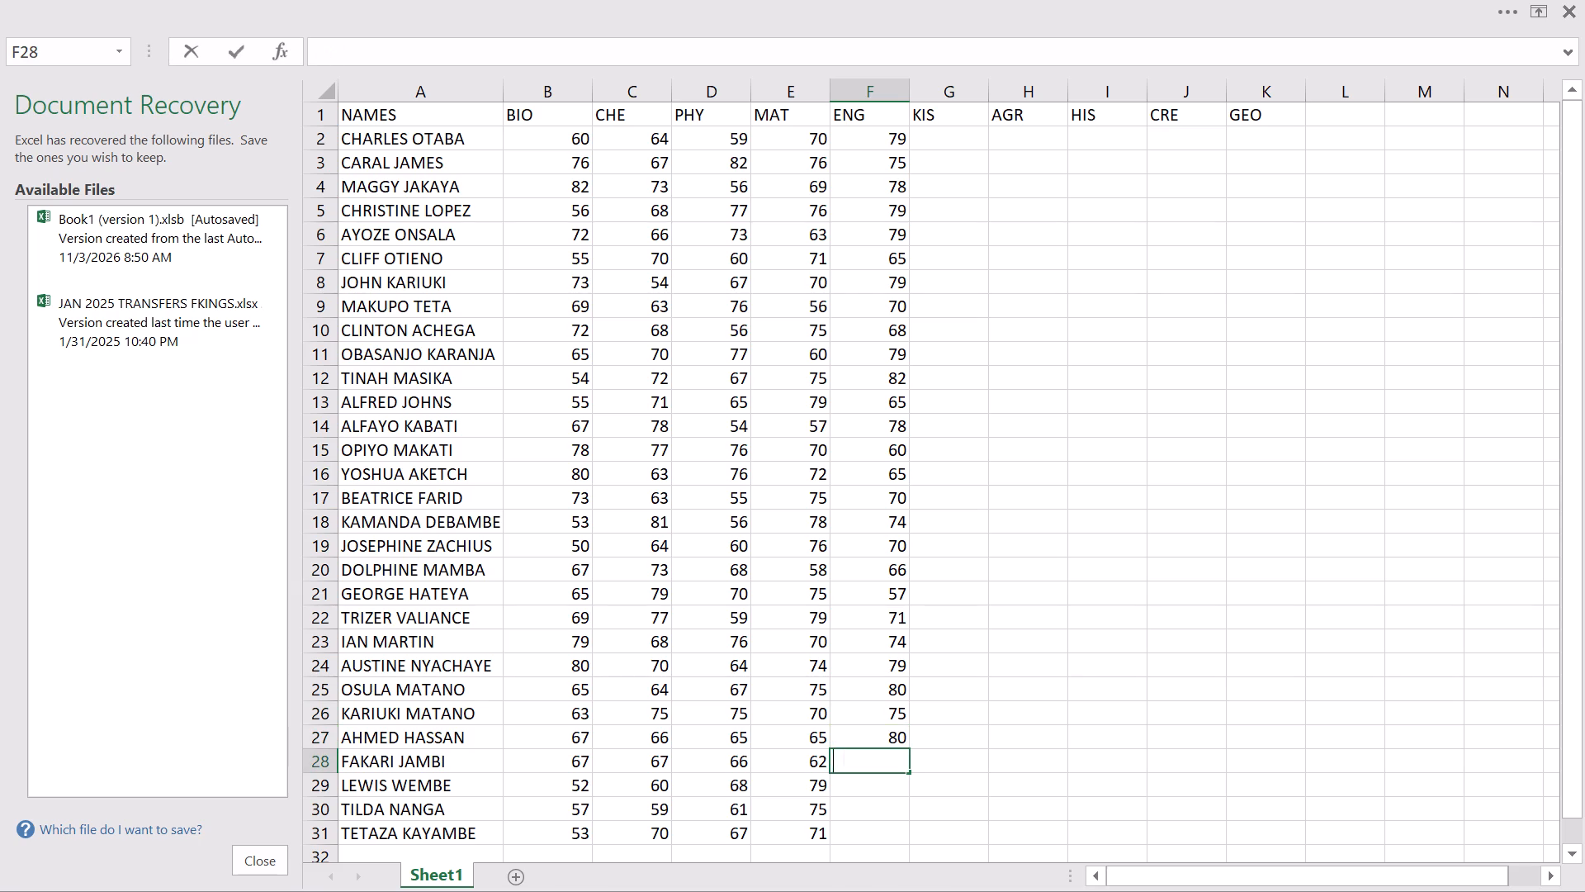
key("5")
key("Down")
Enter the ENG marks 78, 75 and 69 for the last three students in cells F29 to F31.
type("78")
key("Down")
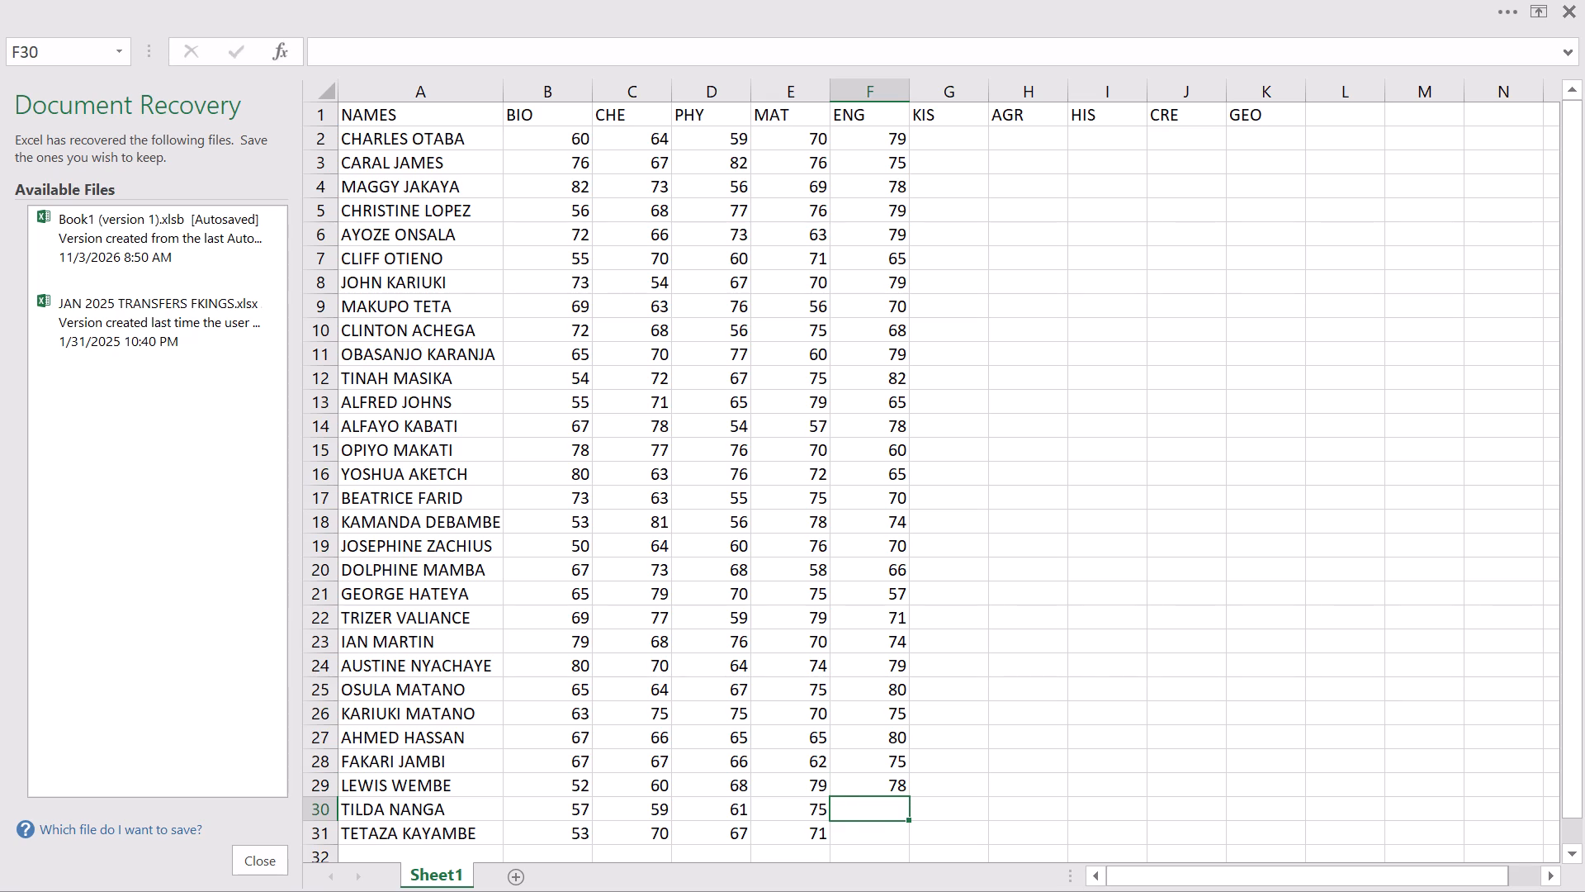
type("75")
key("Down")
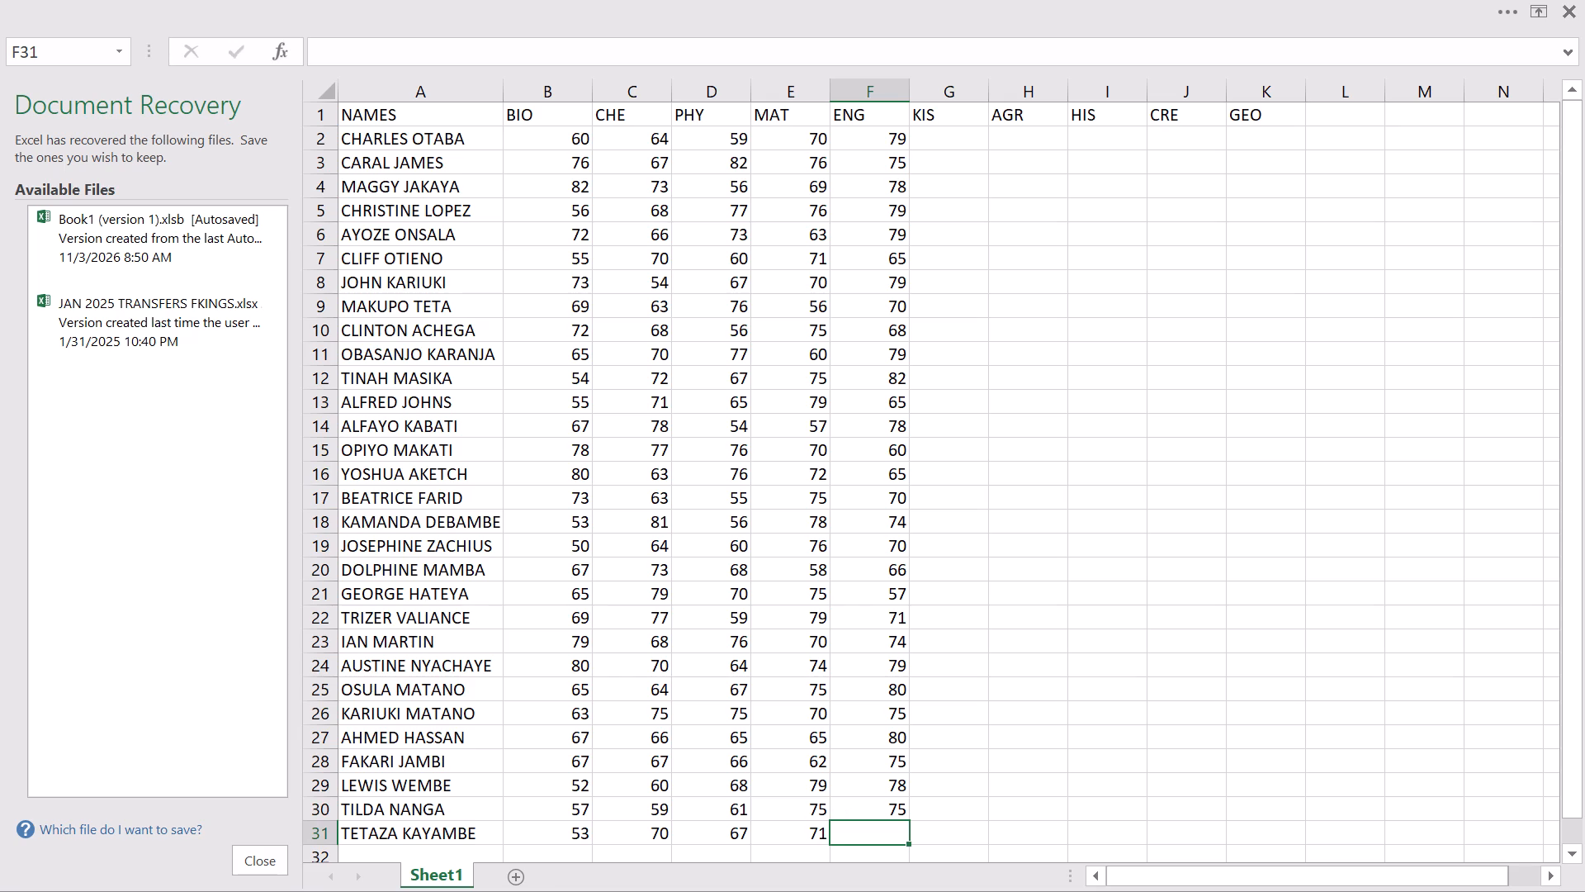
type("69")
Enter the KIS marks 76, 84, 65 and 79 for the first four students in cells G2 to G5.
left_click(958, 136)
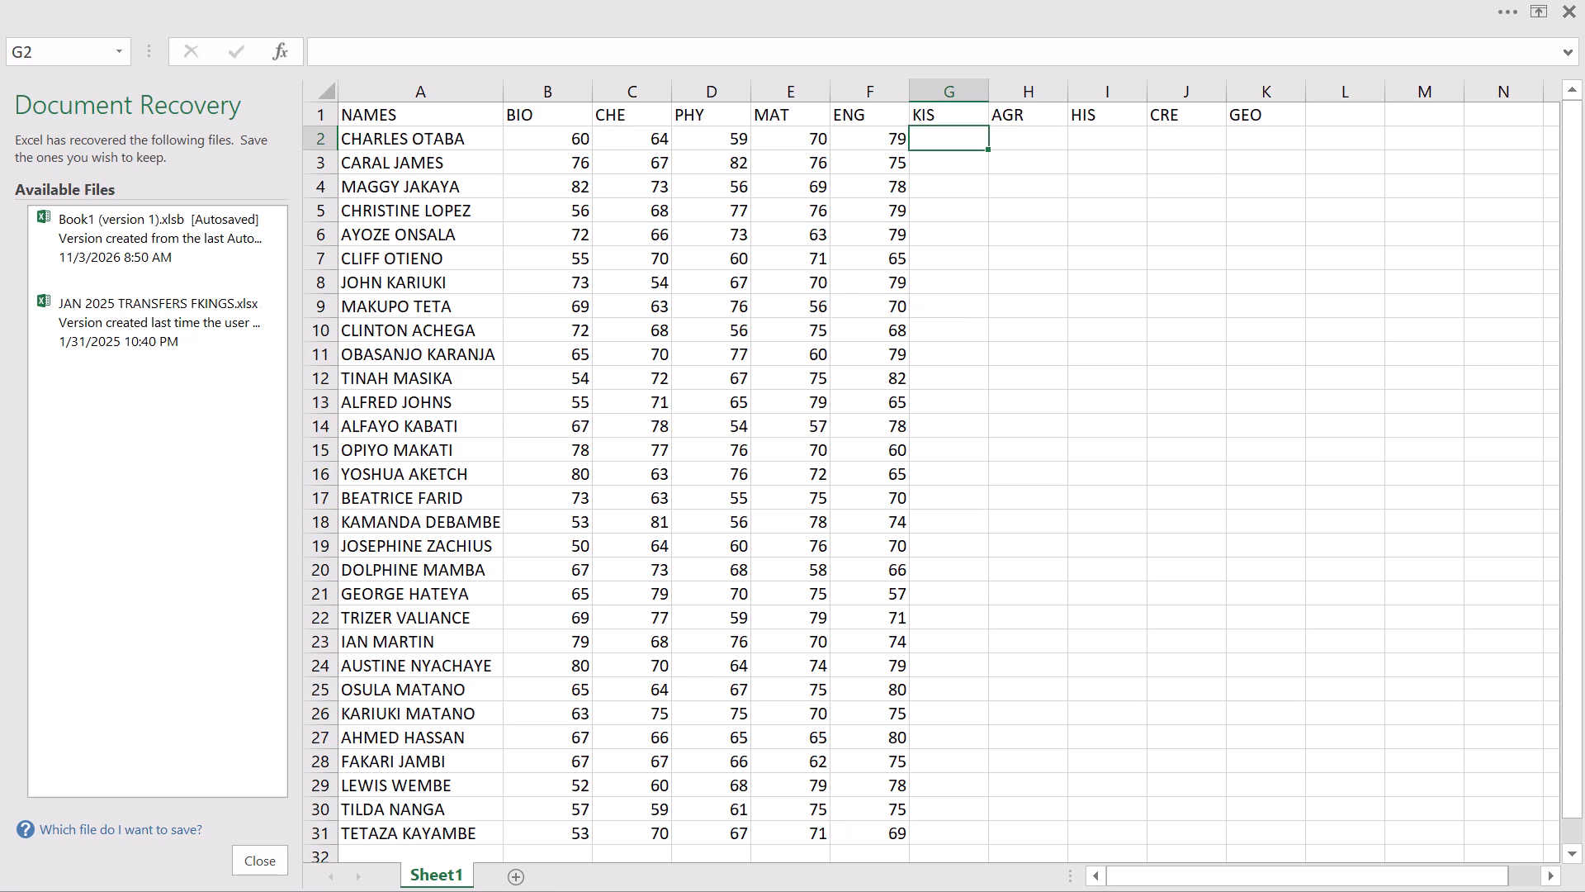
key("7")
key("6")
key("Down")
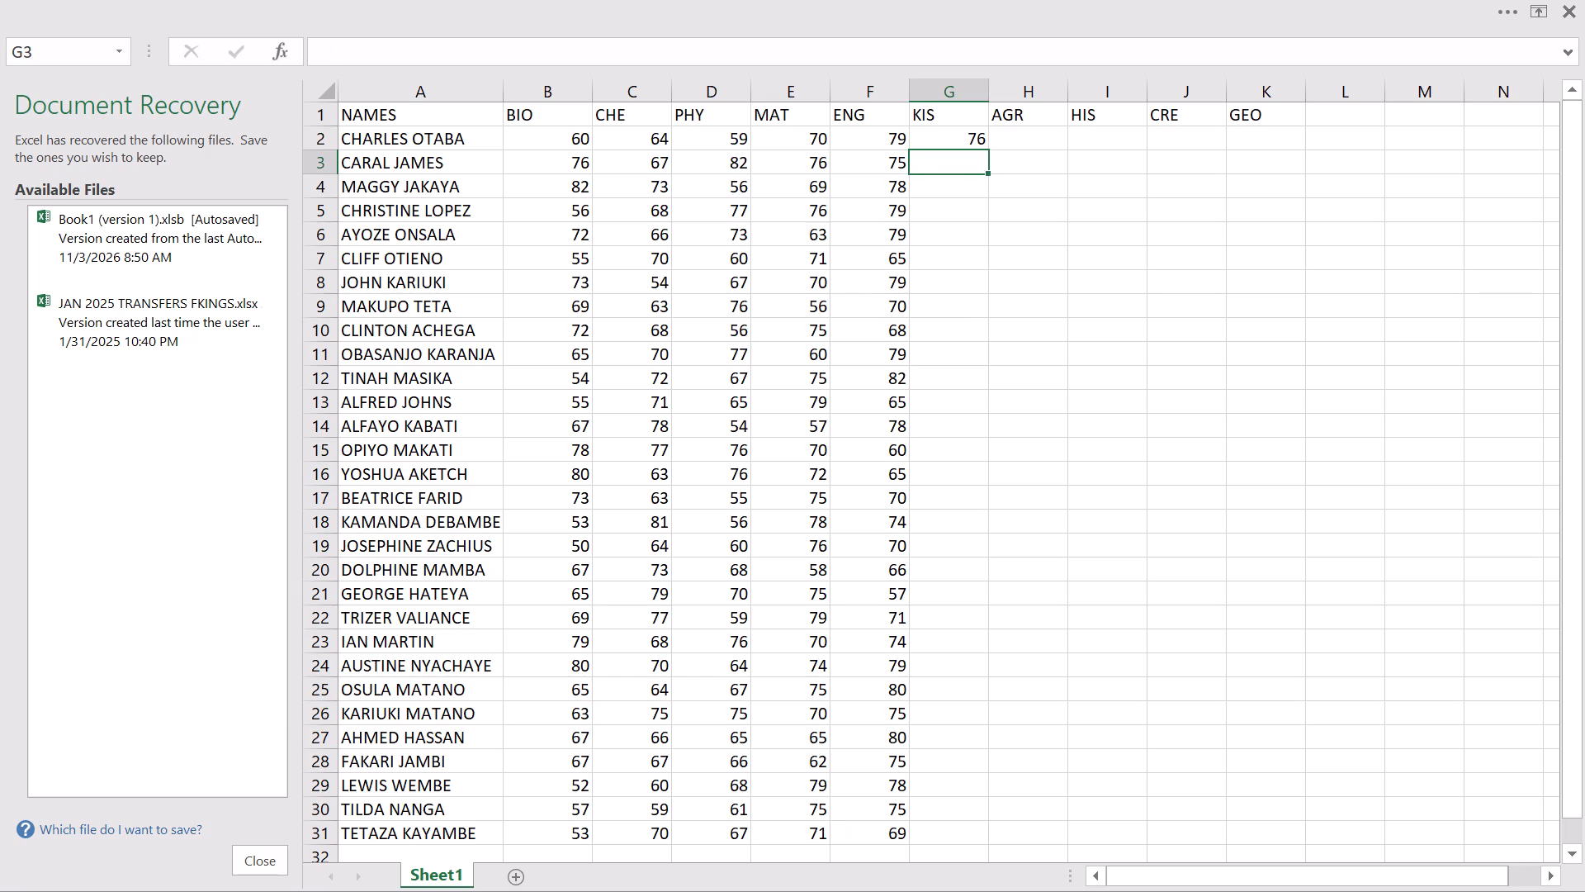
key("8")
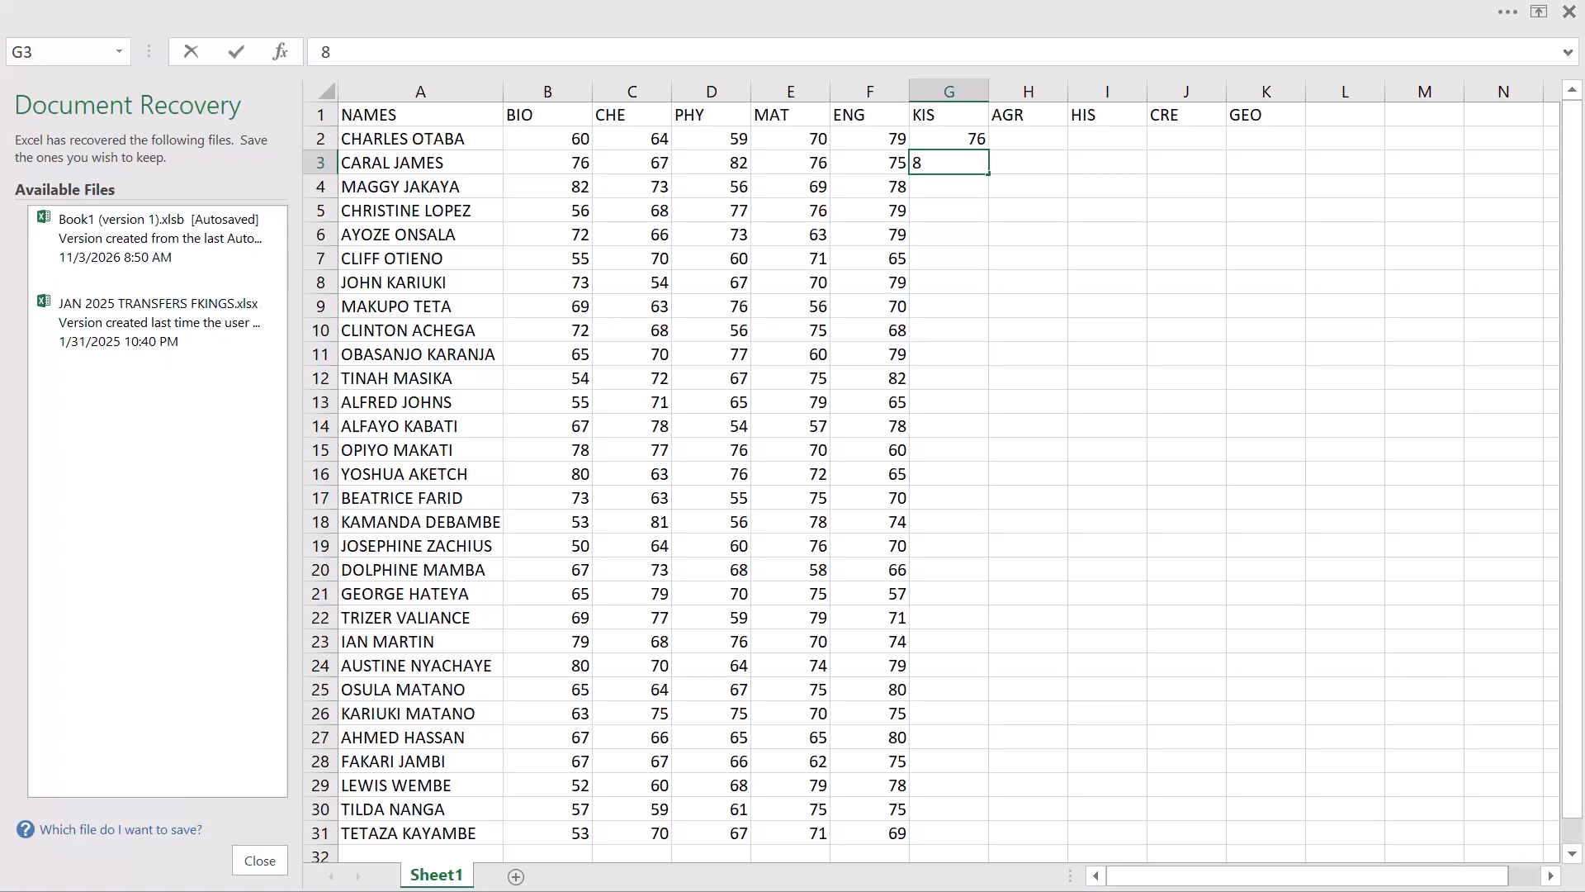
key("4")
key("Down")
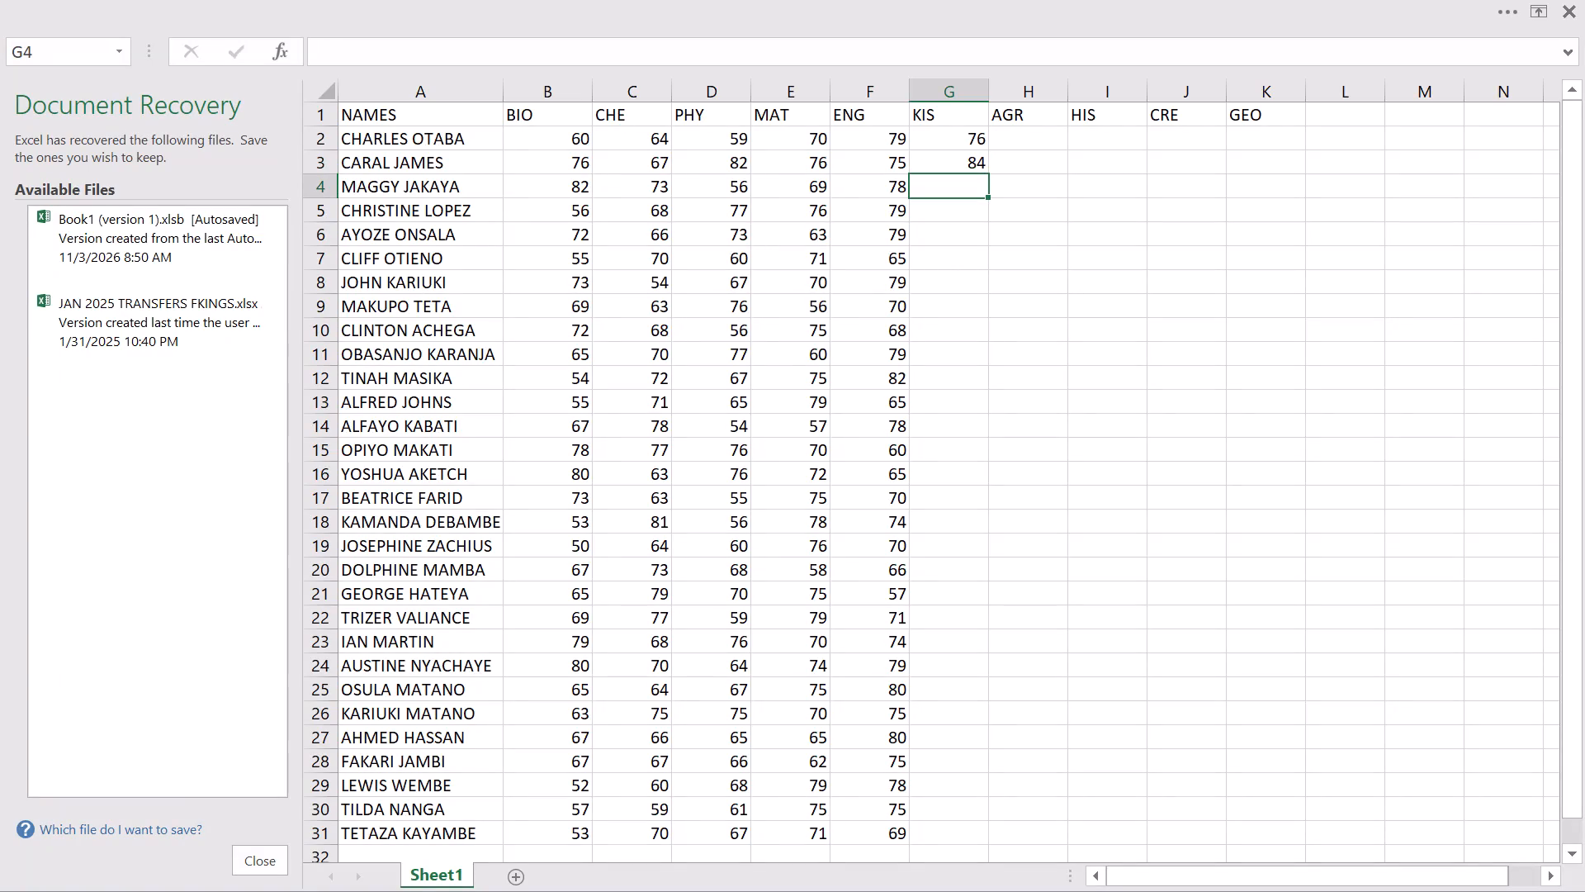
key("6")
key("5")
key("Down")
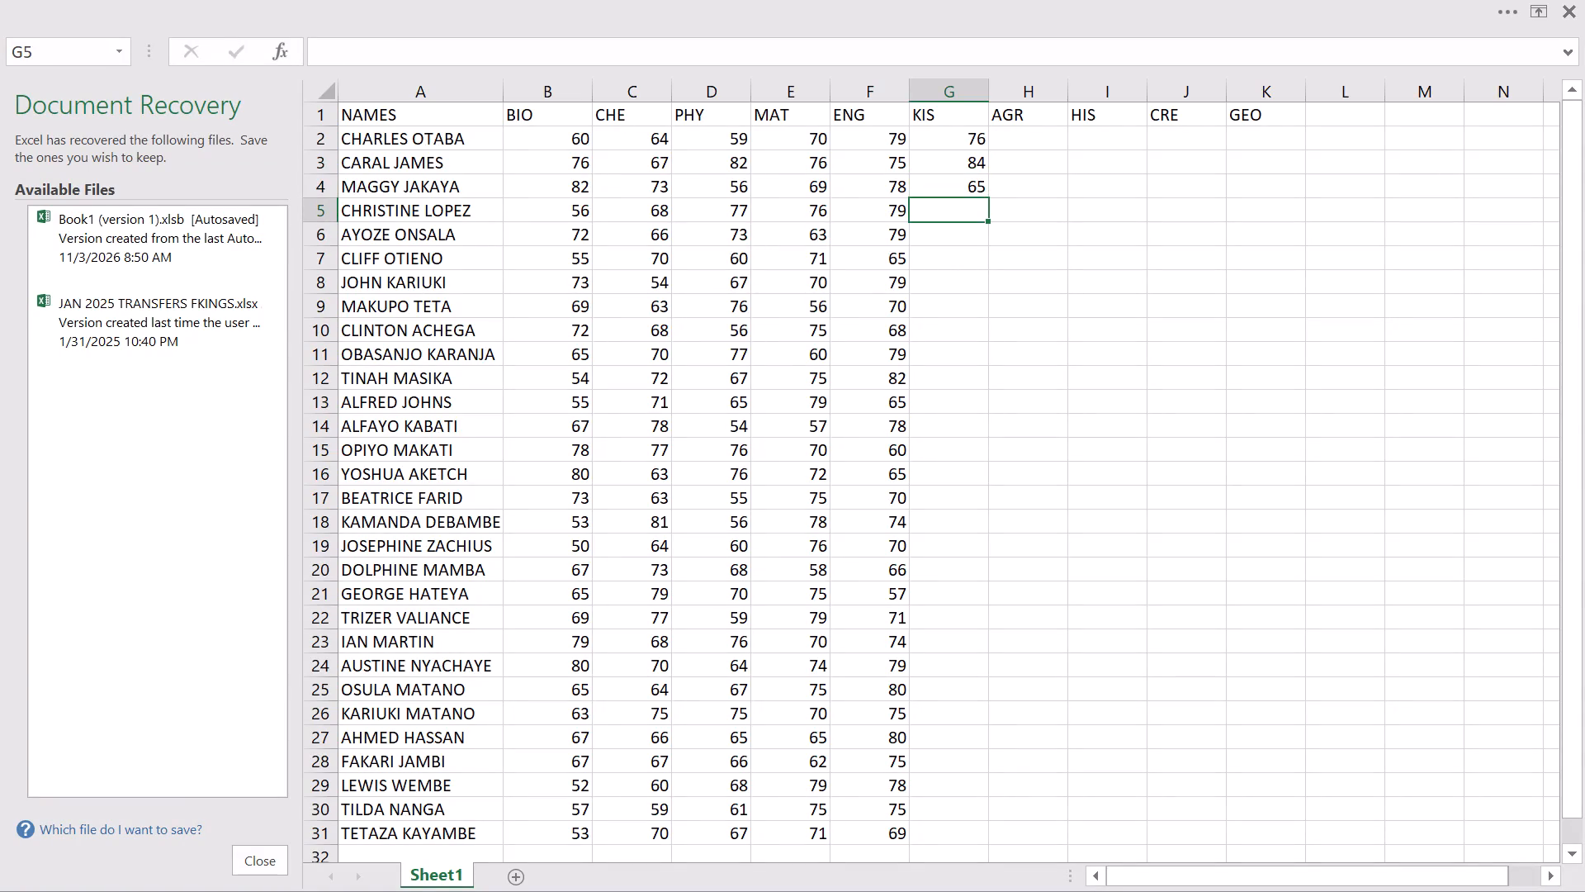
key("7")
key("9")
key("Down")
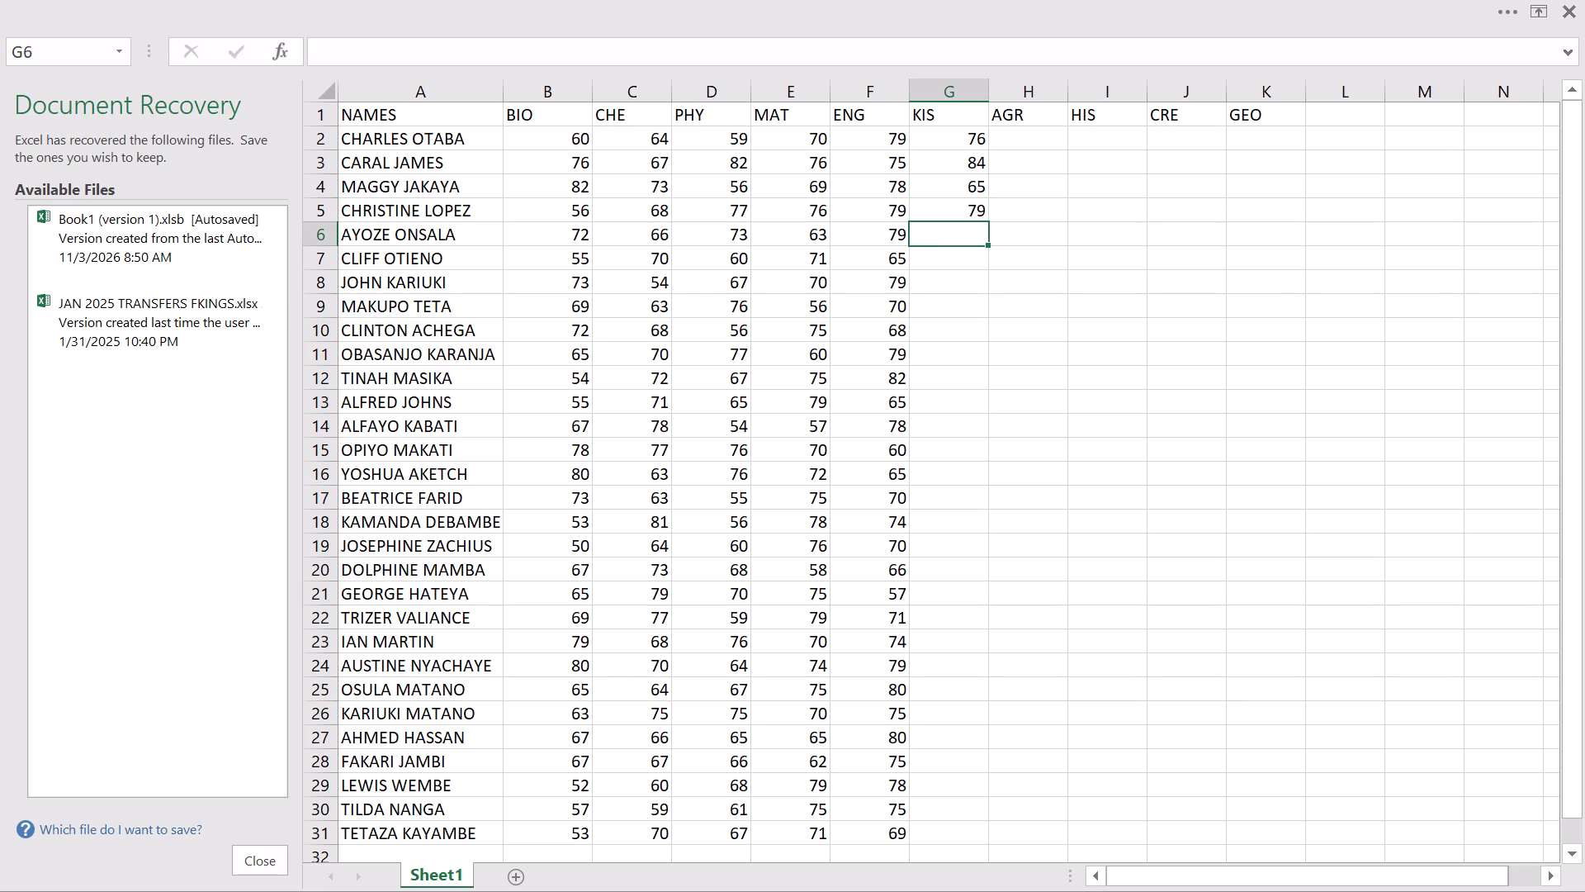
Enter the KIS marks 62, 70, 65 and 60 for the next four students in cells G6 to G9.
type("62")
key("Down")
key("7")
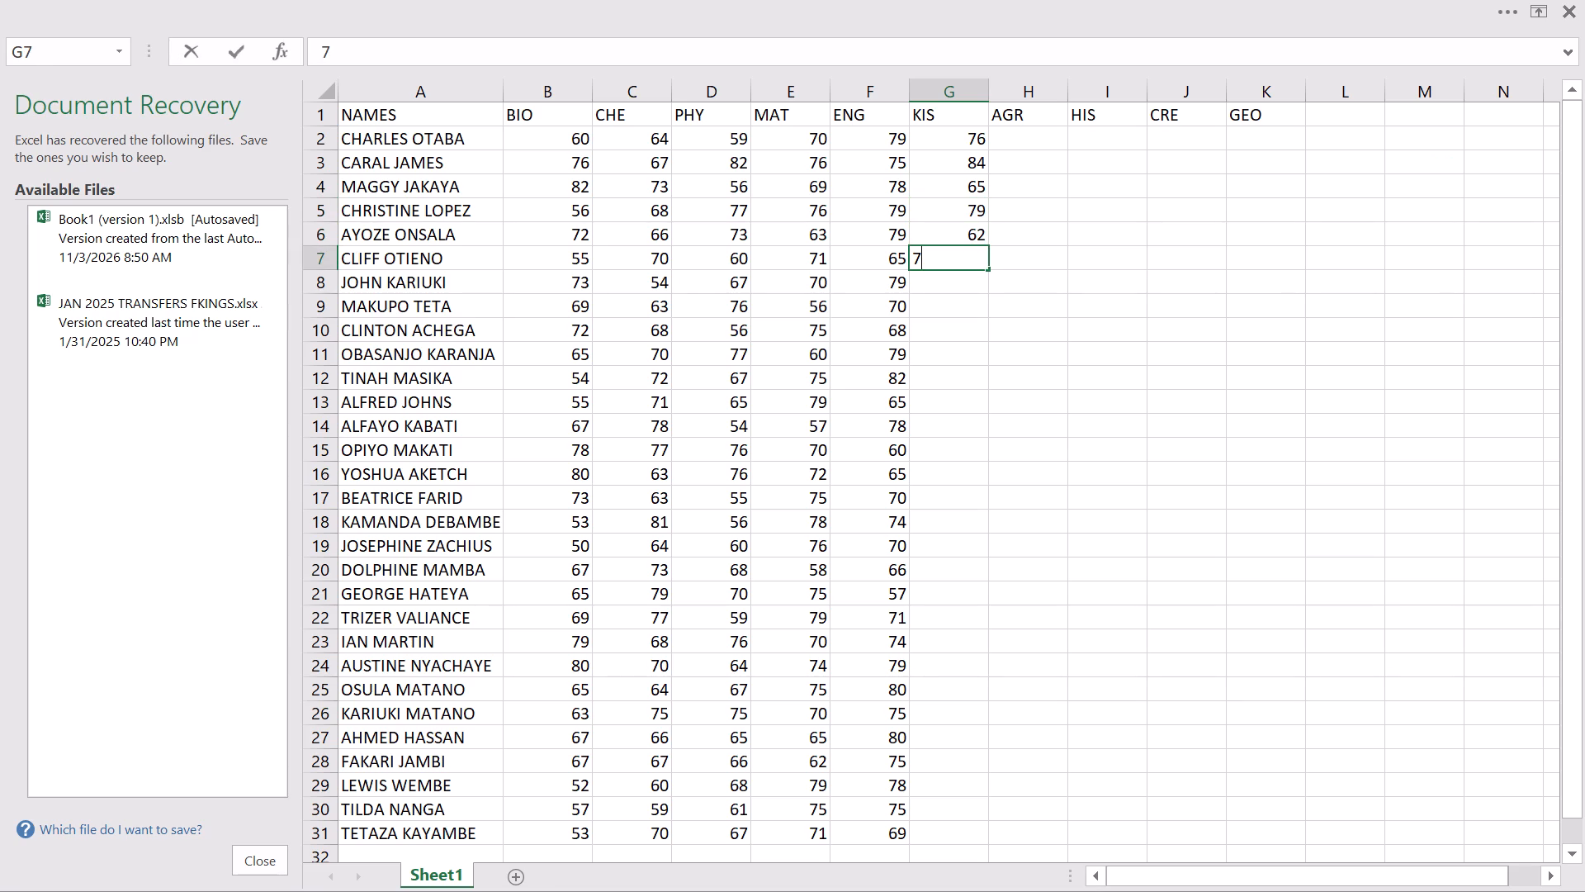
key("0")
key("Down")
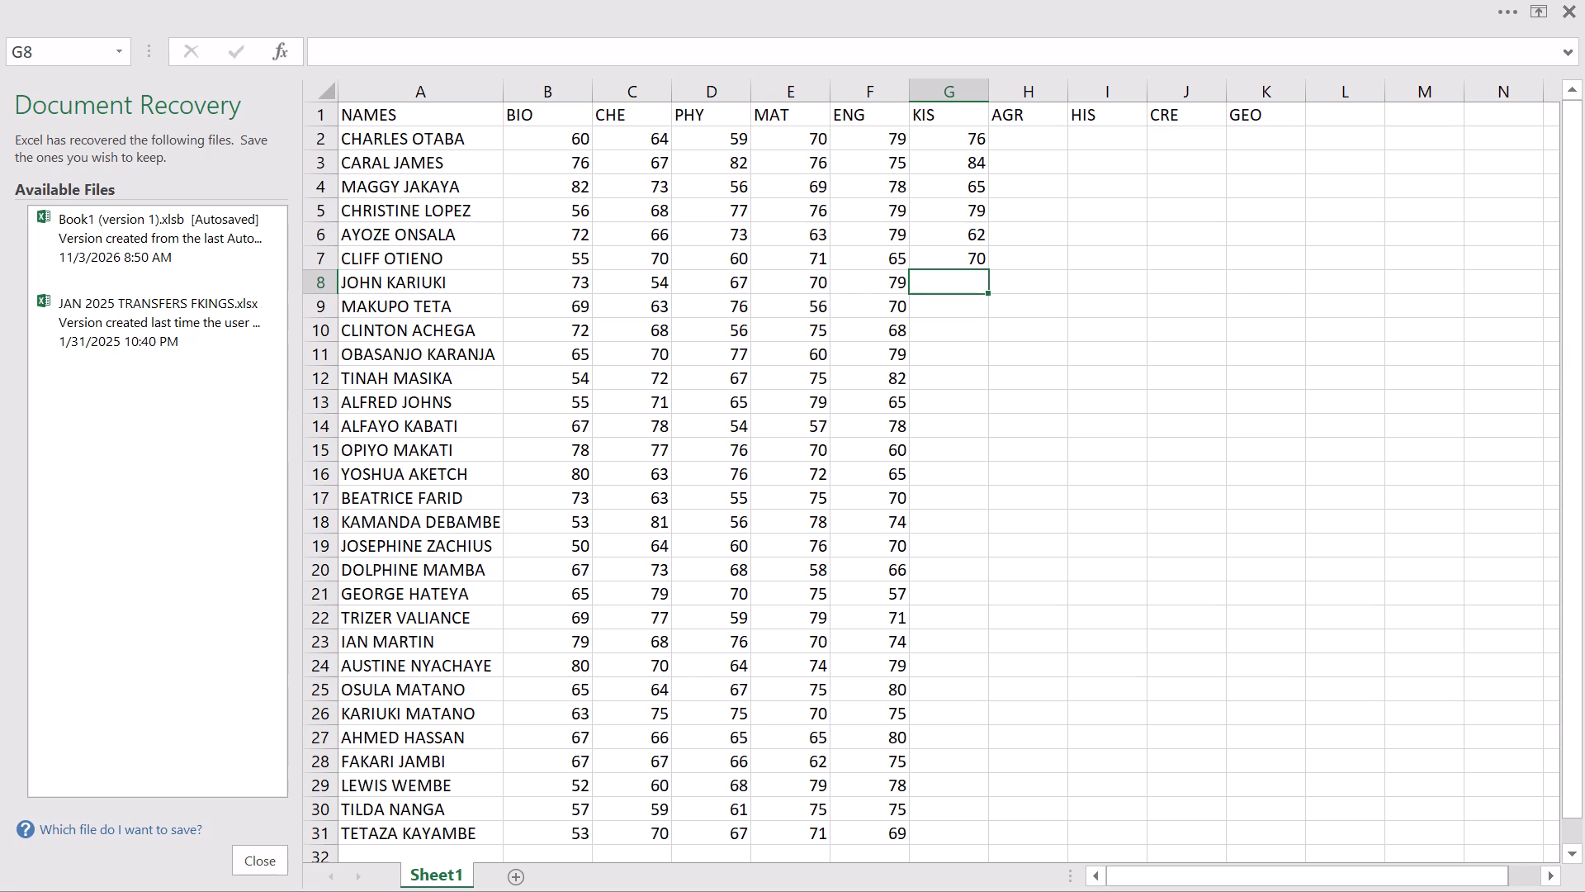
type("65")
key("Down")
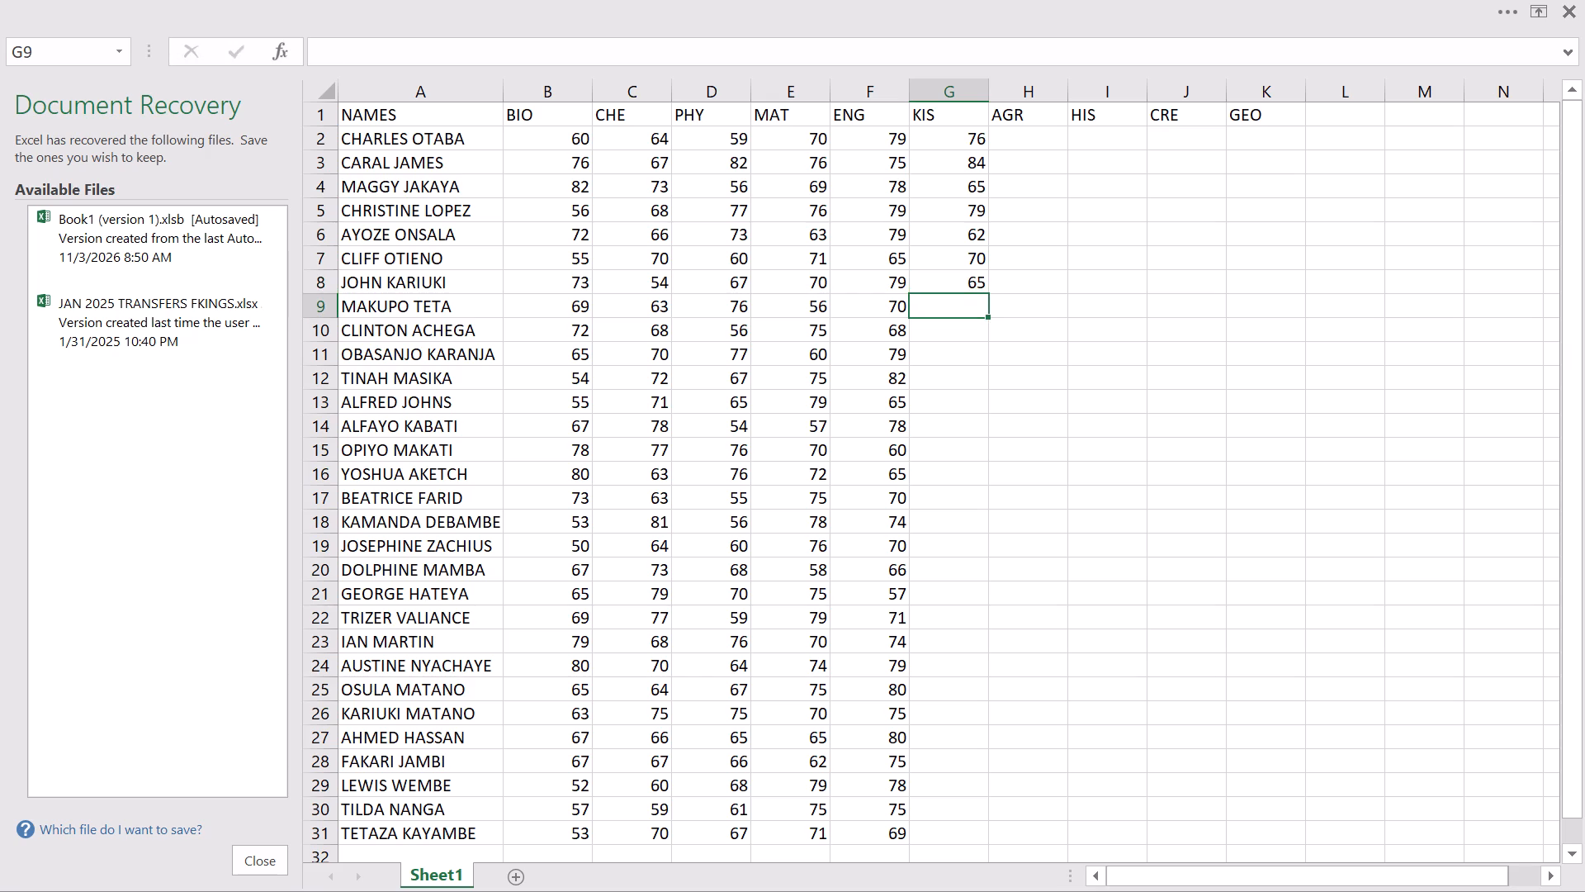
type("60")
key("Down")
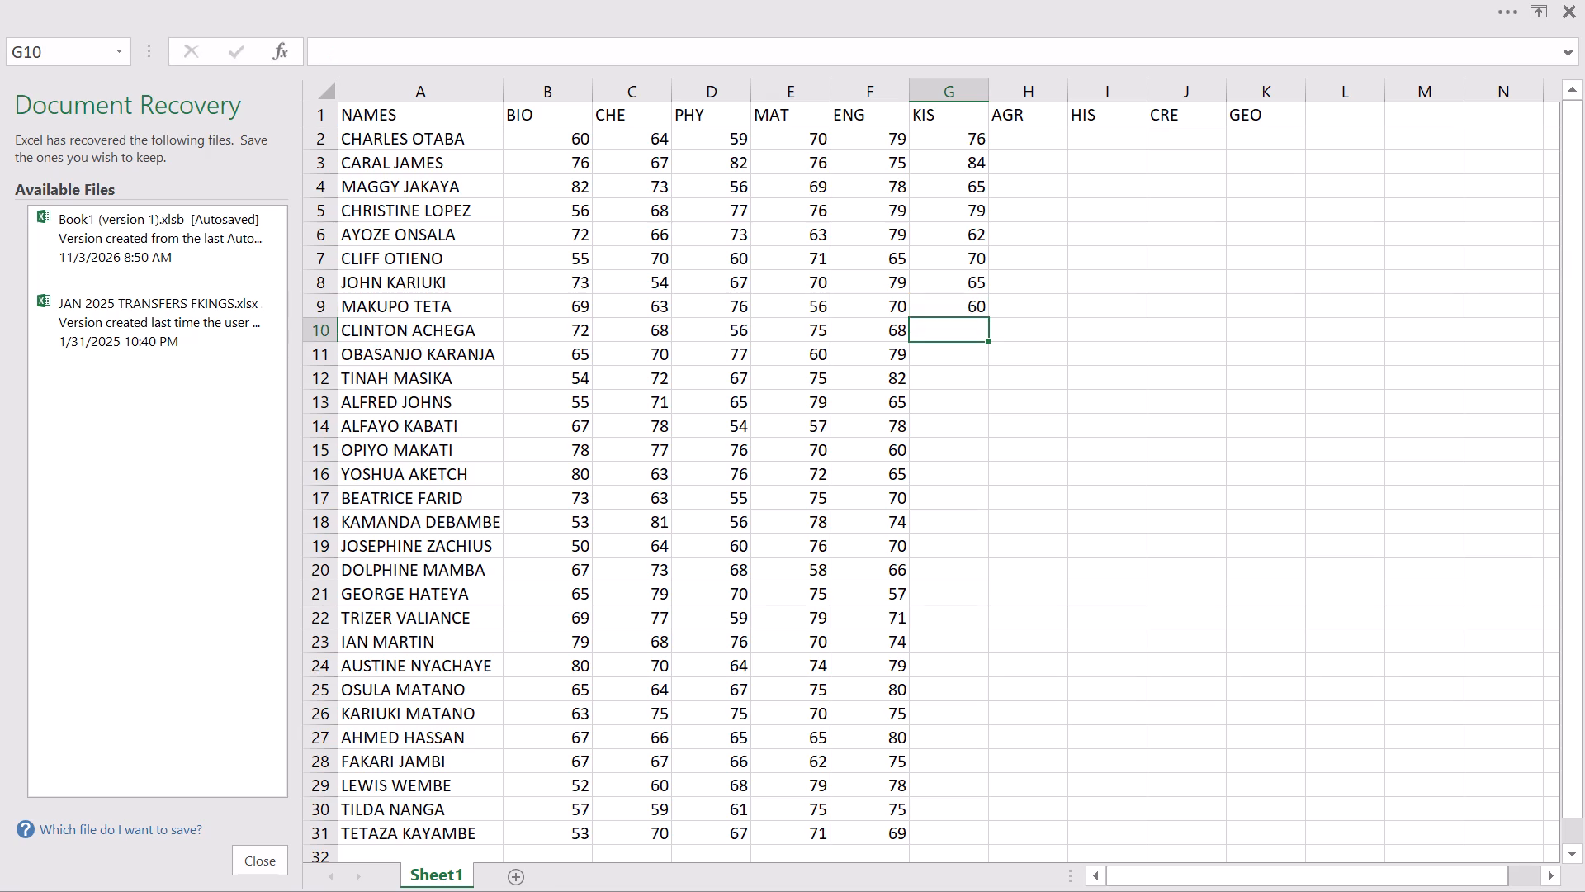
Enter the KIS marks 55, 71 and 77 for the next three students in cells G10 to G12.
type("55")
key("Down")
key("7")
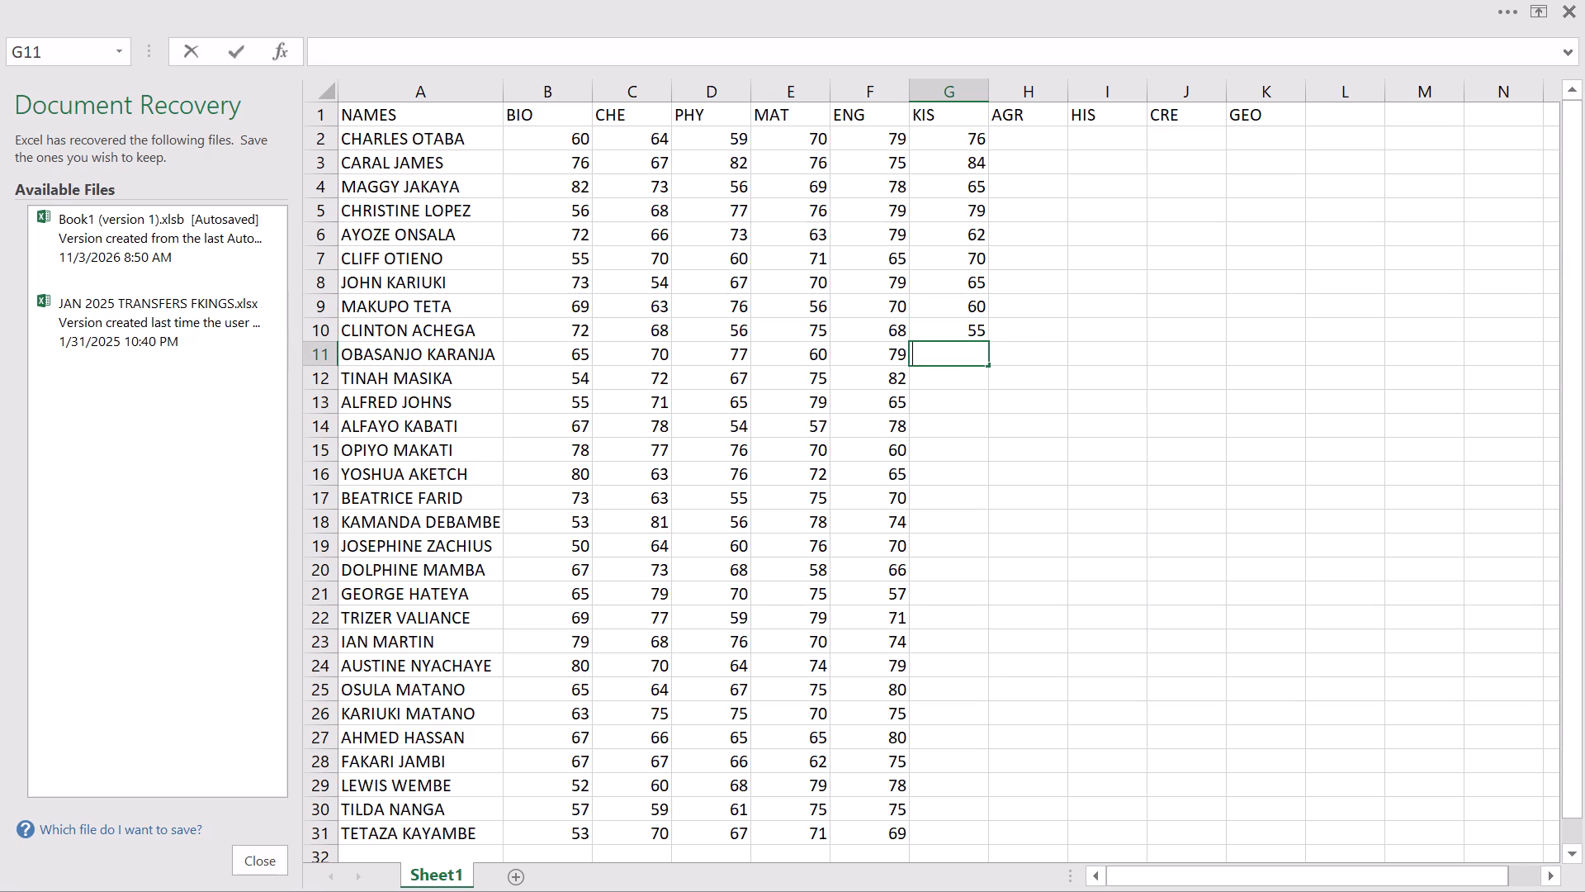
key("1")
key("Down")
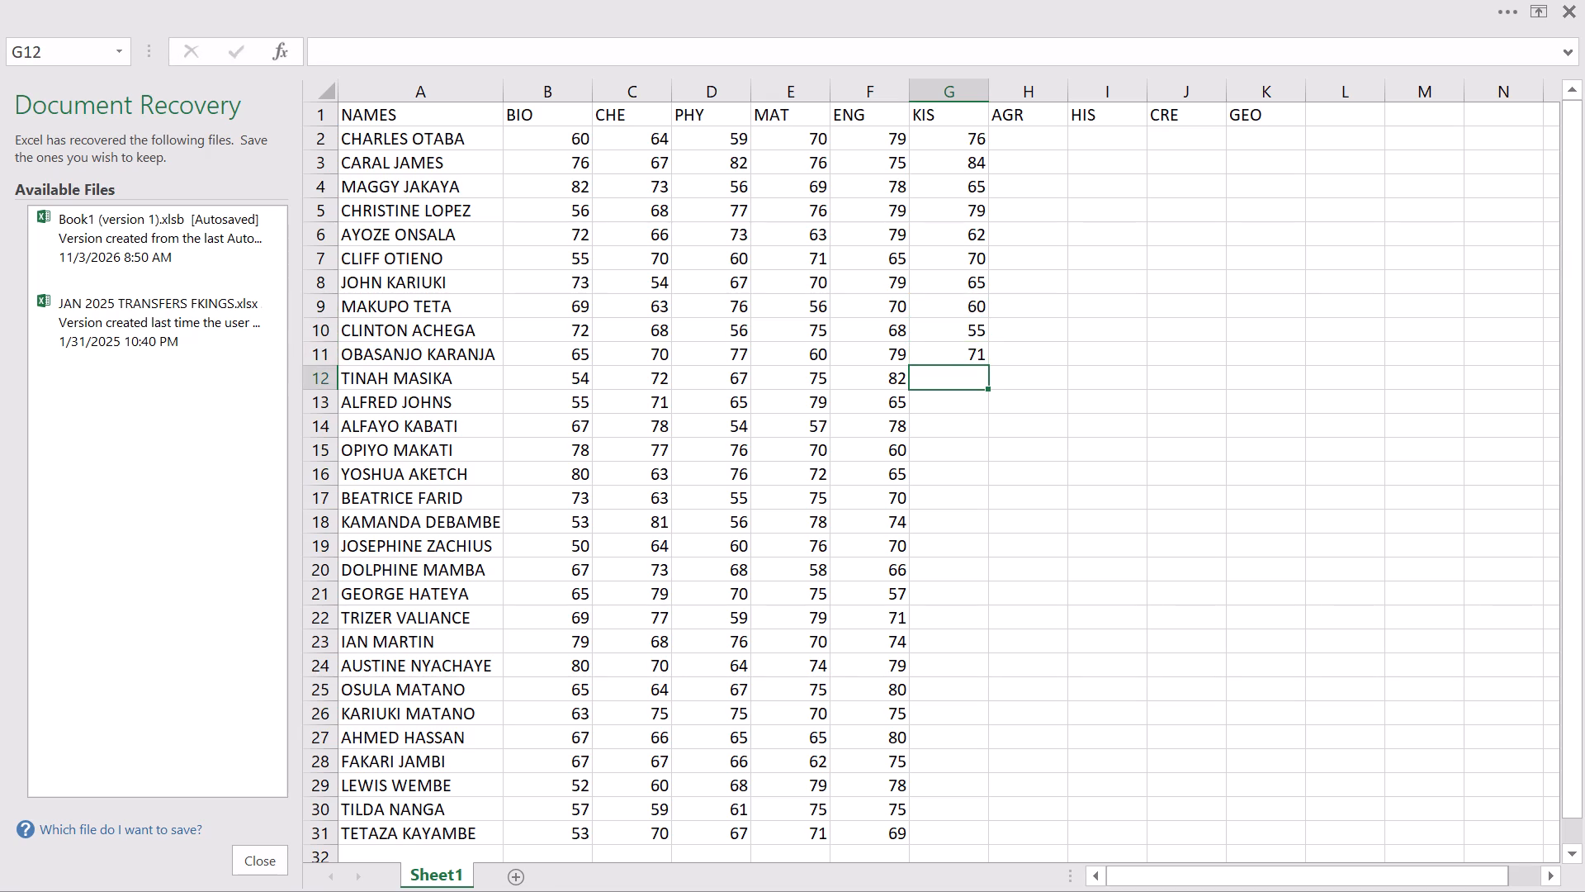
type("77")
key("Down")
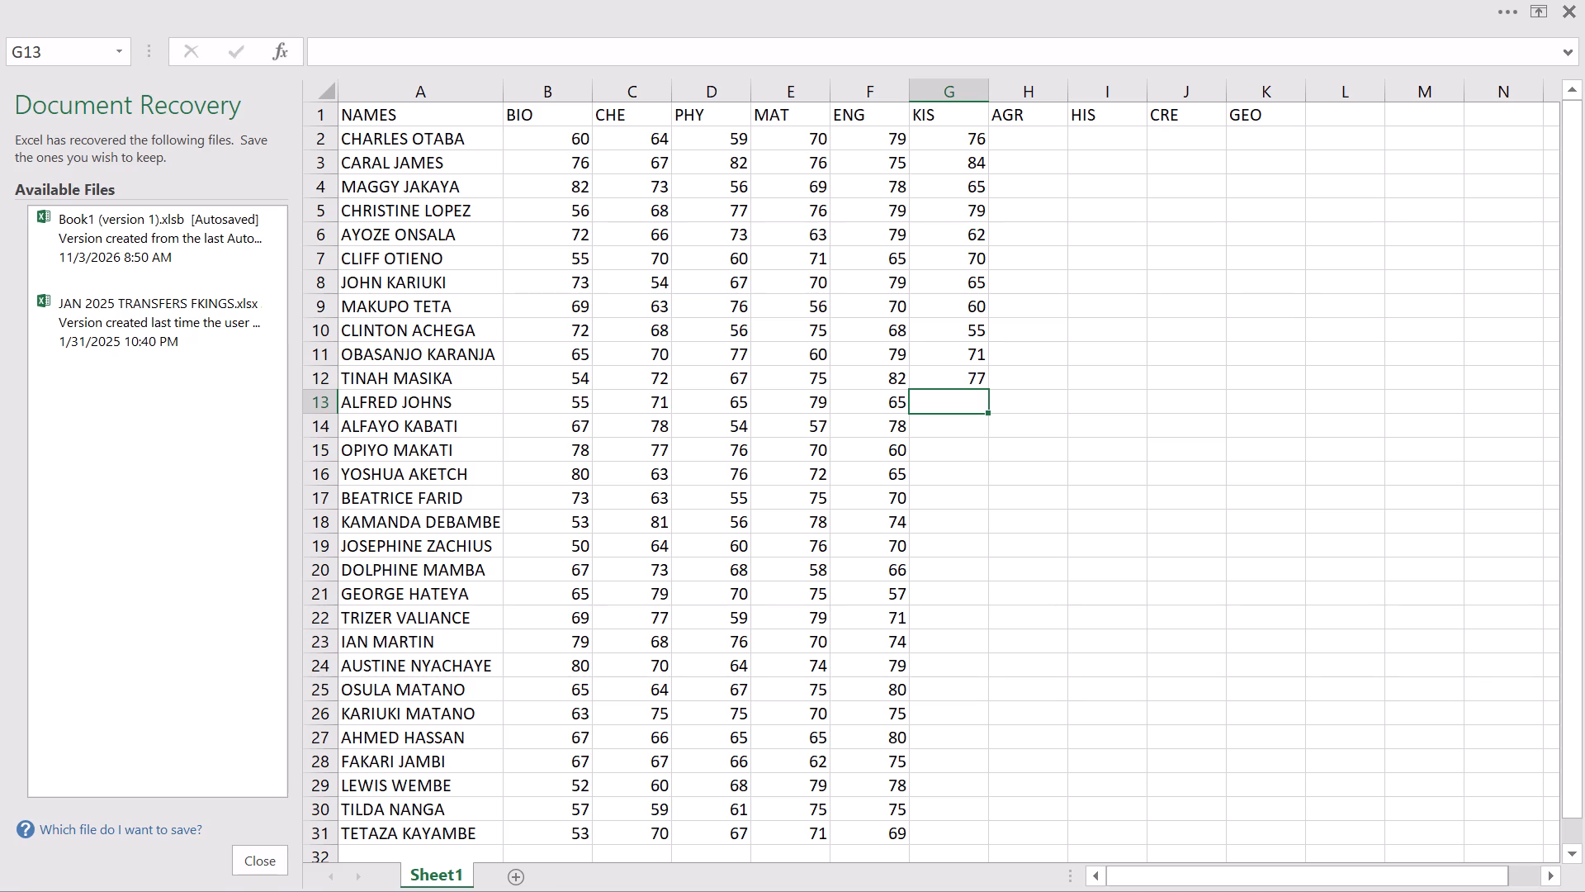
Enter the KIS marks 66, 62, 58 and 71 for the next four students in cells G13 to G16.
type("66")
key("Down")
key("6")
key("2")
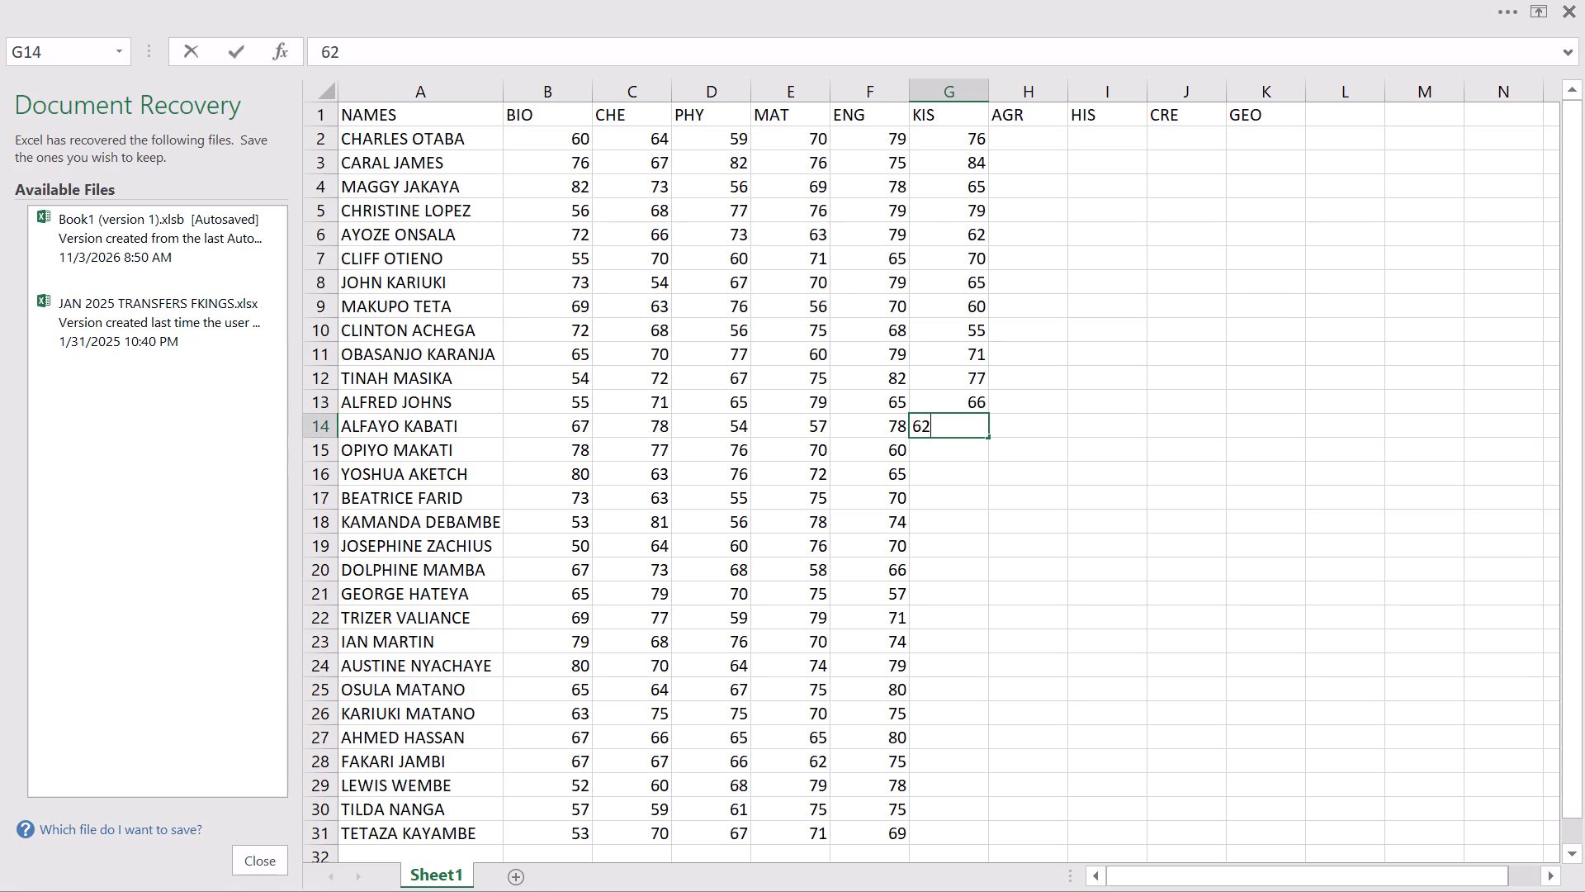
key("Down")
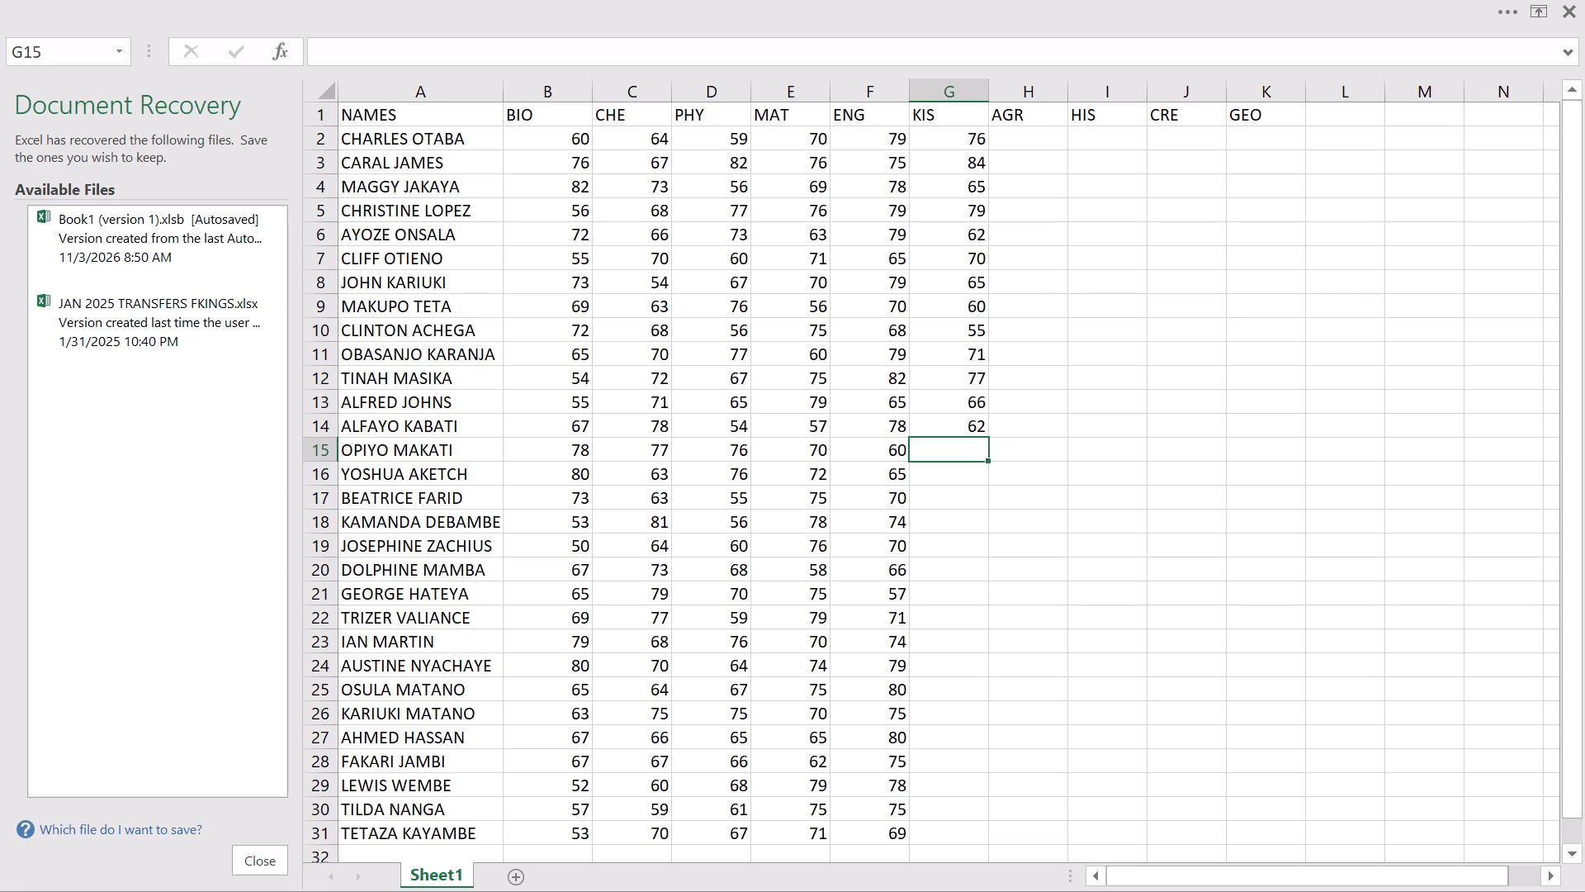
key("5")
key("8")
key("Down")
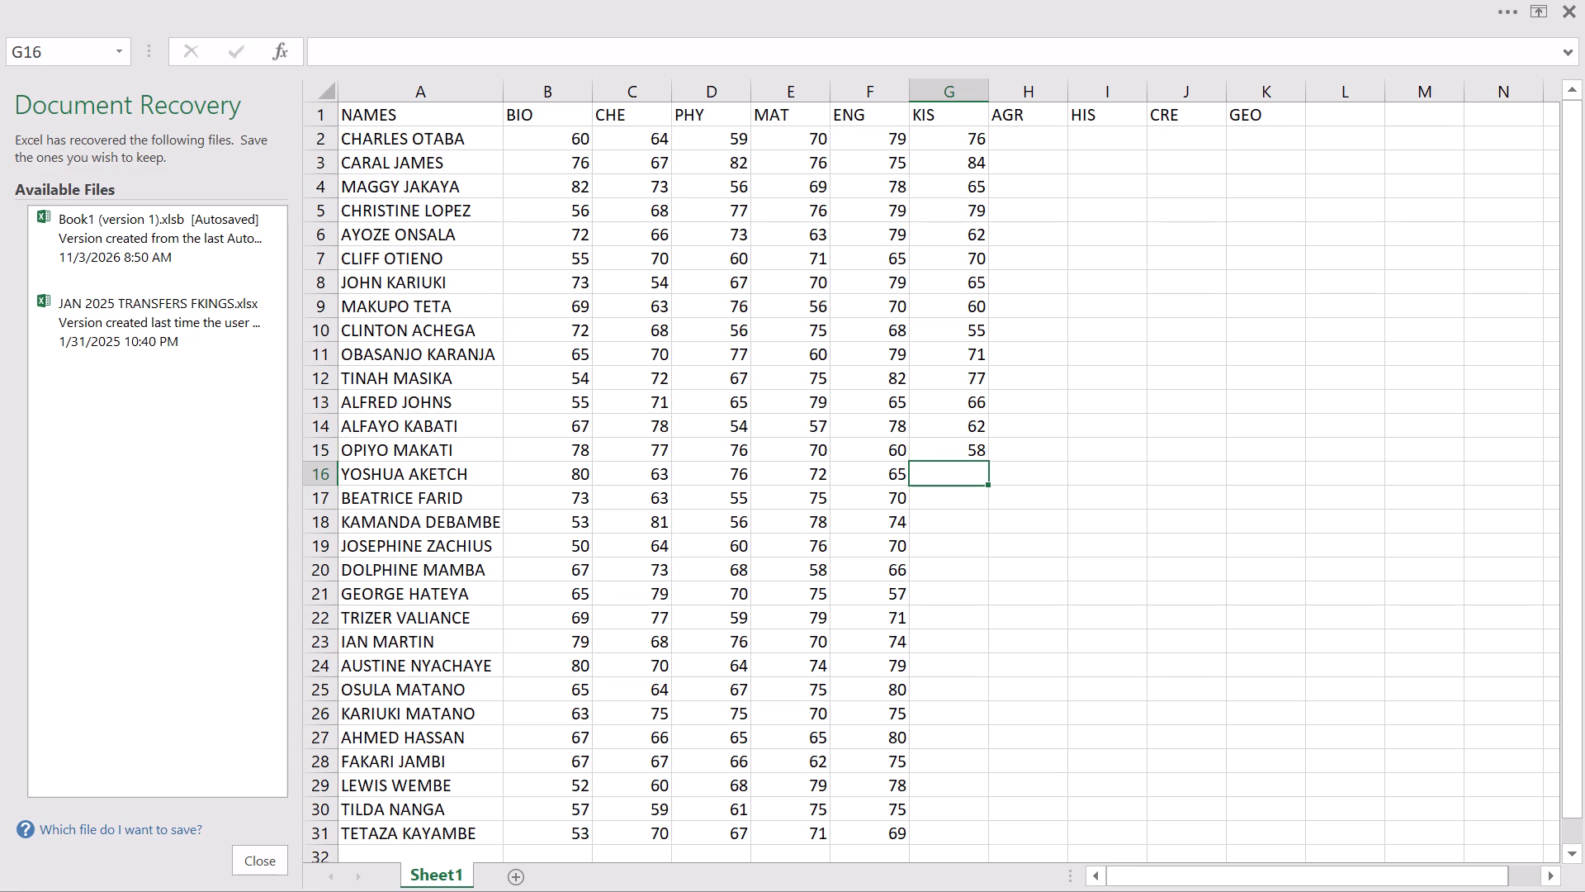
type("71")
key("Down")
Enter the KIS marks 72, 69, 60 and 75 for the next four students in cells G17 to G20.
key("7")
key("2")
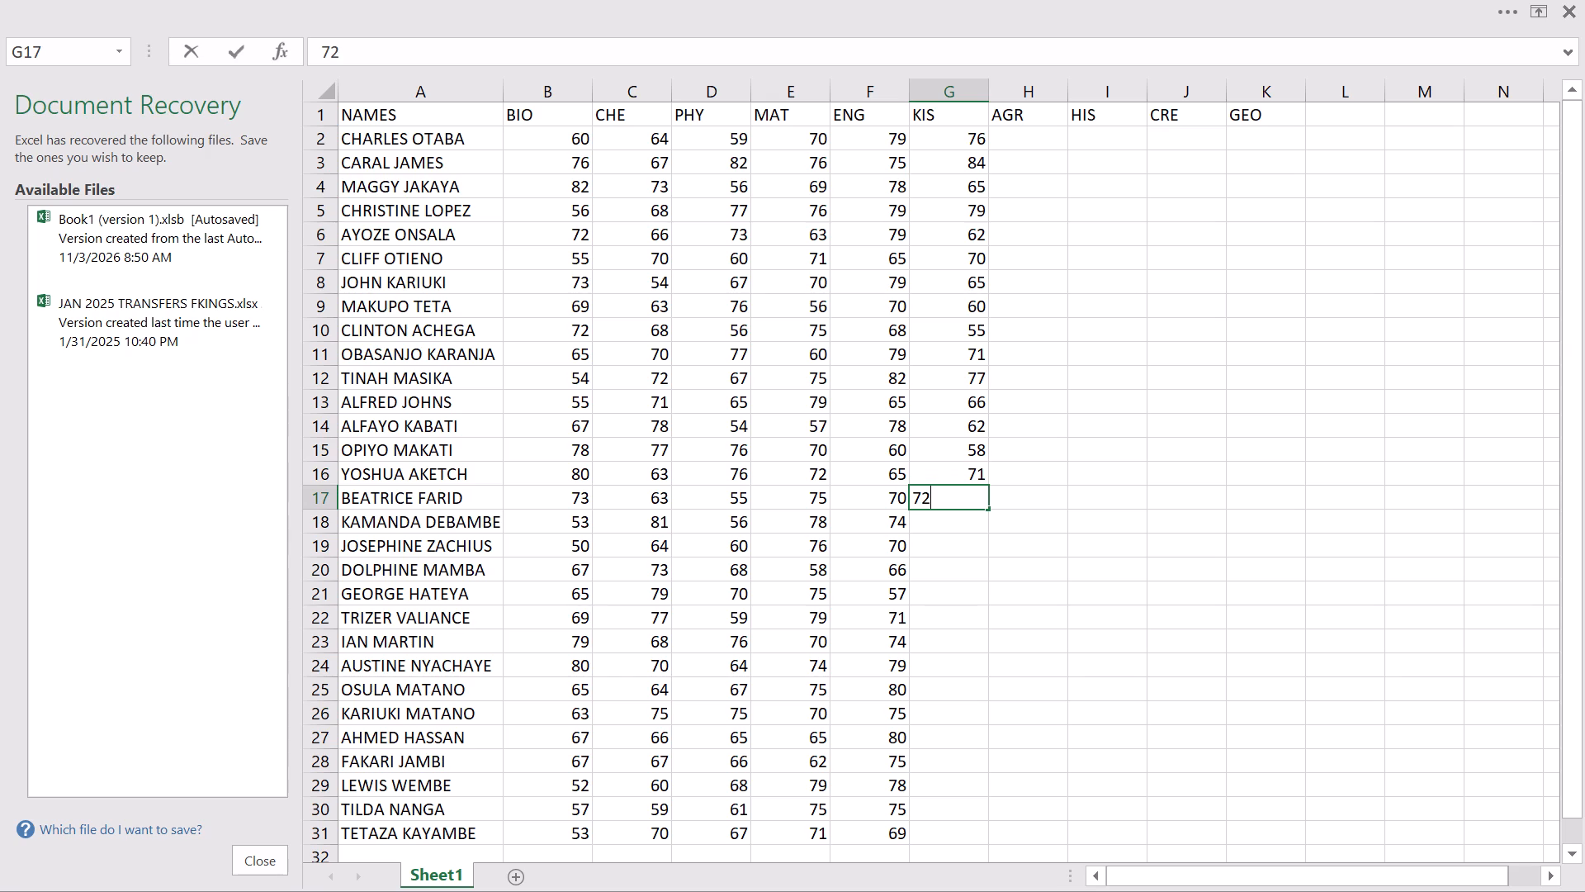
key("Down")
key("6")
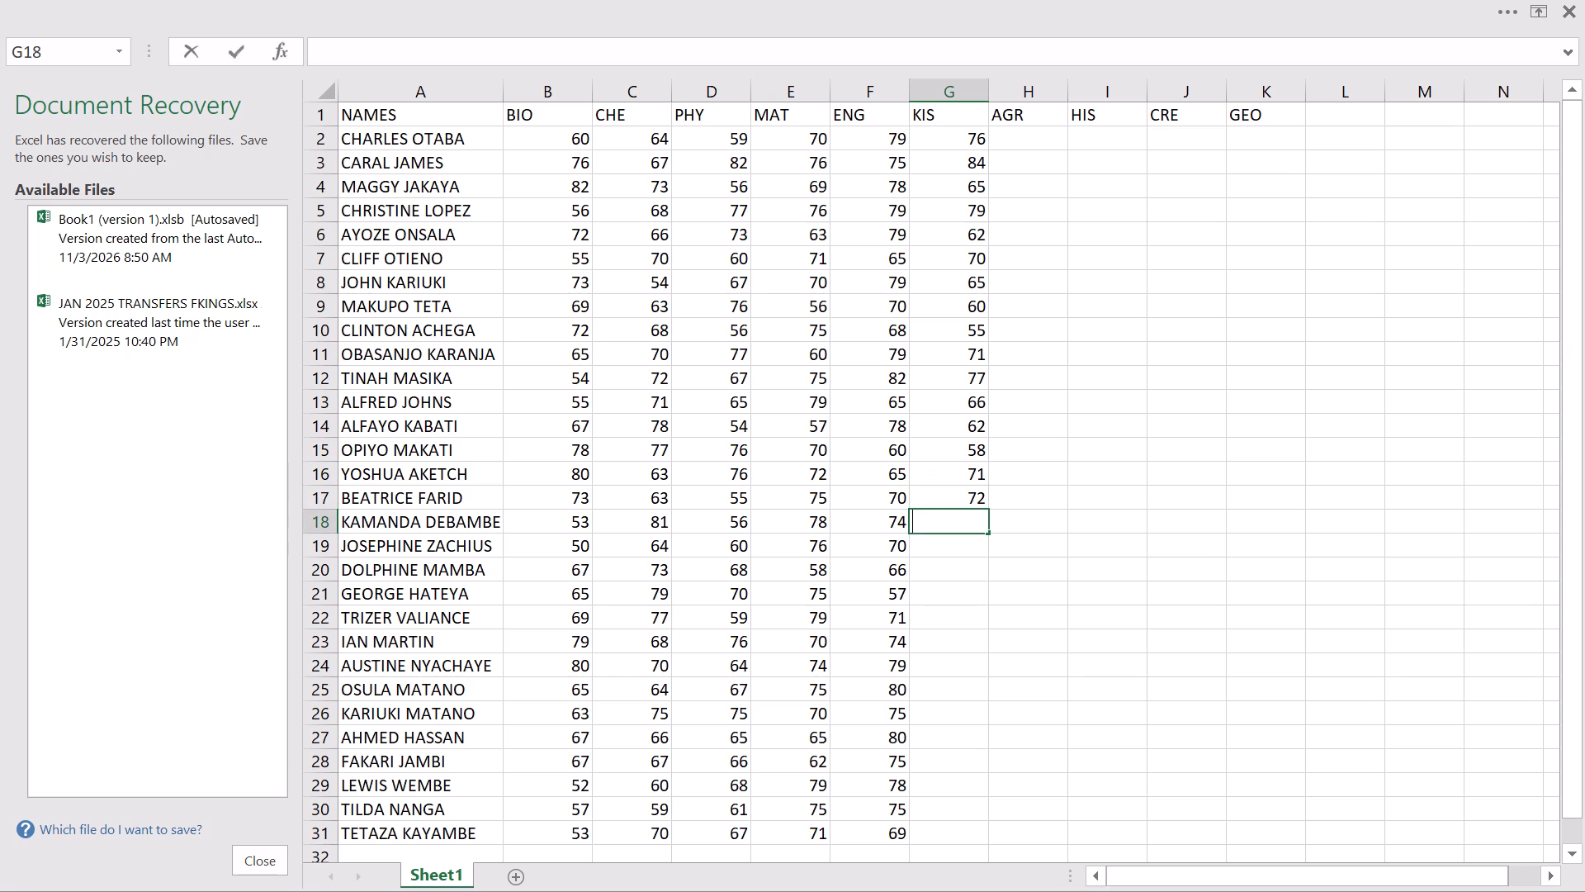
key("9")
key("Down")
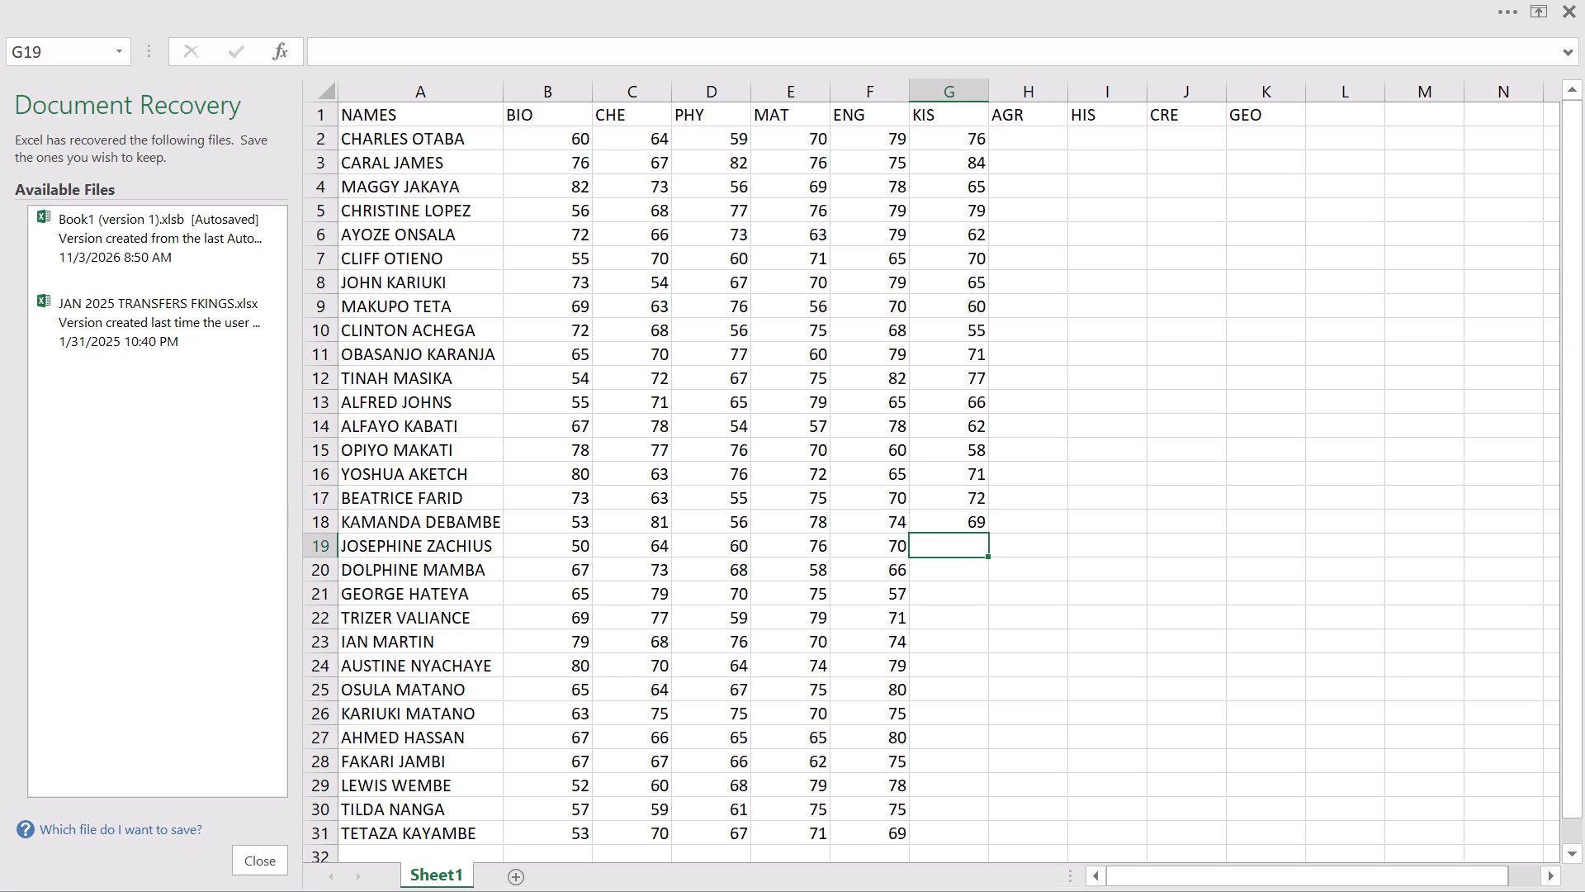
type("60")
key("Down")
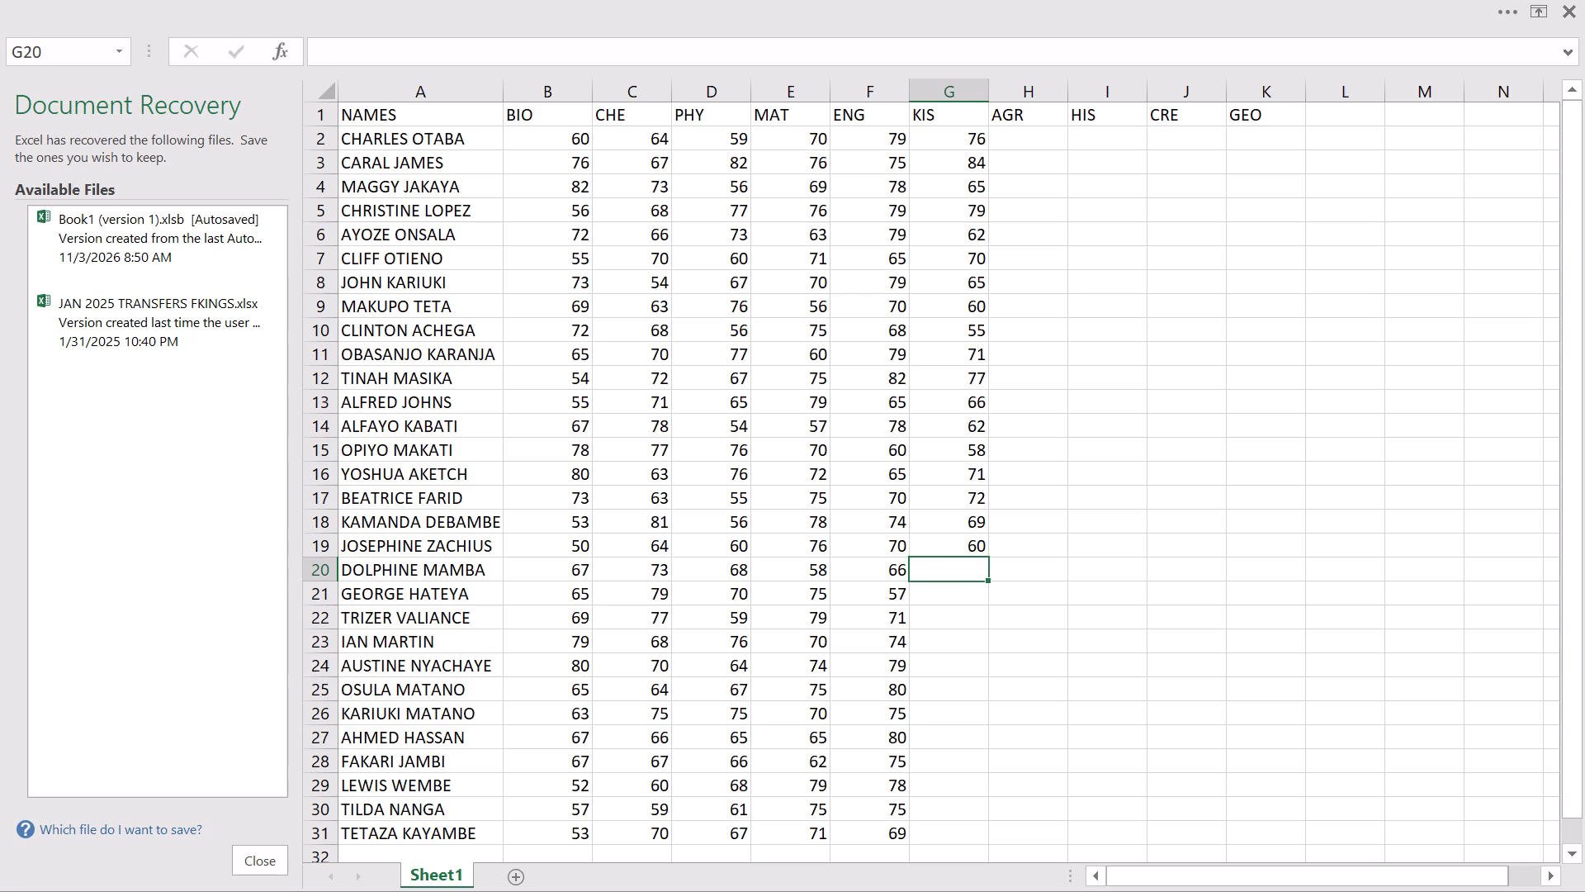
type("75")
key("Down")
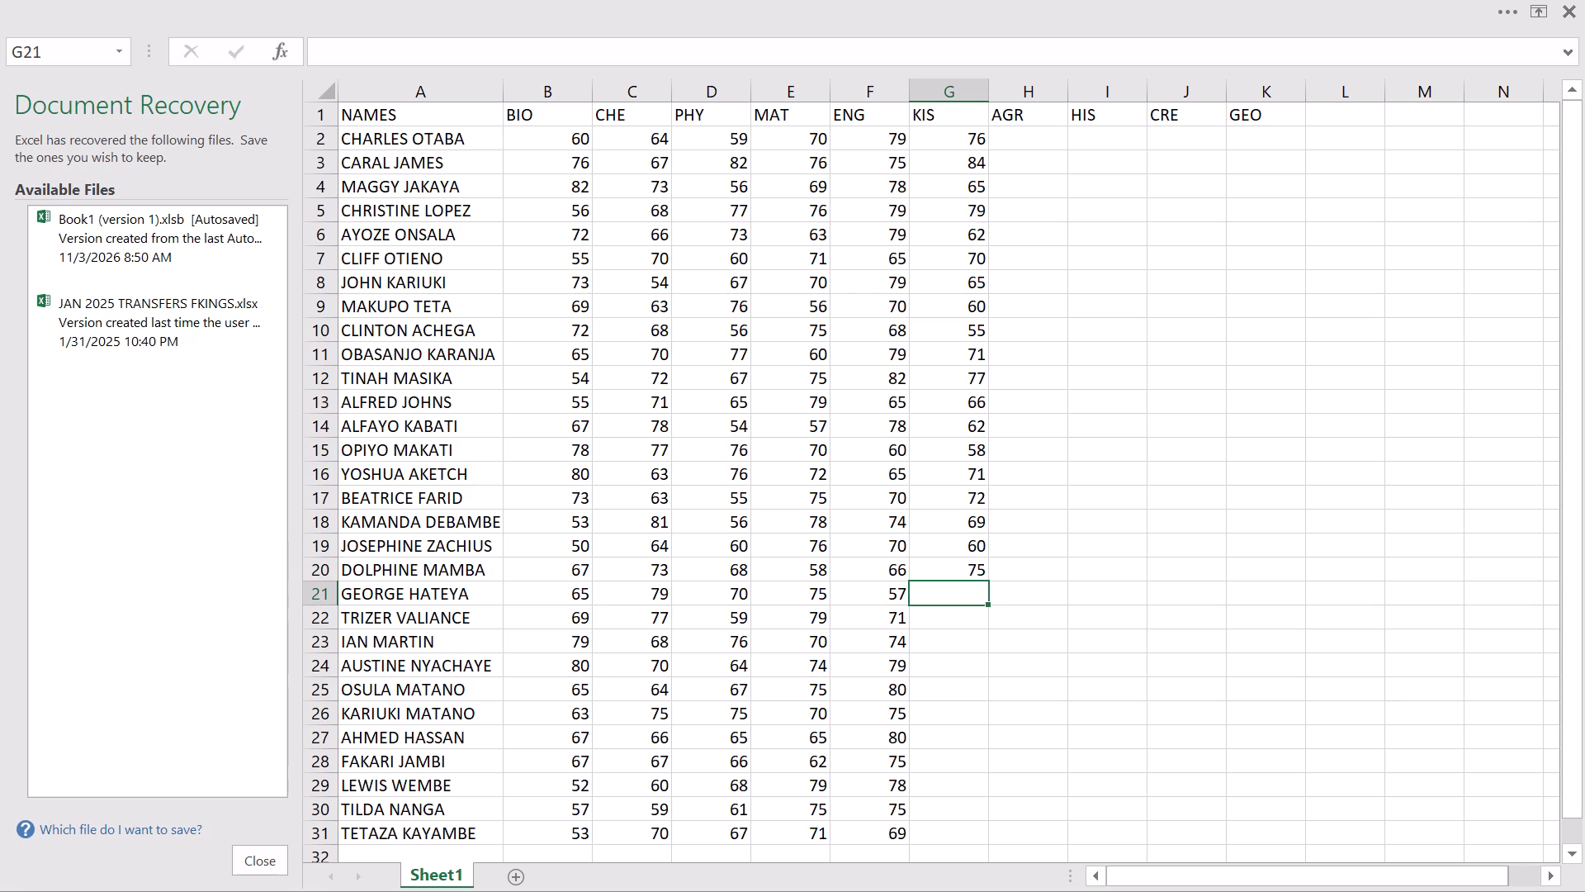
Enter the KIS marks 67, 62, 66 and 70 for the next four students in cells G21 to G24.
key("6")
key("7")
key("Down")
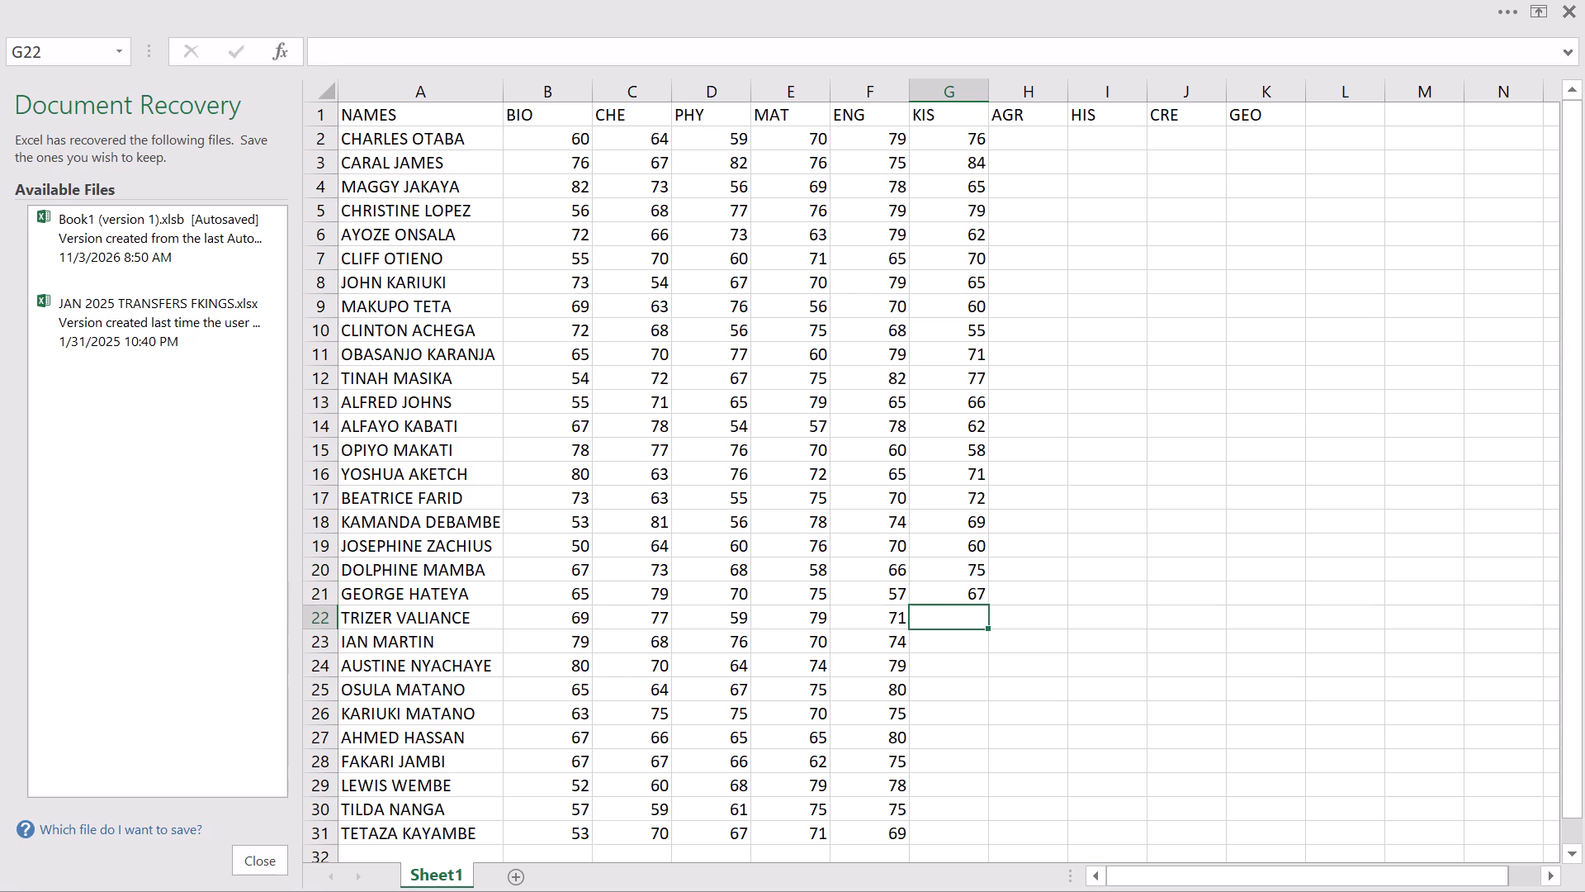
key("6")
key("2")
key("Down")
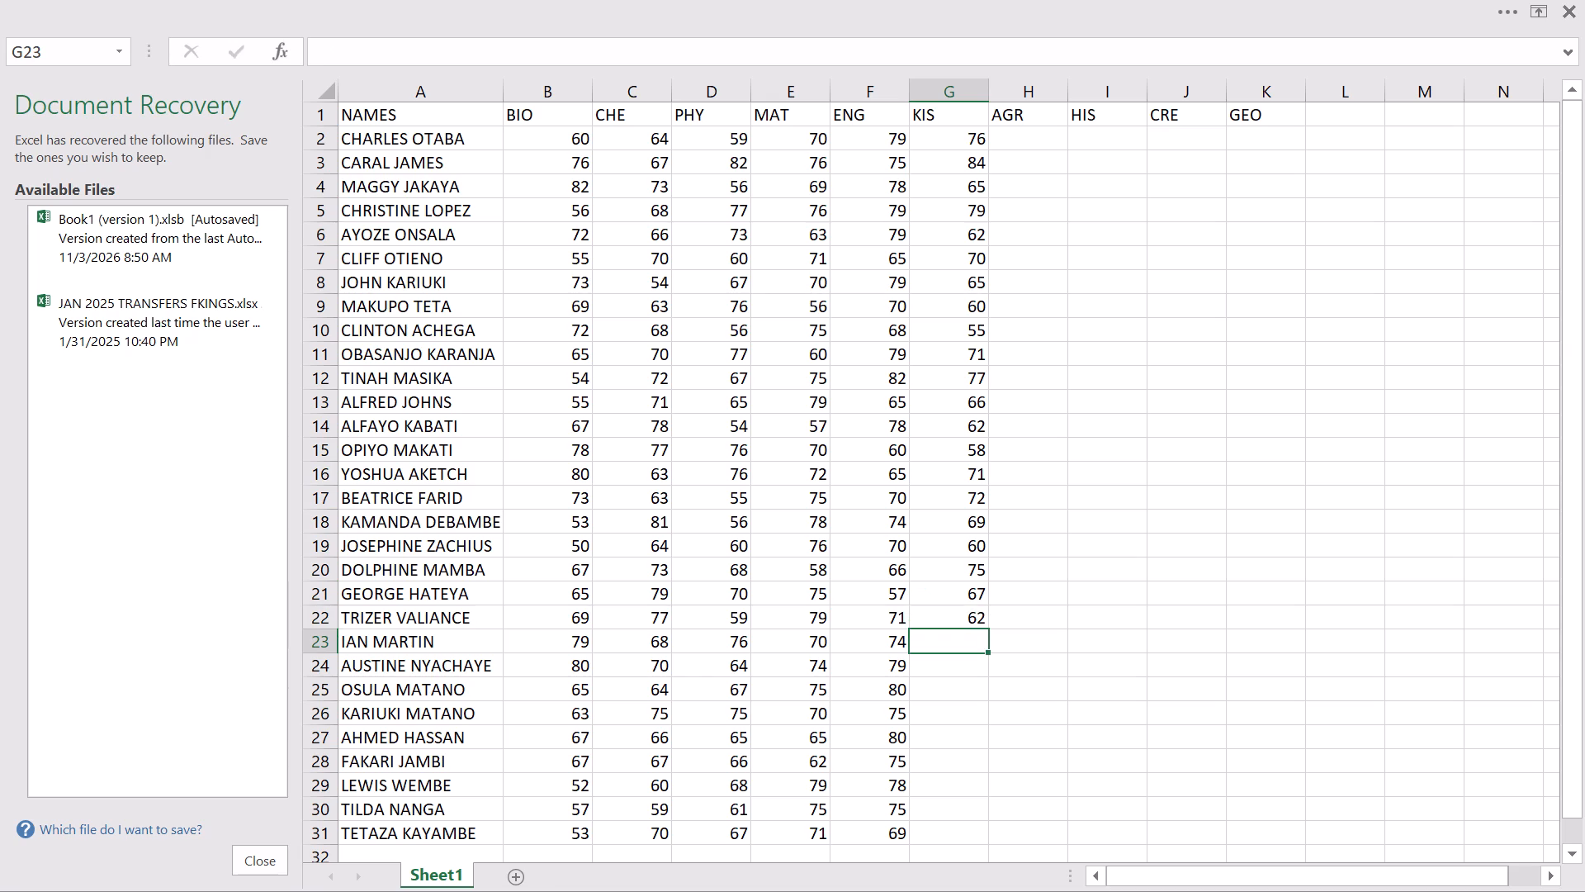
type("65")
key("BackSpace")
key("BackSpace")
key("Down")
type("70")
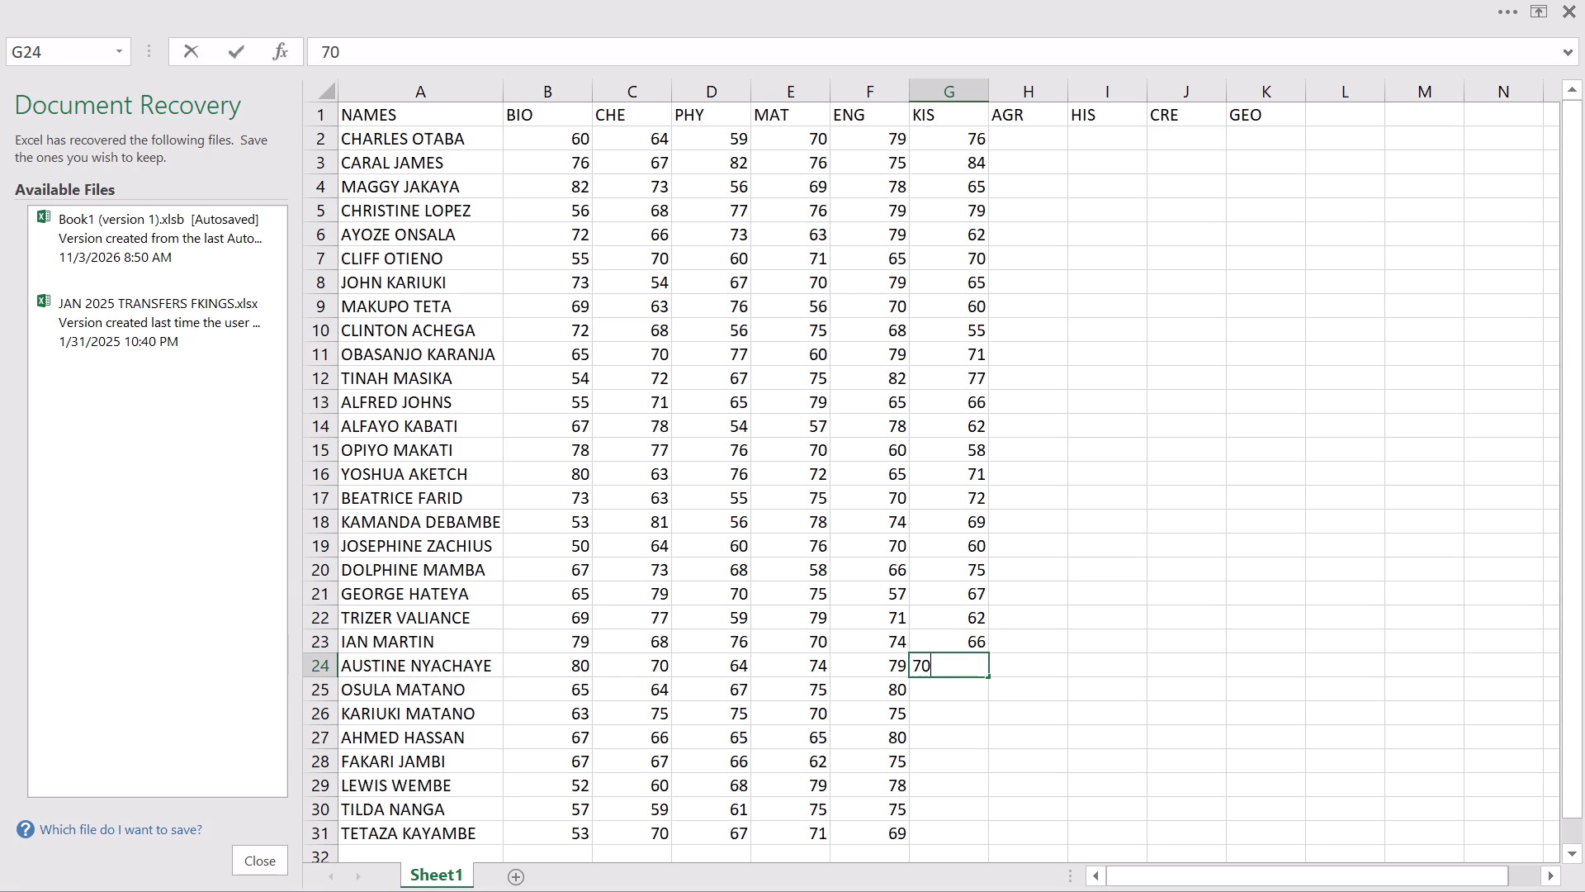
key("Down")
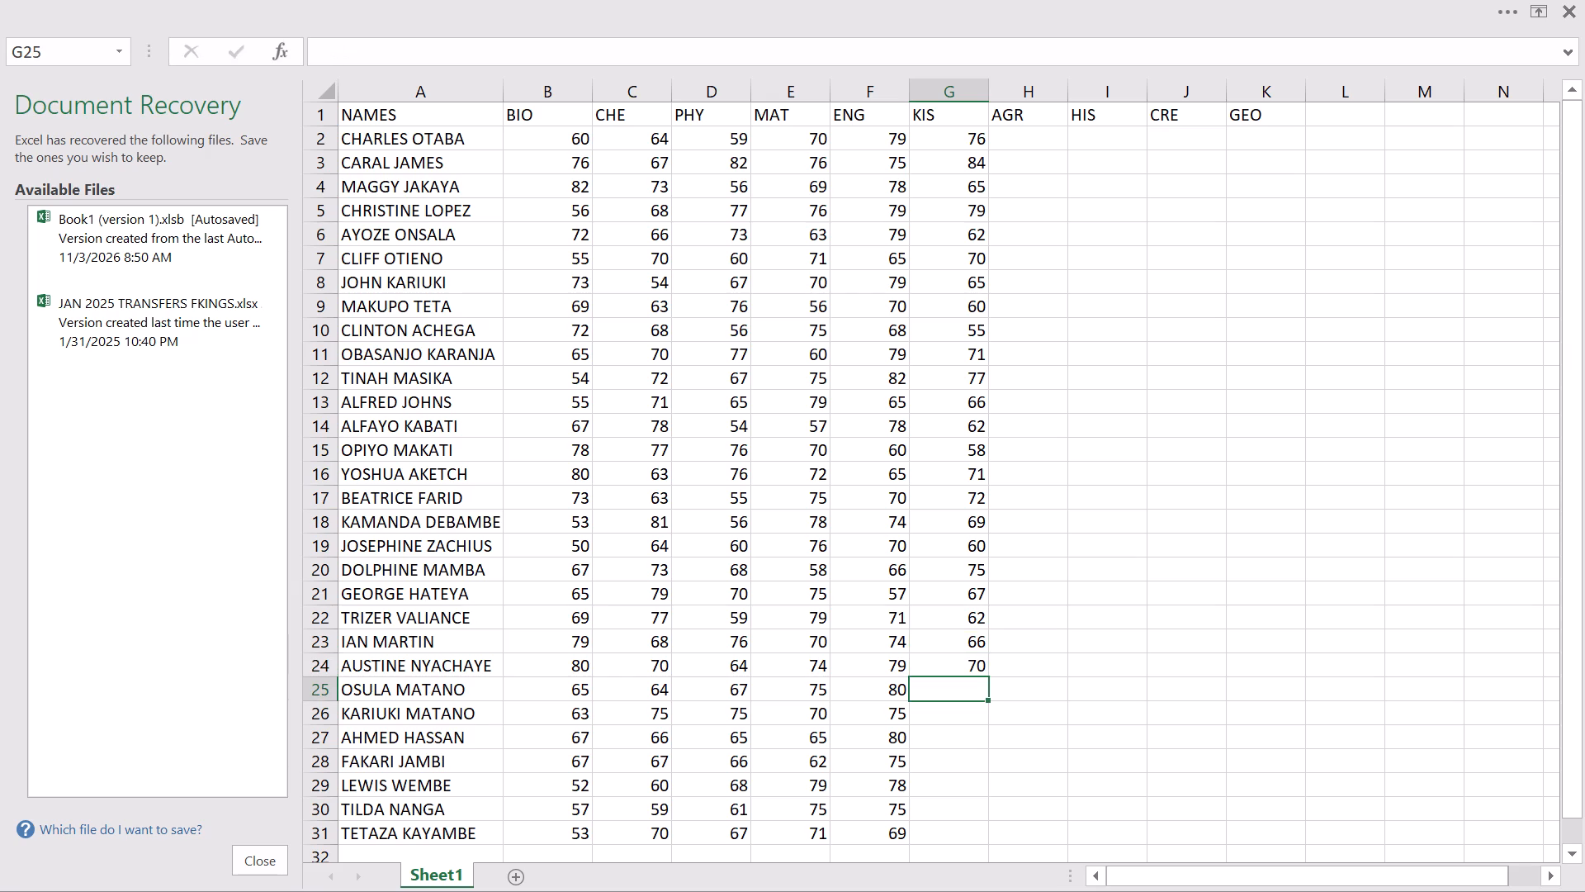
Enter the KIS marks 61, 73, 75 and 76 for the next four students in cells G25 to G28.
key("6")
key("1")
key("Down")
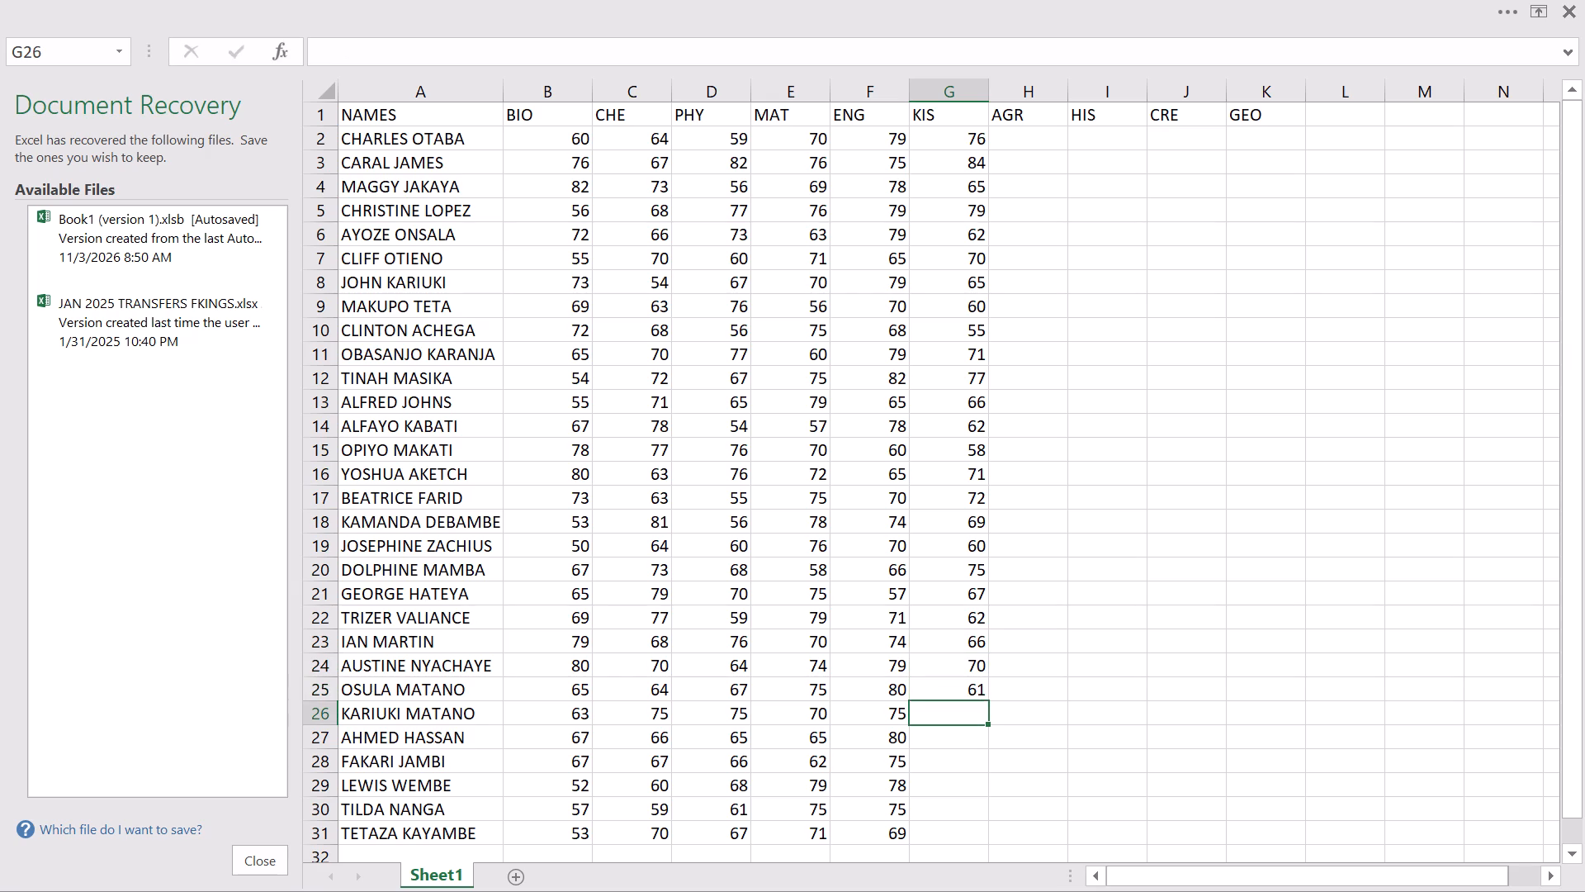
key("7")
key("3")
key("Down")
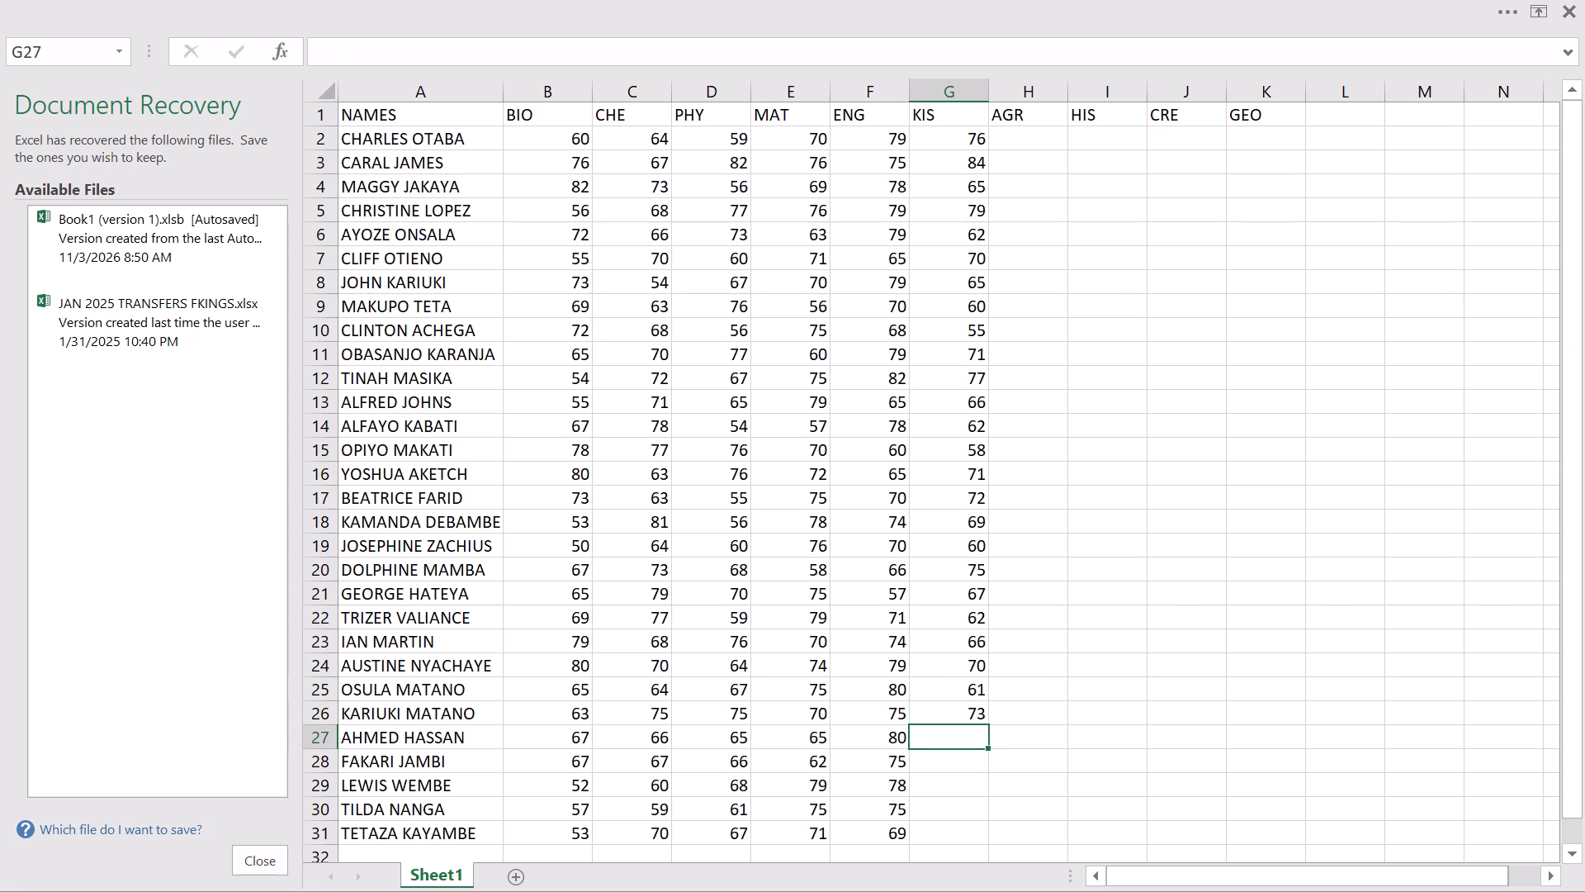
key("7")
key("5")
key("Down")
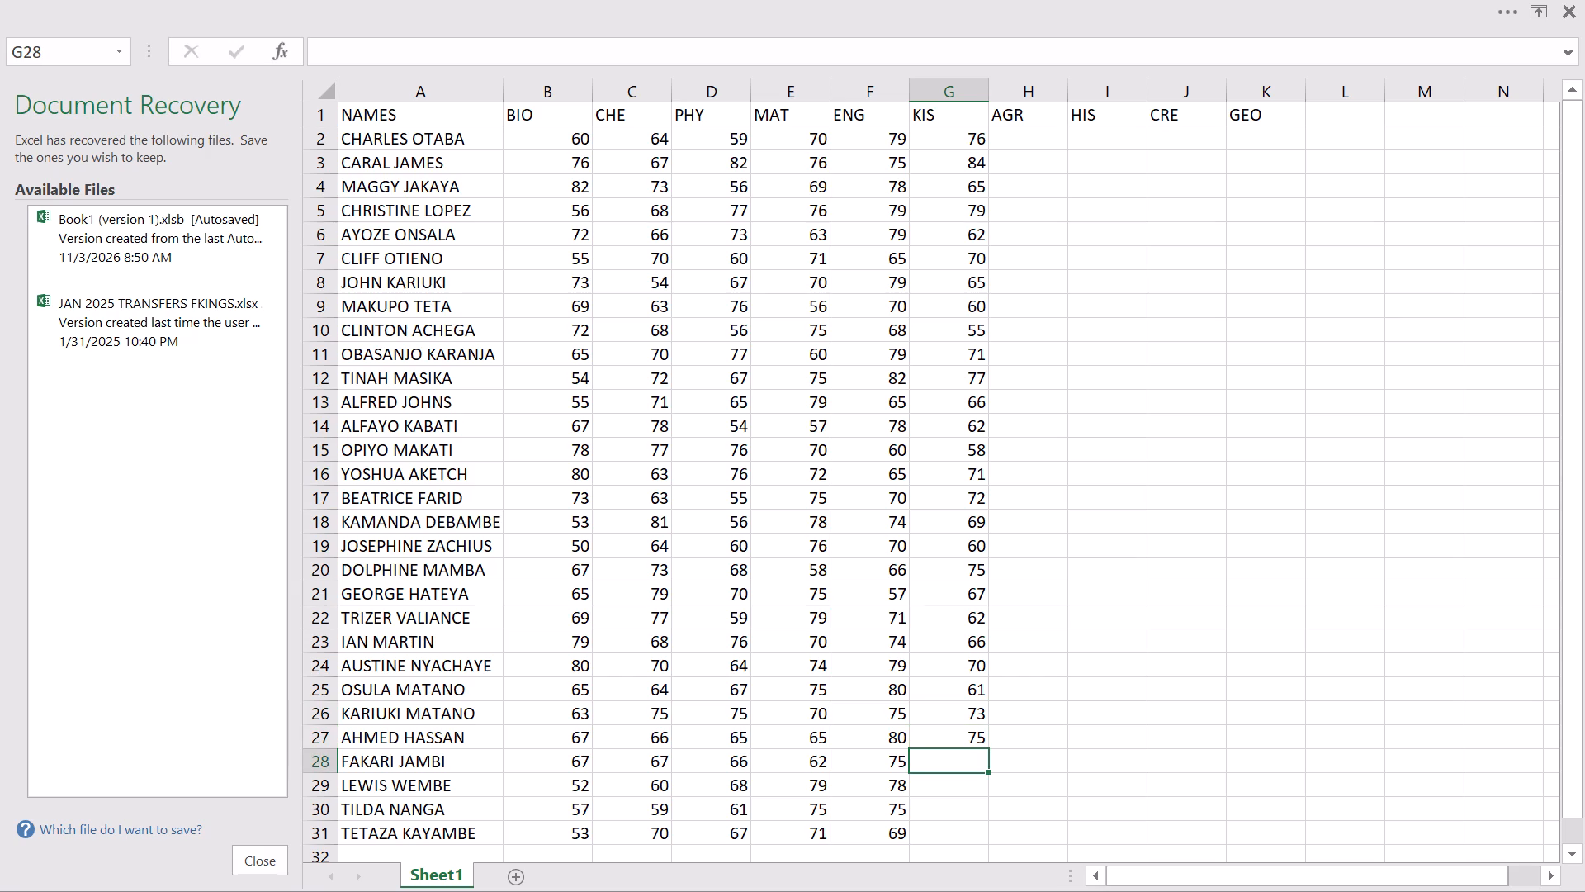
key("7")
key("6")
key("Down")
Enter the KIS marks 72, 77 and 68 for the last three students in cells G29 to G31.
key("7")
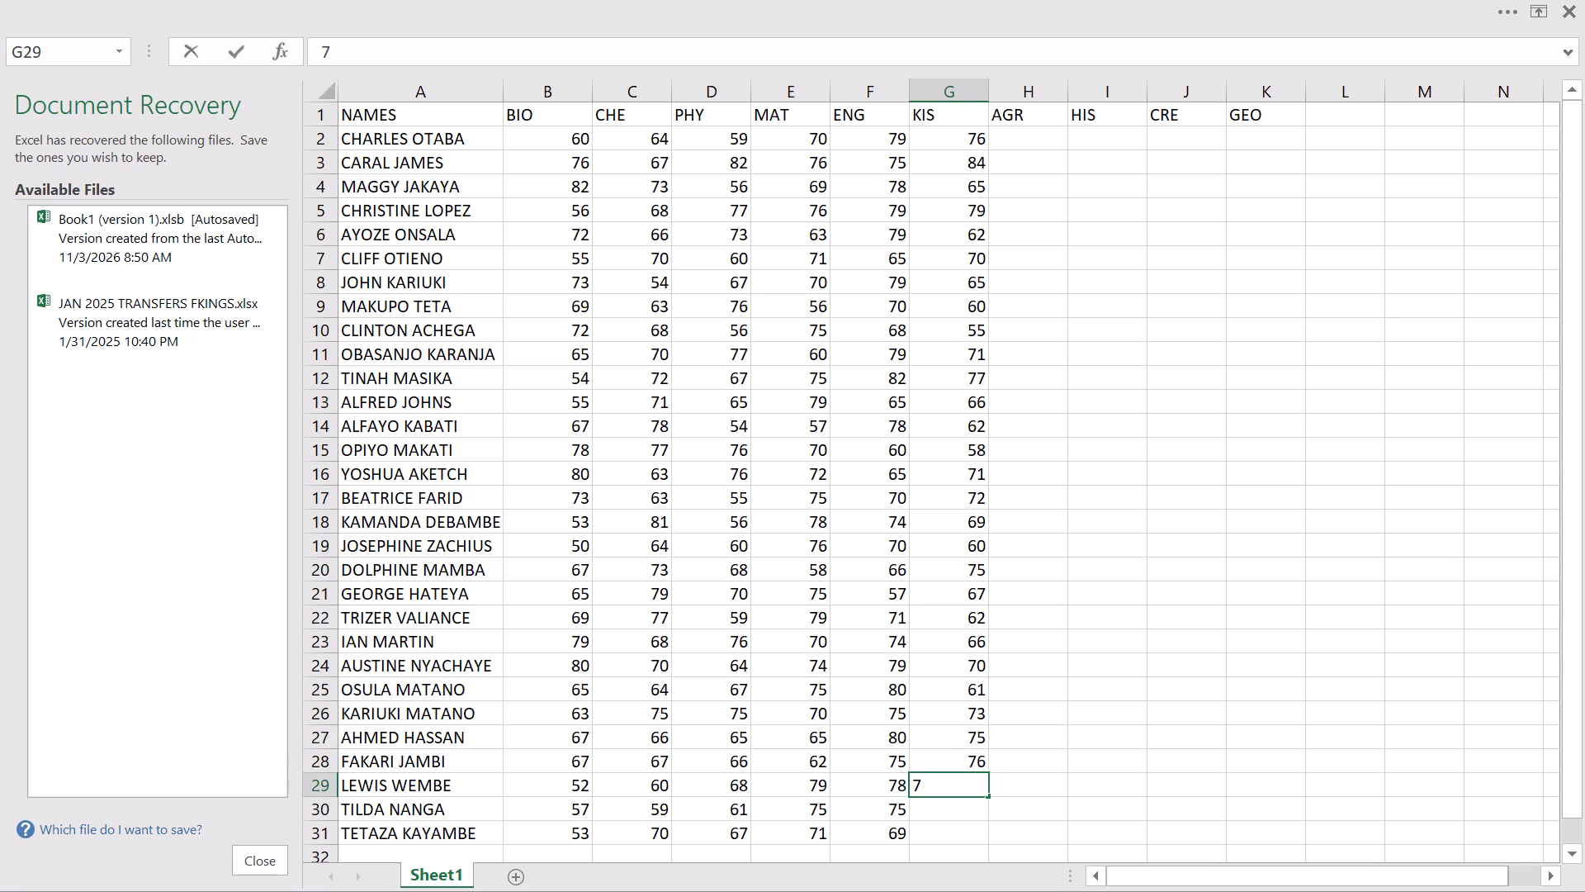
key("2")
key("Down")
type("77")
key("Down")
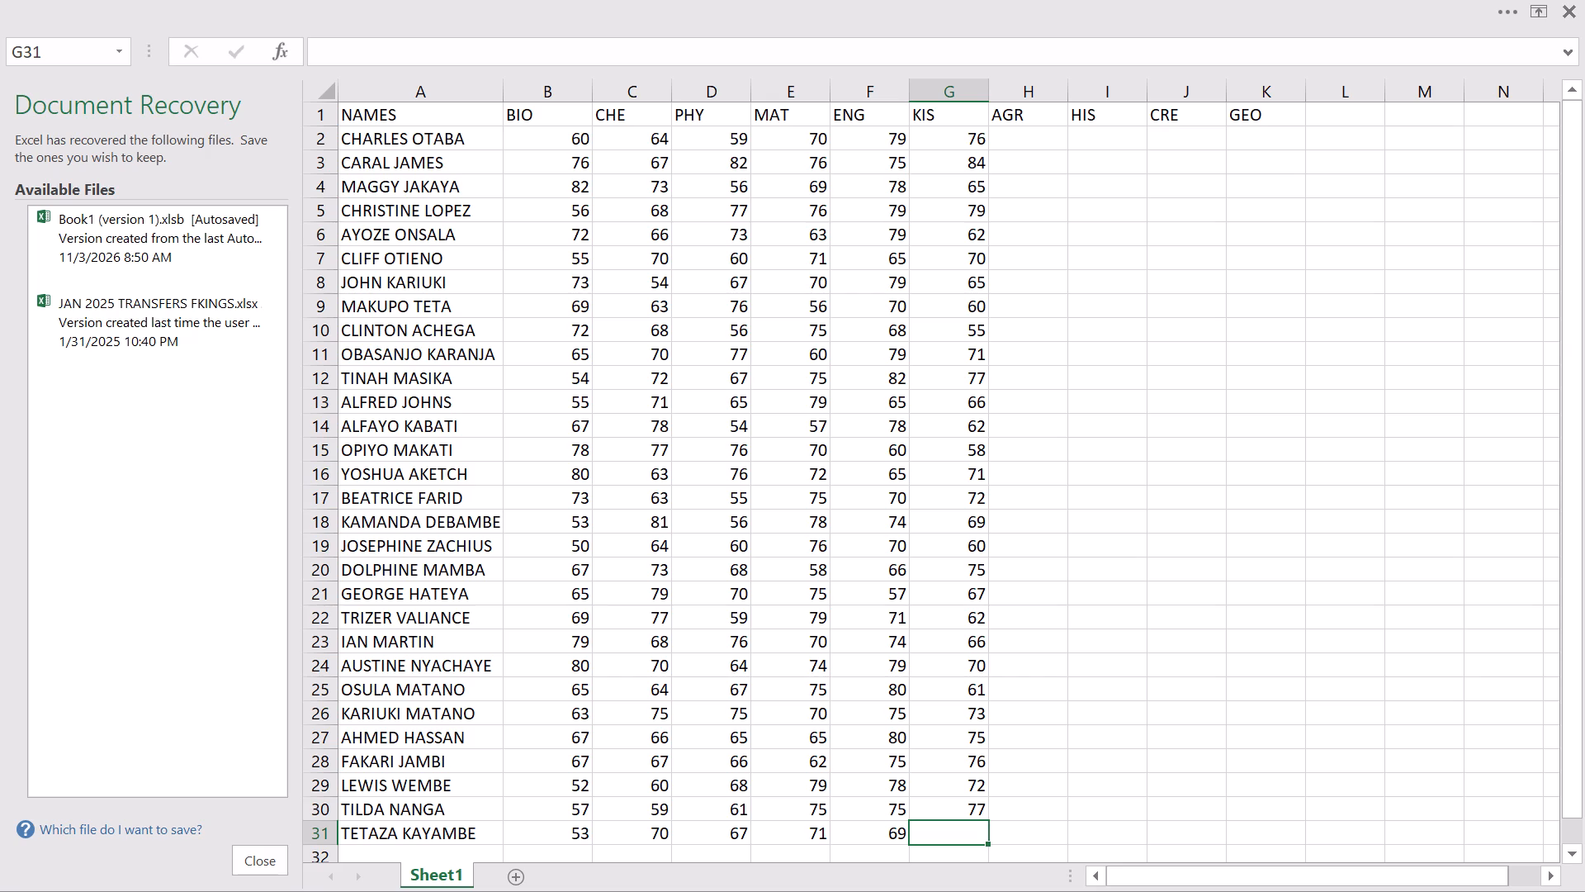
key("6")
key("8")
Enter the AGR marks 76, 79, 60 and 75 for the first four students in cells H2 to H5.
left_click(1027, 140)
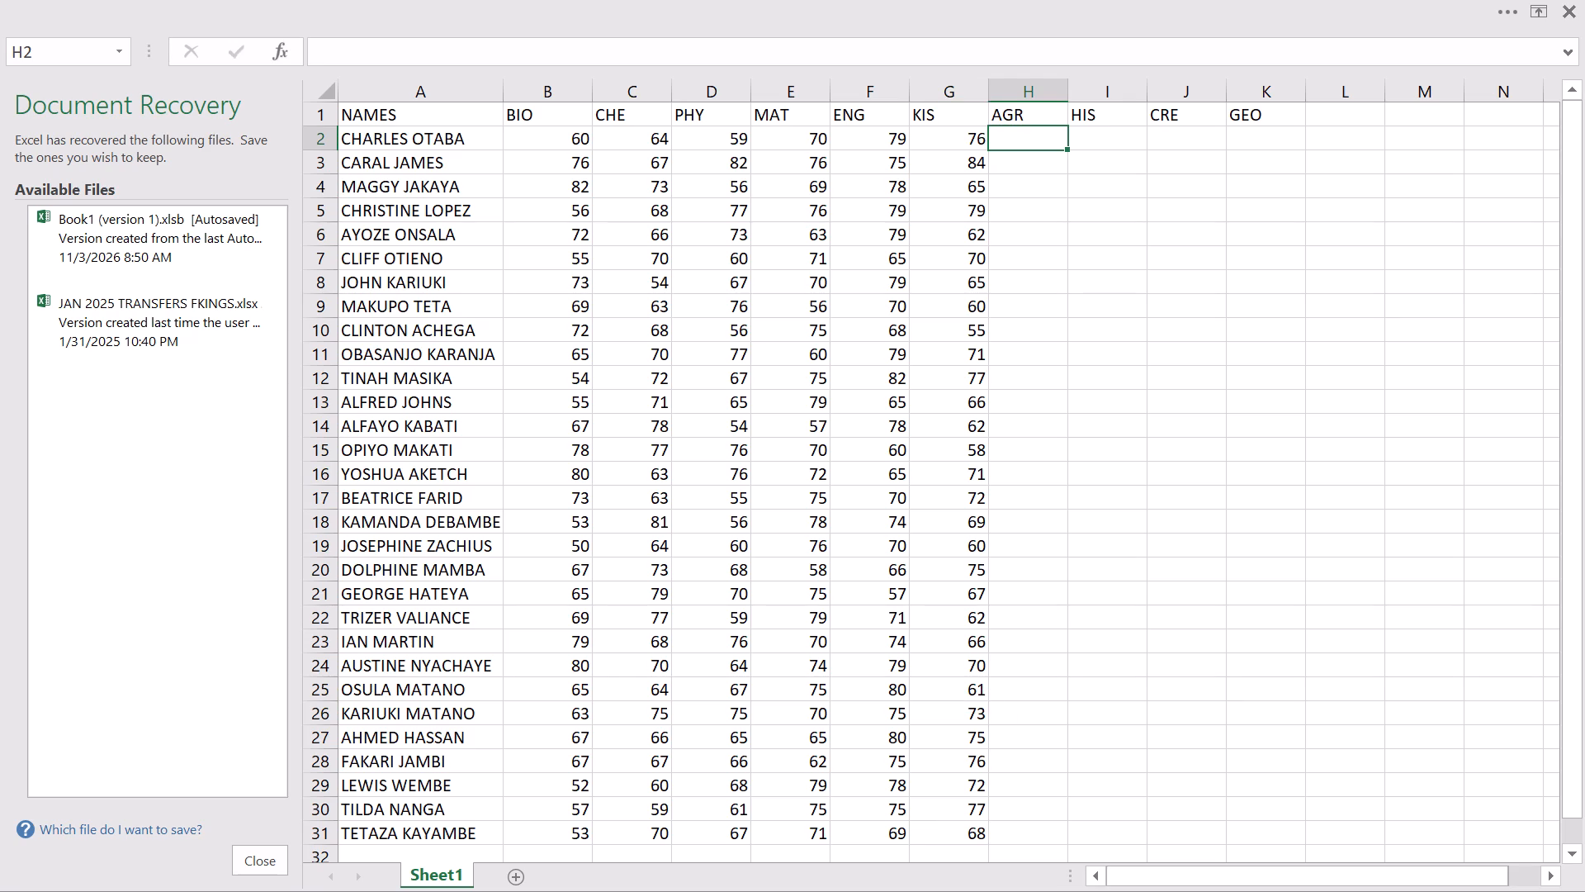
key("7")
key("6")
key("Down")
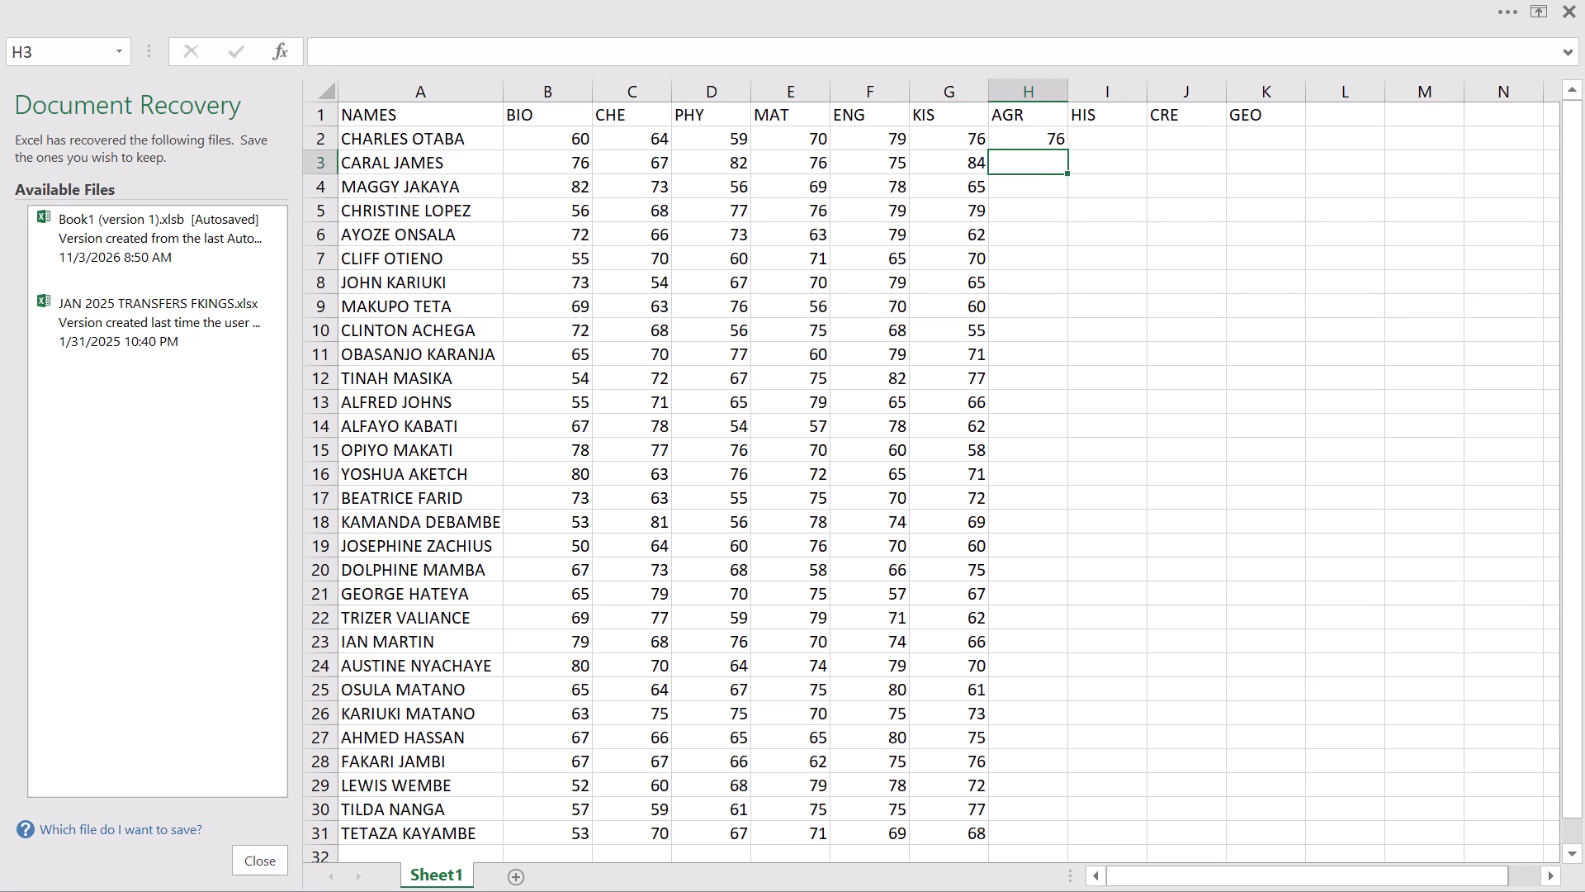
type("79")
key("Down")
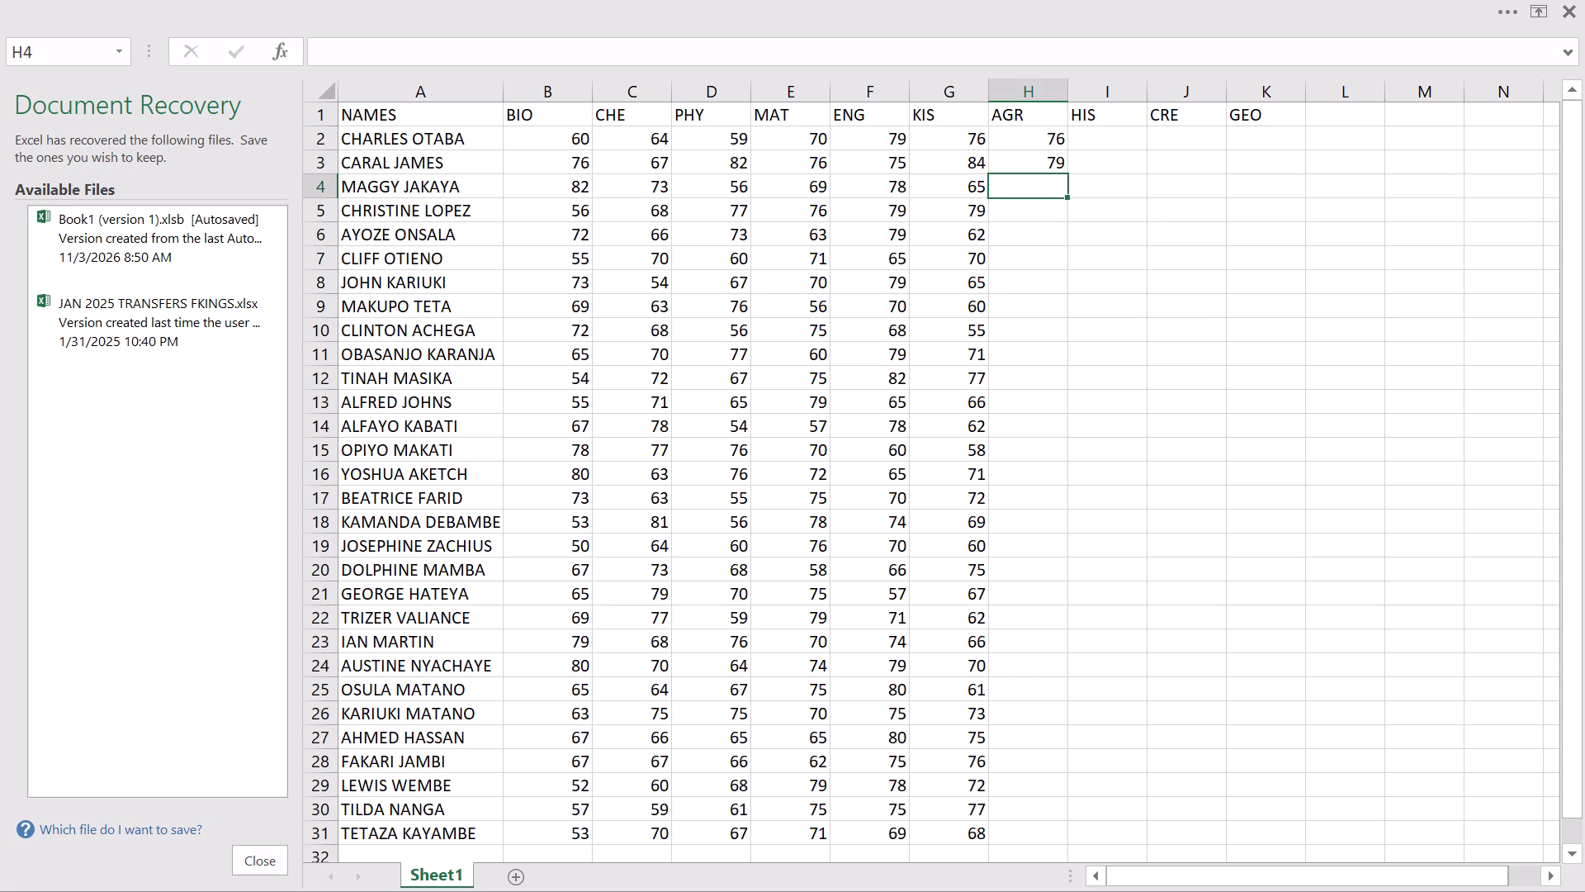
type("60")
key("Down")
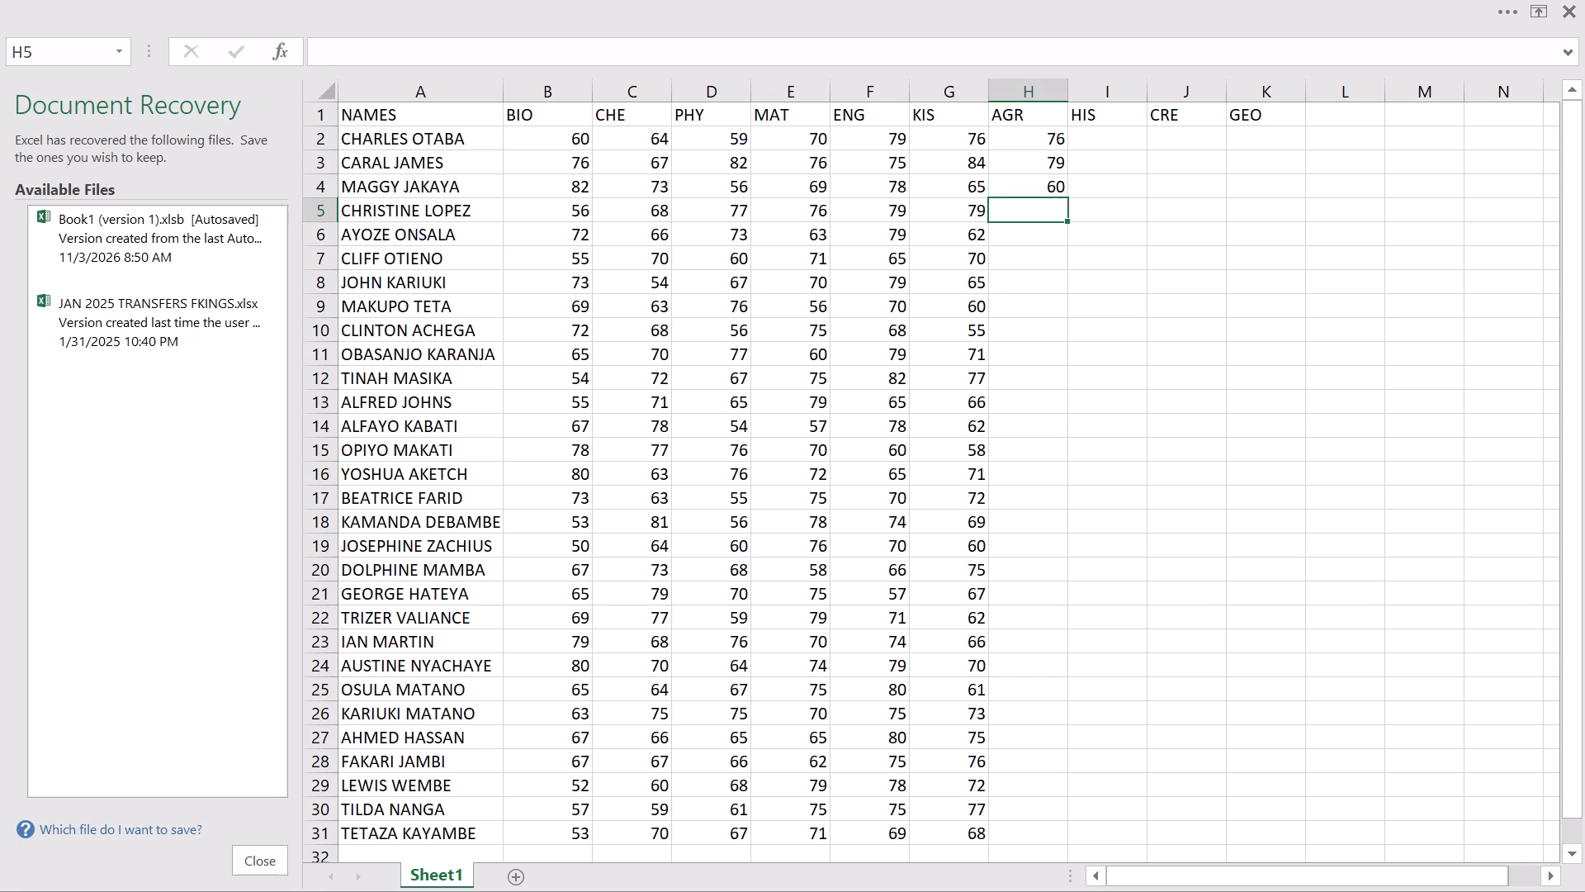
key("7")
key("5")
key("Down")
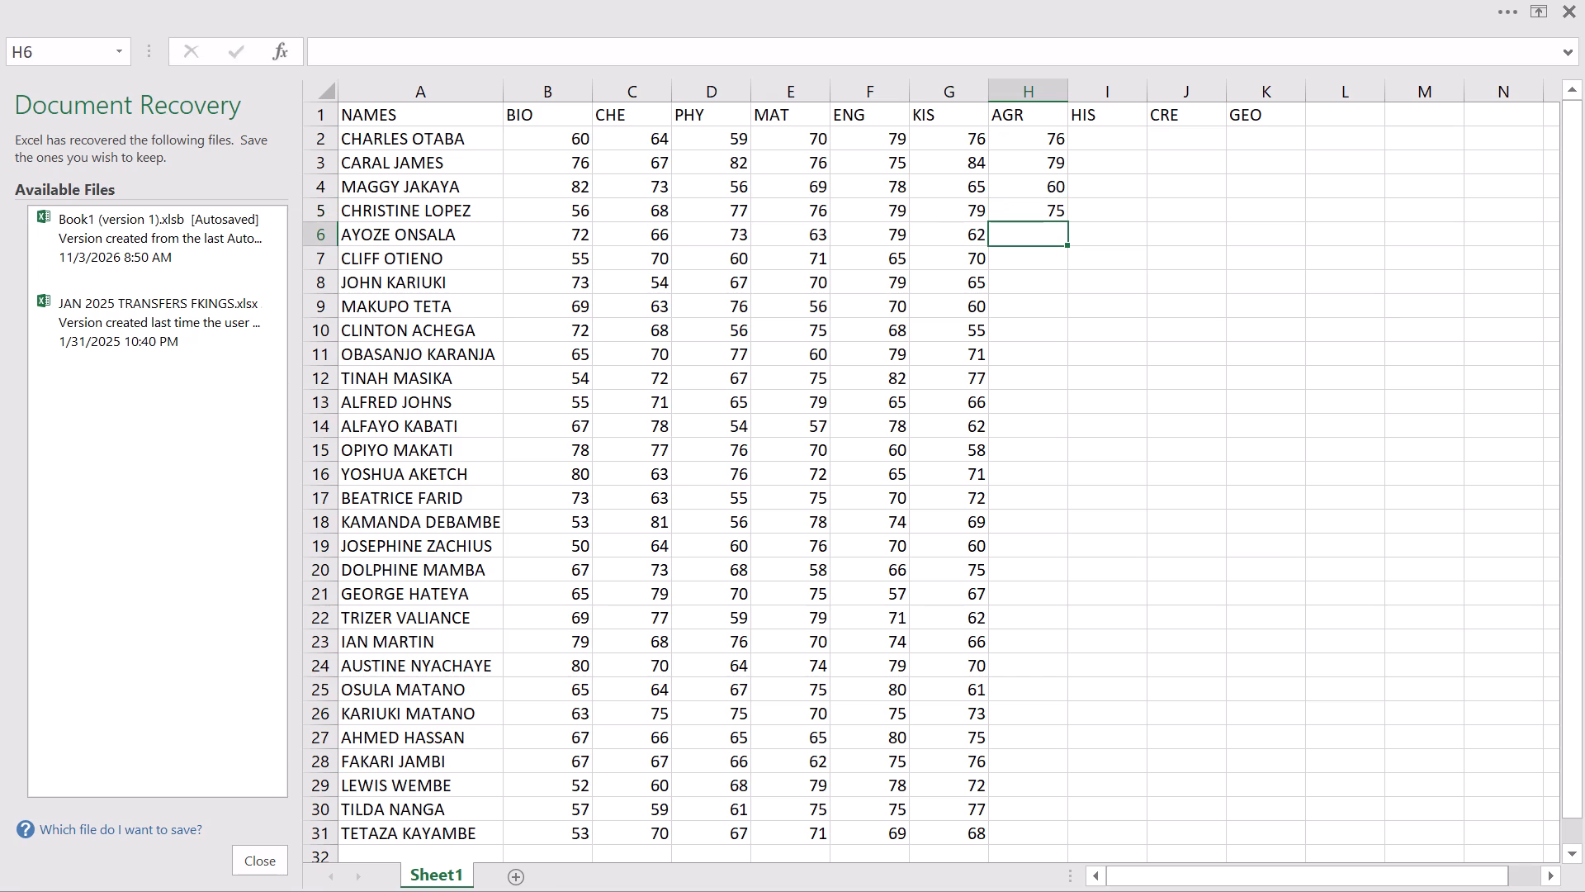
Enter the AGR marks 80, 75, 77 and 76 for the next four students in cells H6 to H9.
key("8")
key("0")
key("Down")
type("75")
key("Down")
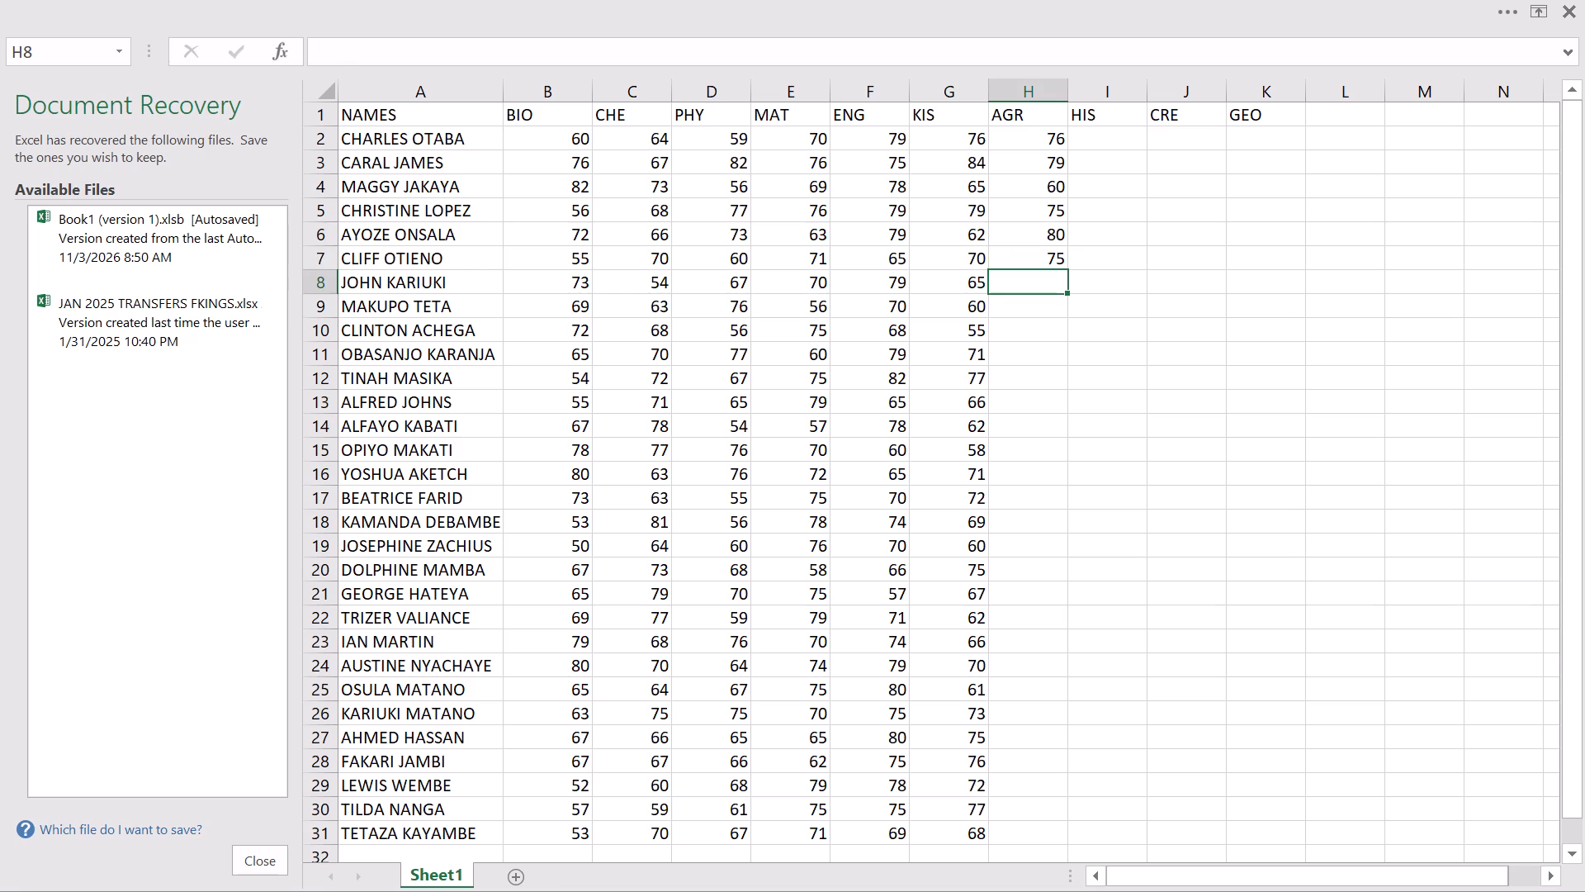
type("77")
key("Down")
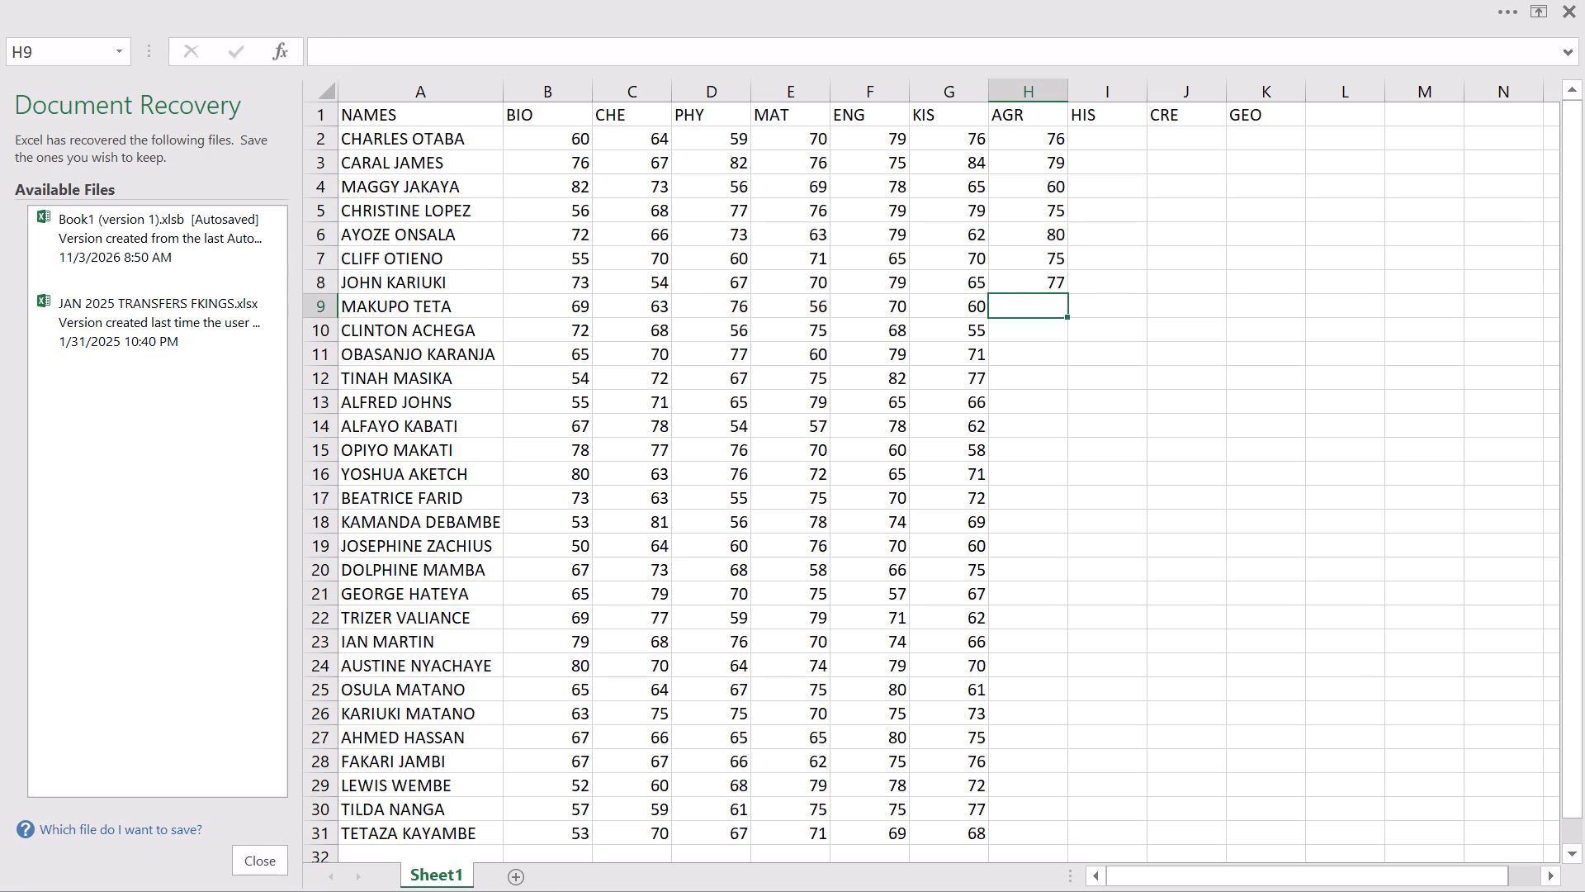
key("7")
key("6")
key("Down")
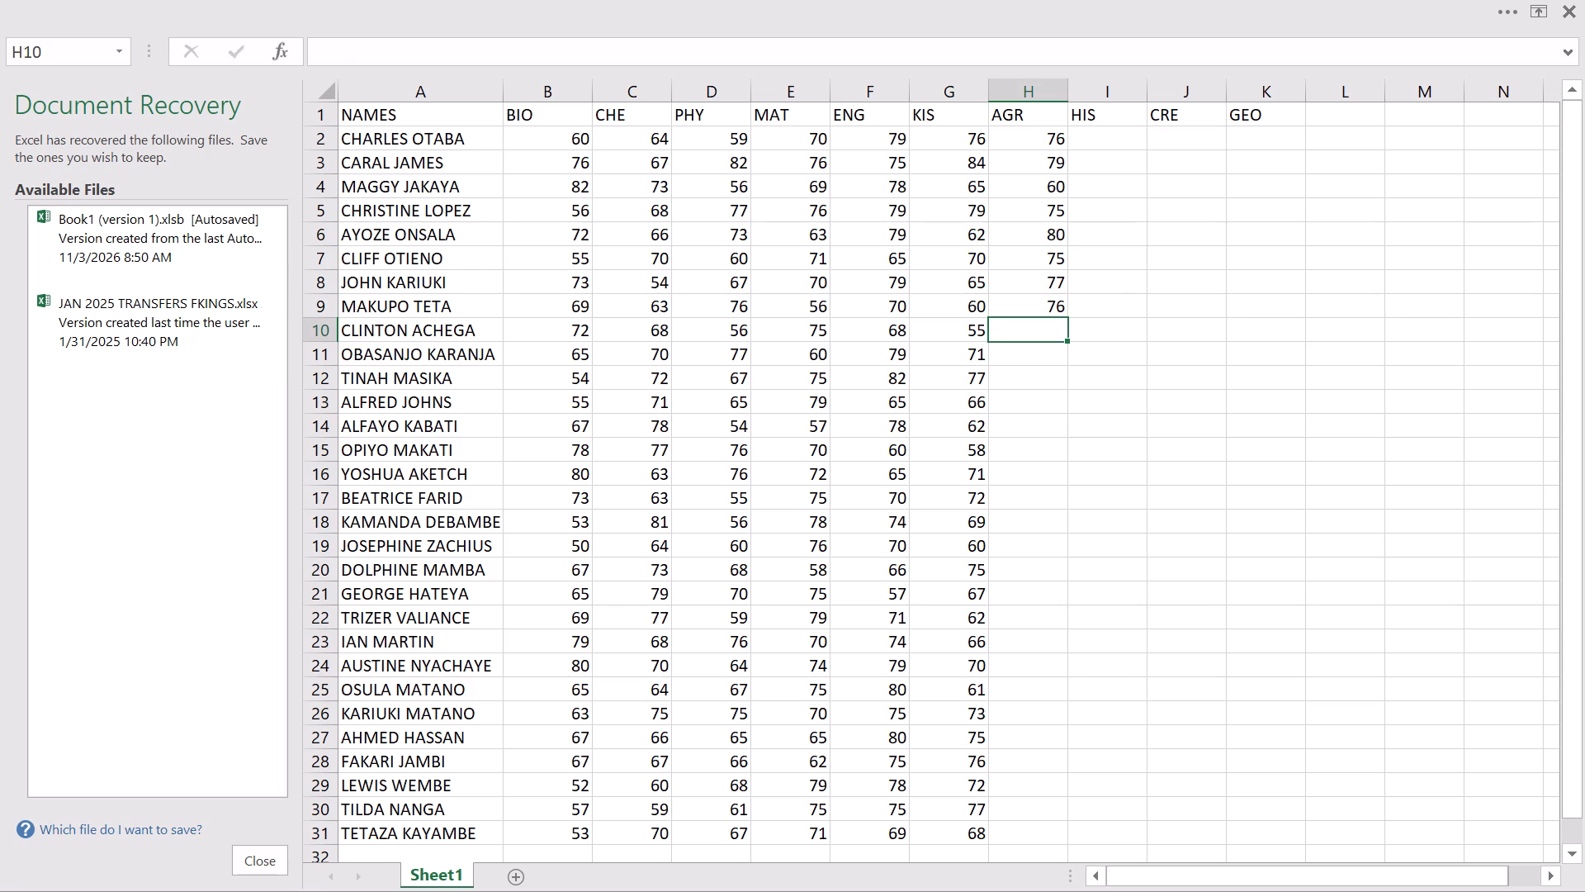
Enter the AGR marks 71, 66, 75 and 65 for the next four students in cells H10 to H13.
key("7")
key("1")
key("Down")
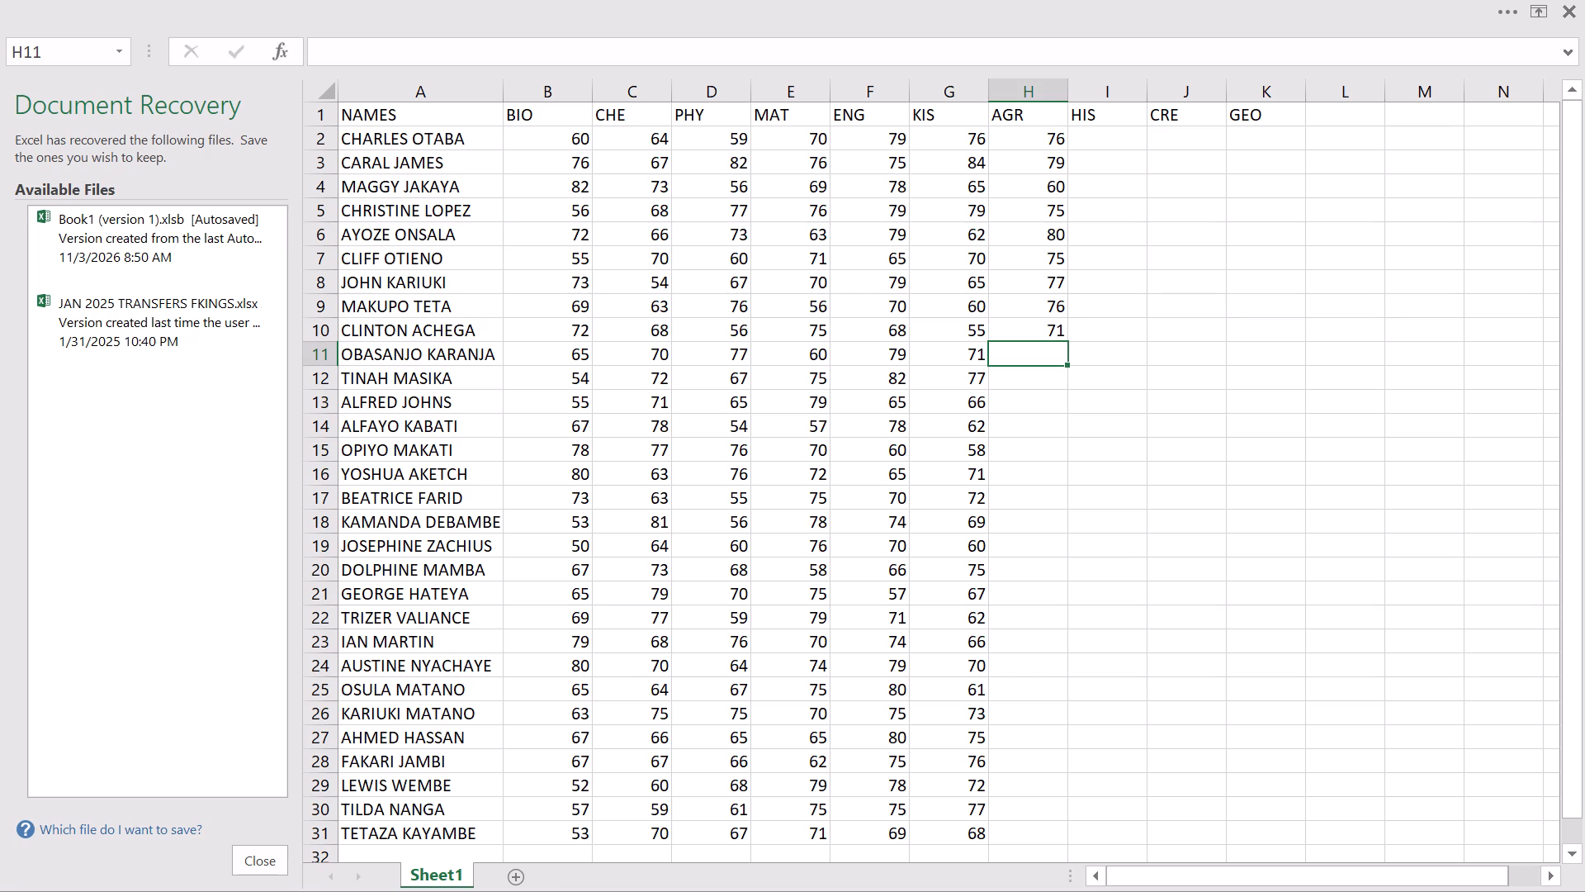
key("6")
key("6")
key("Down")
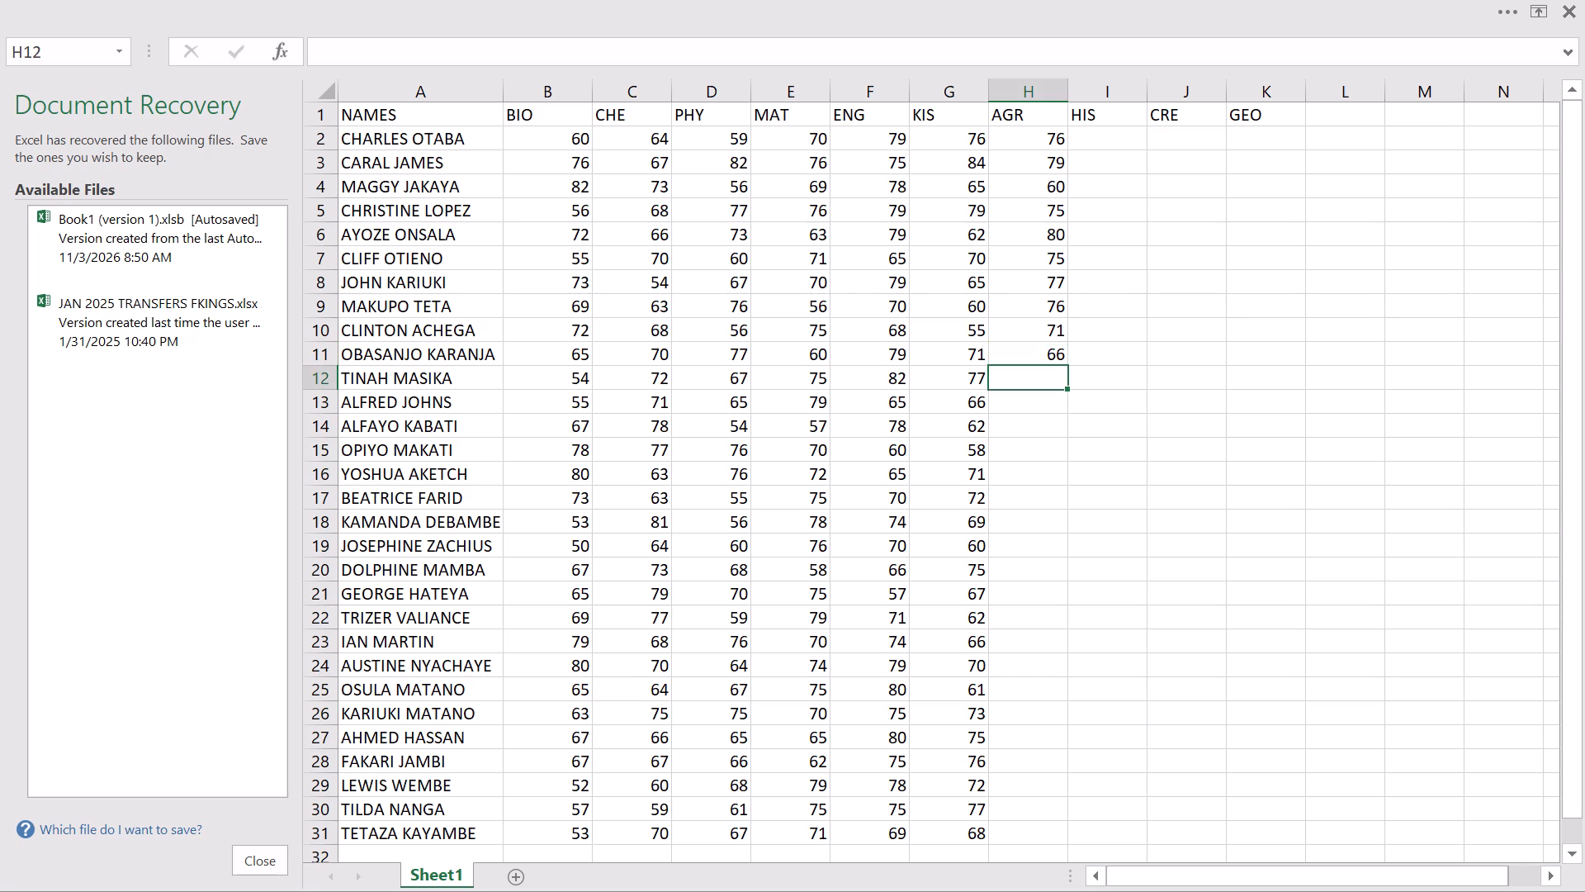
key("7")
key("5")
key("Down")
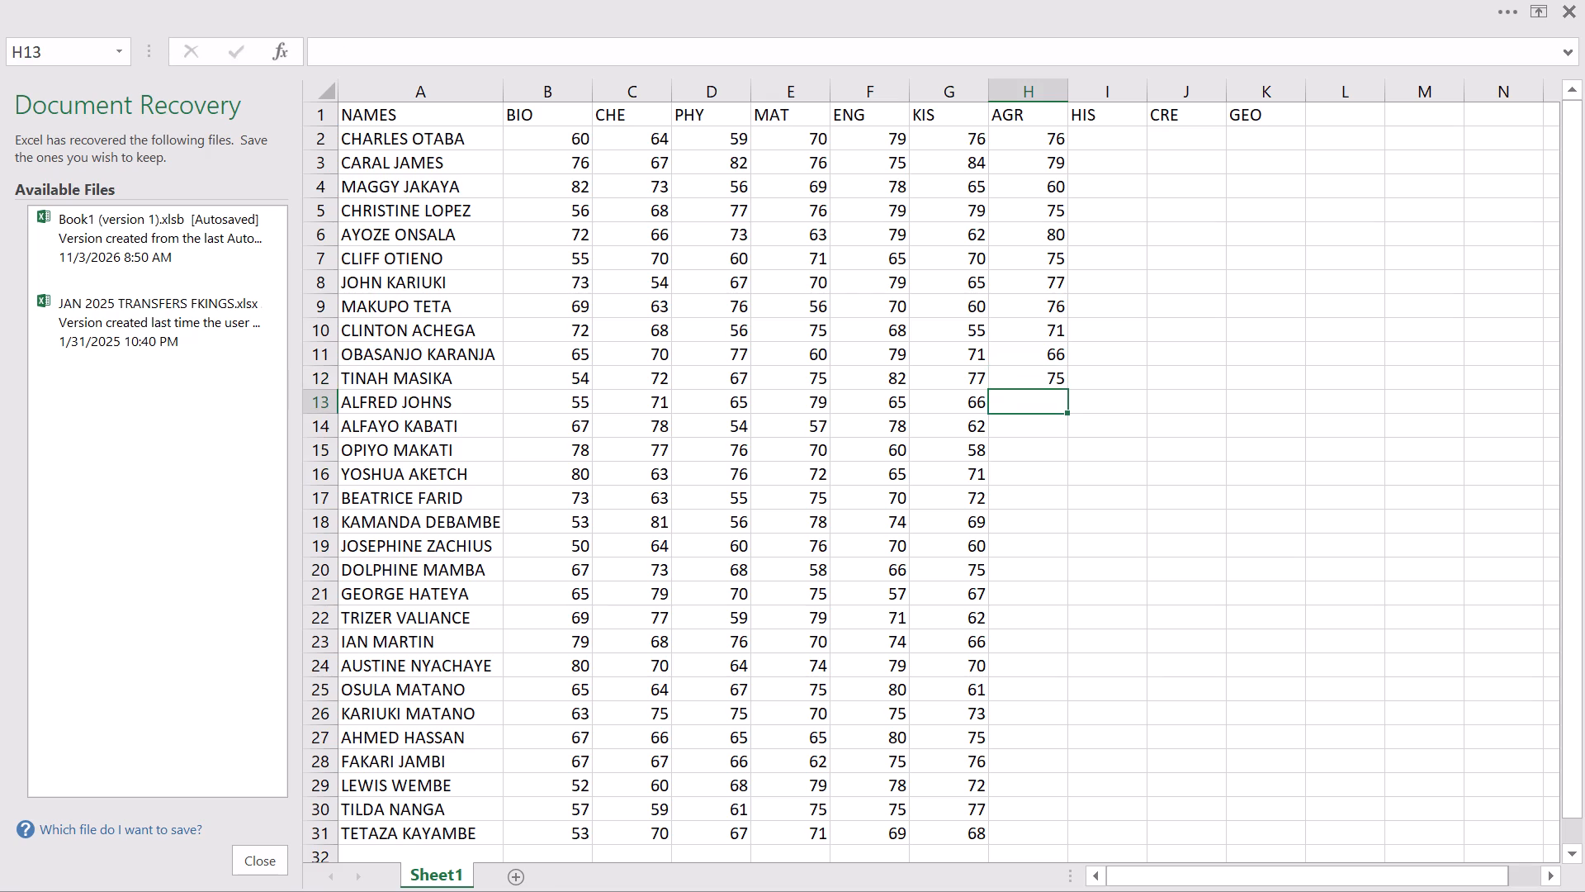
type("65")
key("Down")
Enter the AGR marks 79, 75, 79 and 77 for the next four students in cells H14 to H17.
key("7")
key("9")
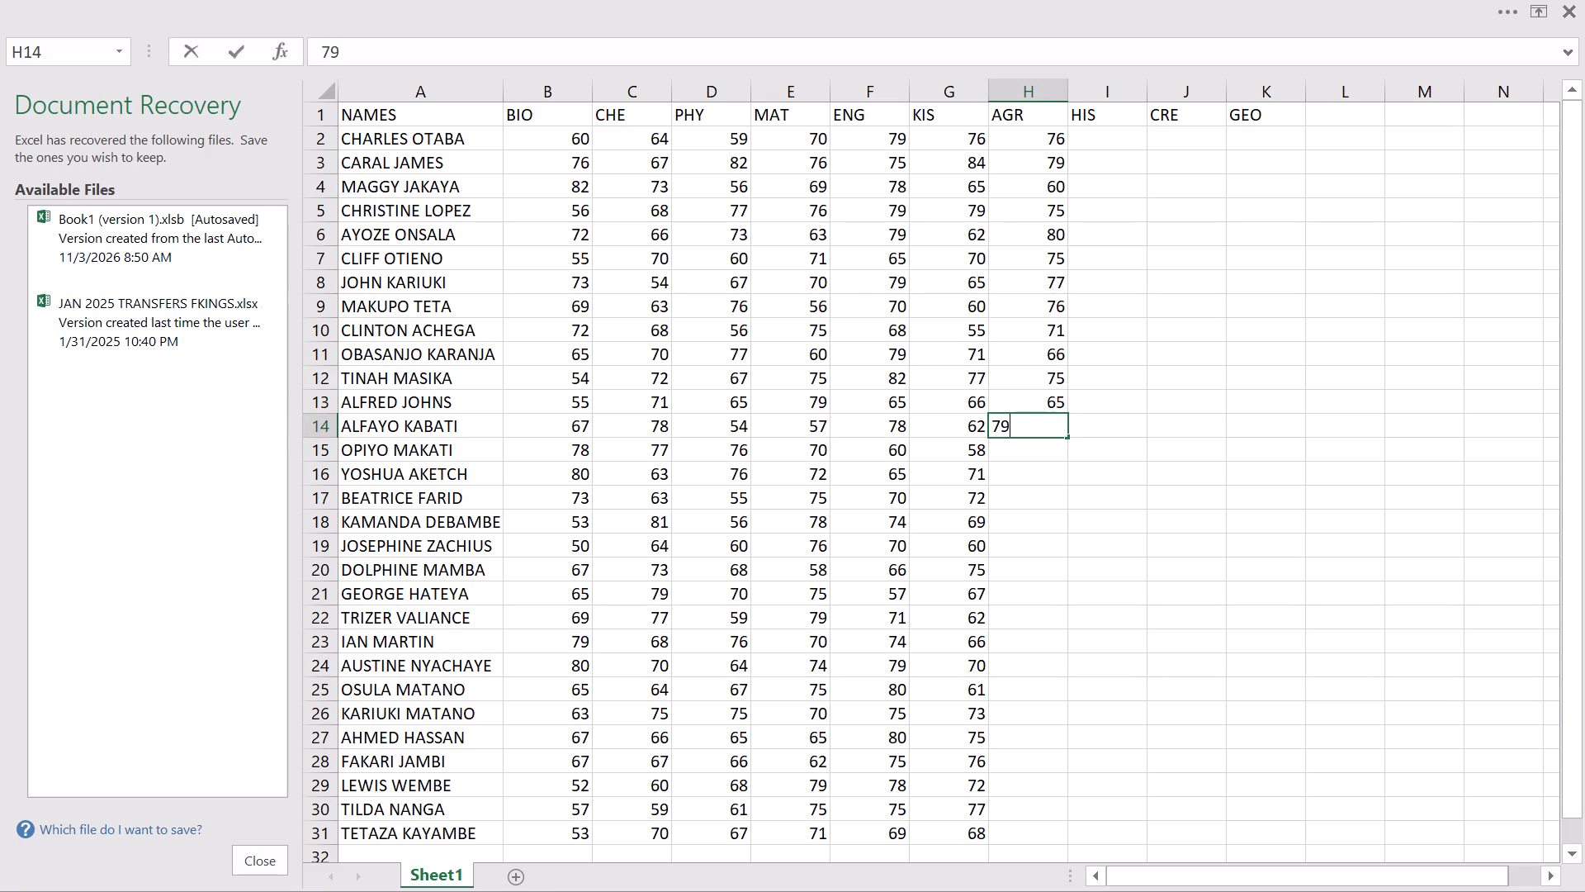
key("Down")
key("7")
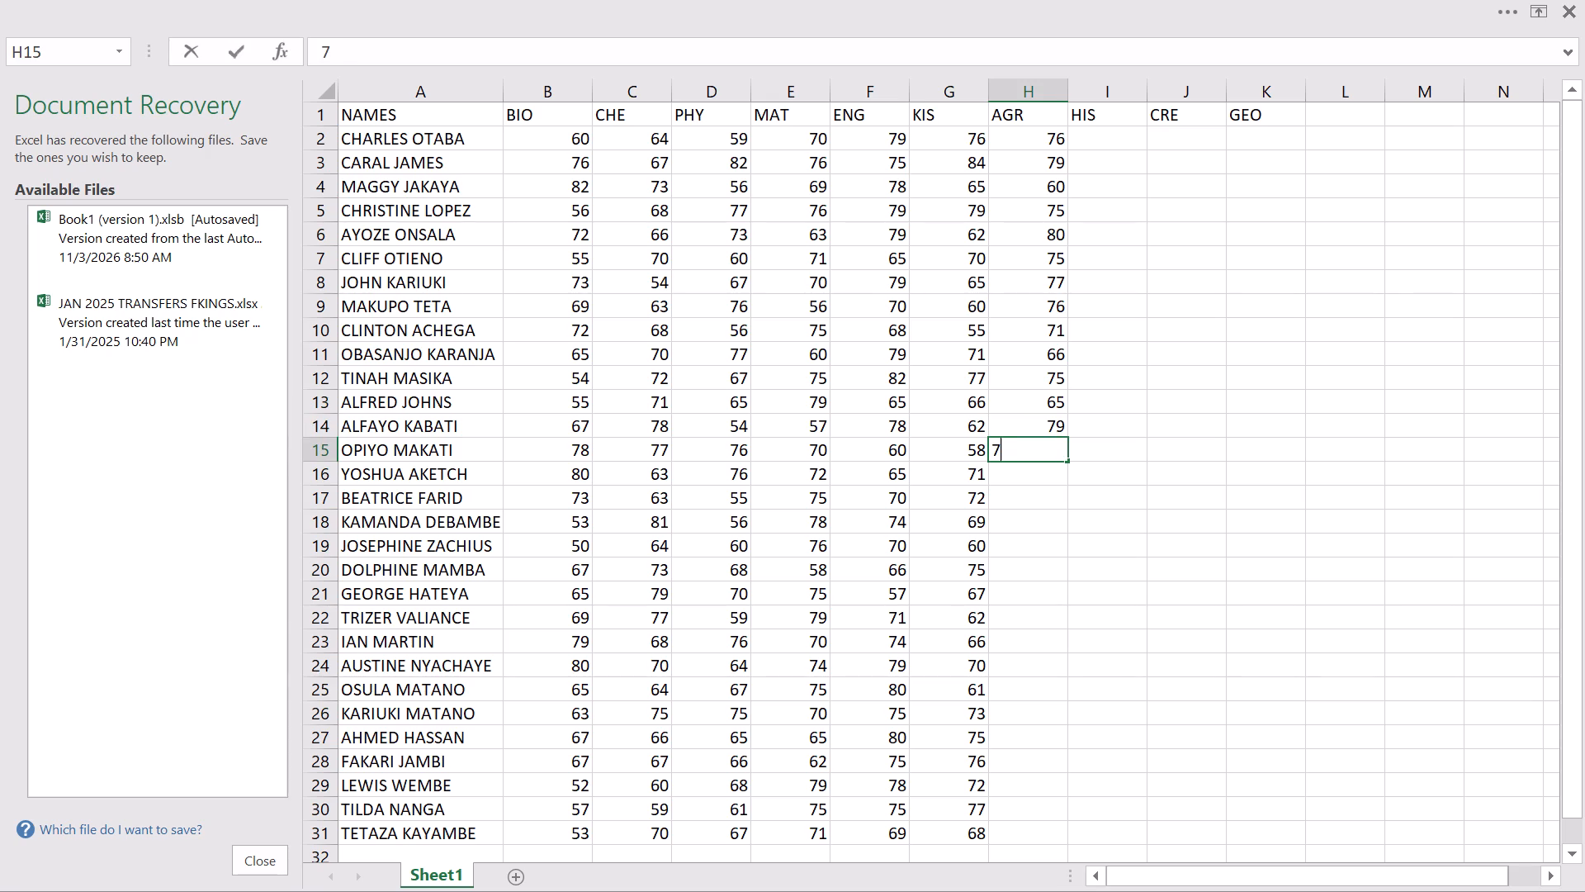
key("5")
key("Down")
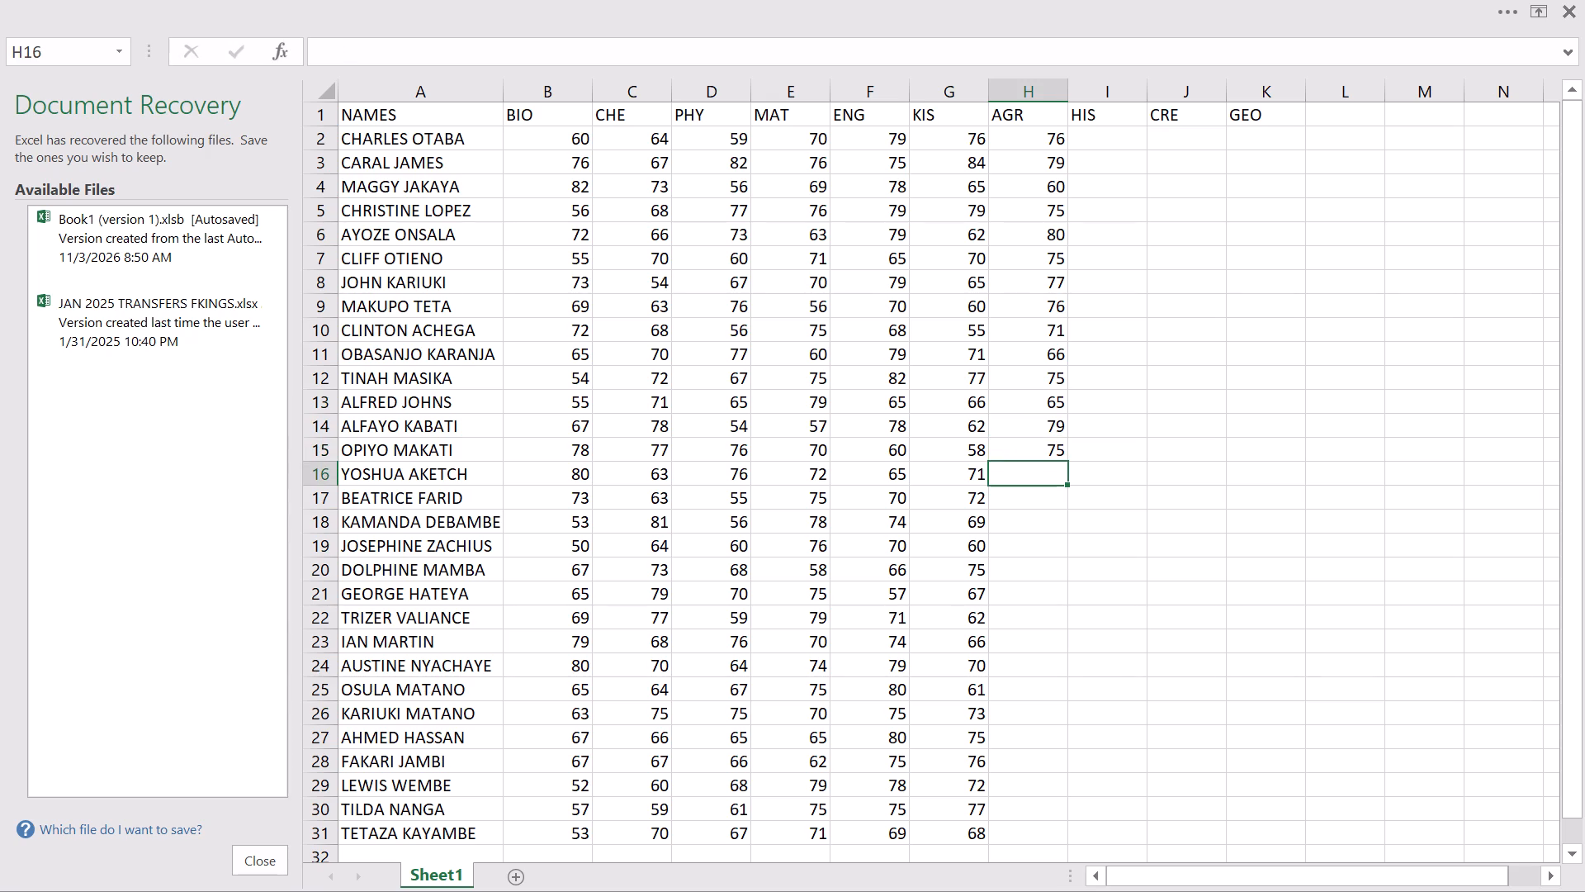
key("7")
key("9")
key("Down")
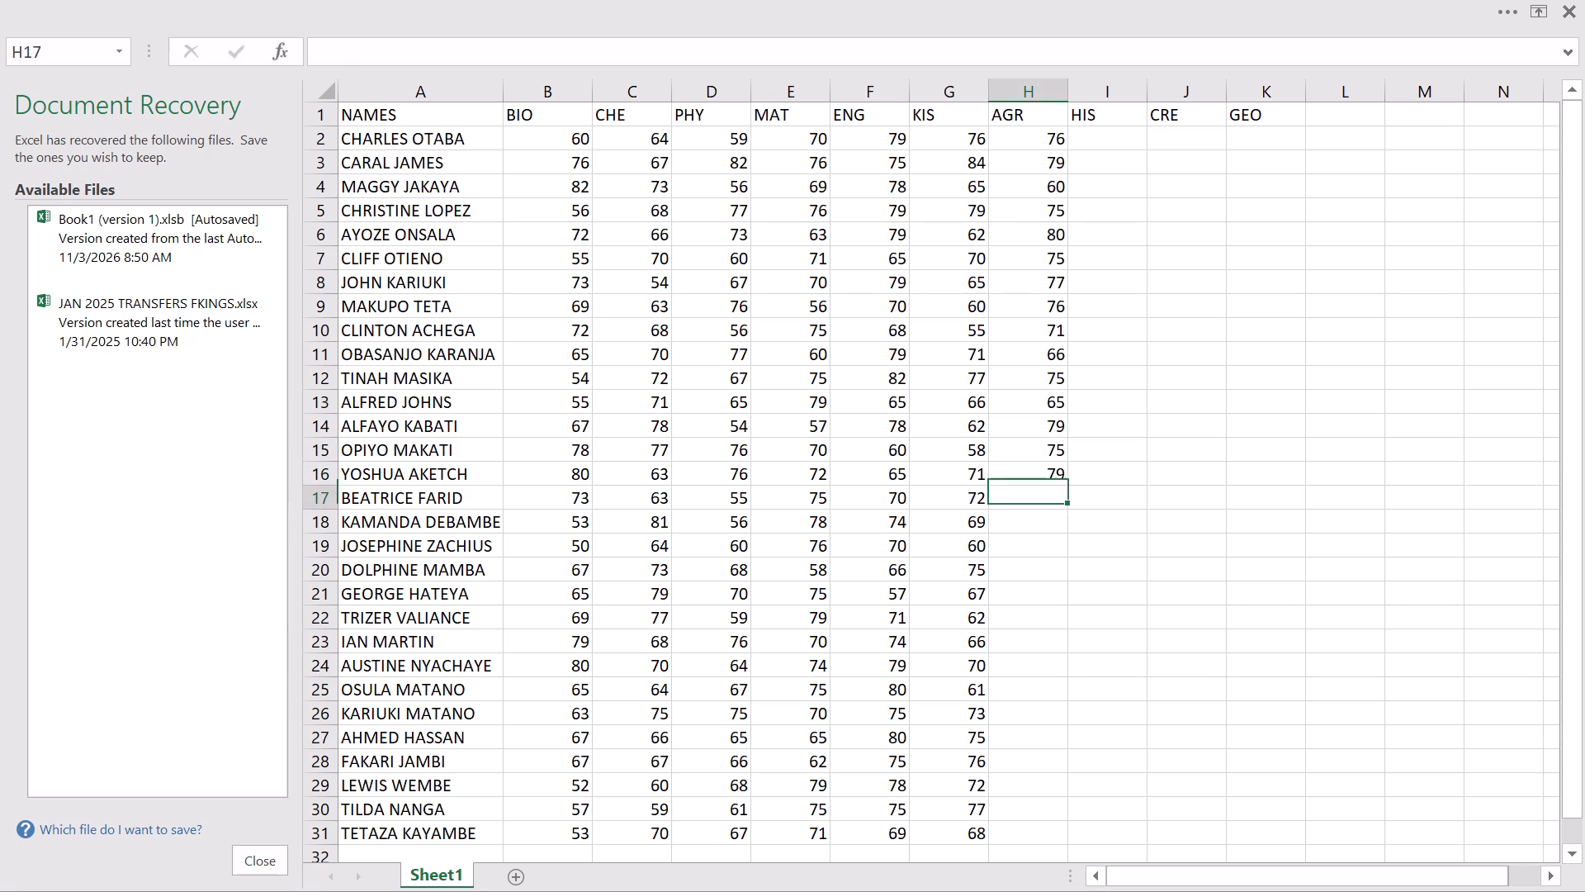
type("77")
key("Down")
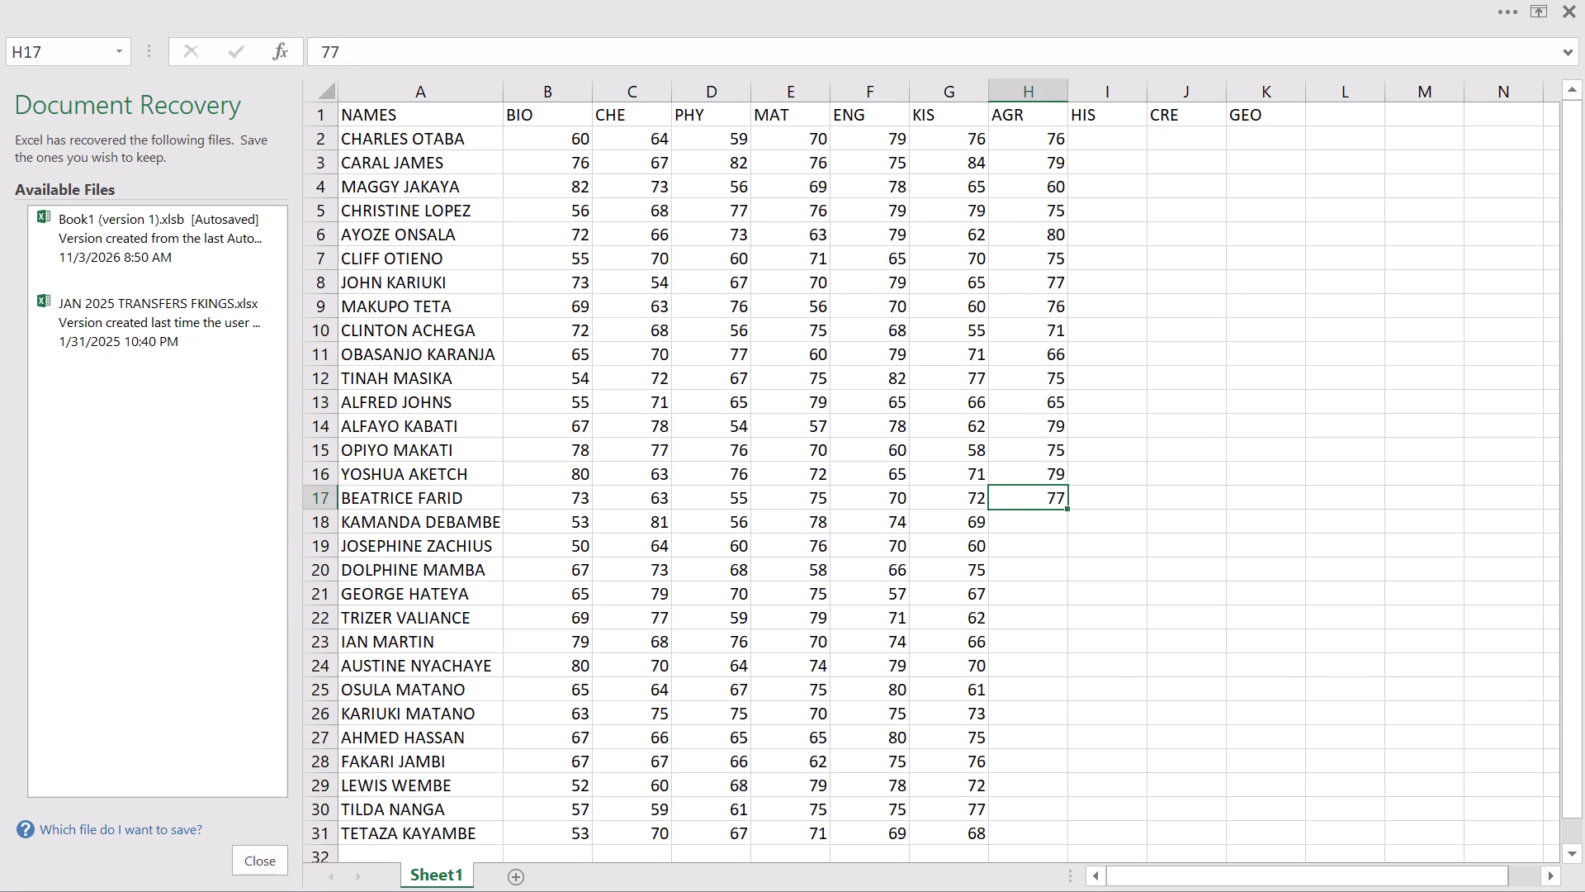
Enter the AGR marks 73, 75, 80 and 70 for the next four students in cells H18 to H21.
key("7")
key("3")
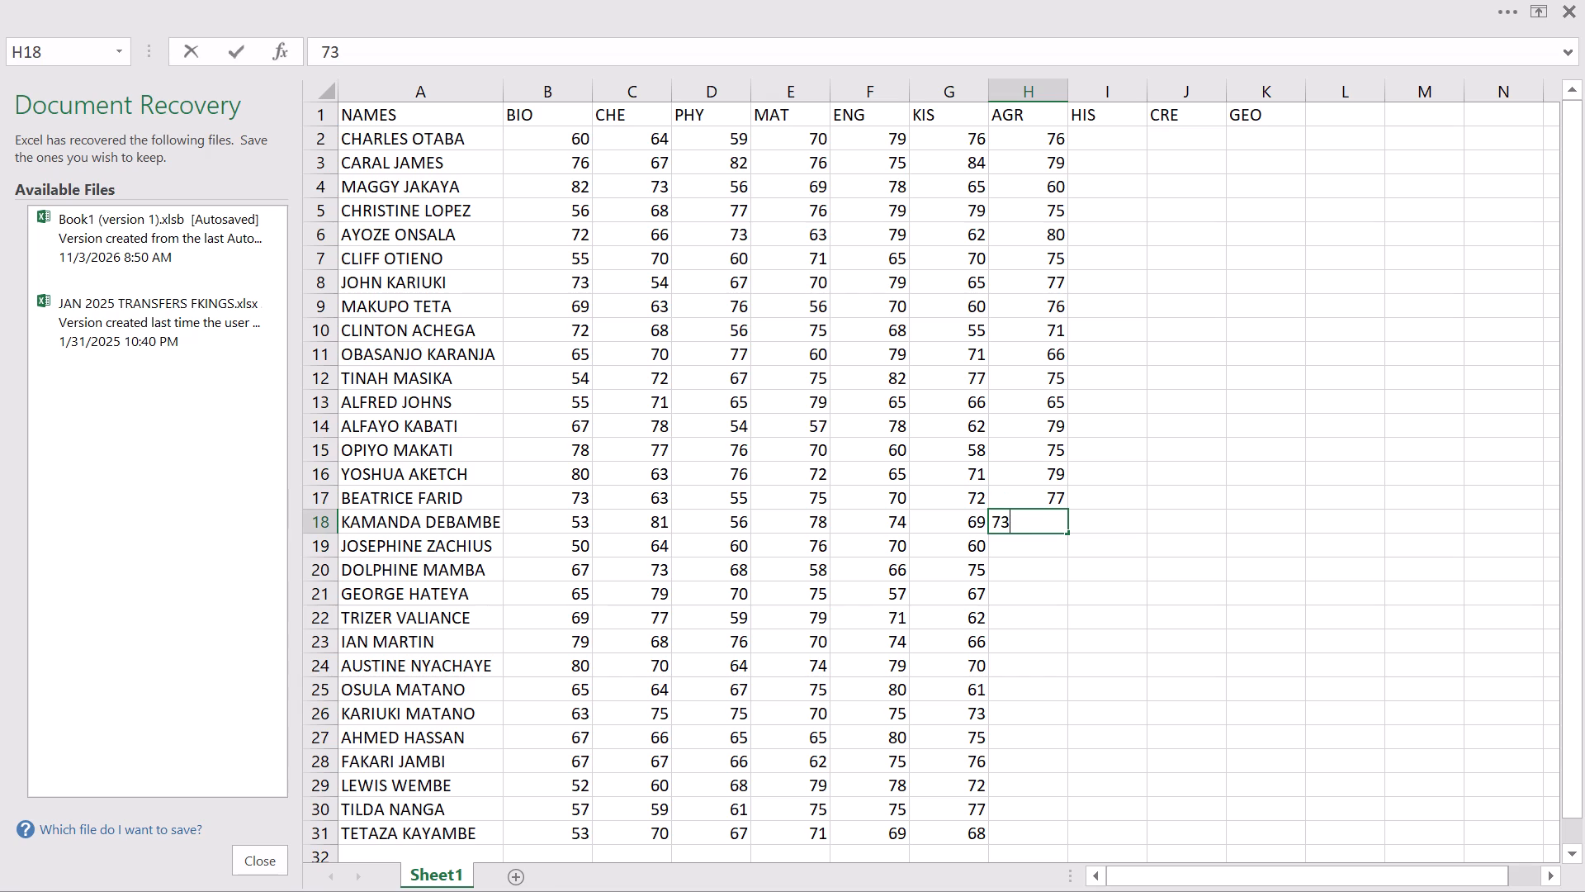
key("Down")
type("75")
key("Down")
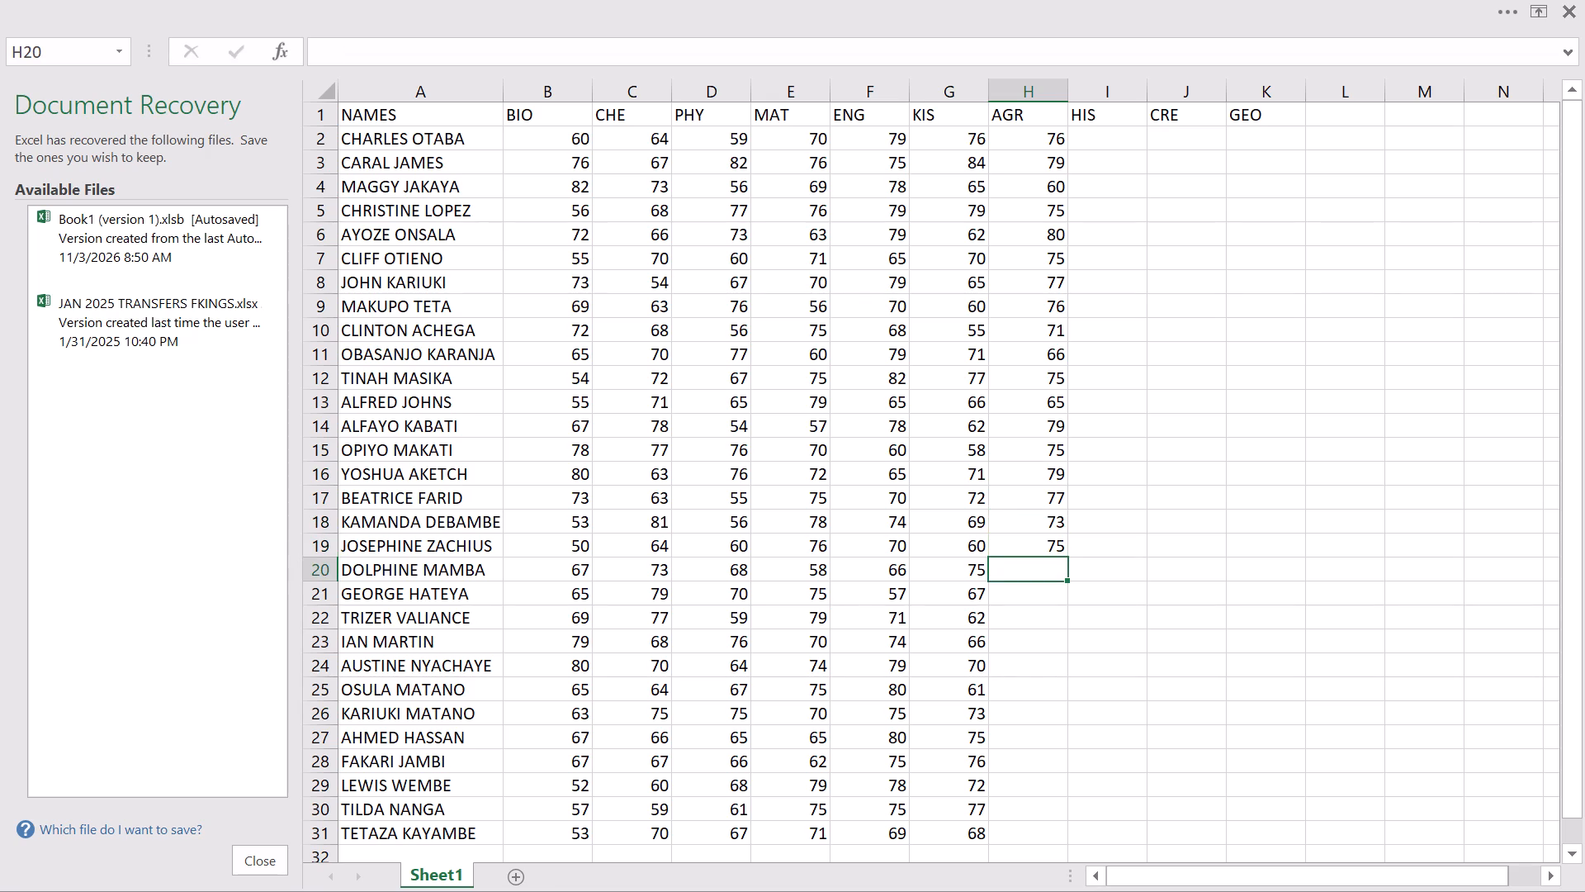
type("80")
key("Down")
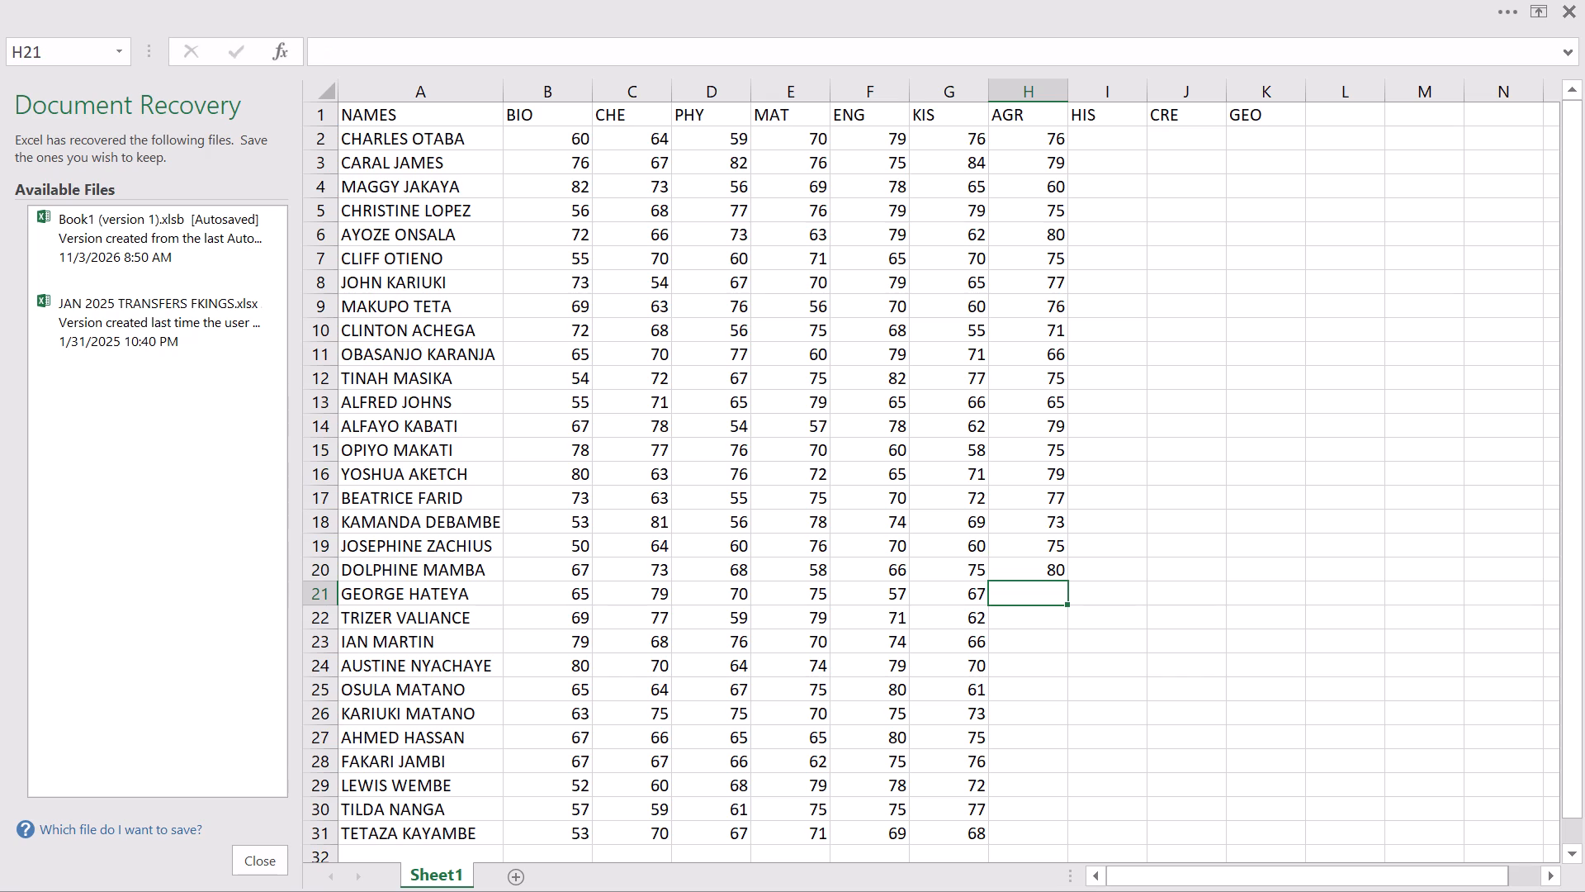
key("7")
key("0")
key("Down")
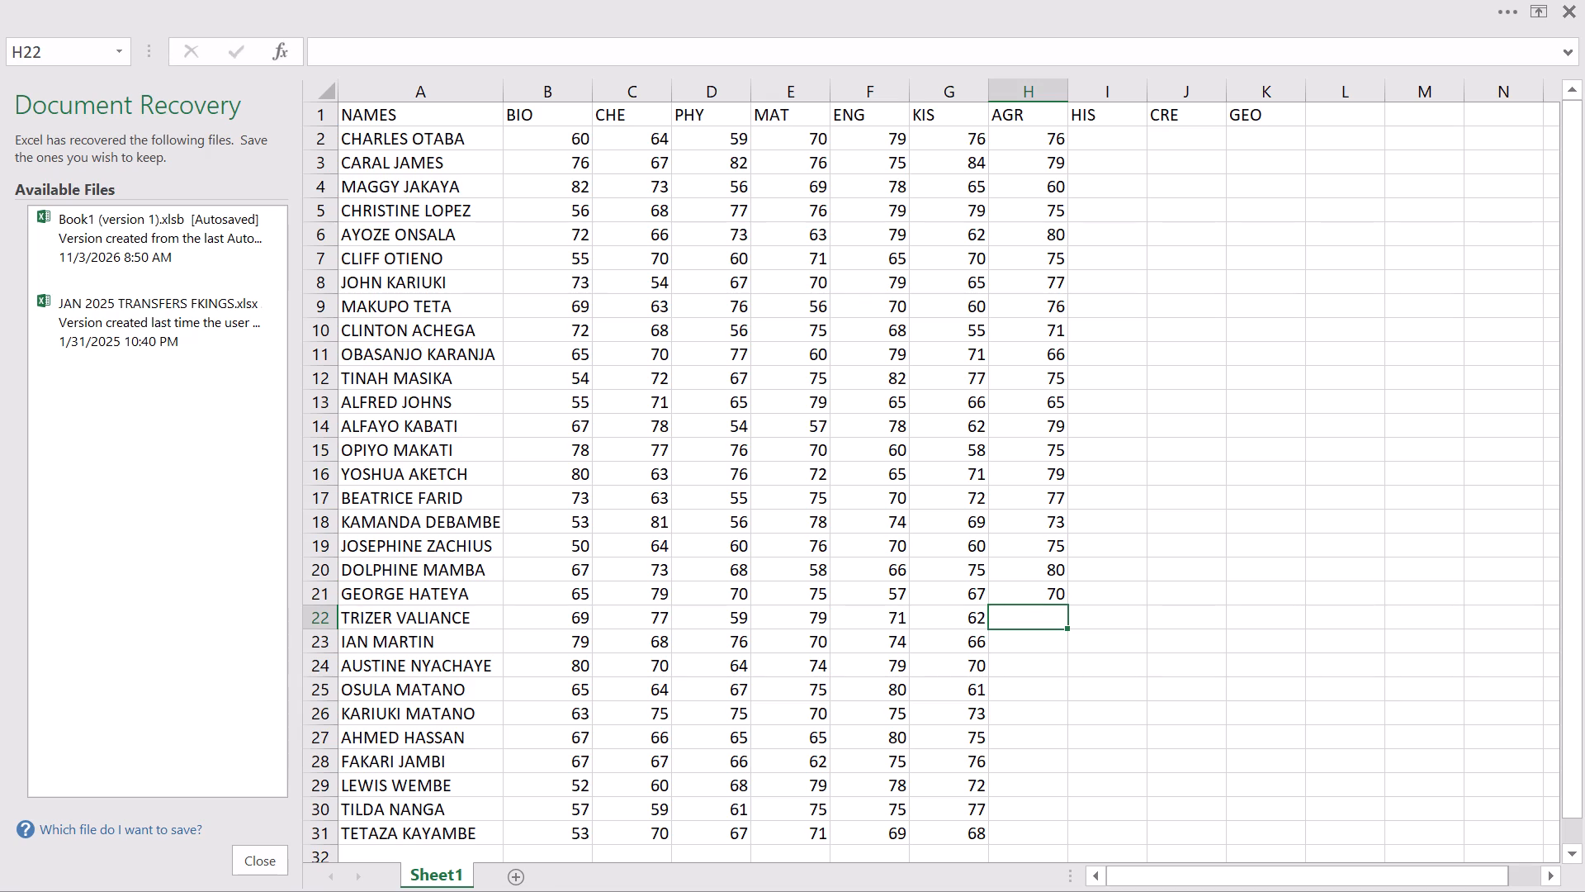
Enter the AGR marks 69, 79, 73 and 79 for the next four students in cells H22 to H25.
key("6")
key("9")
key("Down")
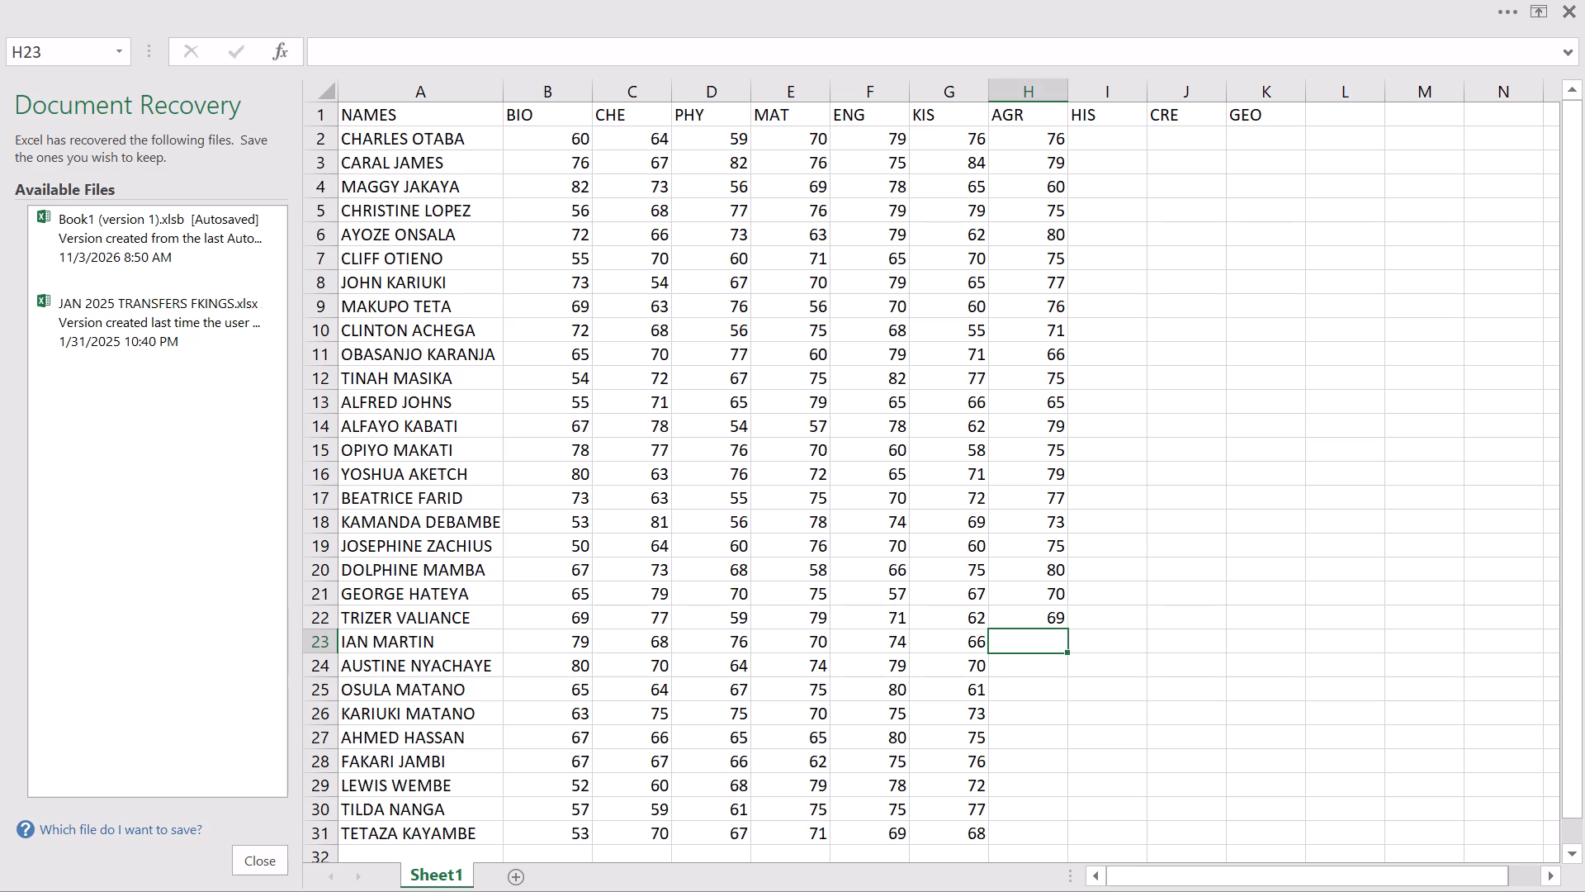
key("7")
key("9")
key("Down")
key("7")
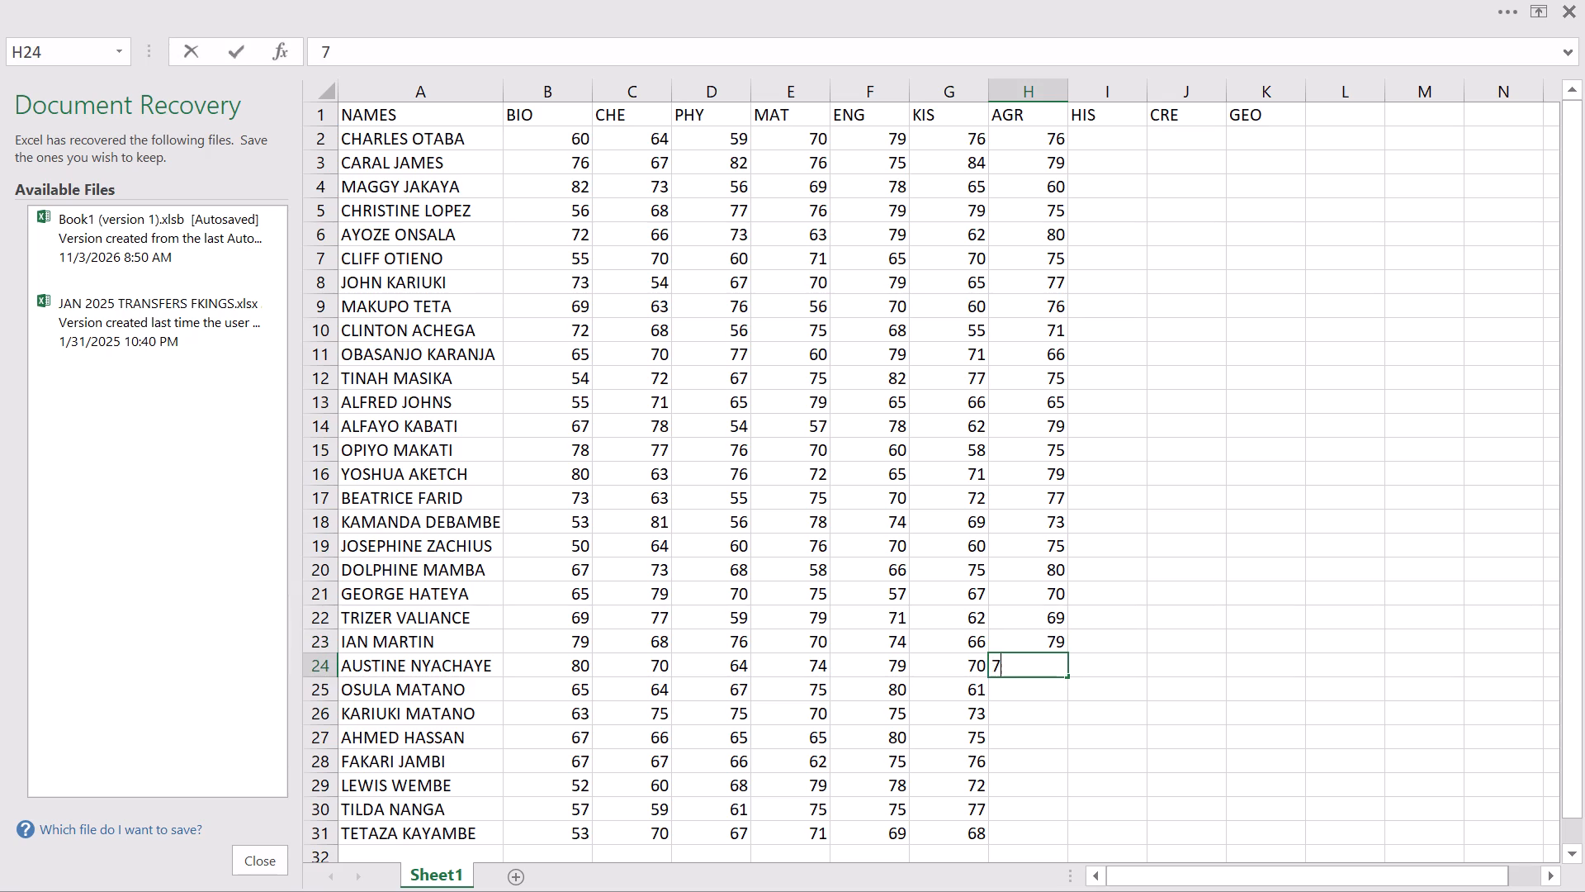
key("3")
key("Down")
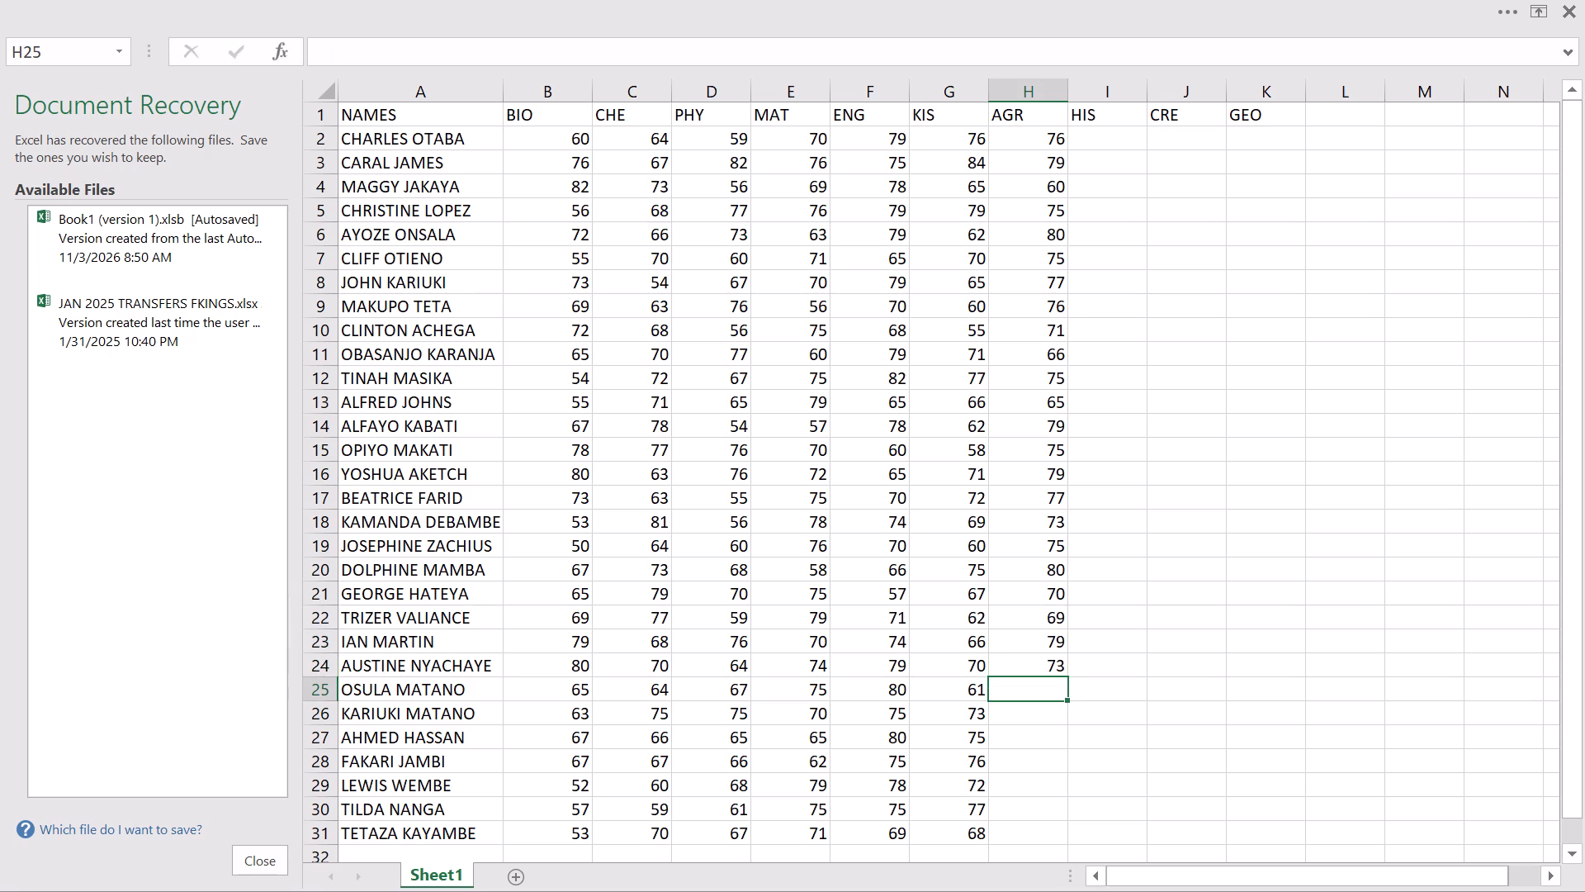
key("7")
key("9")
key("Down")
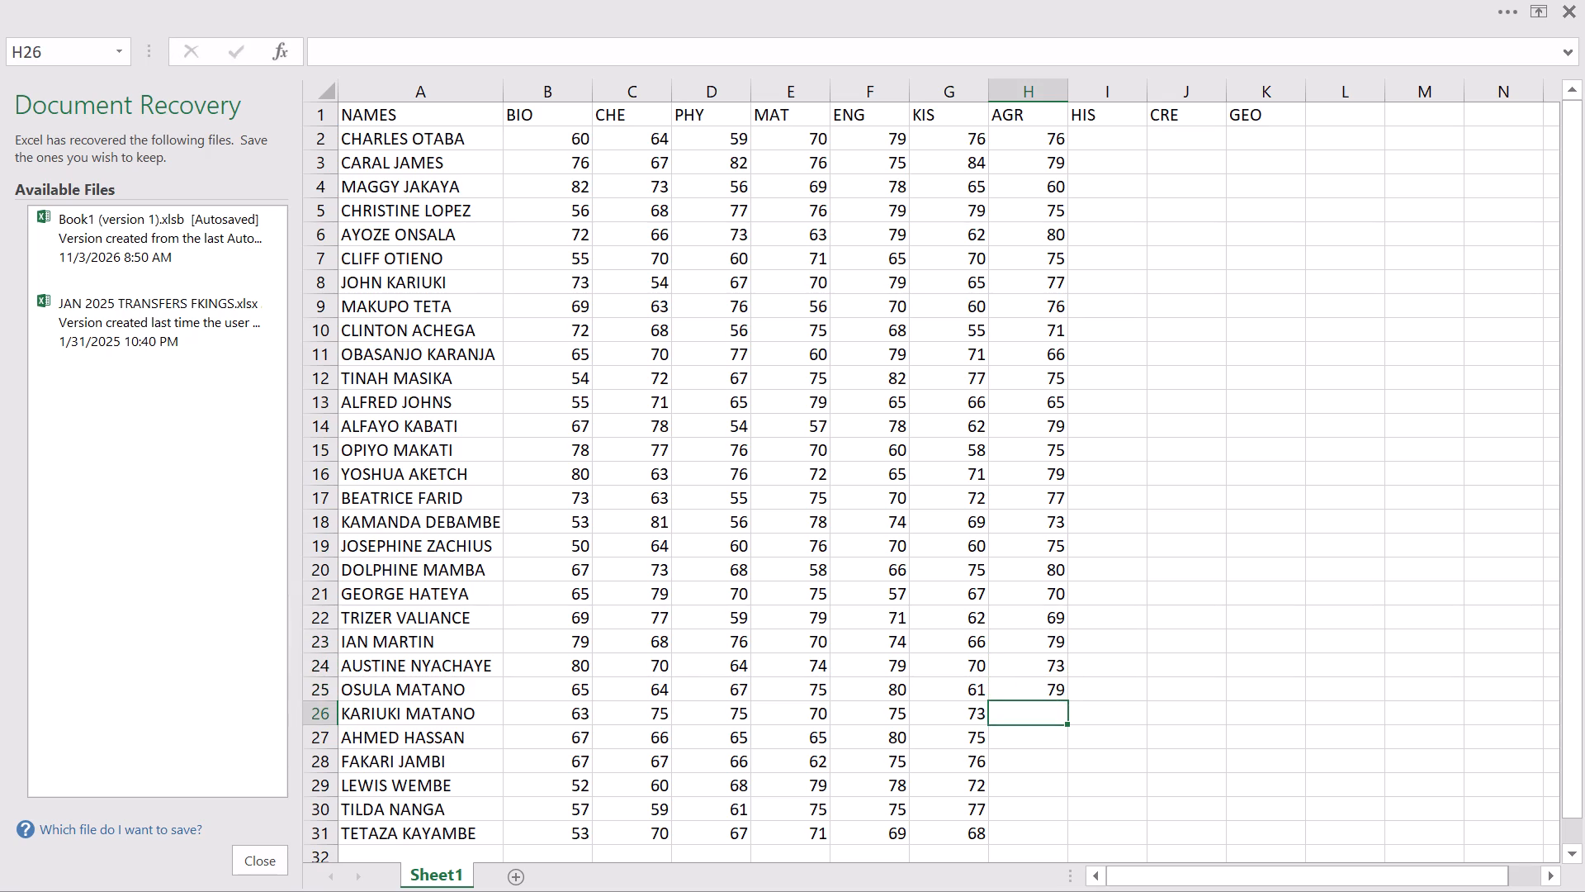
Enter the AGR marks 84, 82 and 76 for the next three students in cells H26 to H28.
key("8")
key("4")
key("Down")
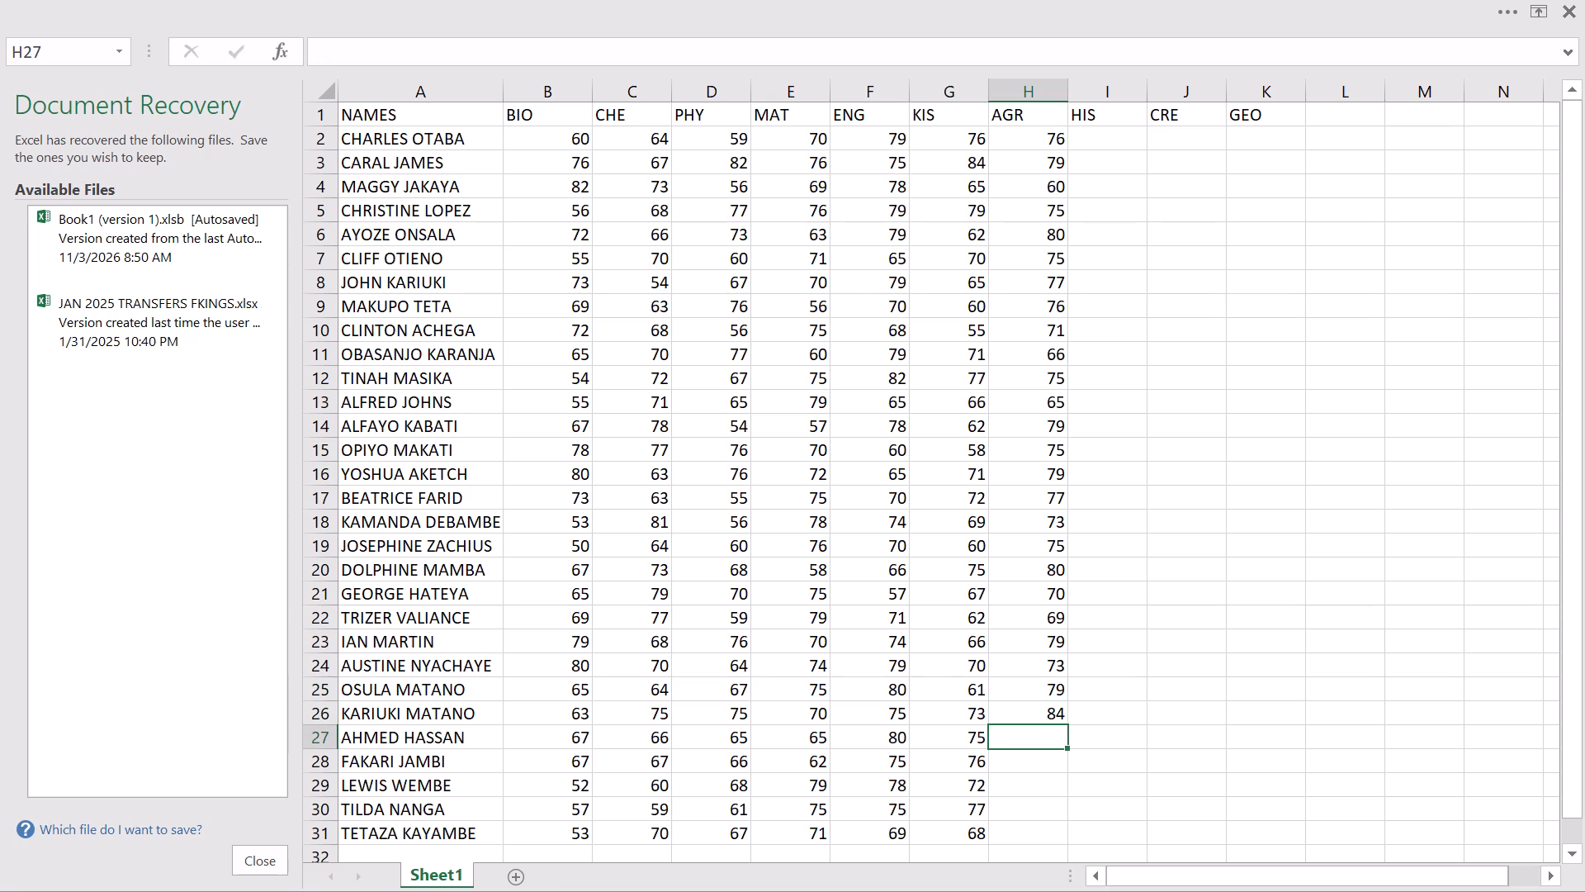
key("8")
key("2")
key("Down")
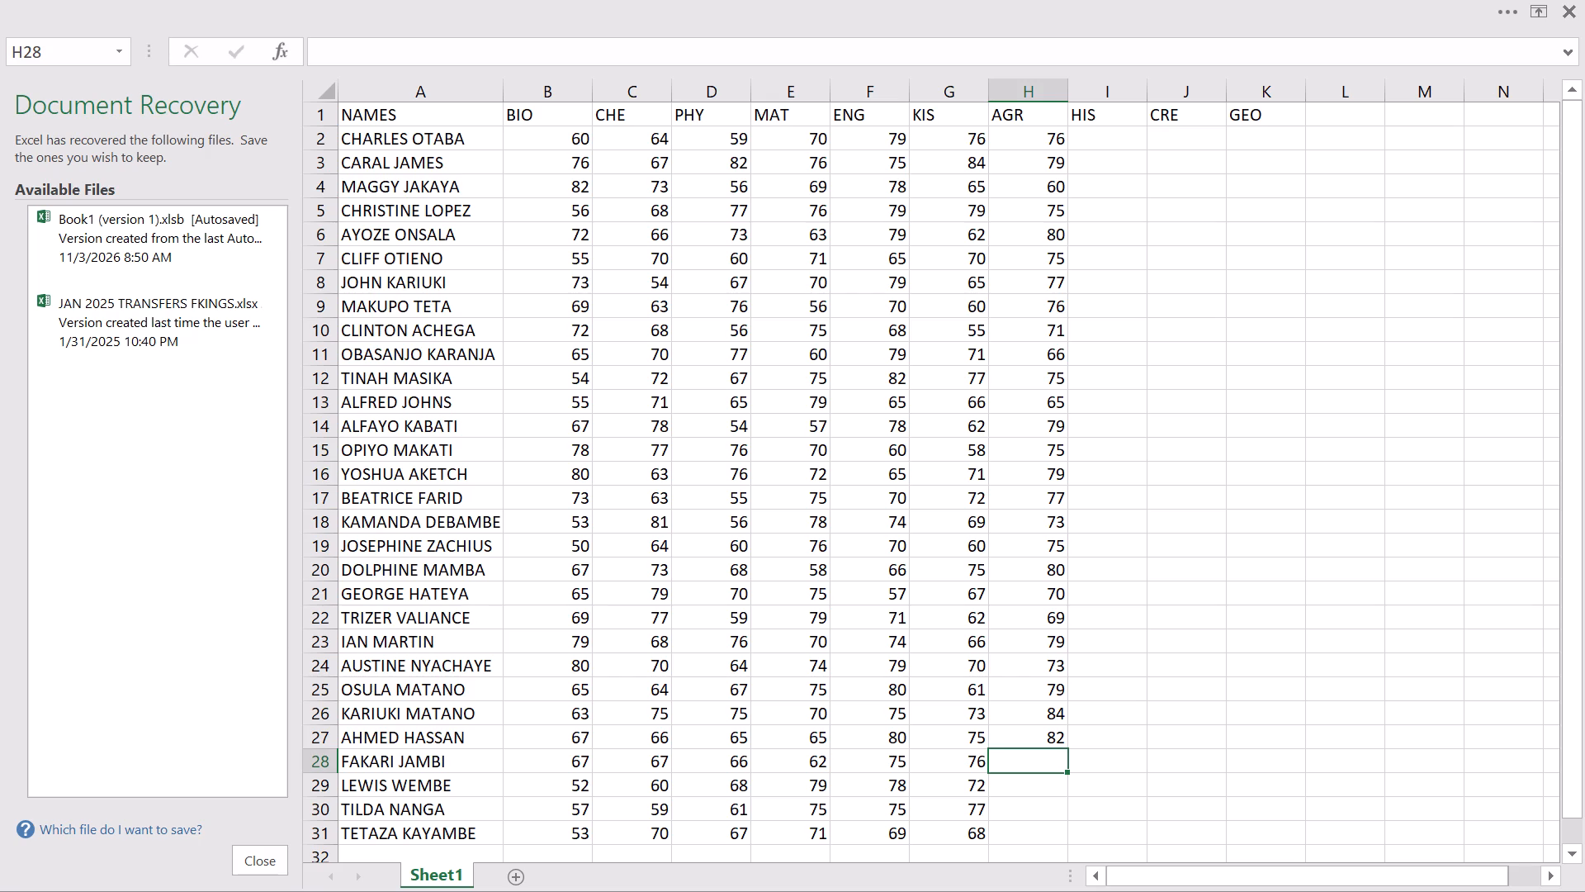
key("7")
key("6")
key("Down")
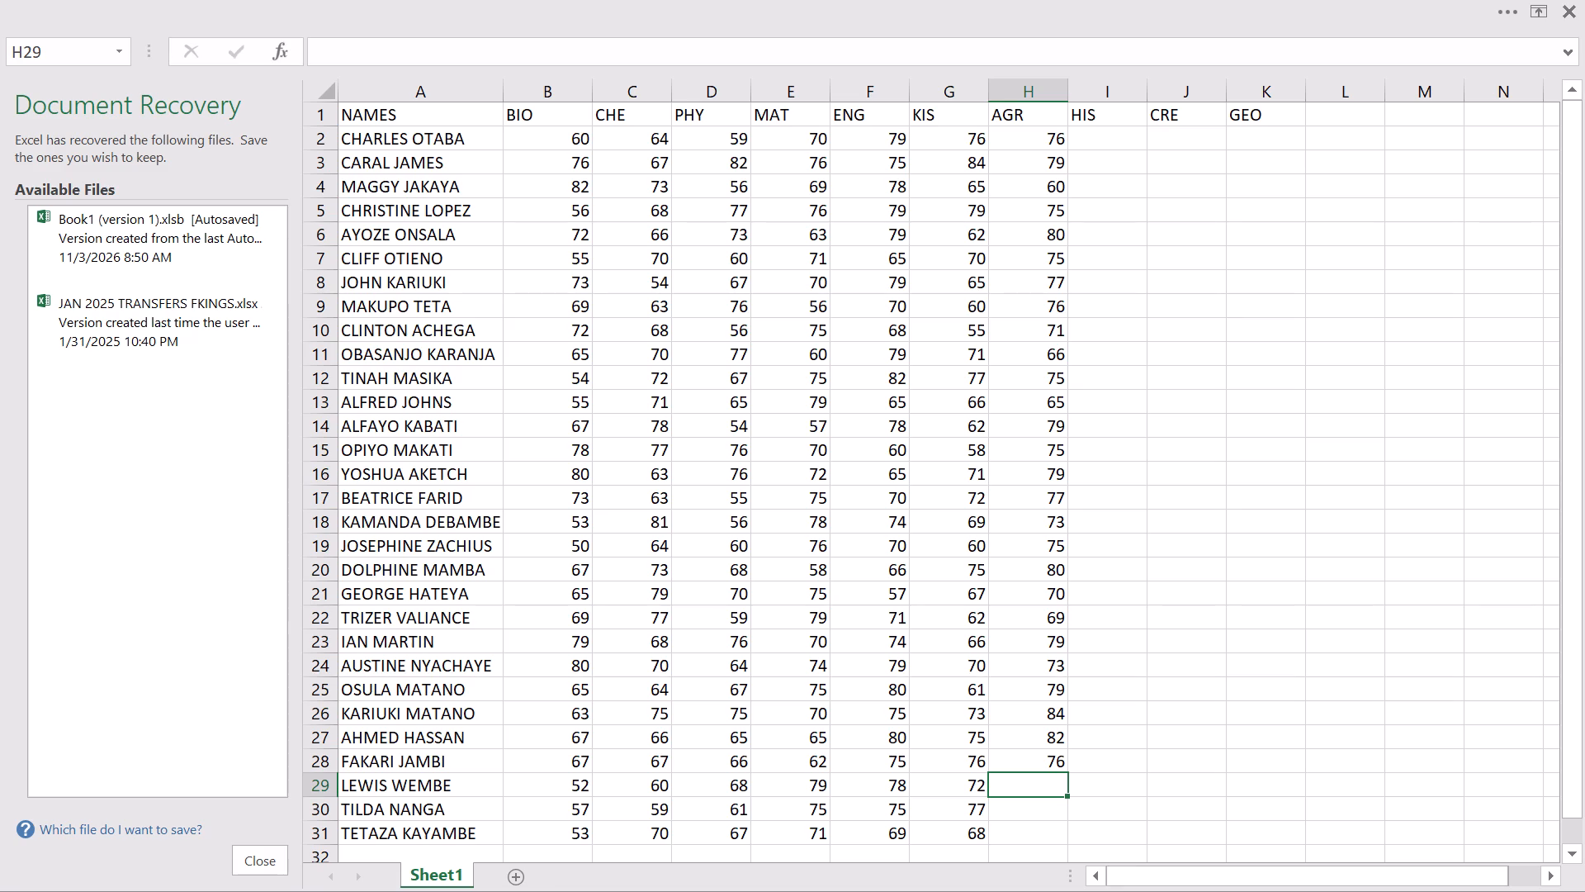
Enter the AGR marks 62, 71 and 78 for the last three students in cells H29 to H31.
type("62")
key("Down")
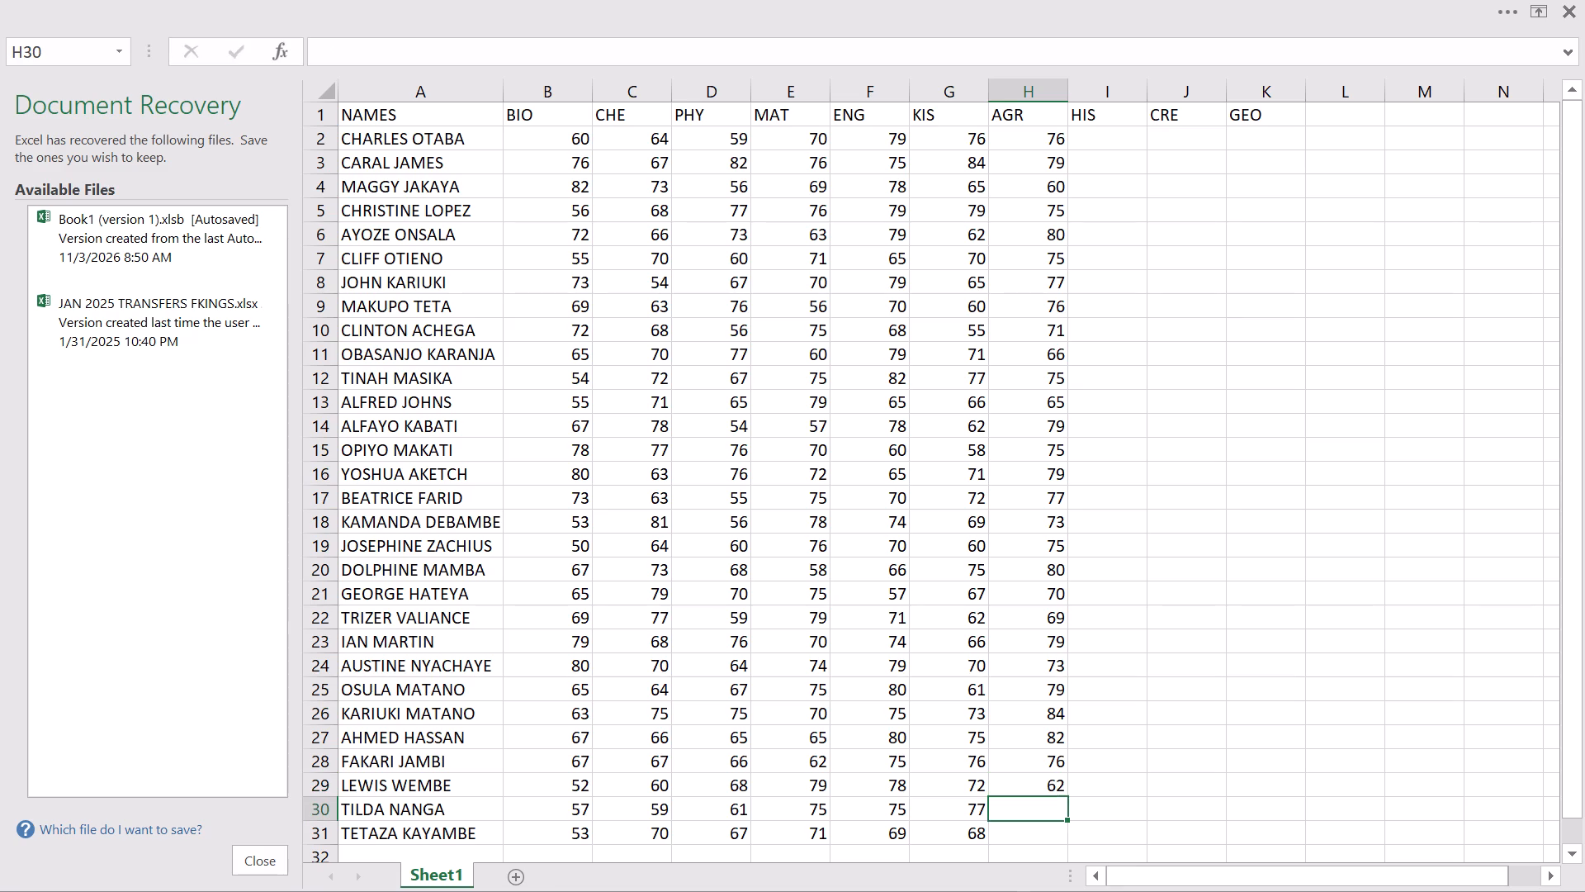
key("7")
key("1")
key("Down")
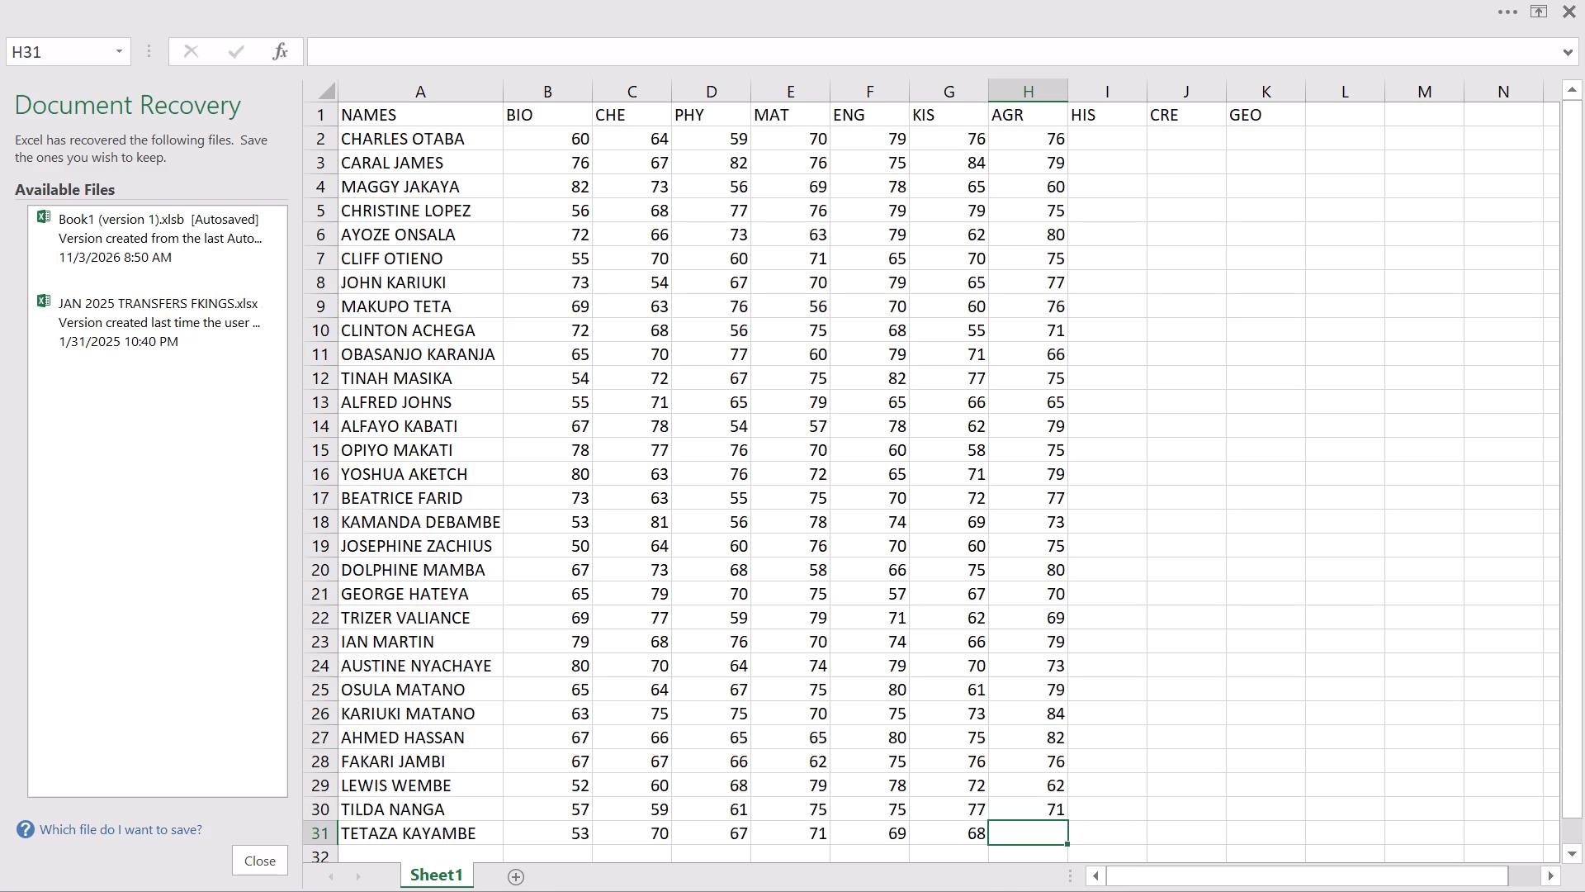
key("7")
key("8")
key("Down")
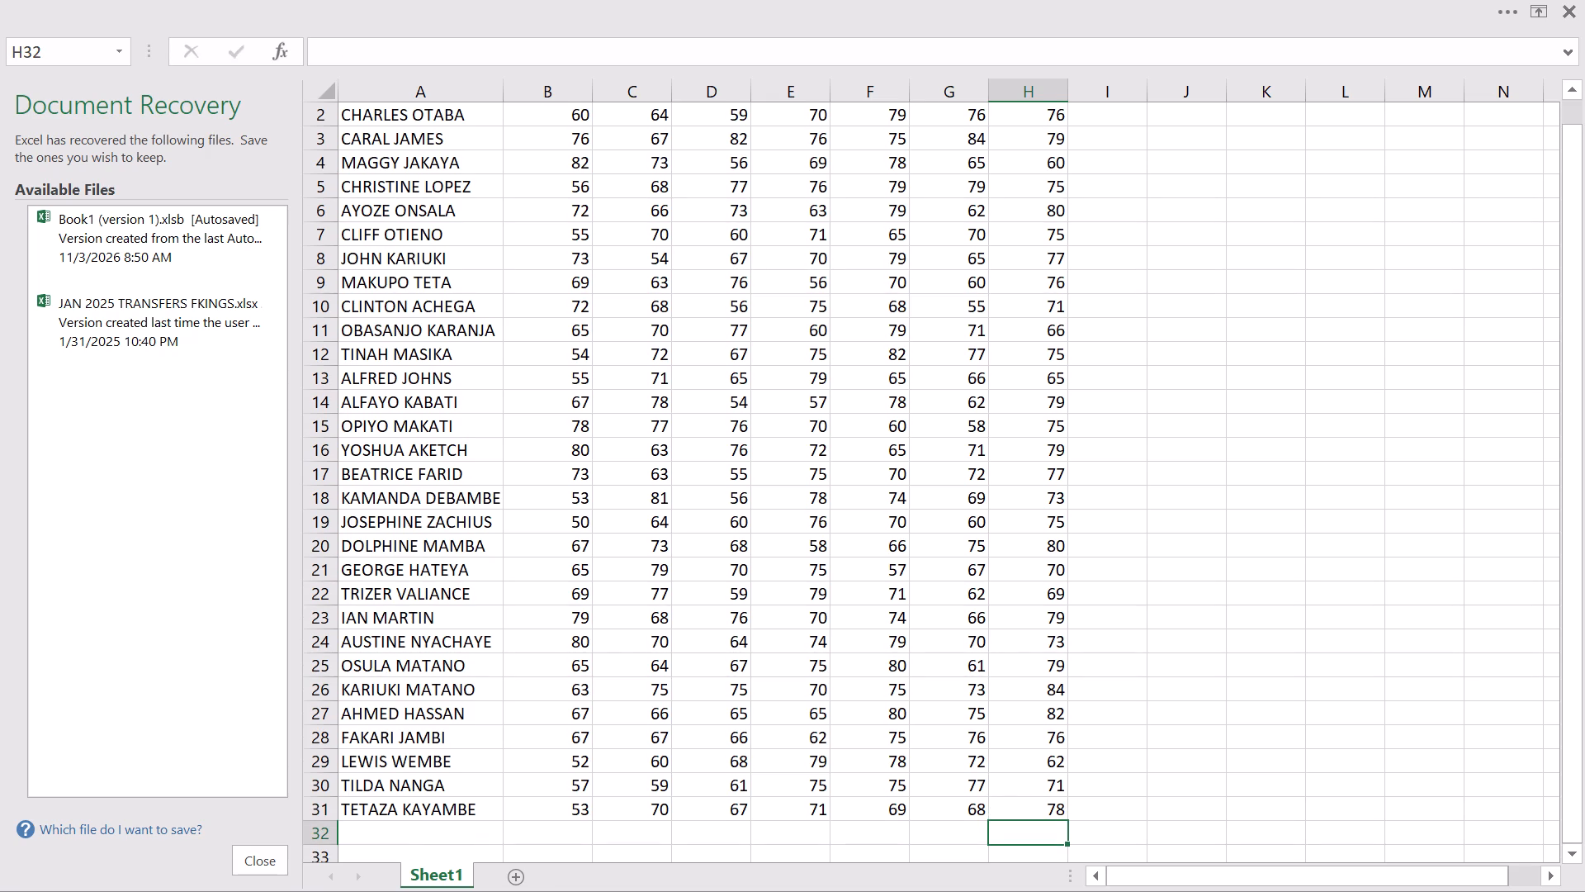
Enter the HIS marks 83, 75, 79 and 81 for the first four students in cells I2 to I5.
scroll(1092, 126, "up", 8)
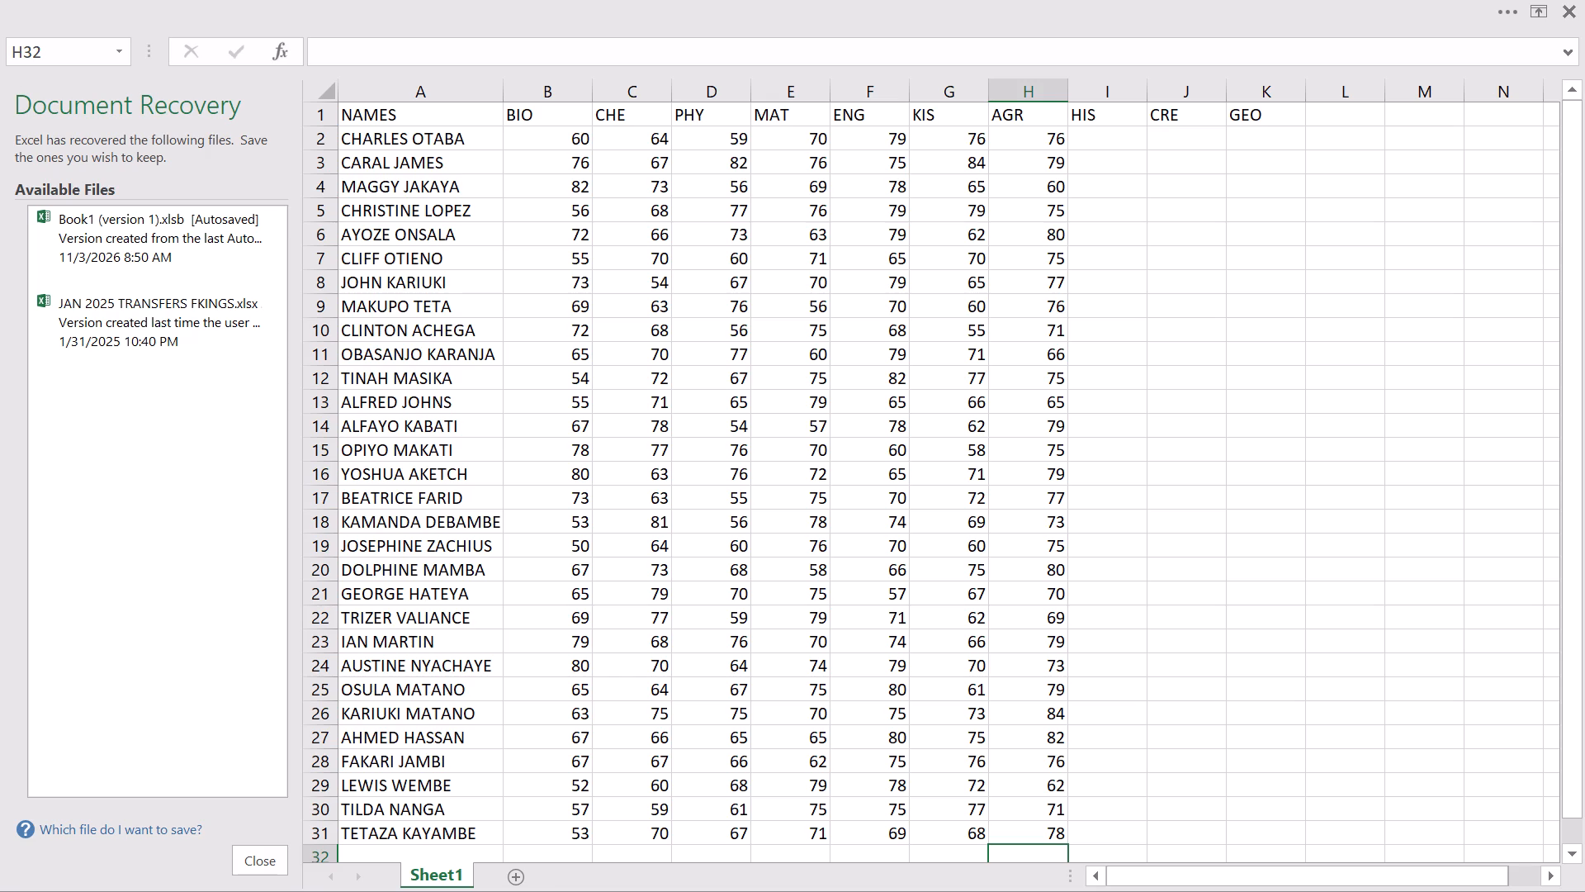
left_click(1111, 143)
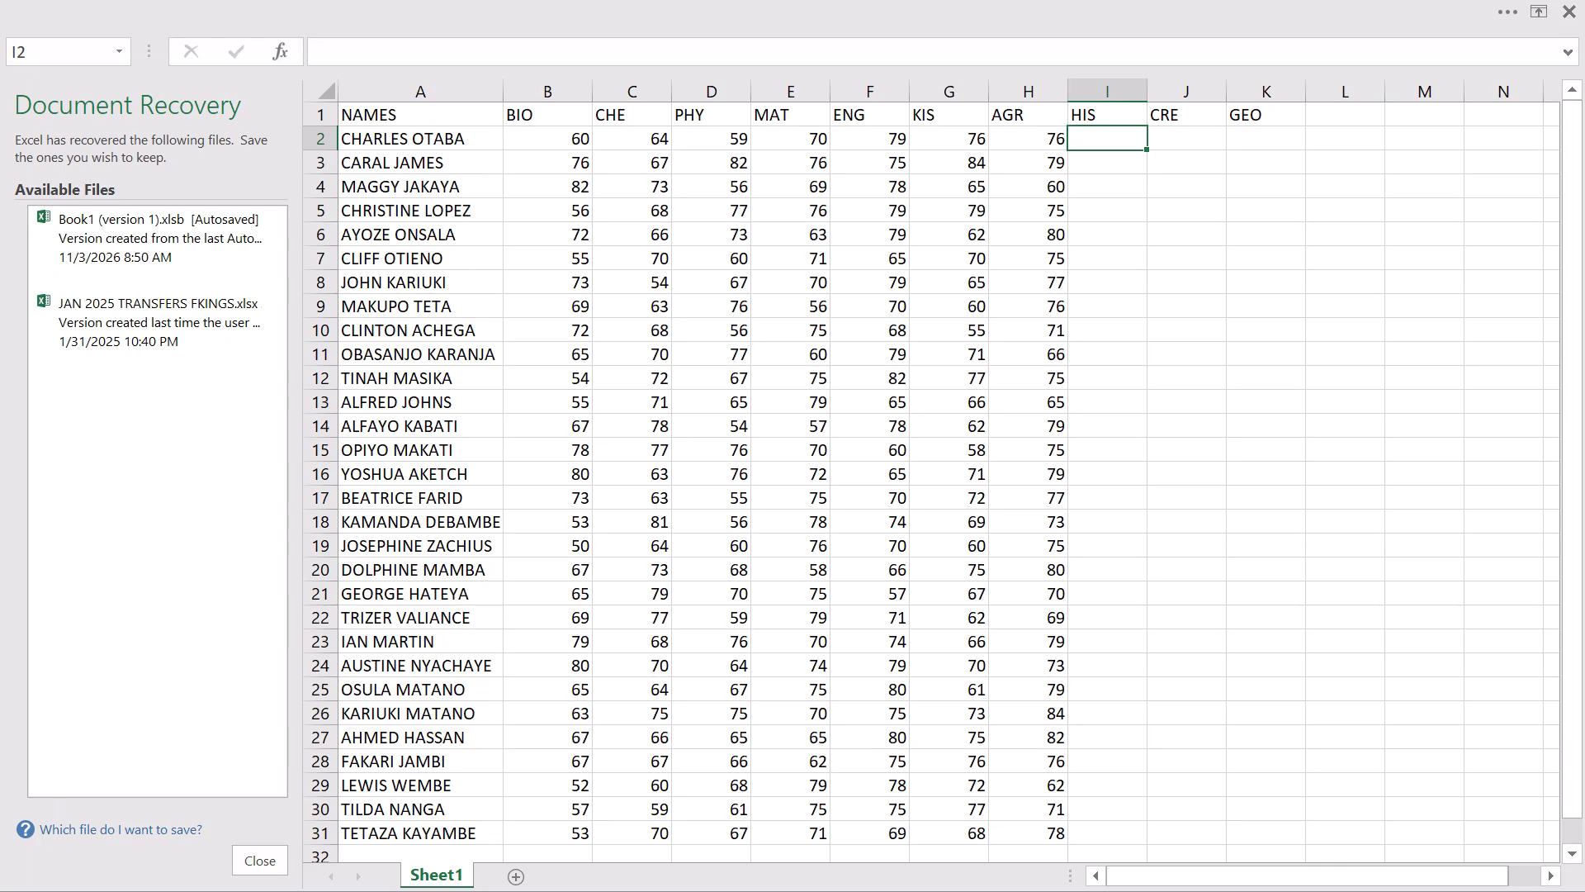
key("8")
key("3")
key("Down")
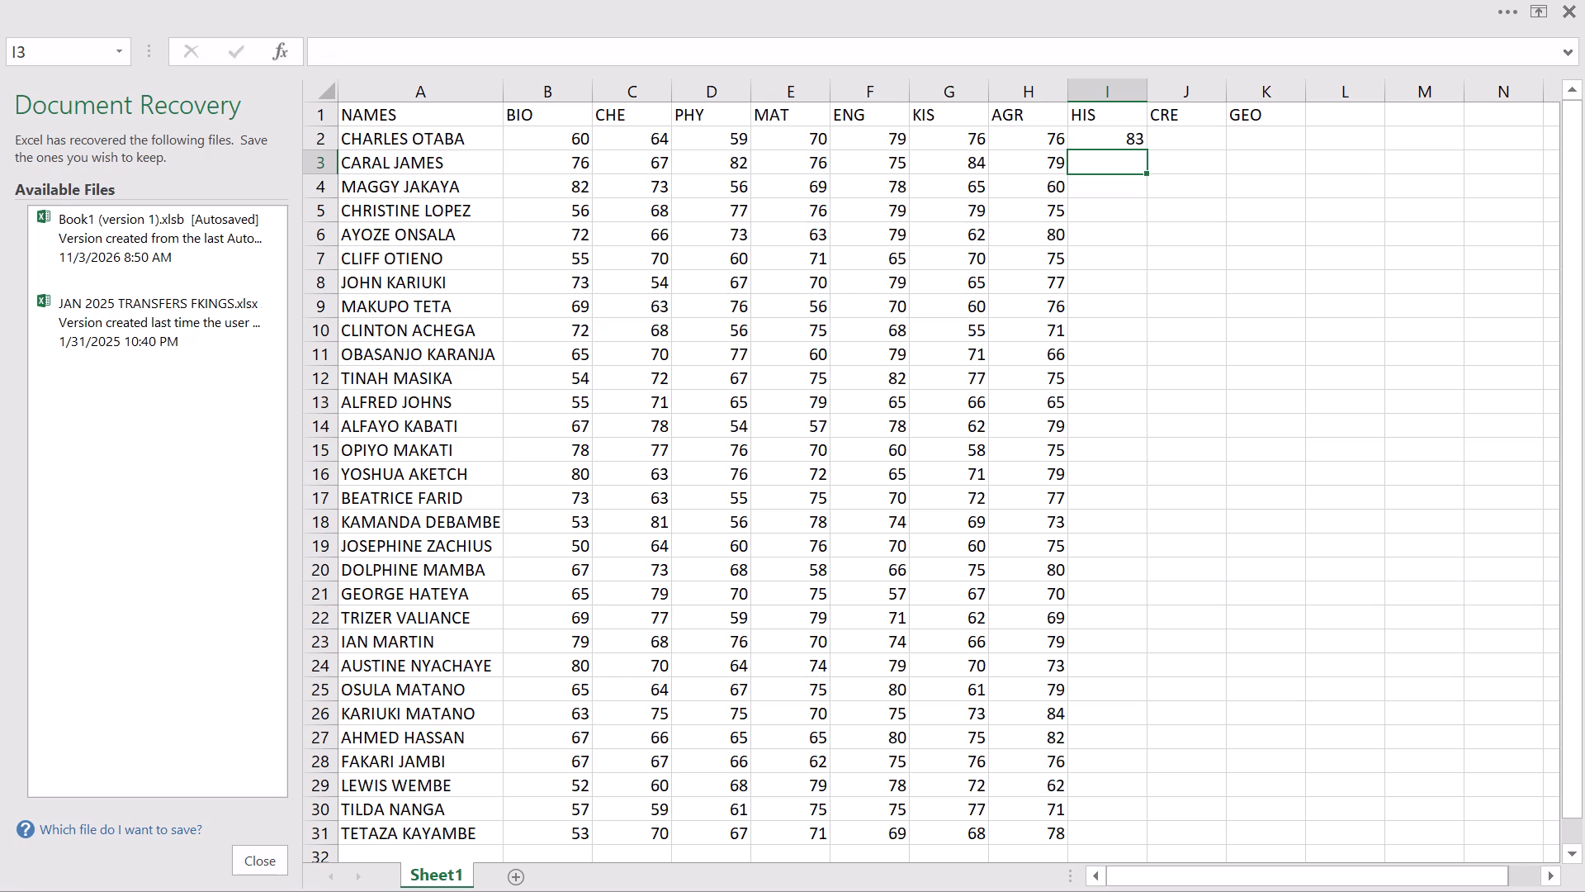
key("7")
key("5")
key("Down")
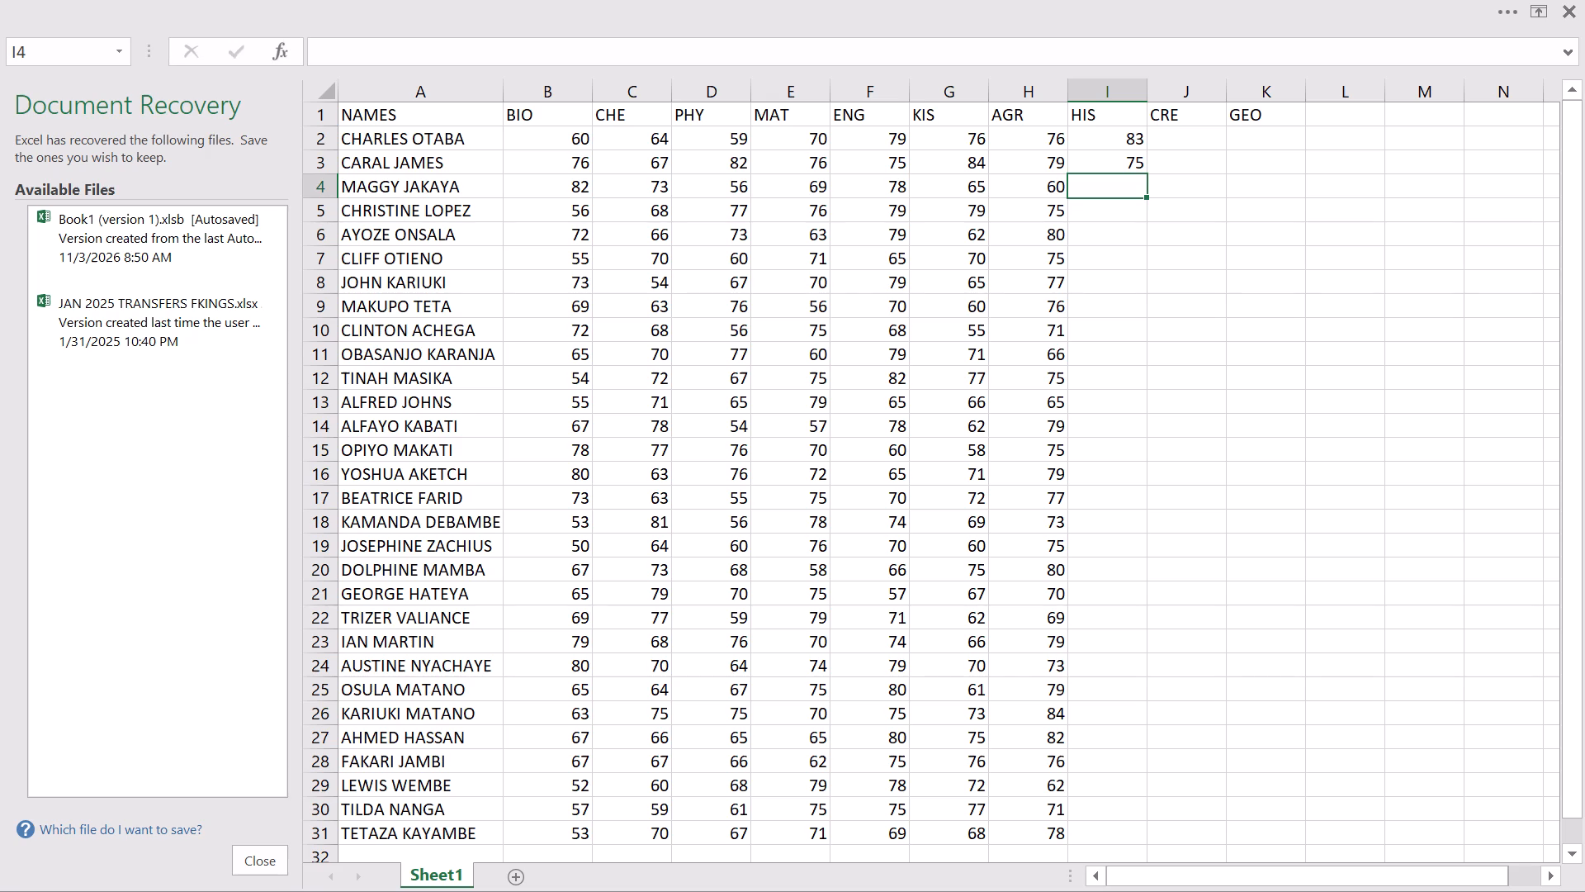
type("79")
key("Down")
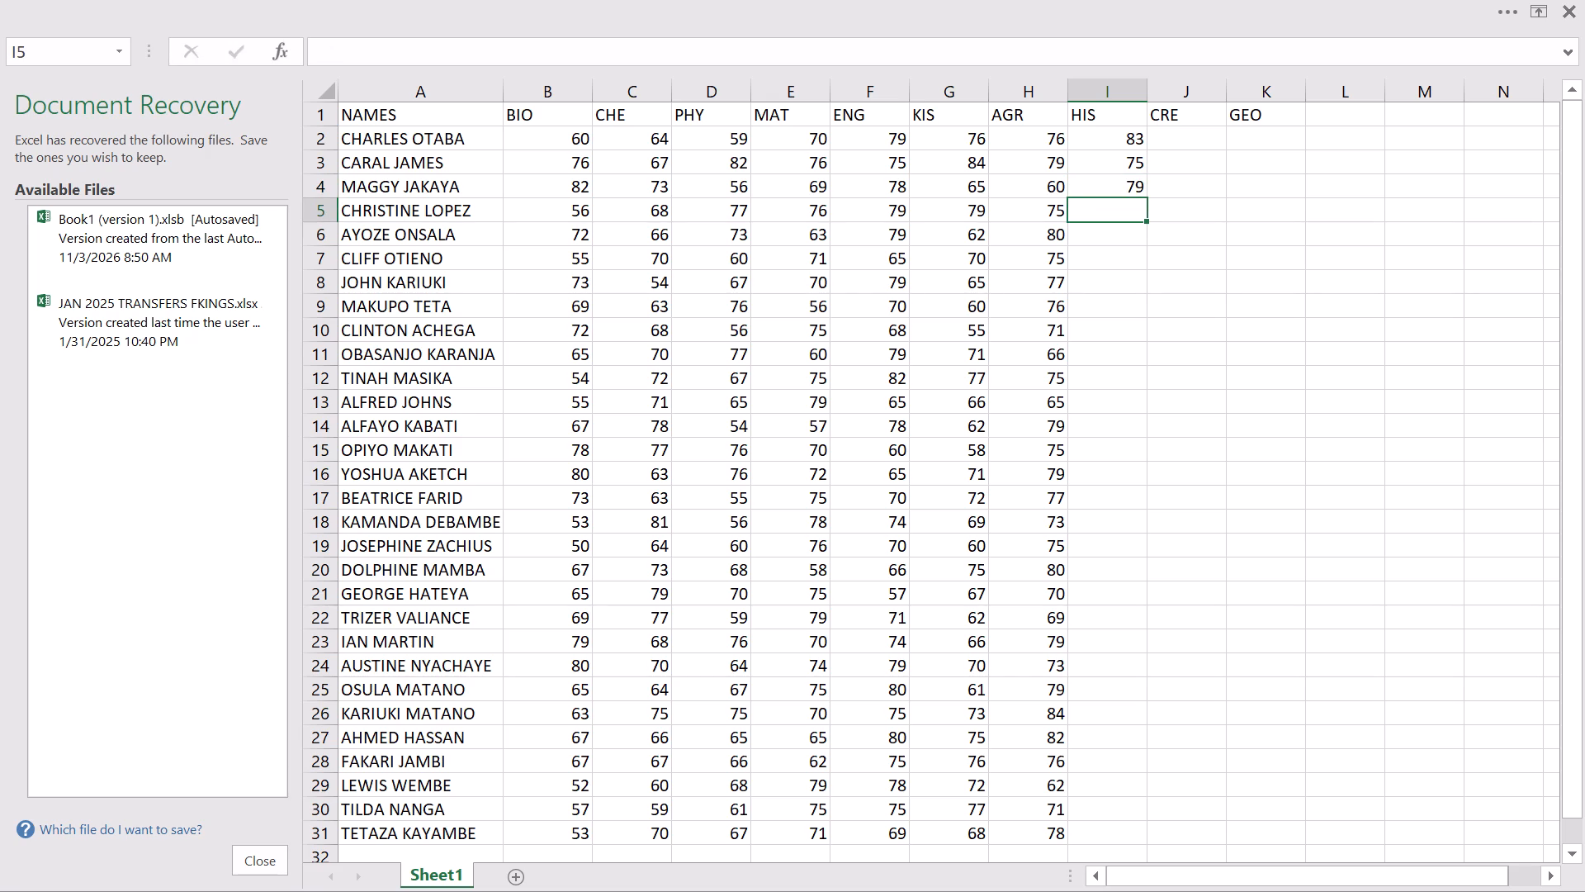
key("8")
key("1")
key("Down")
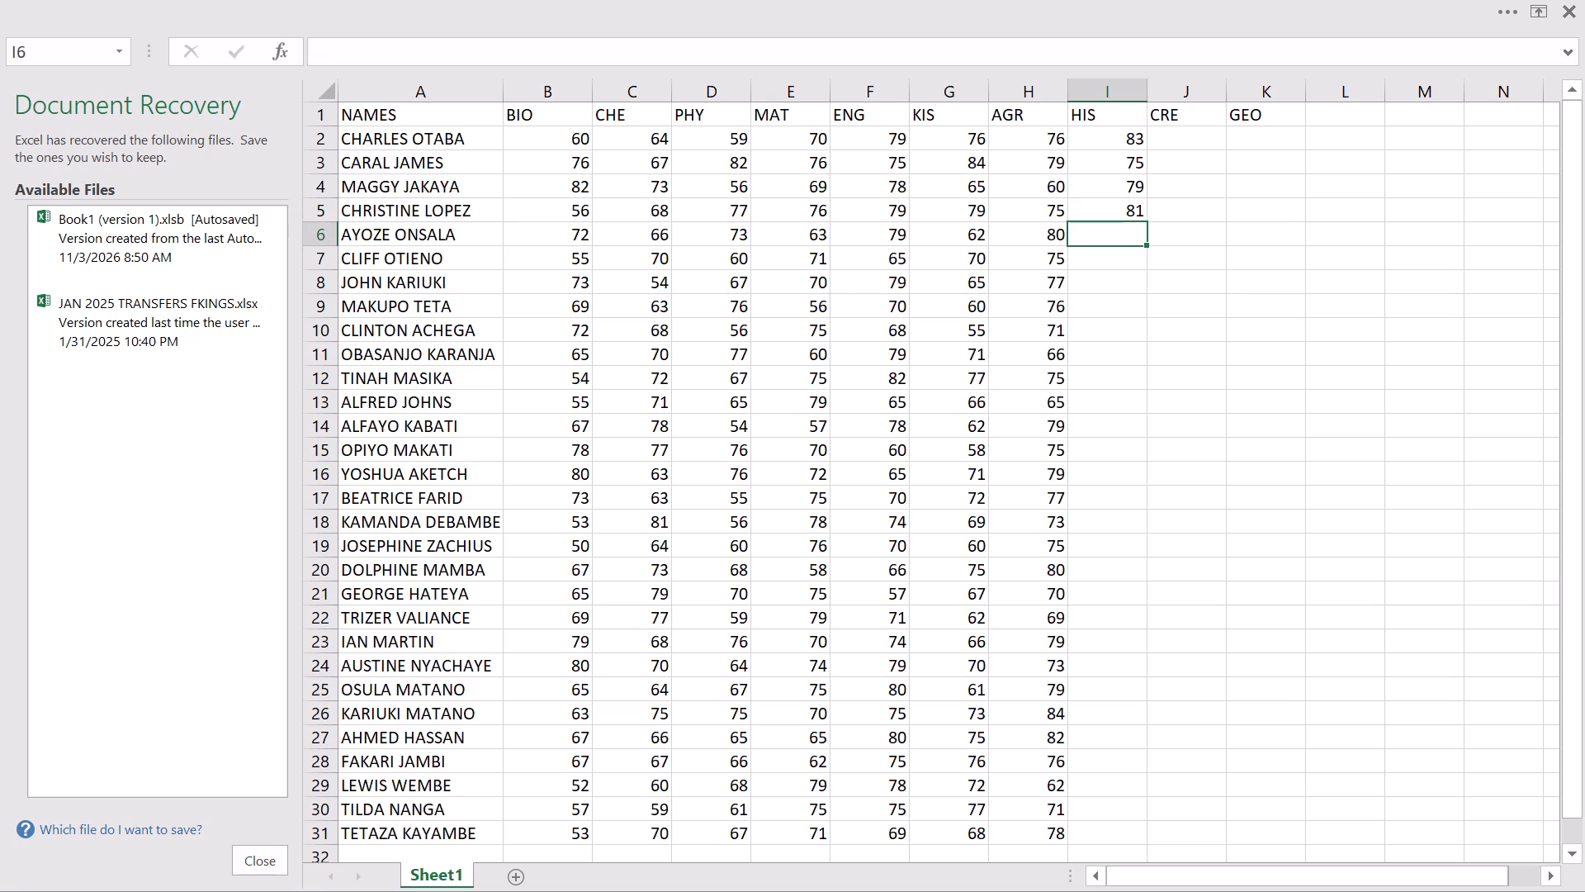
Enter the HIS marks 75, 79, 67 and 82 for the next four students in cells I6 to I9.
key("7")
key("5")
key("Down")
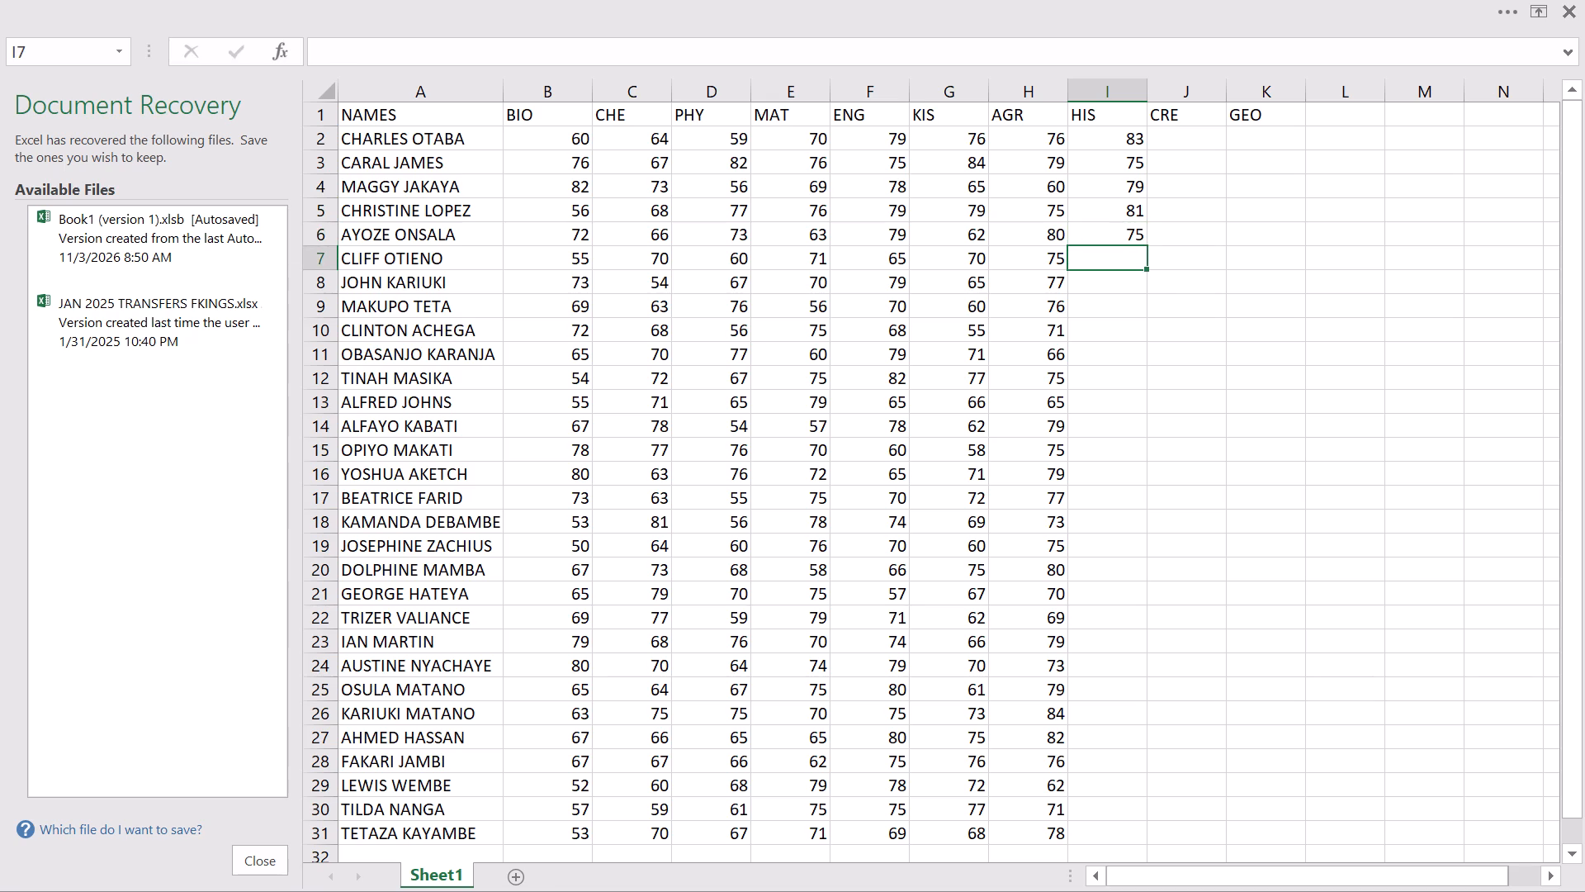
key("7")
key("9")
key("Down")
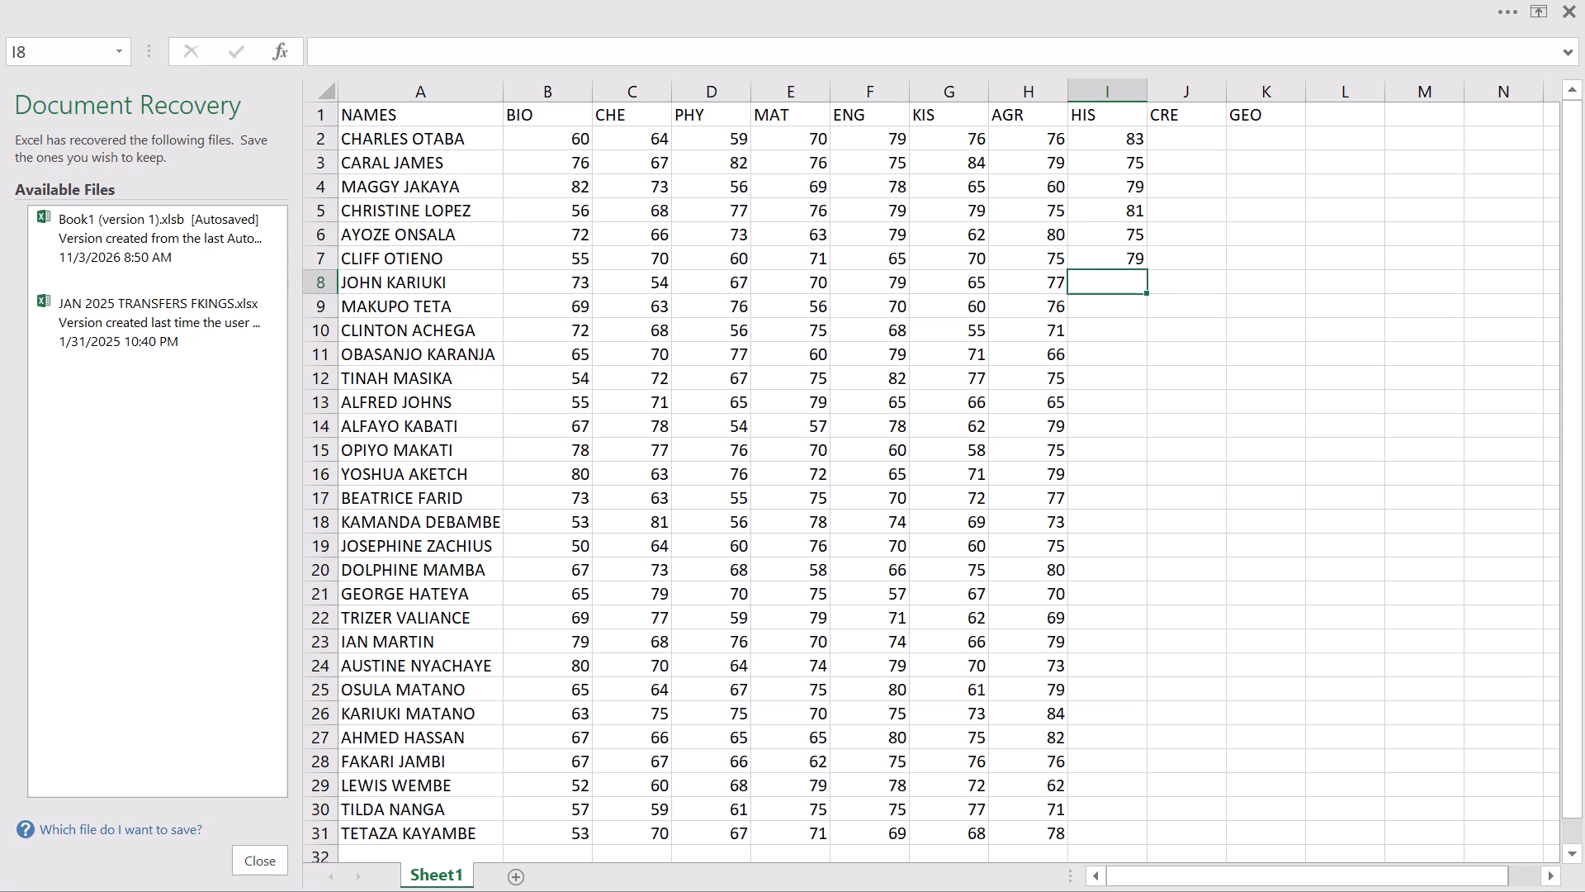
type("67")
key("Down")
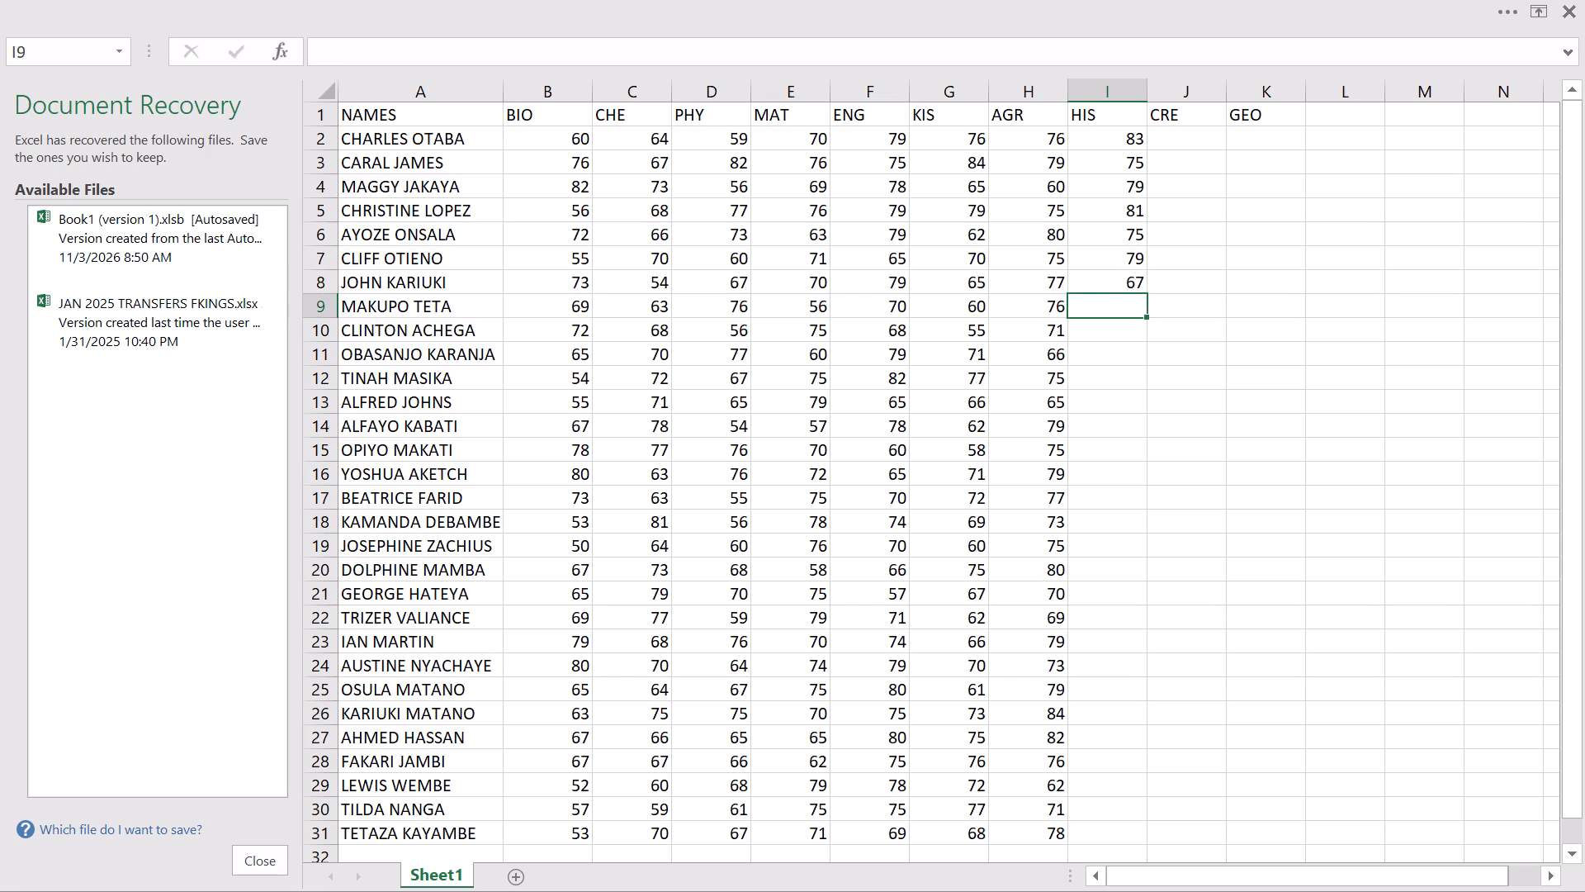
key("8")
key("2")
key("Down")
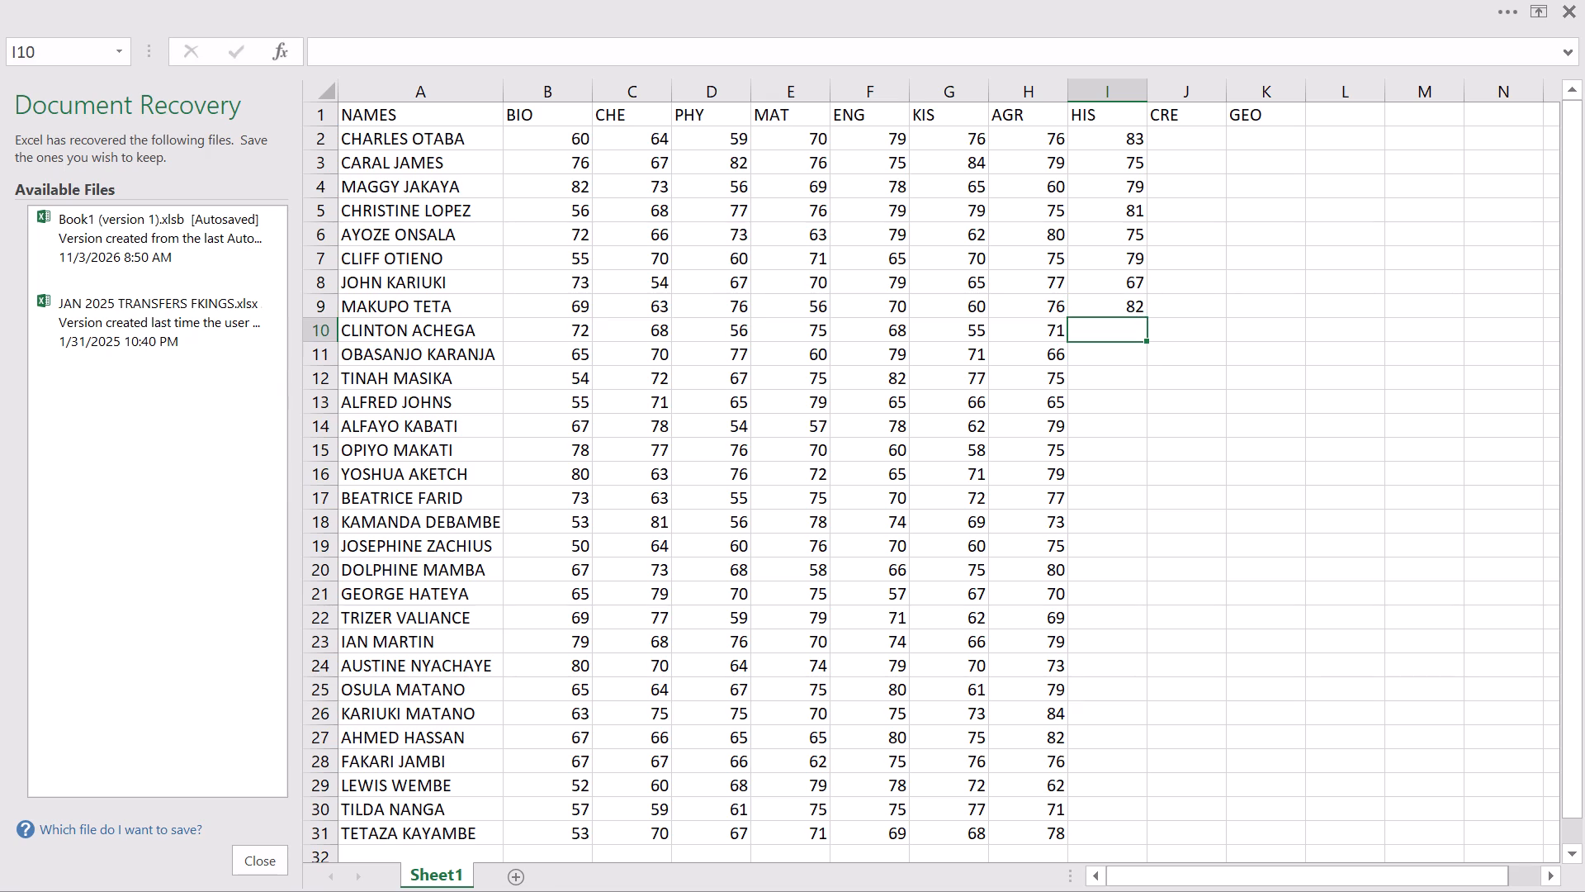
Enter the HIS marks 85, 76, 76 and 72 for the next four students in cells I10 to I13.
key("Down")
key("Up")
key("8")
key("5")
key("Down")
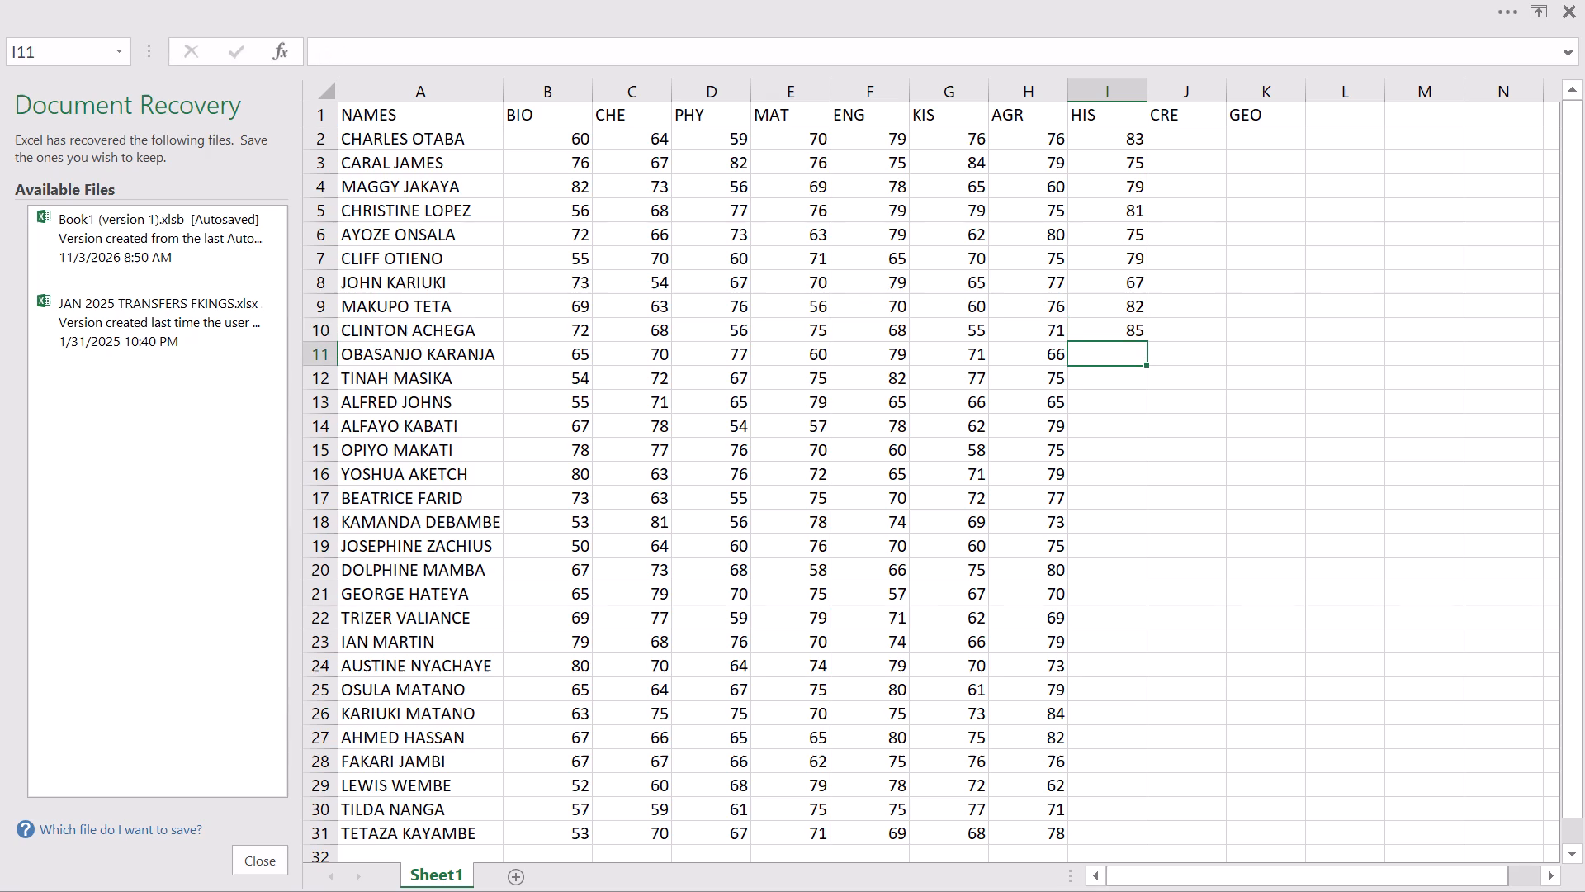
type("76")
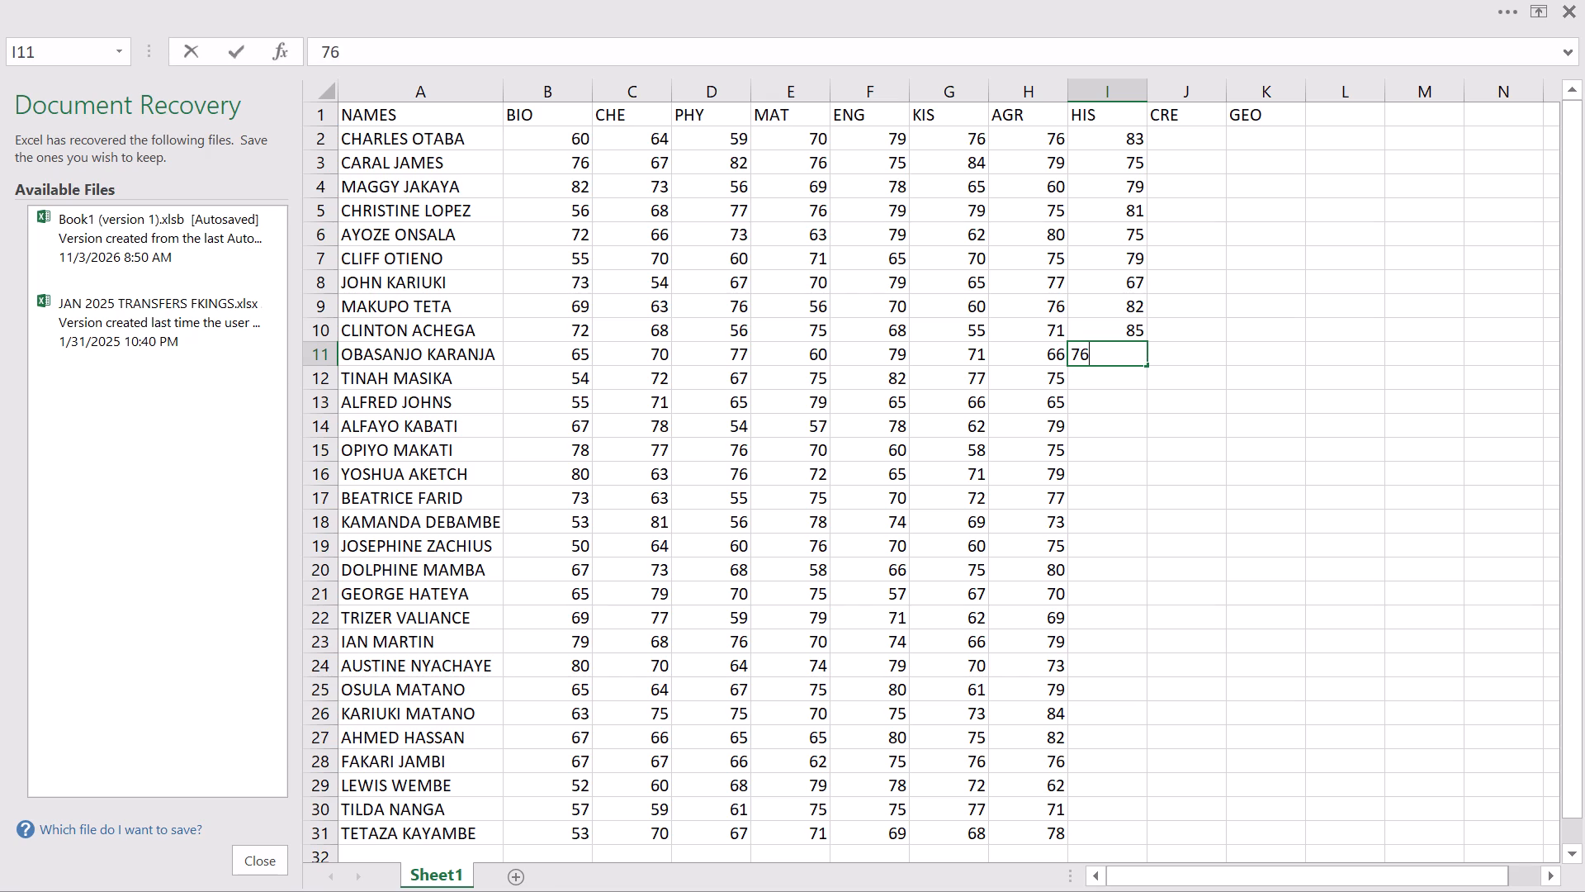
key("Down")
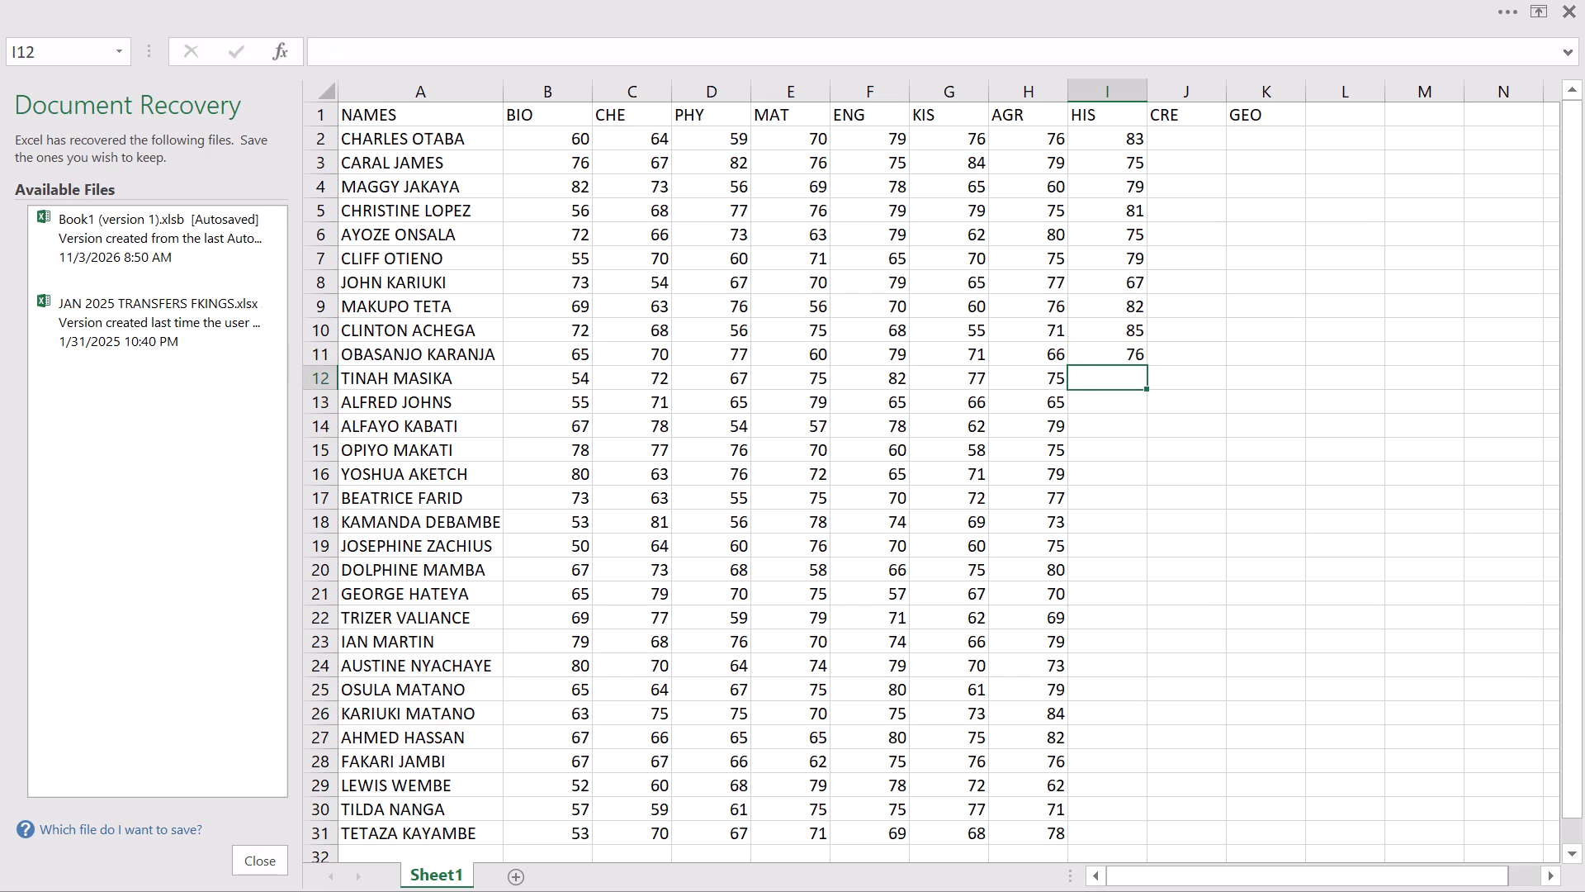
type("76")
key("Down")
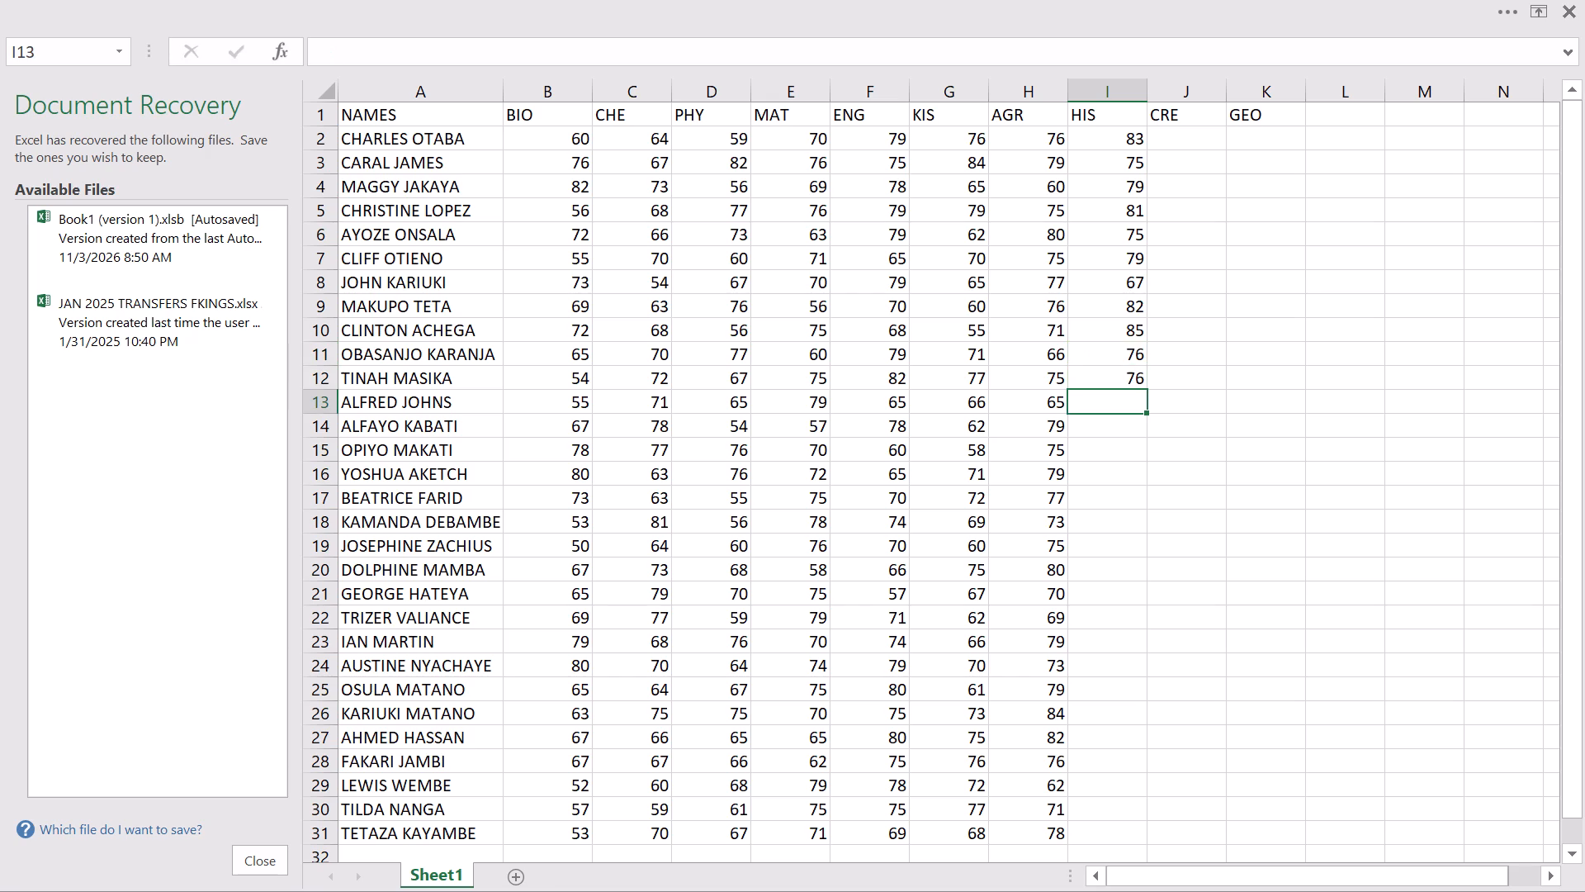
key("7")
key("2")
key("Down")
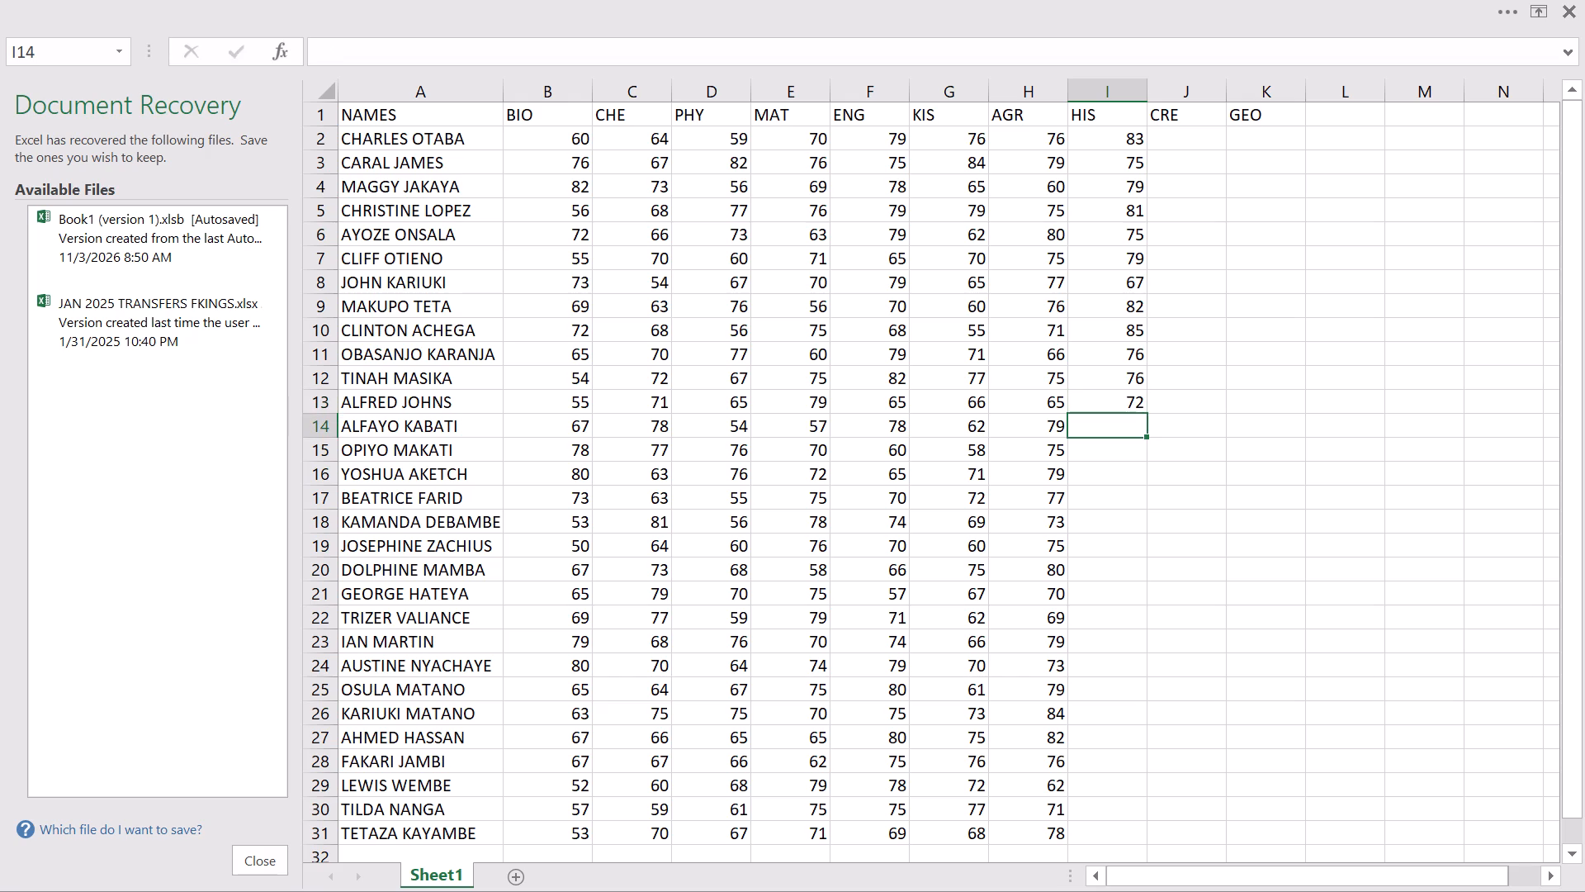
Enter the HIS marks 75, 65, 62 and 70 for the next four students in cells I14 to I17.
type("75")
key("Down")
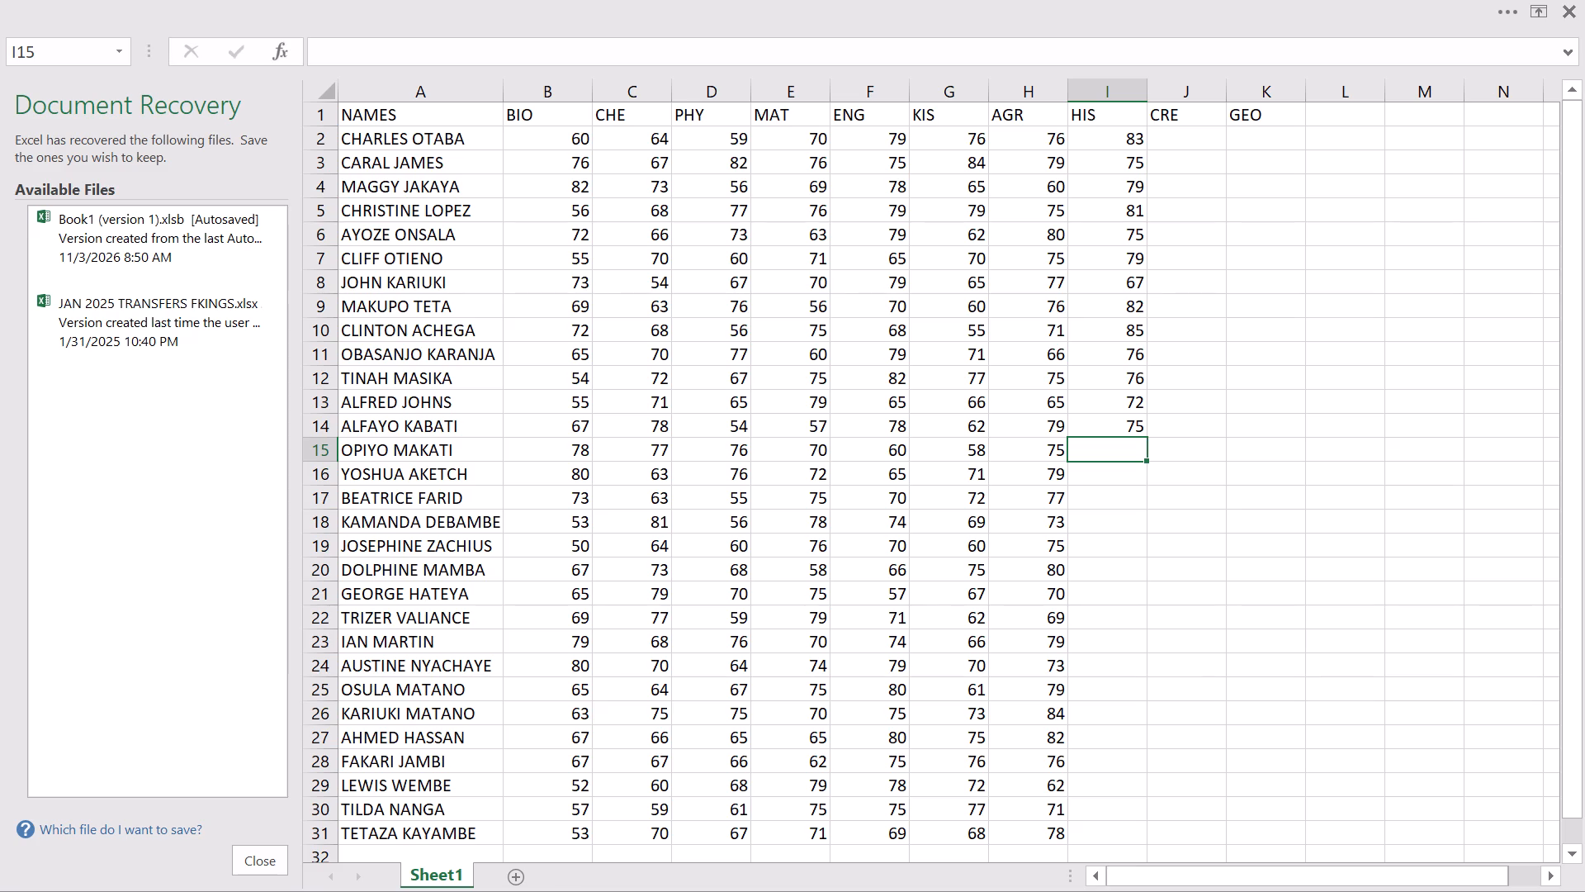
type("65")
key("Down")
key("6")
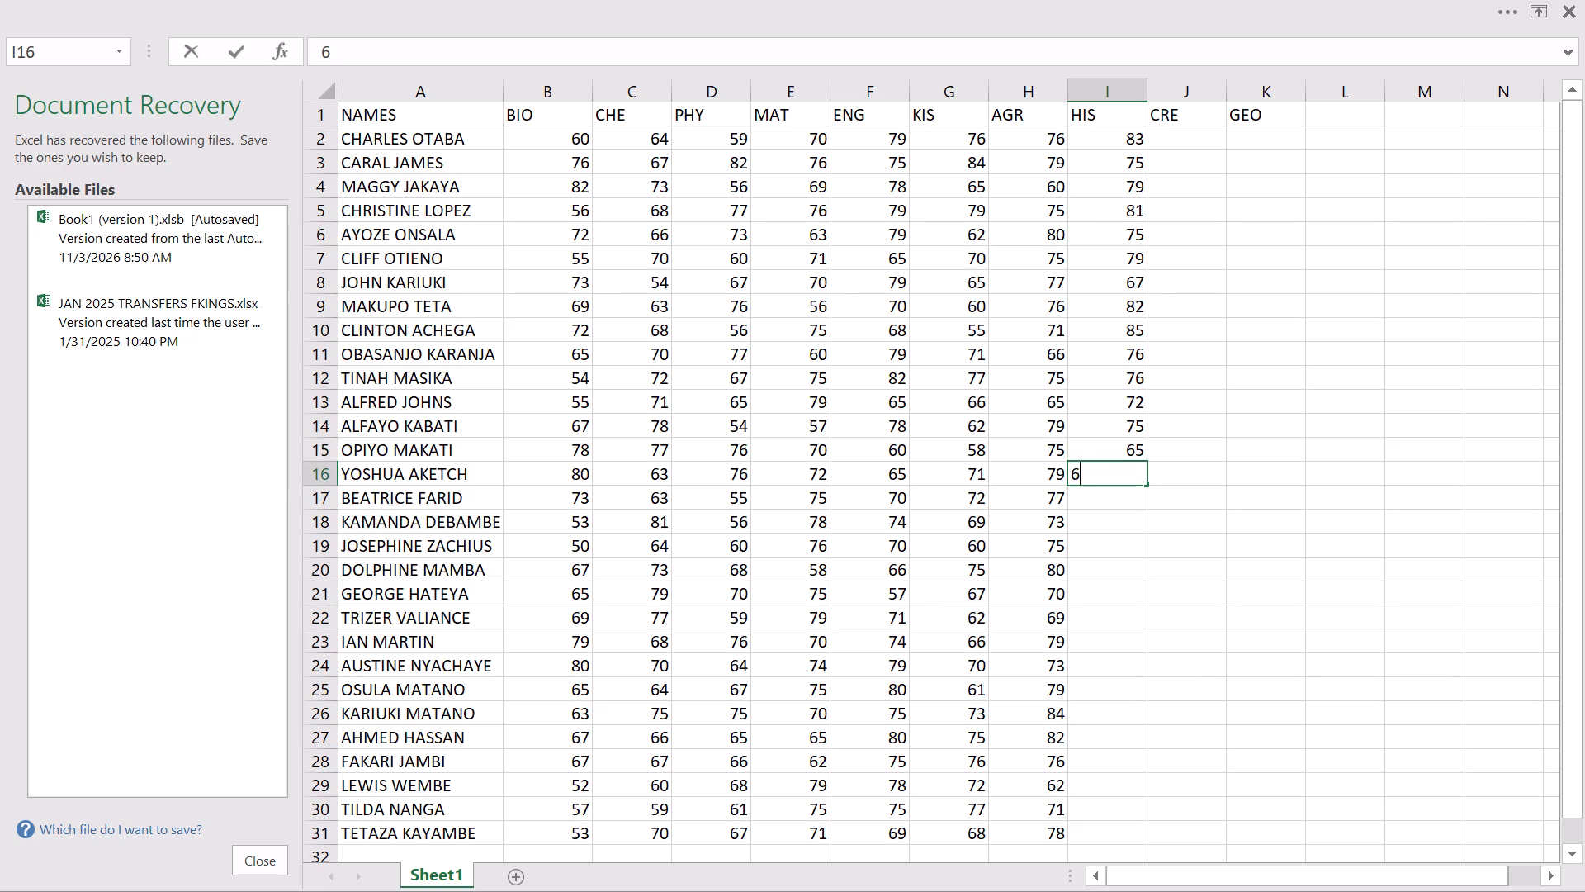
key("2")
key("Down")
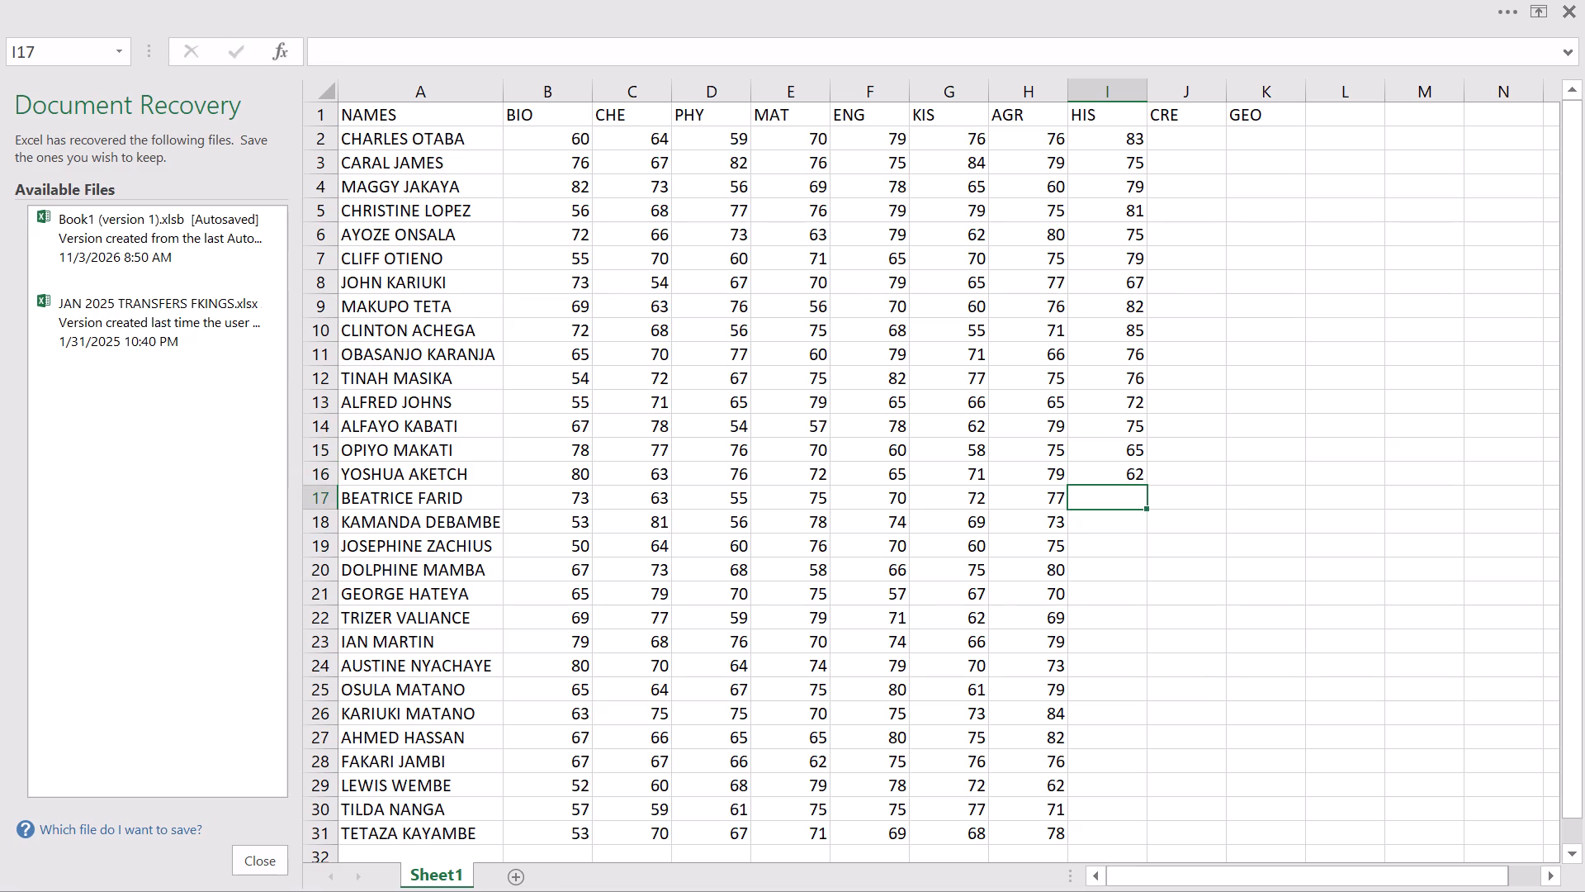
key("7")
key("0")
key("Down")
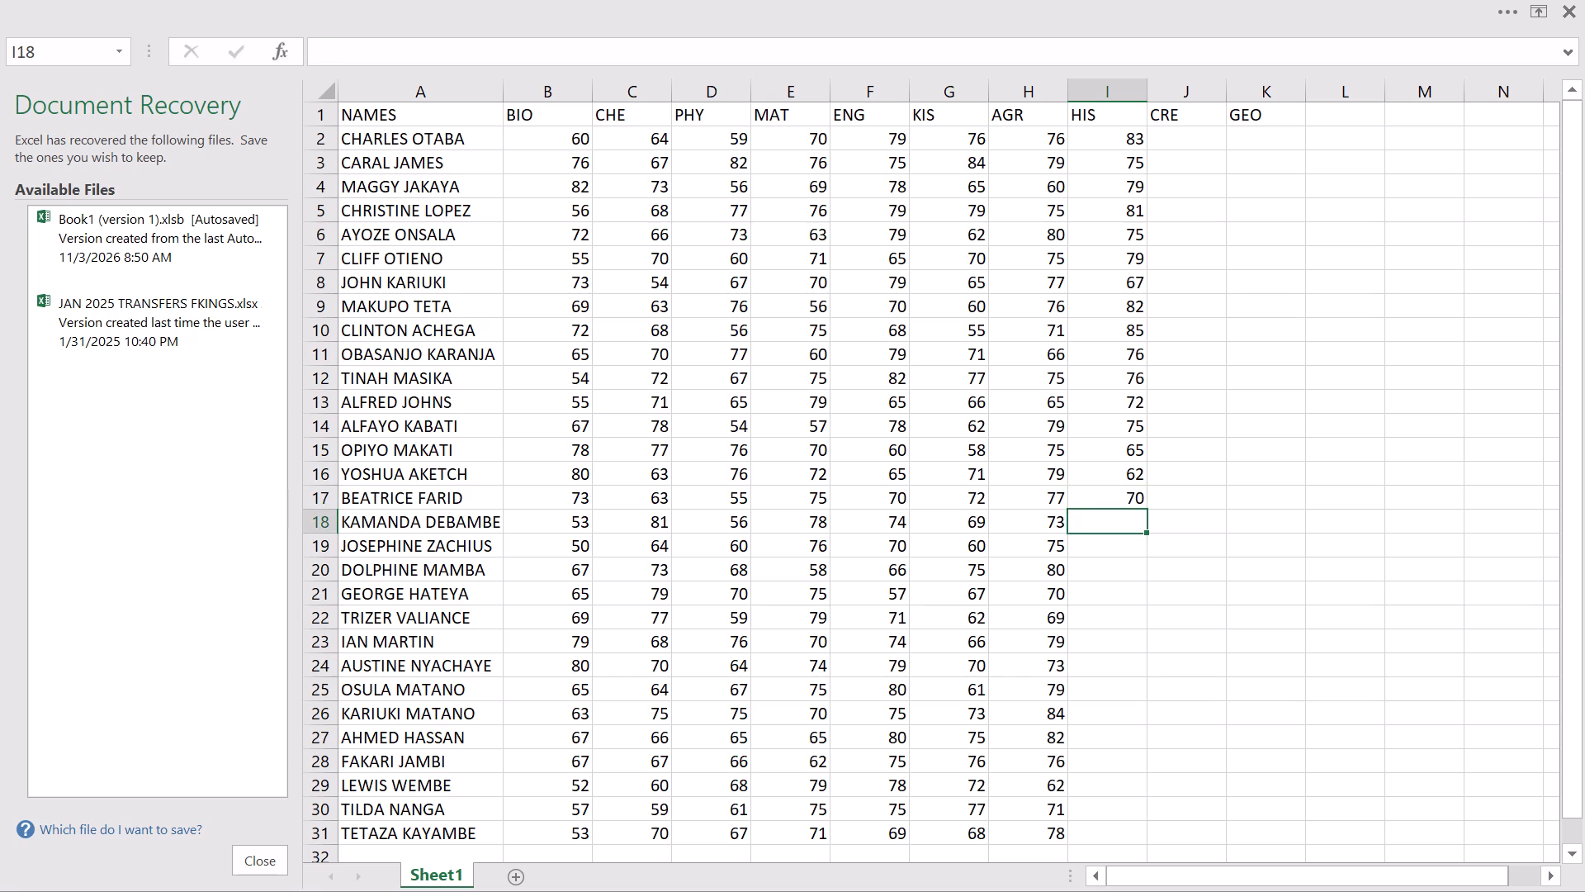
Enter the HIS marks 78, 75, 69 and 71 for the next four students in cells I18 to I21.
key("7")
key("8")
key("Down")
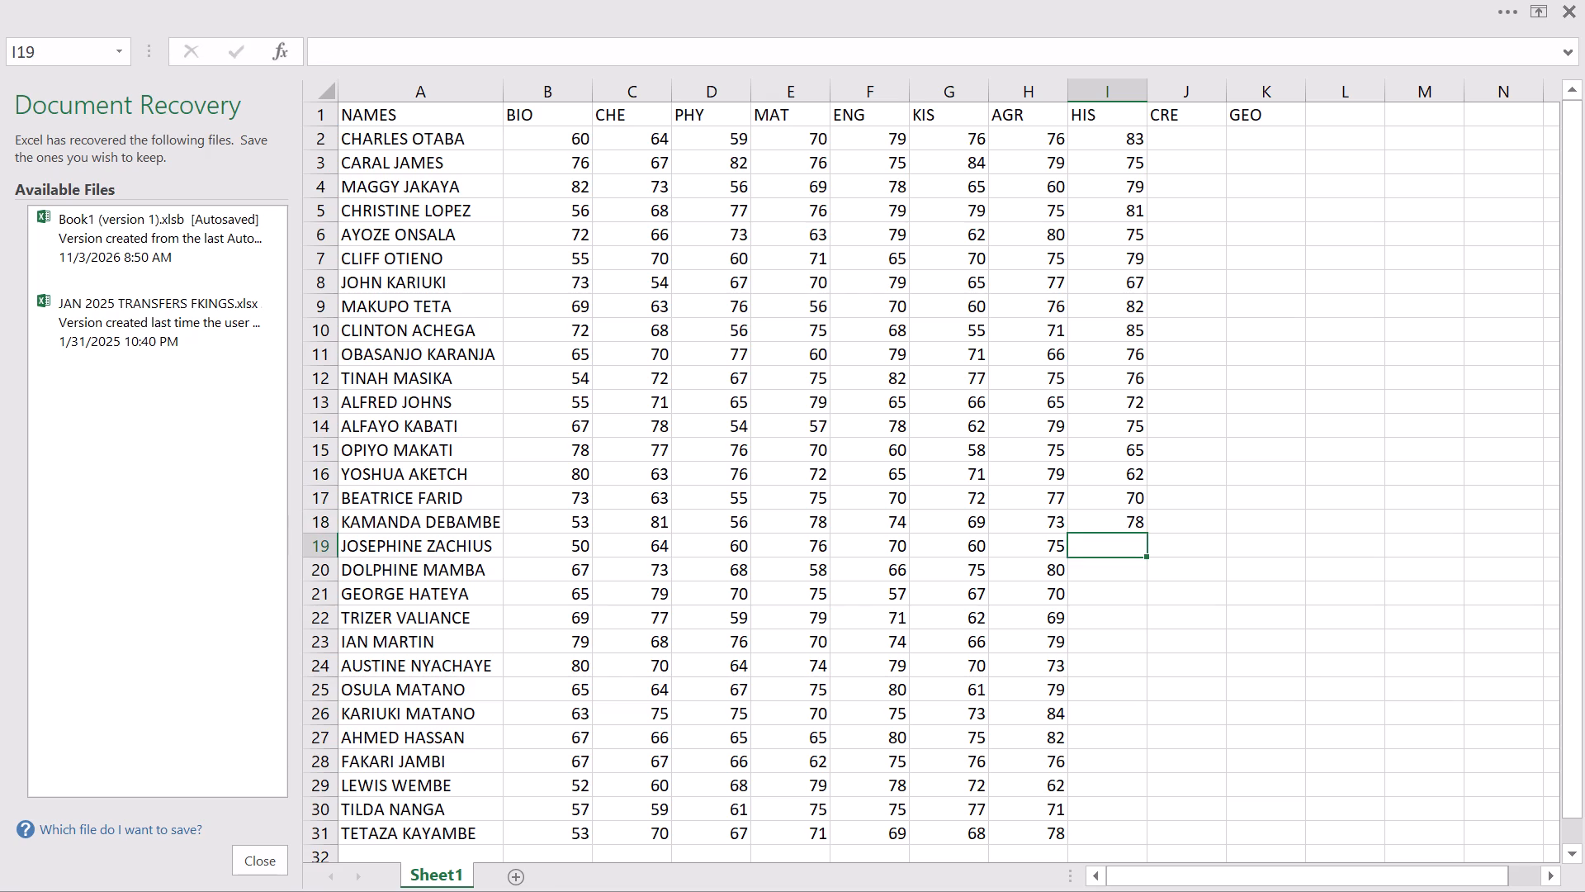
key("7")
key("5")
key("Down")
key("6")
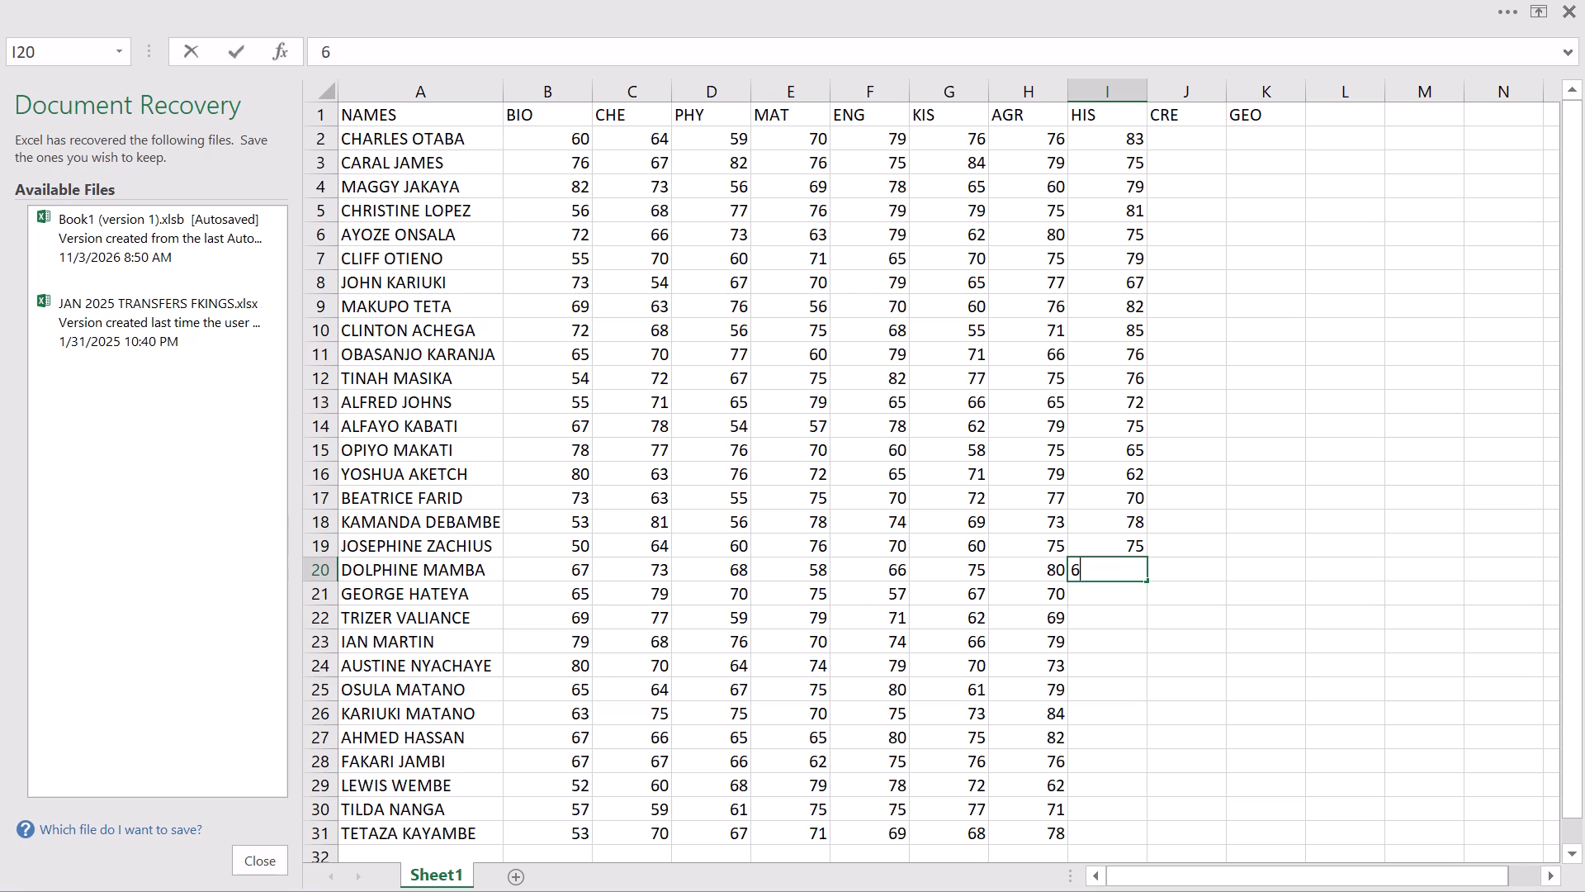
key("9")
key("Down")
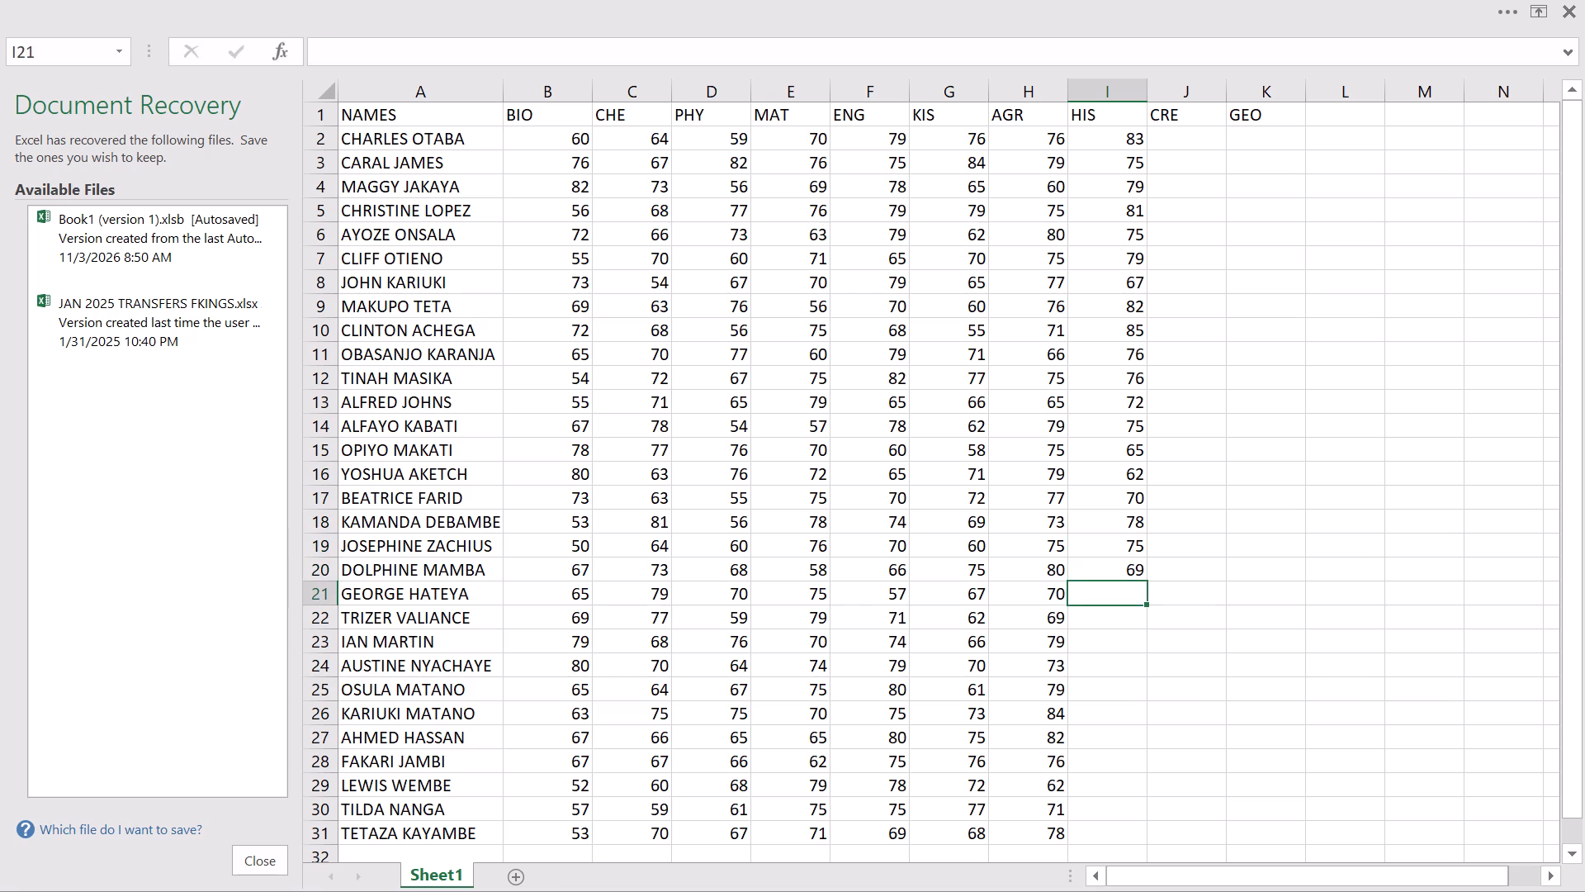
key("7")
key("1")
key("Down")
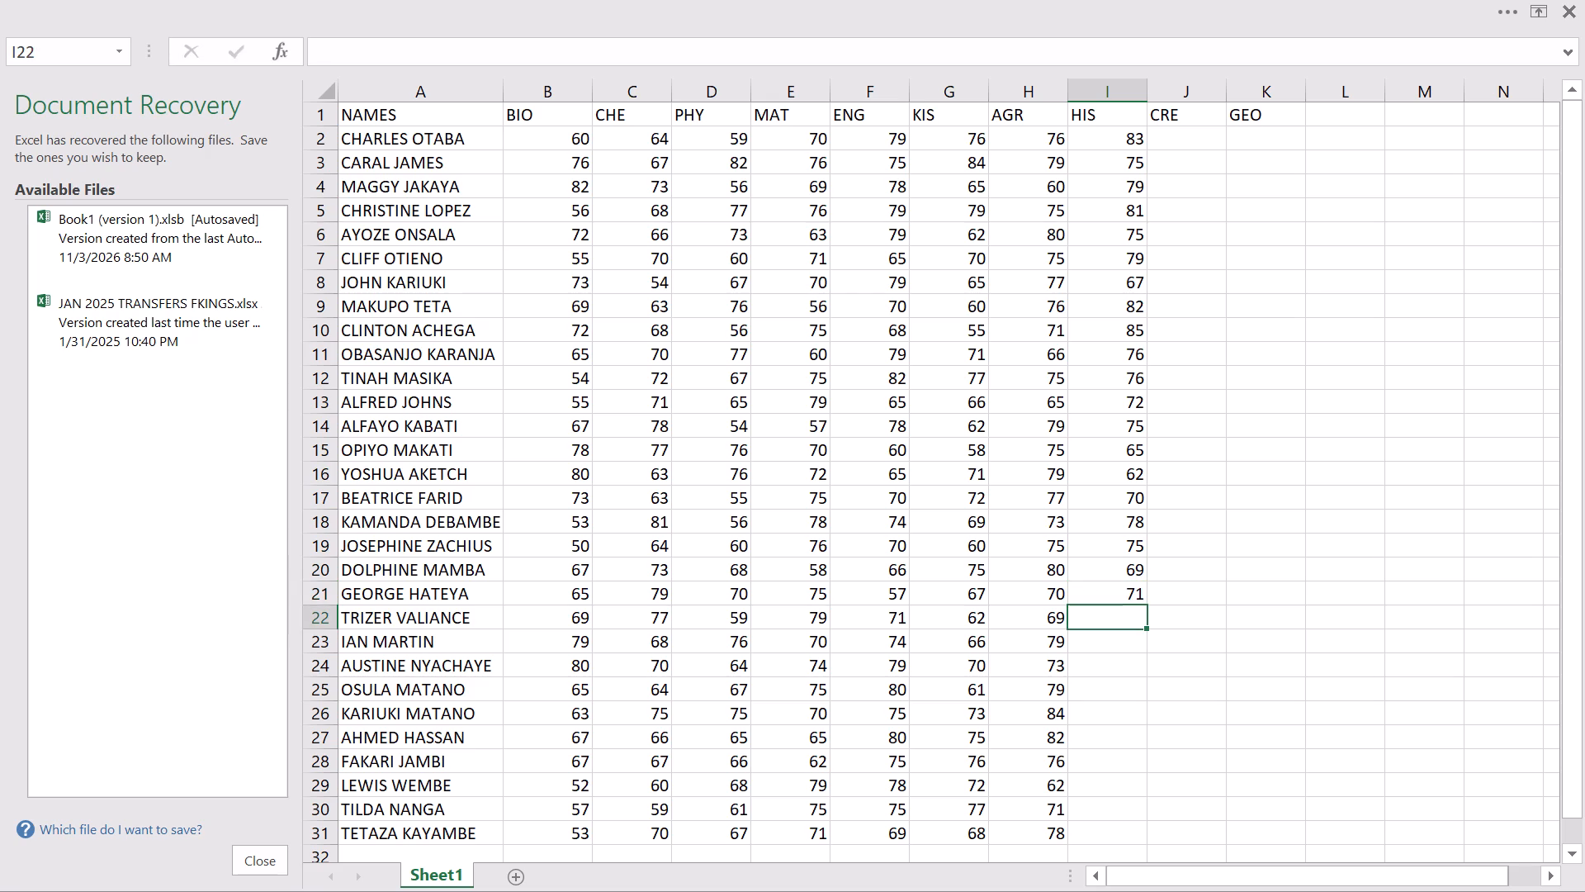
Enter the HIS marks 69, 75, 62 and 70 for the next four students in cells I22 to I25.
key("6")
key("9")
key("Down")
key("7")
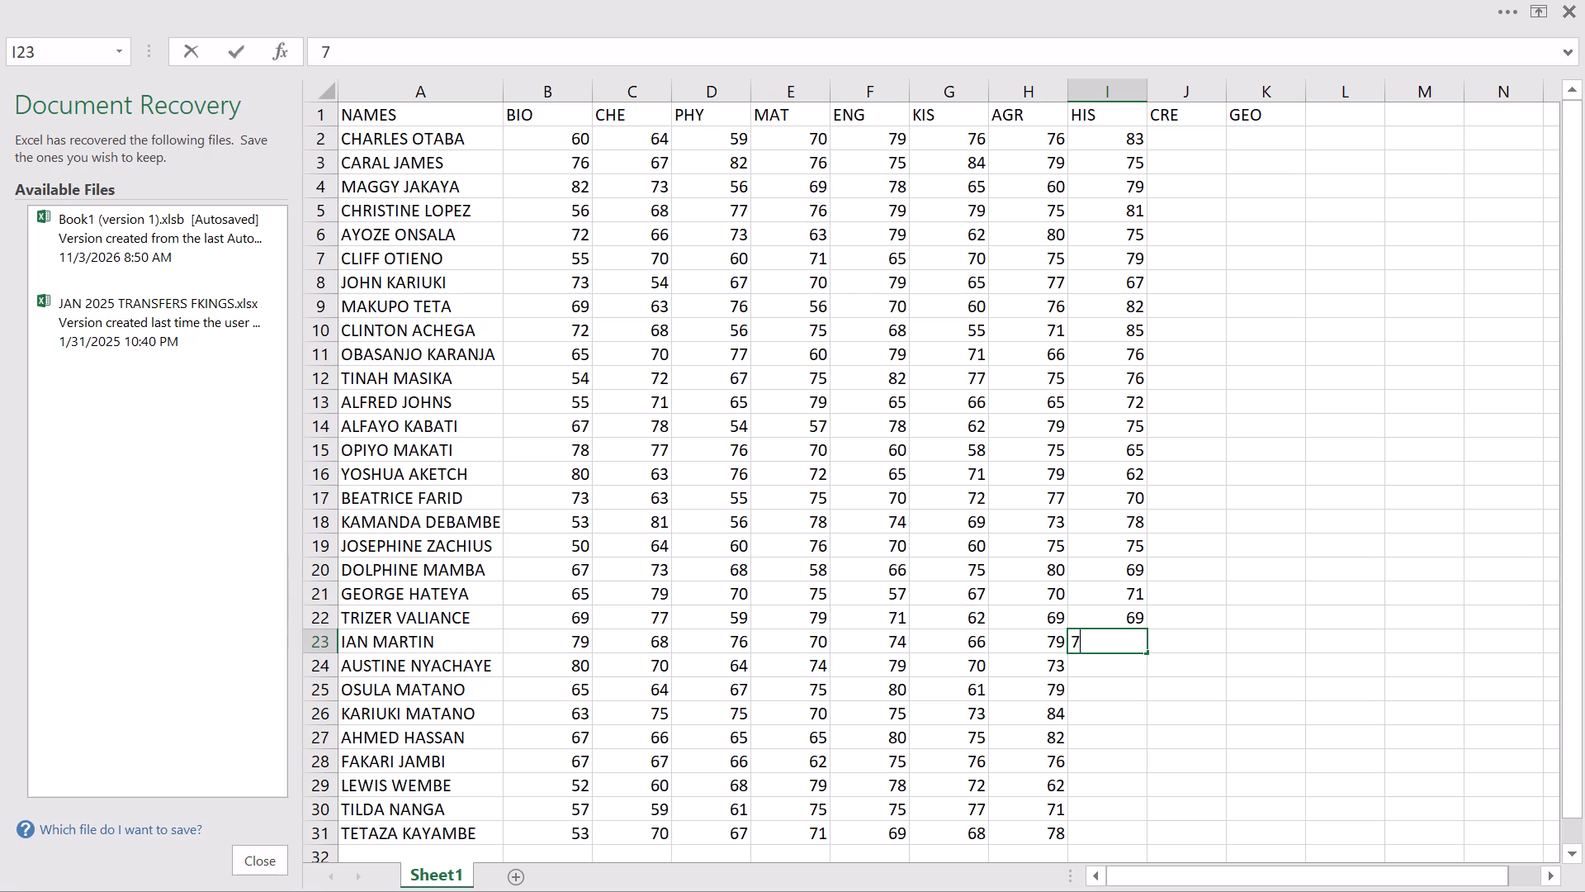
key("5")
key("Down")
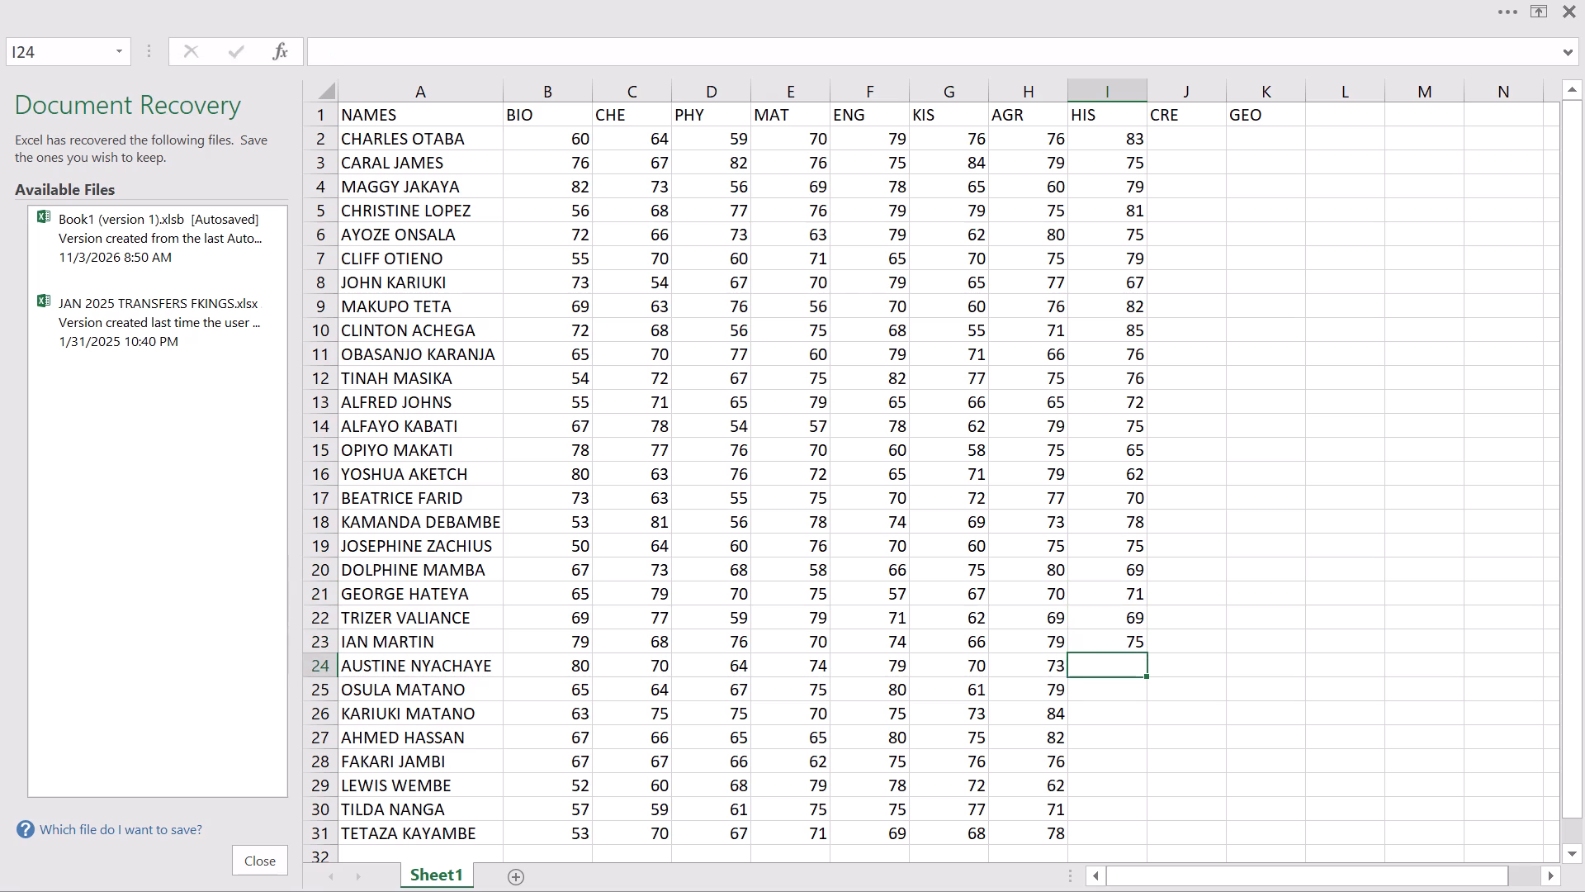
key("6")
key("2")
key("Down")
key("7")
key("0")
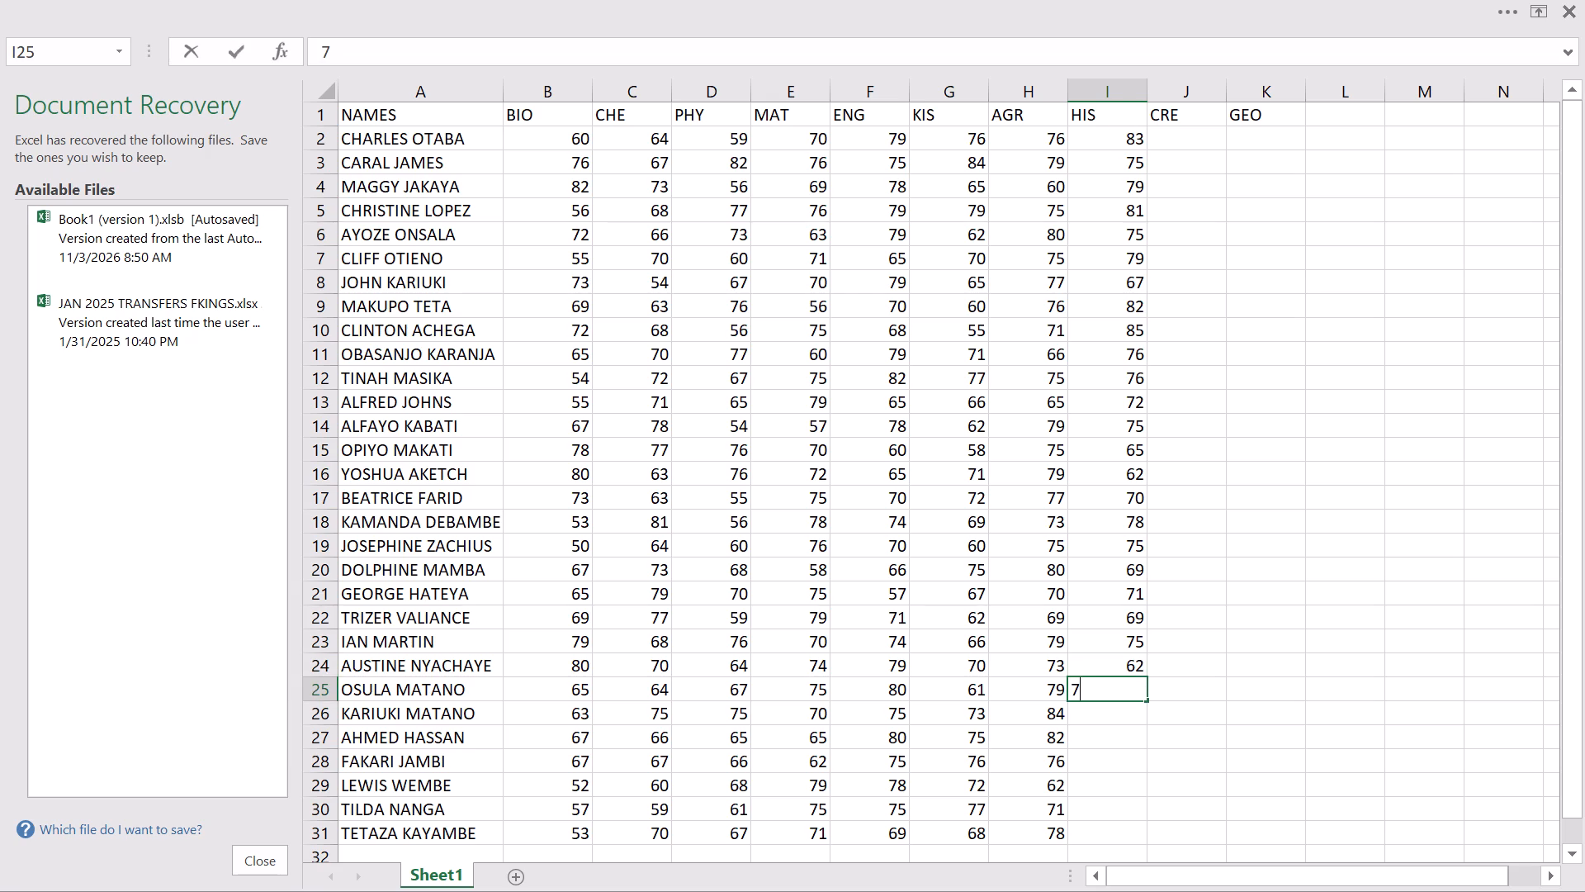
key("Down")
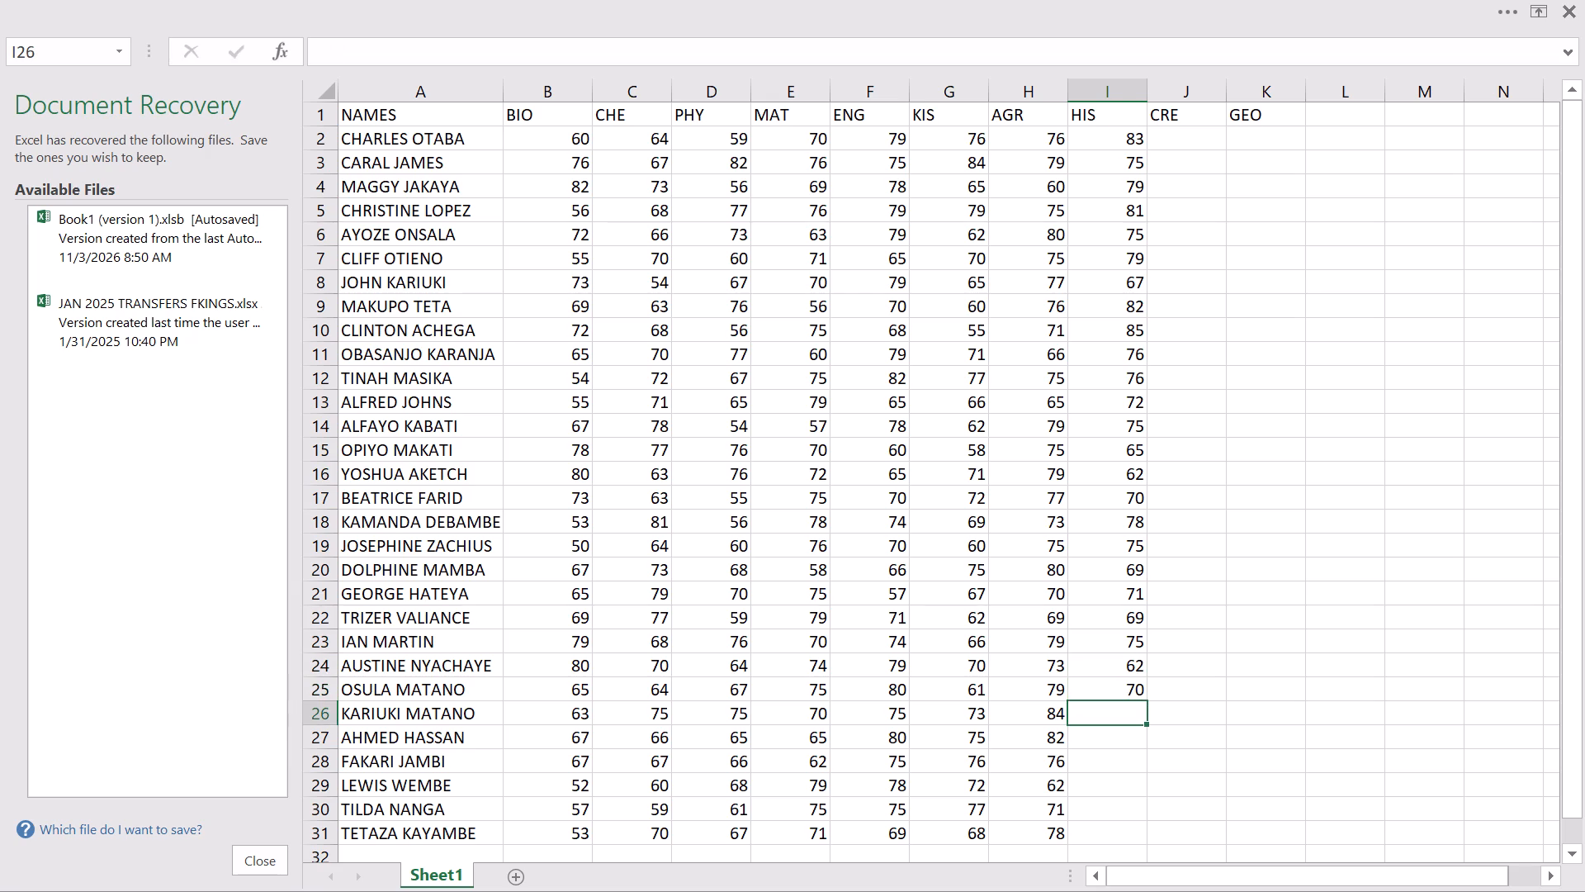
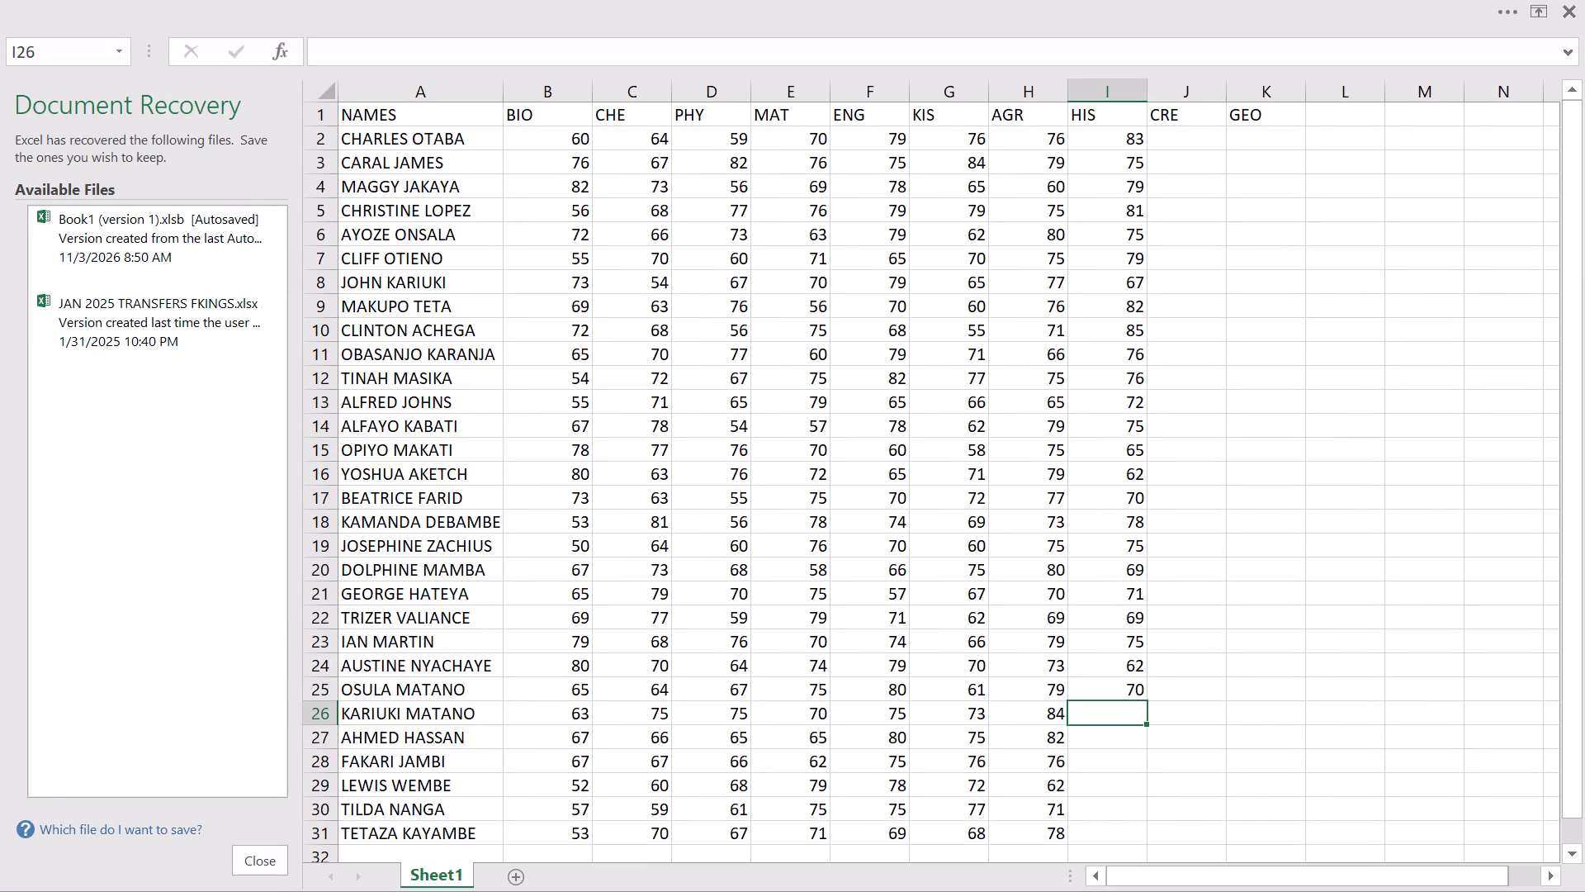
Enter the HIS marks 77, 82, 75, 60, 75 and 82 for the last six students in cells I26 to I31.
key("7")
key("7")
key("Down")
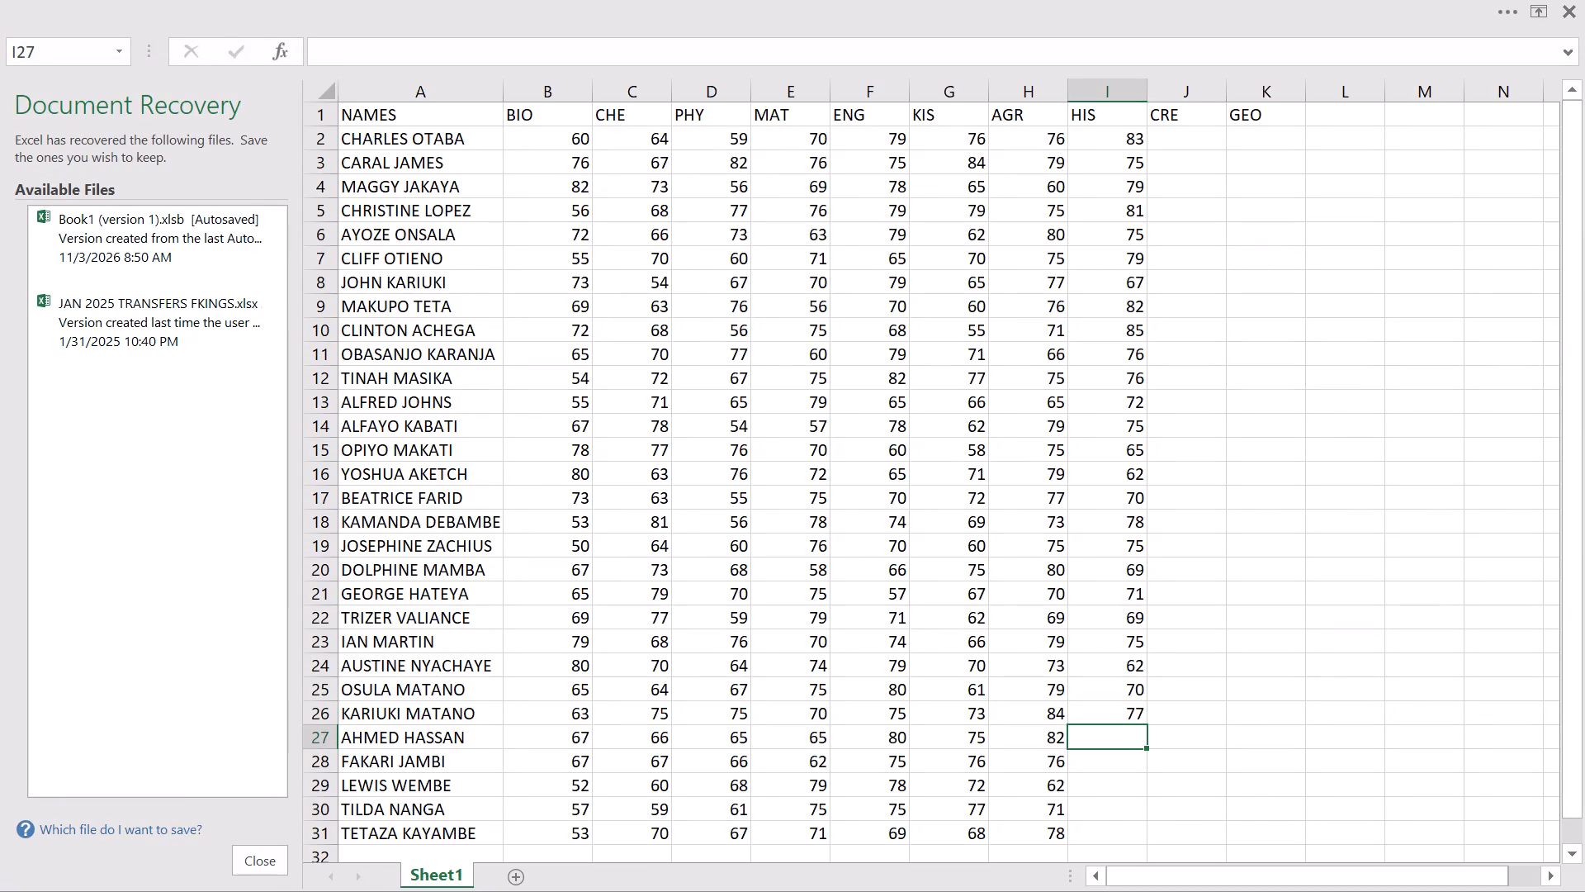
type("82")
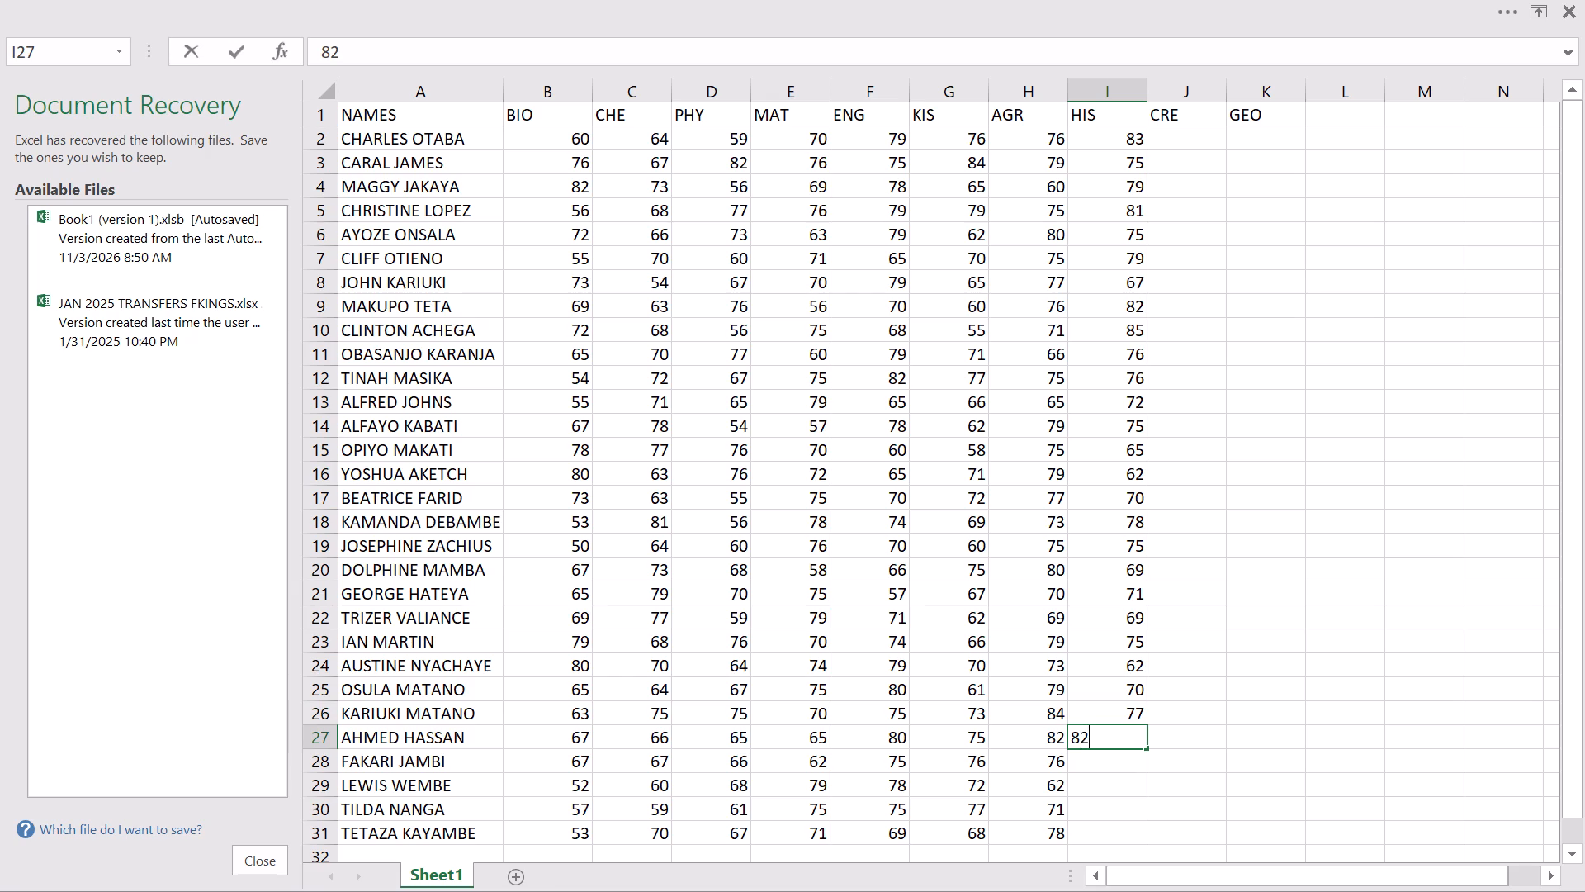
key("Down")
key("7")
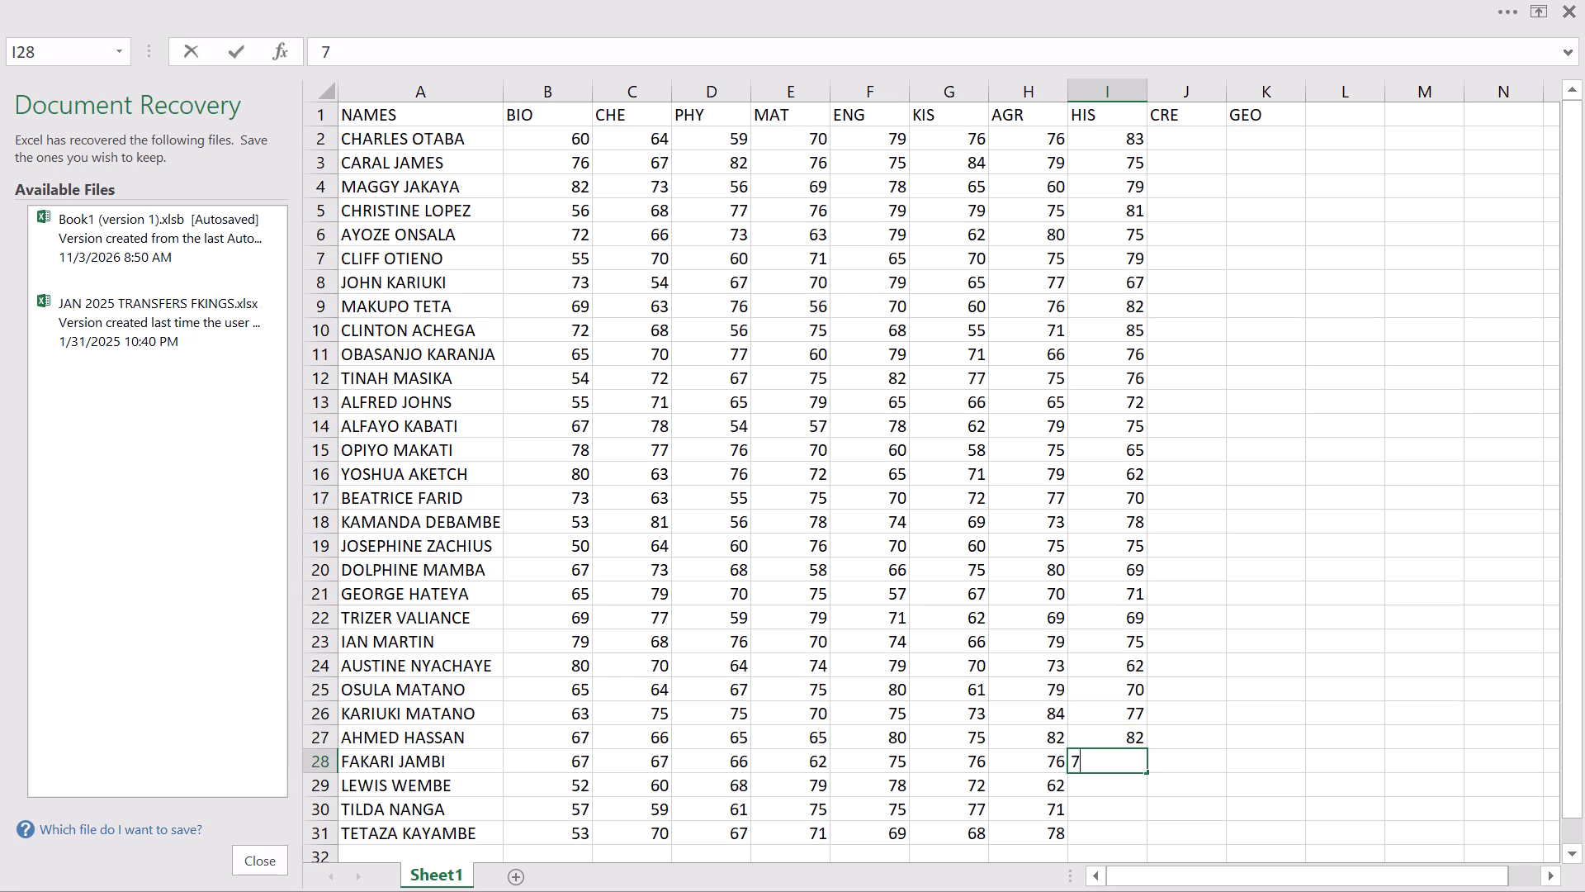
key("5")
key("Down")
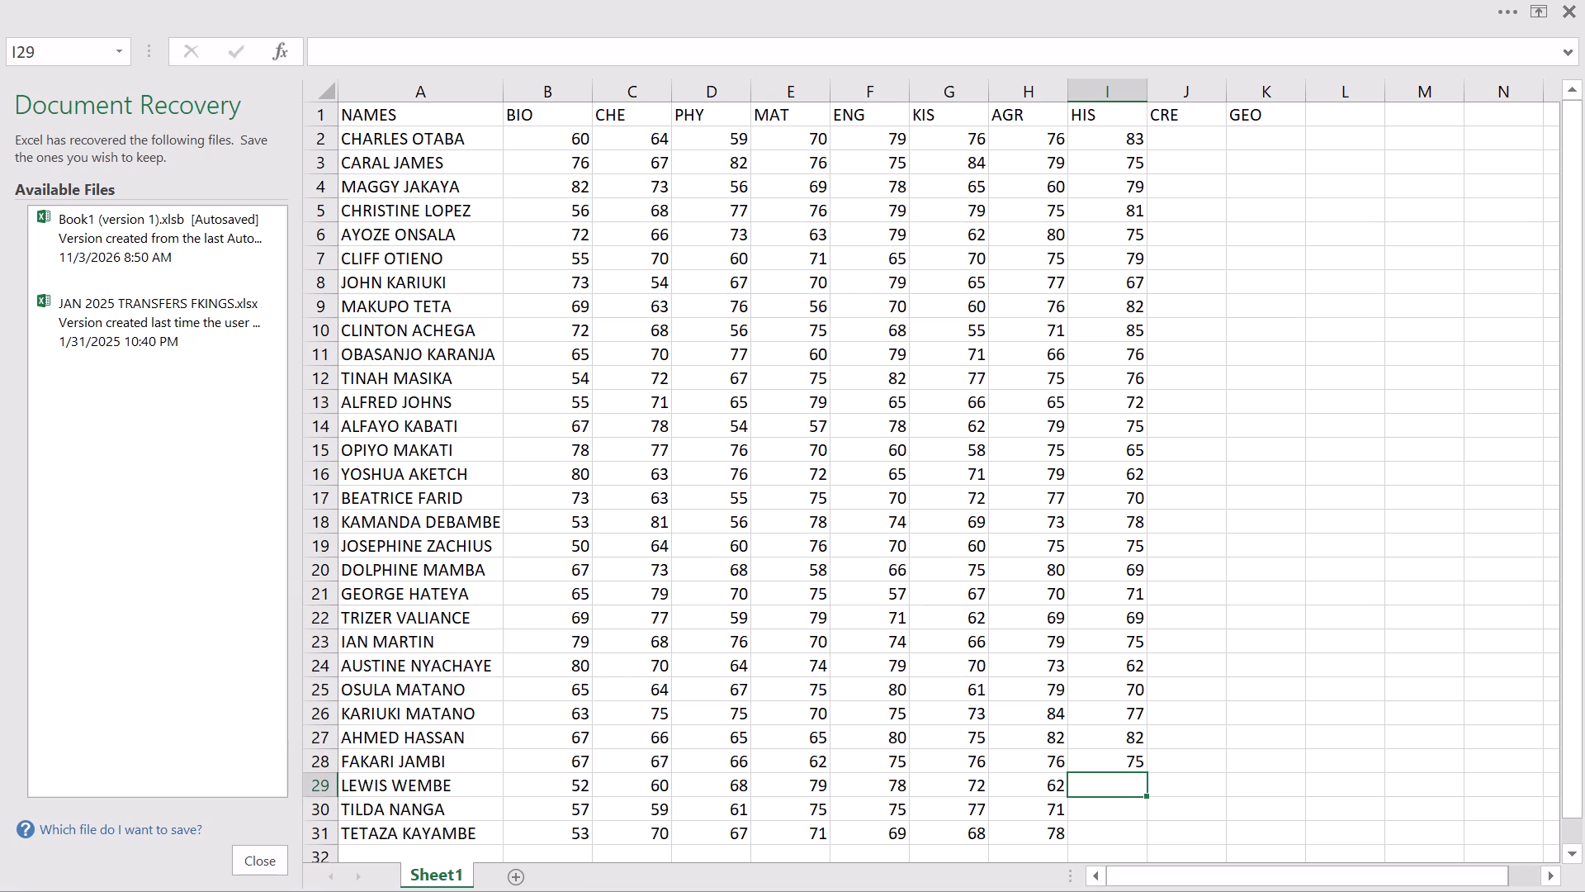
key("6")
key("0")
key("Down")
type("75")
key("Down")
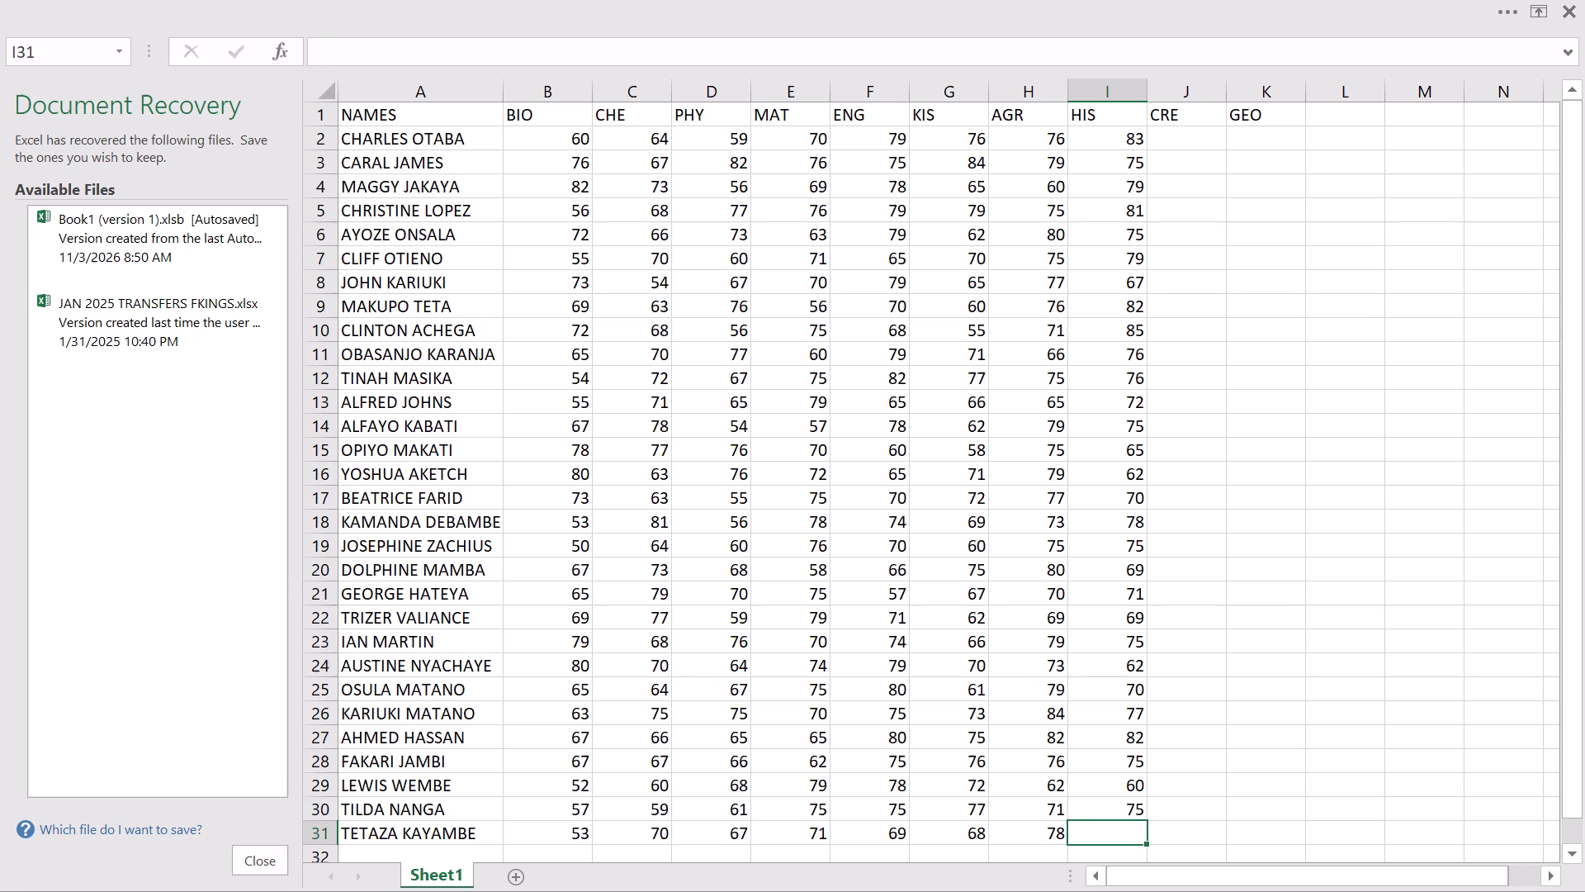
type("82")
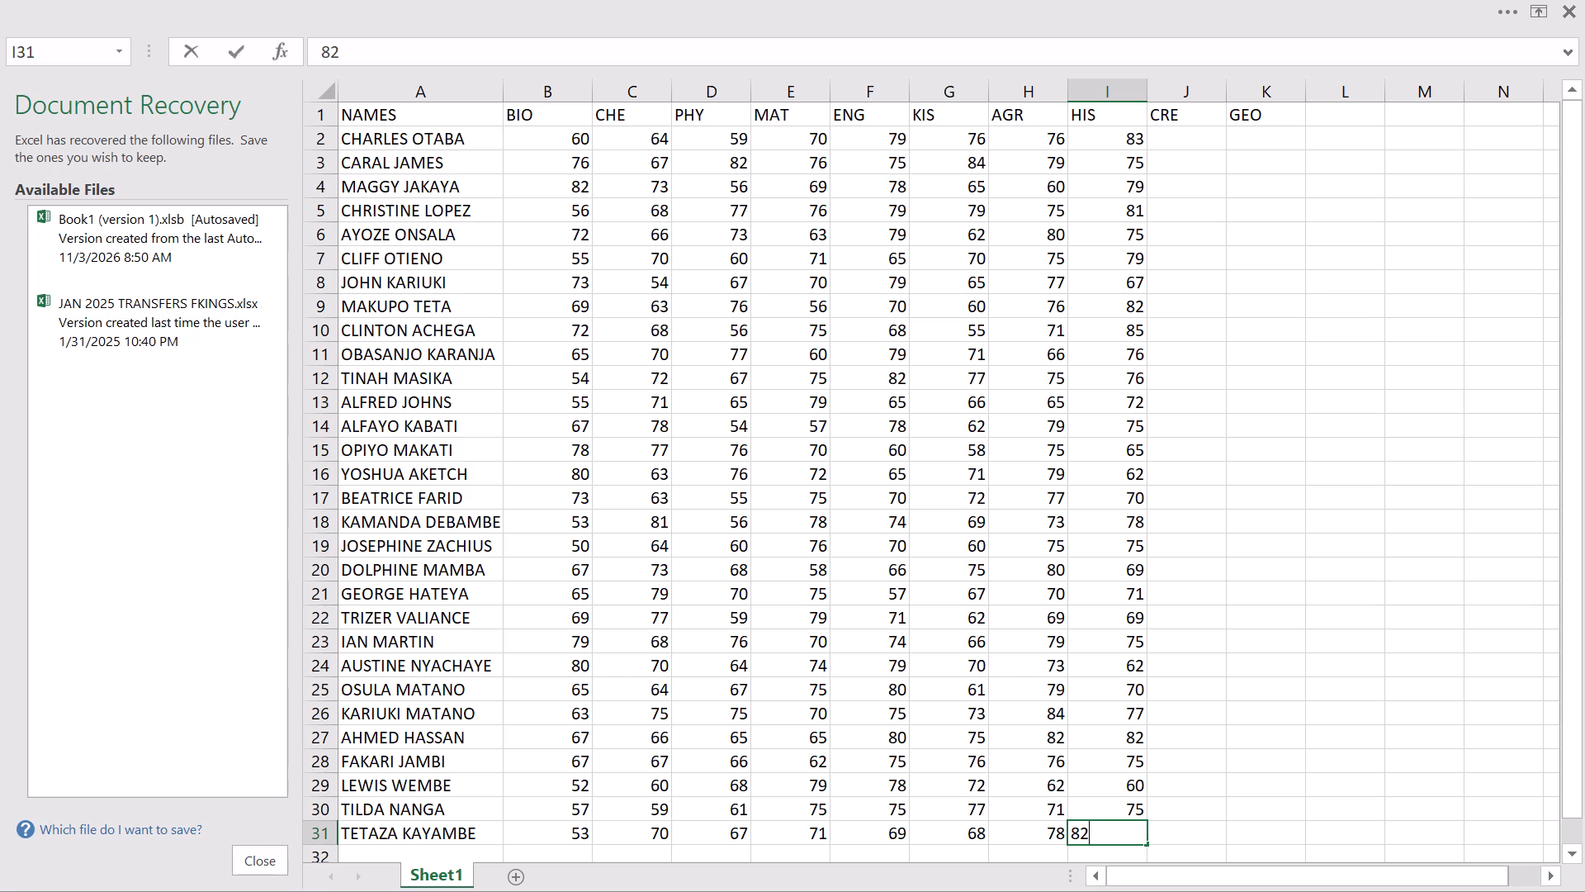
Enter the CRE marks 76, 76, 80 and 75 for the first four students in cells J2 to J5.
left_click(1177, 134)
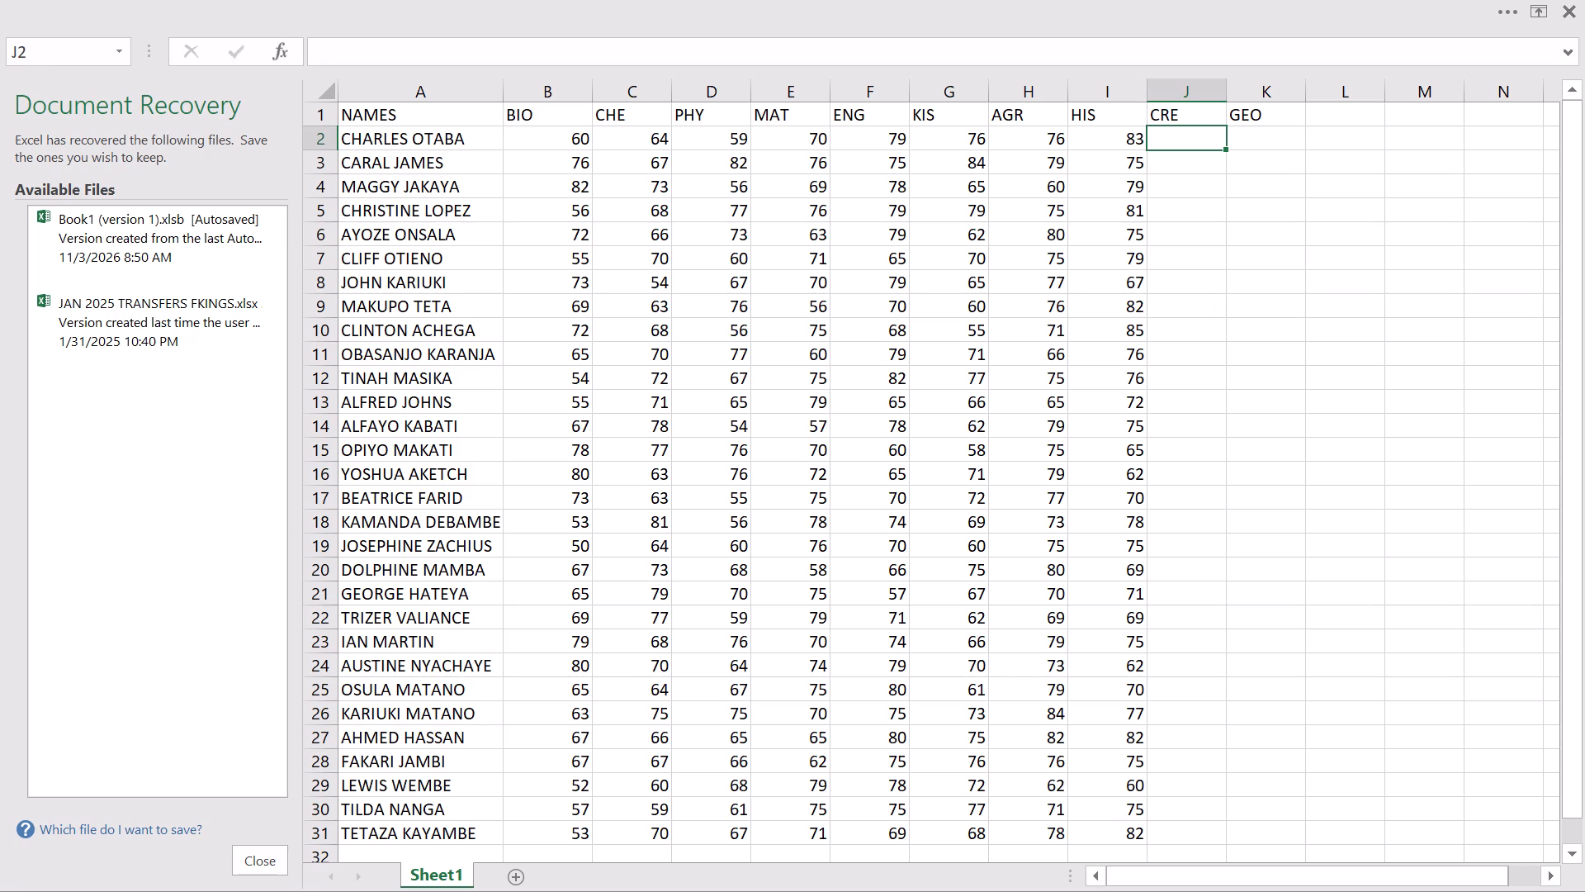
key("7")
key("6")
key("Down")
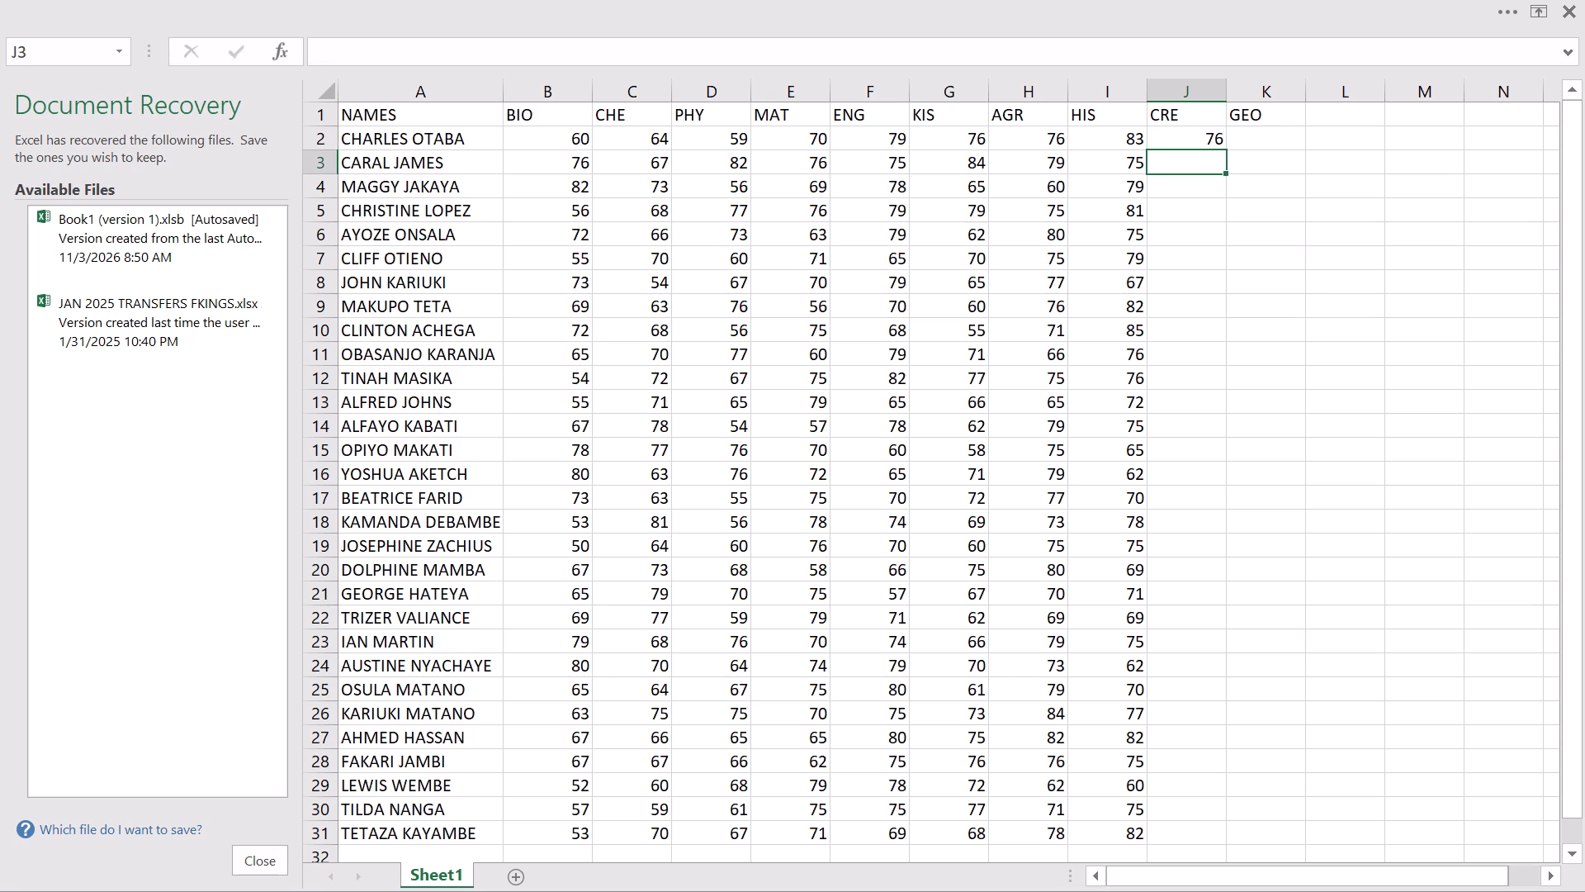
type("76")
key("Down")
type("80")
key("Down")
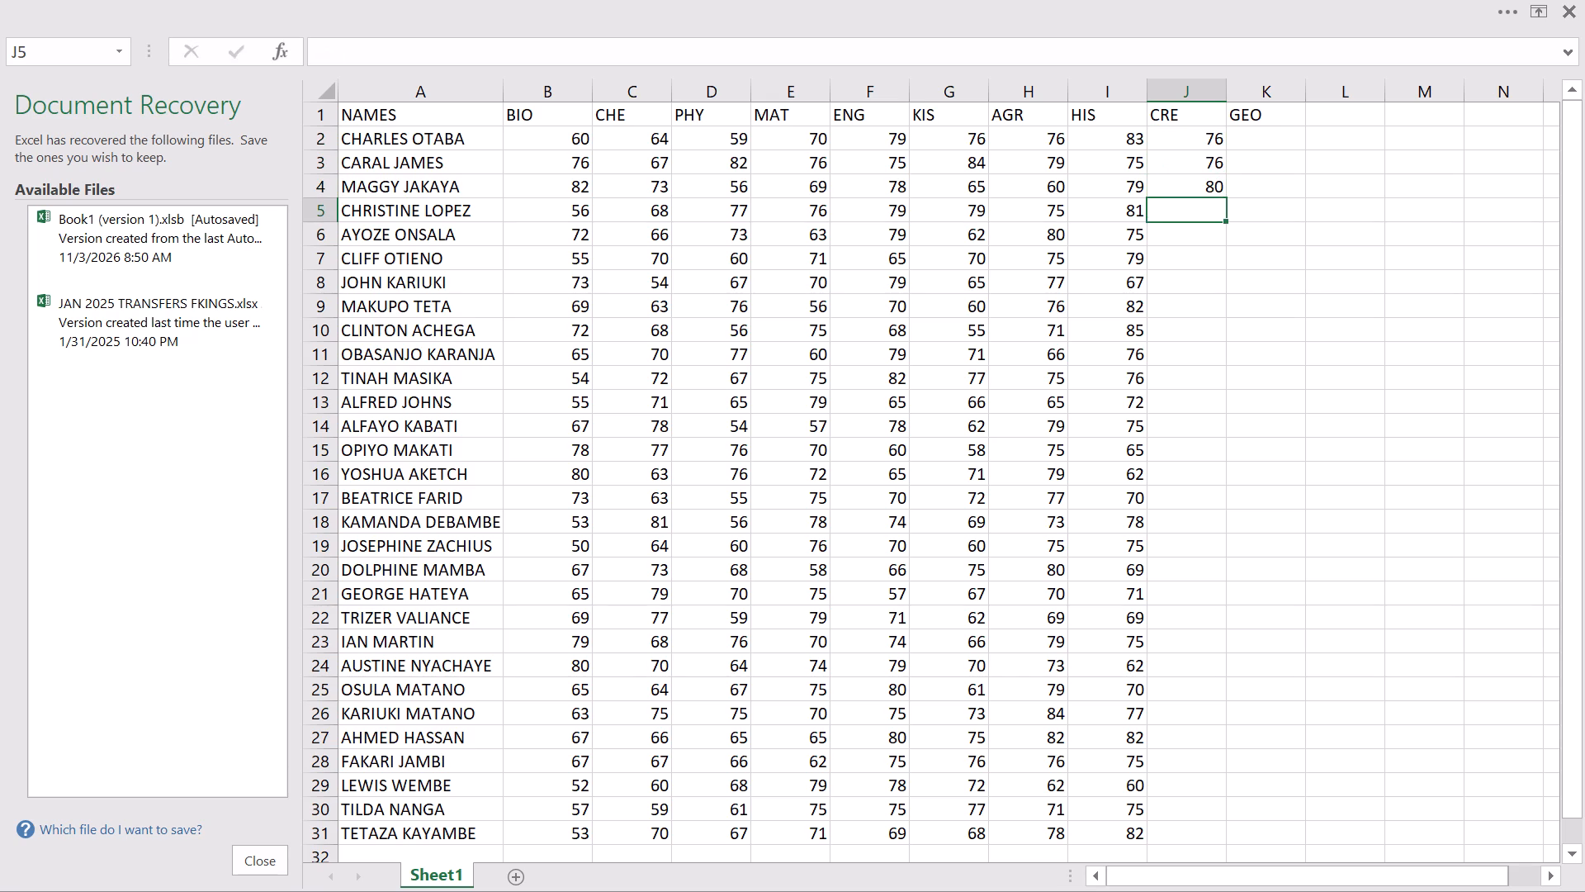
type("75")
key("Down")
Enter the CRE marks 80, 75, 73 and 65 for the next four students in cells J6 to J9.
type("80")
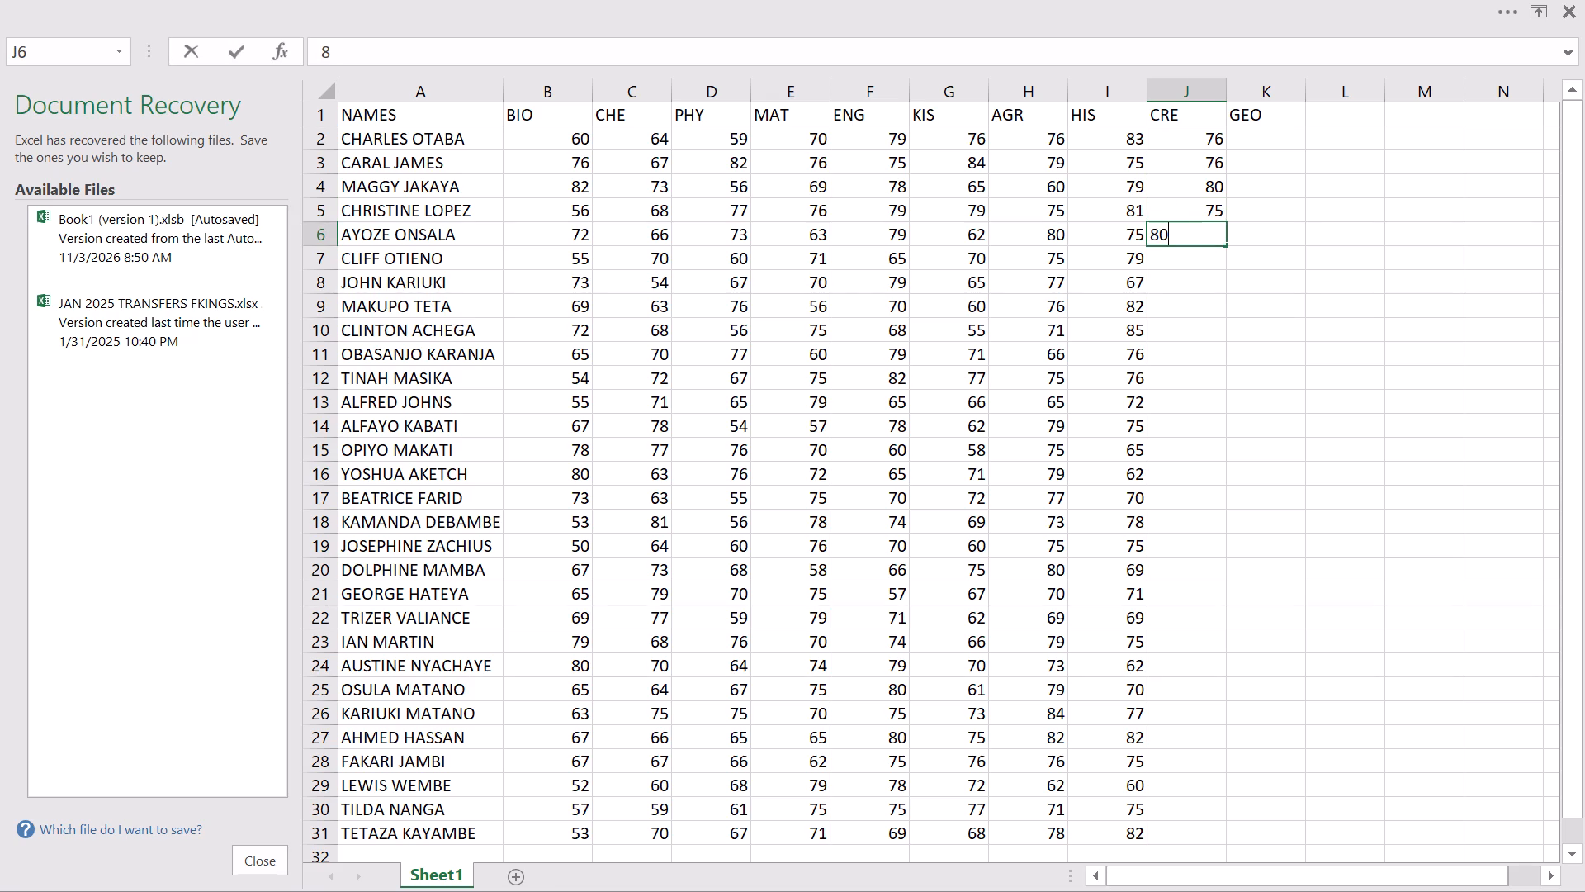
key("Down")
key("7")
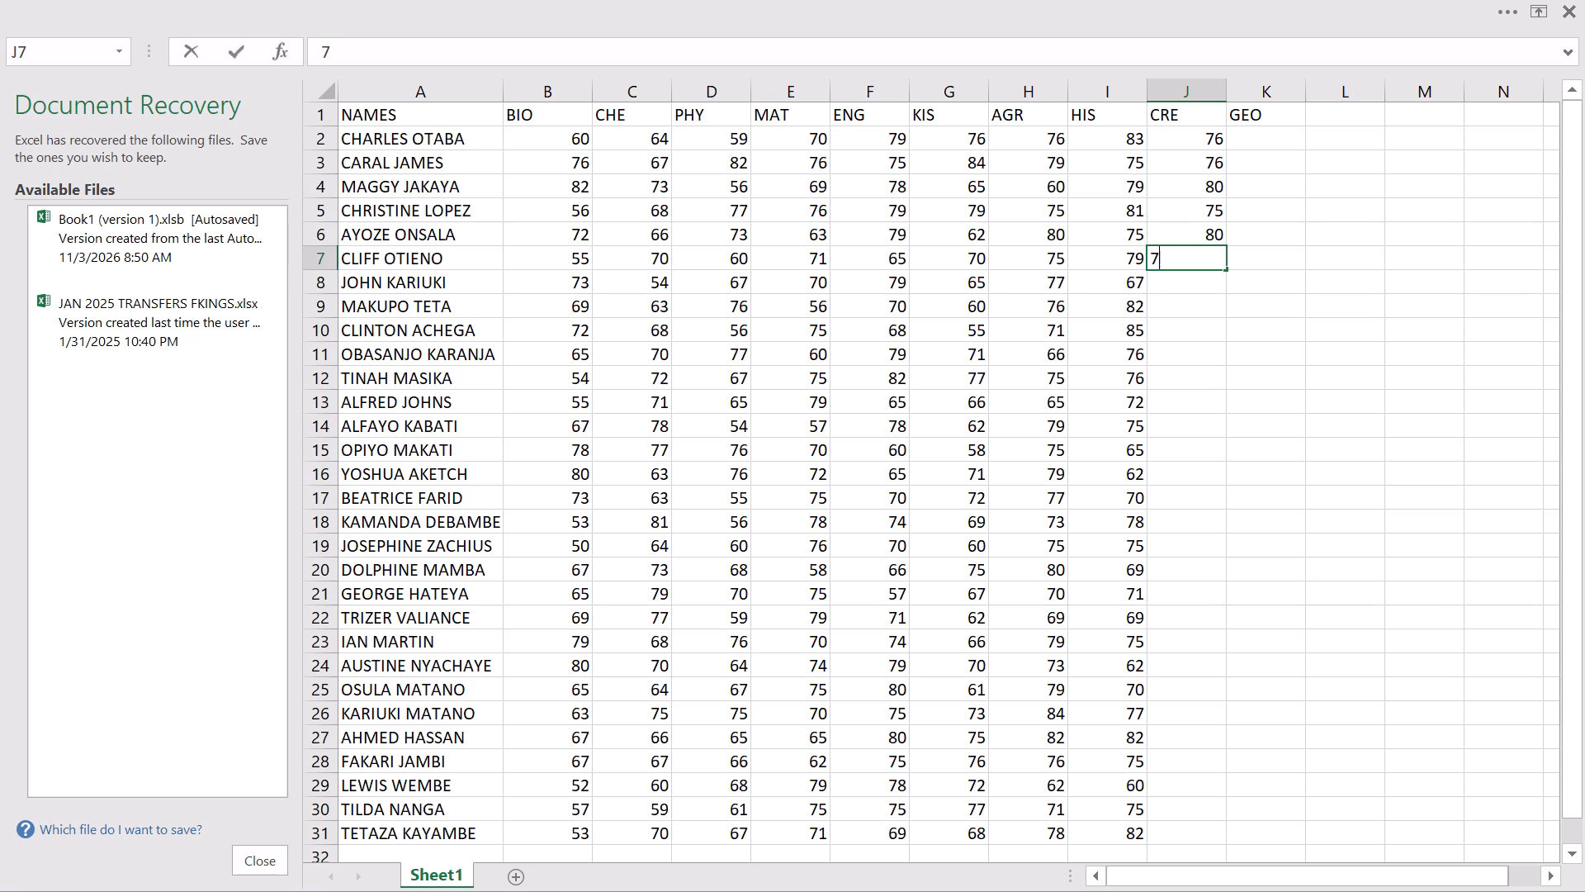
key("5")
key("Down")
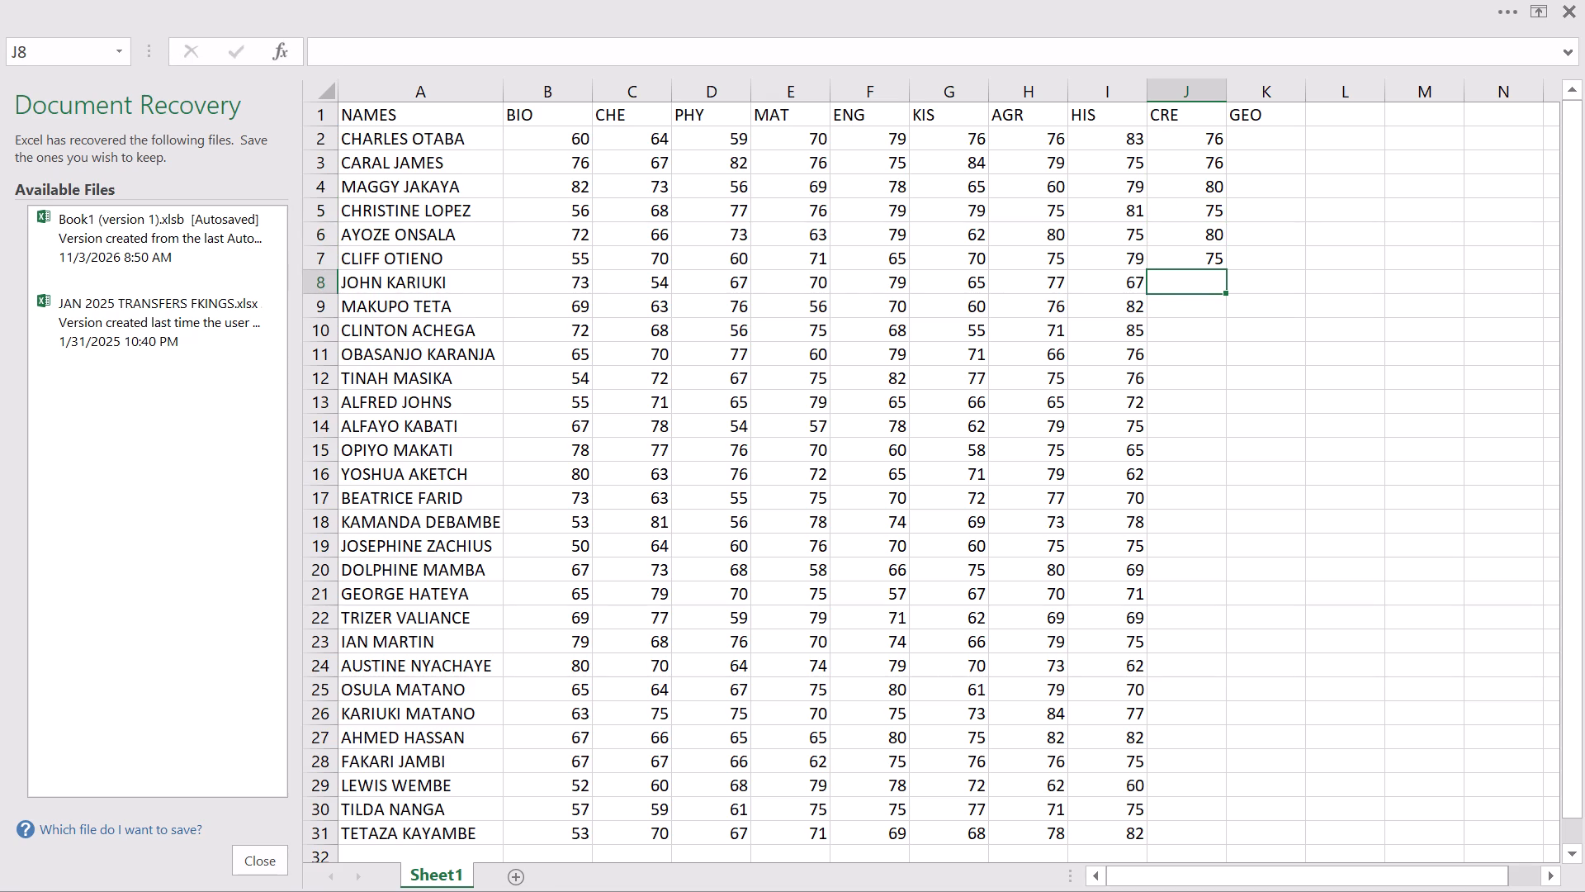
key("7")
key("3")
key("Down")
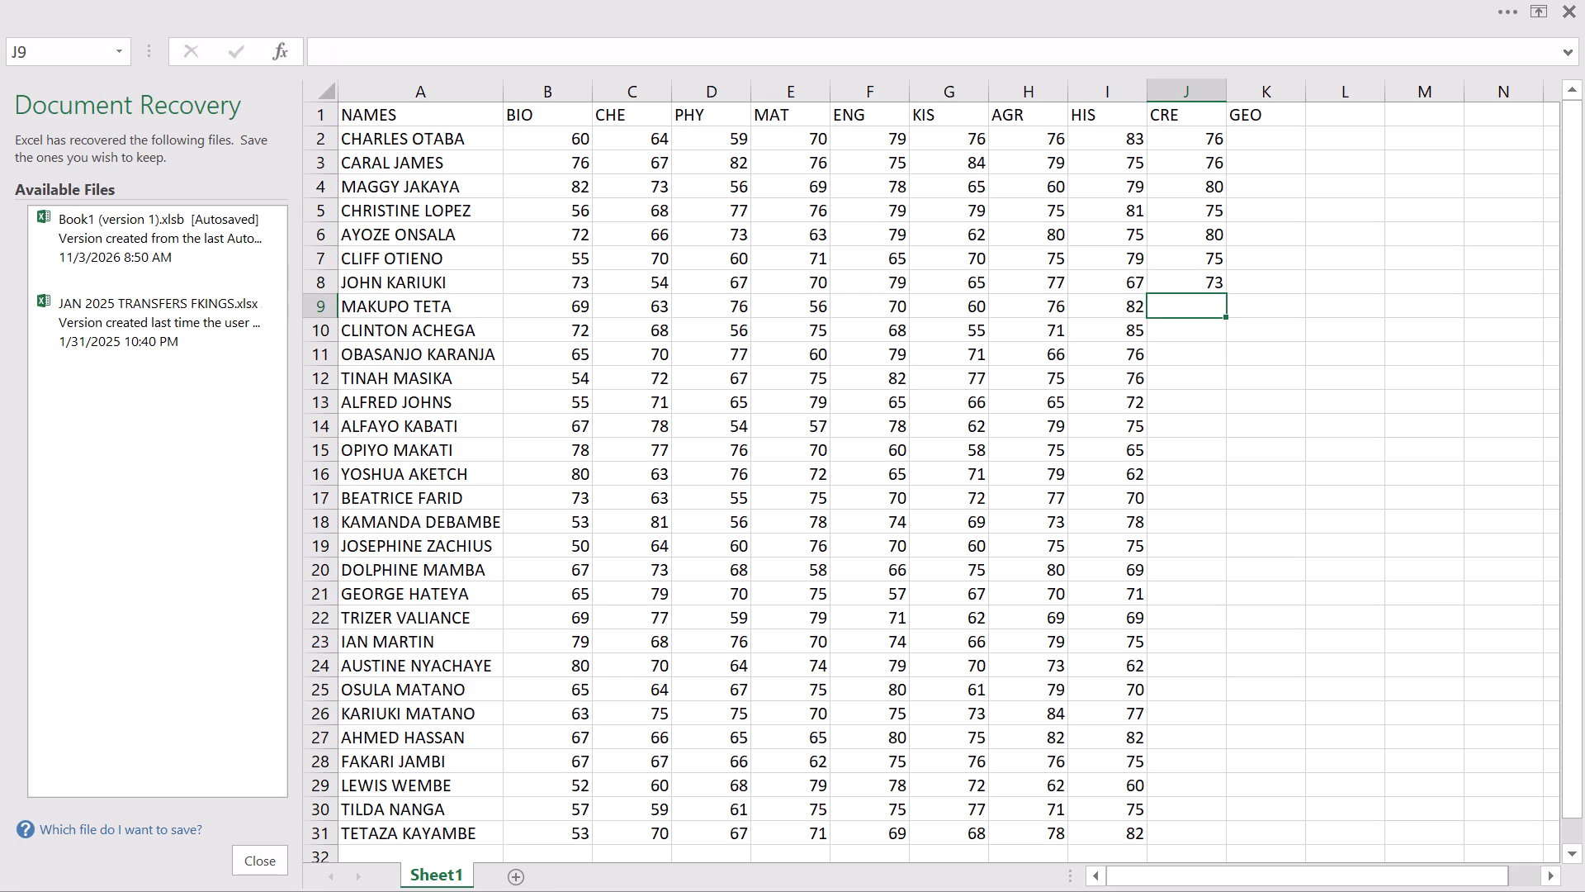
type("65")
key("Down")
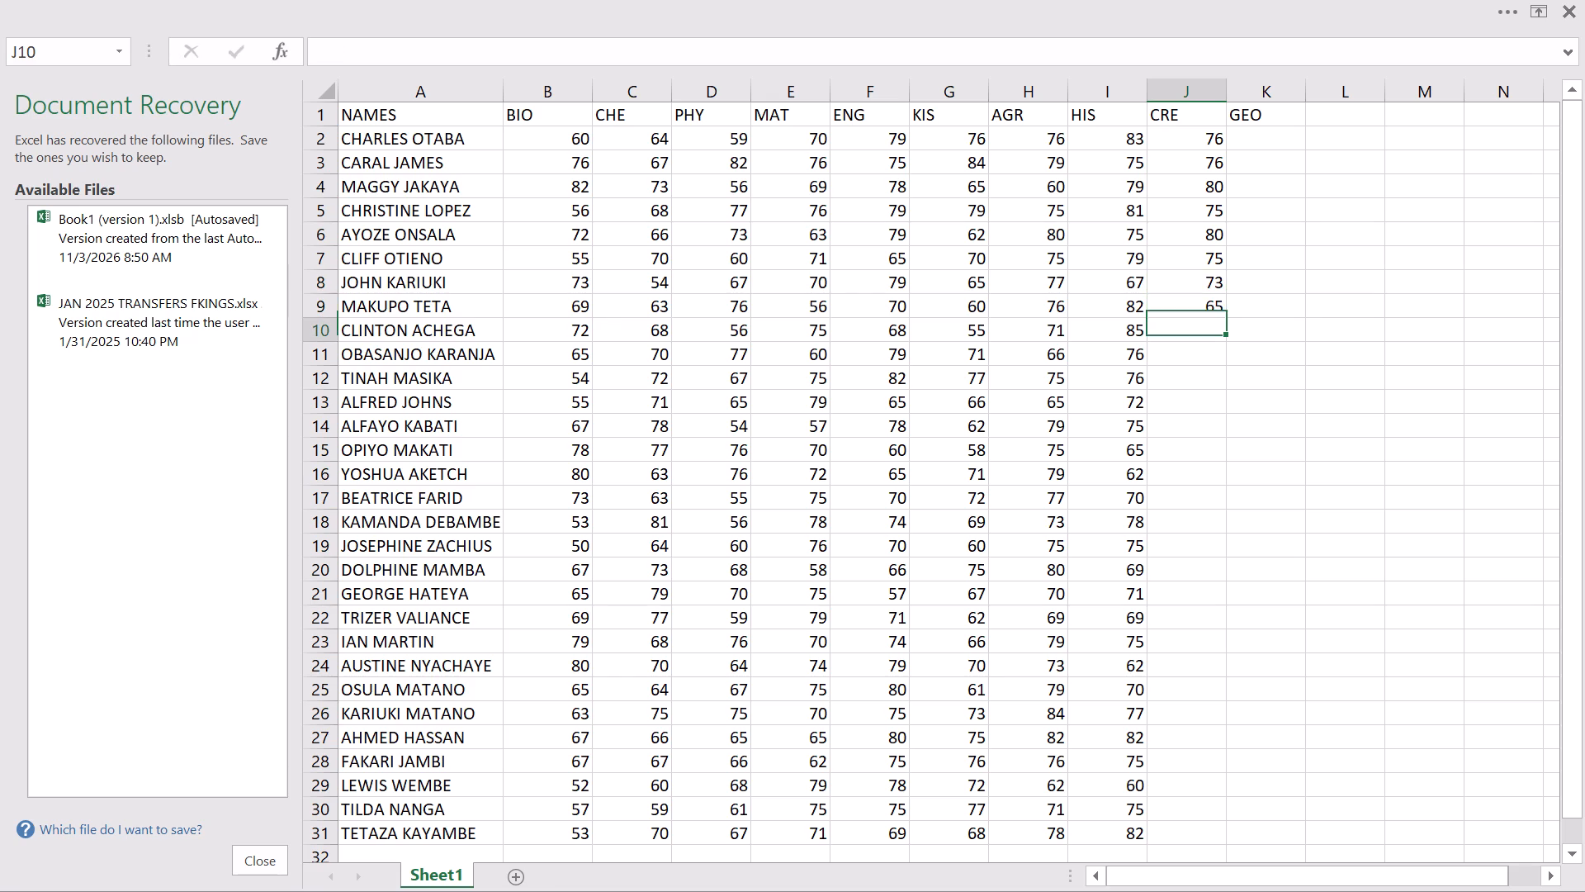
Enter the CRE marks 79, 66, 65 and 71 for the next four students in cells J10 to J13.
key("7")
key("9")
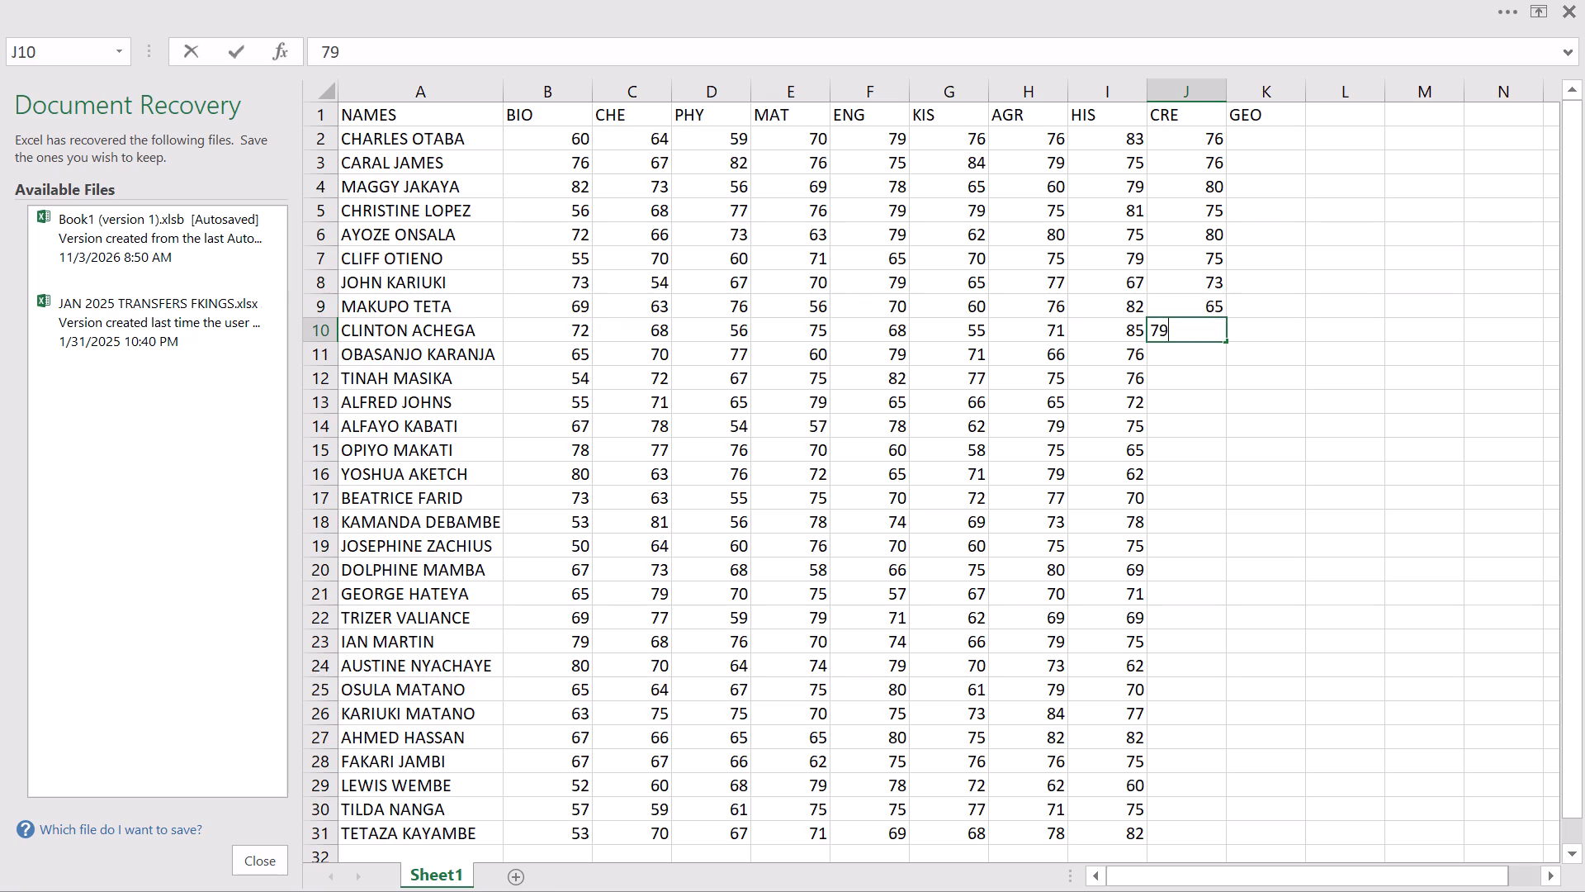
key("Down")
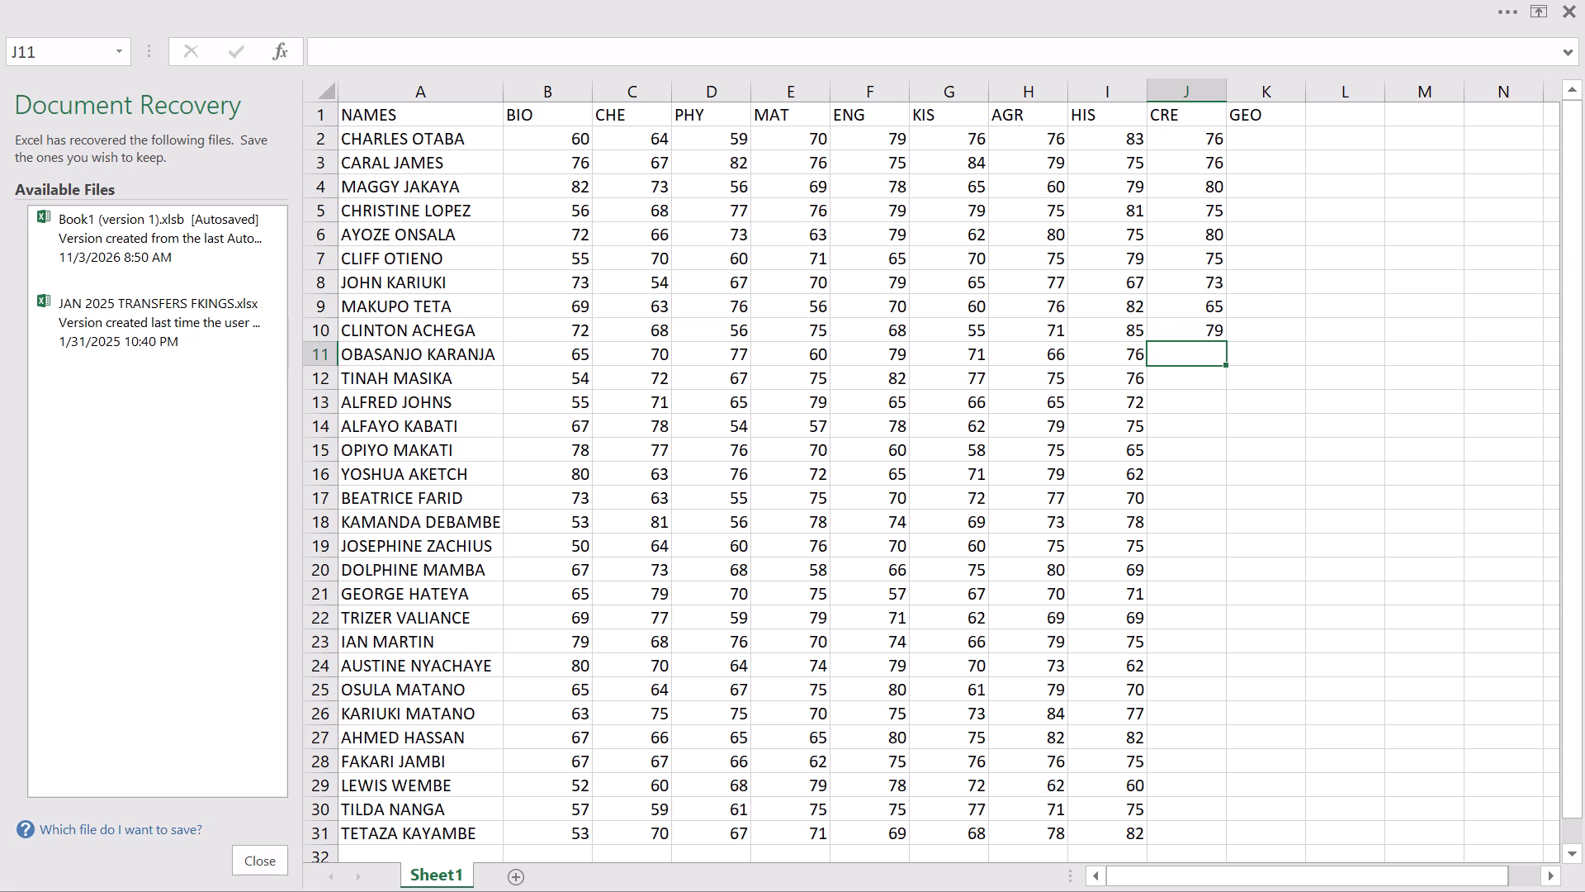
type("66")
key("Down")
type("65")
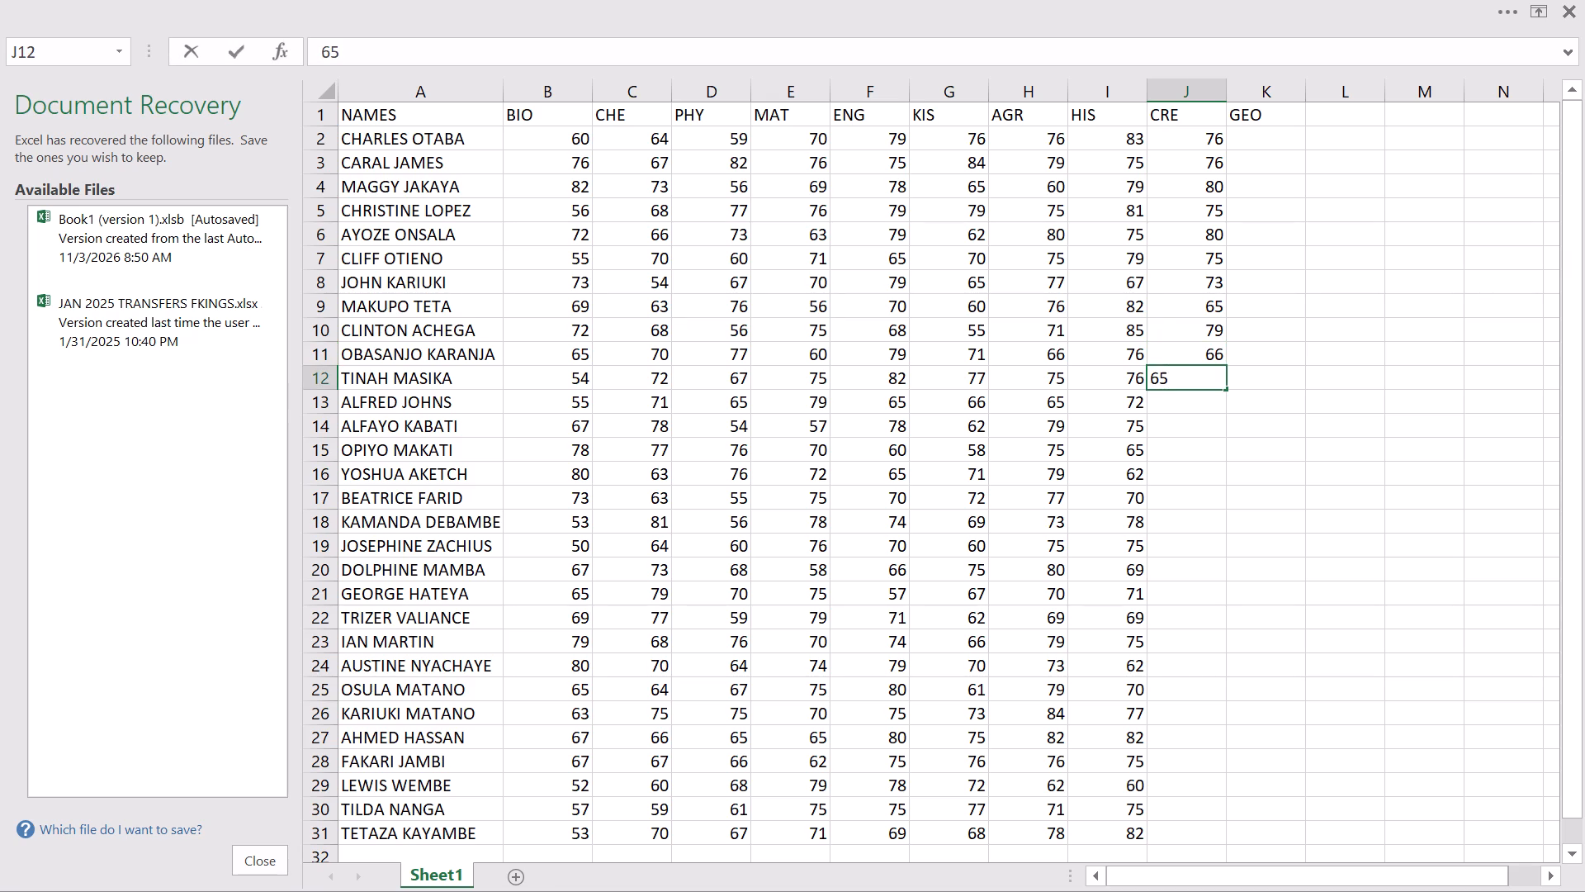
key("Down")
key("7")
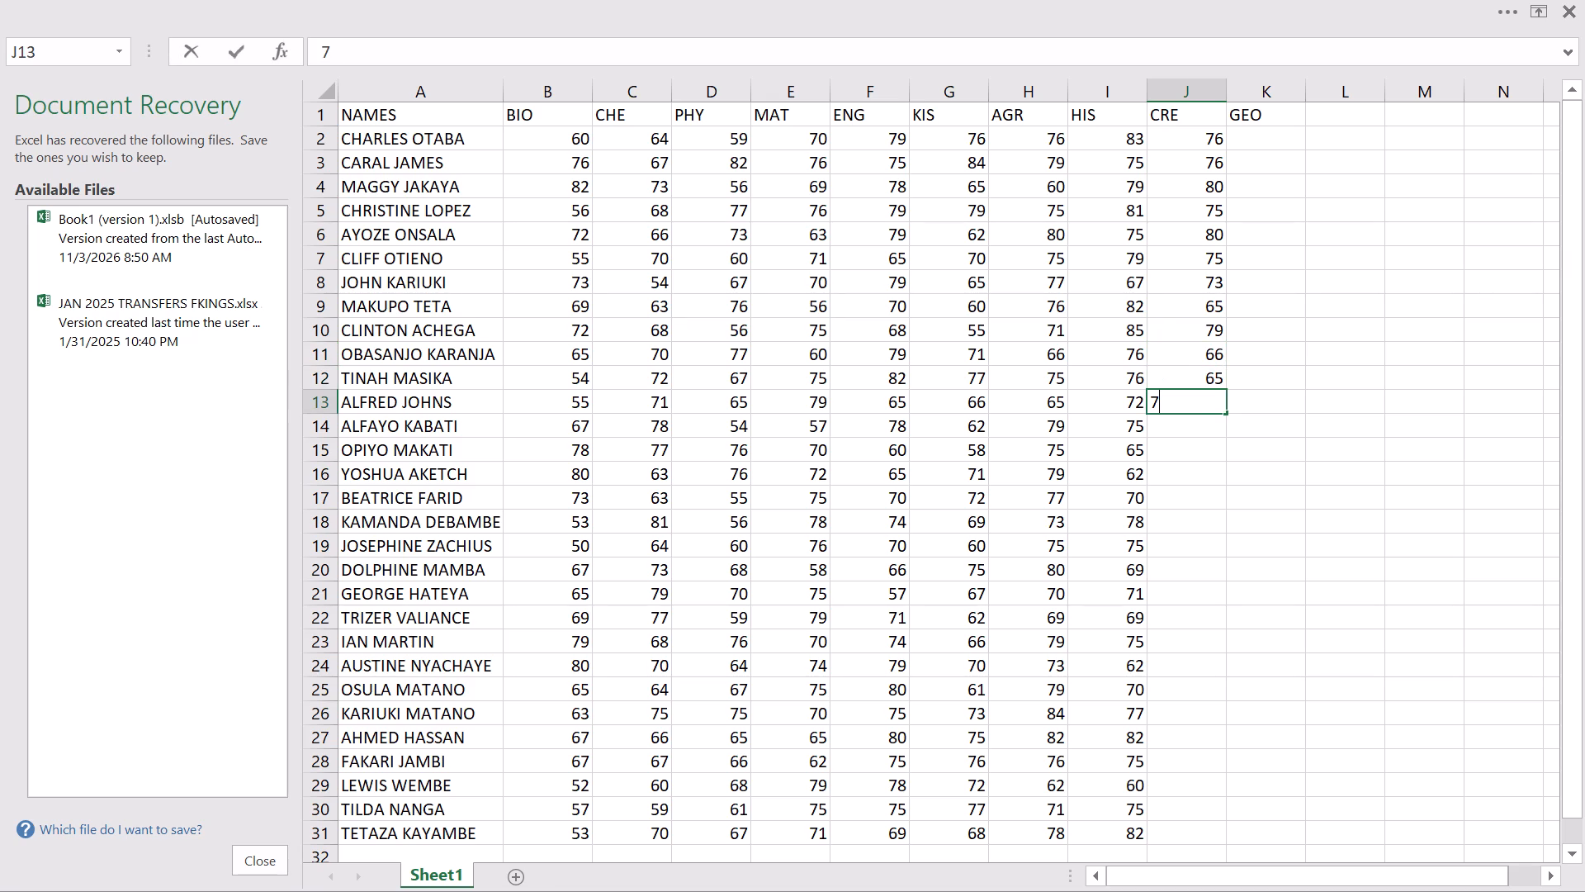
key("1")
key("Down")
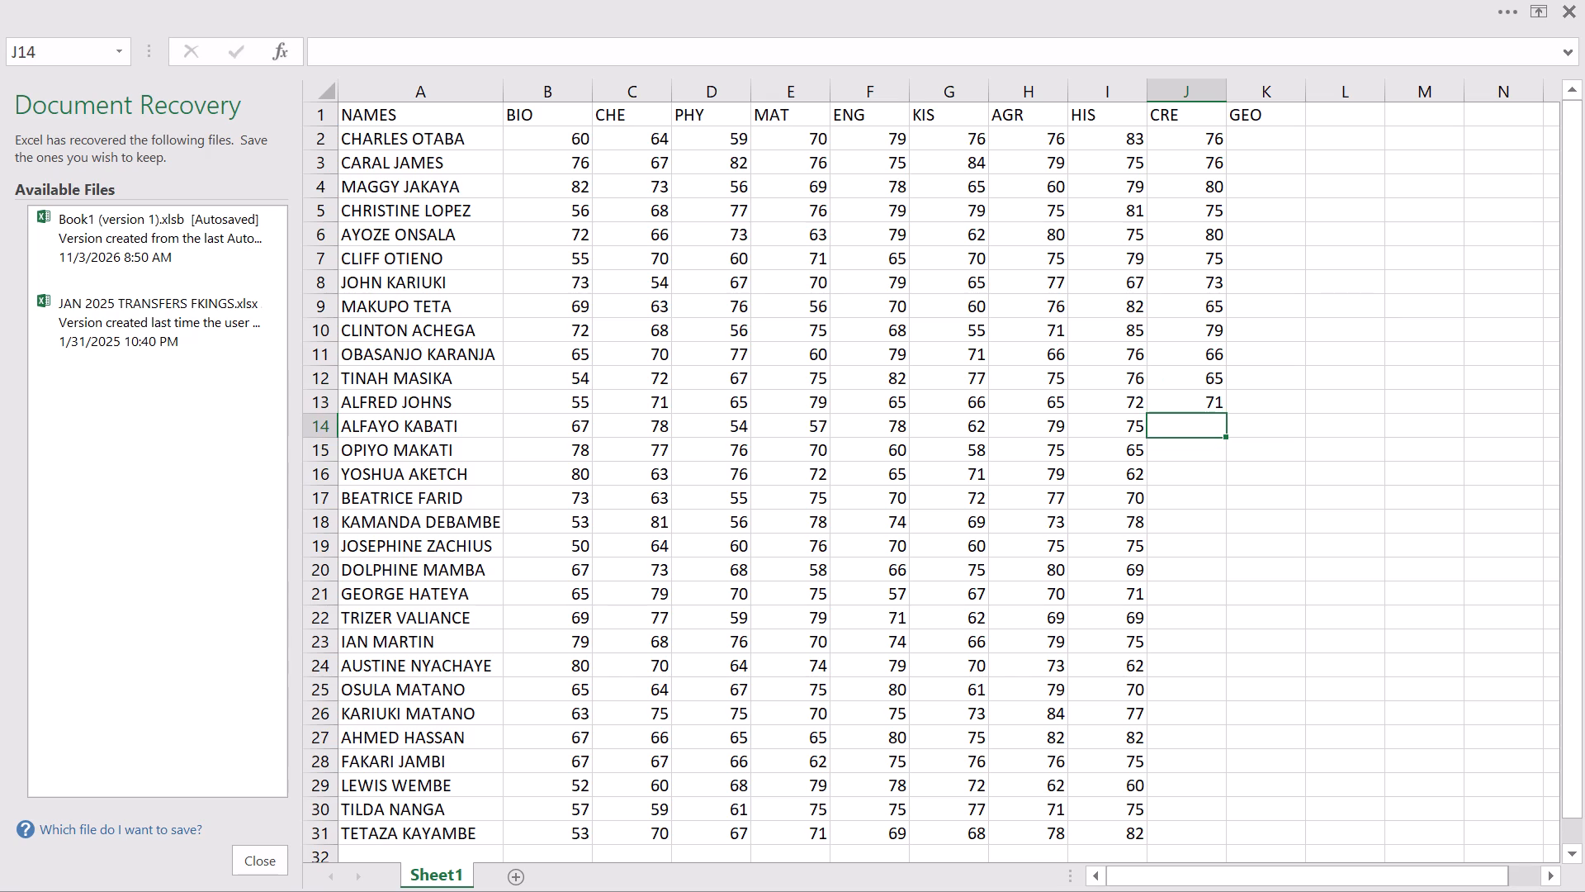
Enter the CRE marks 75, 79, 75 and 80 for the next four students in cells J14 to J17.
key("7")
key("5")
key("Down")
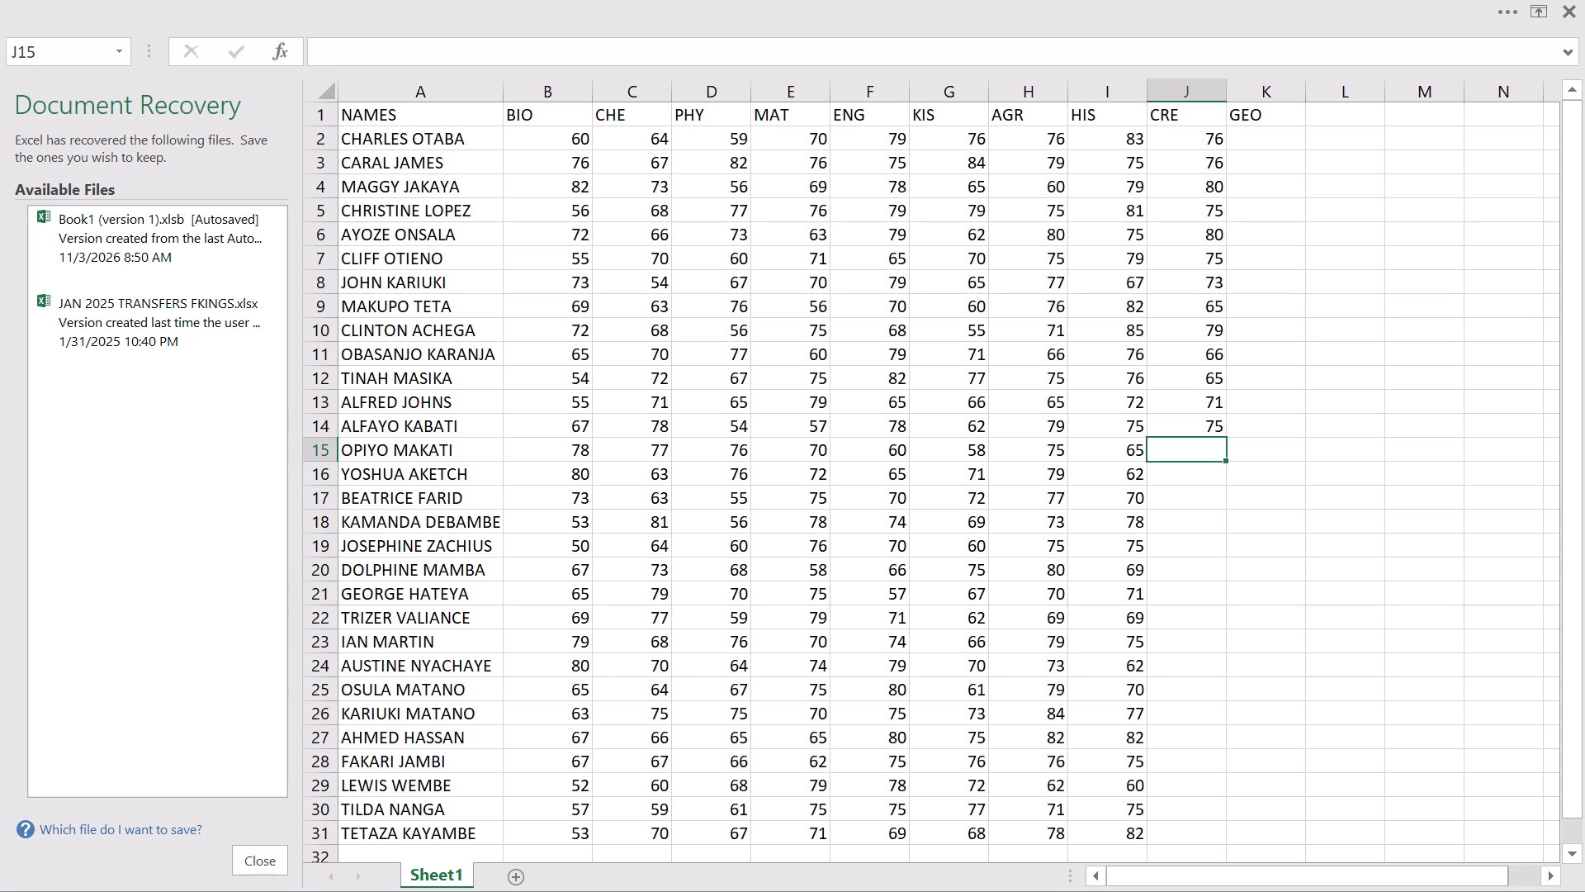
key("7")
key("9")
key("Down")
type("75")
key("Down")
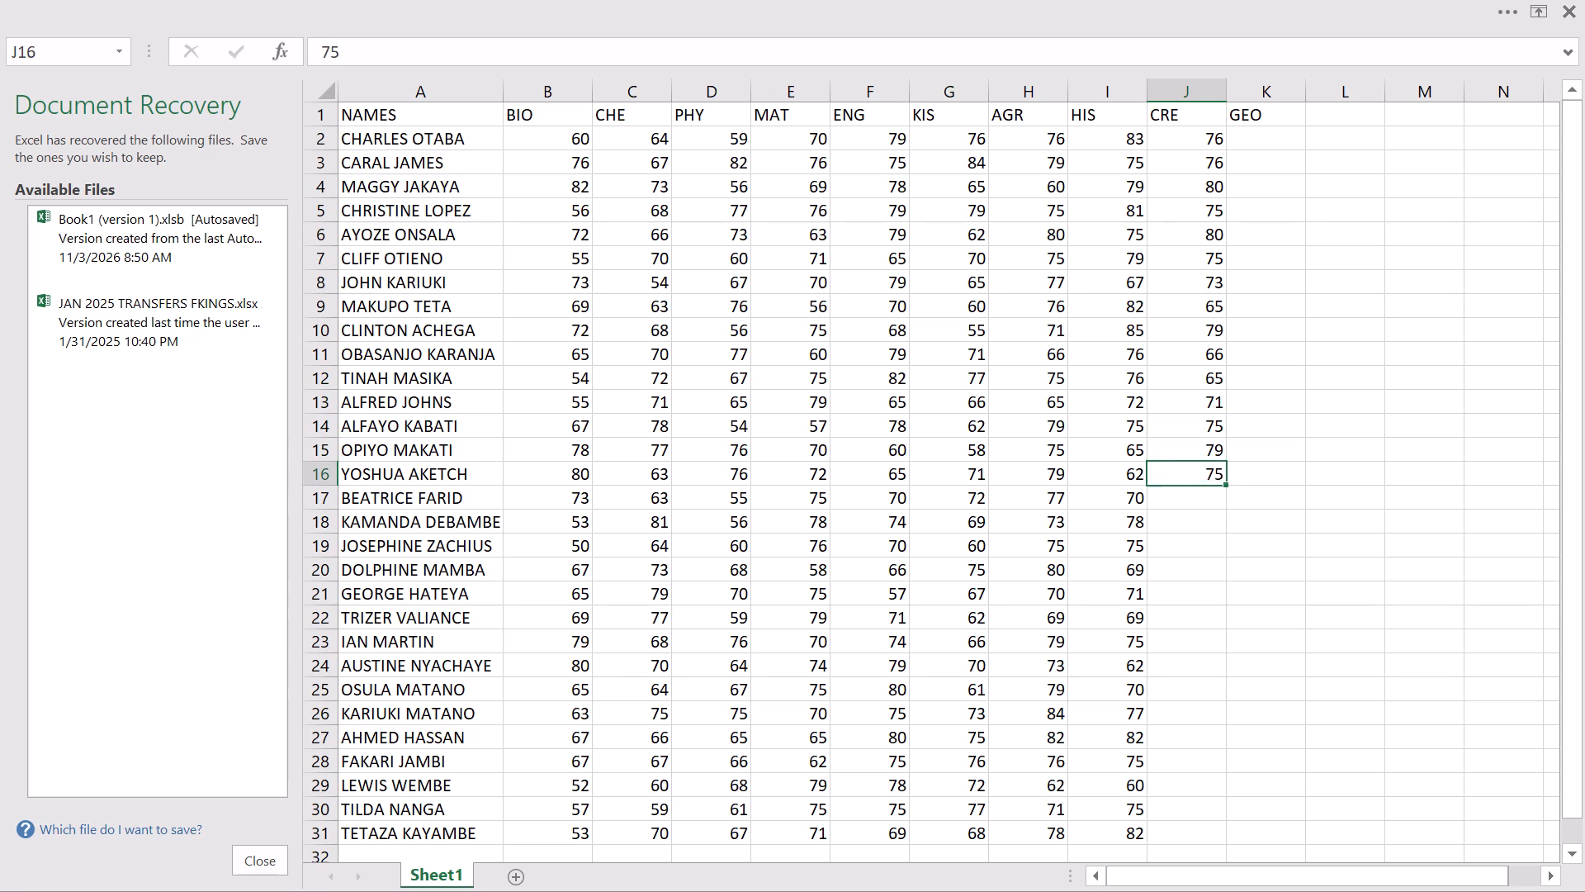
type("80")
key("Down")
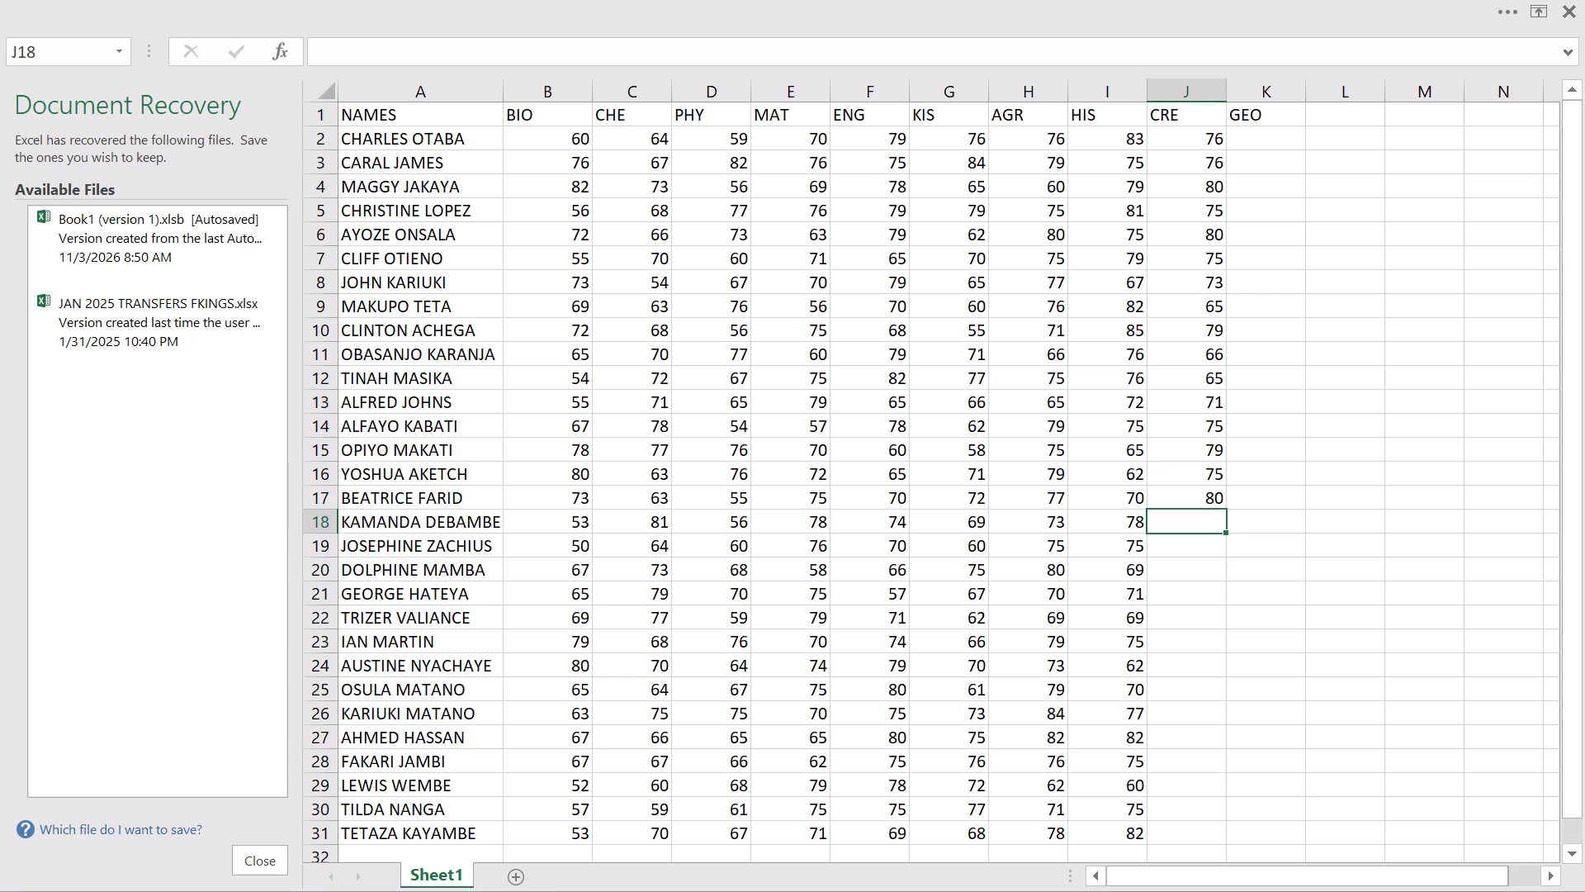
Enter the CRE marks 75 and 65 for the next two students in cells J18 and J19.
key("7")
key("5")
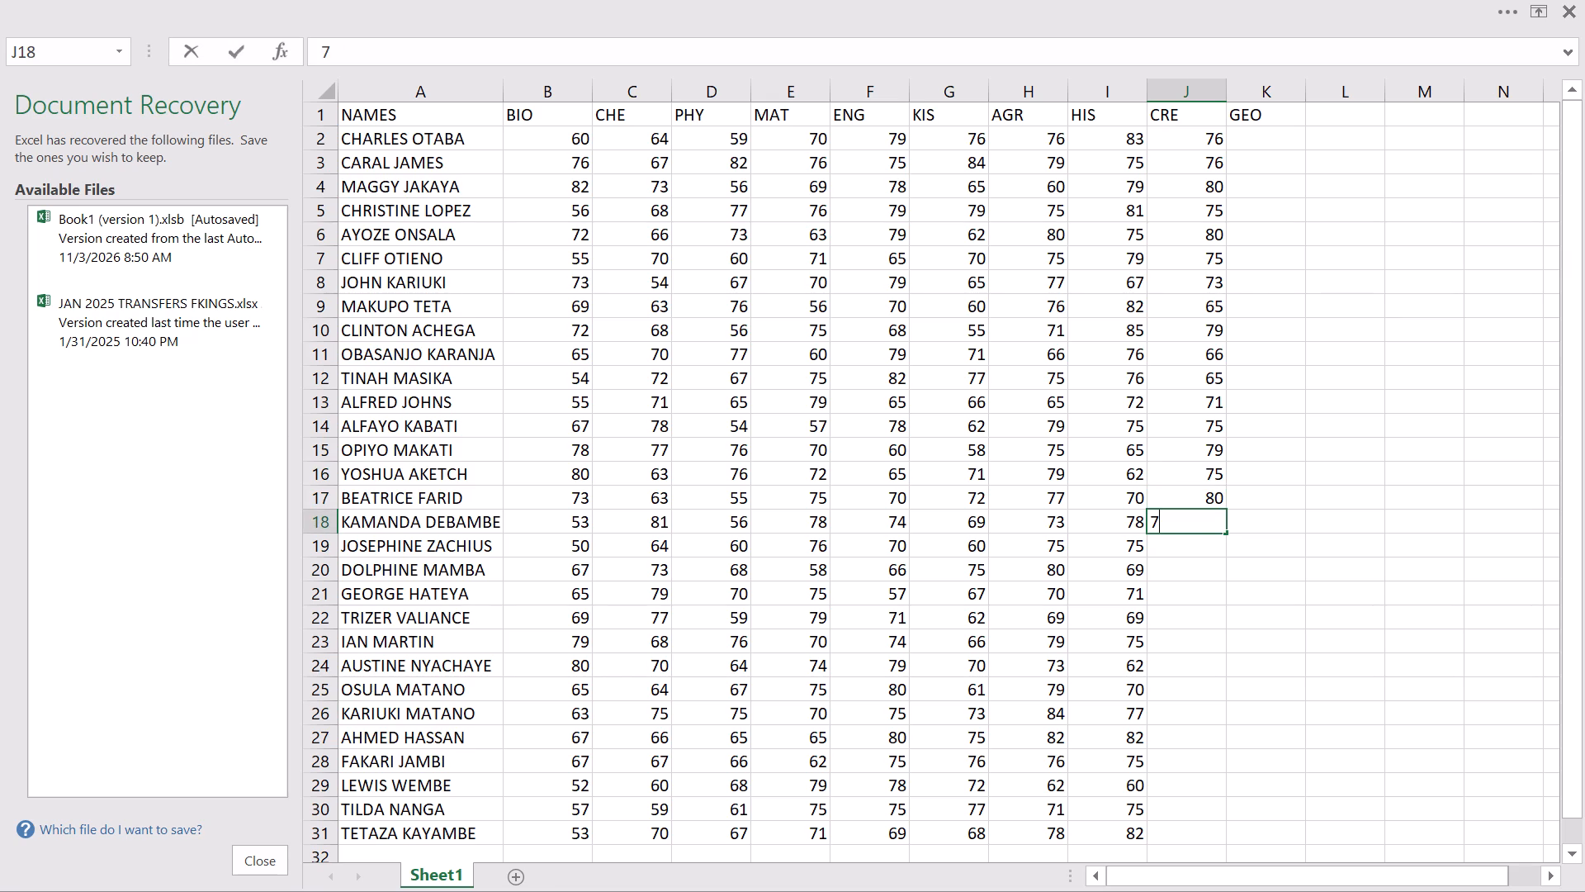
left_click(1177, 135)
key("Down")
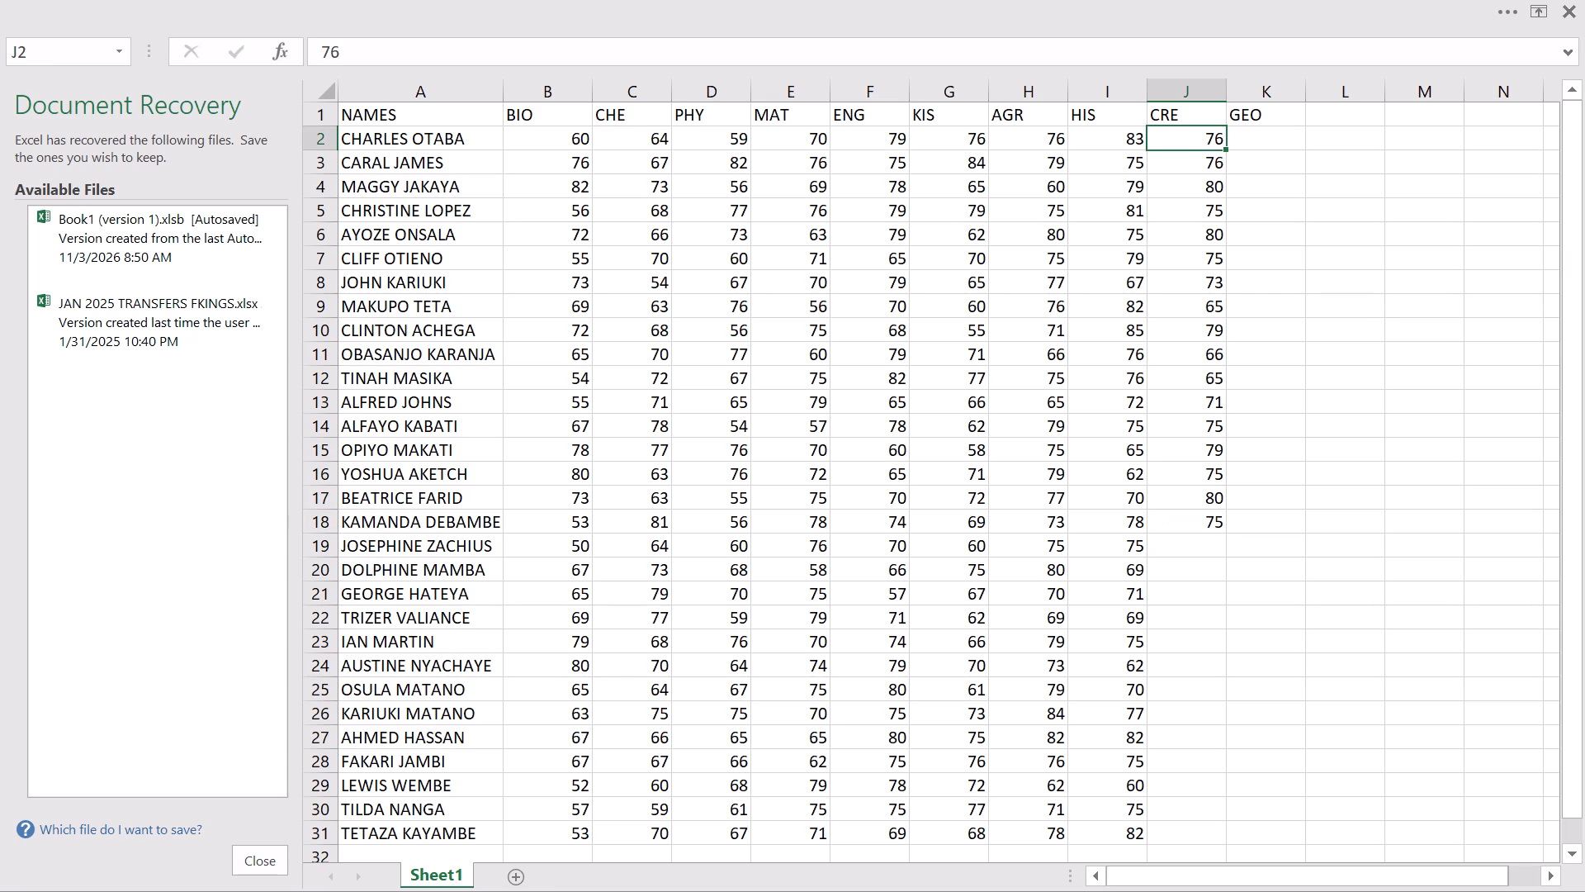
left_click(1191, 553)
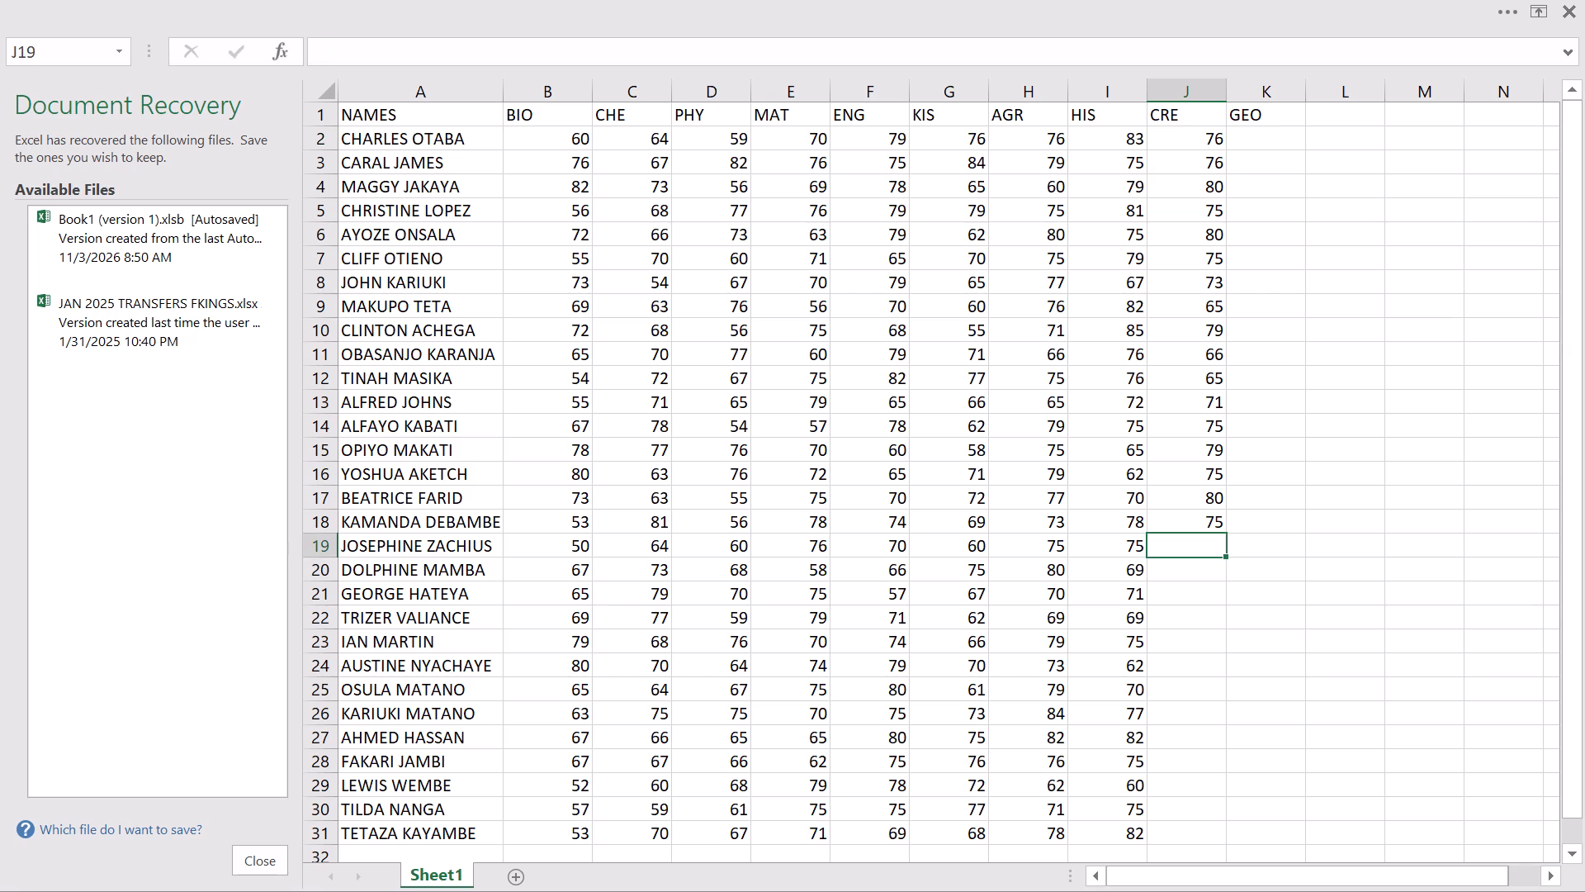
type("46")
key("BackSpace")
key("BackSpace")
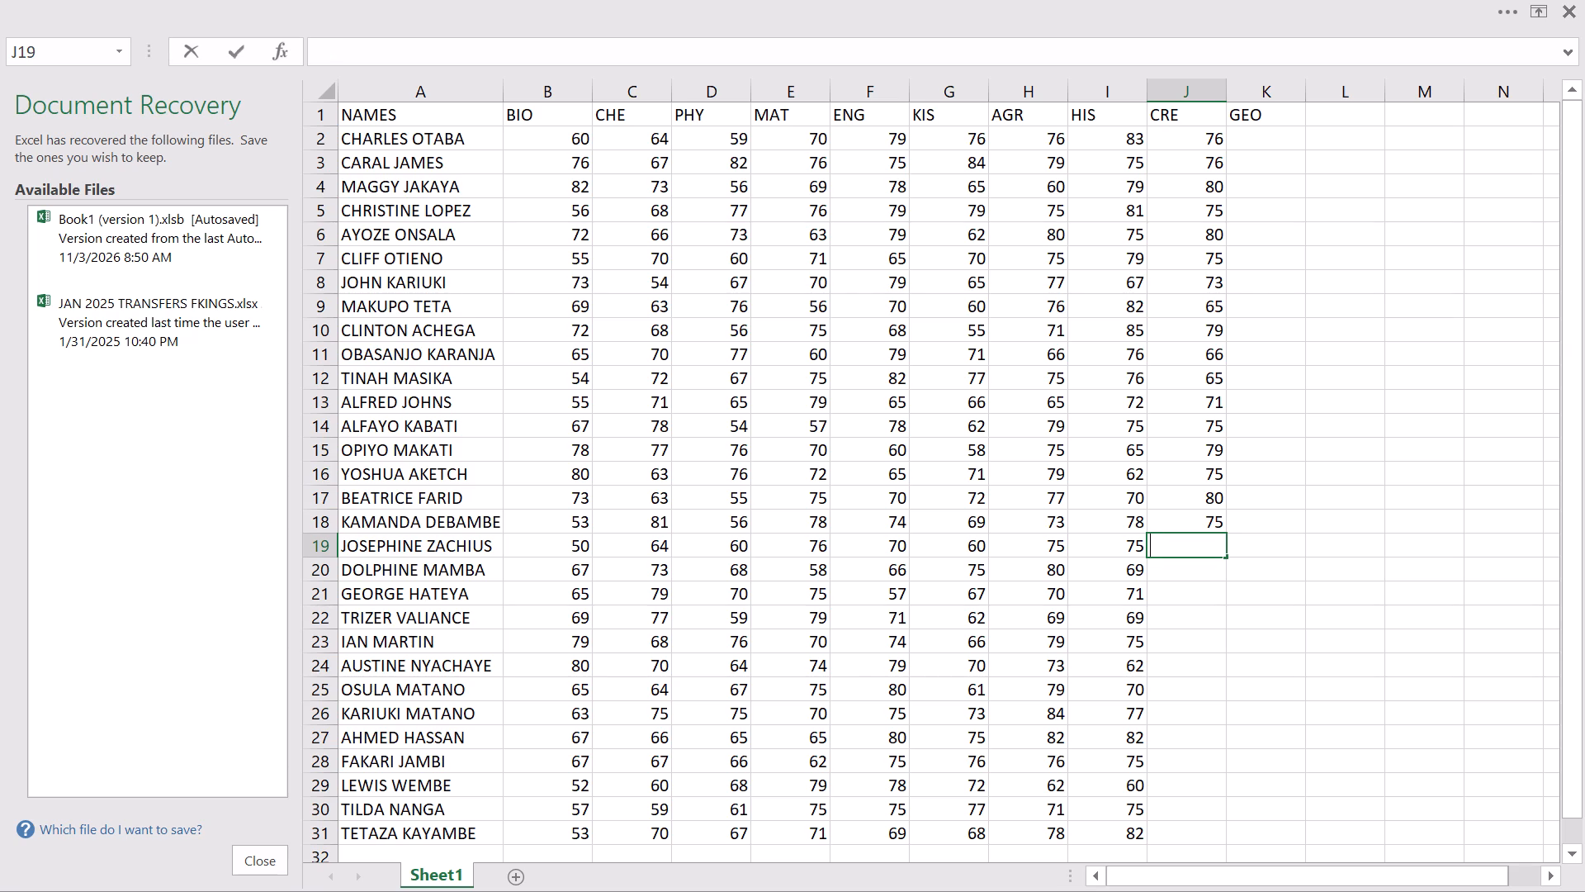
key("6")
key("5")
key("Down")
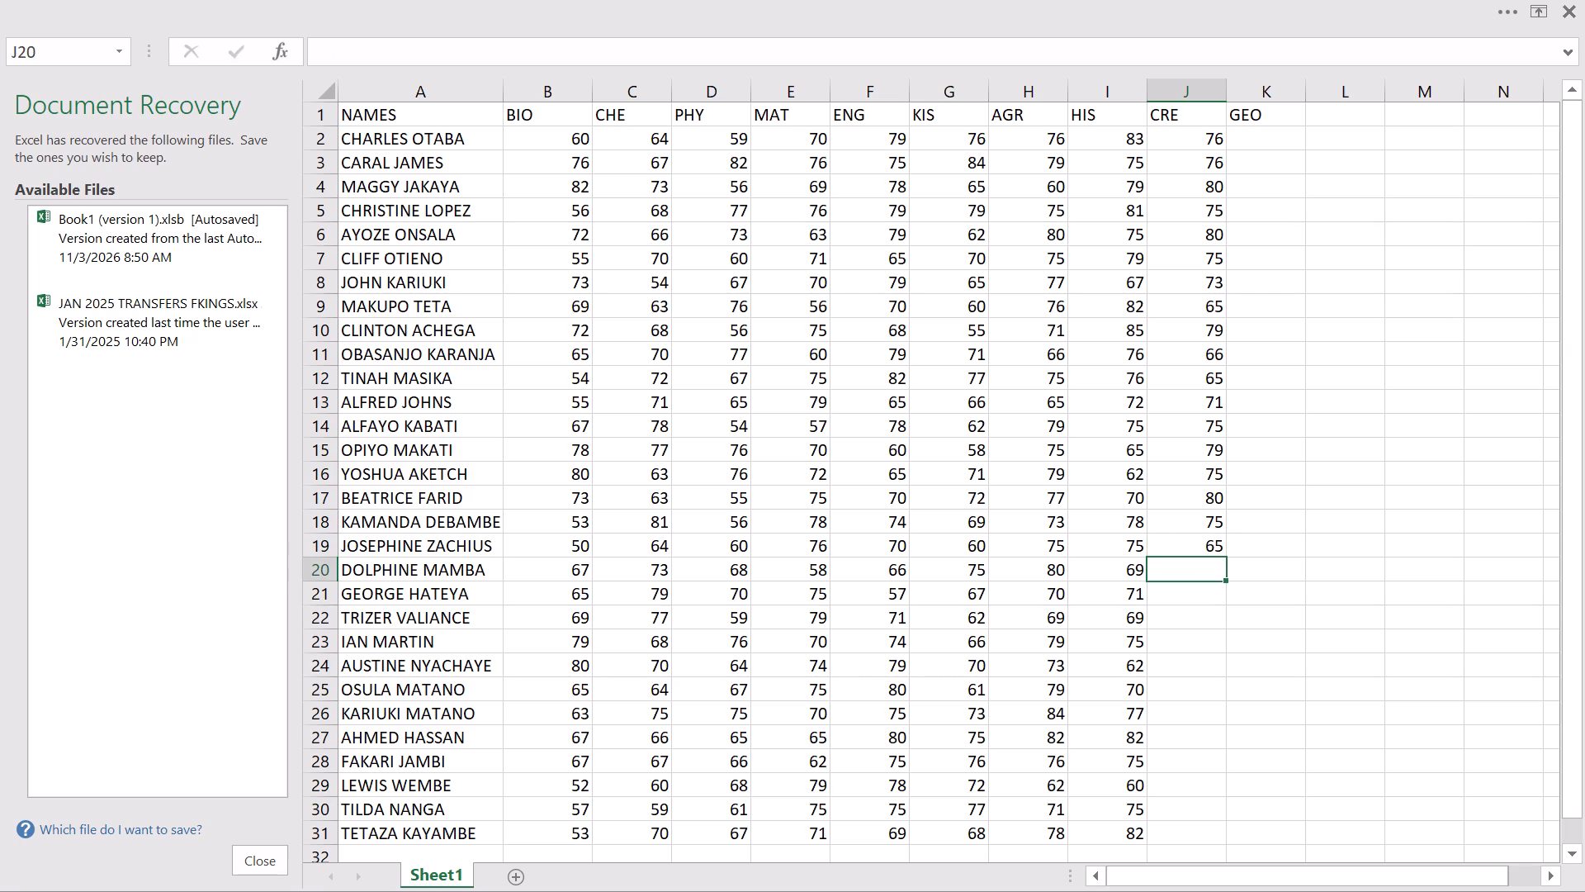
Enter the CRE marks 82, 76, 62 and 75 for the next four students in cells J20 to J23.
key("8")
key("2")
key("Down")
type("76")
key("Down")
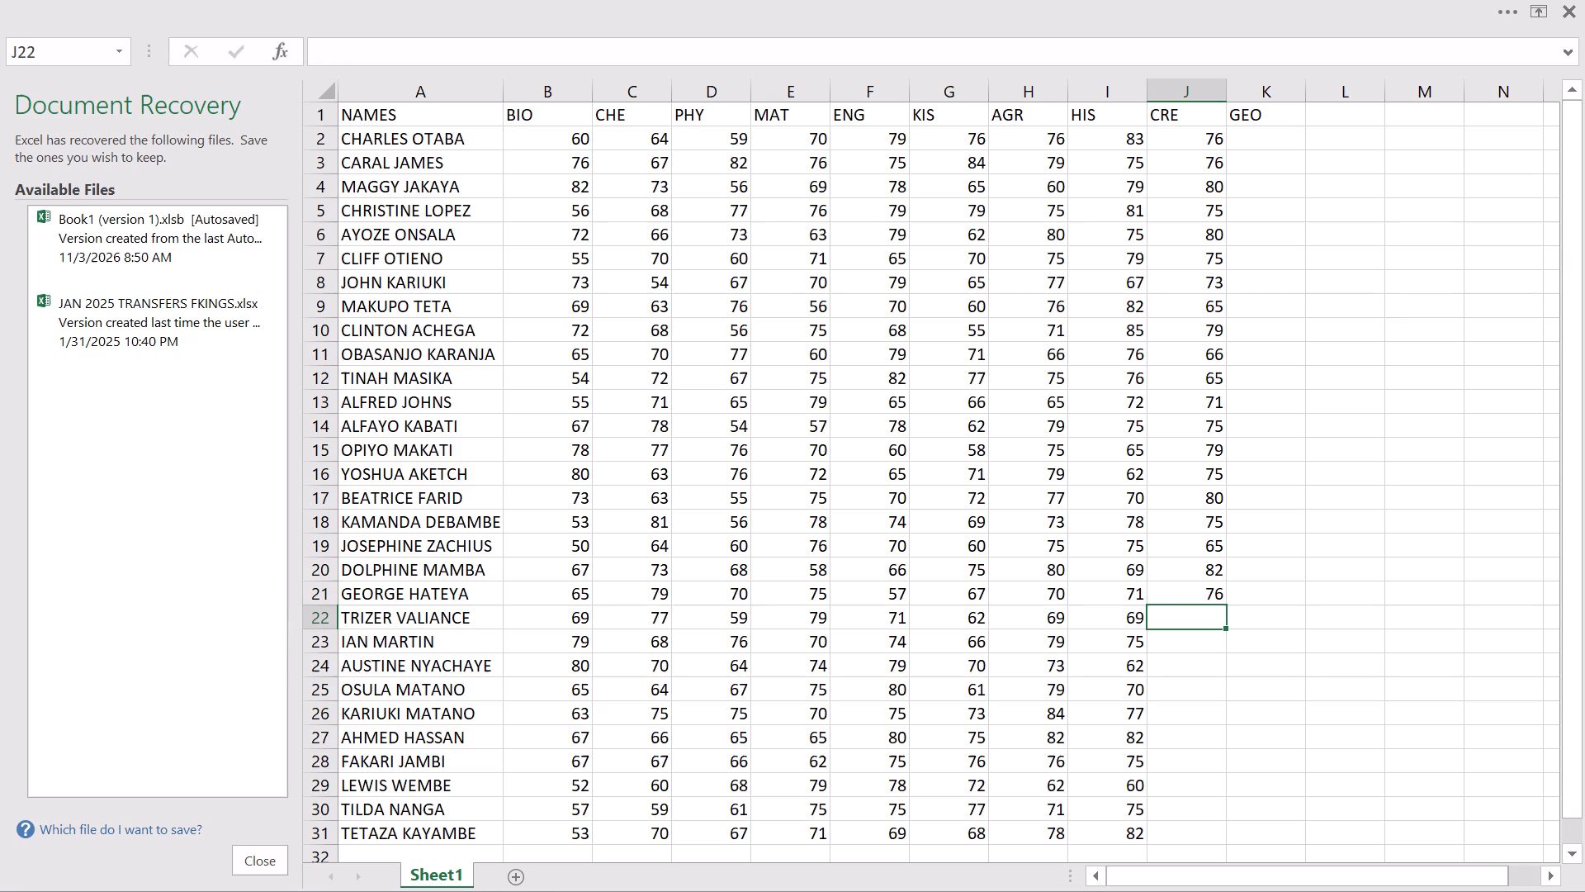
key("6")
key("2")
key("Down")
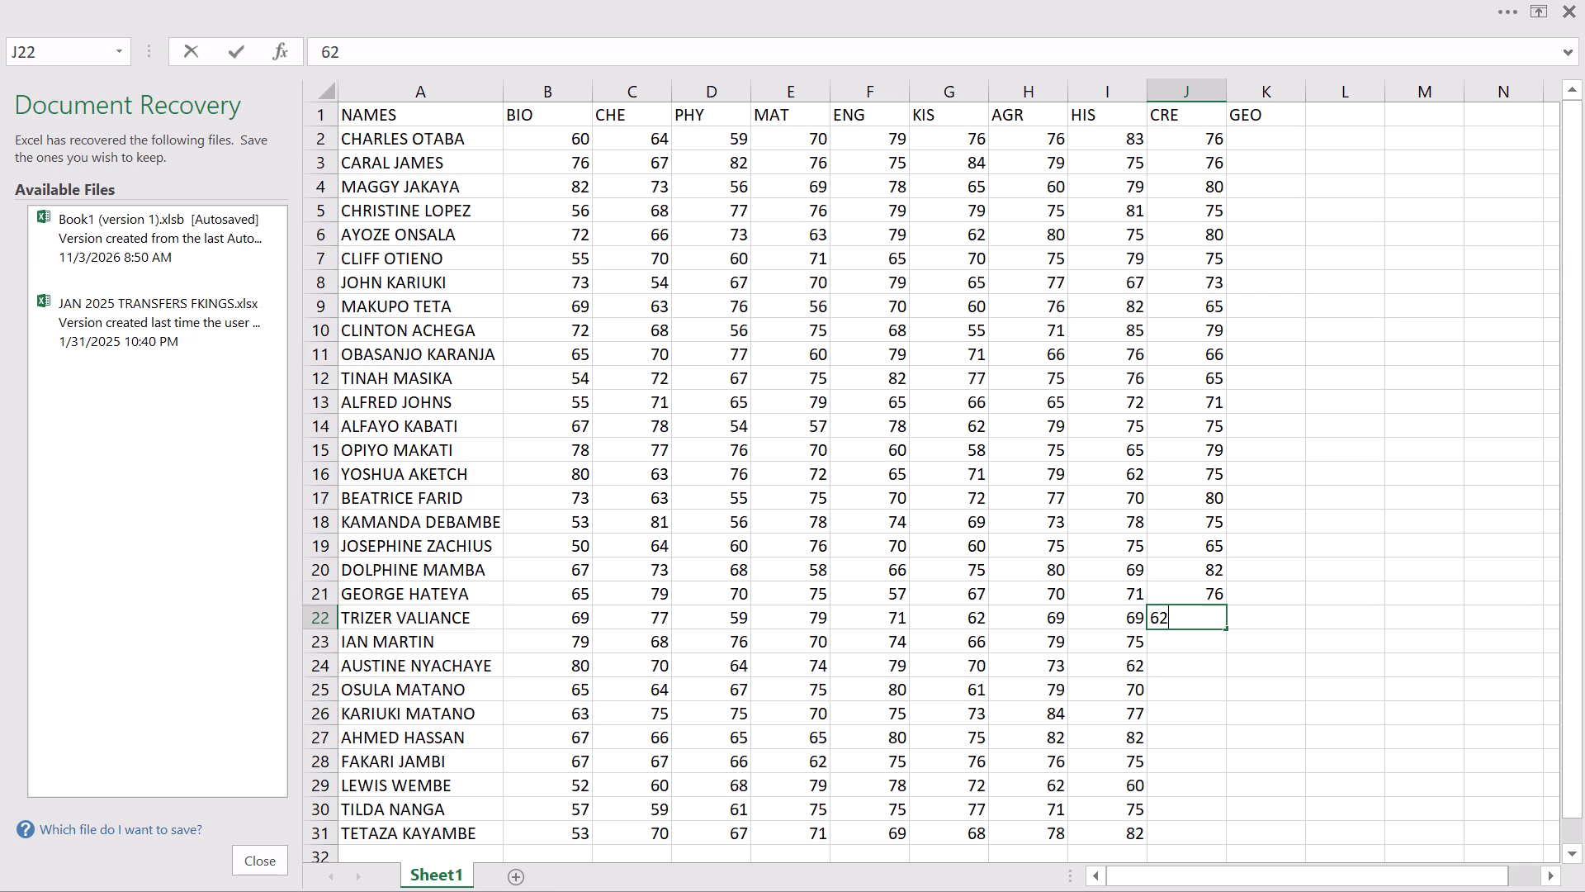
key("7")
key("5")
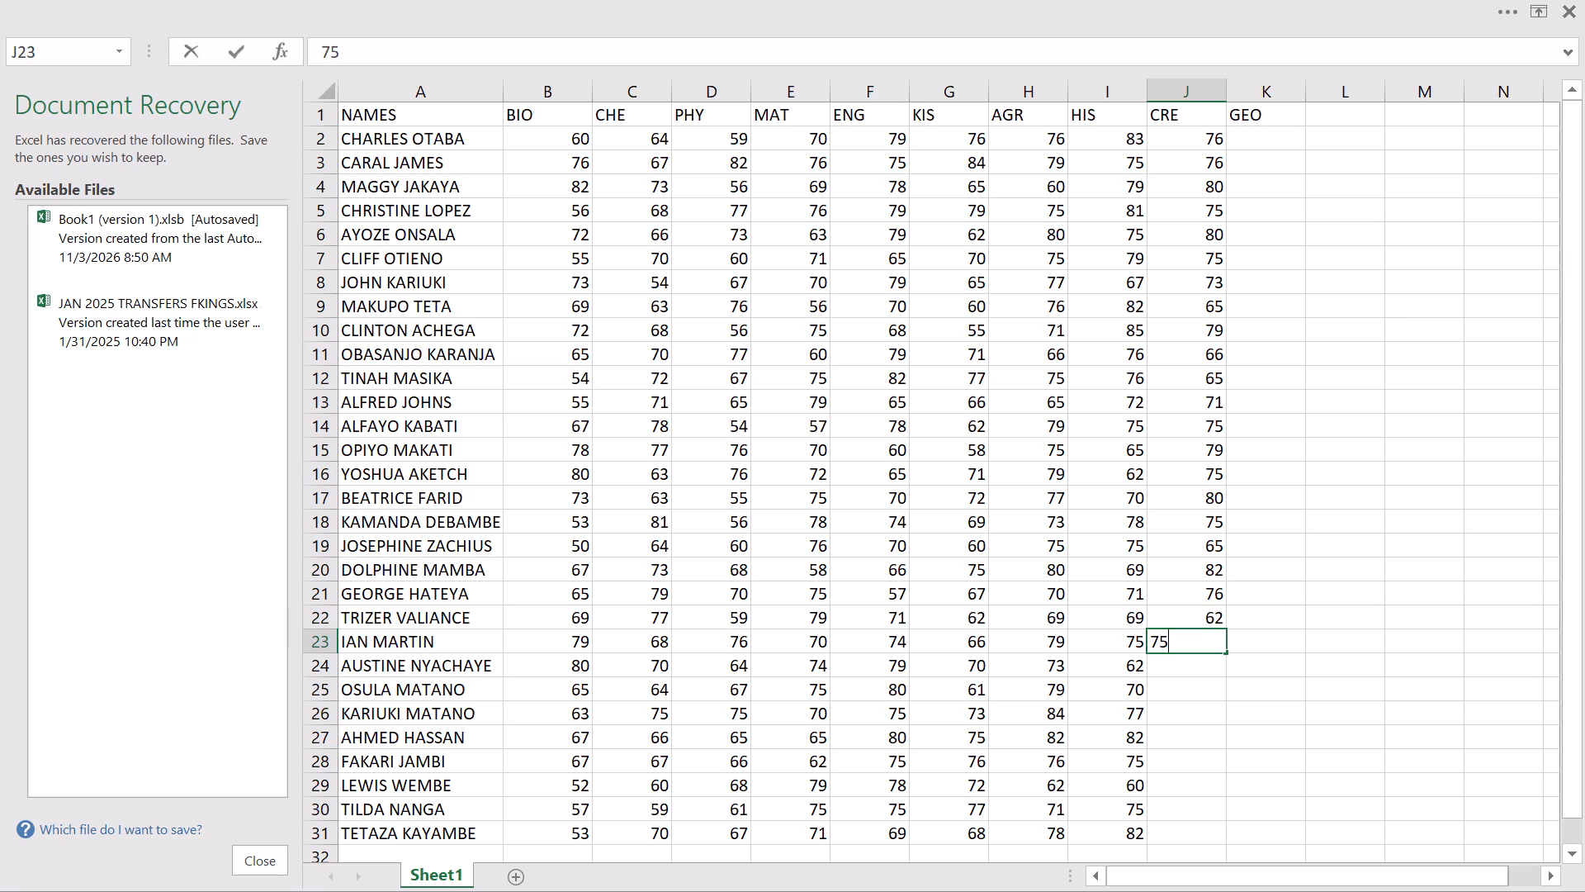
key("Down")
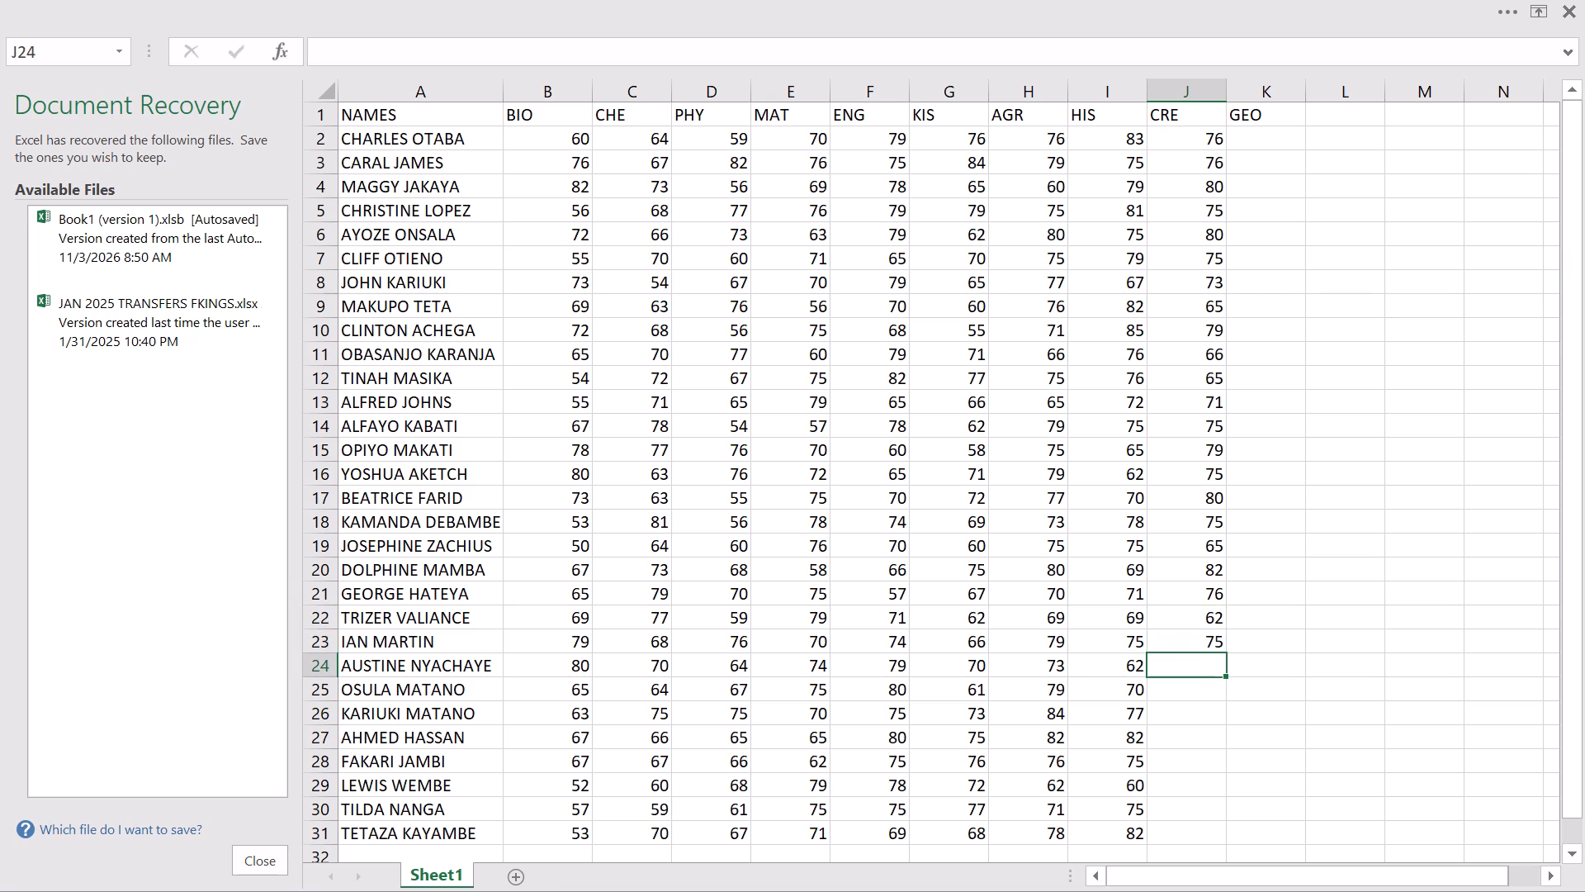
Enter the CRE marks 65, 70 and 66 for the next three students in cells J24 to J26.
type("65")
key("Down")
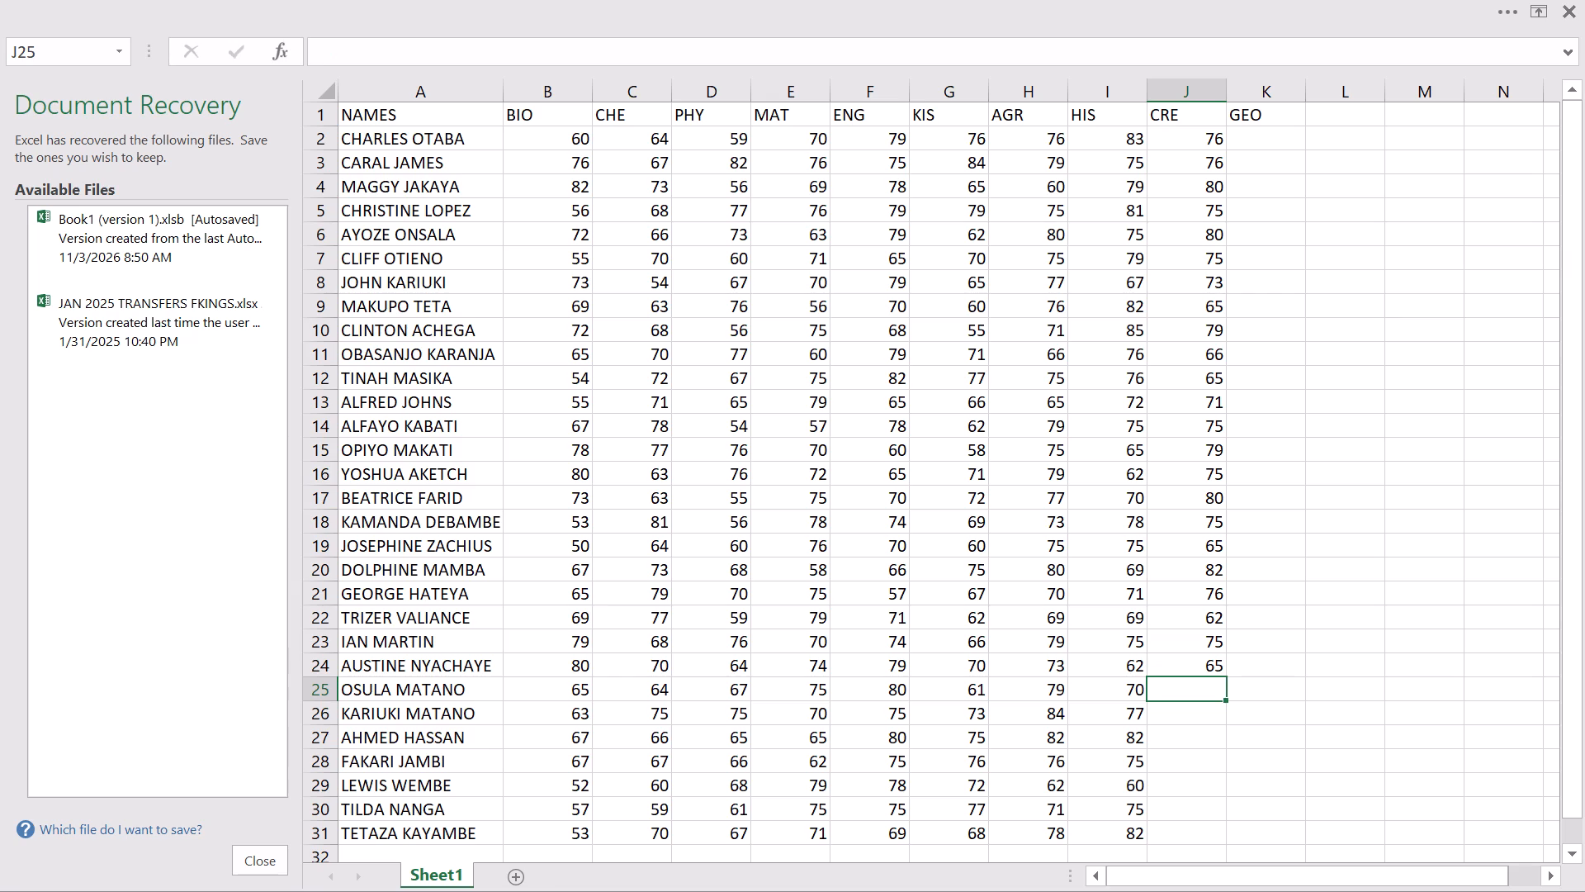
type("70")
key("Down")
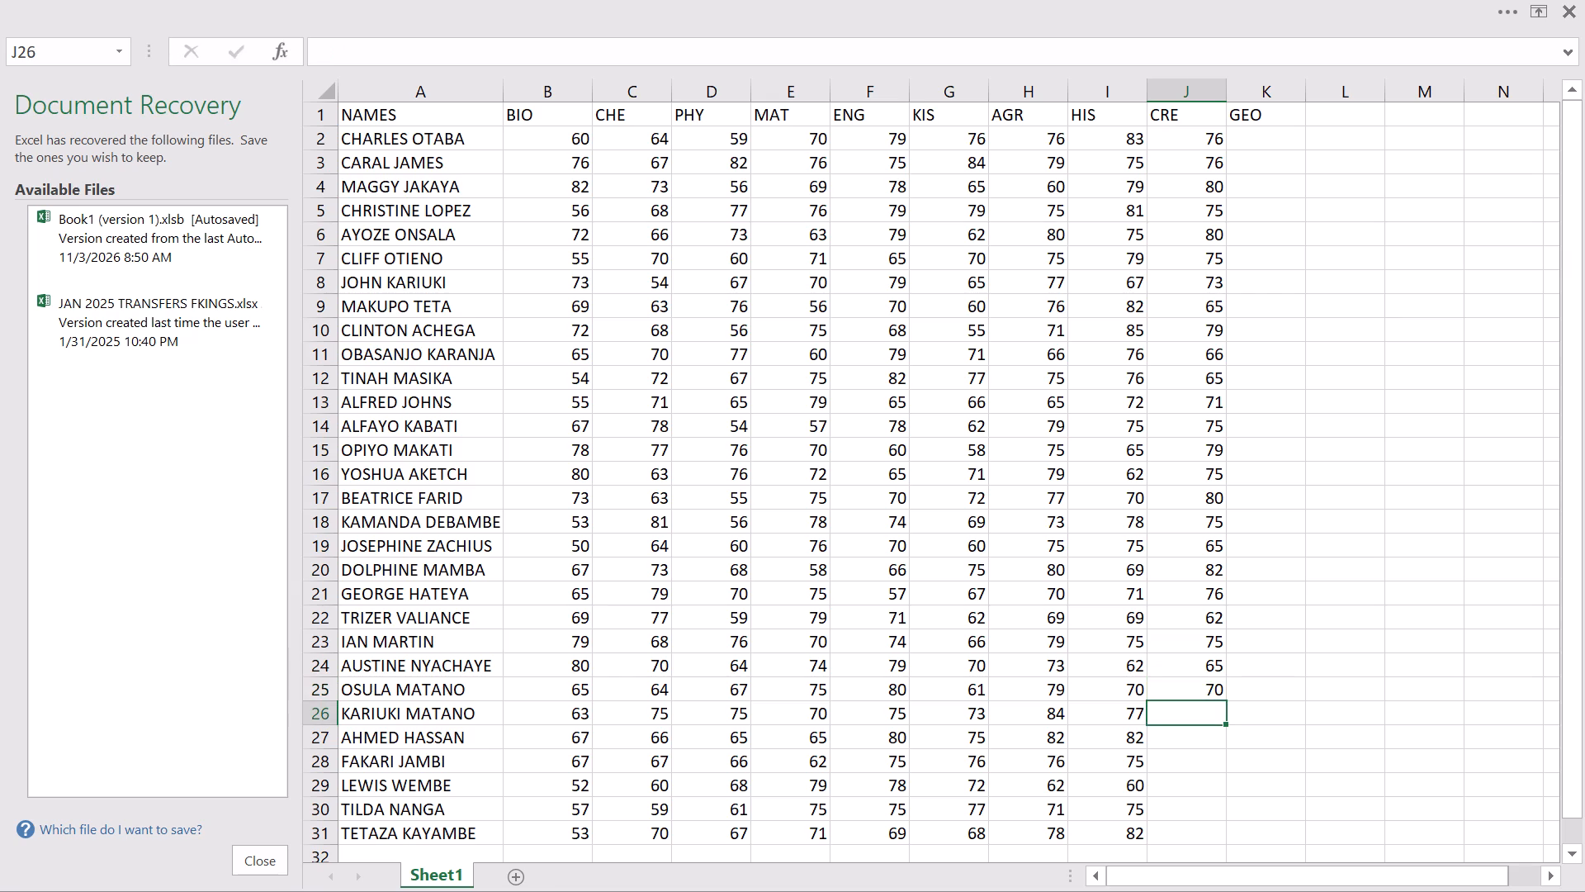
type("66")
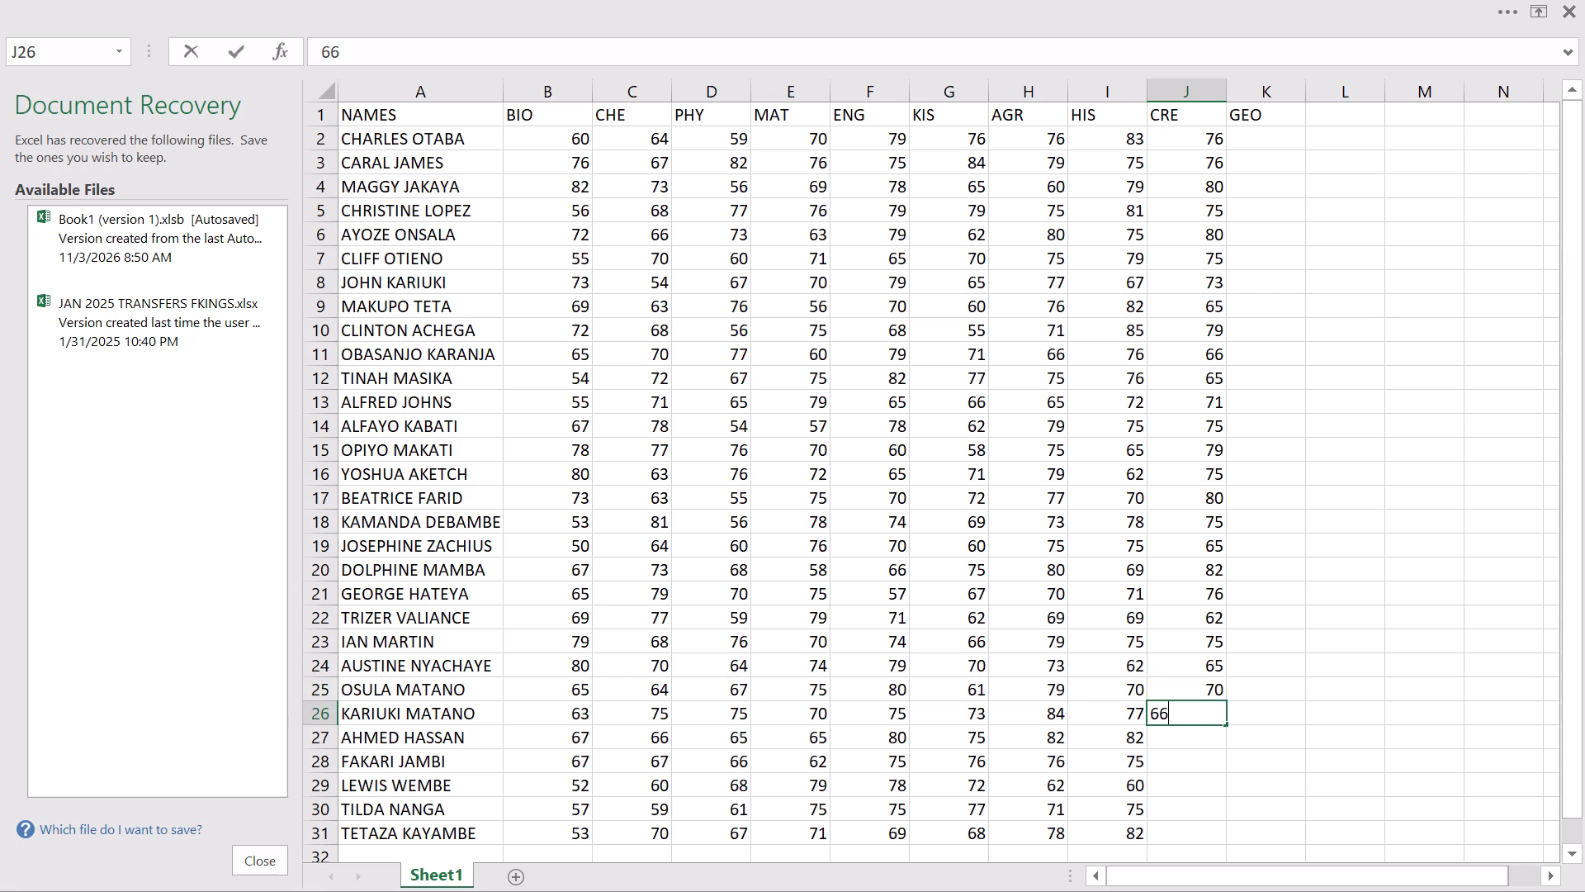
key("Down")
Change the CRE mark in cell J19 to 71.
left_click(1190, 553)
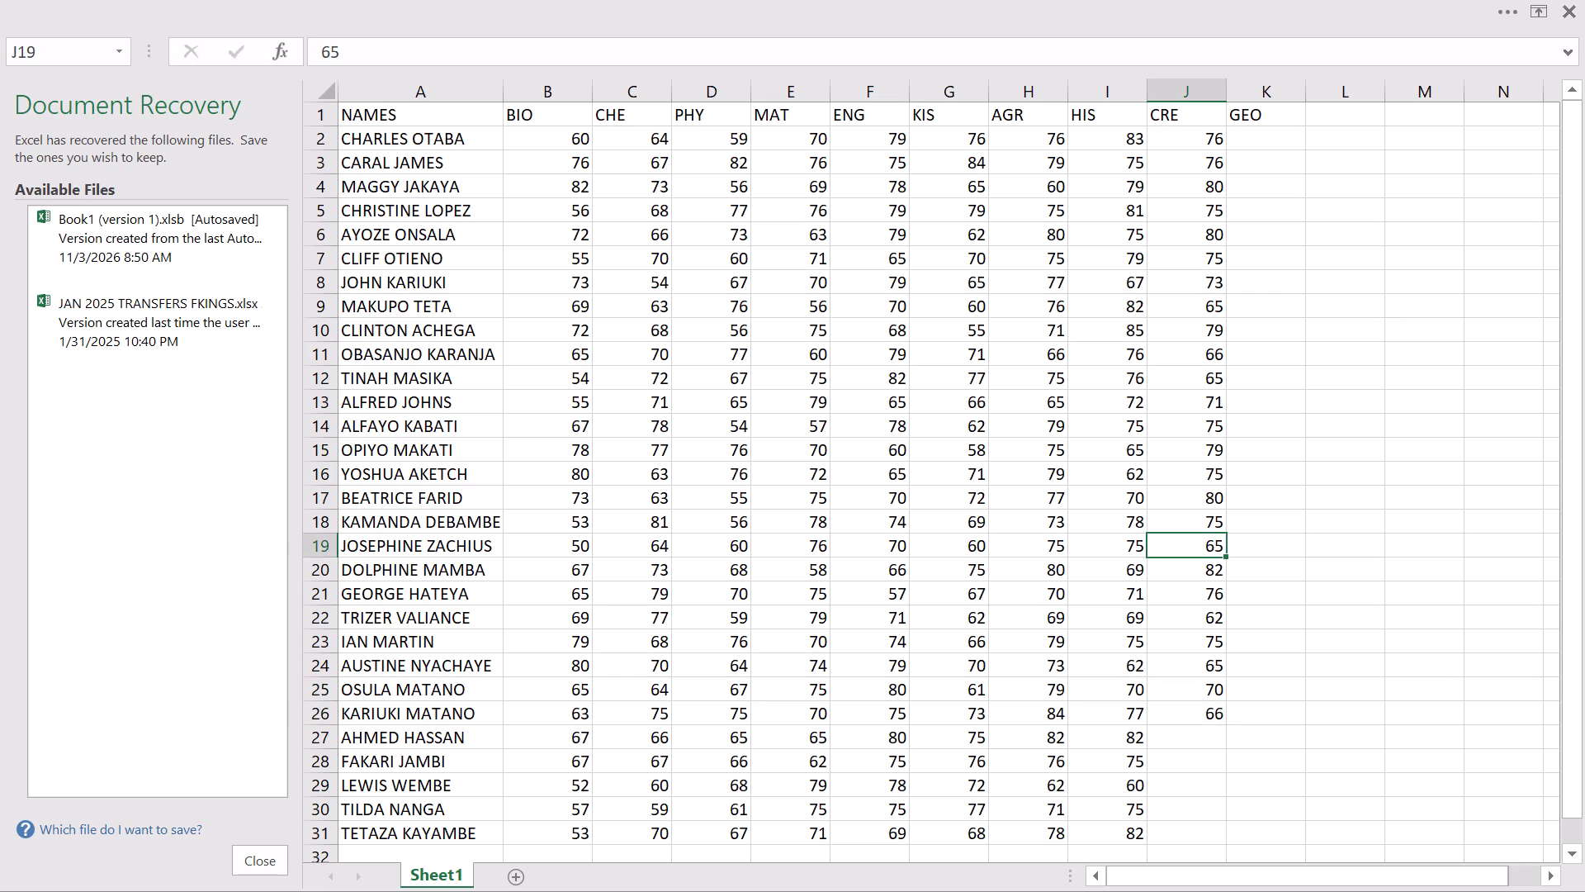
key("7")
key("1")
key("Down")
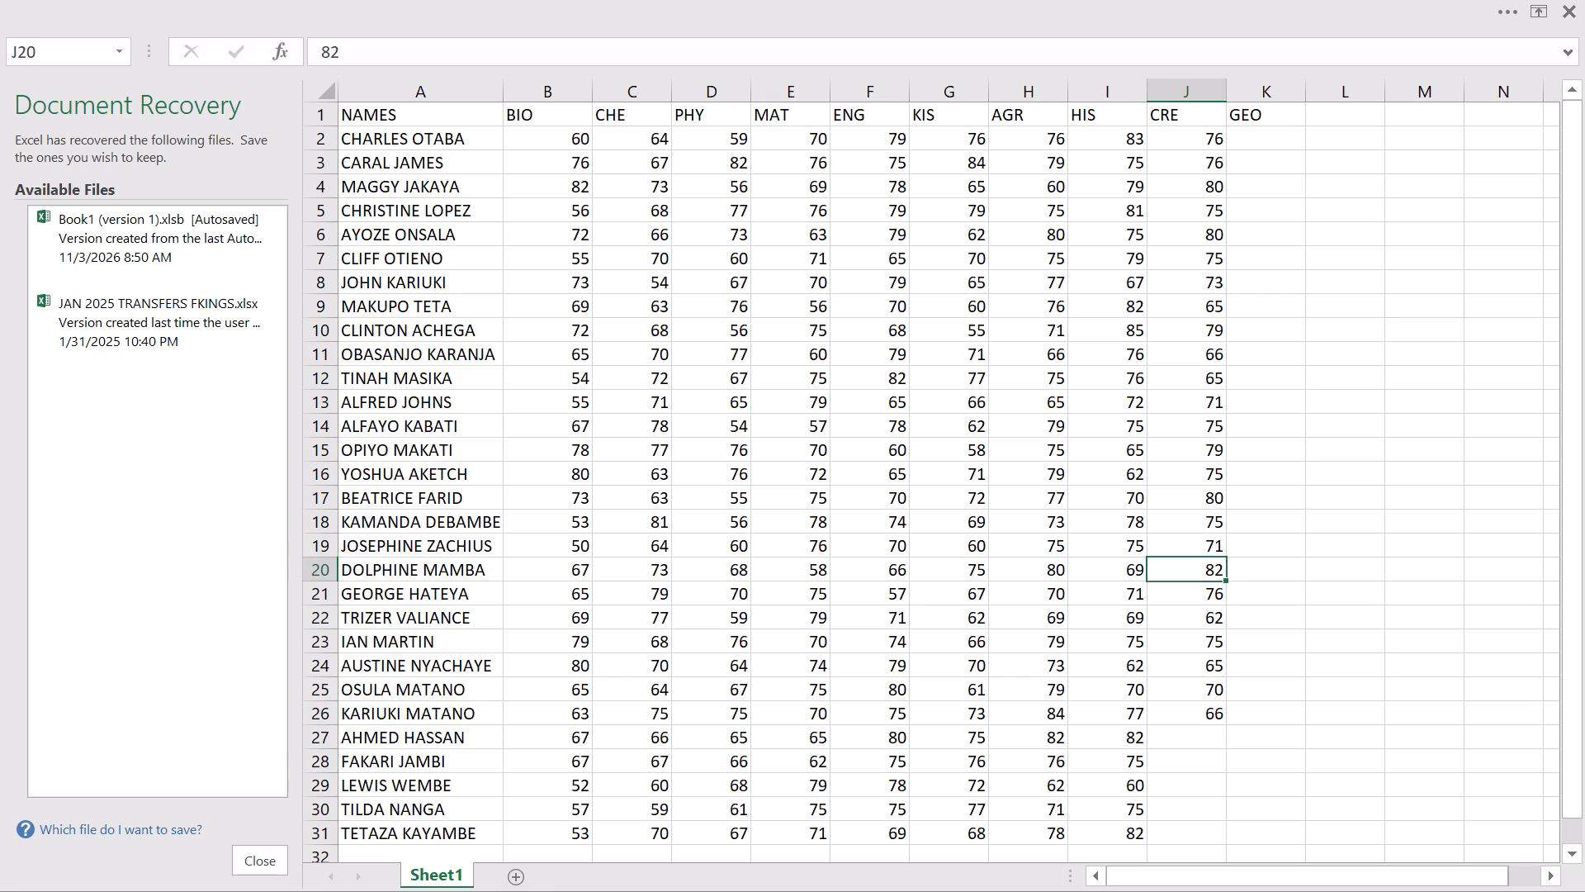
Enter the CRE marks 75, 70, 64, 70 and 71 for the last five students in cells J27 to J31.
left_click(1204, 732)
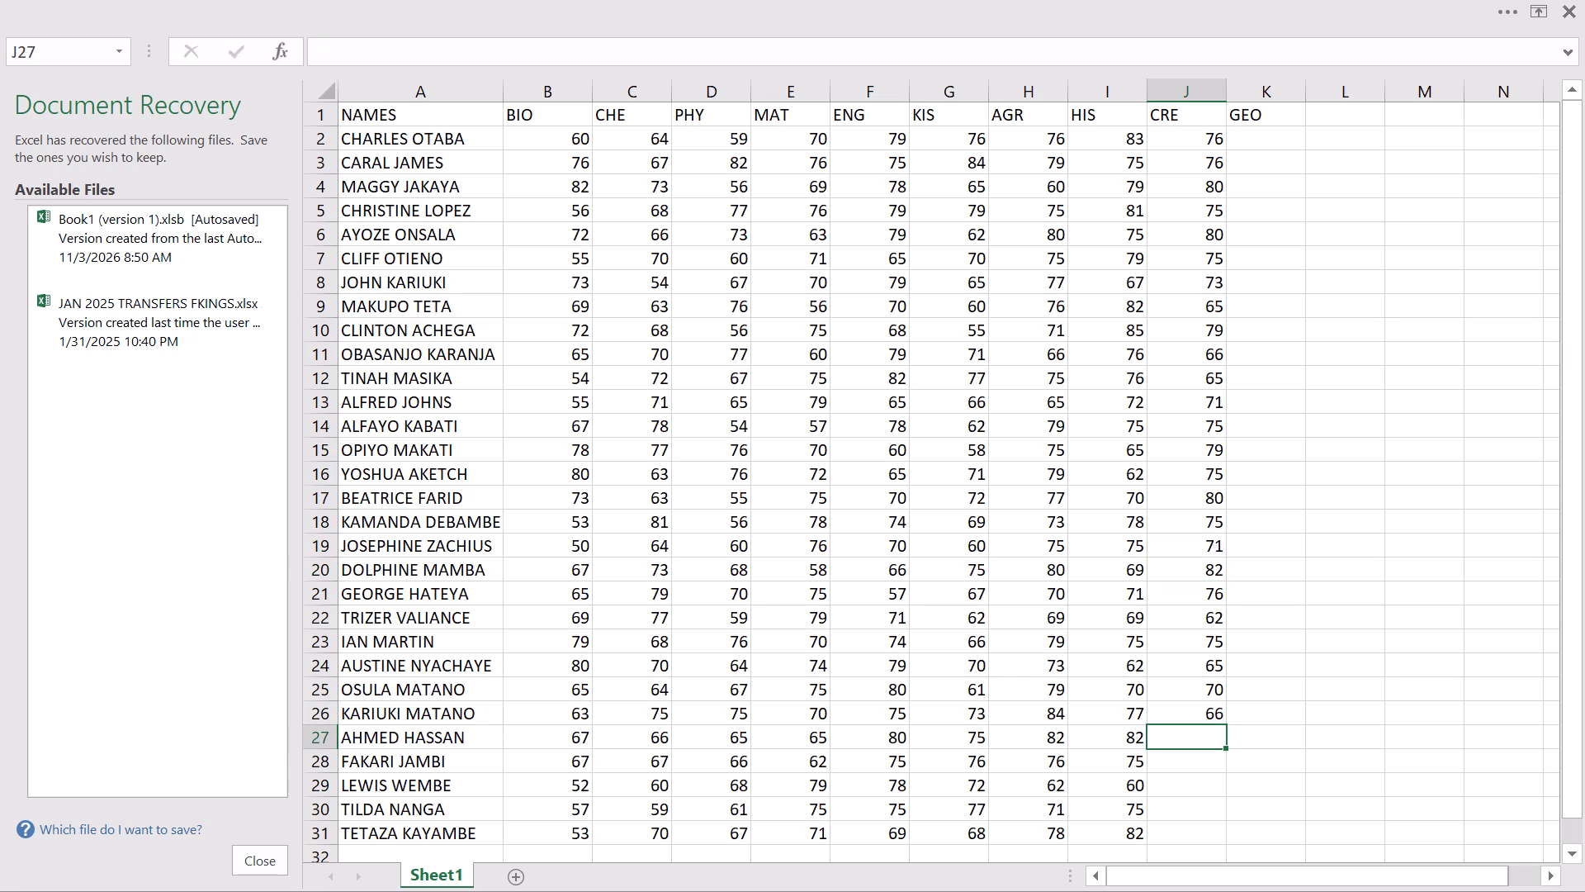
type("75")
key("Down")
type("70")
key("Down")
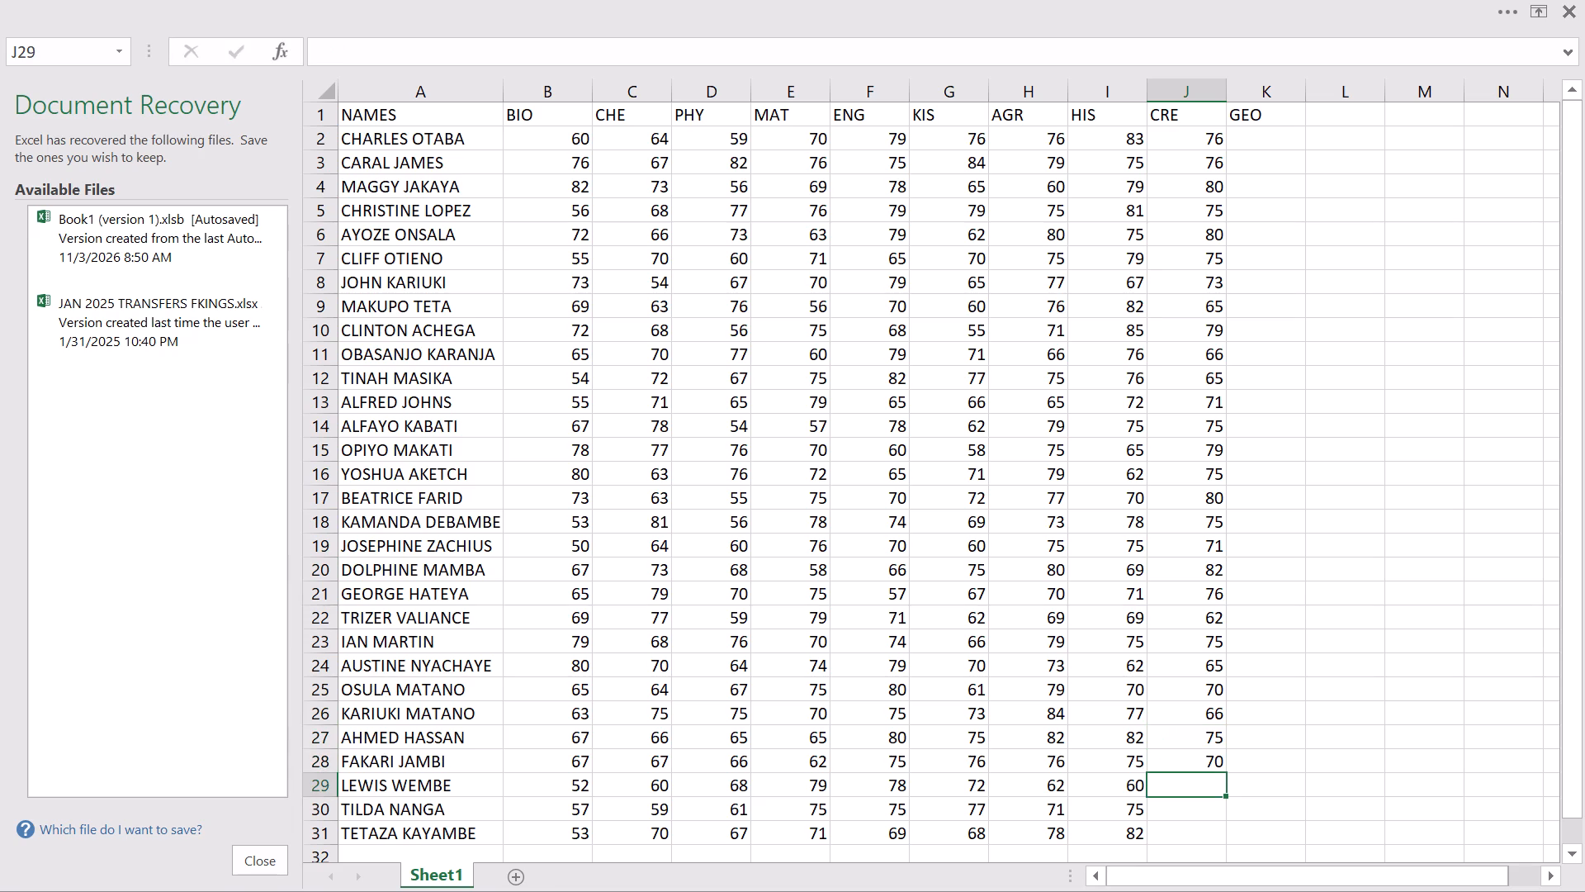
type("64")
key("Down")
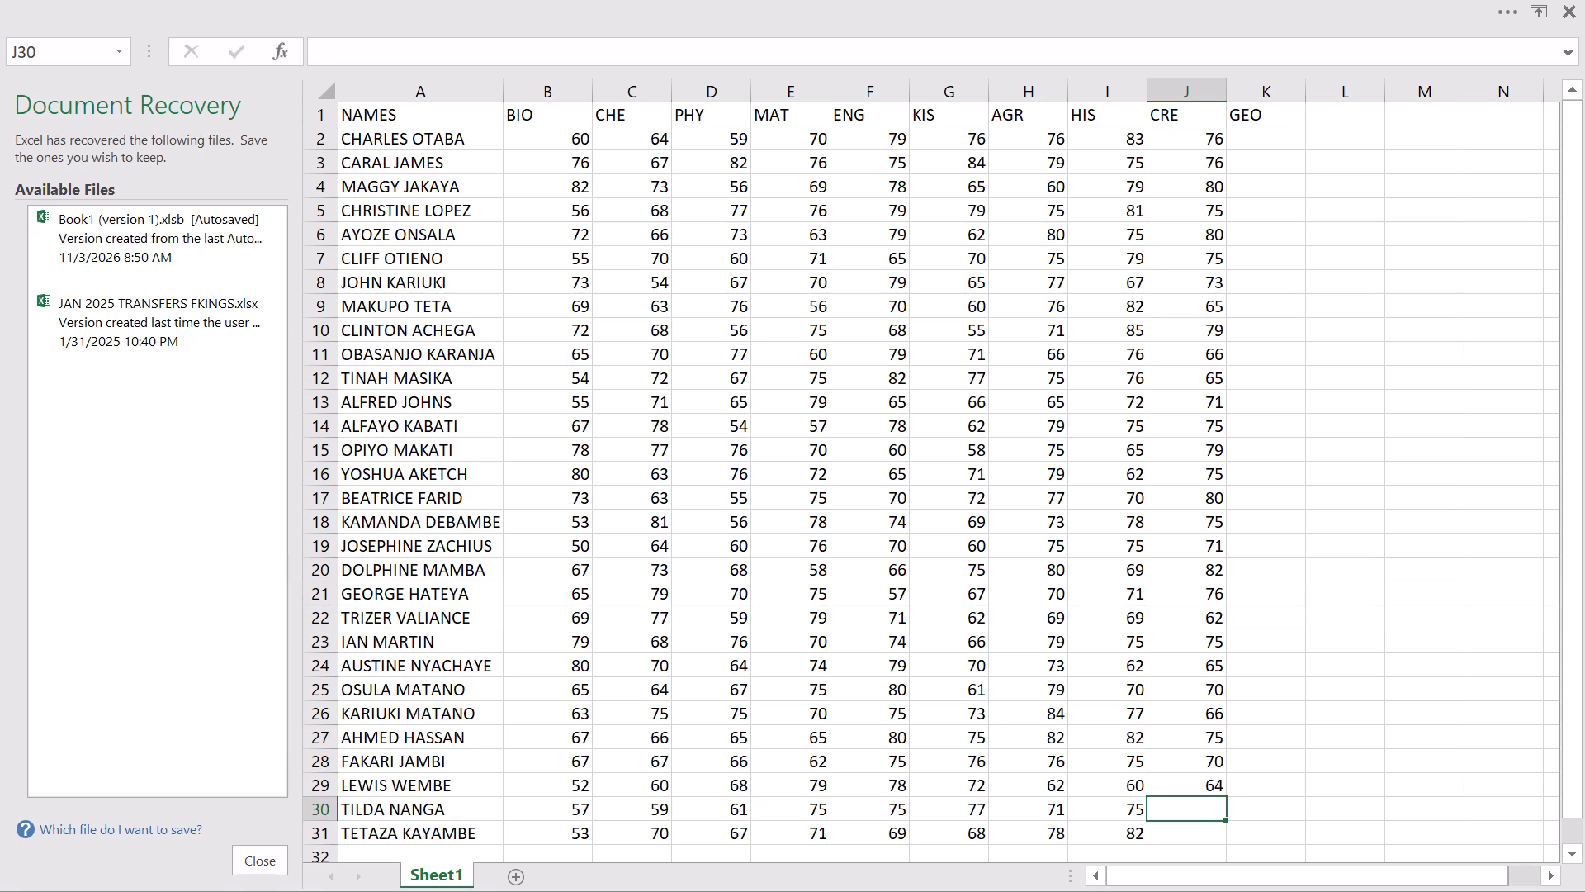
type("70")
key("Down")
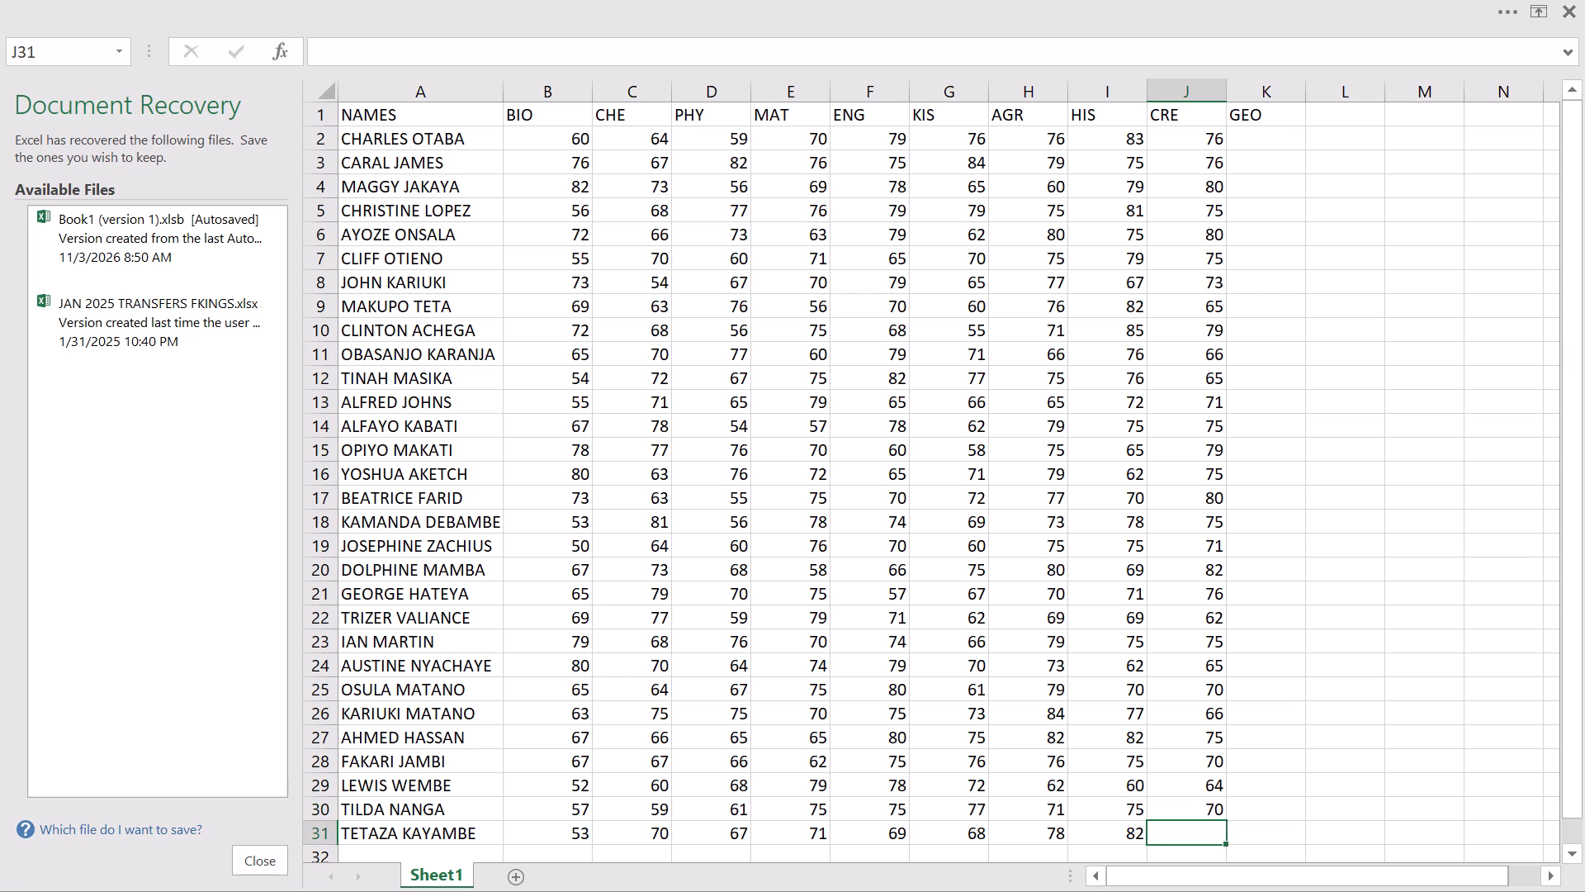
key("7")
key("1")
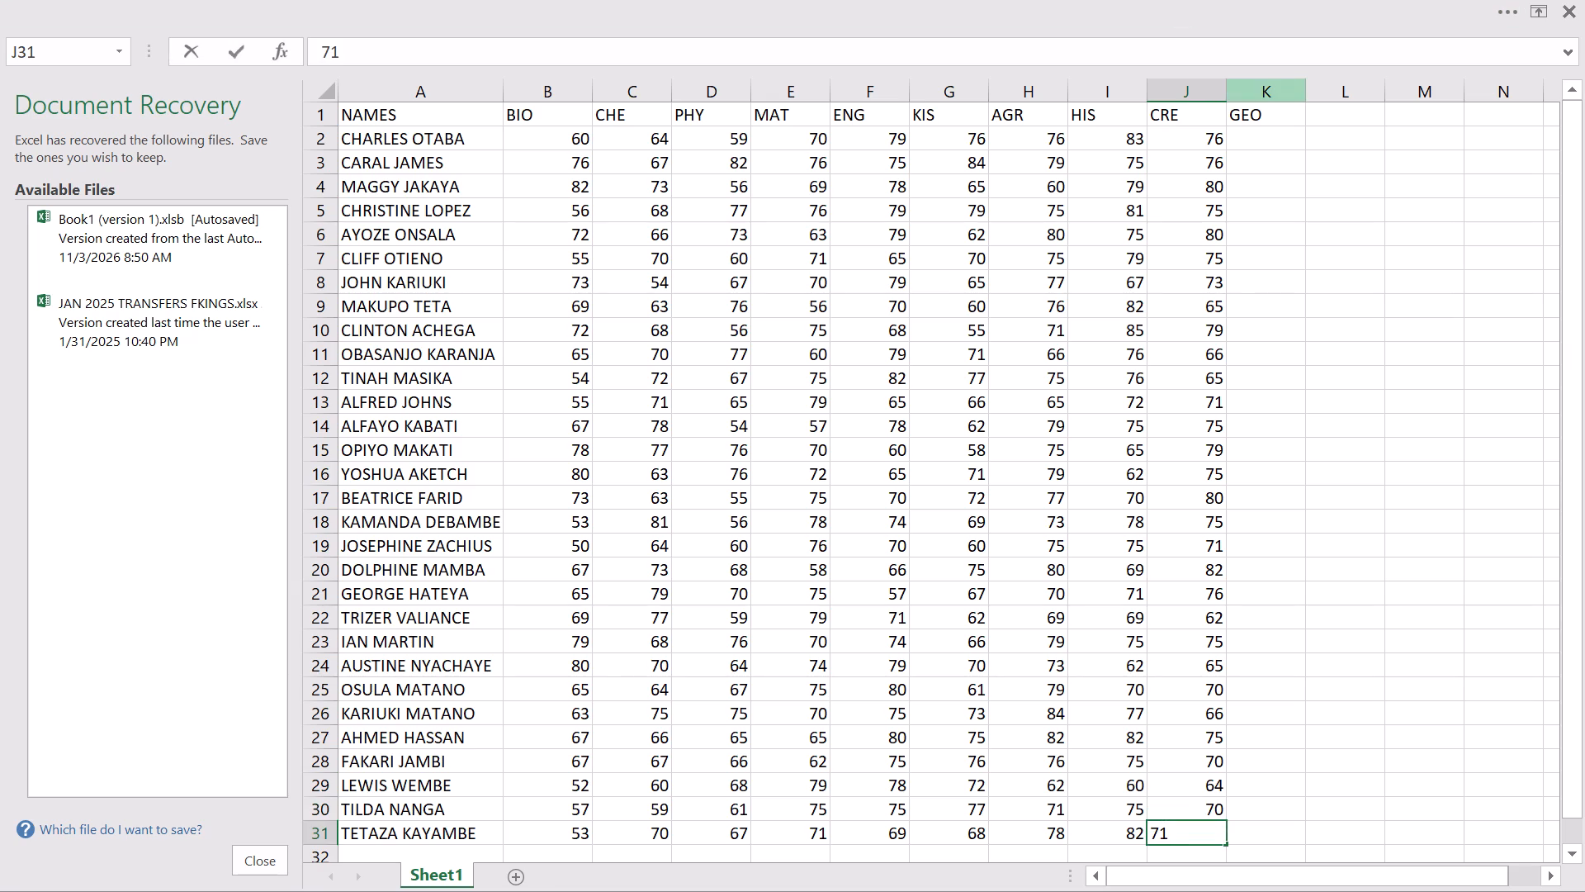
Enter the GEO marks 71, 70, 66, 67 and 79 for the first five students in cells K2 to K6.
left_click(1258, 141)
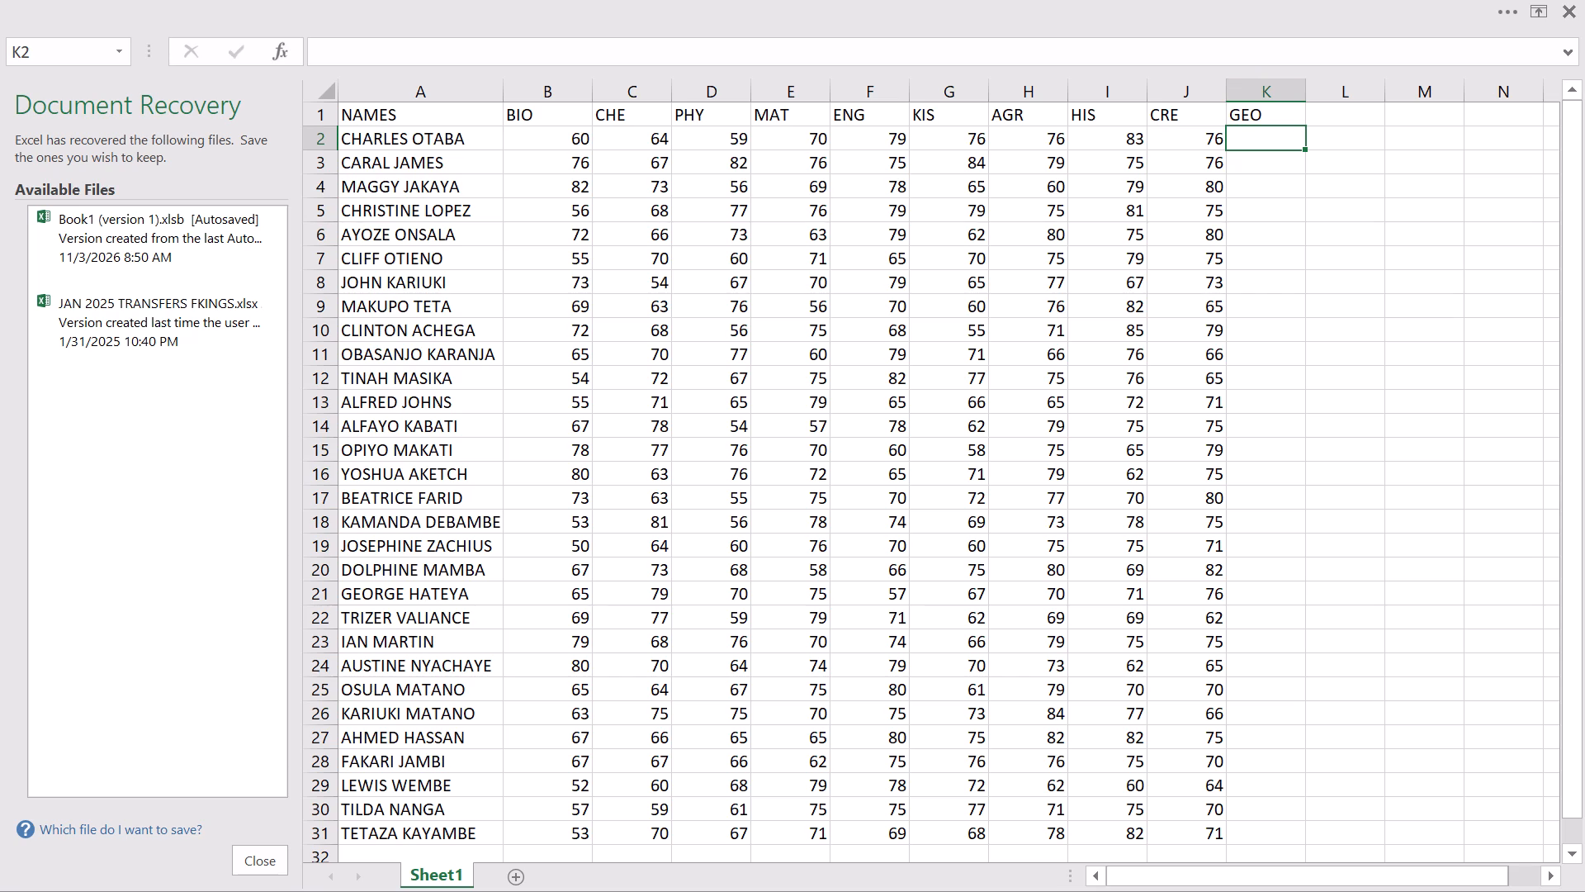
key("7")
key("1")
key("Down")
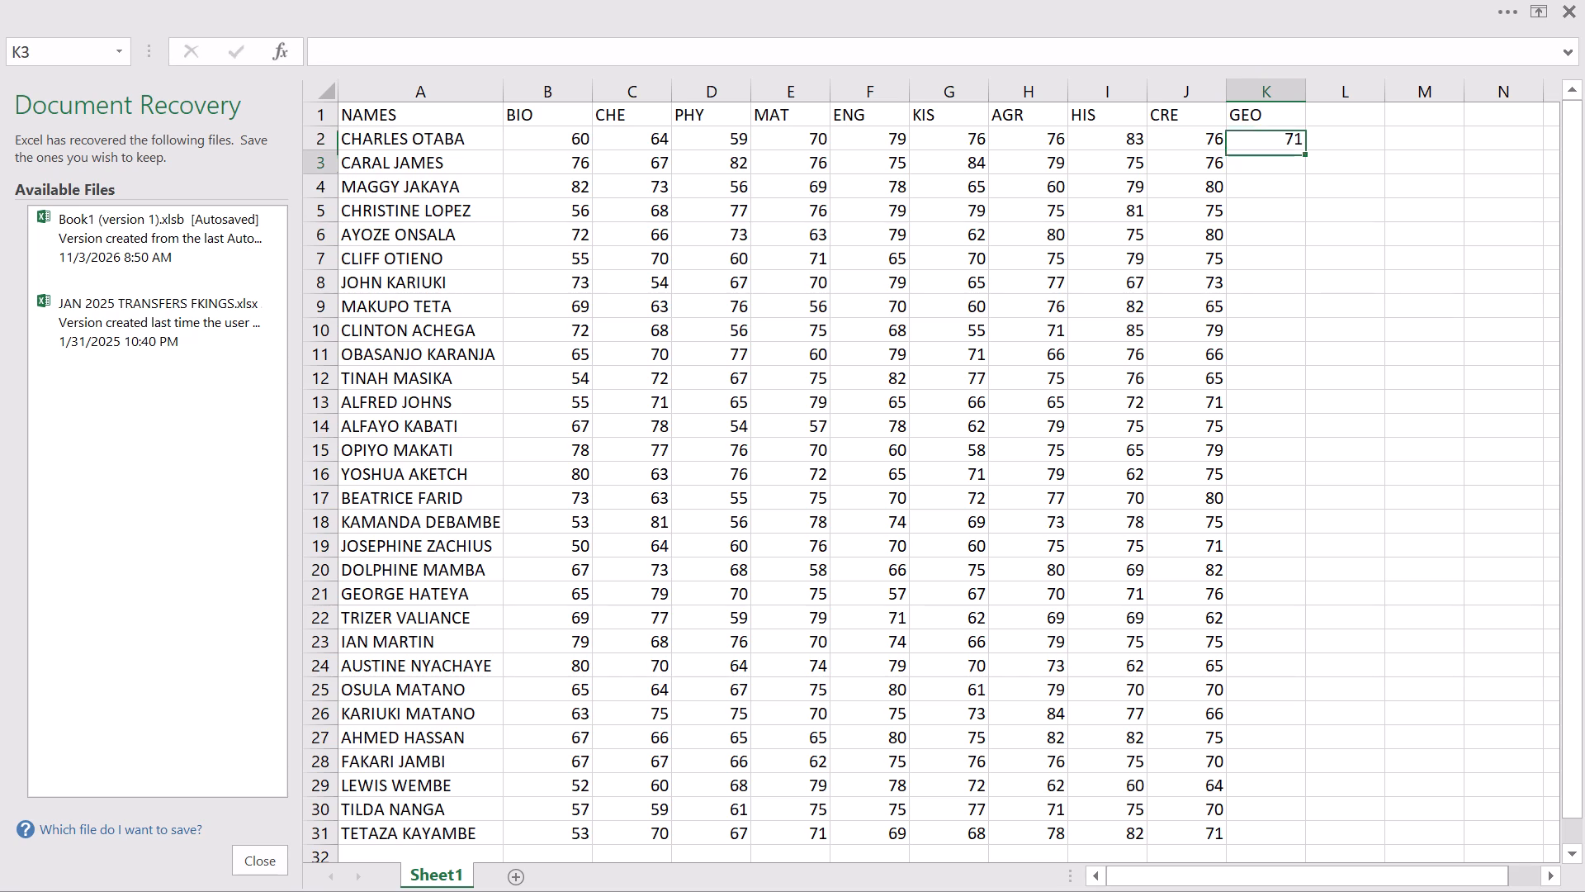
type("70")
key("Down")
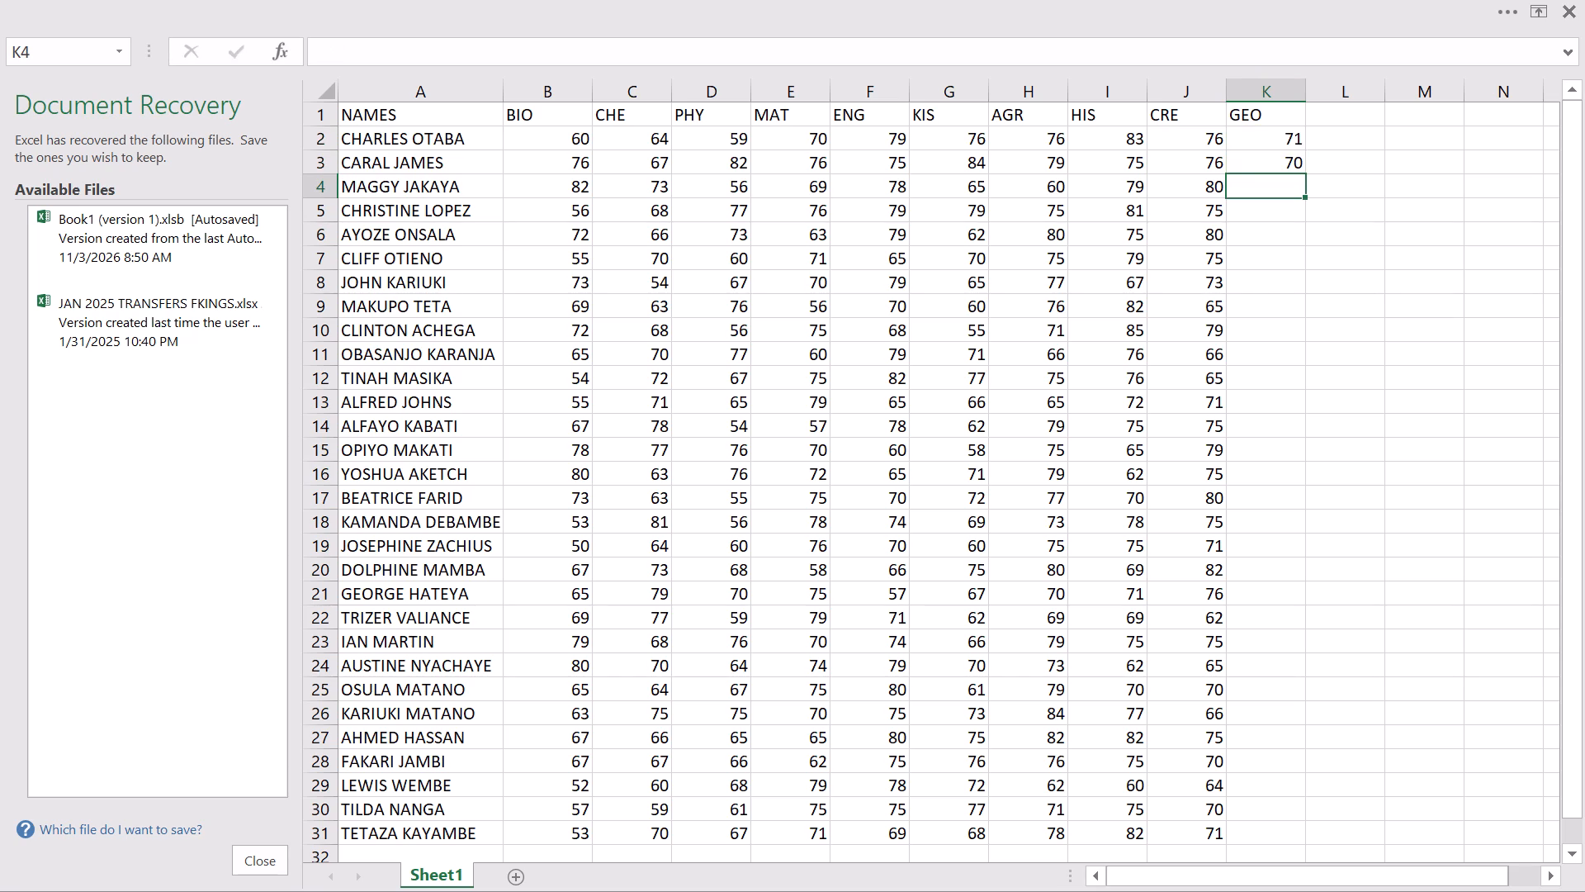
type("66")
key("Down")
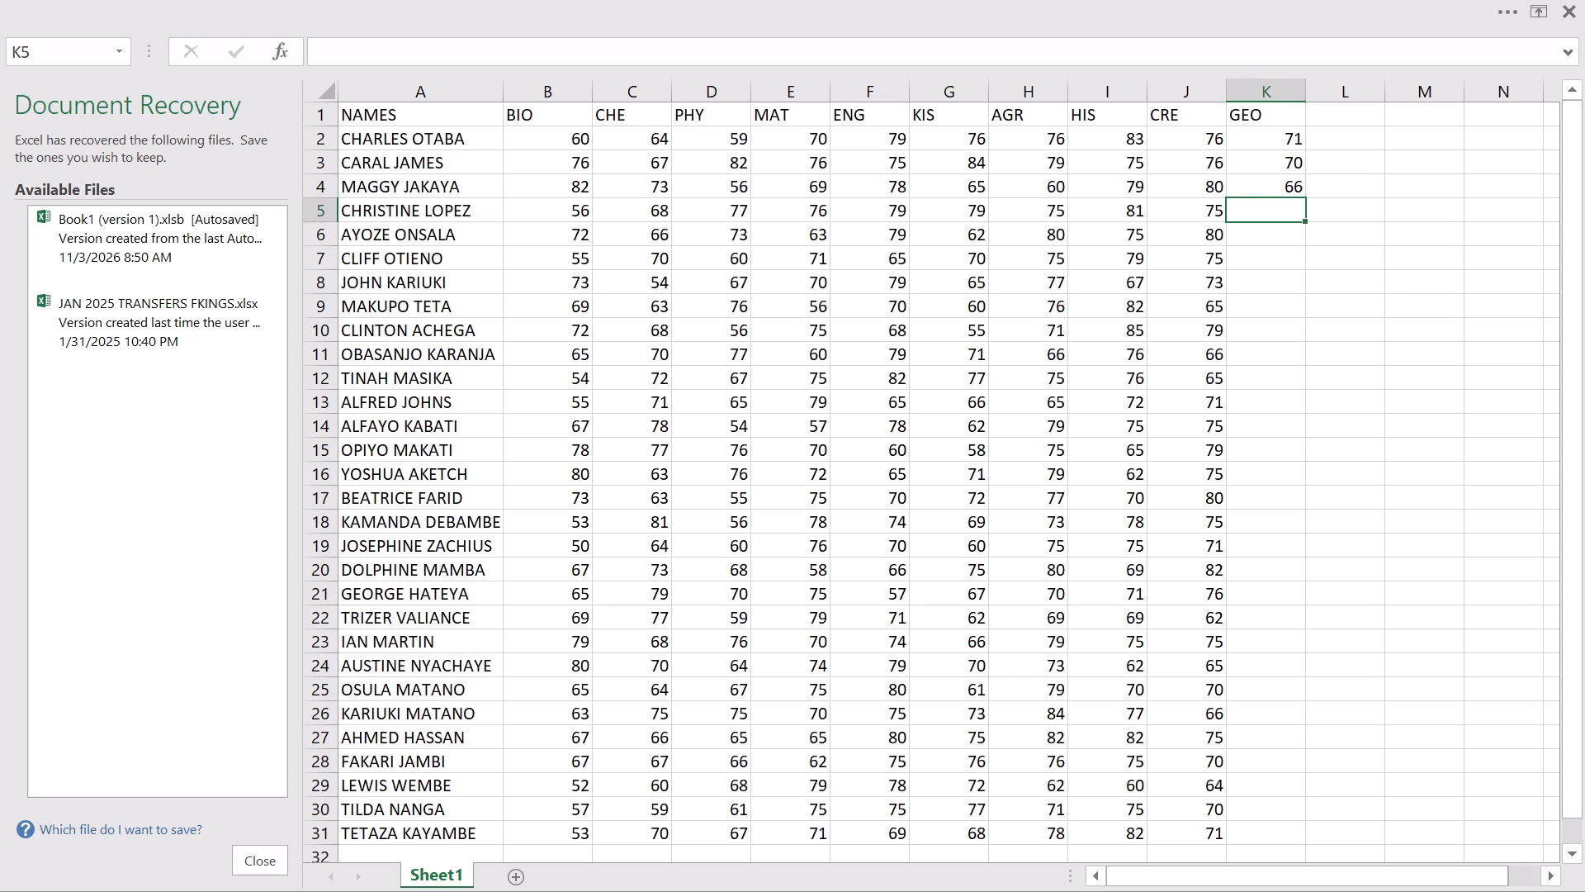
type("67")
key("Down")
key("7")
key("9")
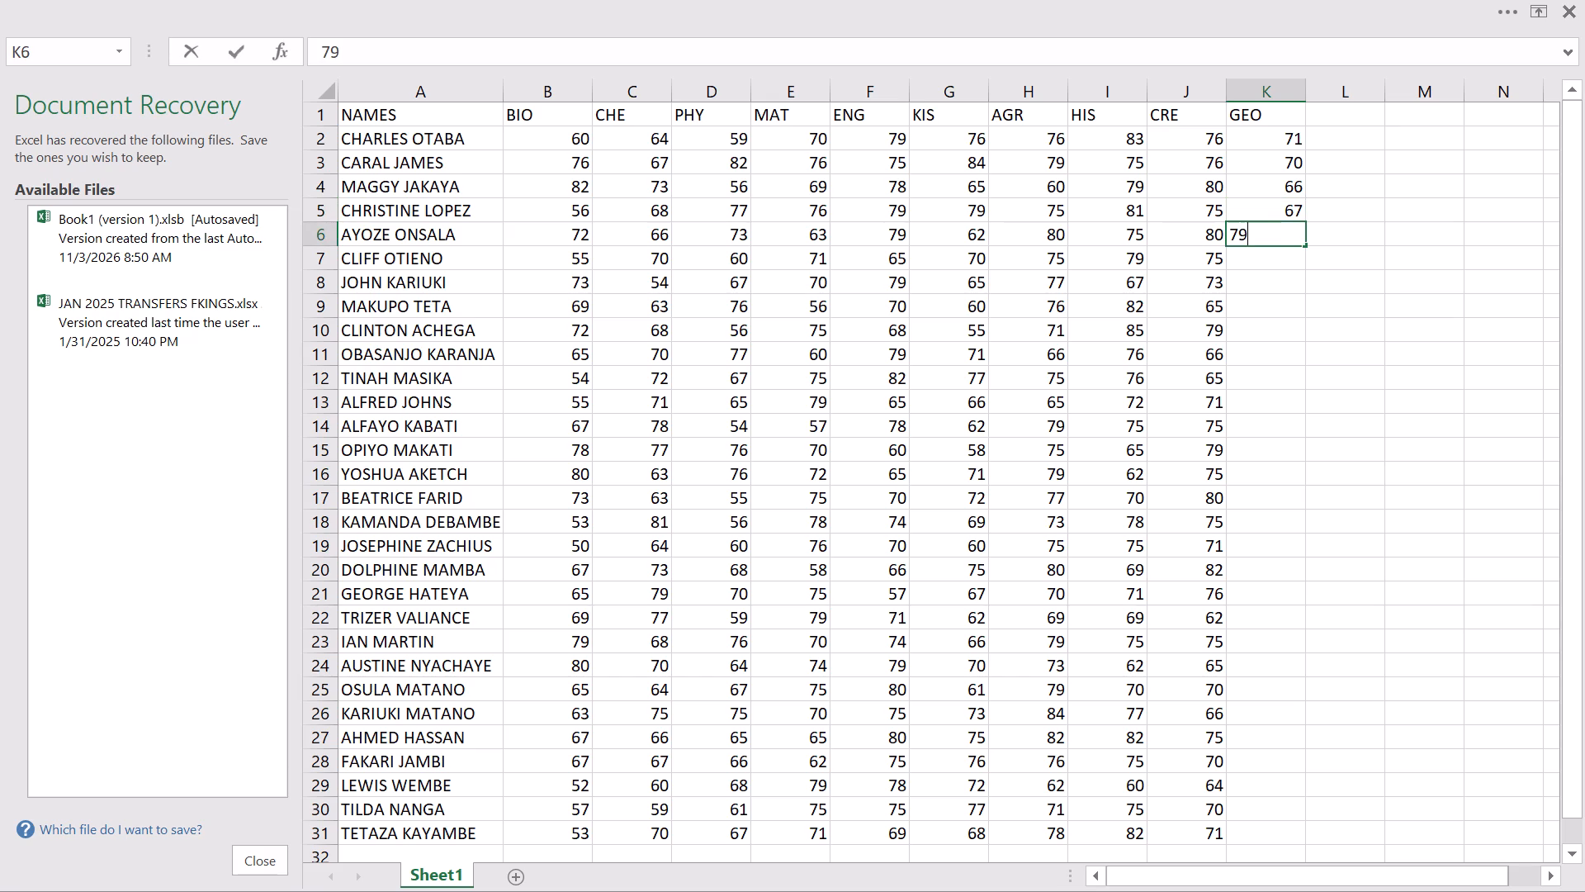
key("Down")
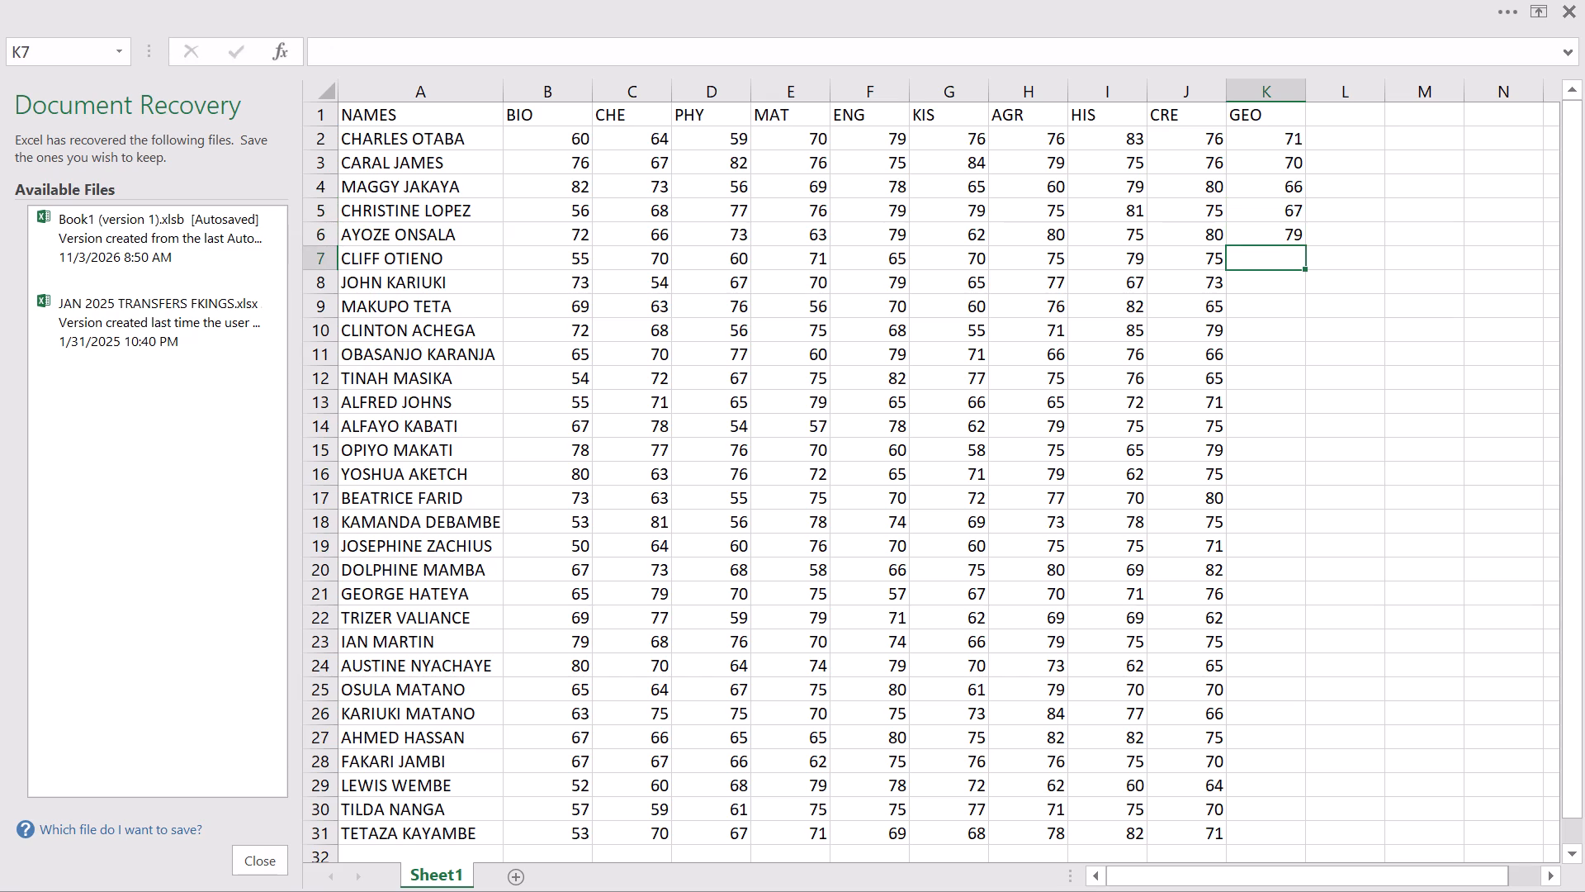
Enter the GEO marks 78, 75, 70, 72 and 75 for the next five students in cells K7 to K11.
type("78")
key("Down")
key("7")
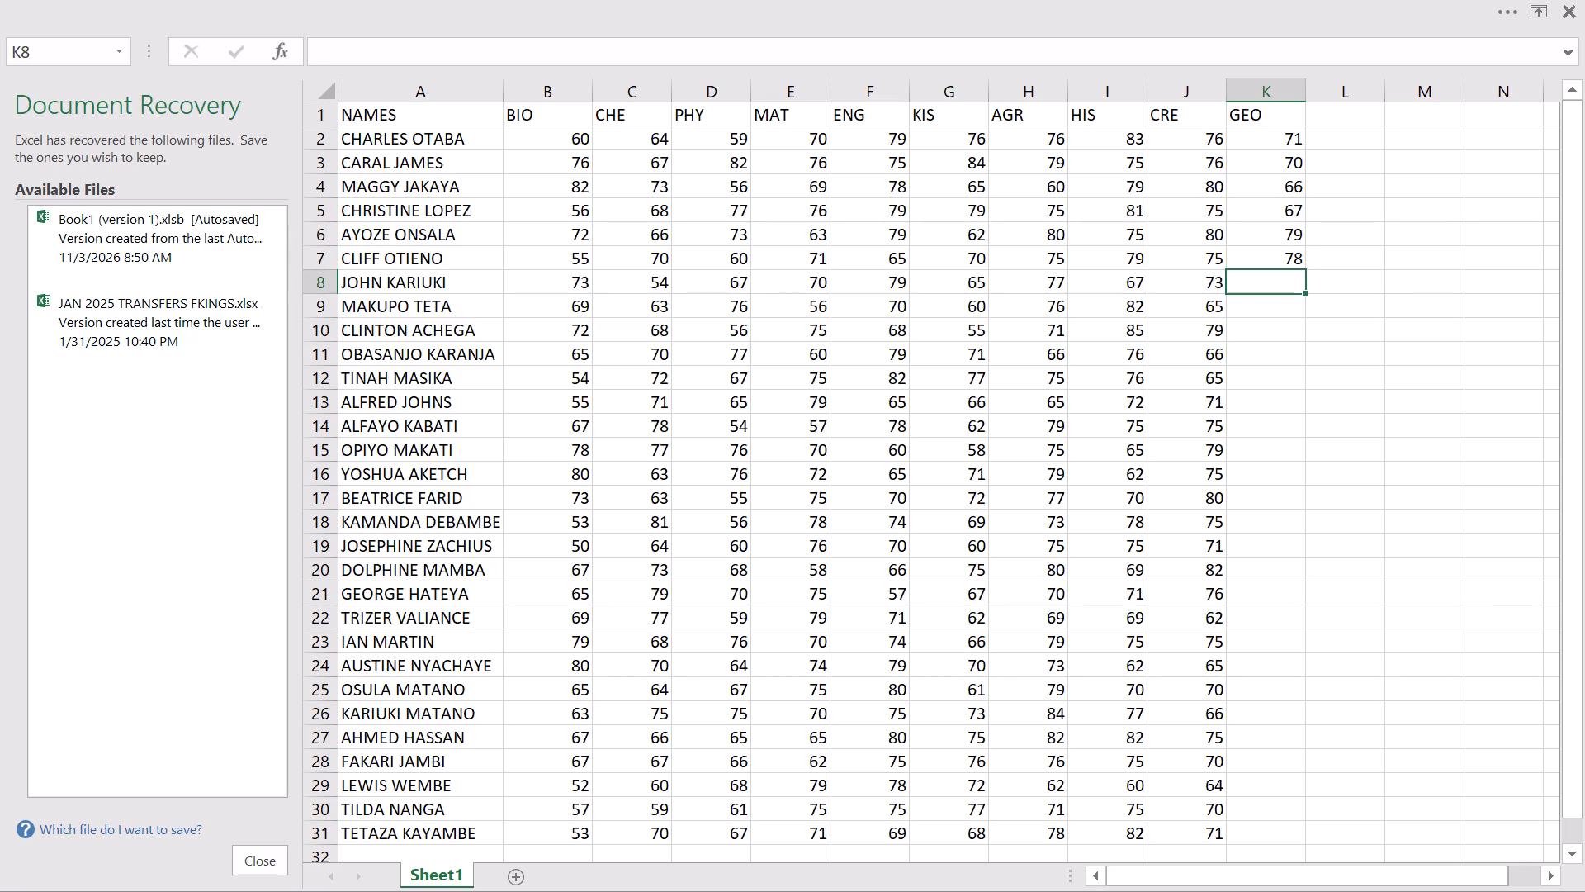
key("5")
key("Down")
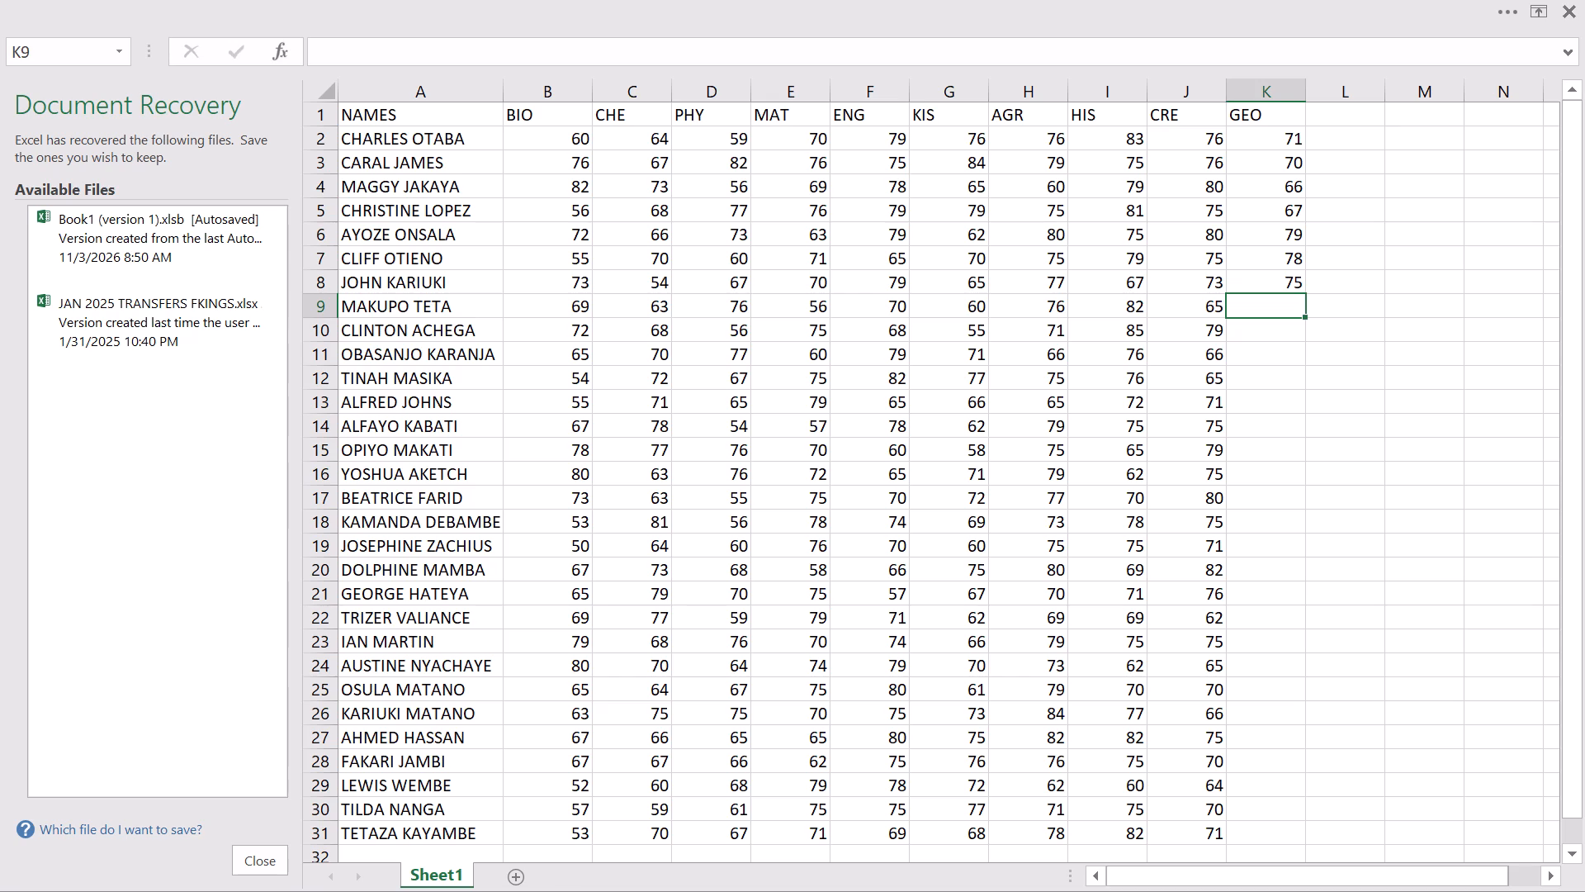
key("7")
key("0")
key("Down")
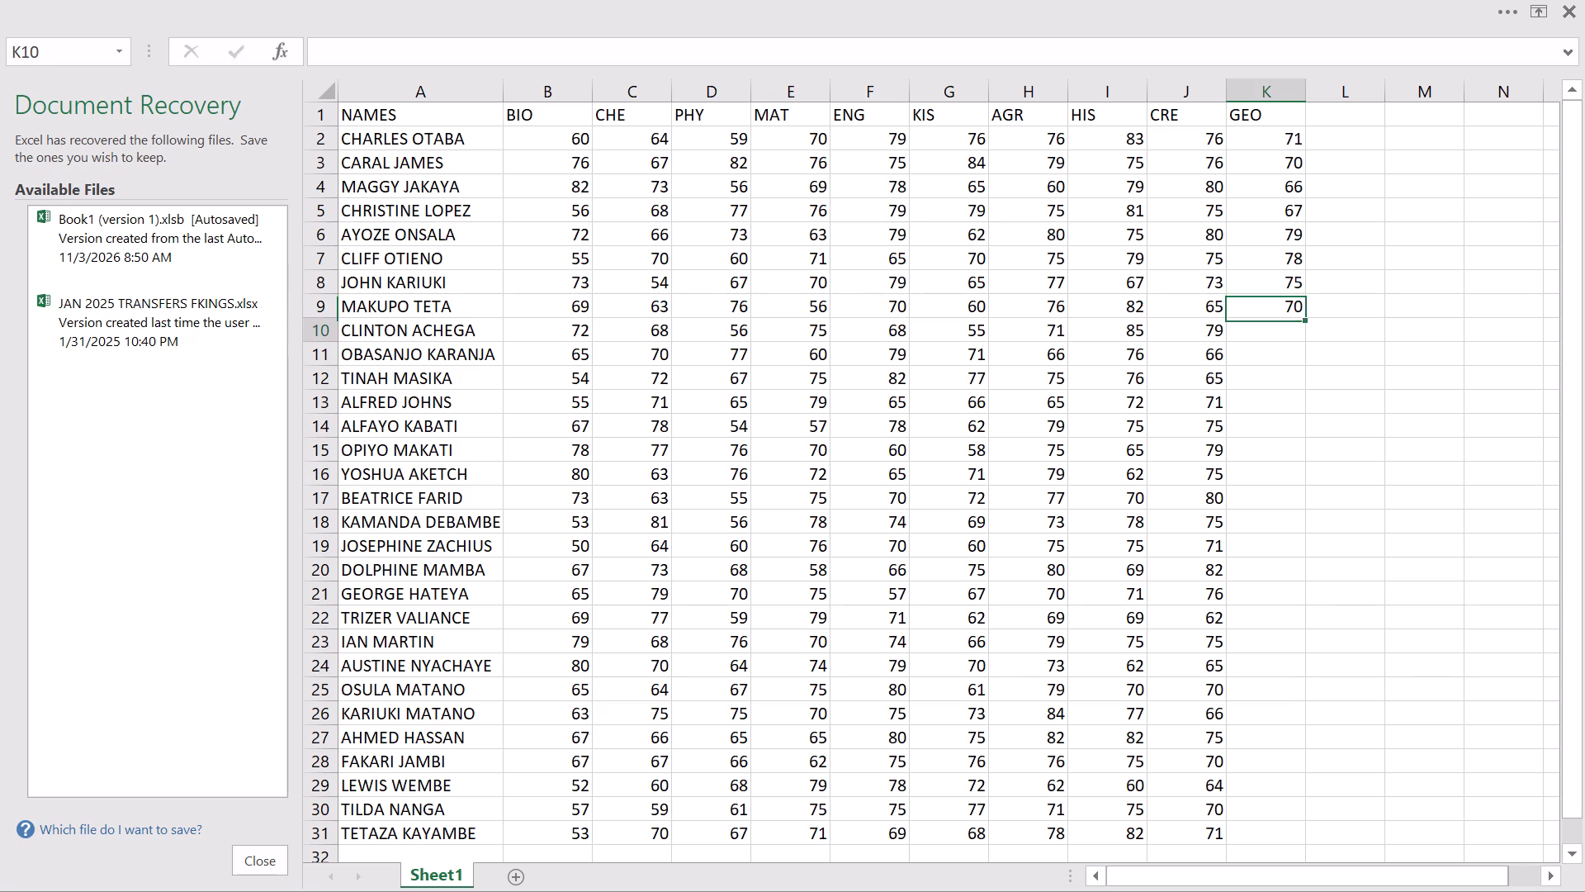
key("7")
key("2")
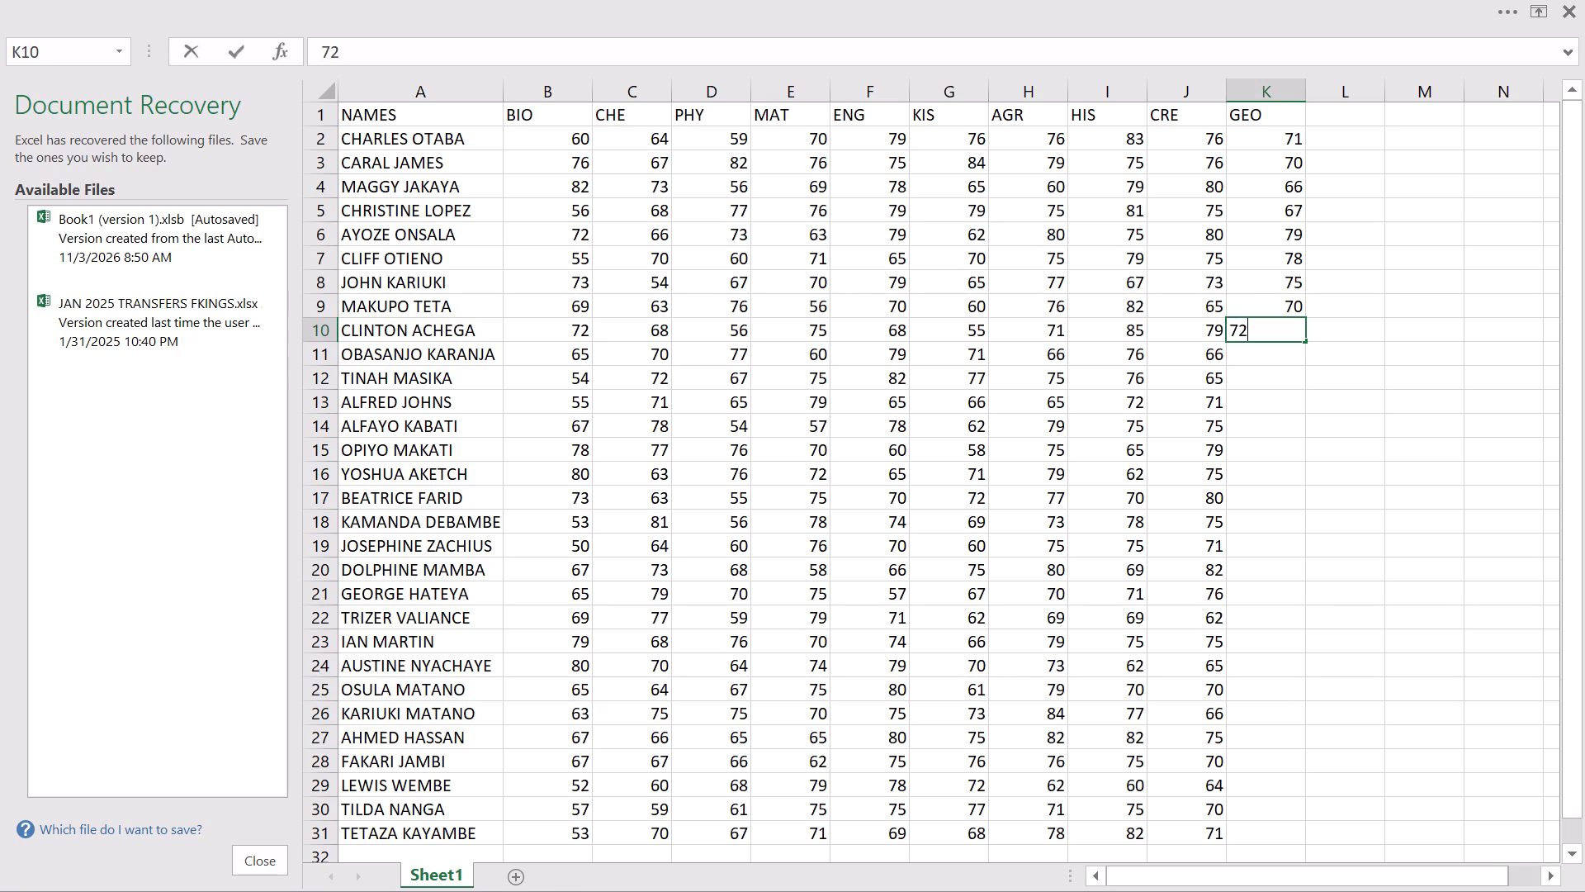
key("Down")
key("7")
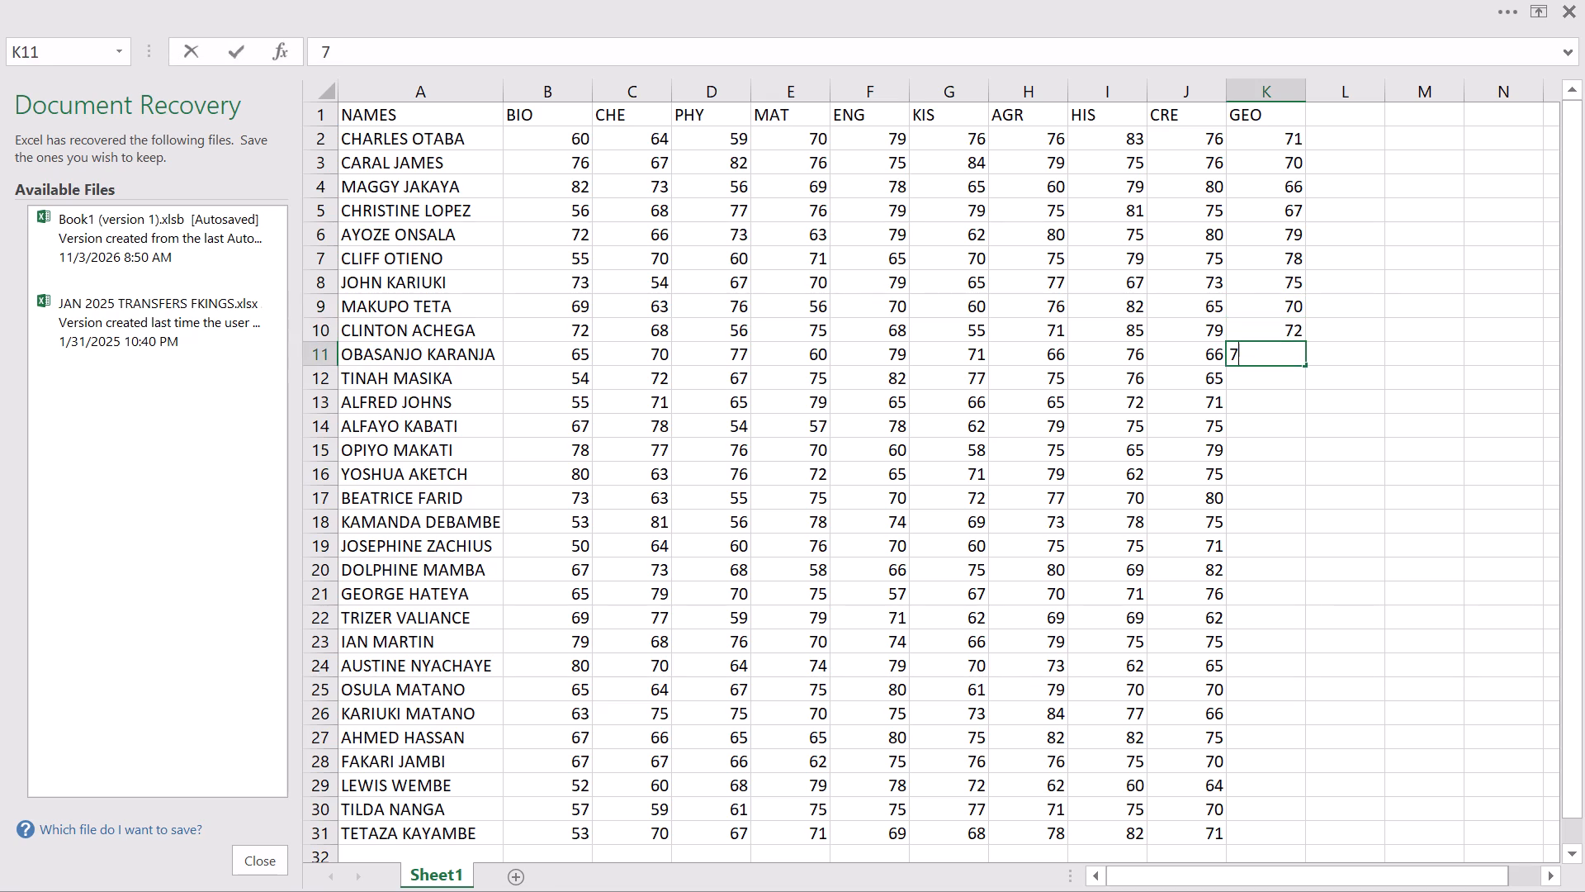
key("5")
key("Down")
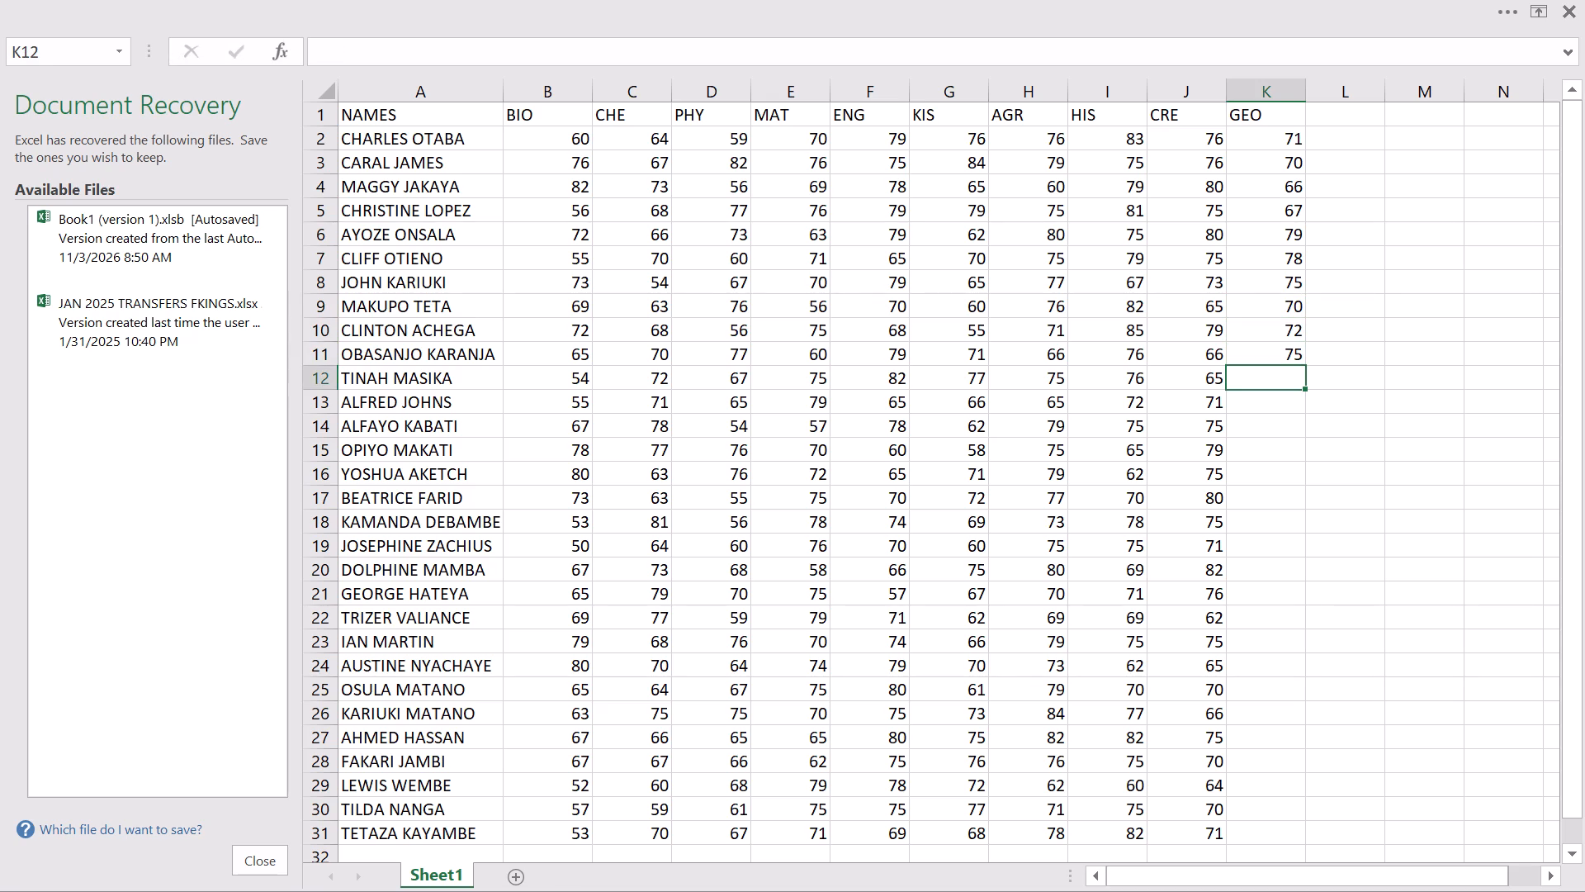
Enter the GEO marks 71, 76, 70, 73 and 69 for the next five students in cells K12 to K16.
type("71")
key("Down")
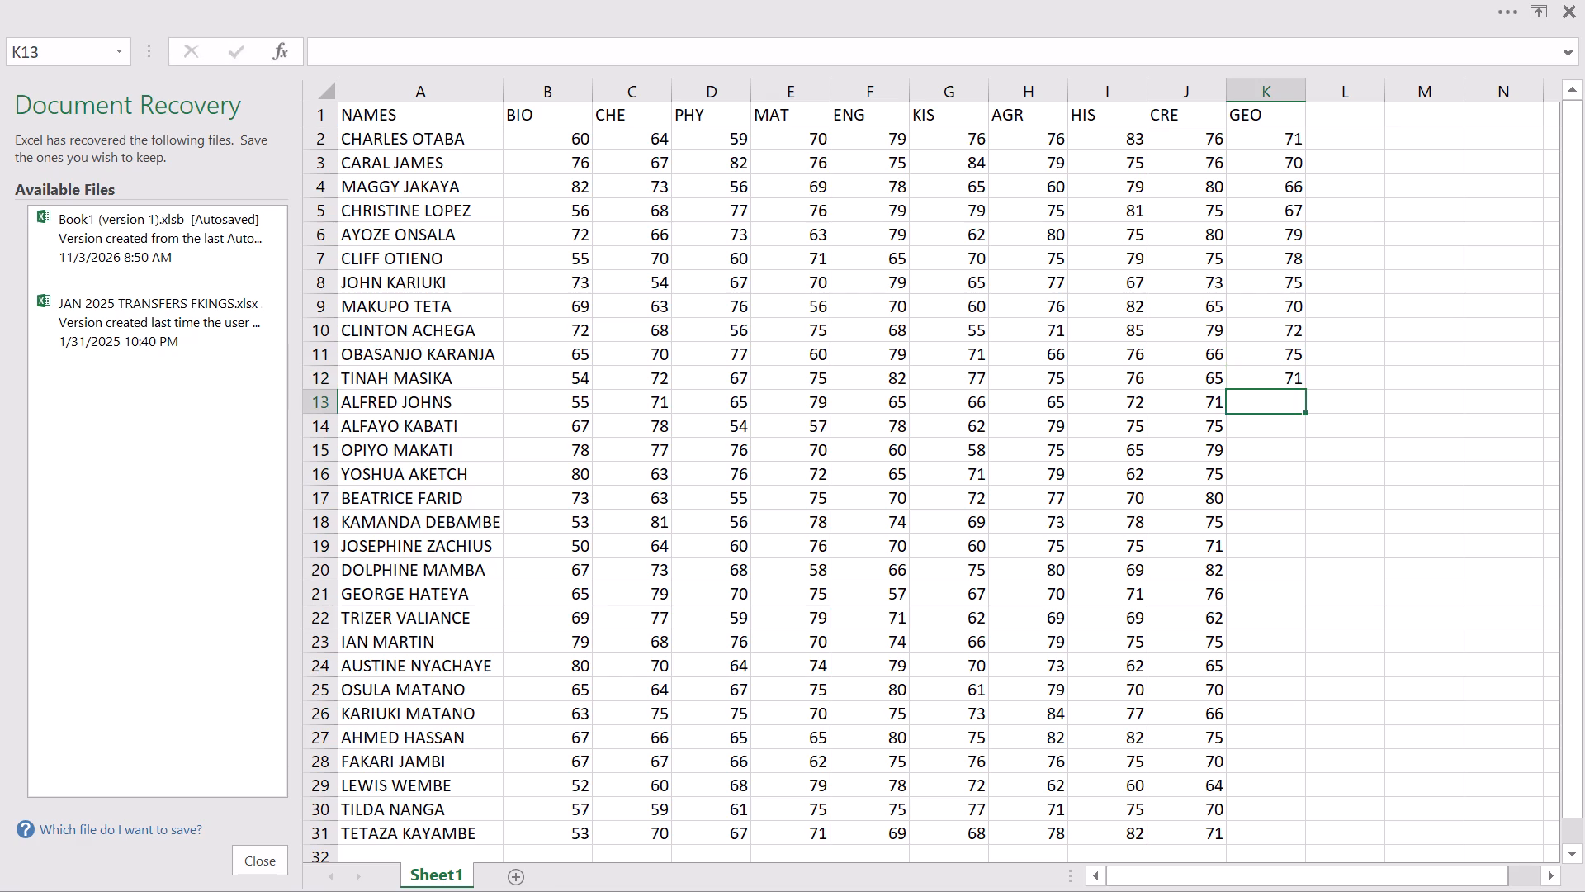
type("76")
key("Down")
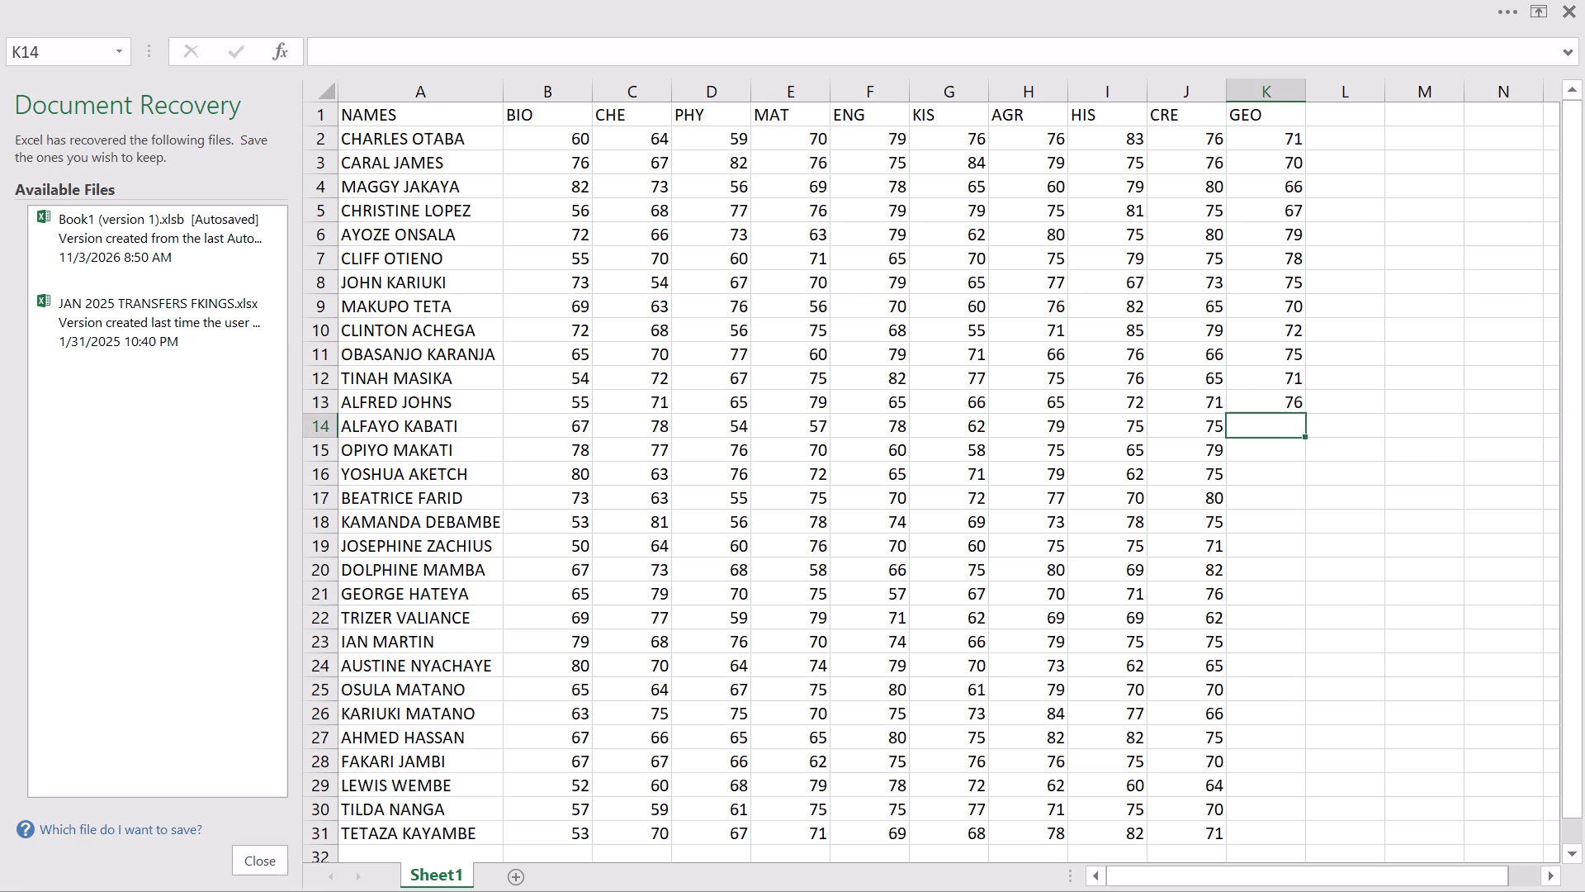
key("7")
key("0")
key("Down")
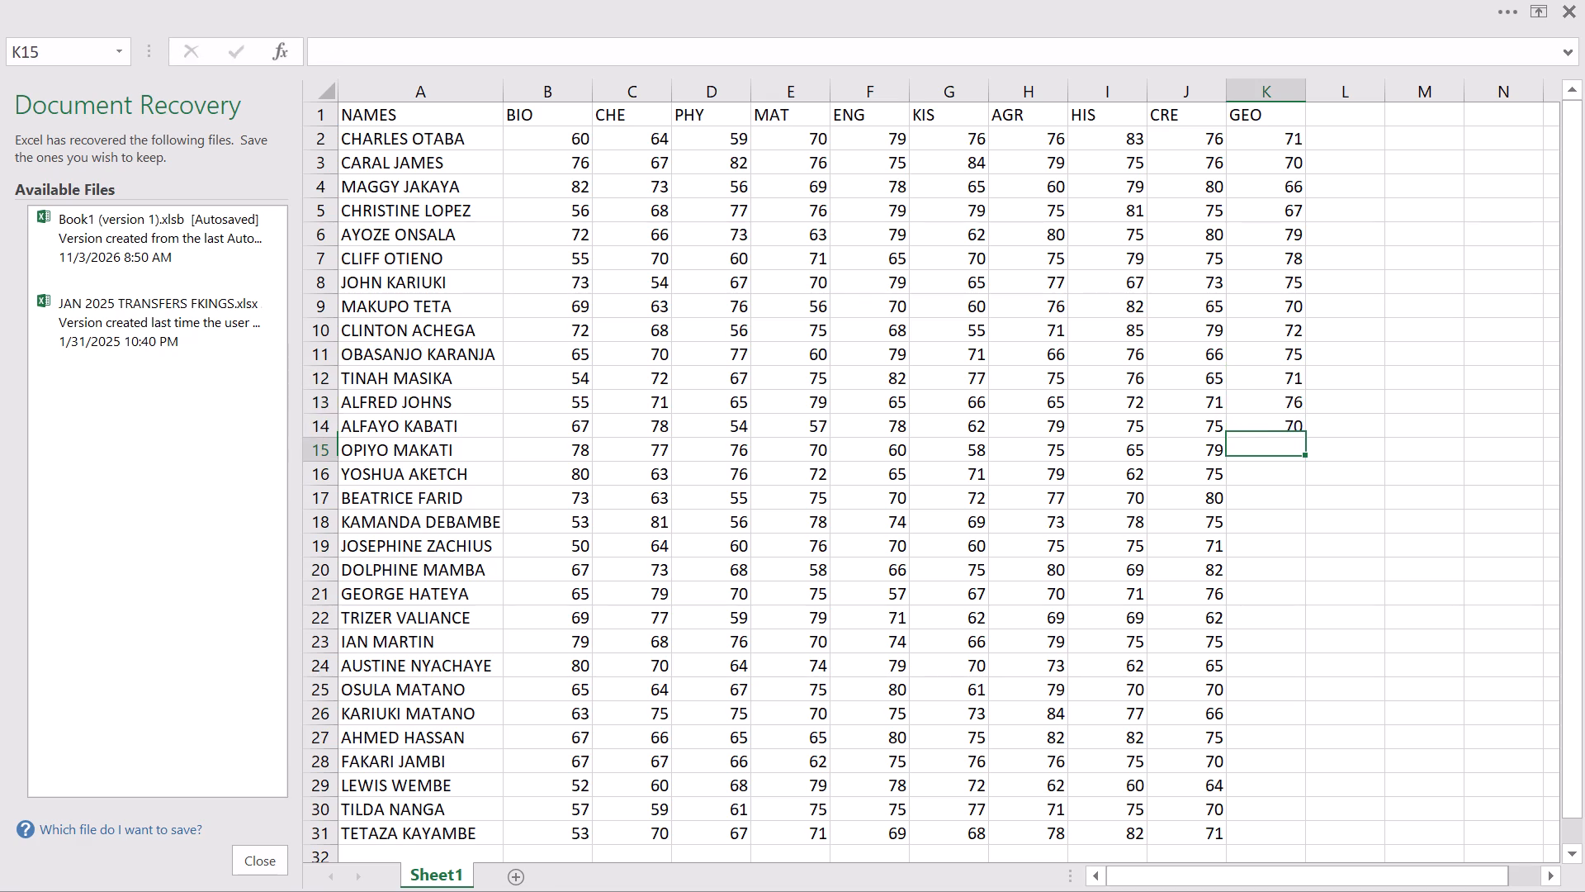
key("7")
key("3")
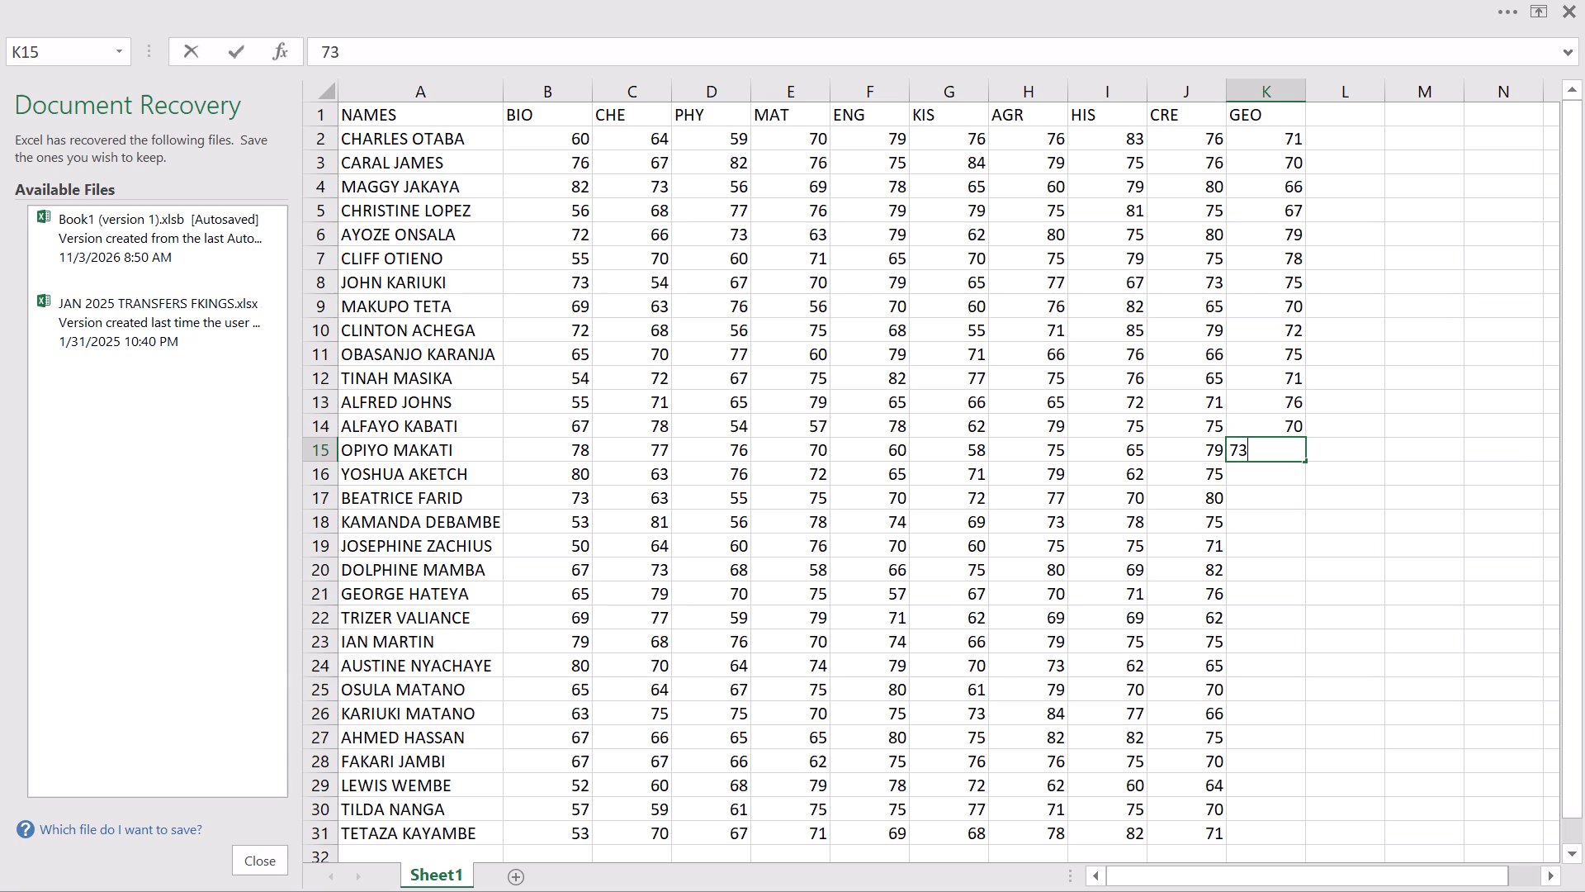
key("Down")
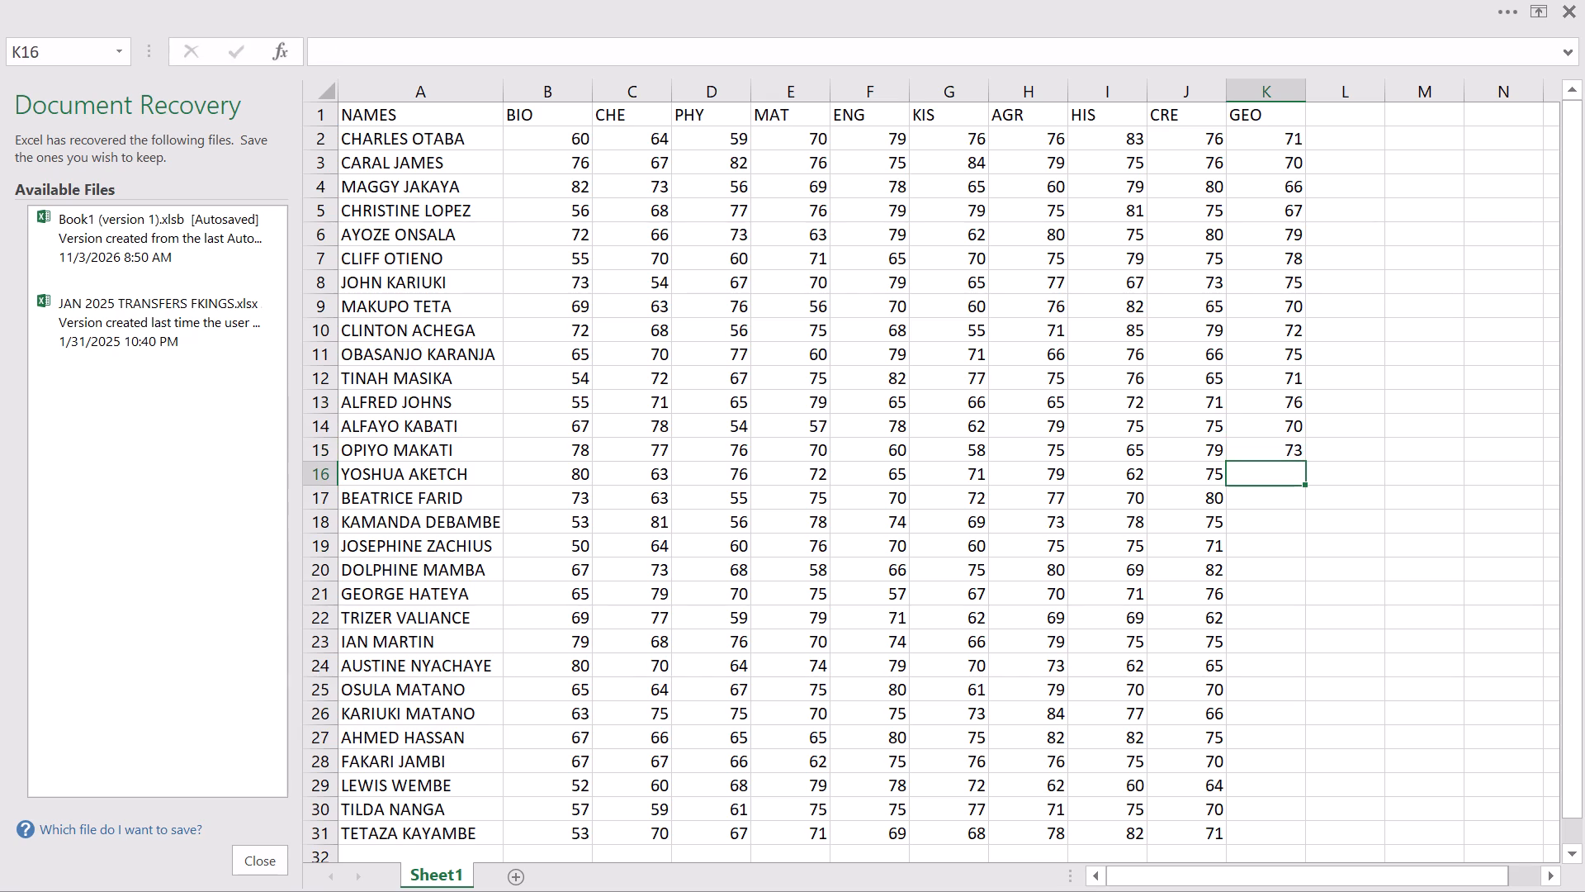
type("69")
key("Down")
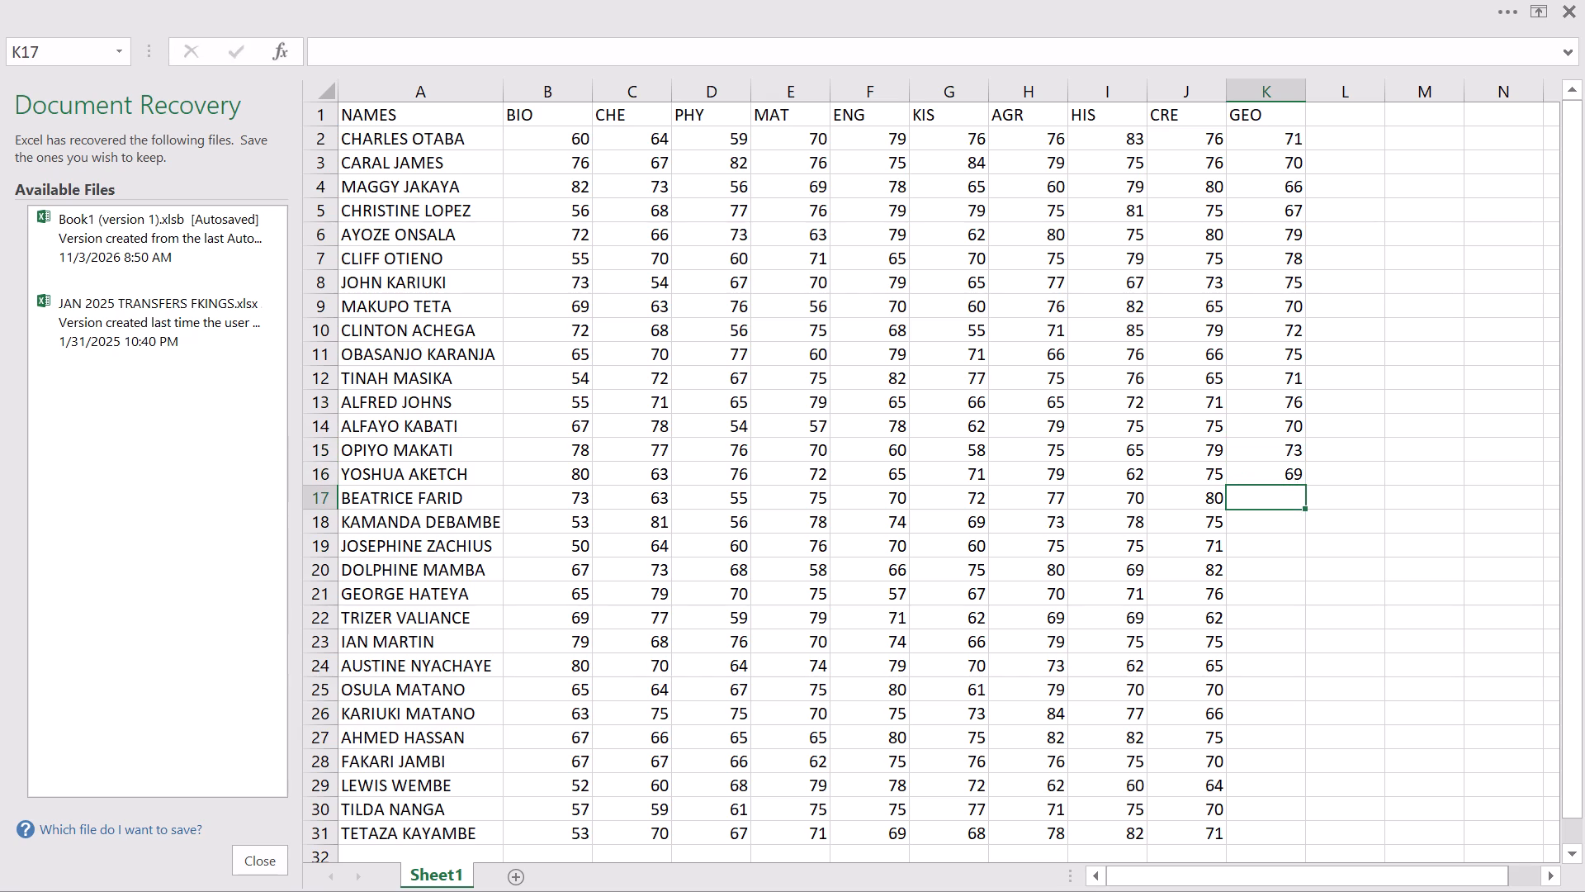
Enter the GEO marks 63, 75, 66, 64 and 66 for the next five students in cells K17 to K21.
key("6")
key("3")
key("Down")
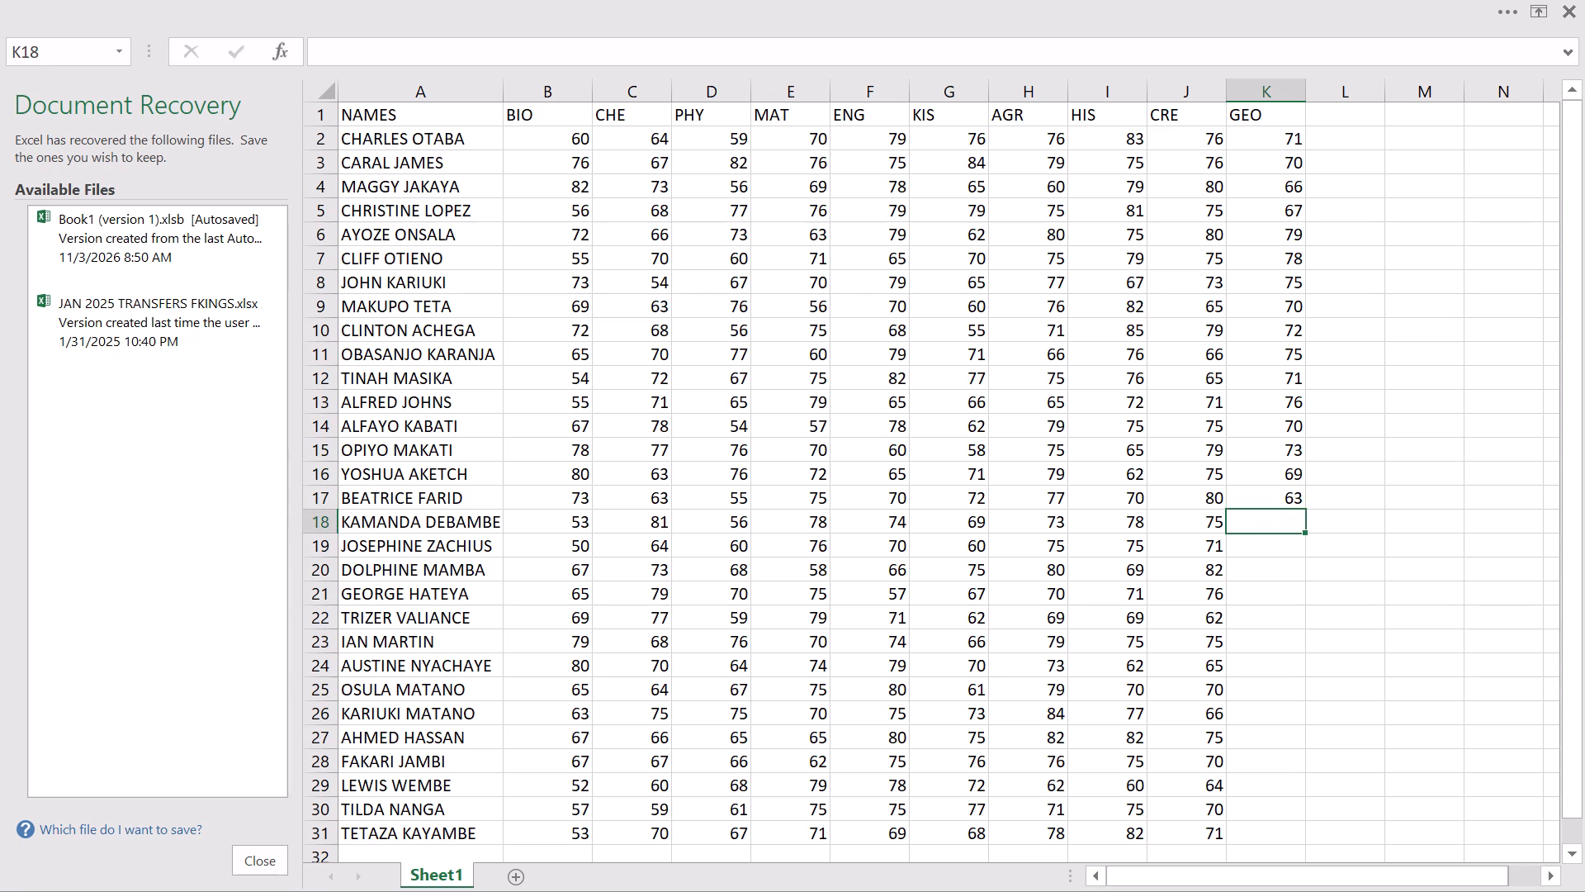
key("7")
key("5")
key("Down")
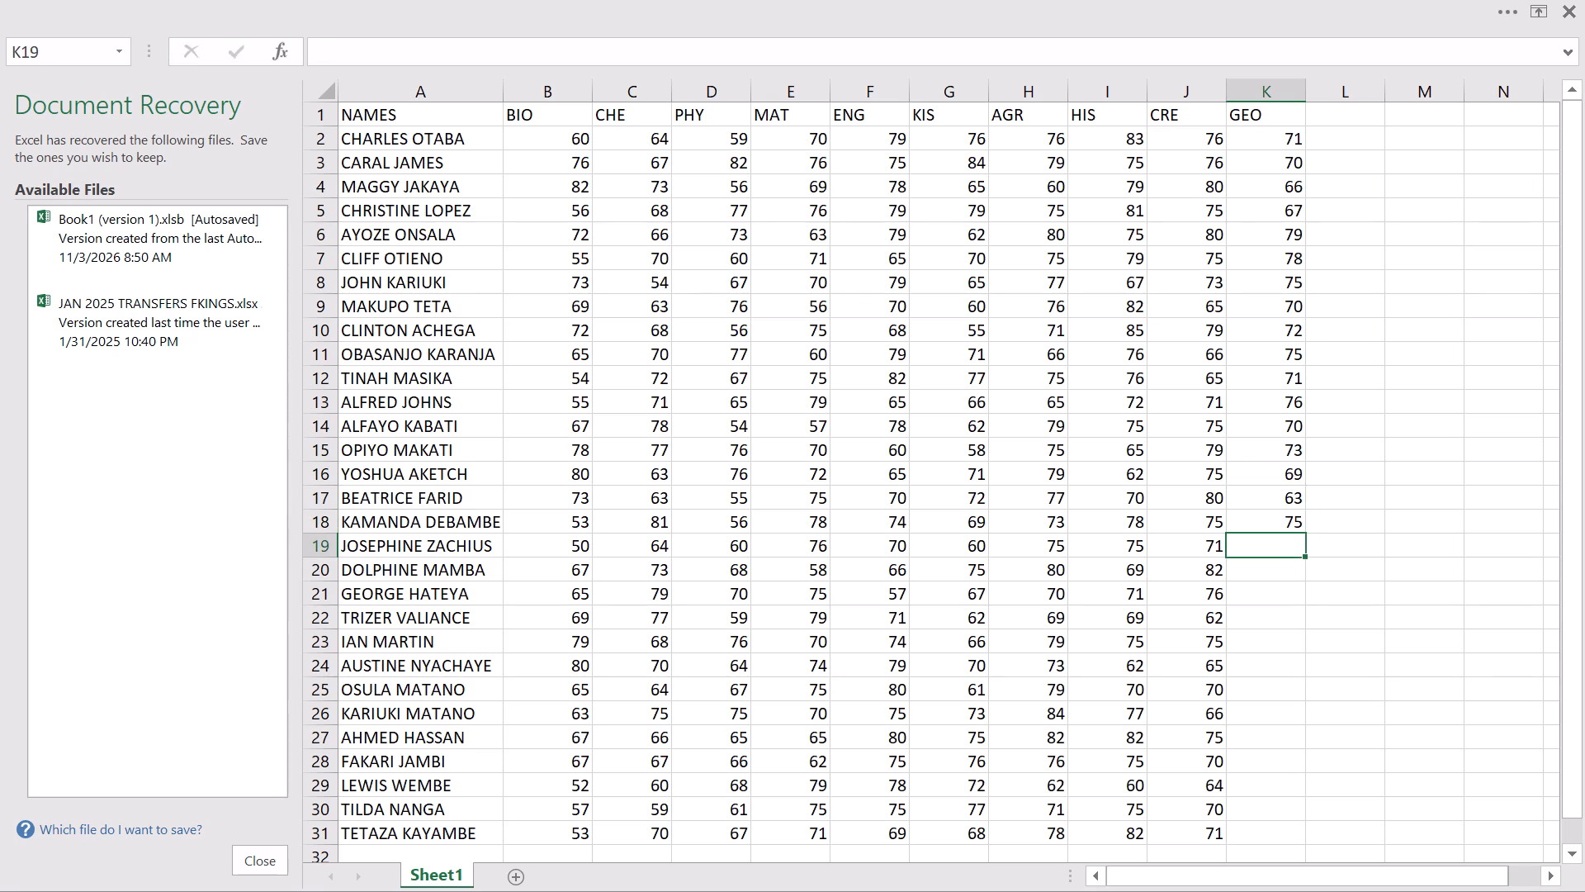
type("66")
key("Down")
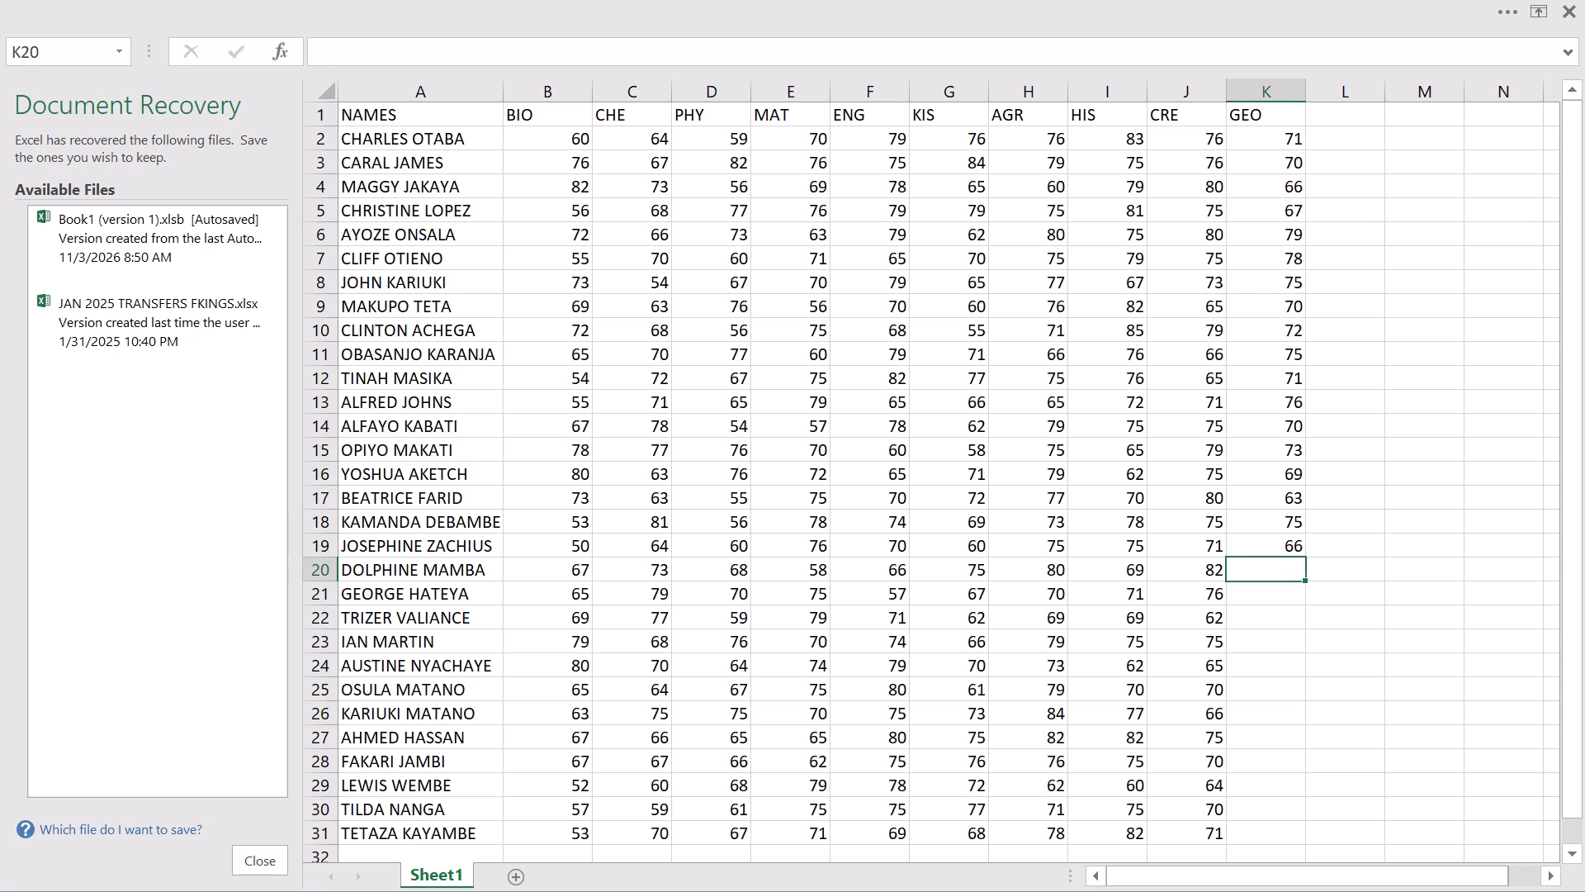
key("6")
key("4")
key("Down")
key("6")
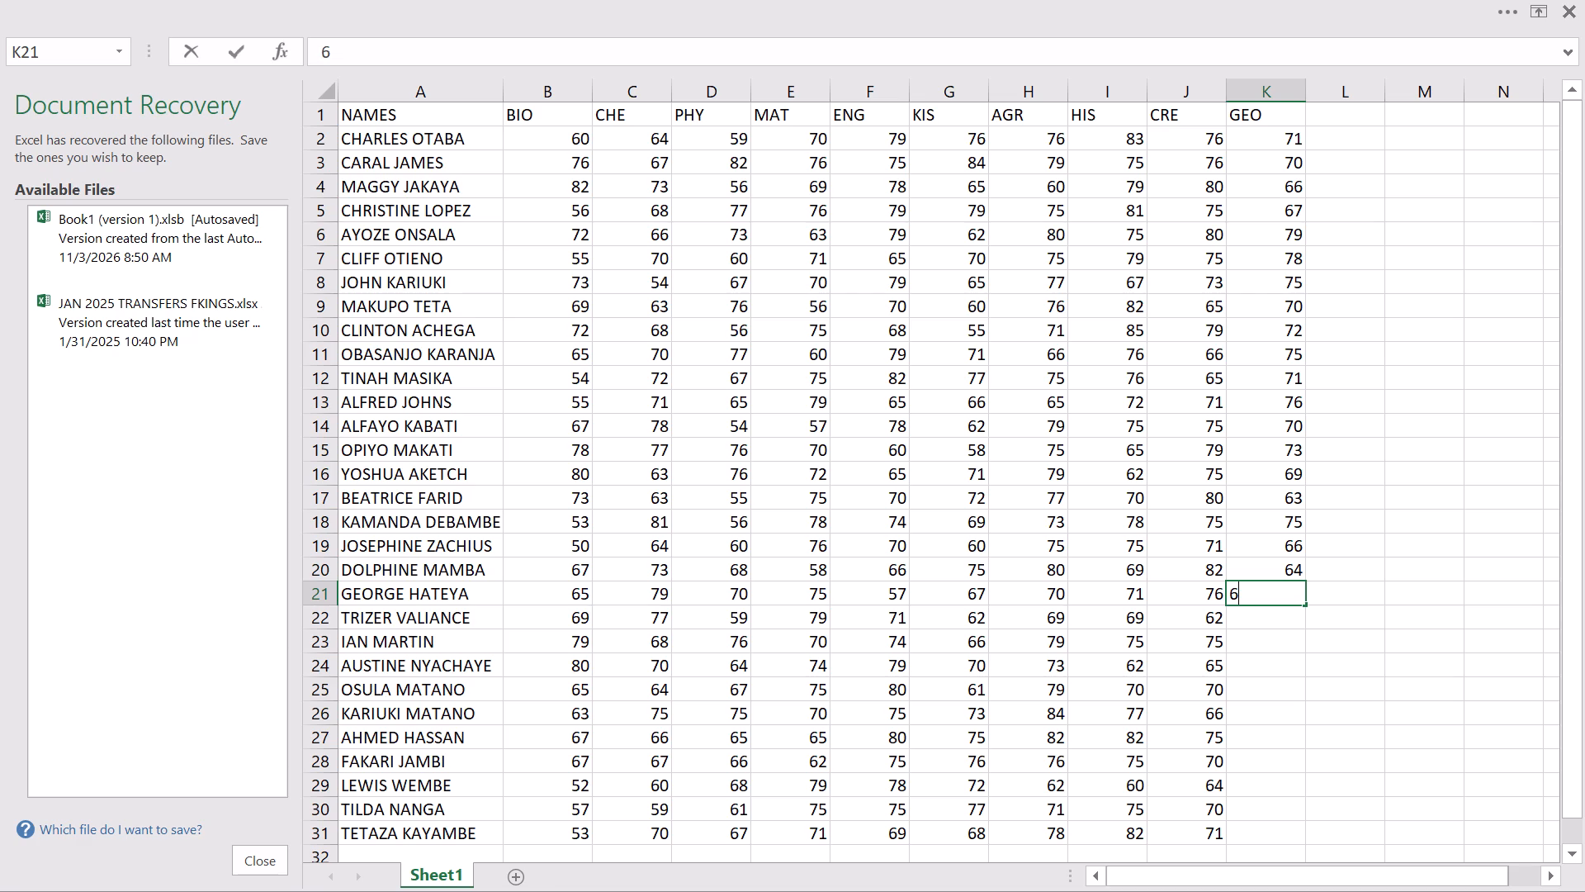
key("6")
key("Down")
Enter the GEO marks 61, 72, 69, 73 and 71 for the next five students in cells K22 to K26.
type("61")
key("Down")
type("72")
key("Down")
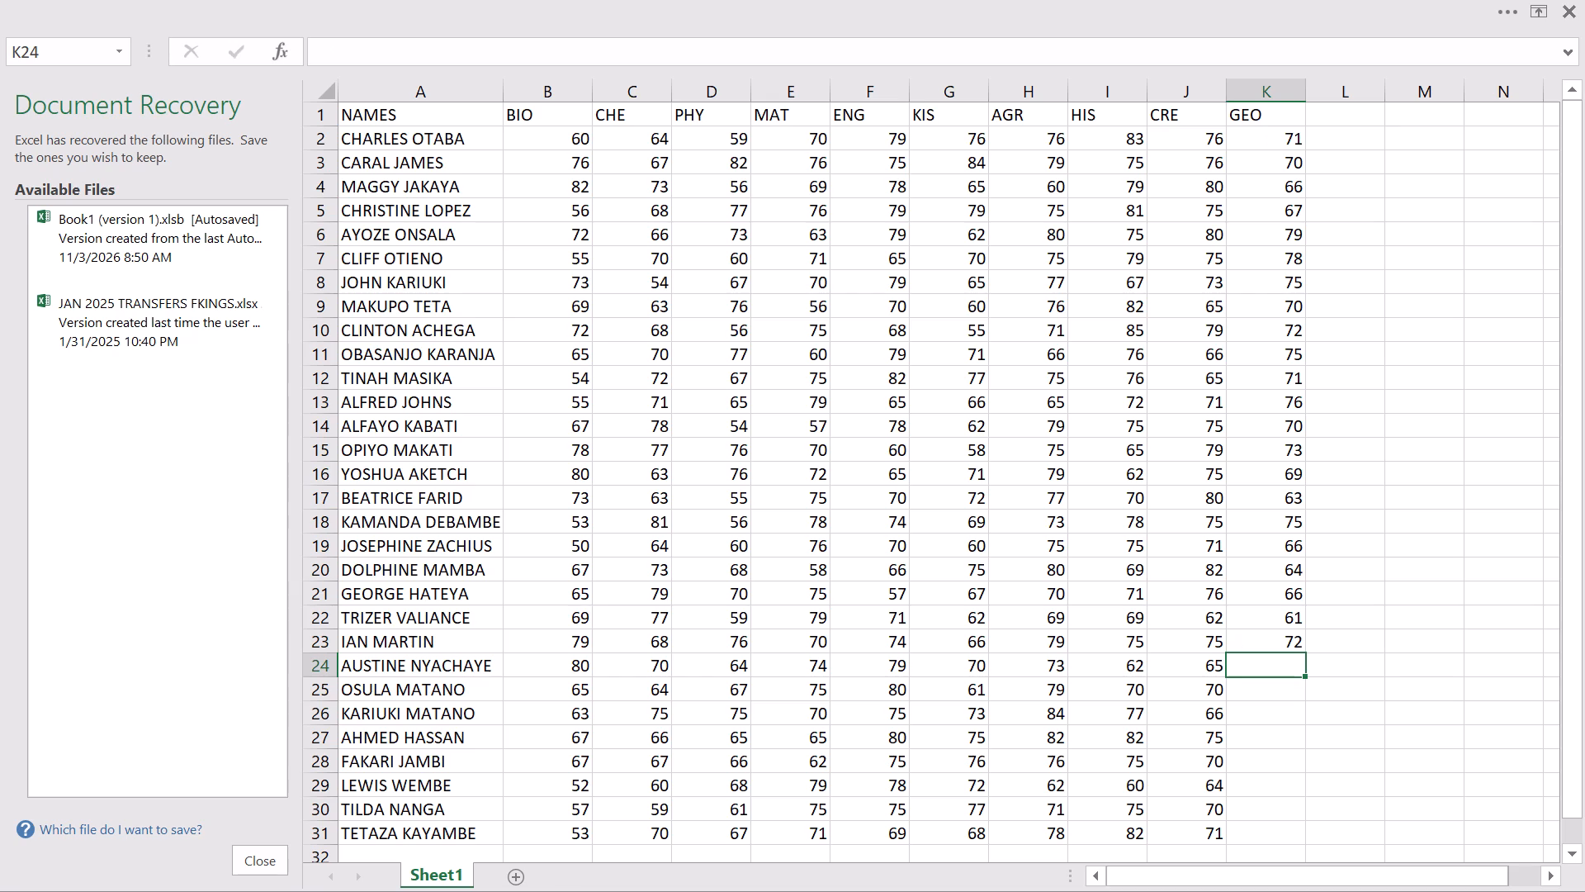
type("69")
key("Down")
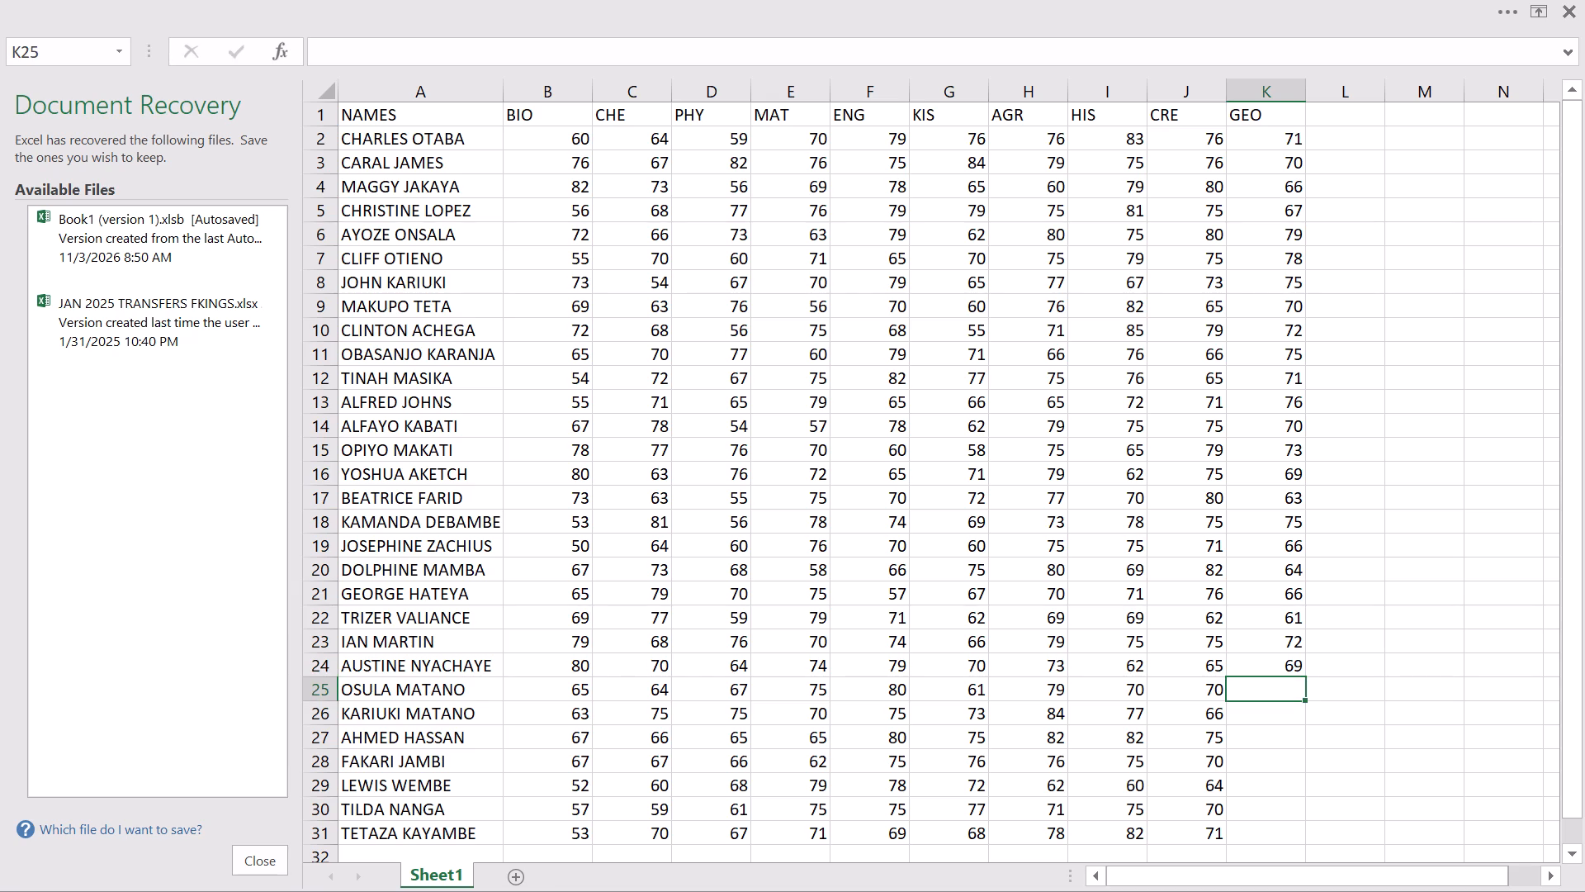
key("7")
key("3")
key("Down")
type("71")
key("Down")
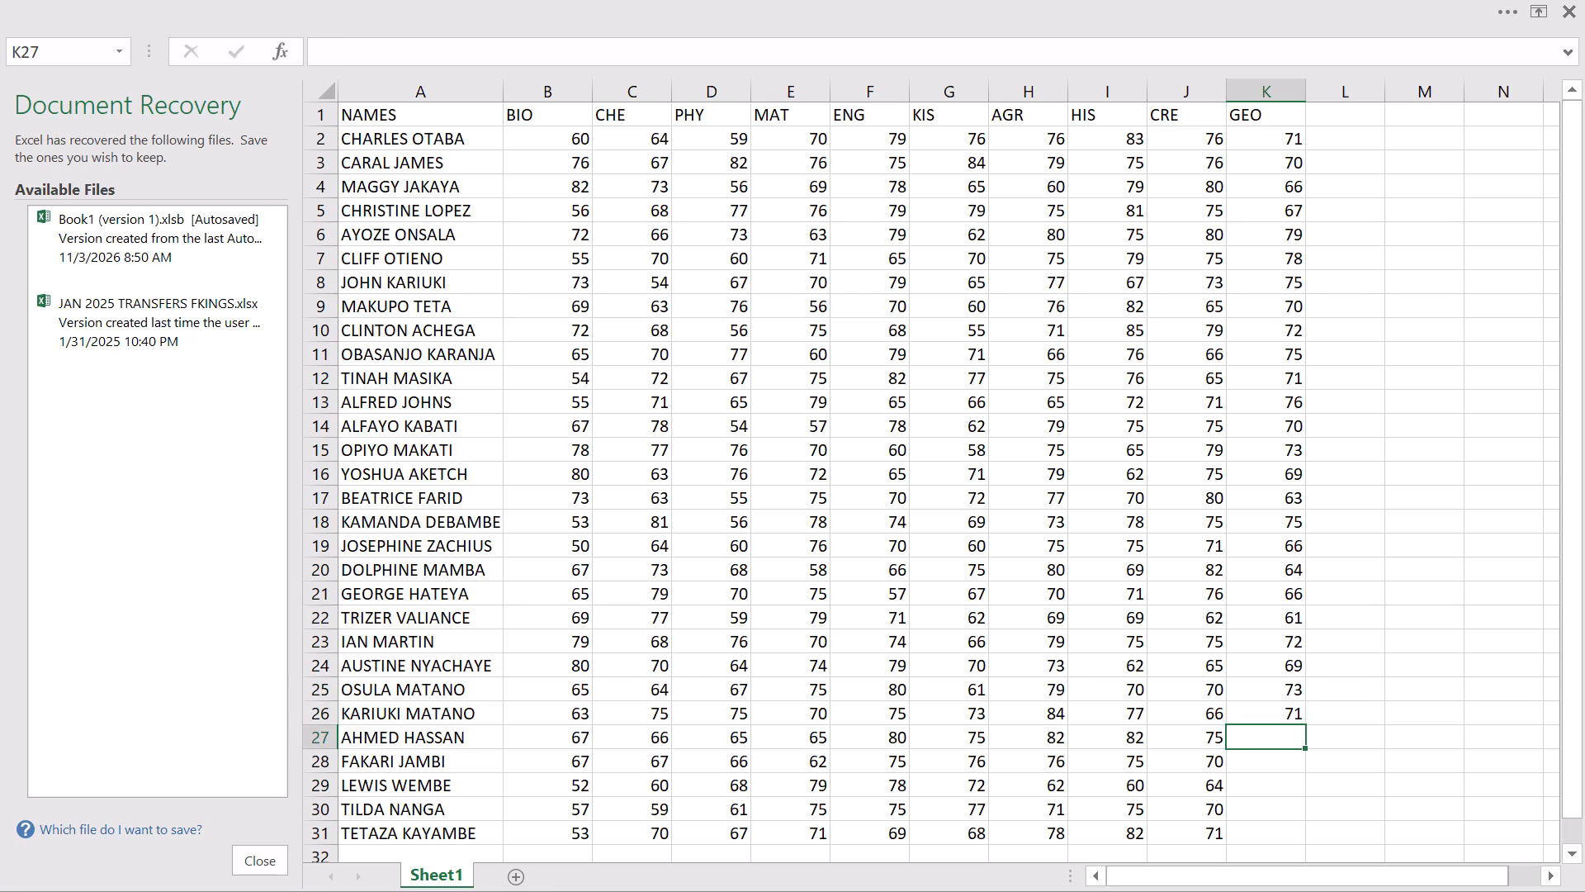
Enter the GEO marks 68, 67, 75, 63 and 78 for the last five students in cells K27 to K31.
key("6")
key("8")
key("Down")
key("6")
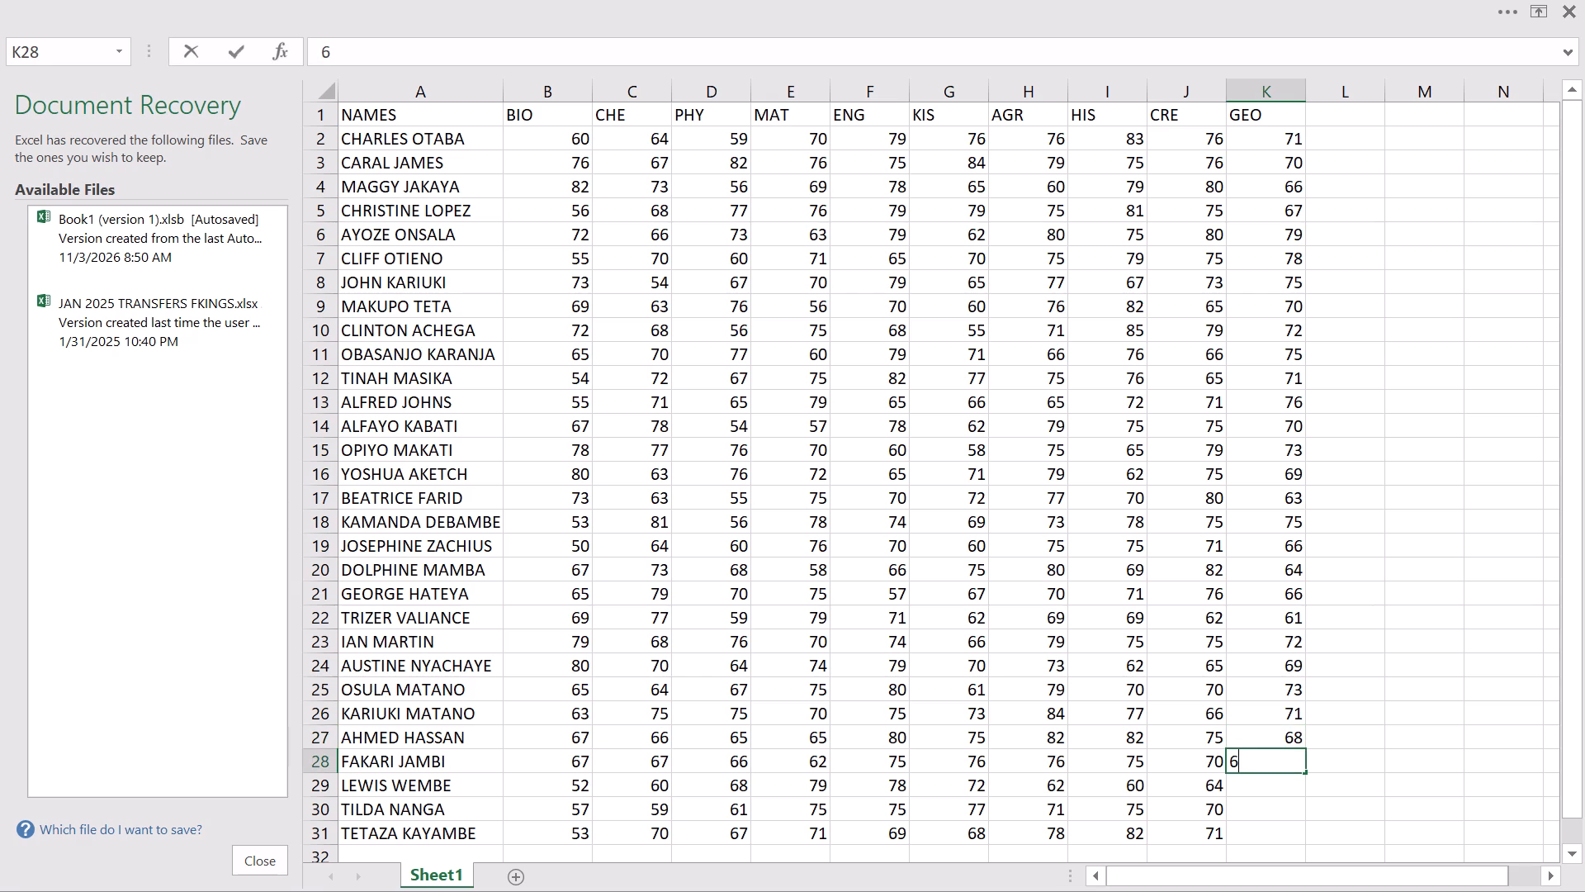
key("7")
key("Down")
key("7")
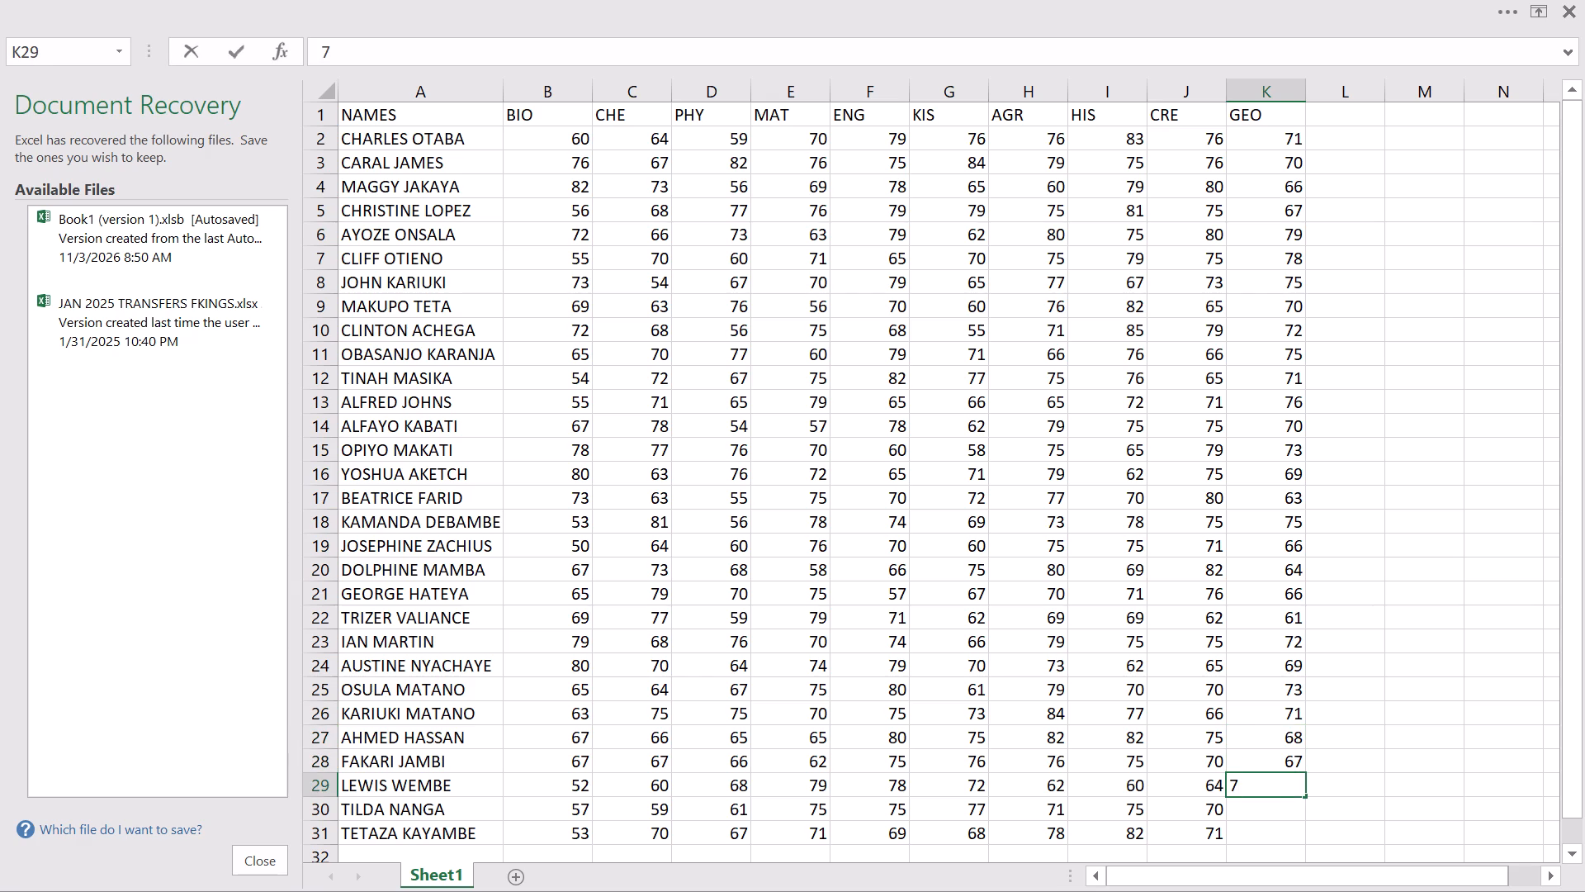
key("5")
key("Down")
key("6")
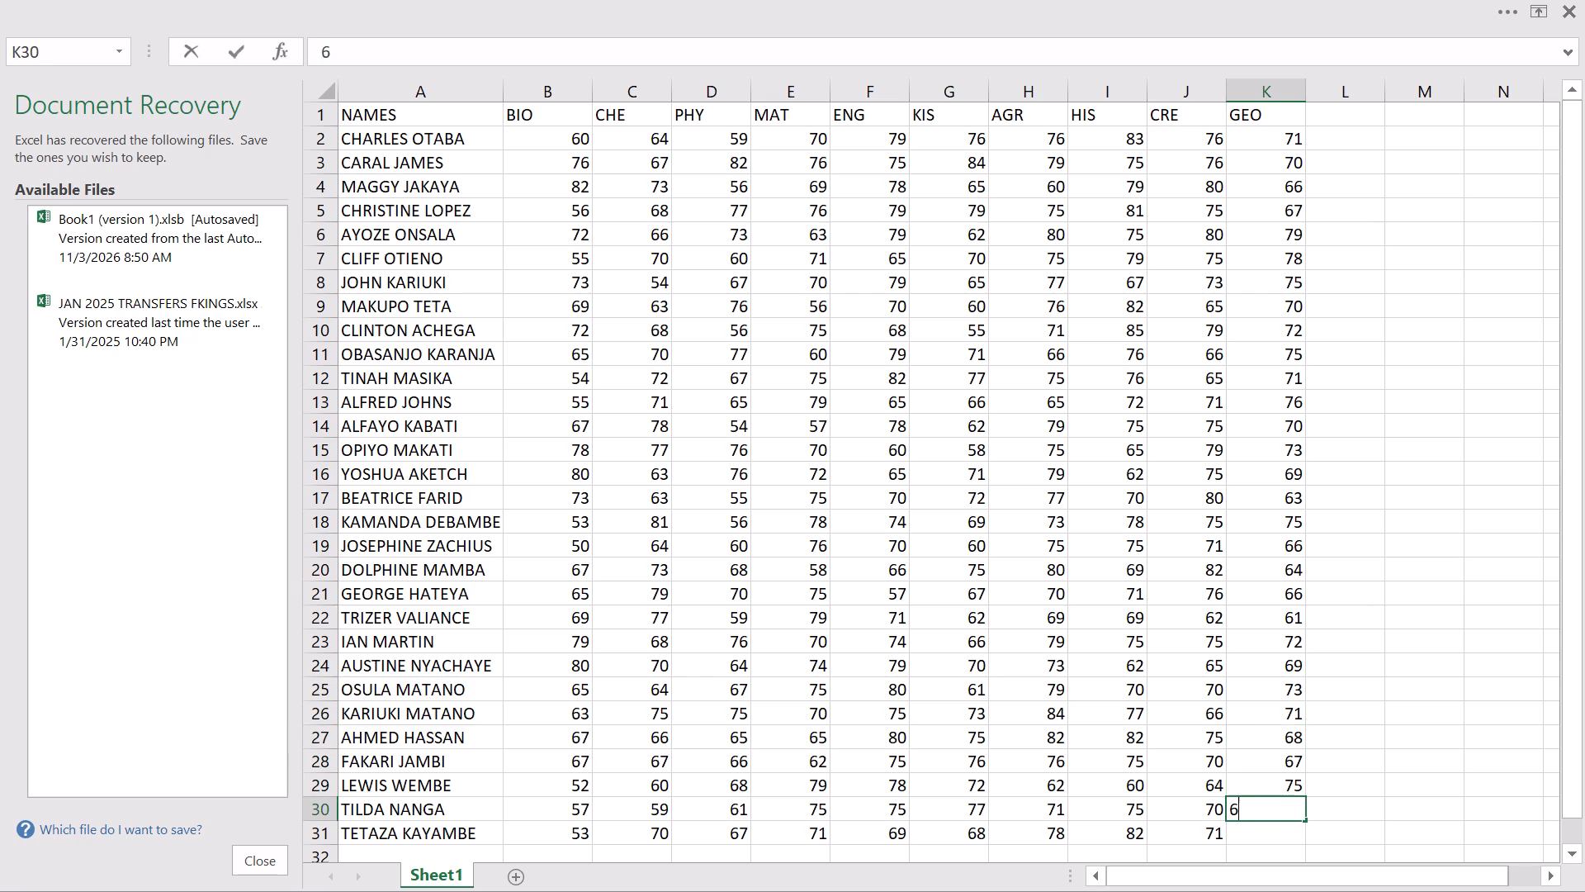
key("3")
key("Down")
type("78")
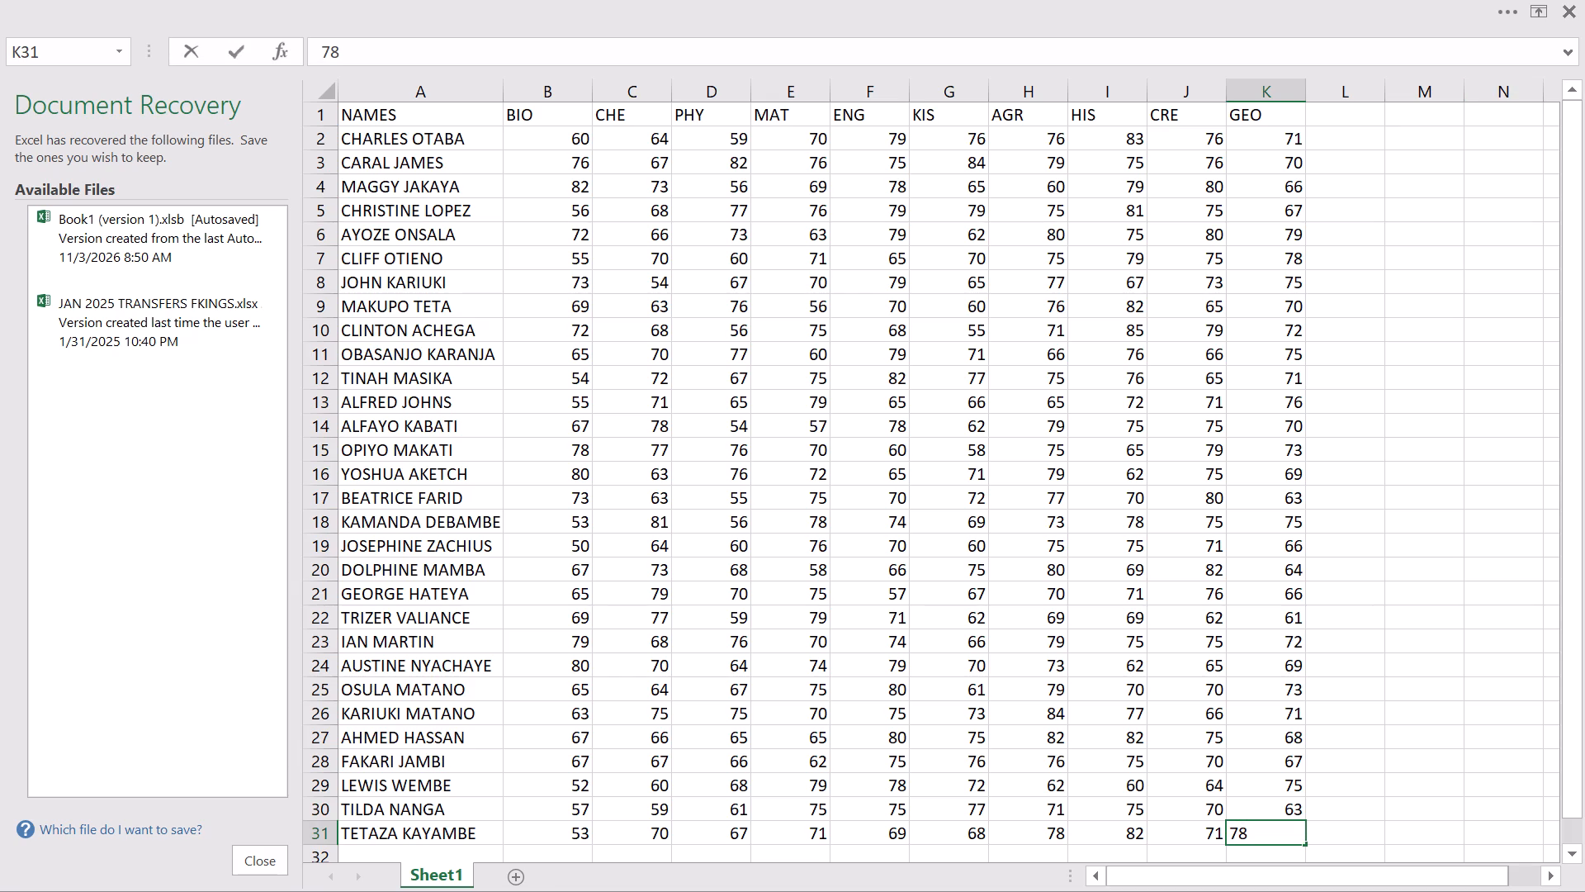
Add the column header T0TAL, spelled with a zero, in cell L1 beside the GEO header.
left_click(1327, 114)
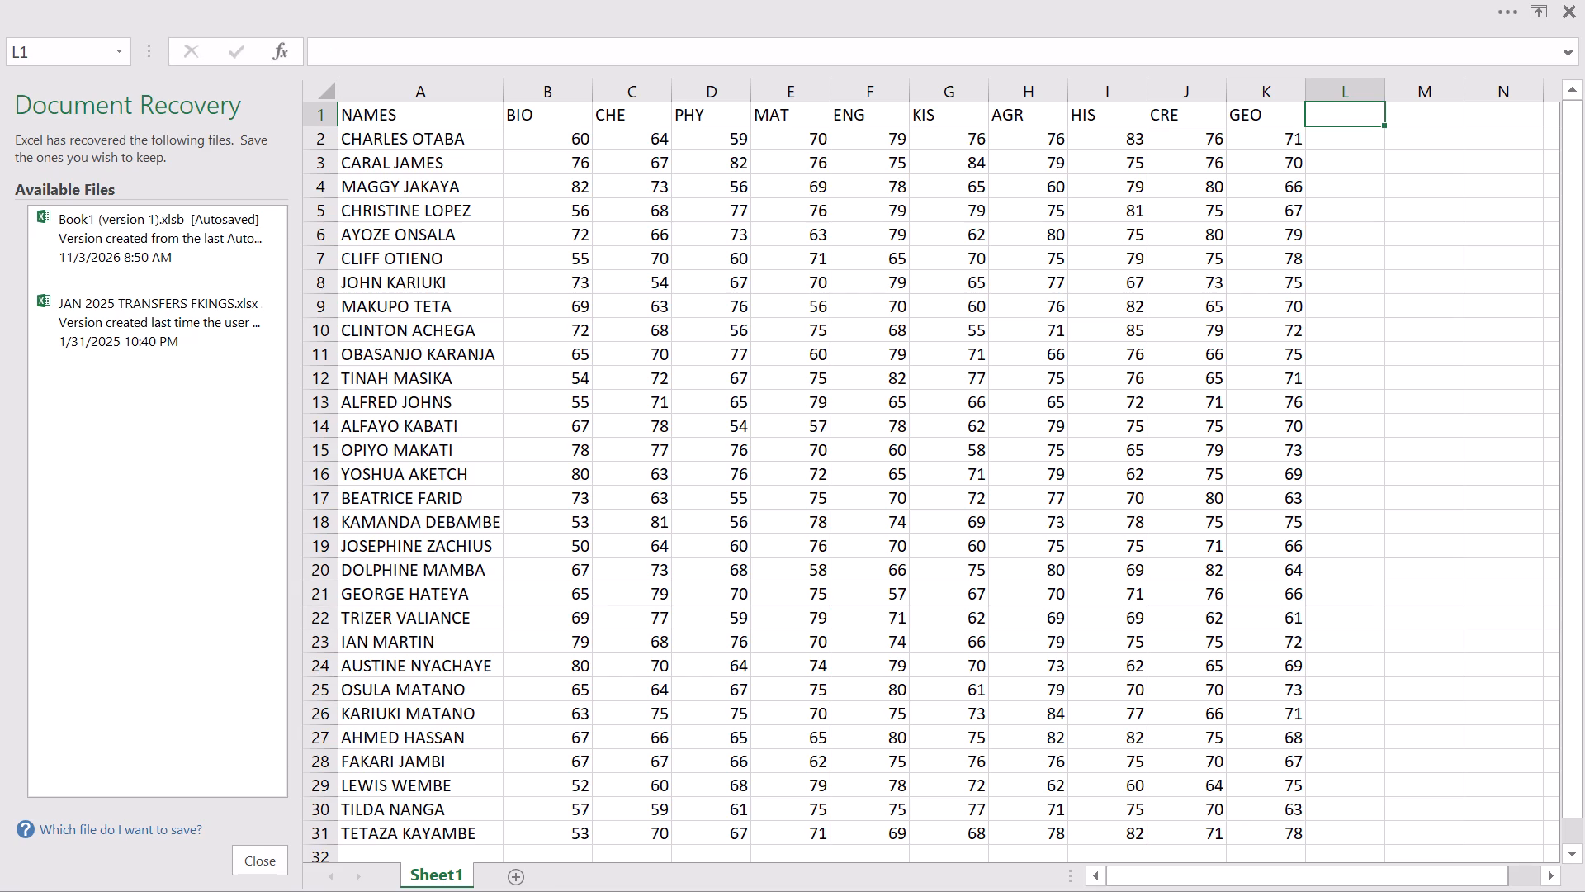
key("t")
key("0")
key("t")
type("AL")
left_click(1330, 140)
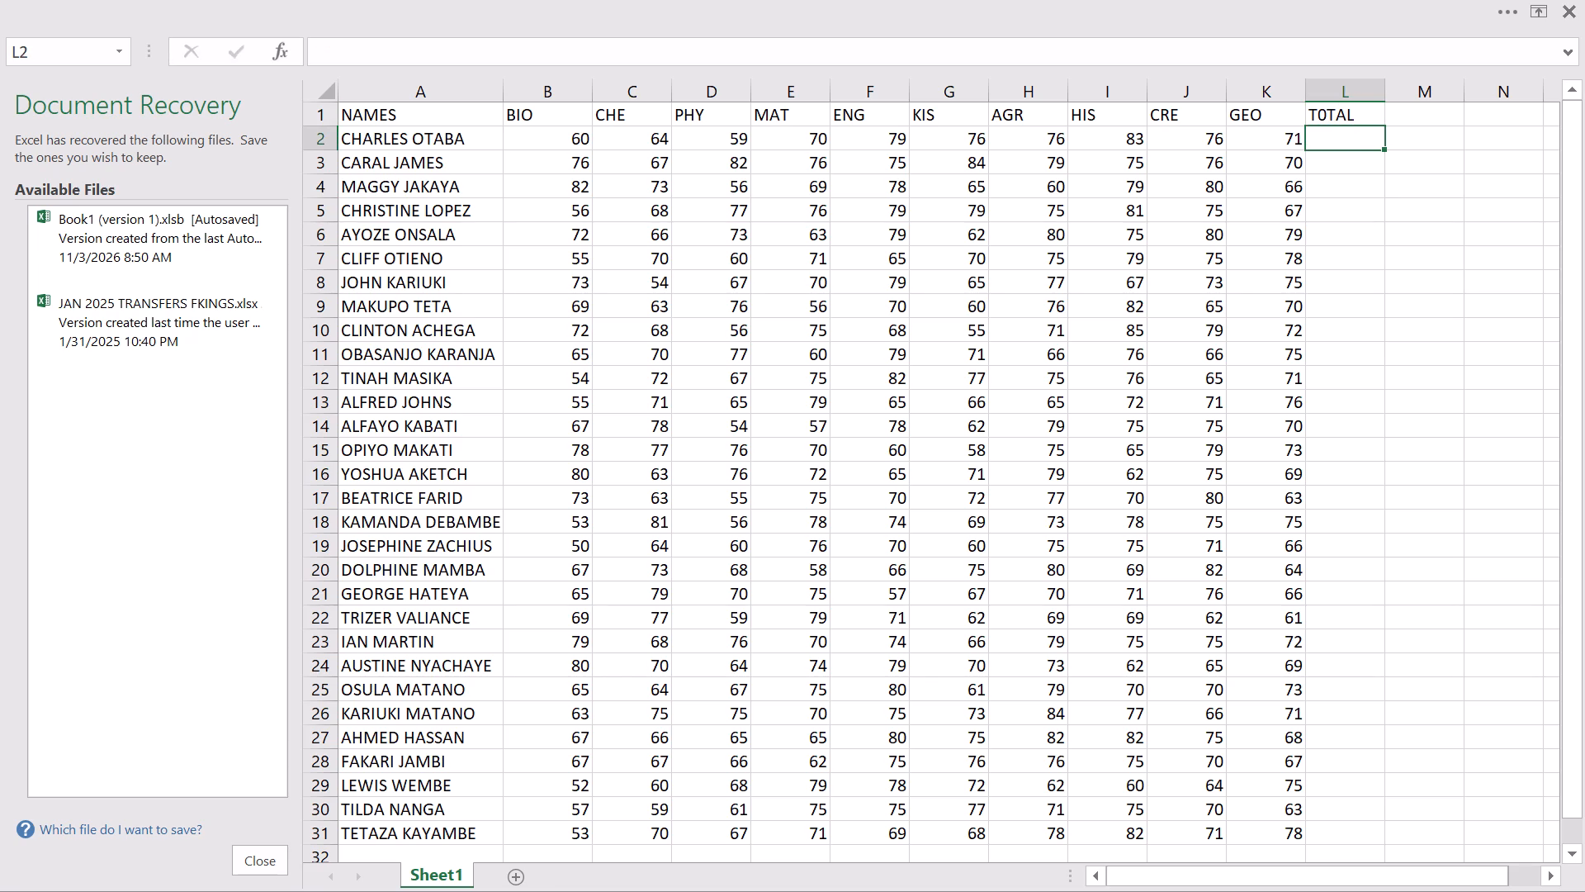
Total the first student's ten subject marks in cell L2 with a SUM formula over B2:K2.
key("equal")
type("SUM")
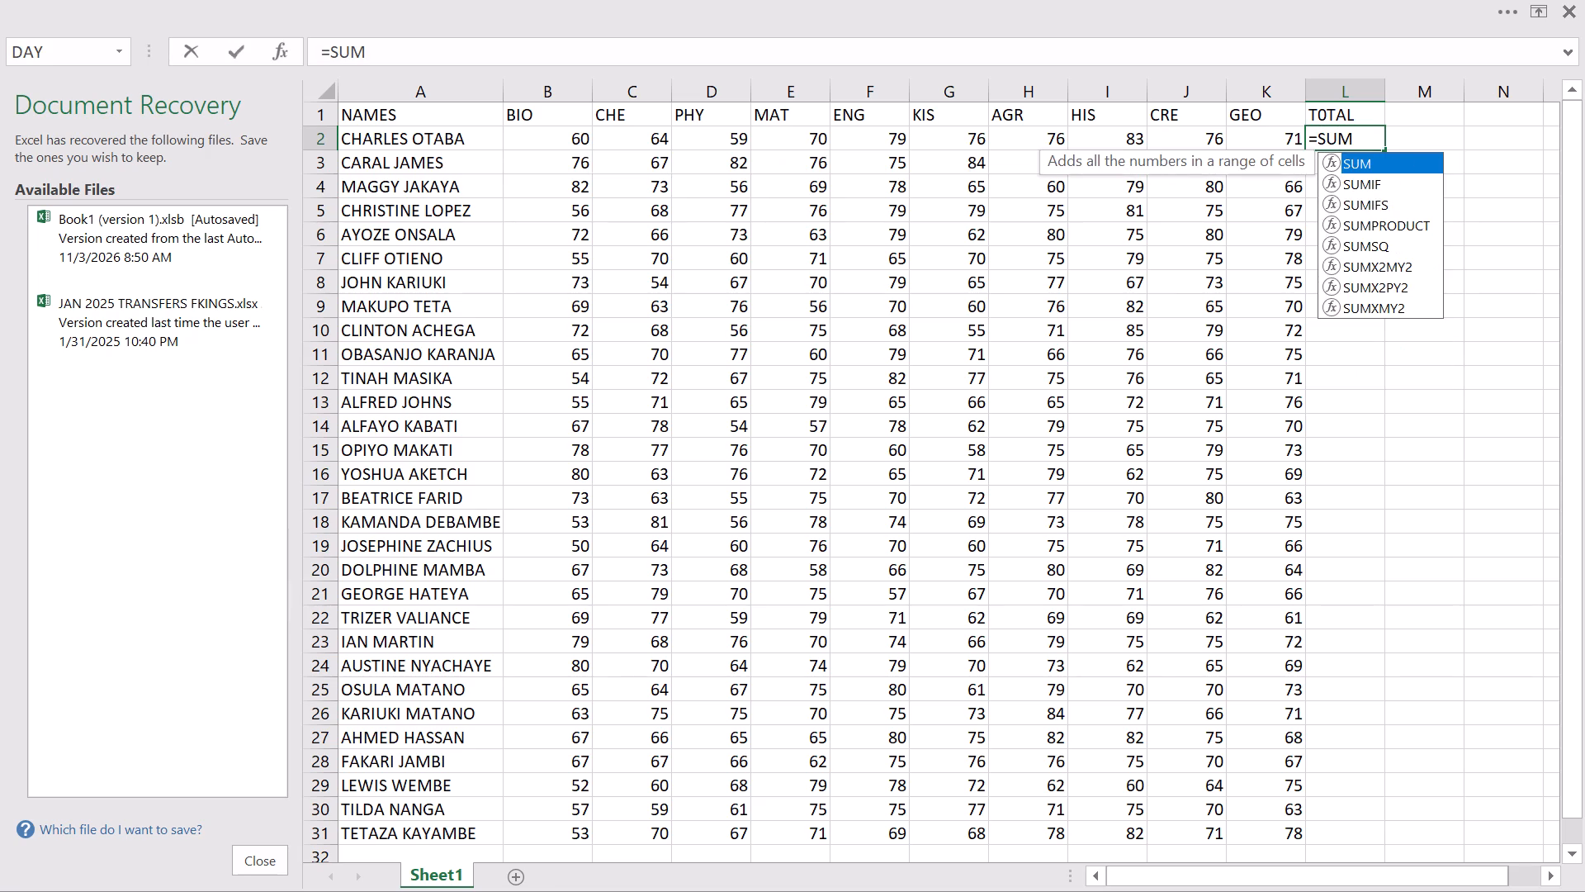
key("shift+parenleft")
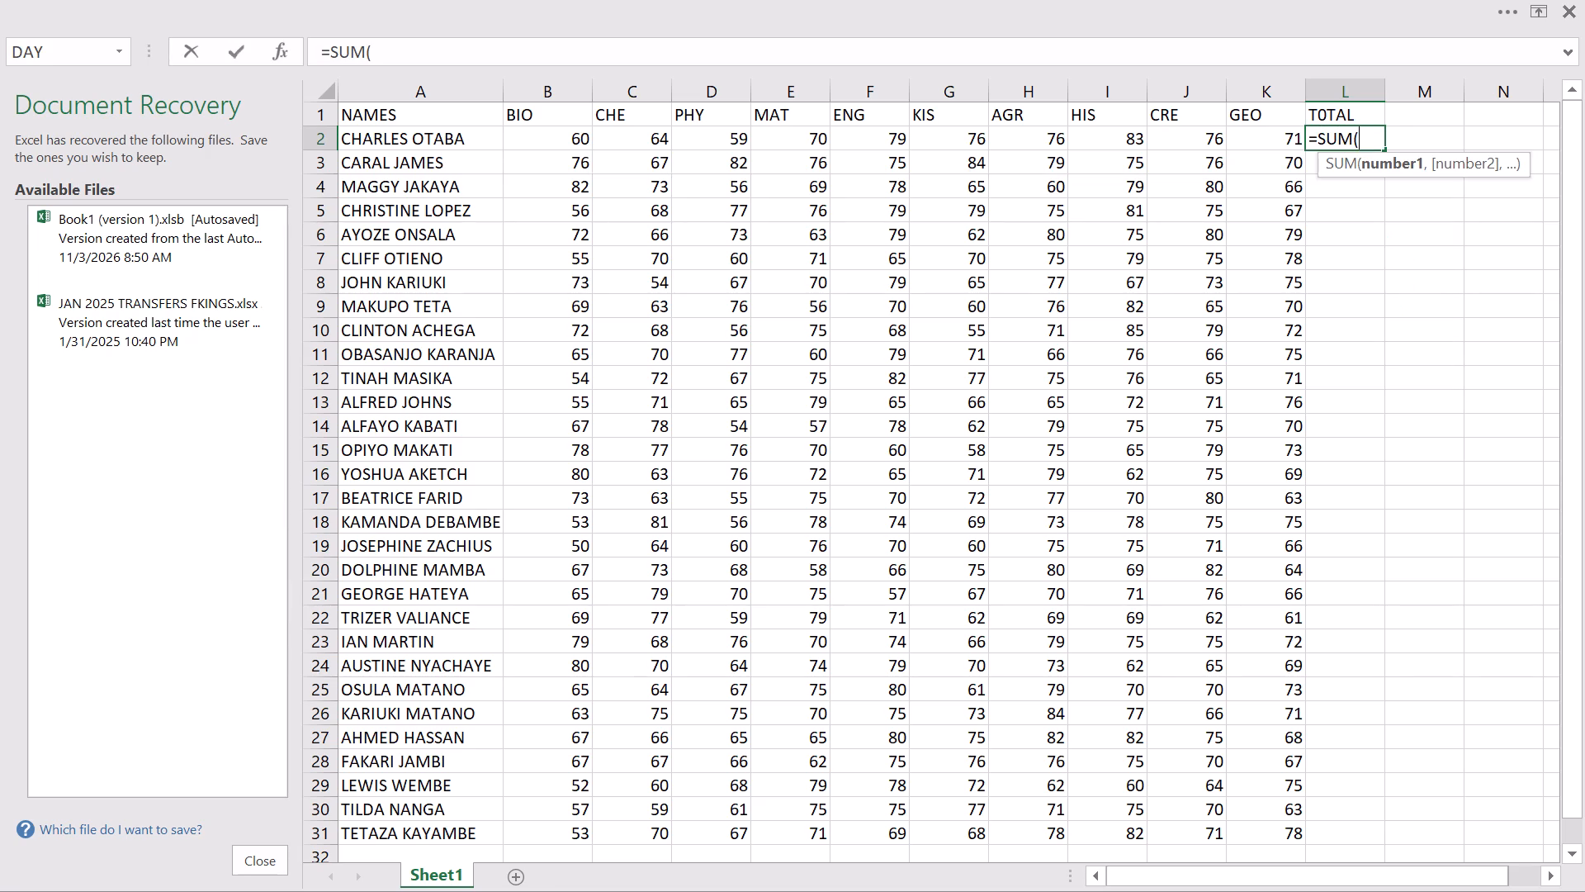
key("b")
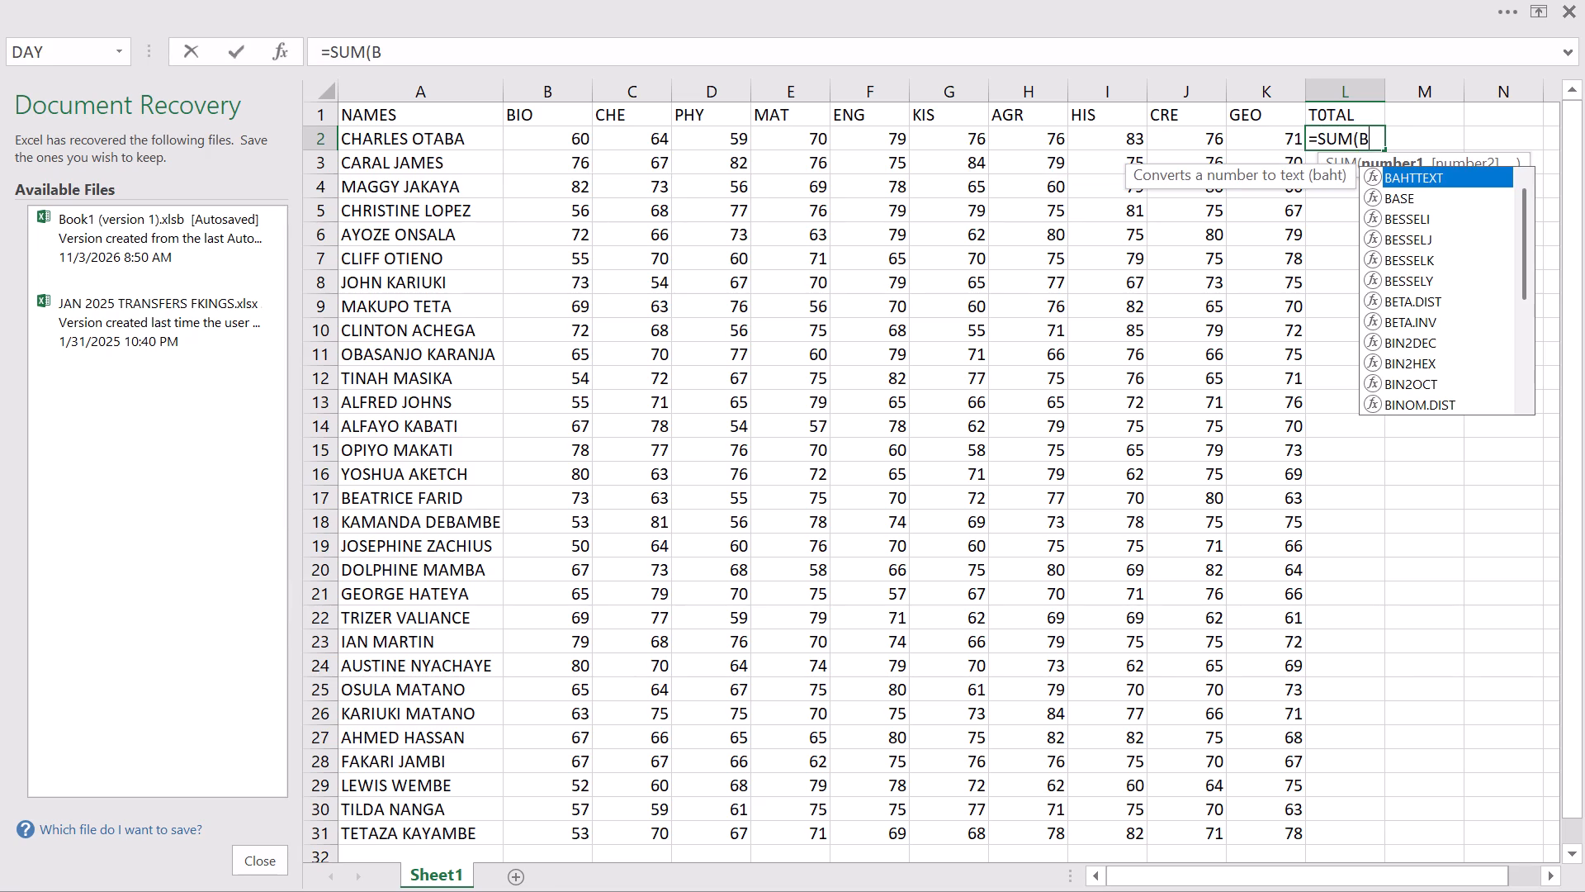
key("2")
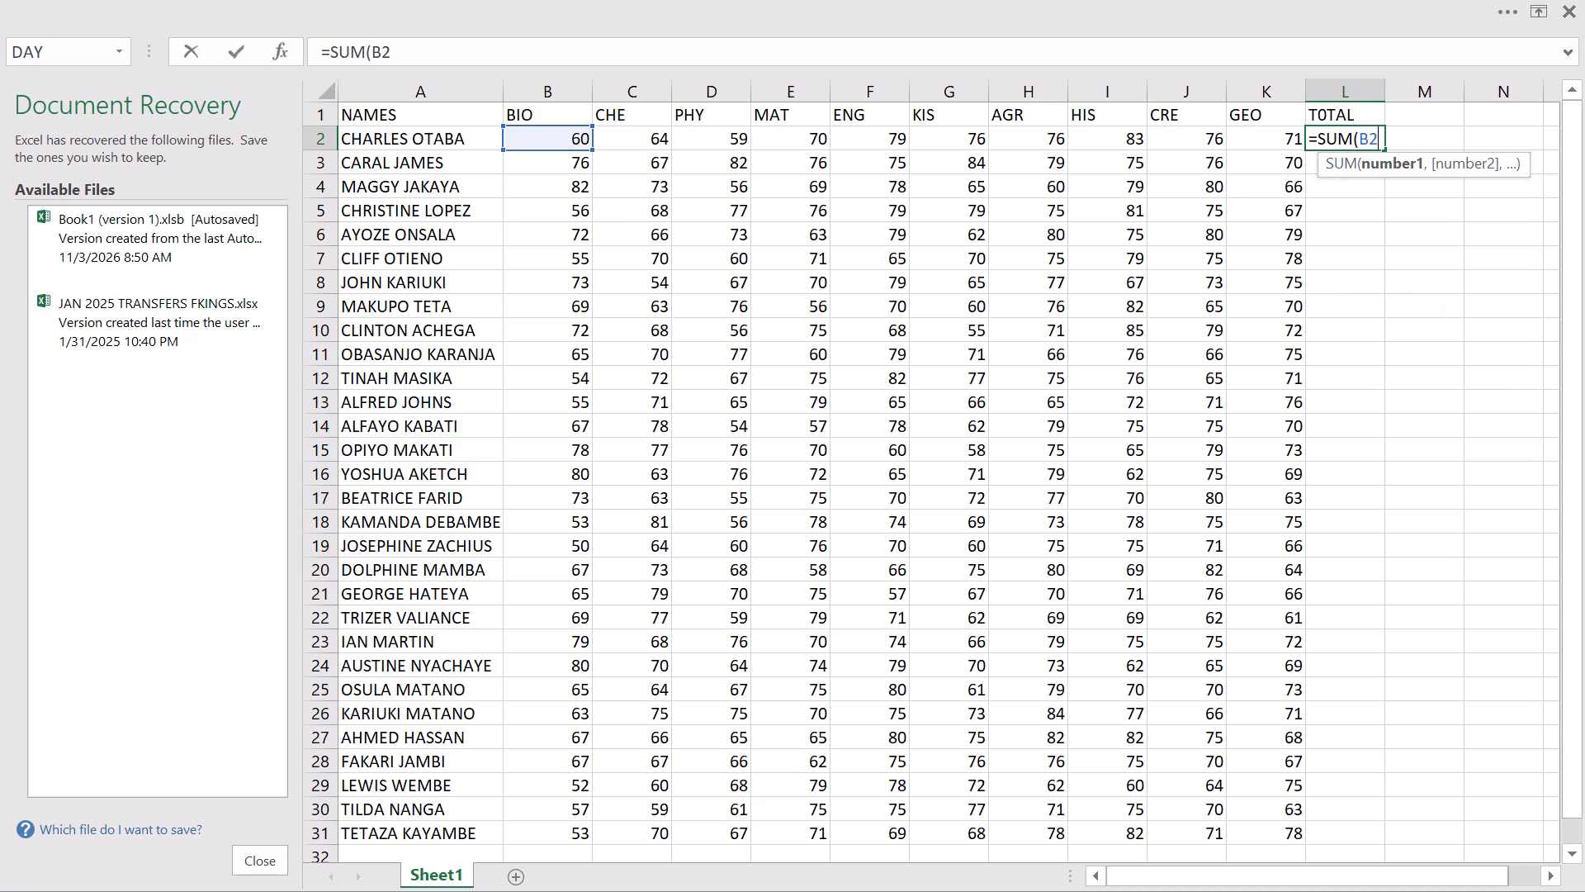
key("shift+colon")
type("K2")
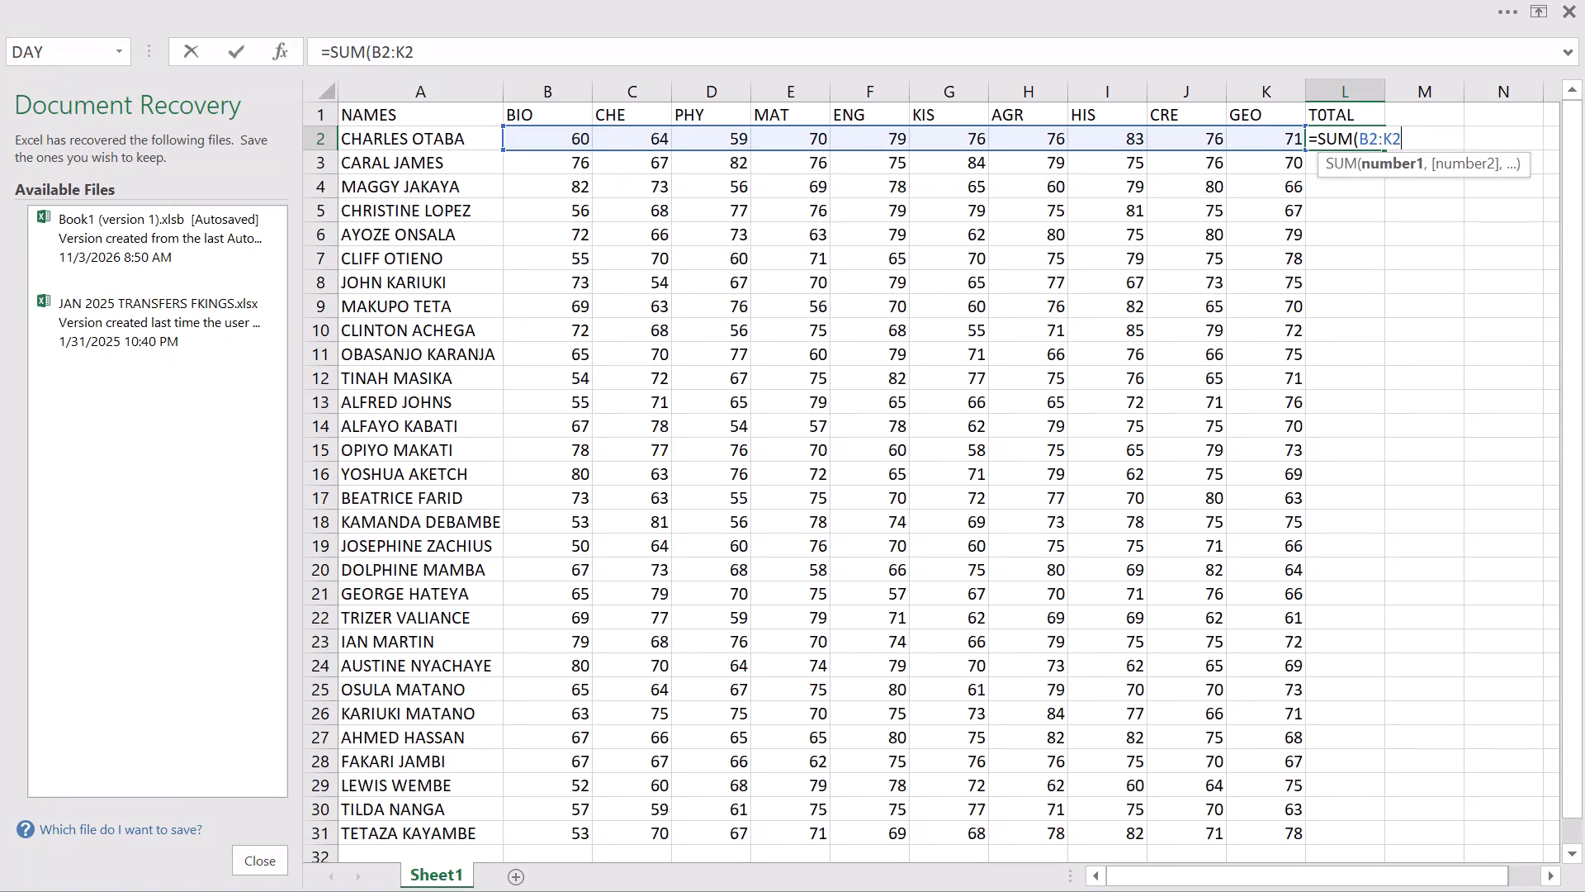
key("Return")
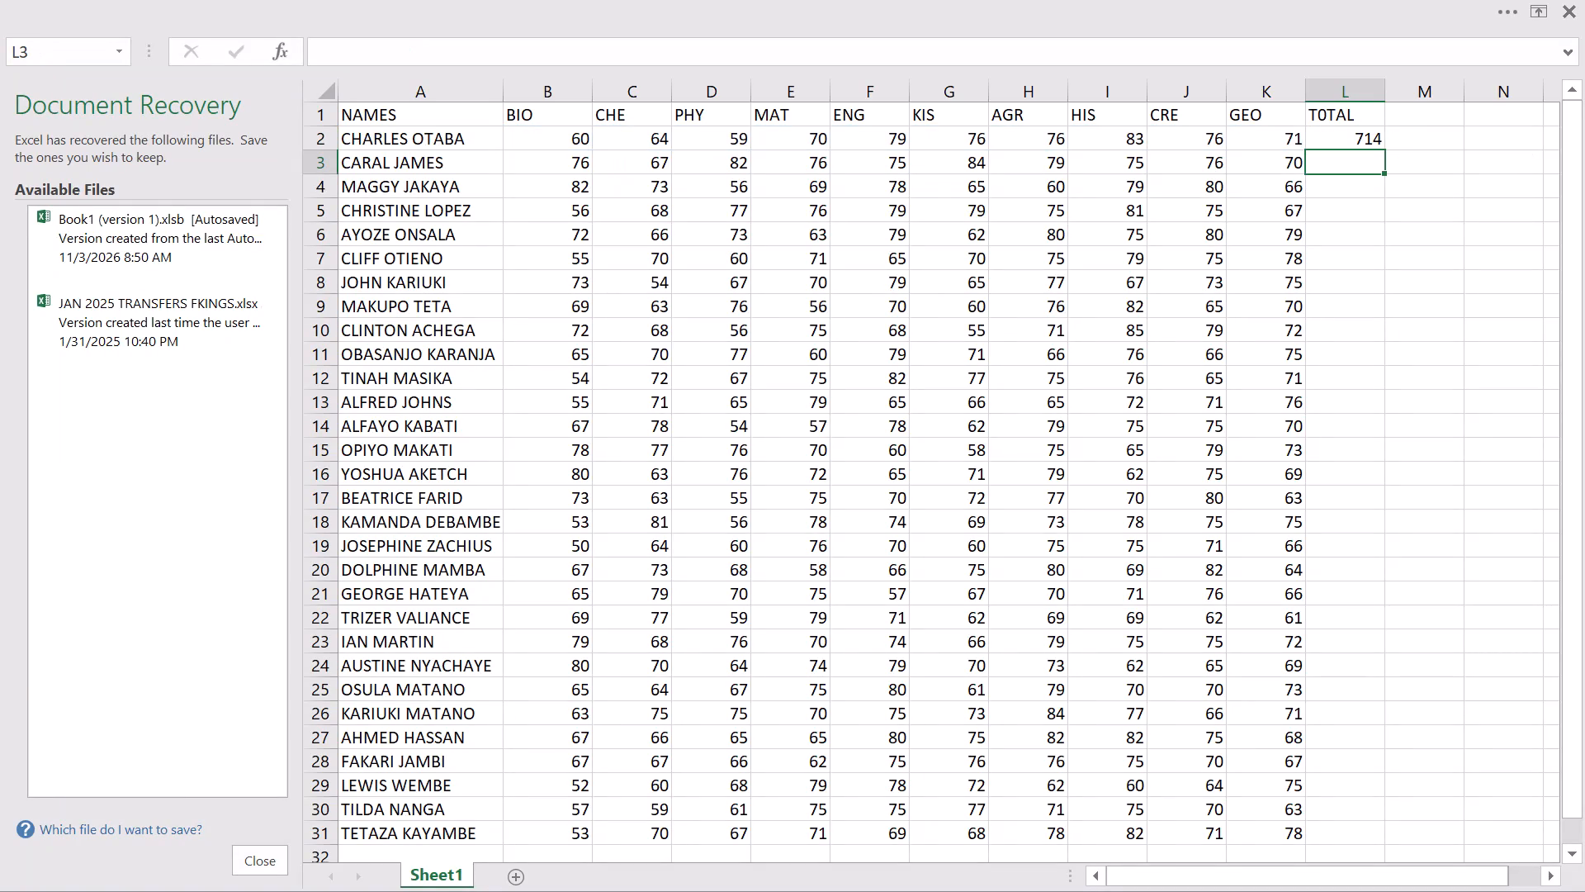
Total the second student's marks in cell L3 with a SUM formula over B3:K3.
key("equal")
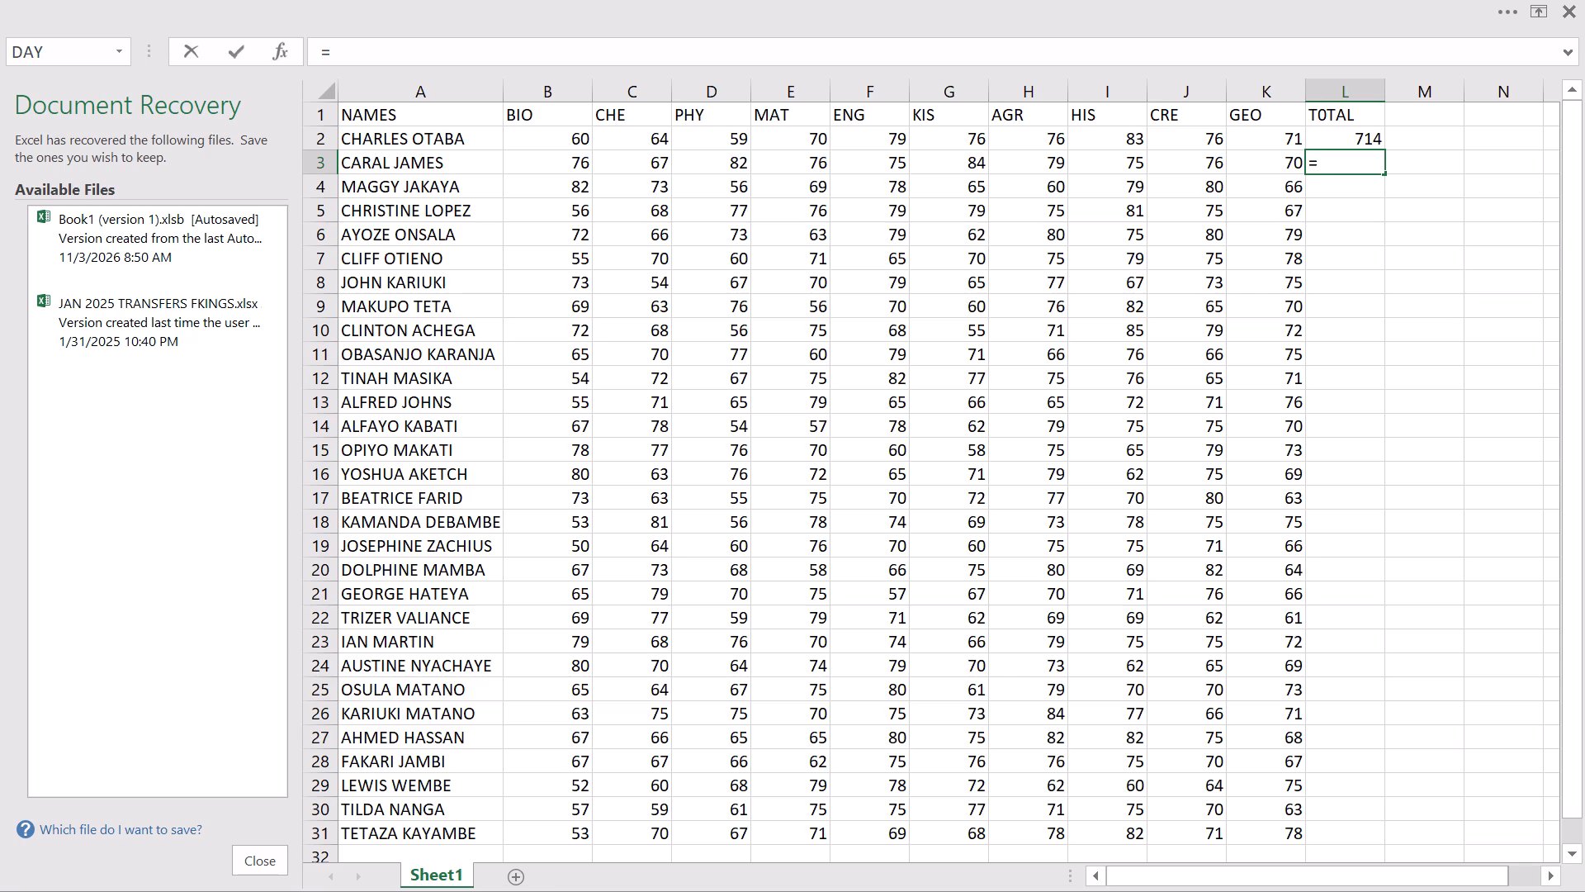
type("SUM")
key("shift+parenleft")
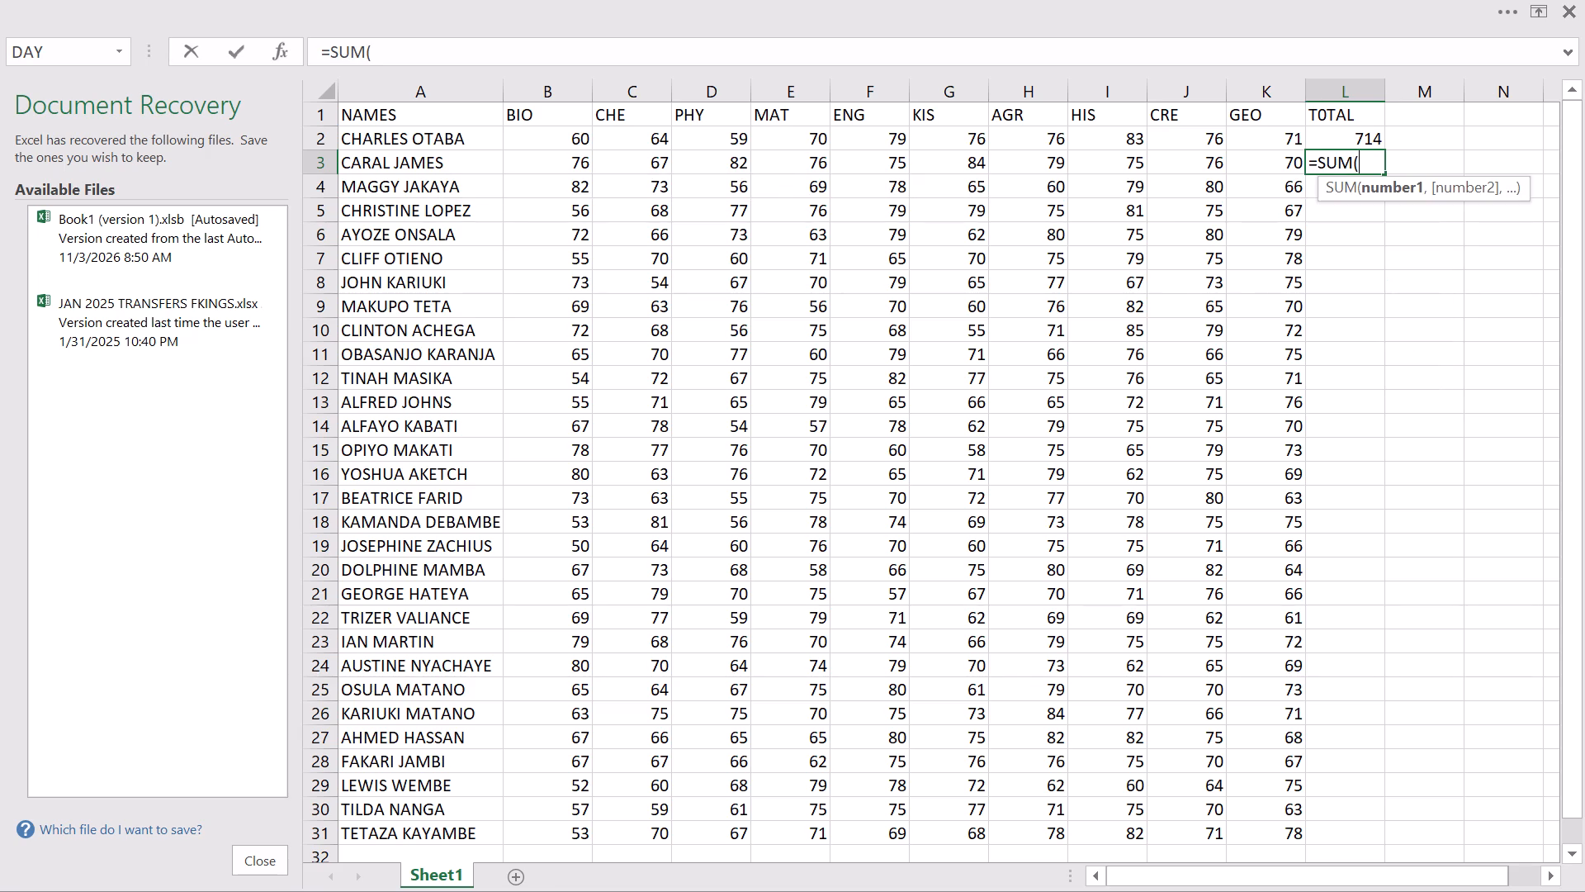
type("B3")
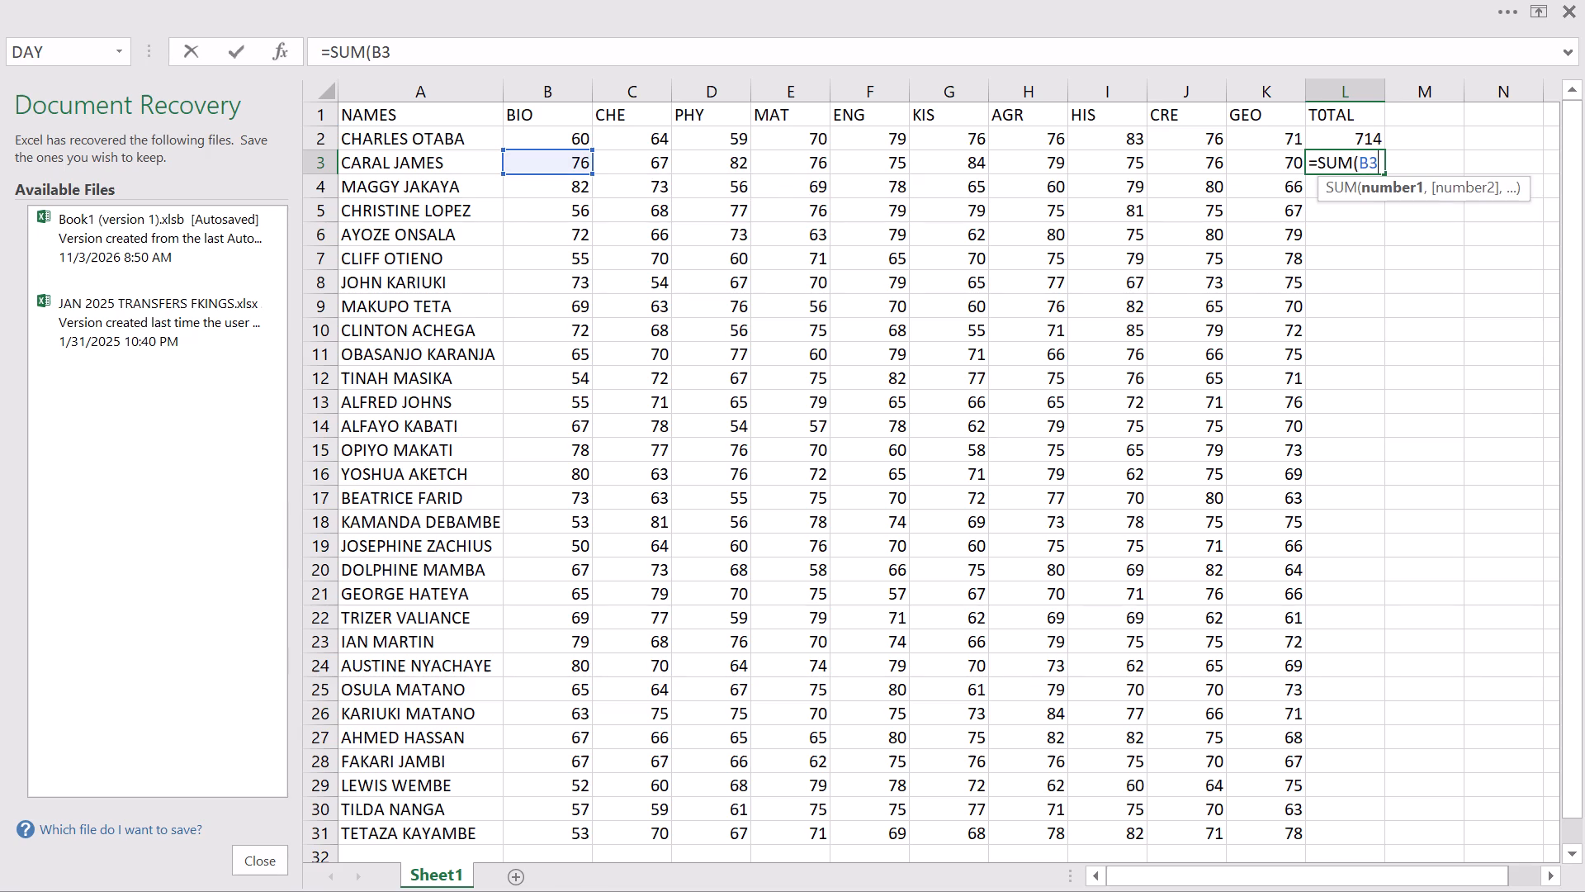
key("shift+colon")
key("k")
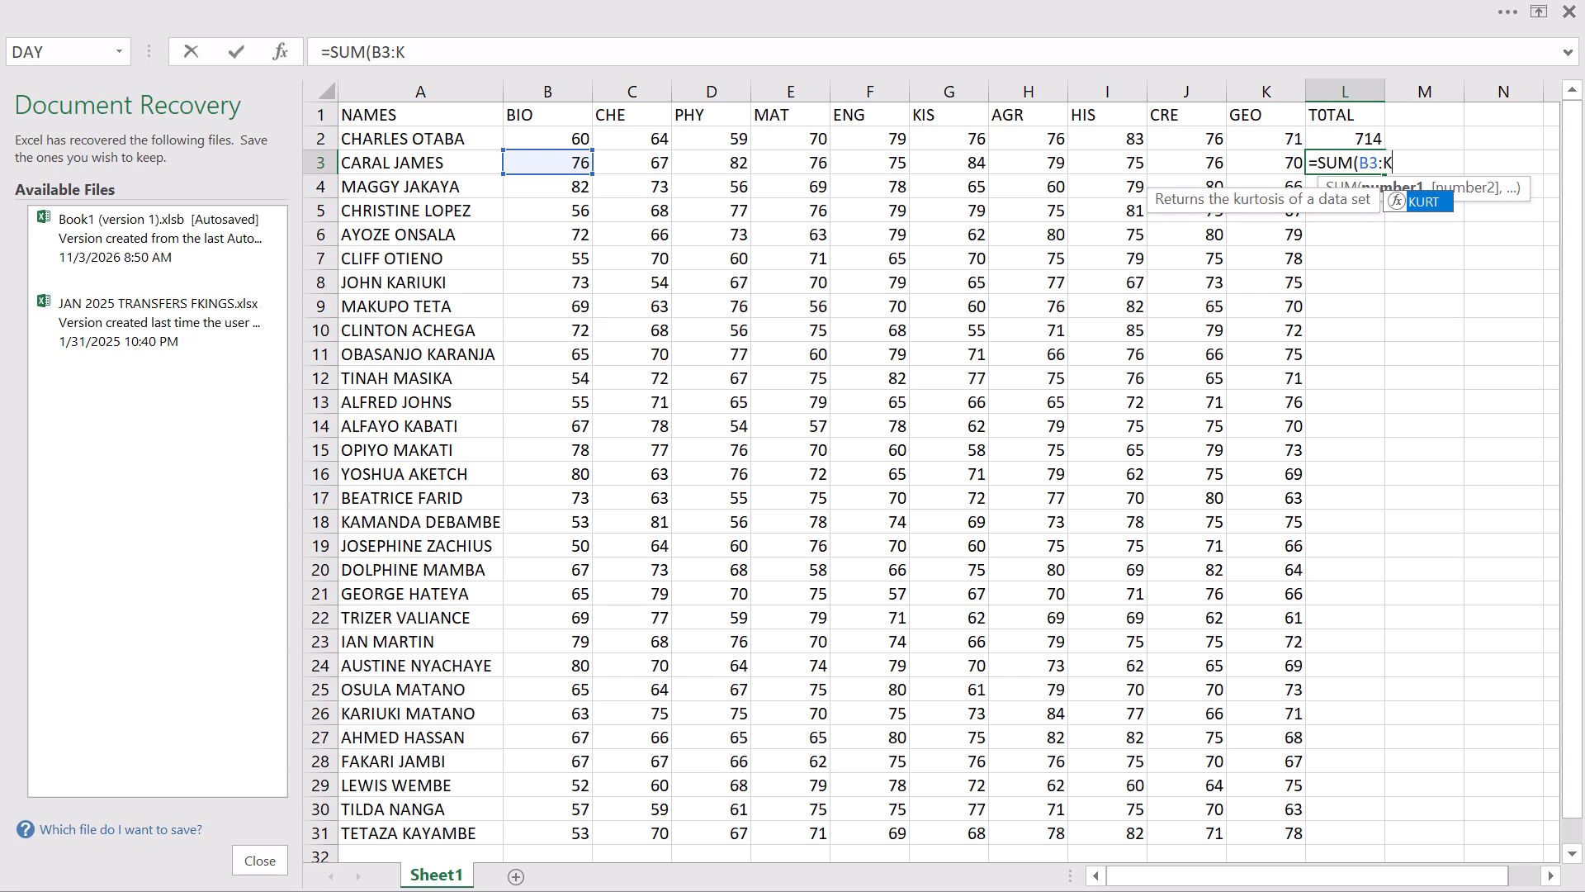
key("3")
key("Return")
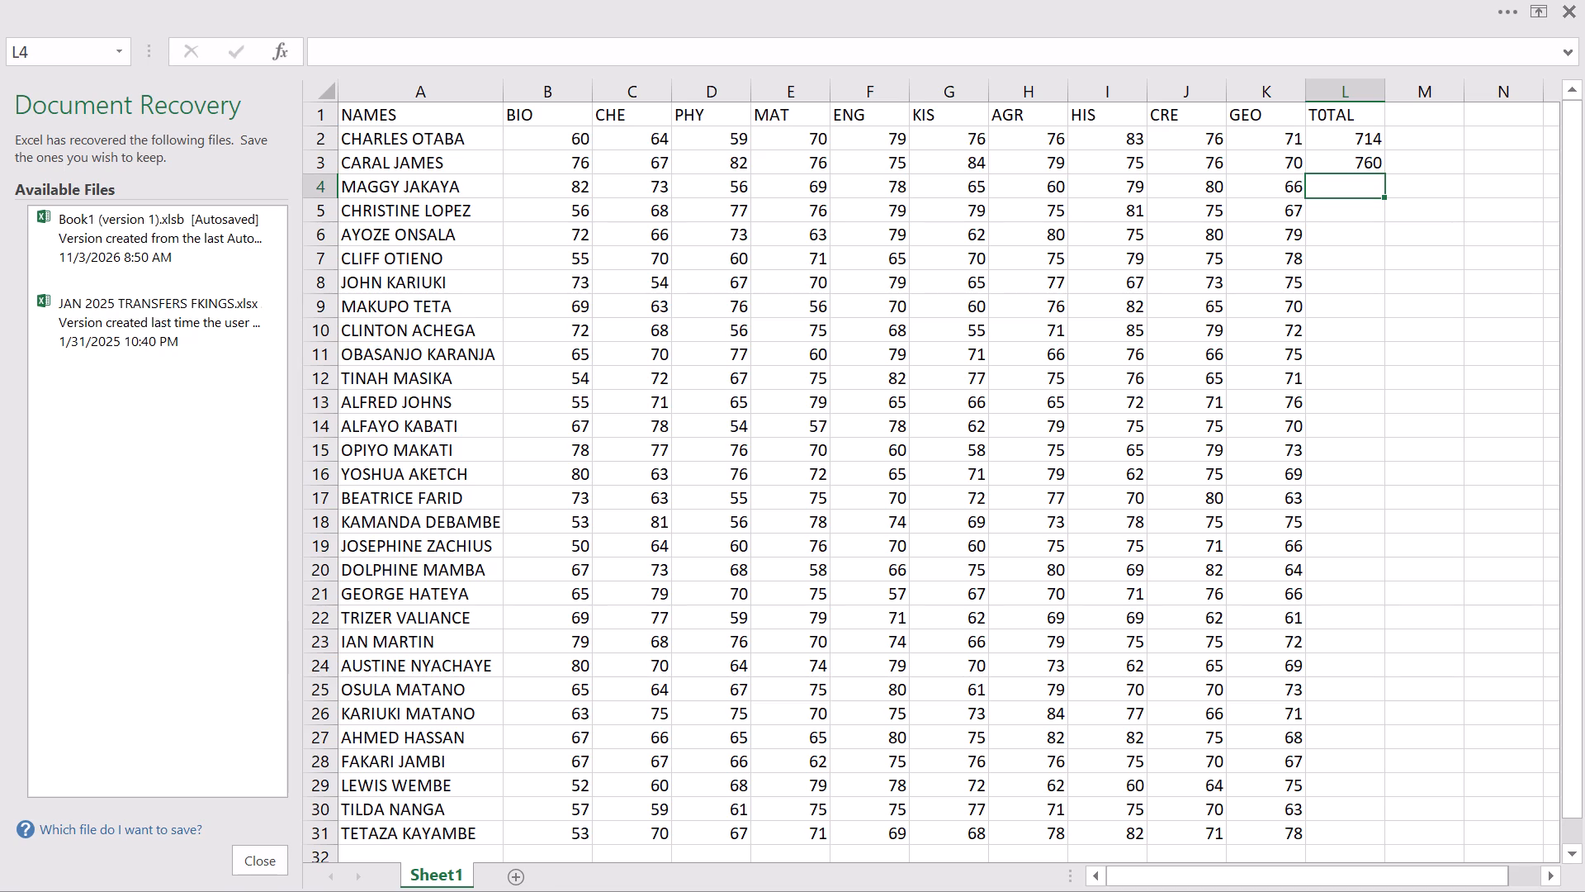
Total the third student's marks in cell L4 with a SUM formula over B4:K4.
key("equal")
key("s")
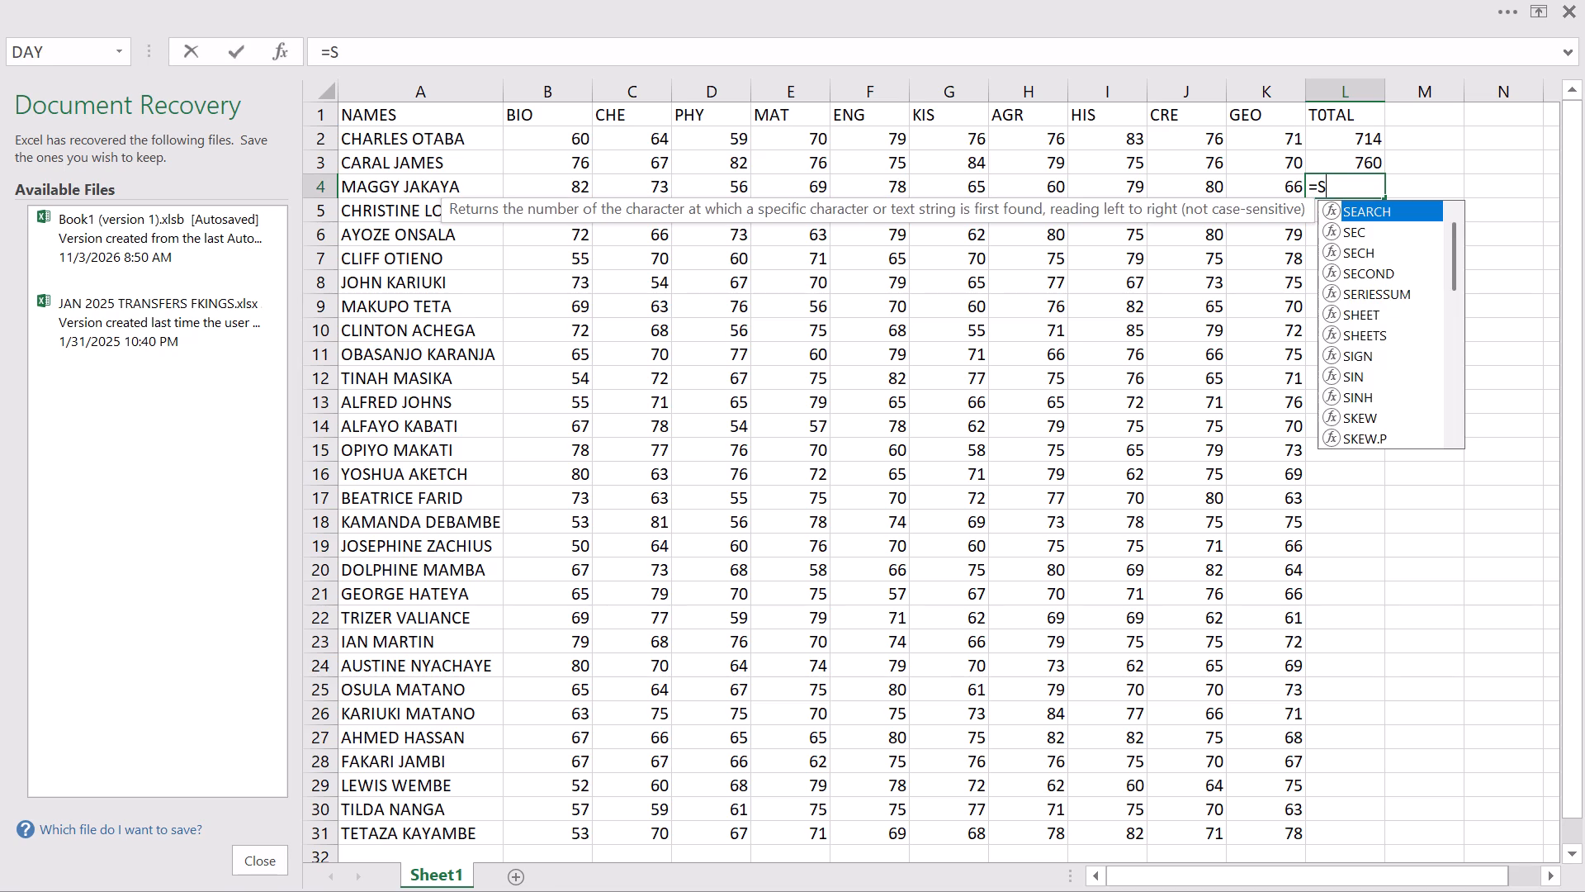
type("UM")
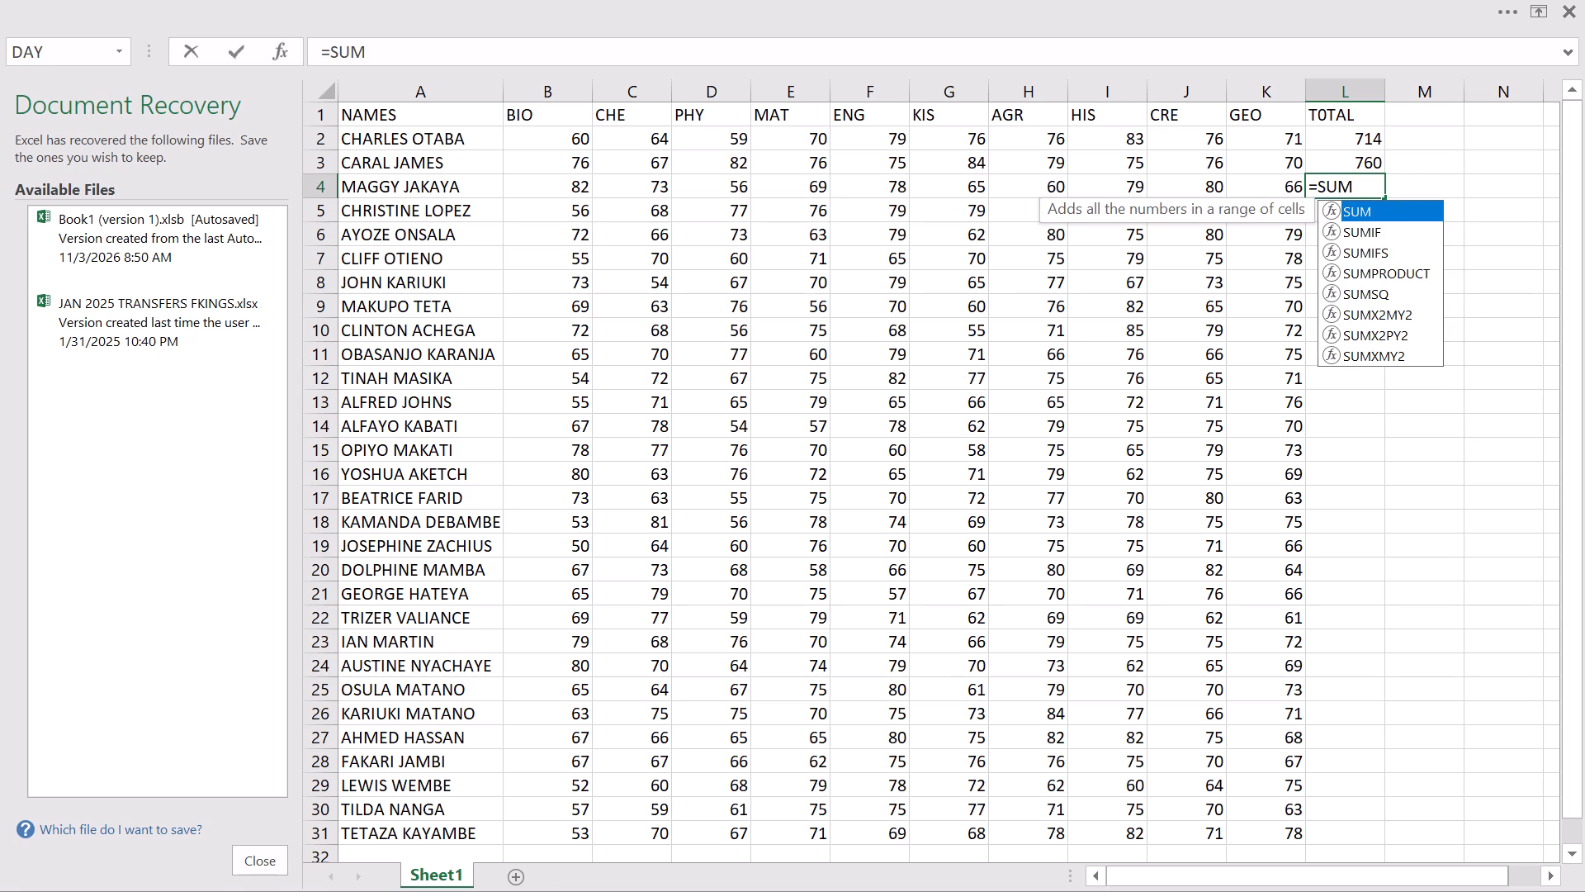
key("shift+parenleft")
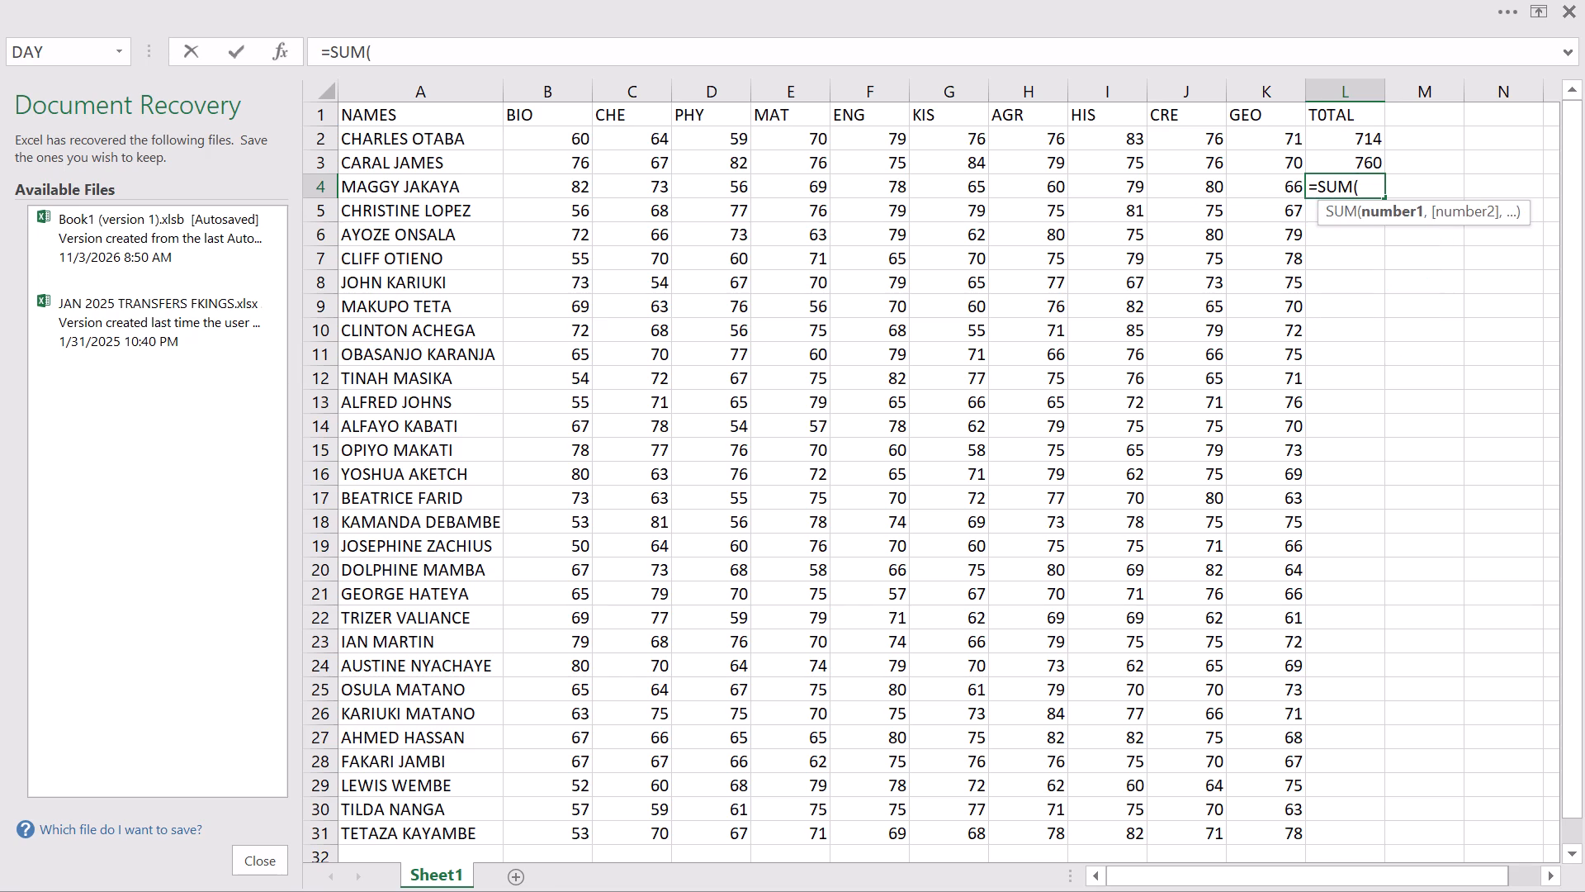
key("b")
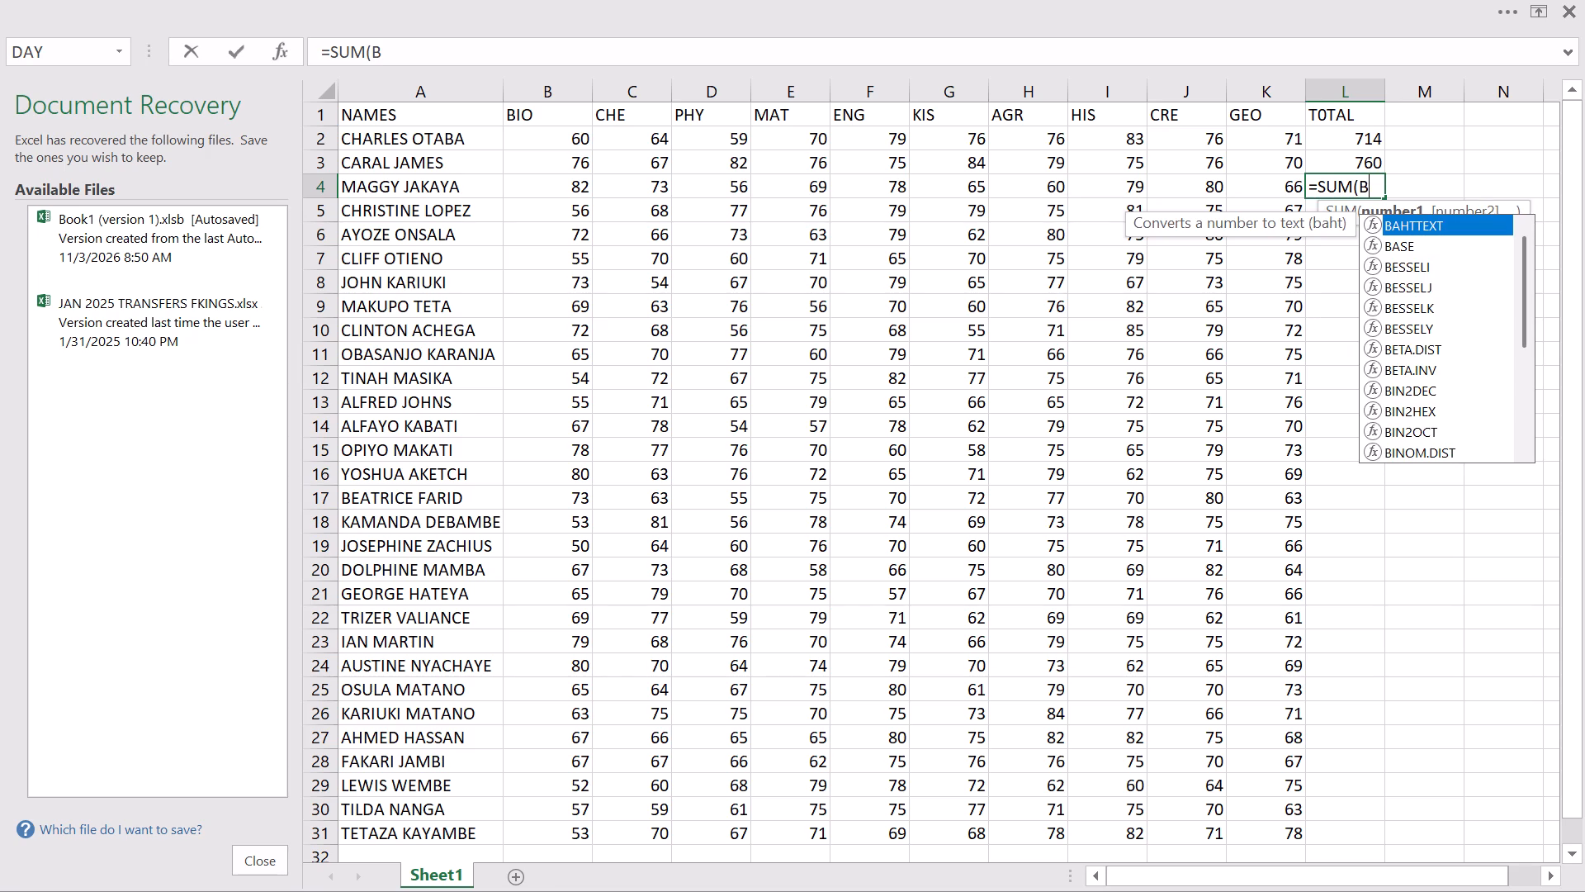
key("4")
key("shift+colon")
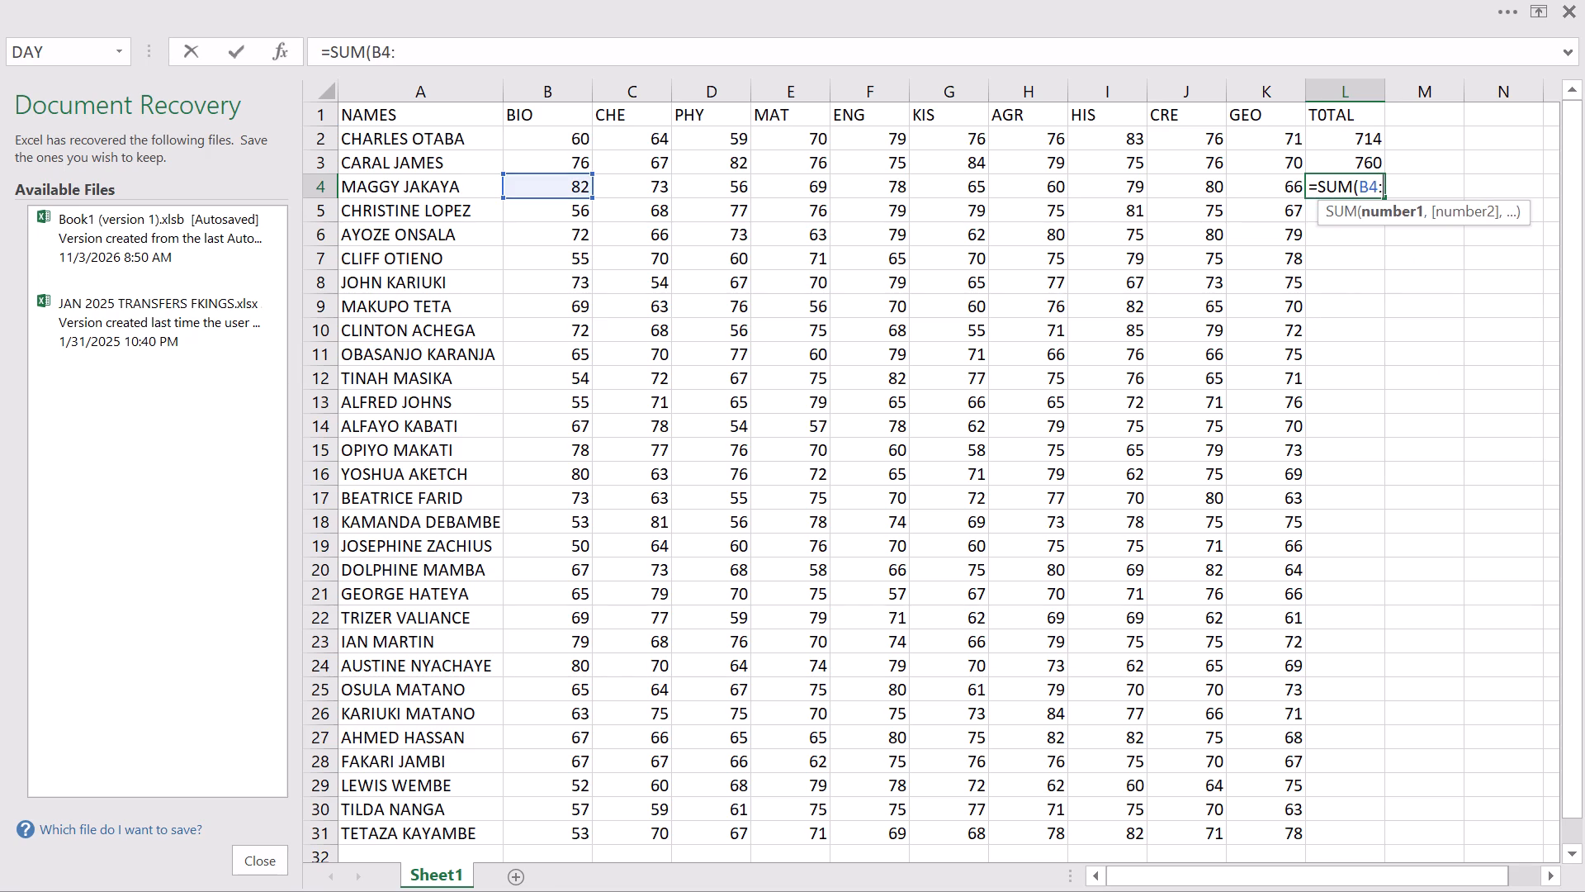
key("k")
key("4")
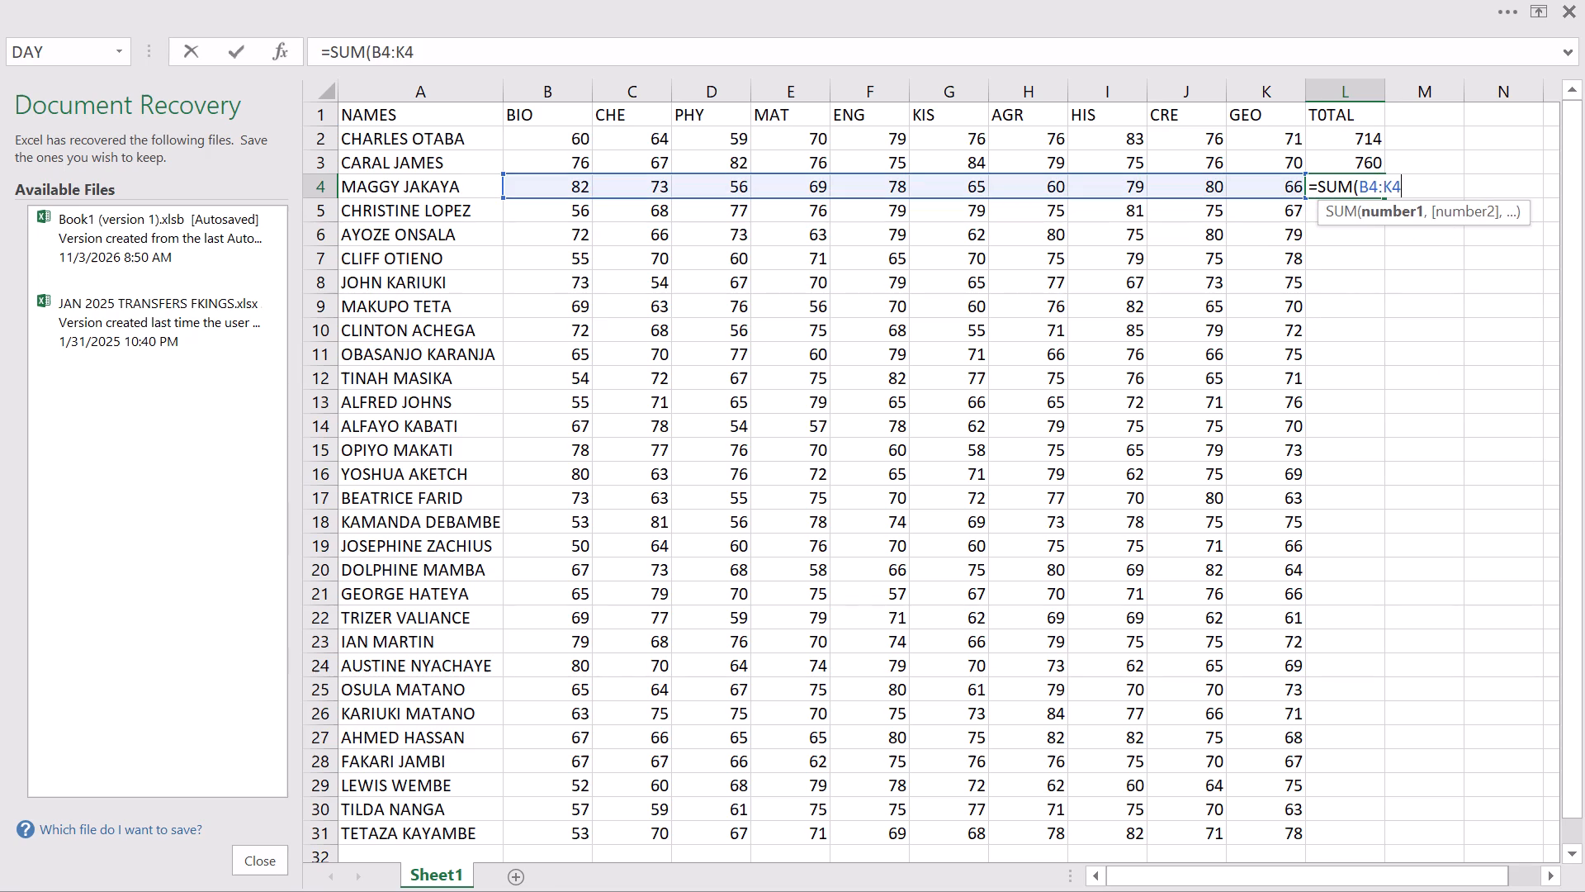
key("Return")
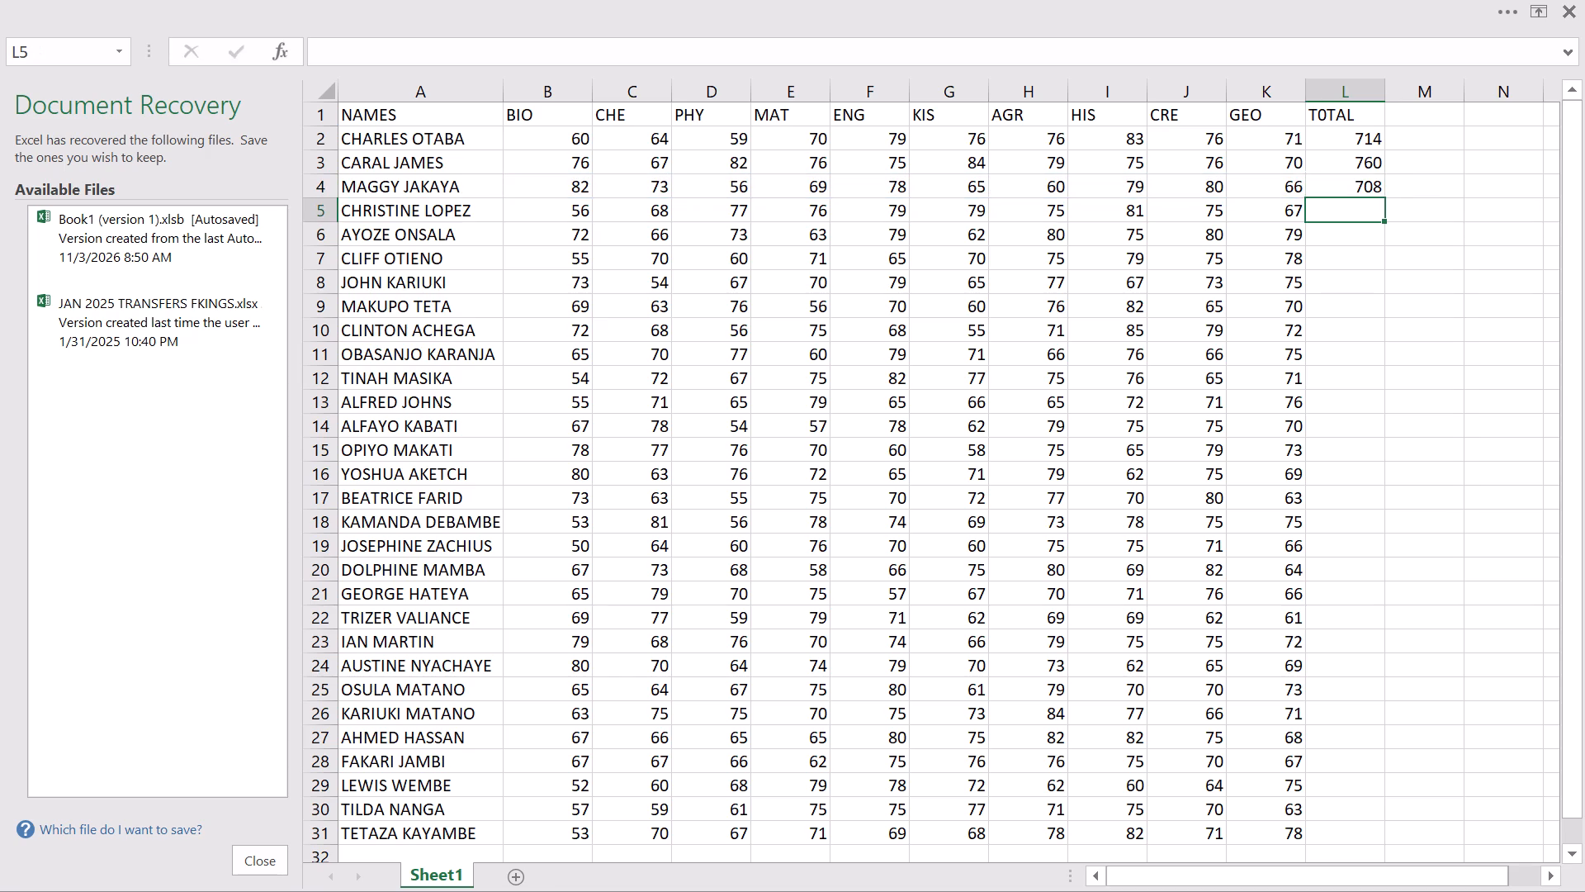
Total the fourth student's marks in cell L5 with a SUM formula over B5:K5.
key("equal")
type("SU")
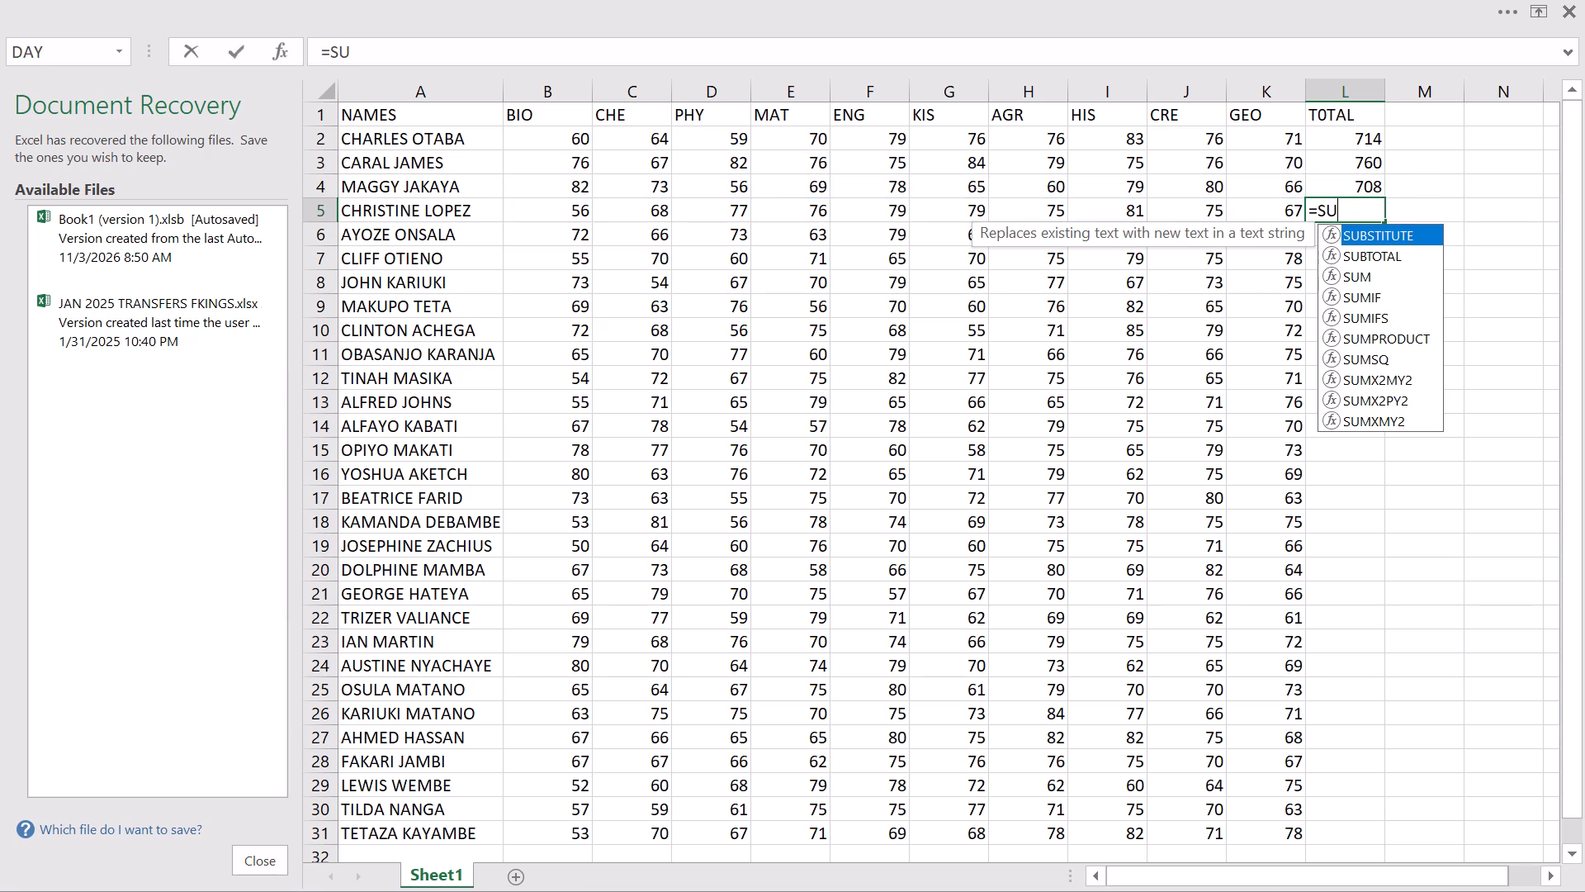
key("m")
key("shift+parenleft")
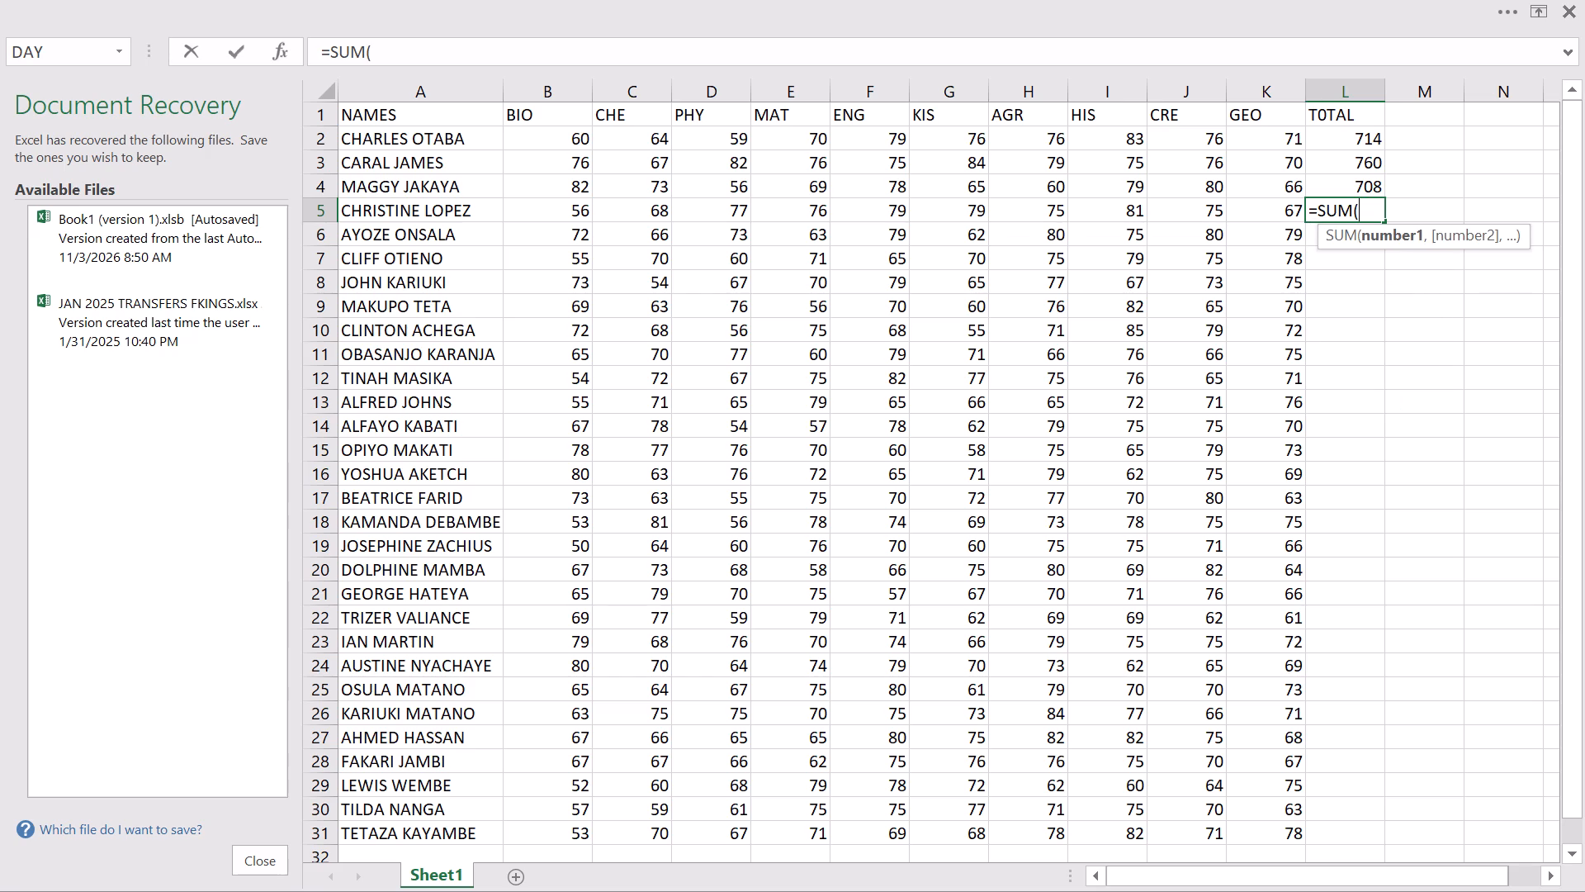
type("B5")
type(":K5")
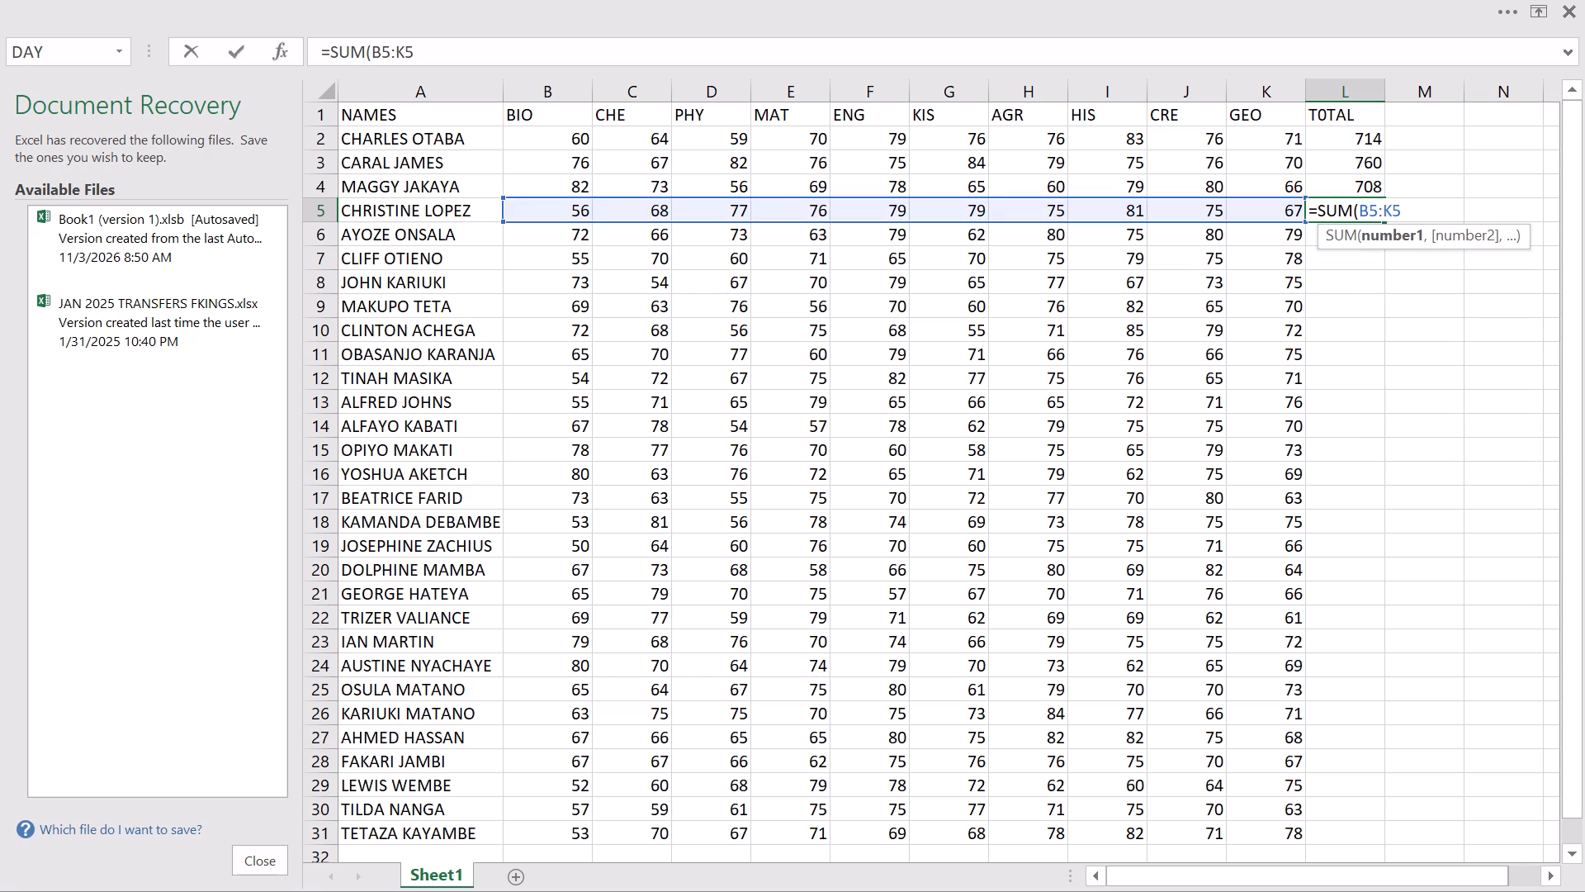
key("Return")
Total the fifth student's marks in cell L6 with a SUM formula over B6:K6.
key("equal")
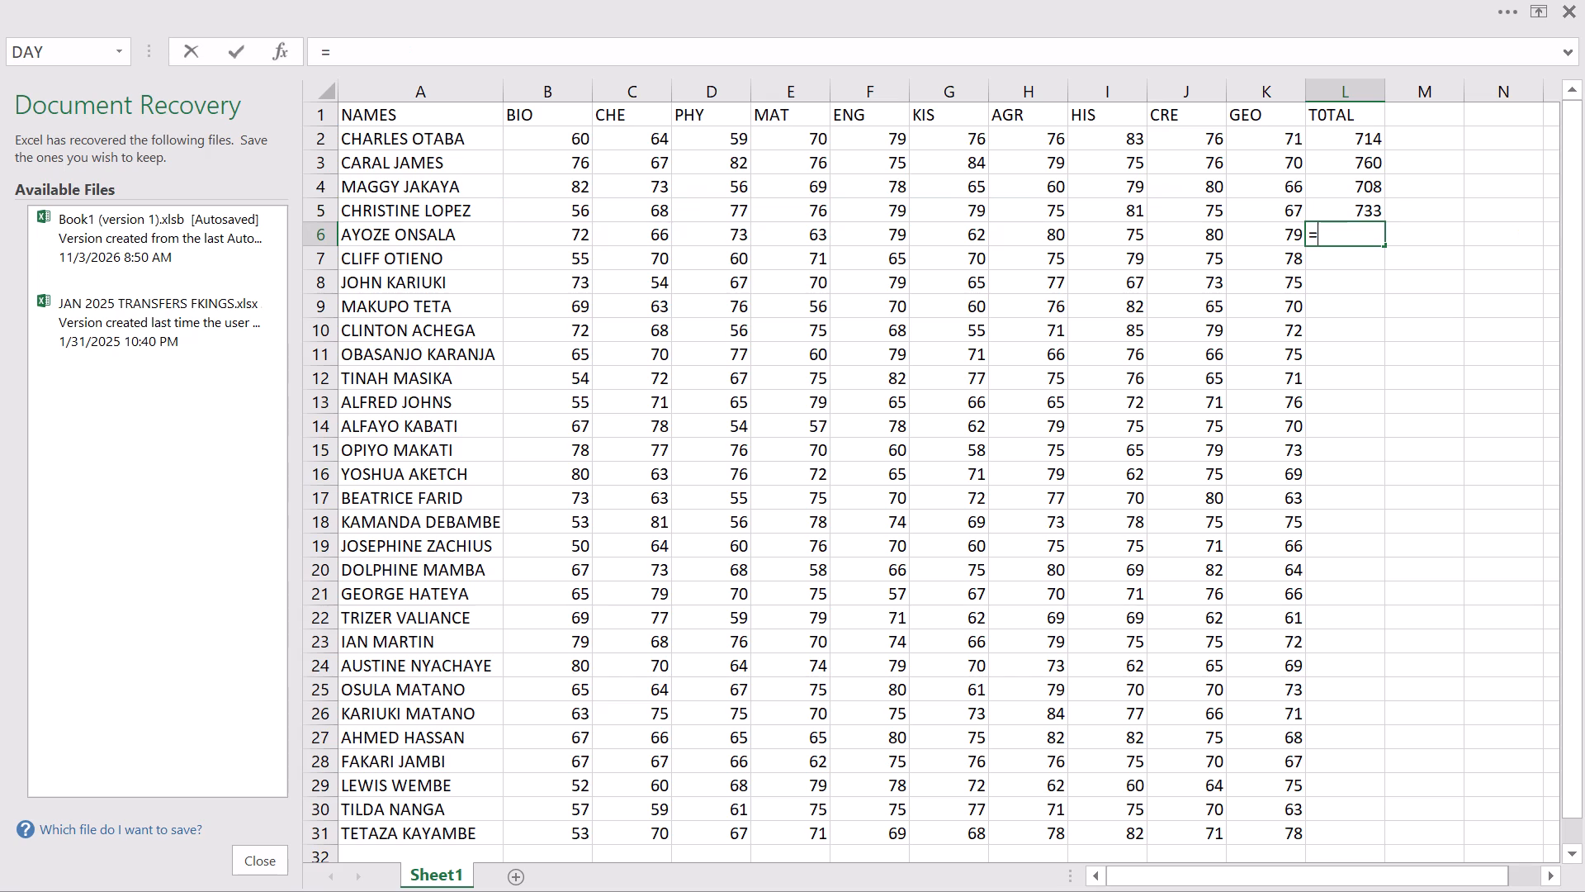
type("SUM")
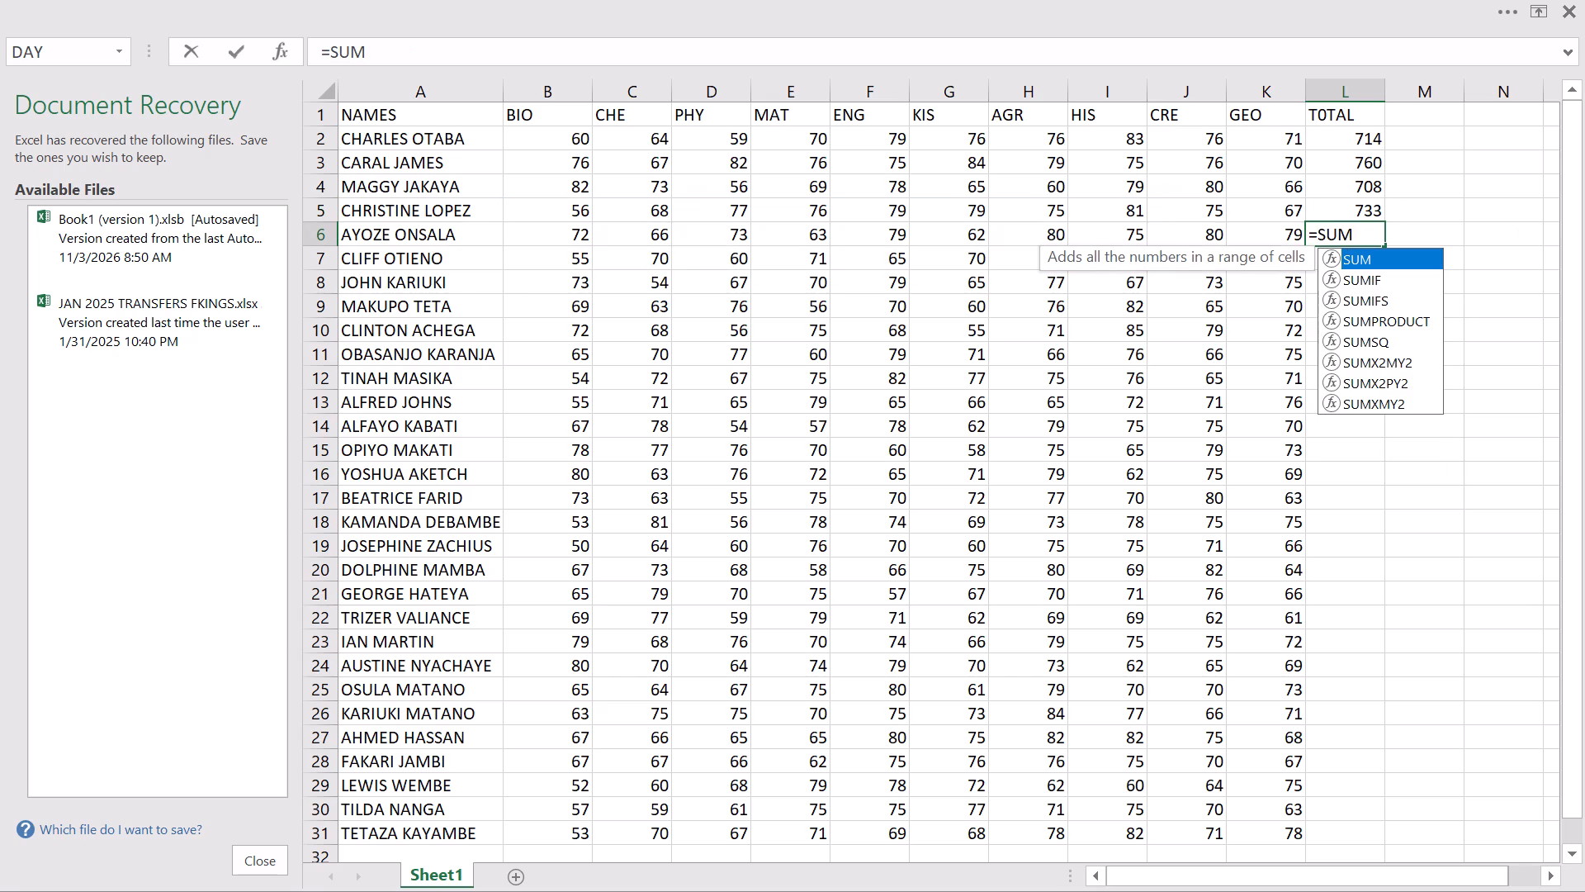
key("shift+parenleft")
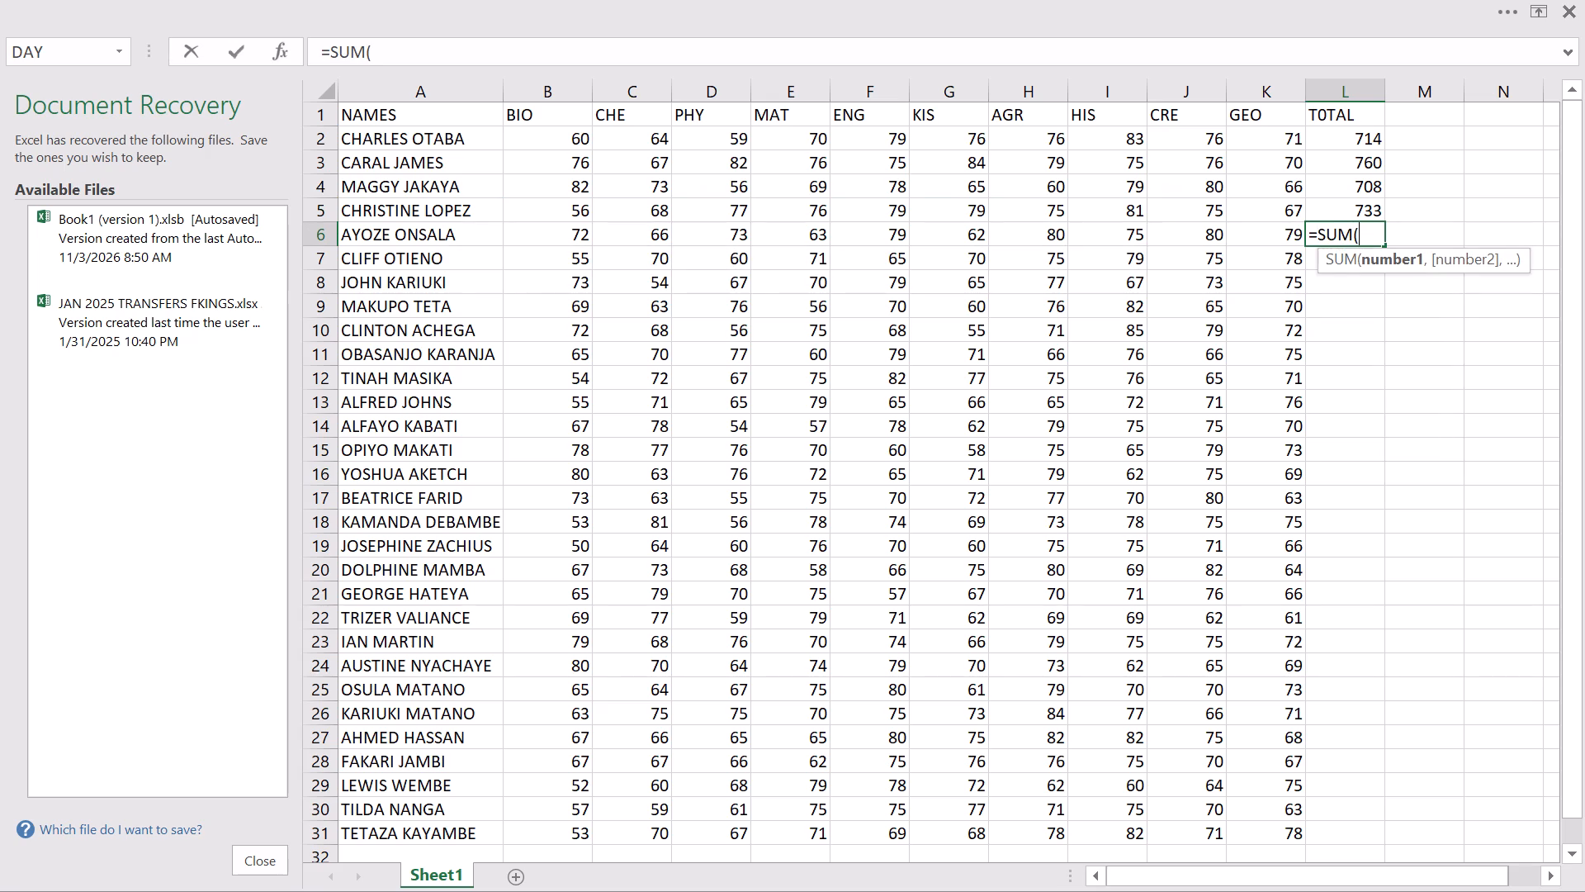
key("b")
key("6")
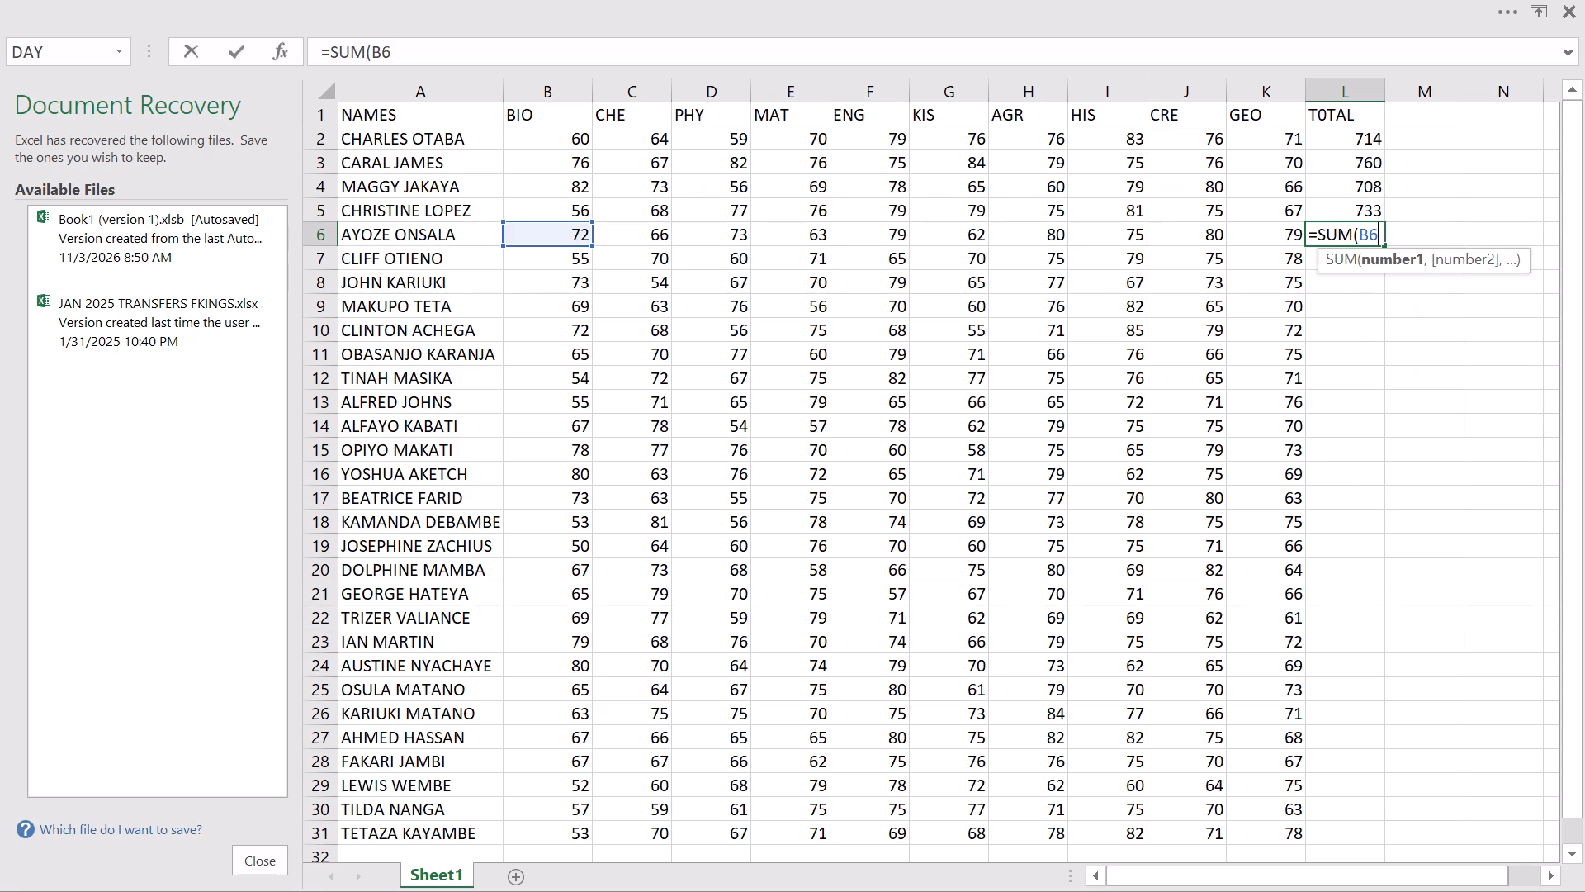
type(":K")
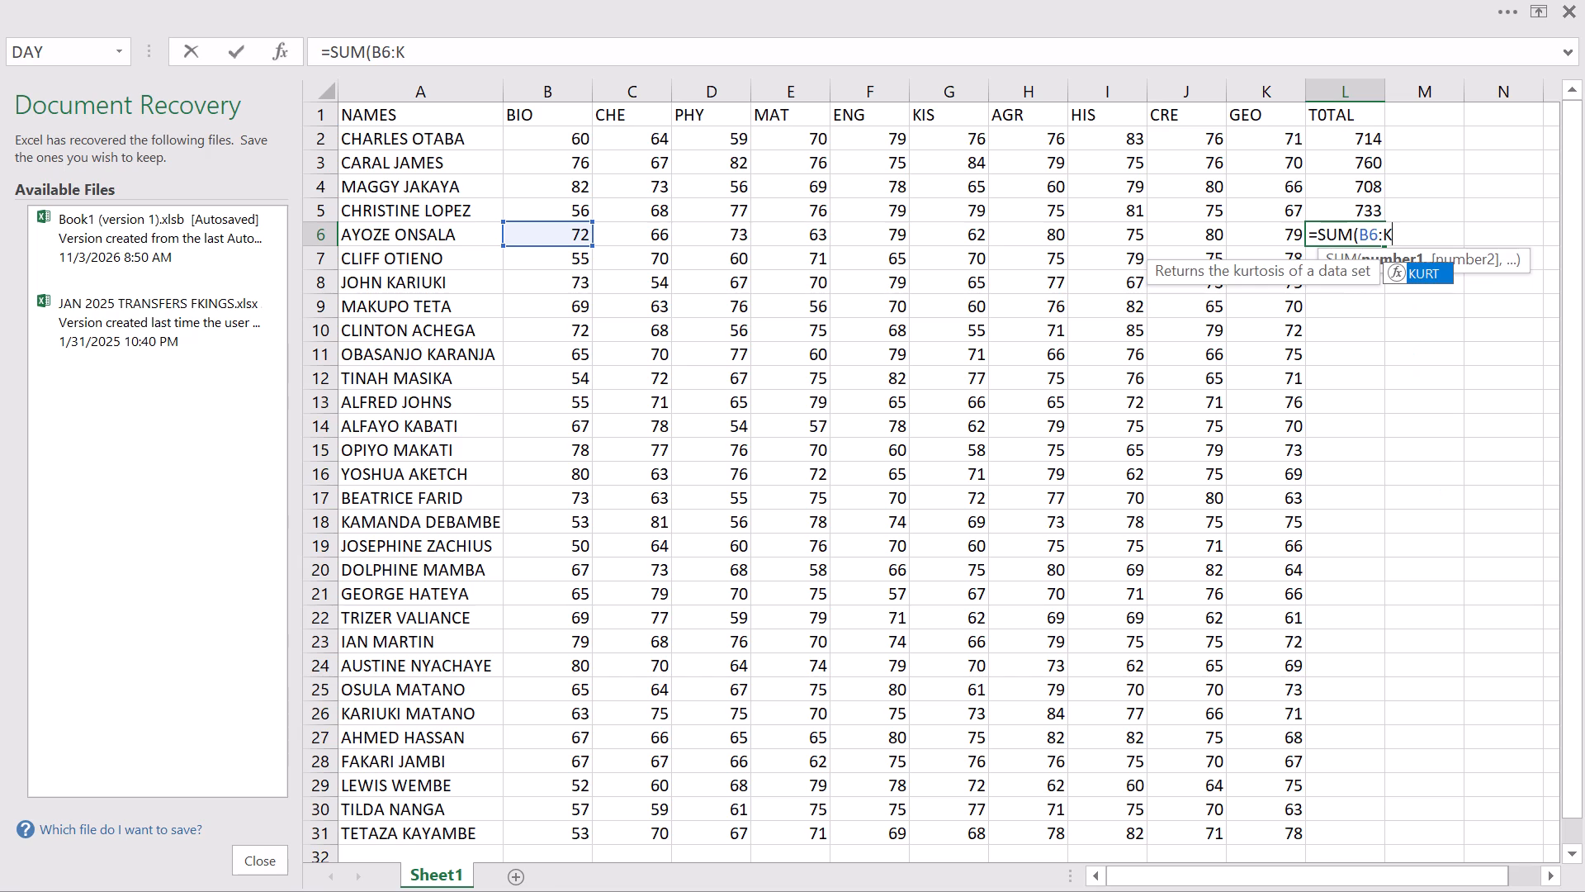
key("6")
key("Return")
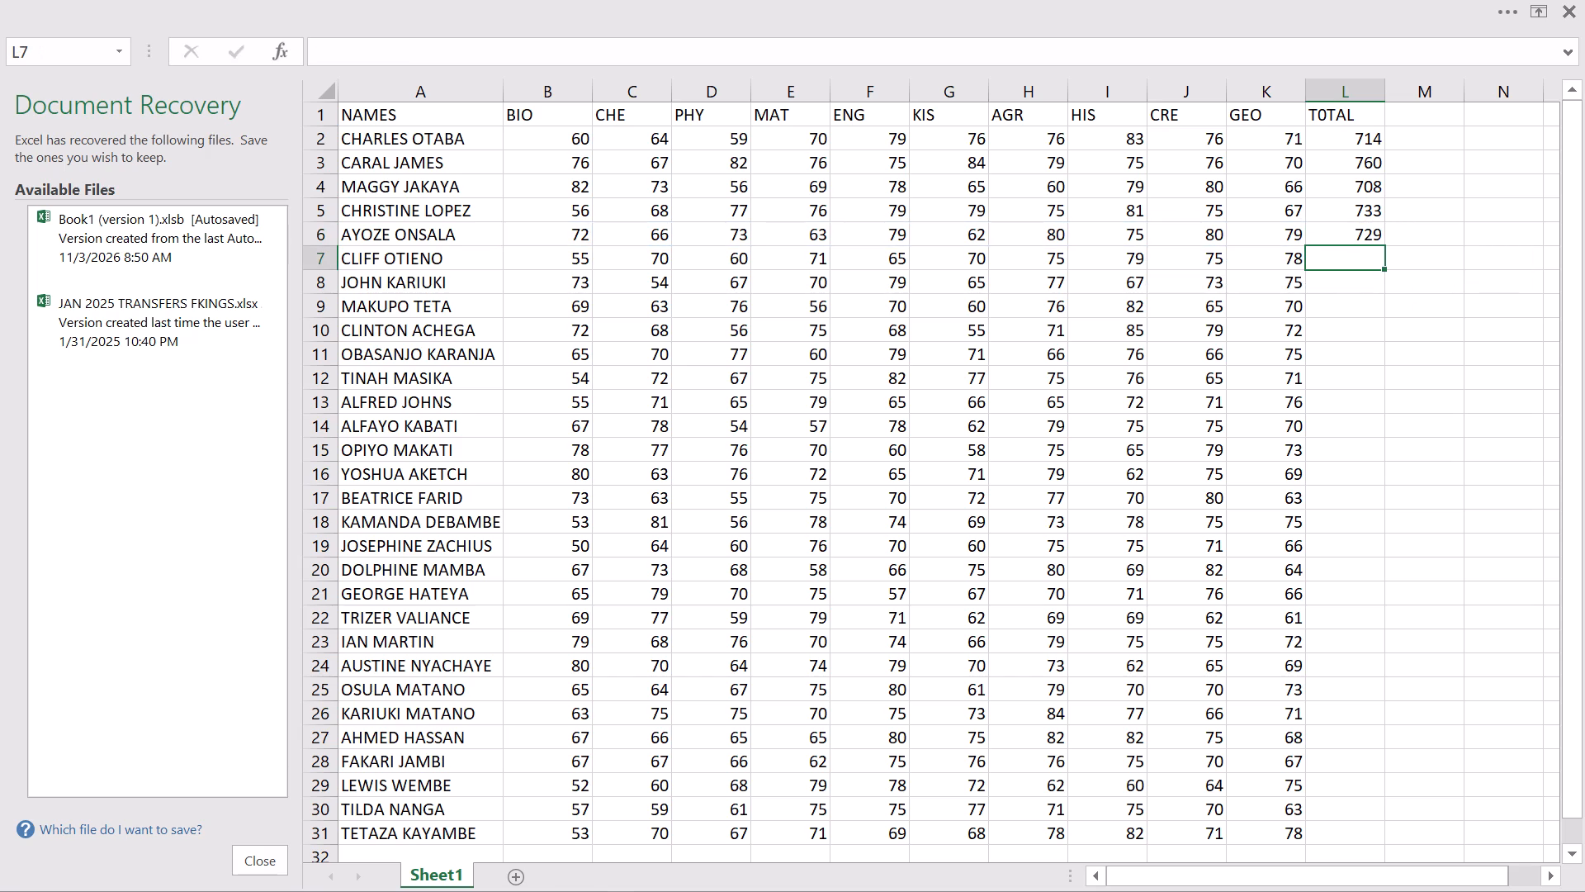
Total the sixth student's marks in cell L7 with a SUM formula over B7:K7.
key("equal")
key("s")
key("u")
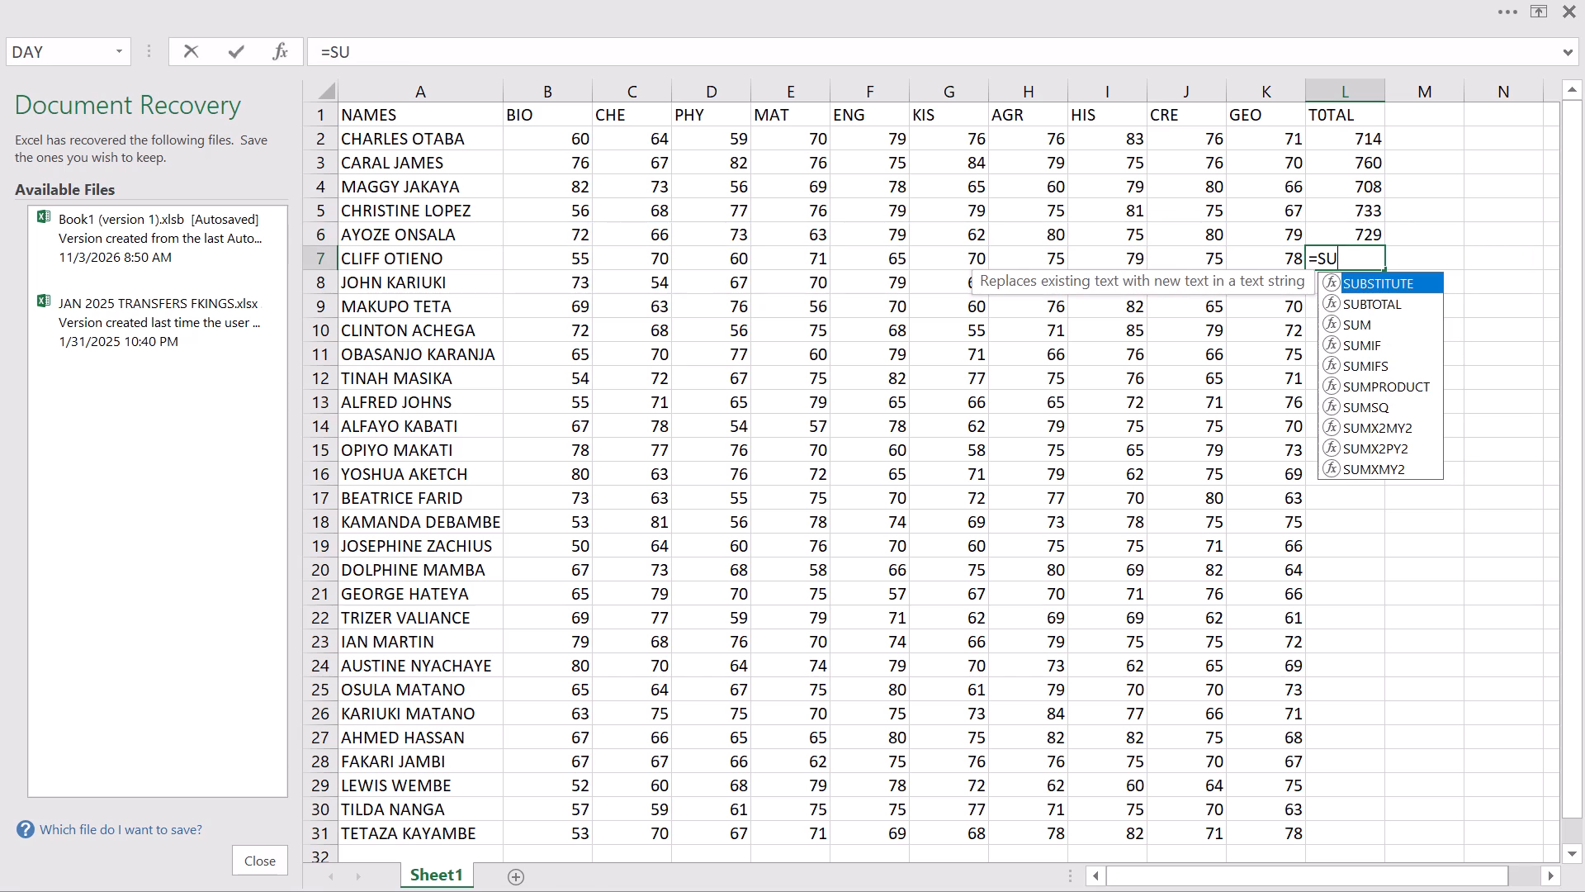
key("m")
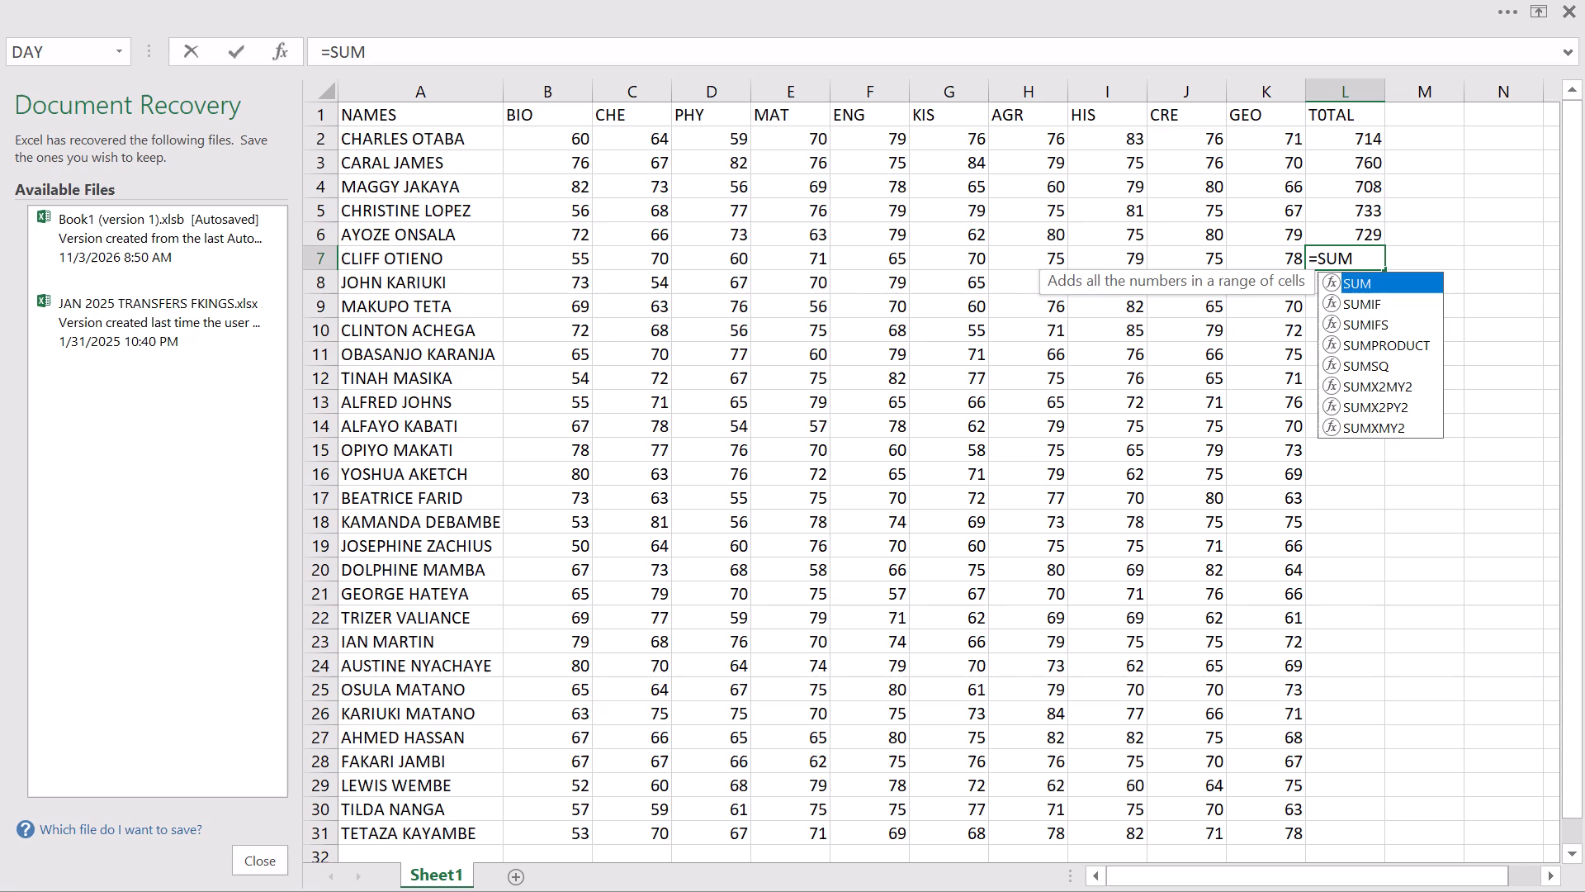
key("shift+parenleft")
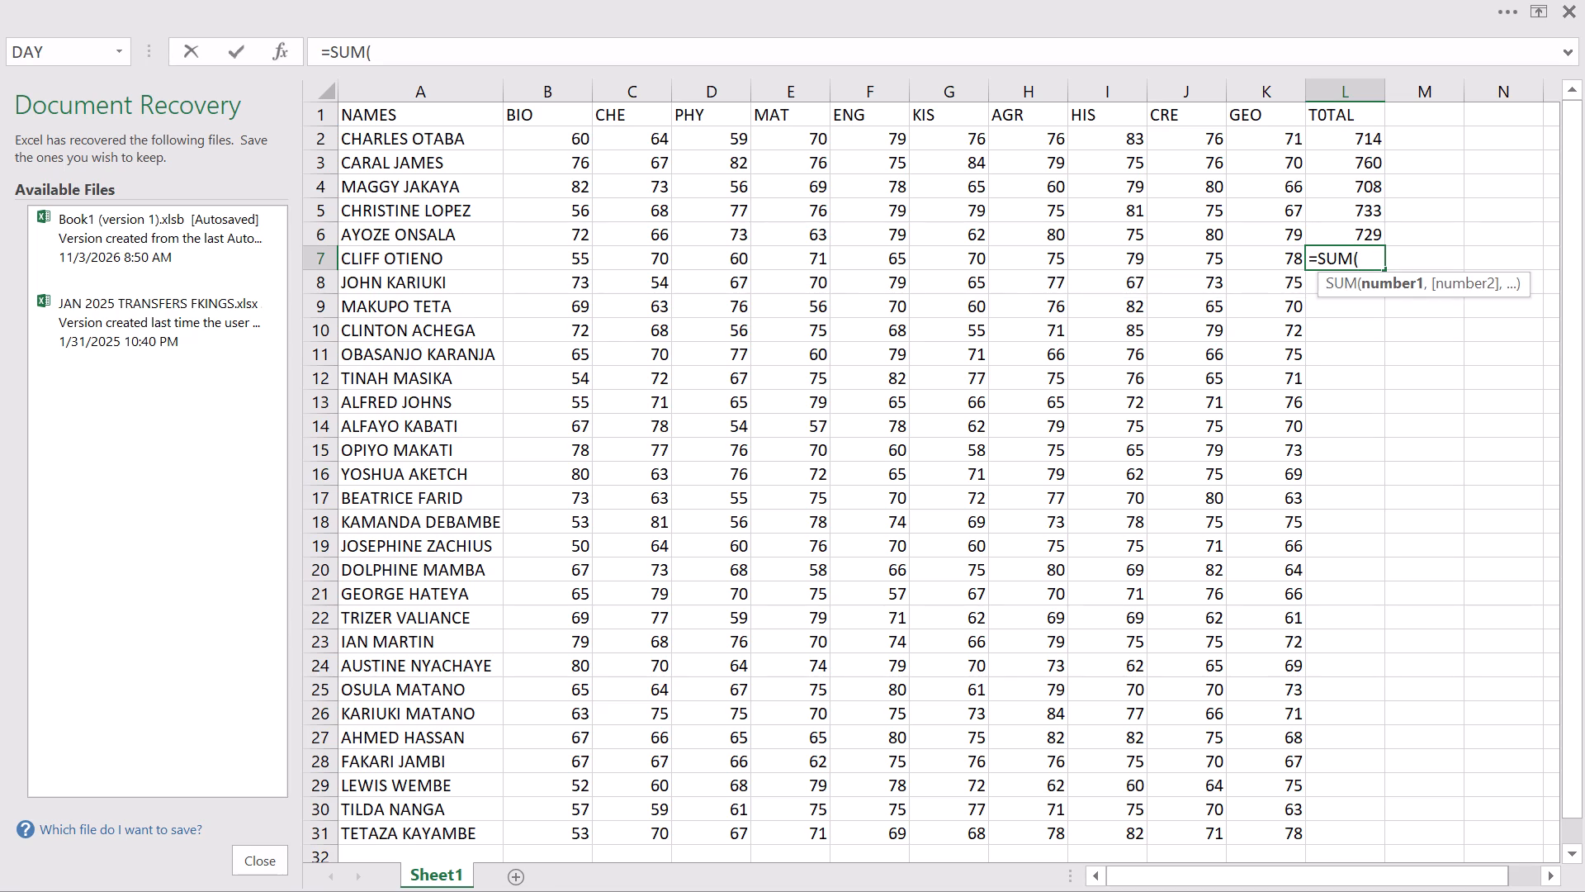
key("b")
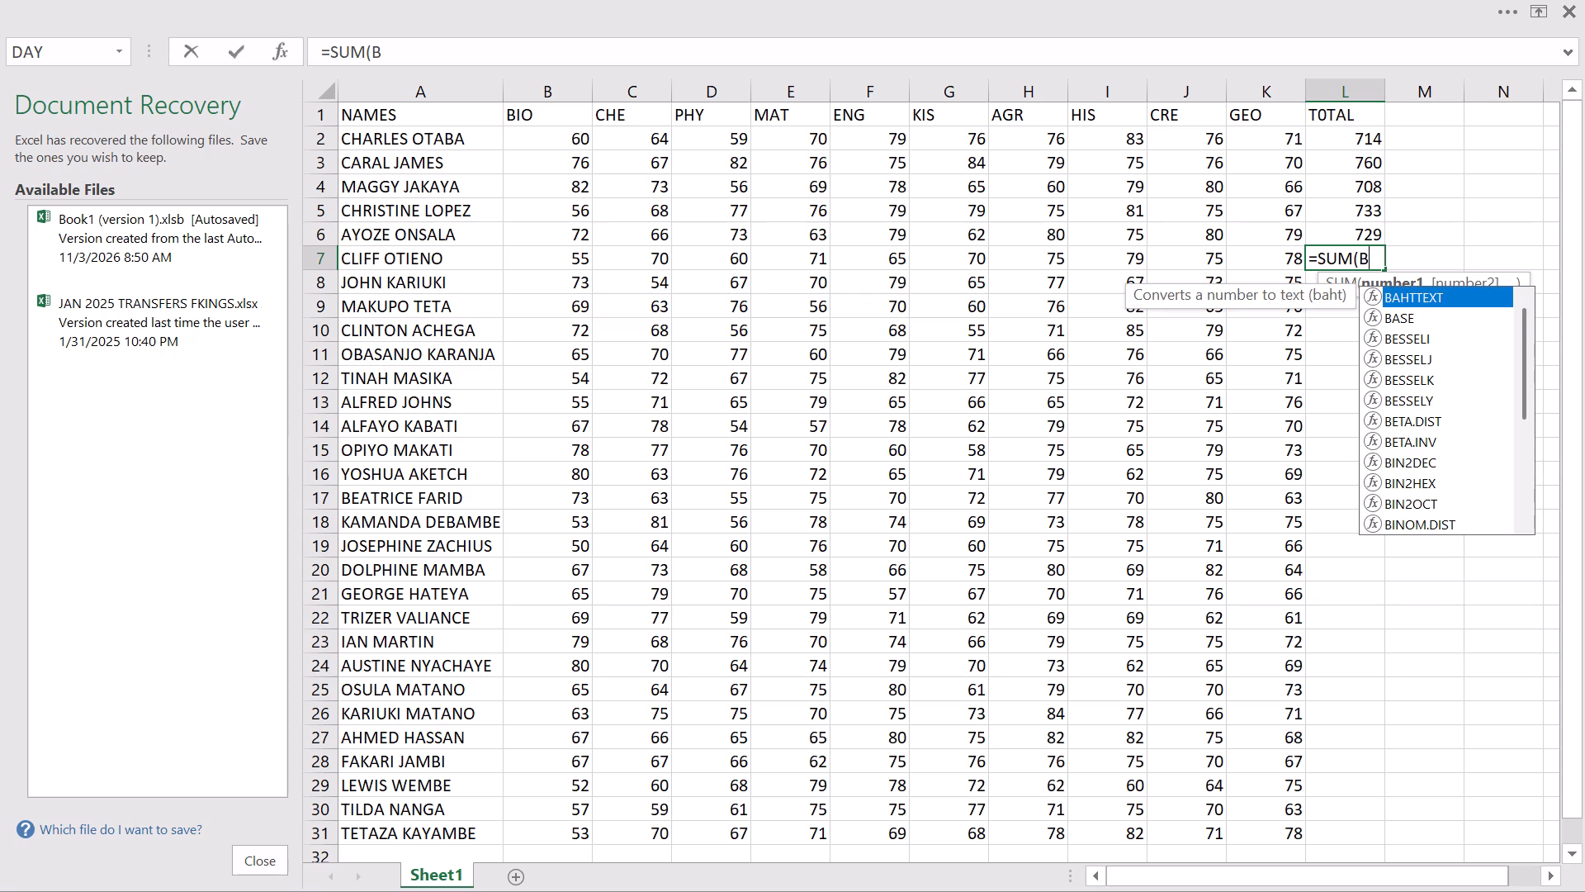
key("7")
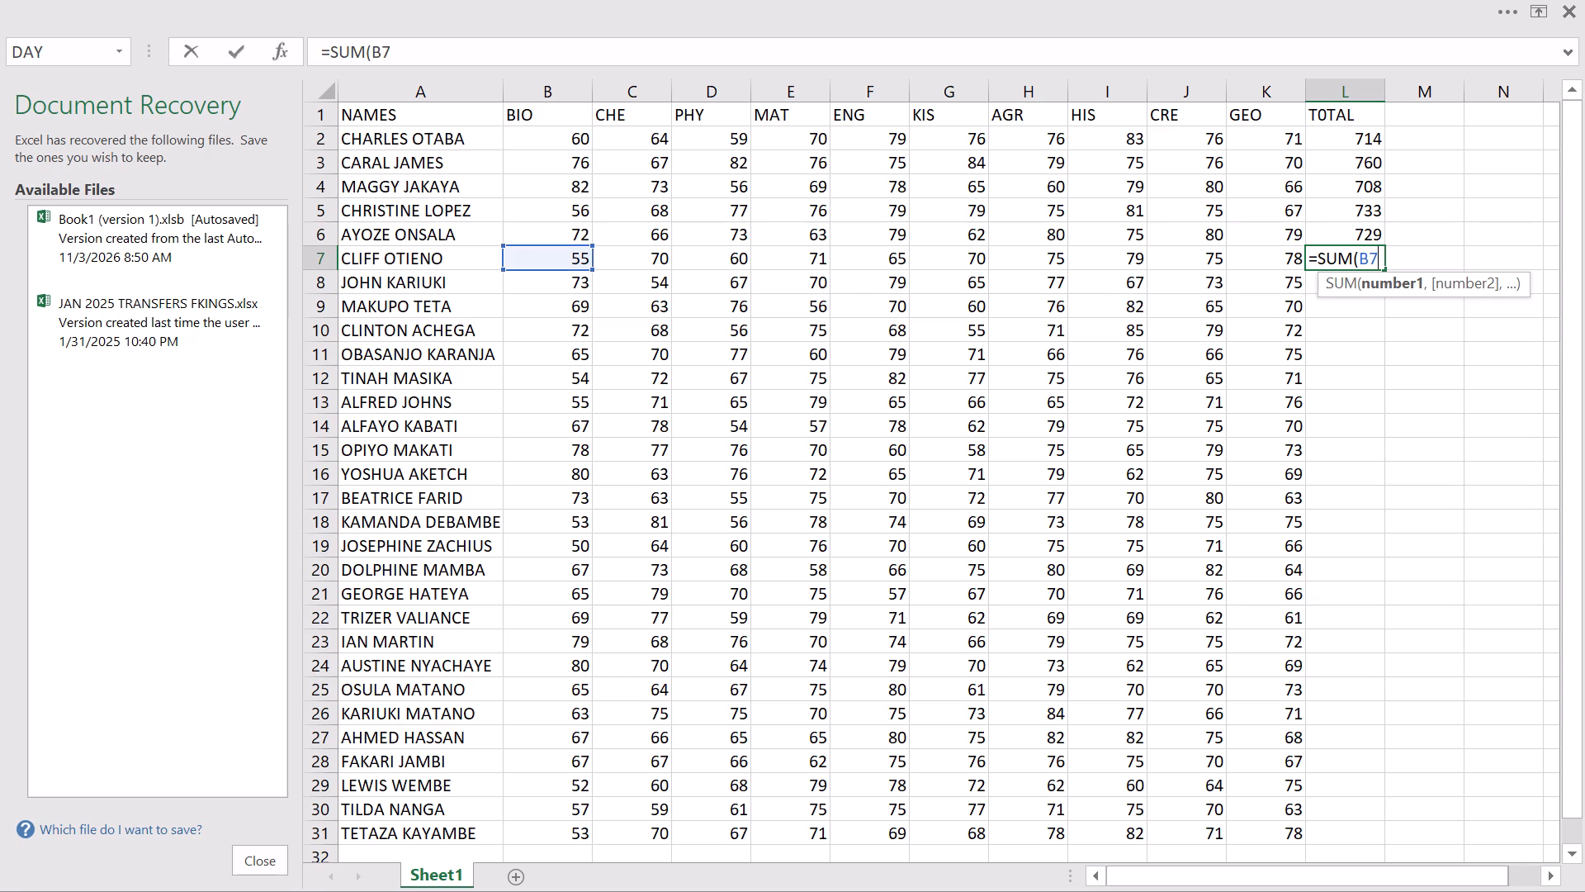
type(":K")
key("7")
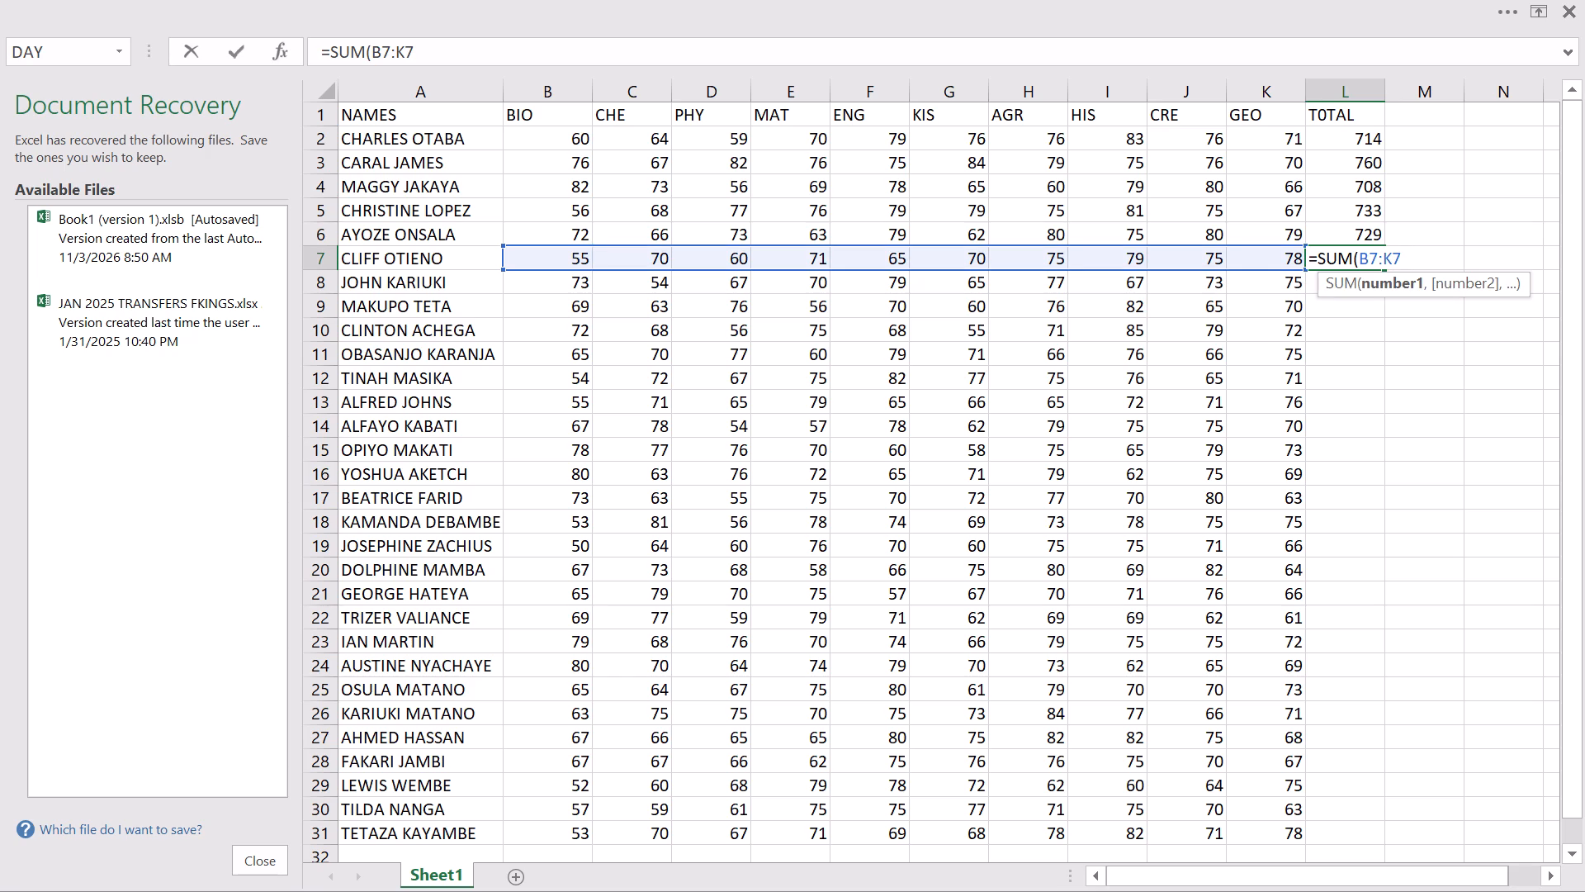
key("Return")
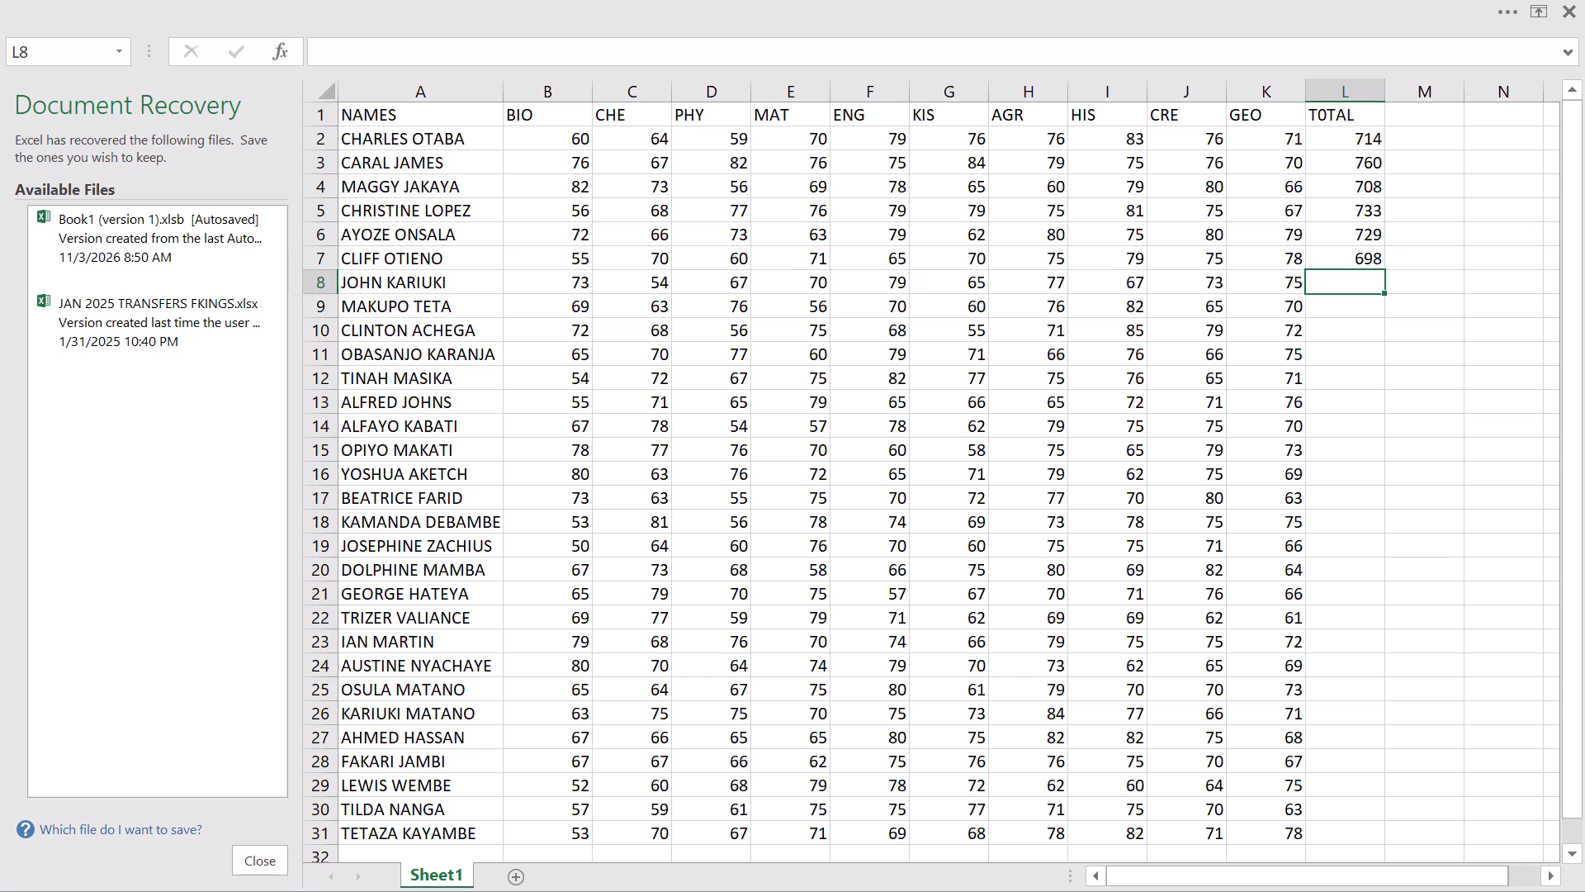
Total the seventh student's marks in cell L8 with a SUM formula over B8:K8.
key("equal")
key("s")
key("u")
key("m")
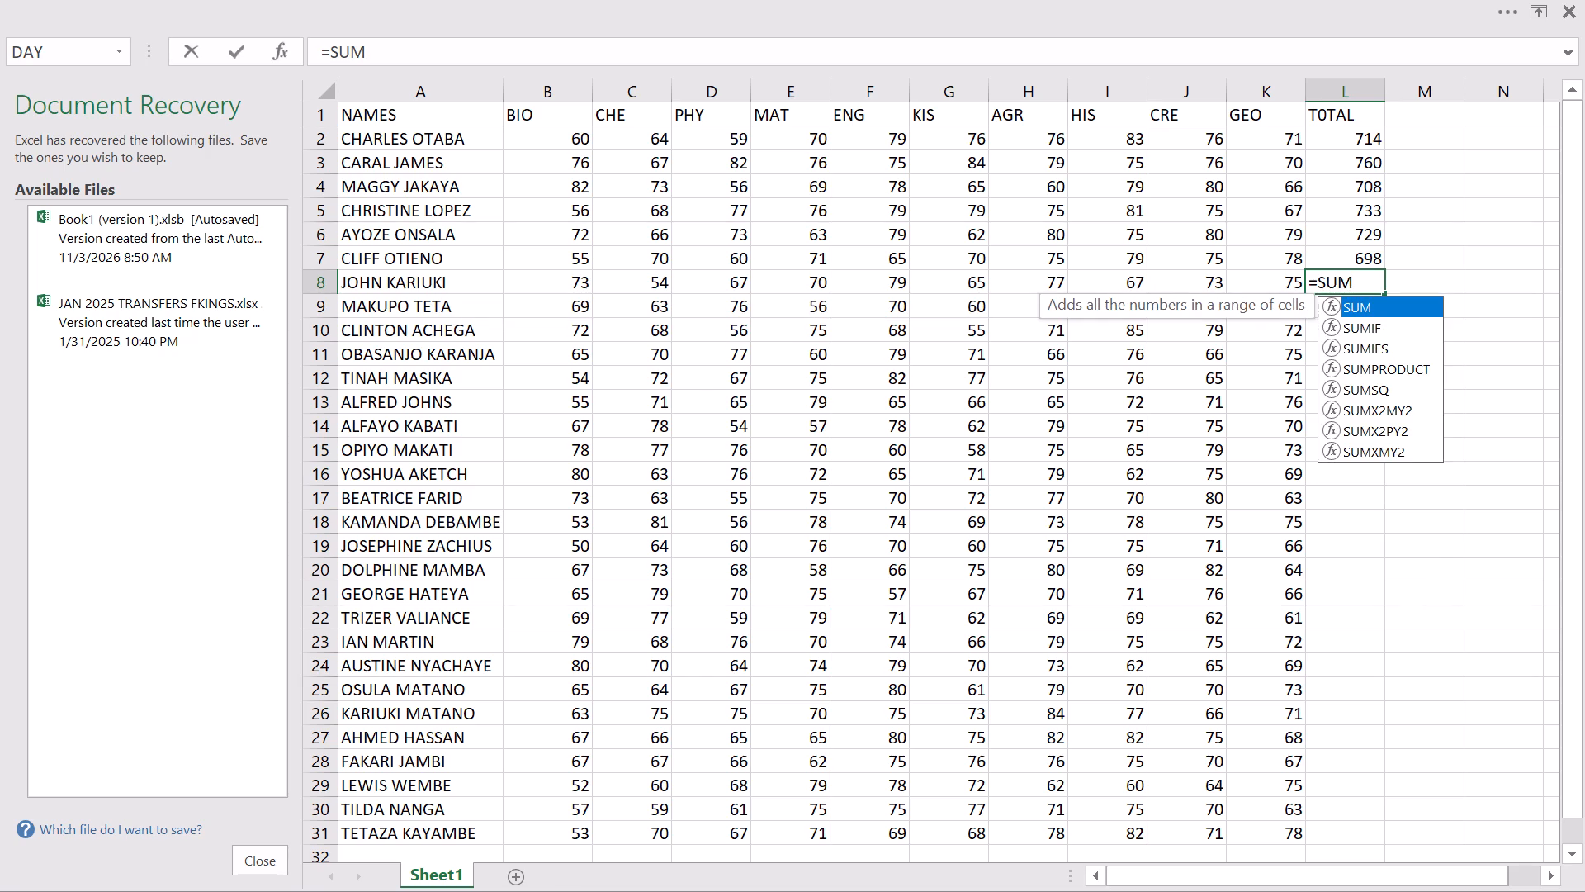
key("shift+parenleft")
key("b")
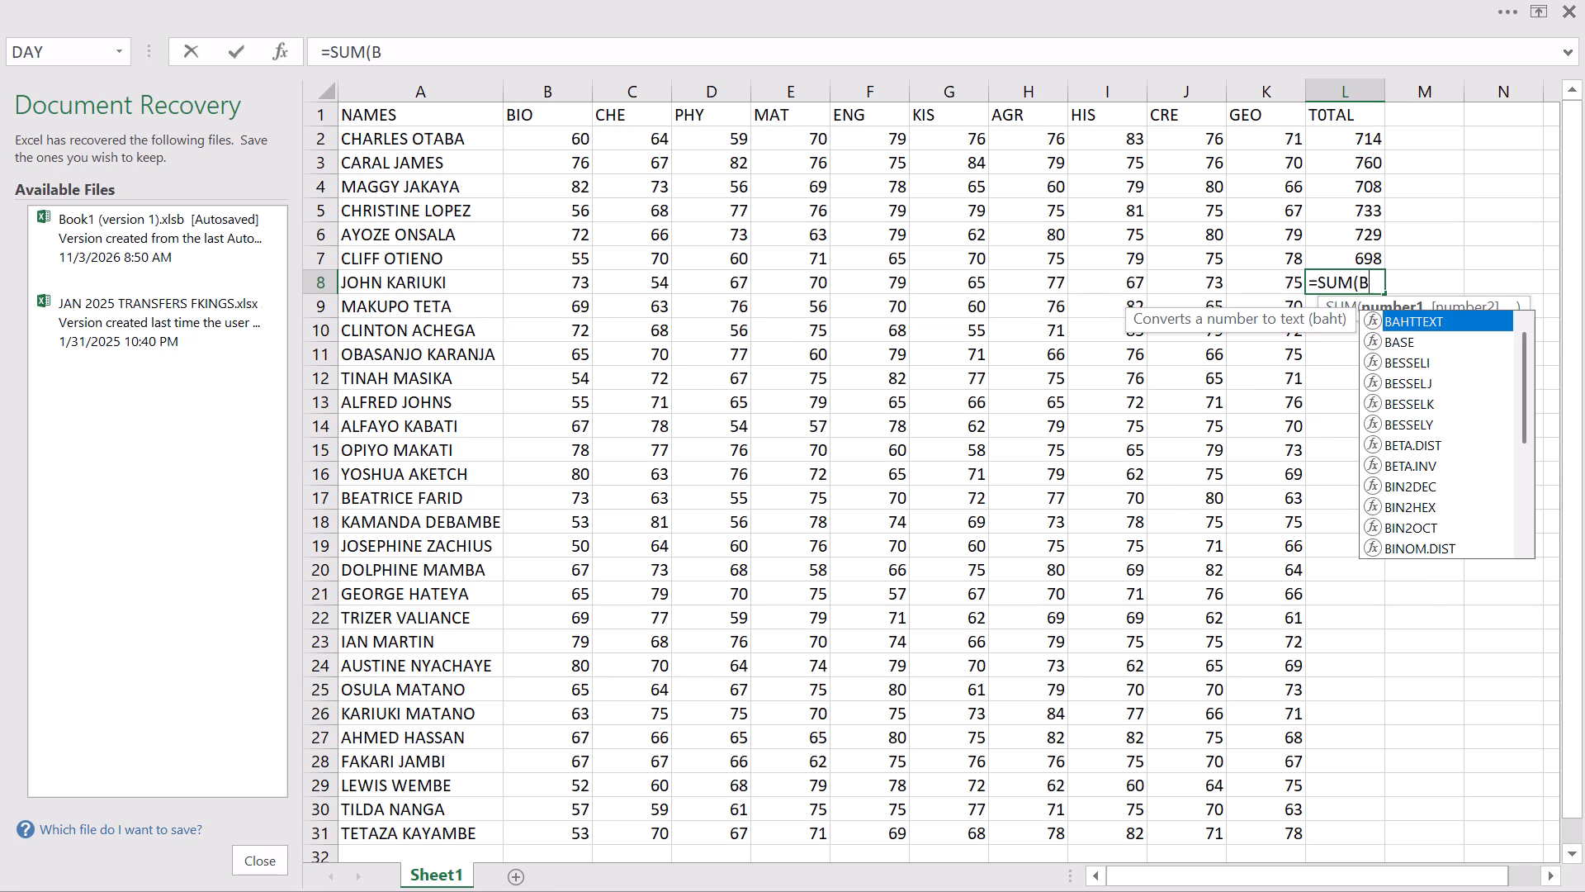
key("8")
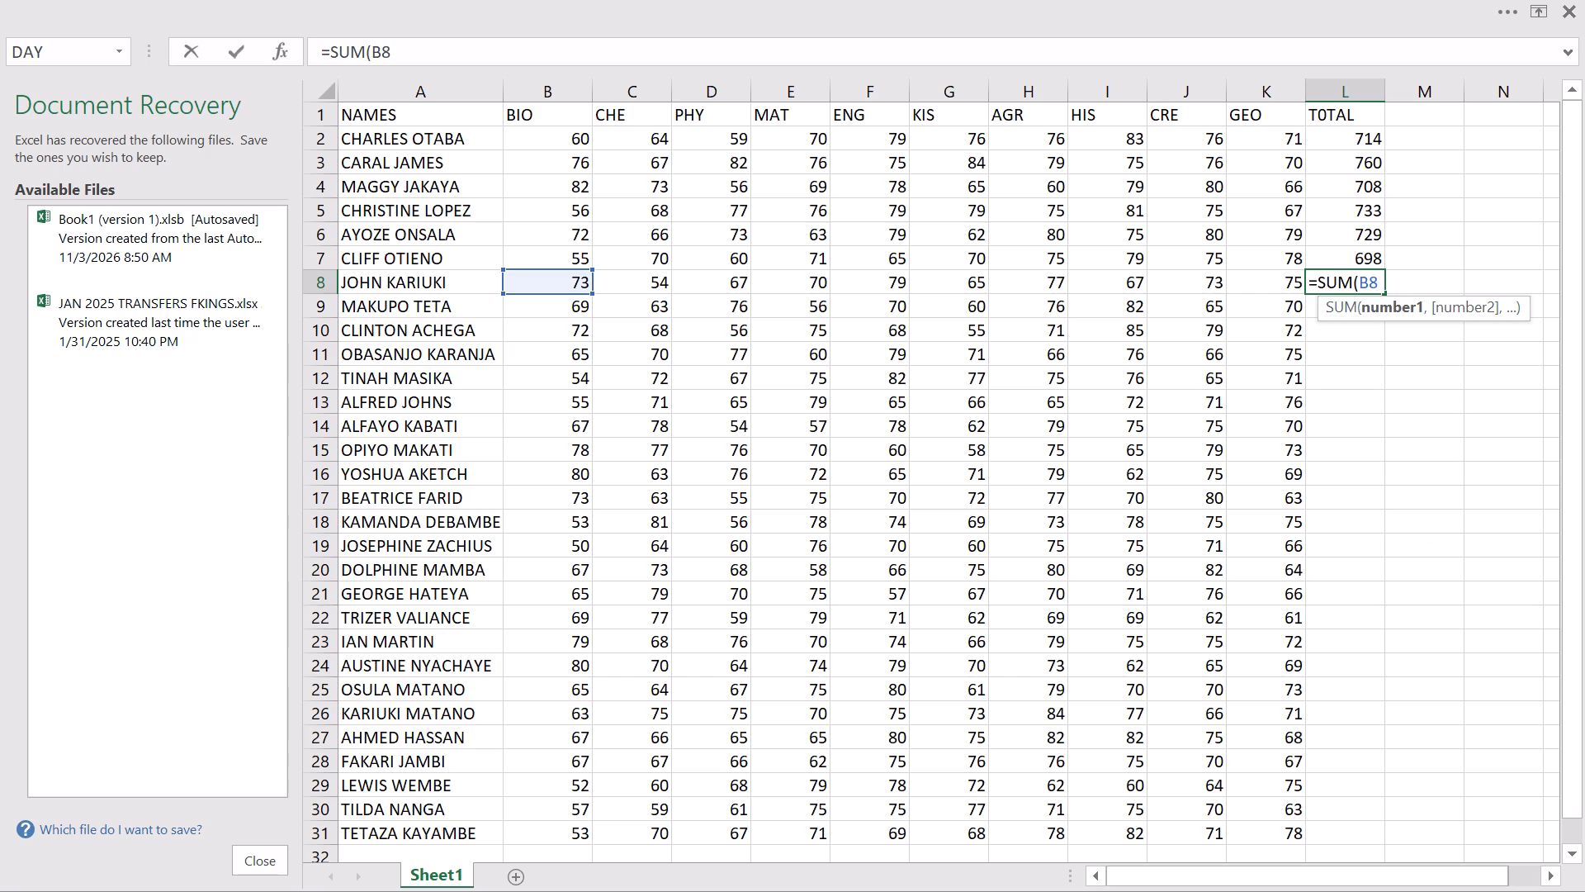
type(":K8")
key("Return")
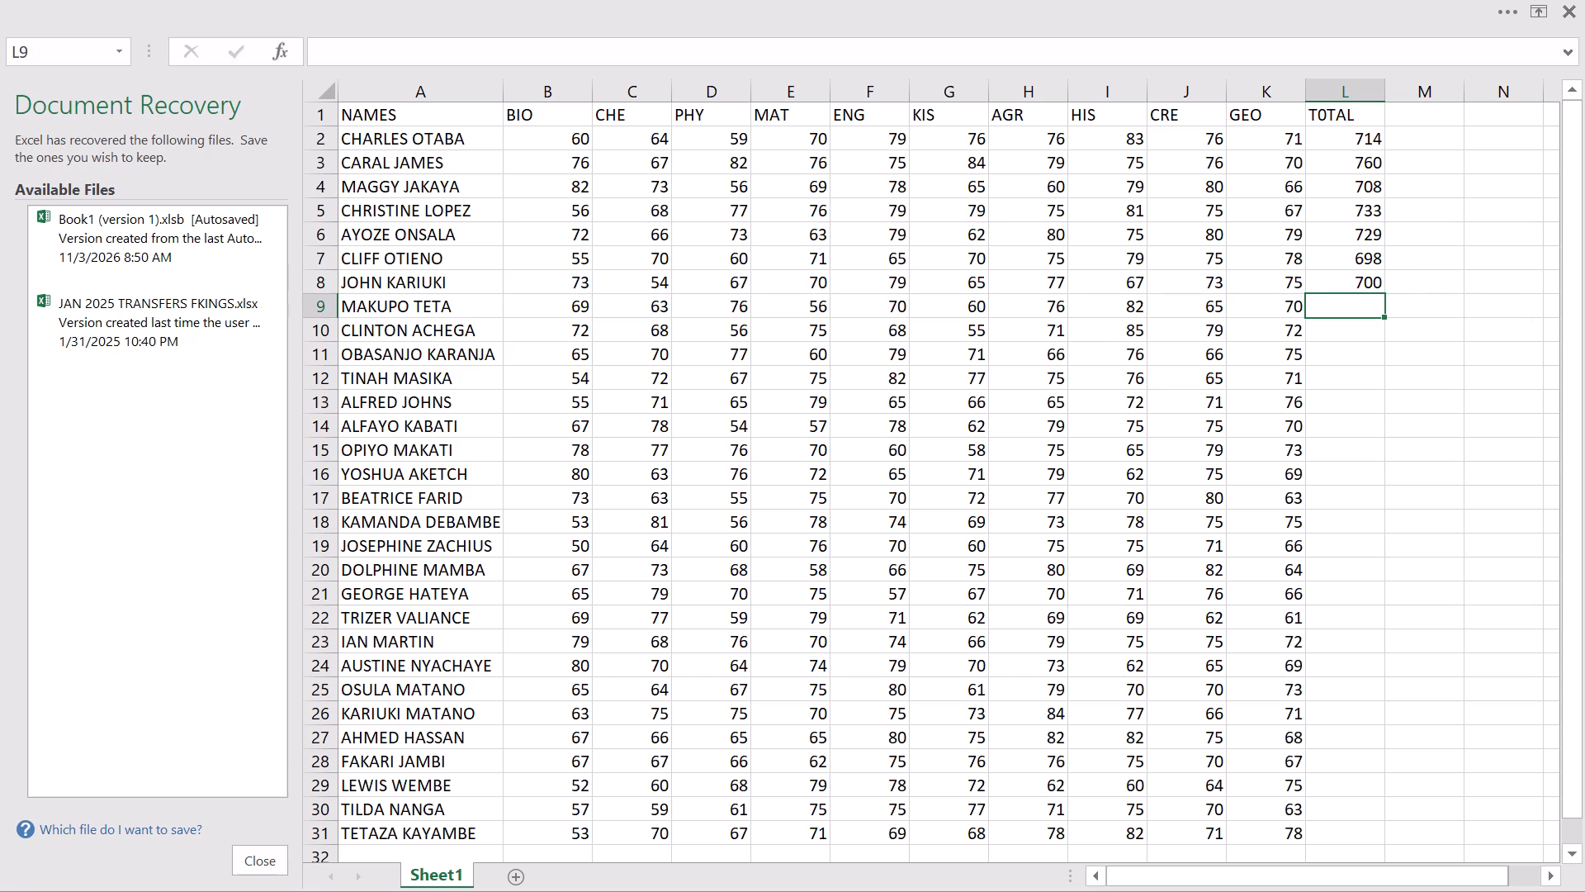
Total the eighth student's marks in cell L9 with a SUM formula over B9:K9.
key("equal")
type("SUM")
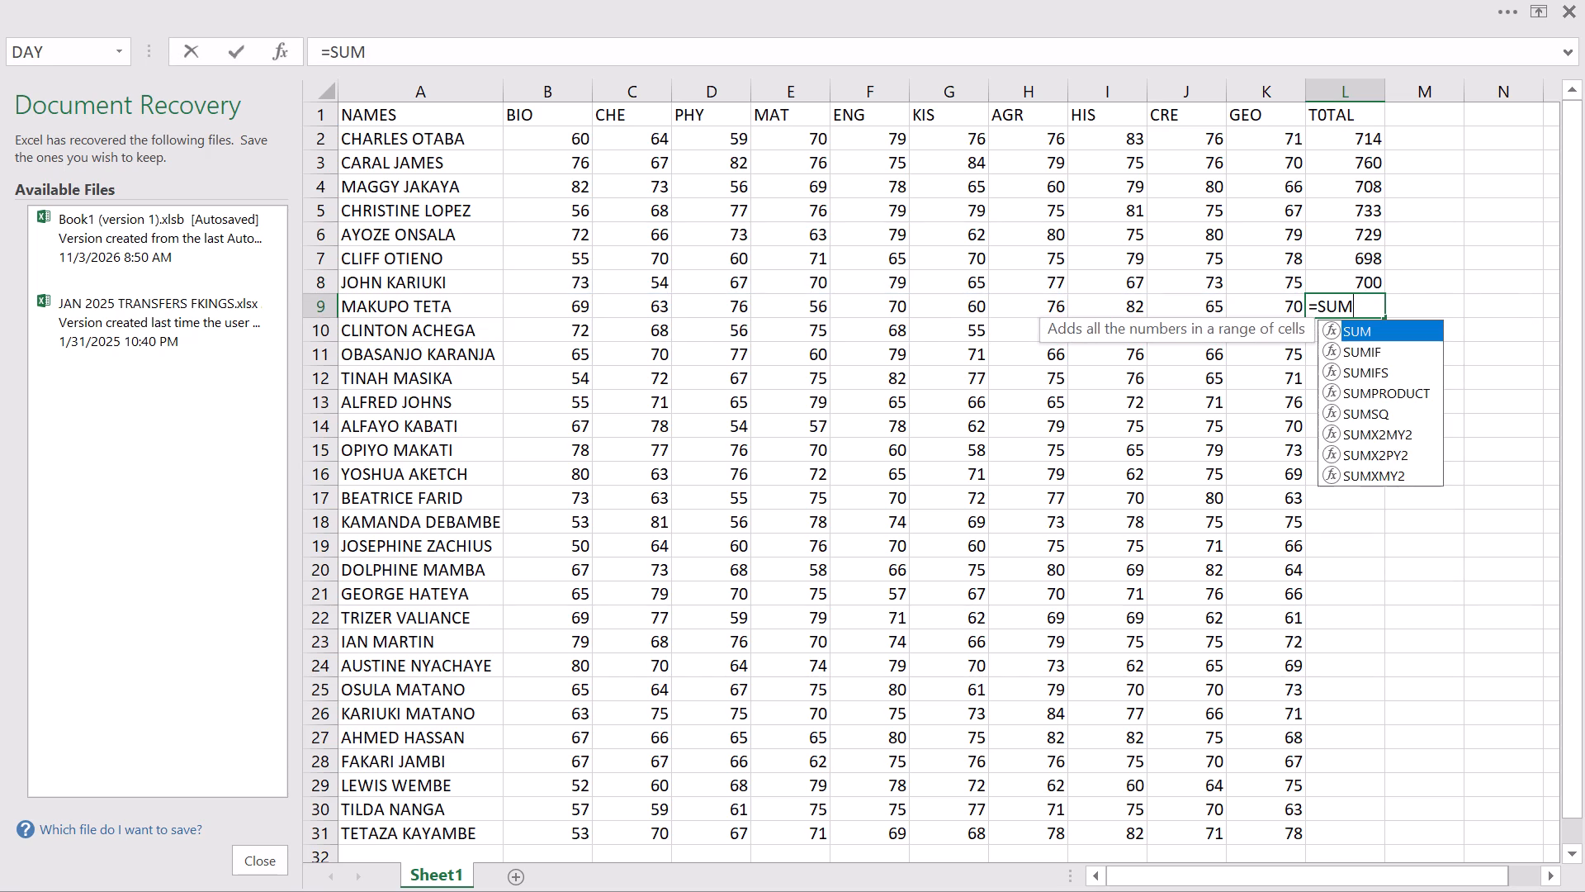
key("shift+parenleft")
key("b")
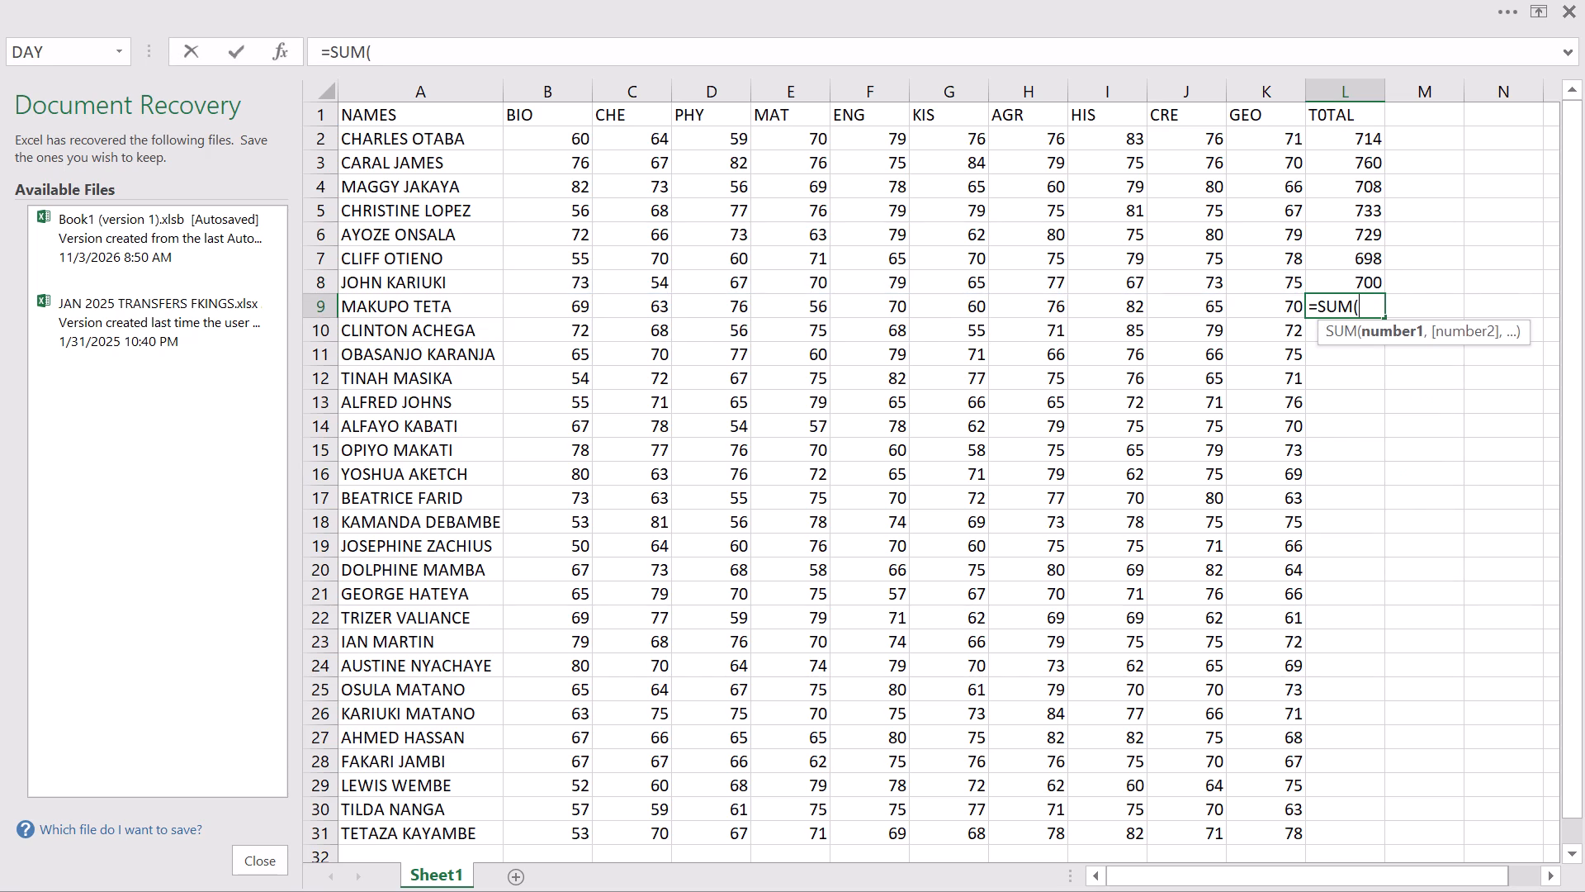
key("9")
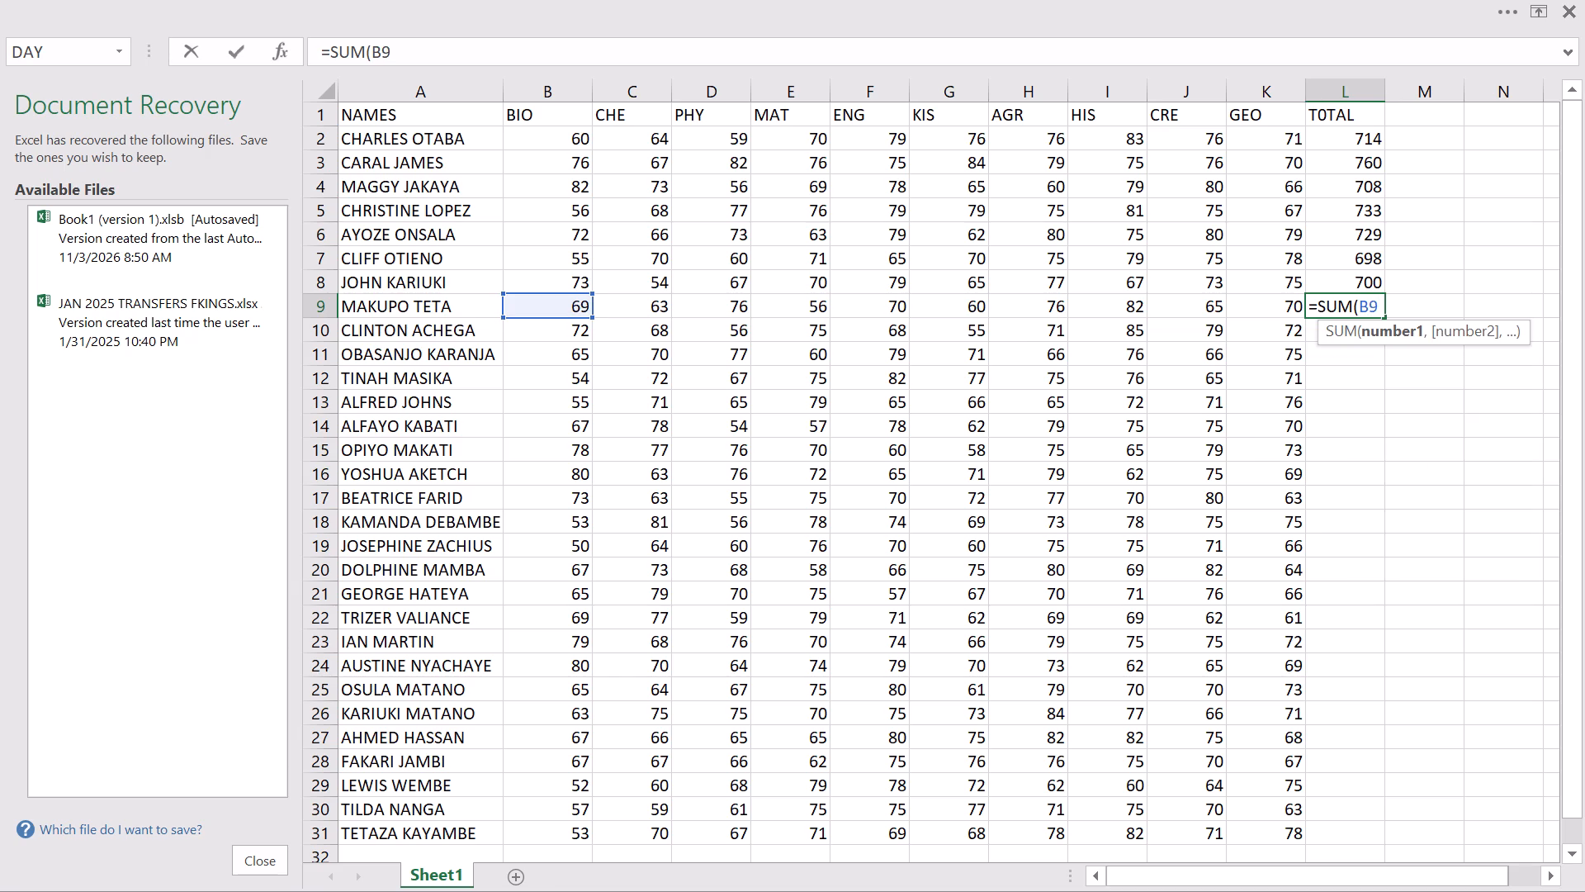
type(":K9")
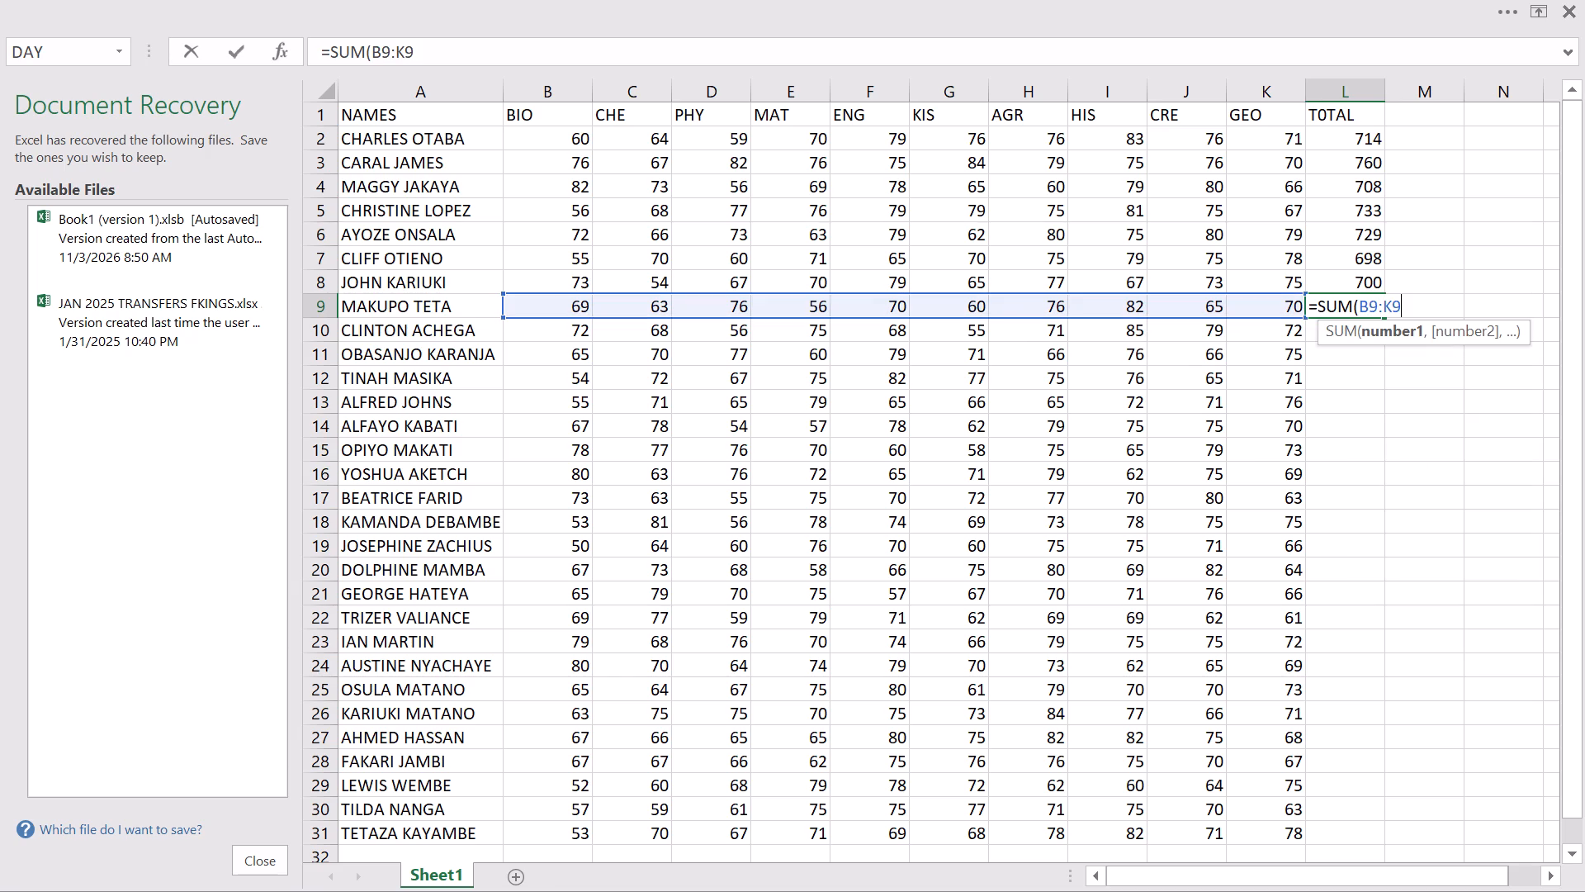
key("Return")
Total the ninth student's marks in cell L10 with a SUM formula over B10:K10.
key("equal")
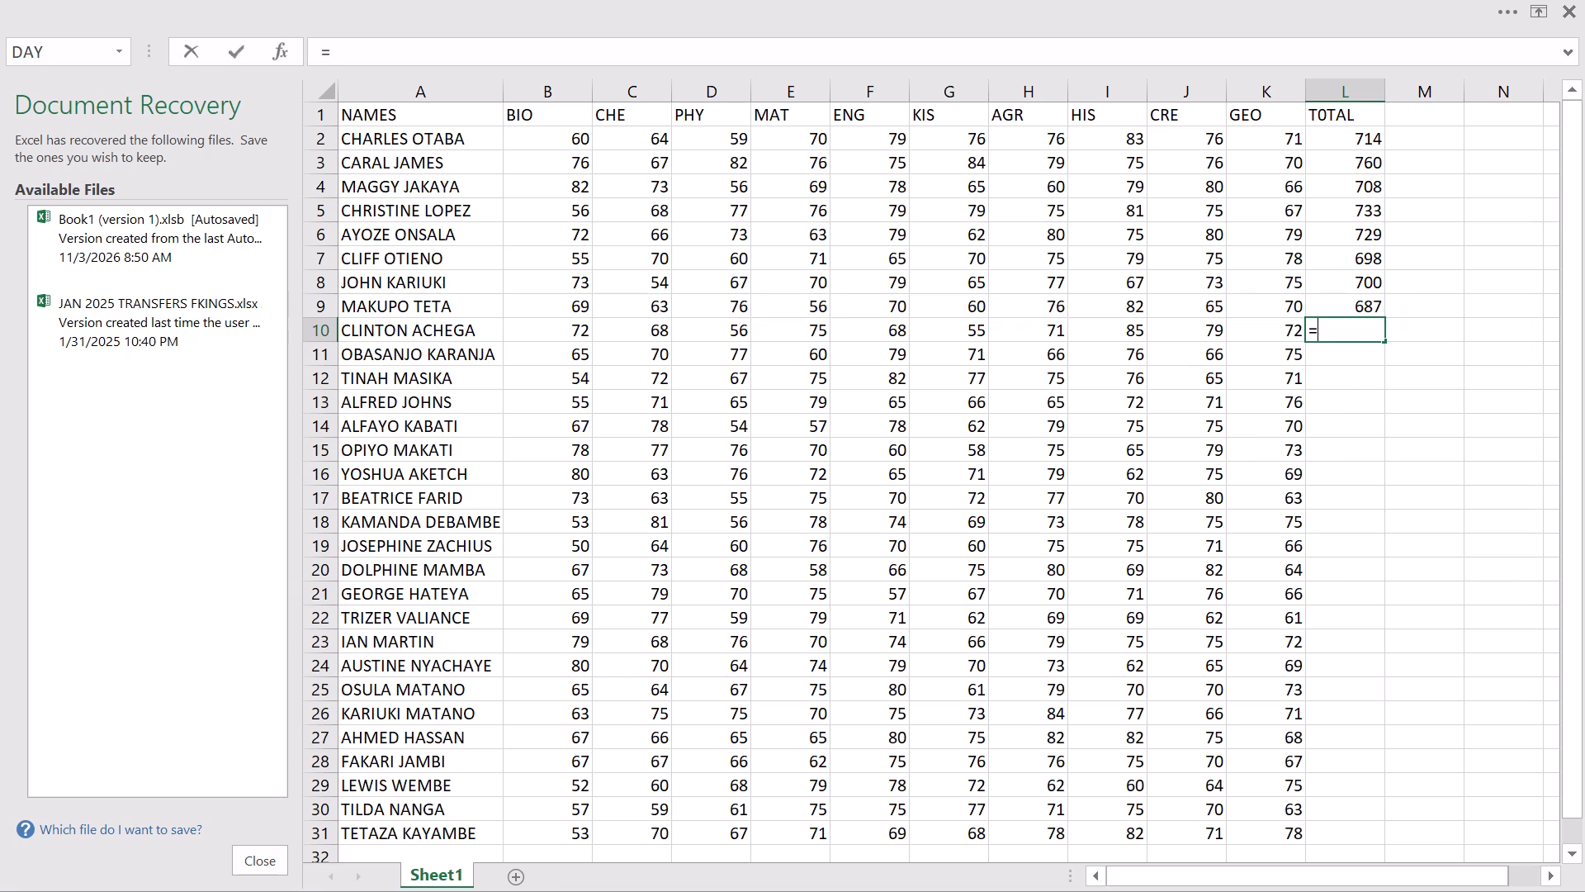
key("s")
type("UM")
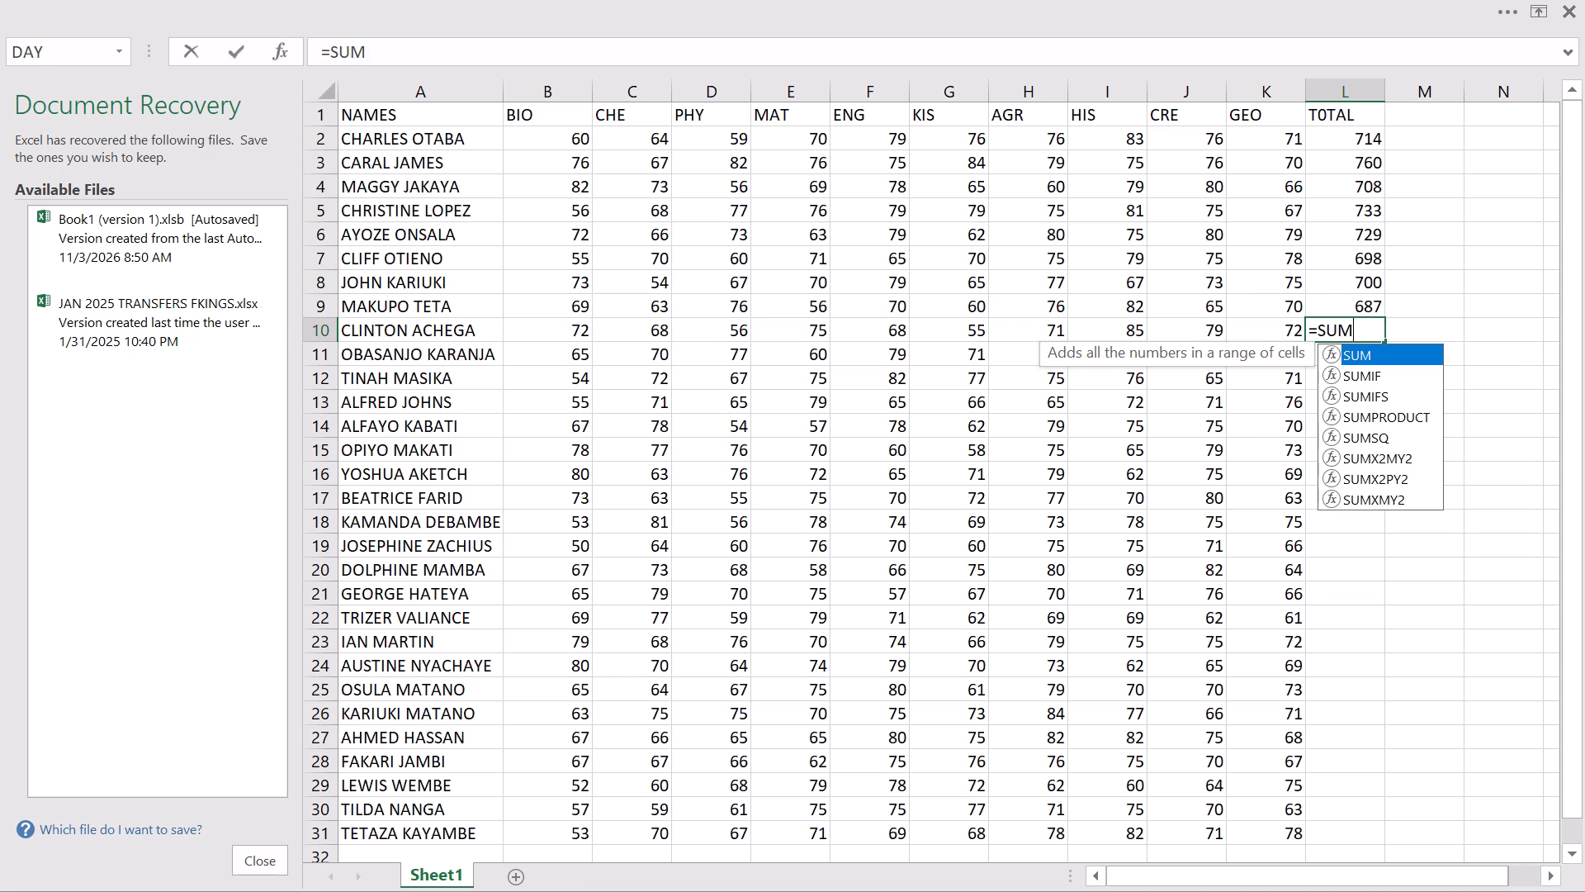
key("shift+parenleft")
type("B10")
key("shift+colon")
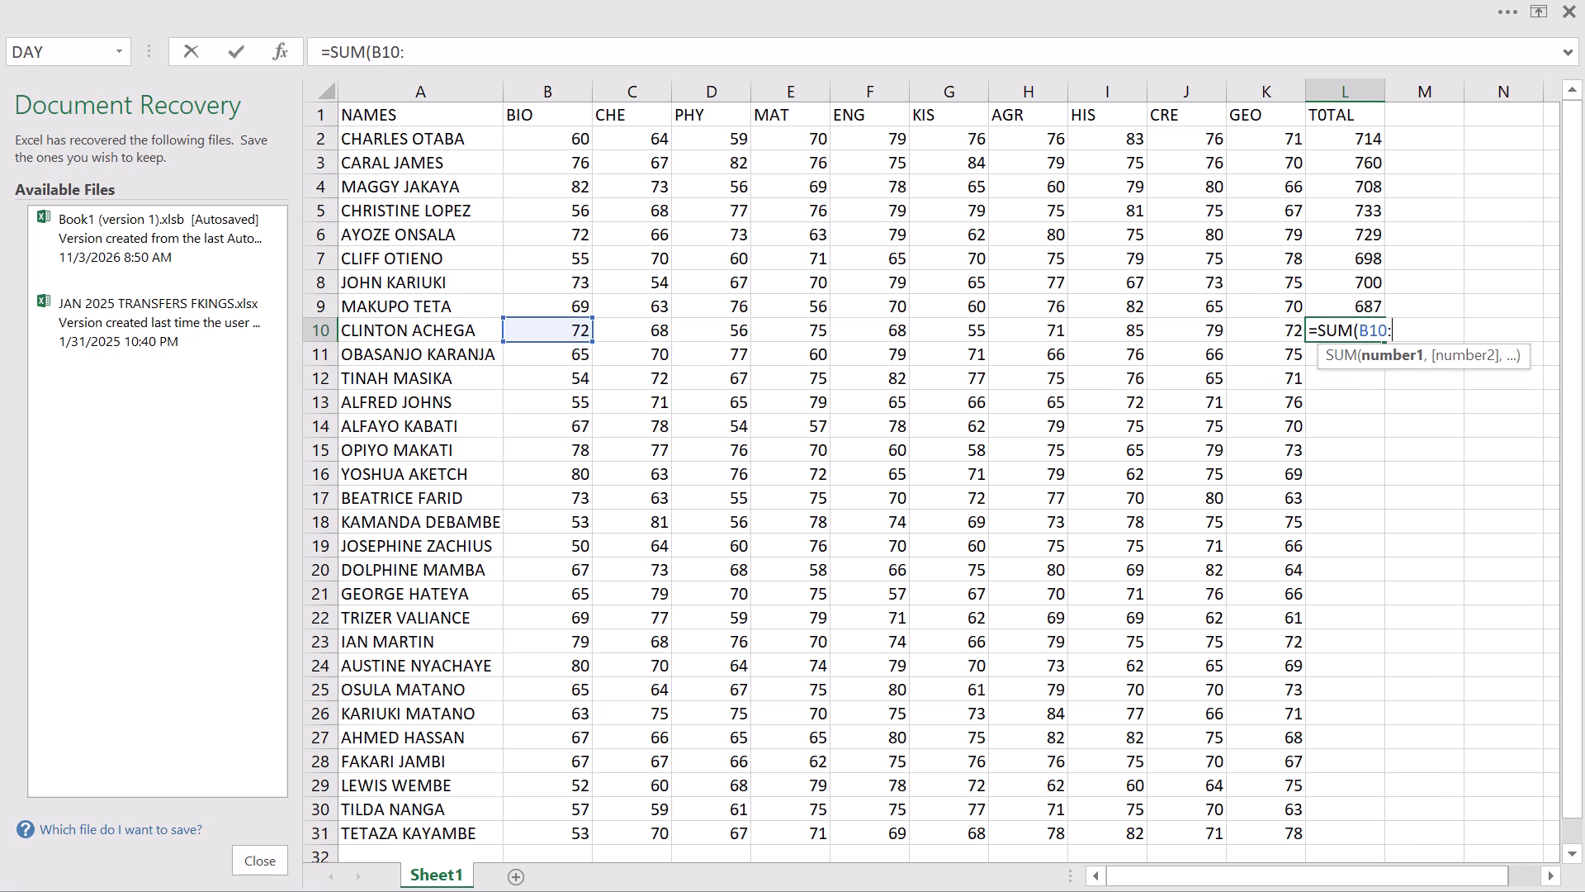
type("K1")
key("0")
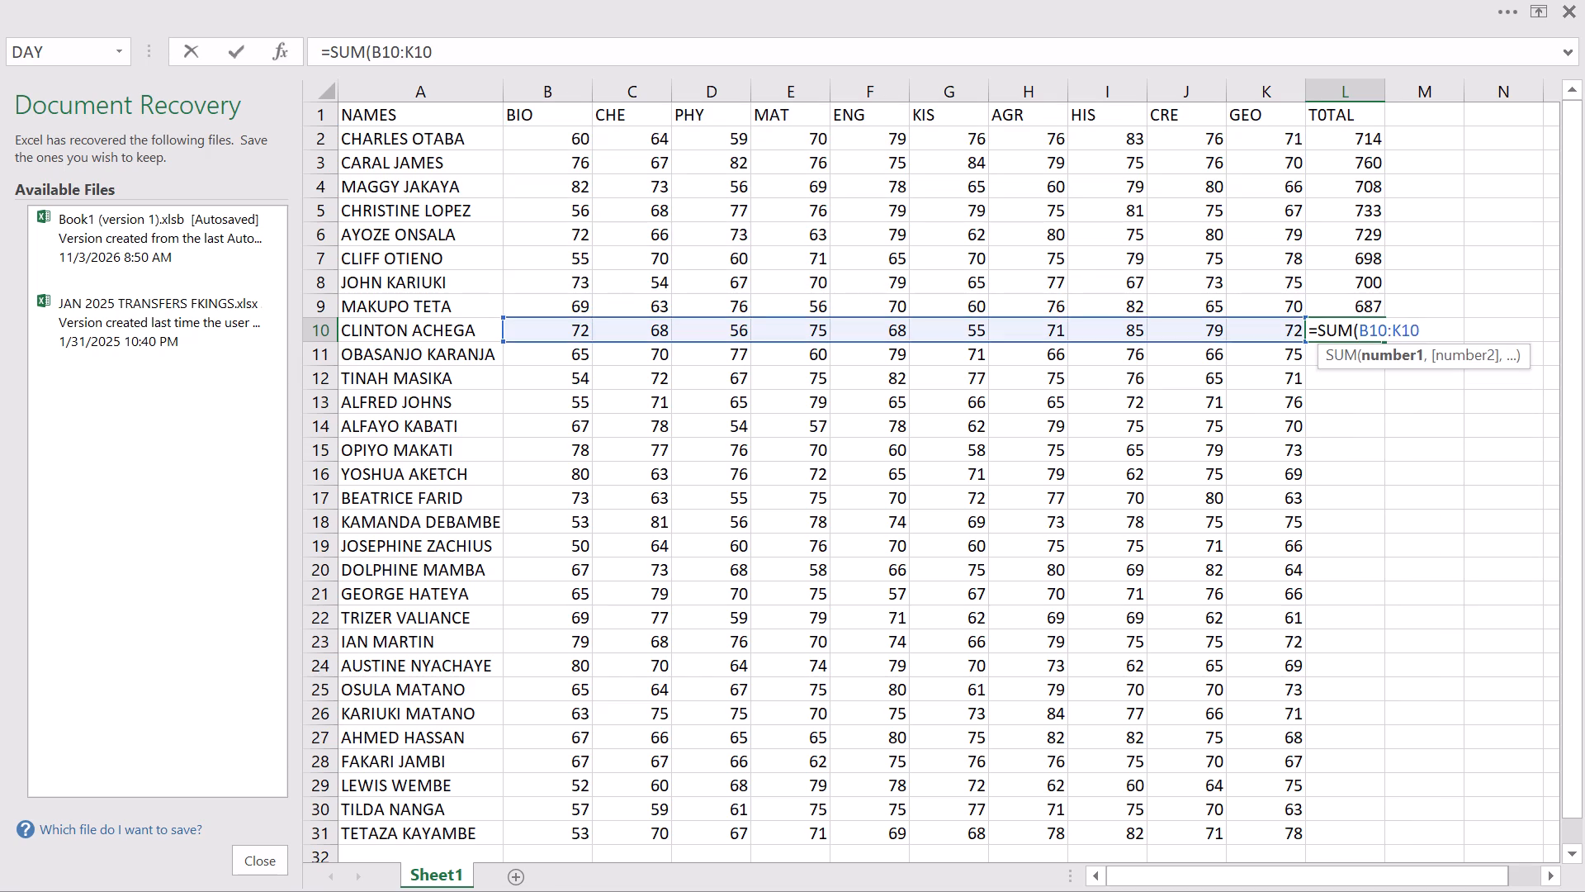
key("Return")
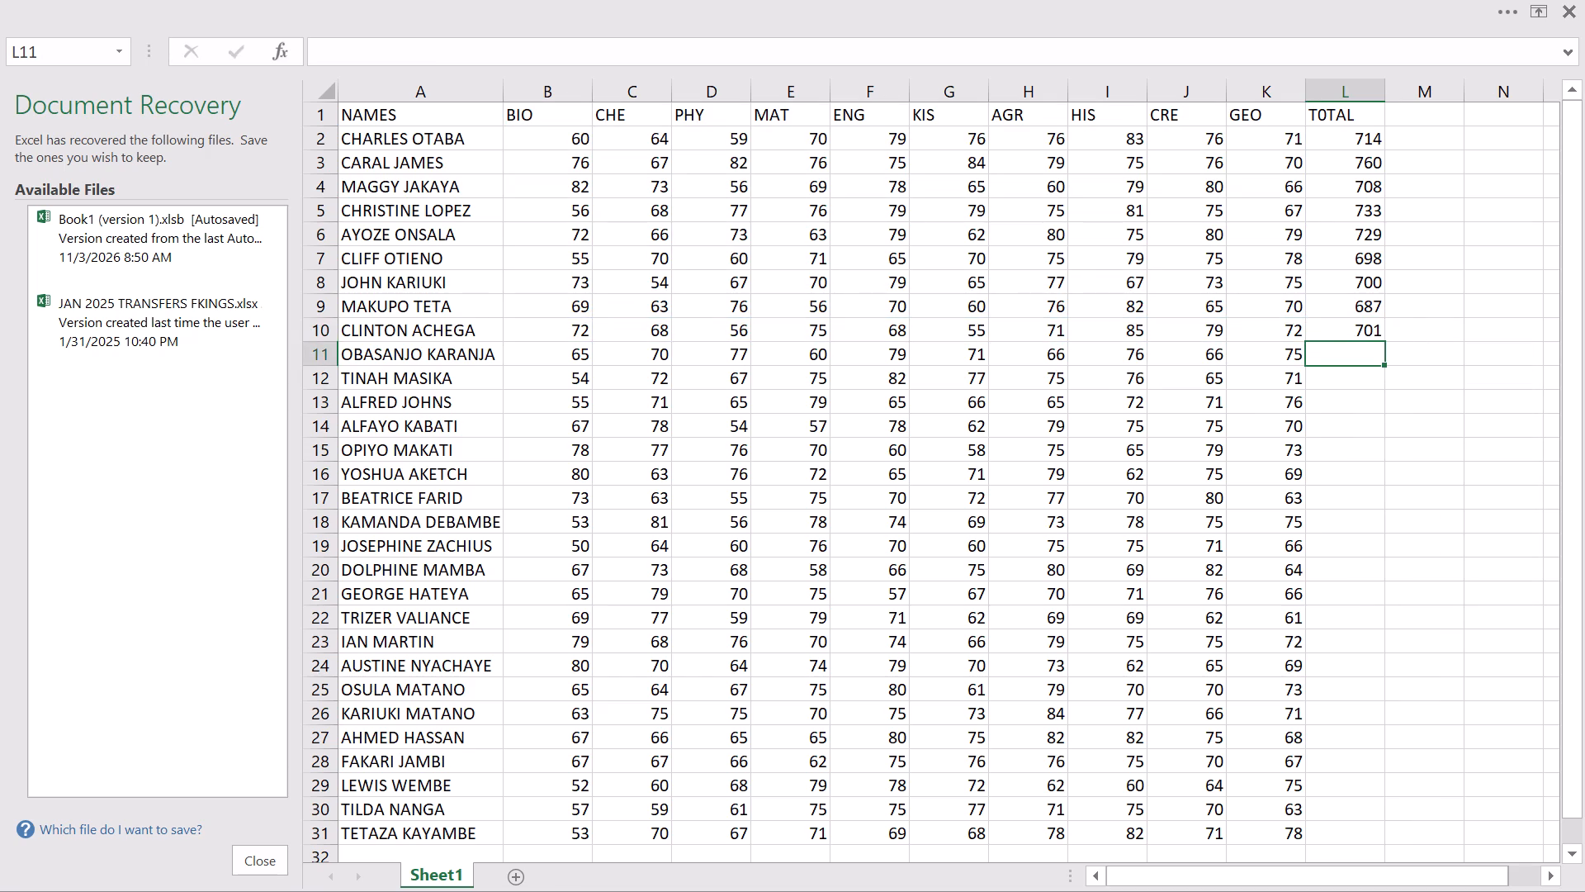
Total the tenth student's marks in cell L11 with a SUM formula over B11:K11.
key("equal")
key("s")
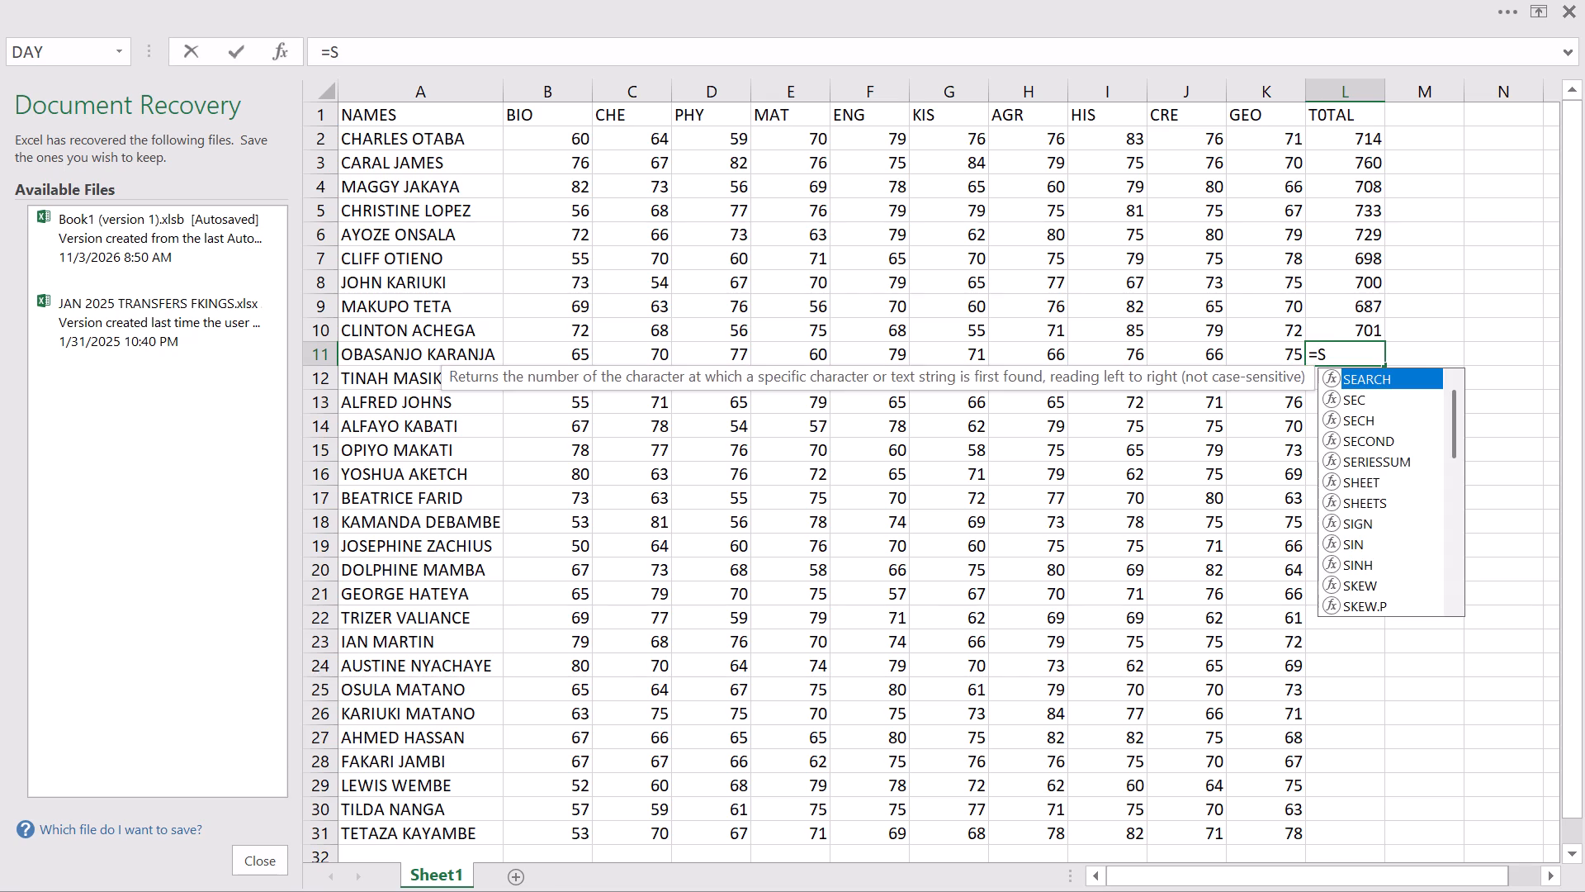
type("UM")
key("shift+parenleft")
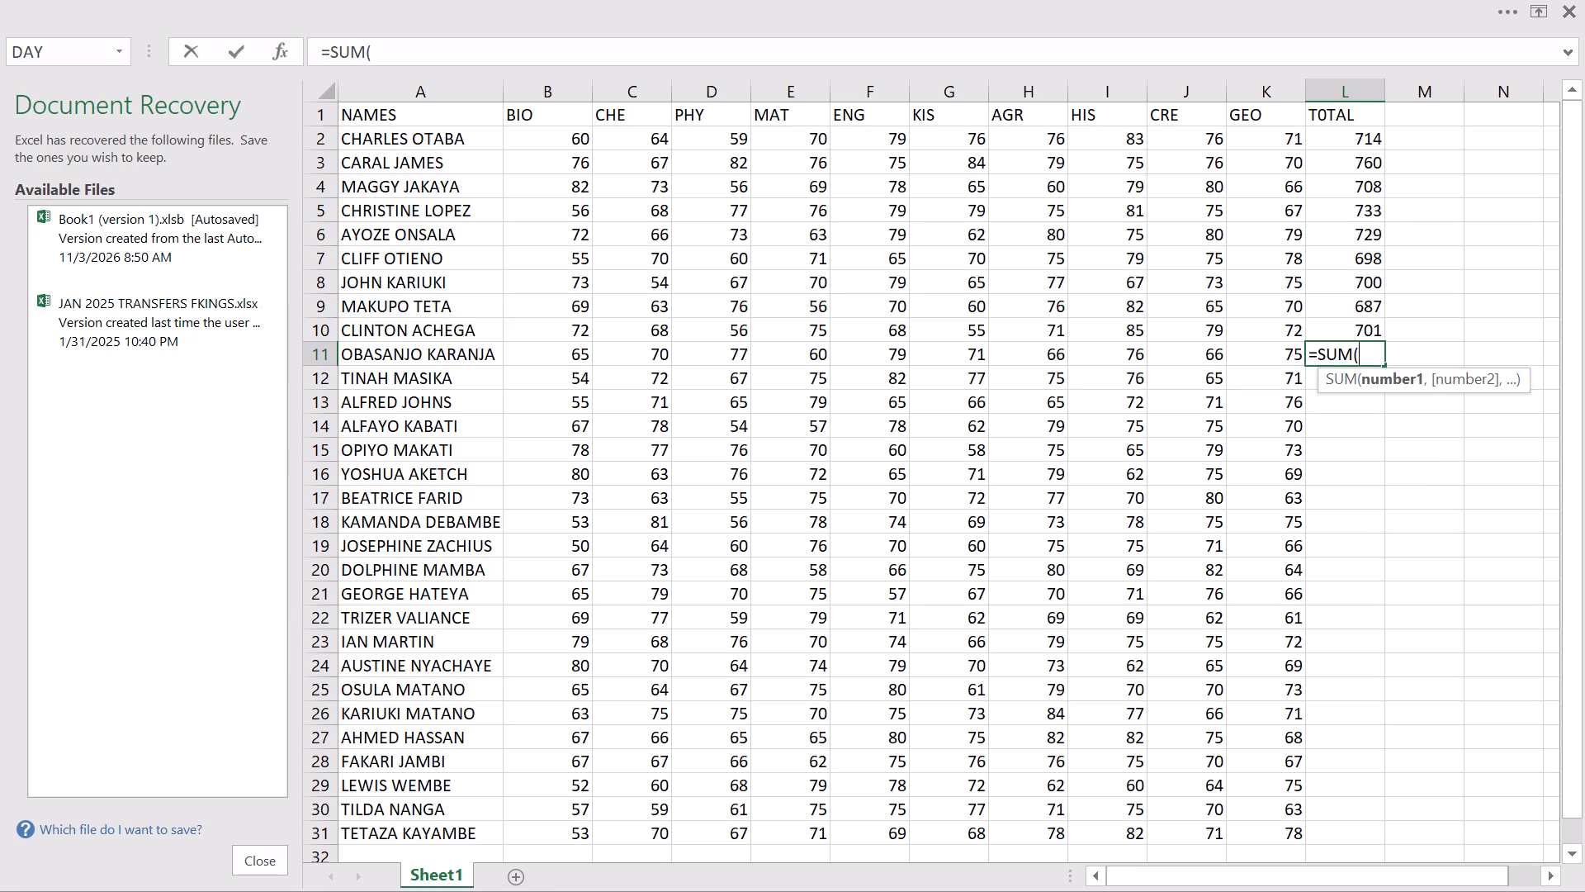
key("b")
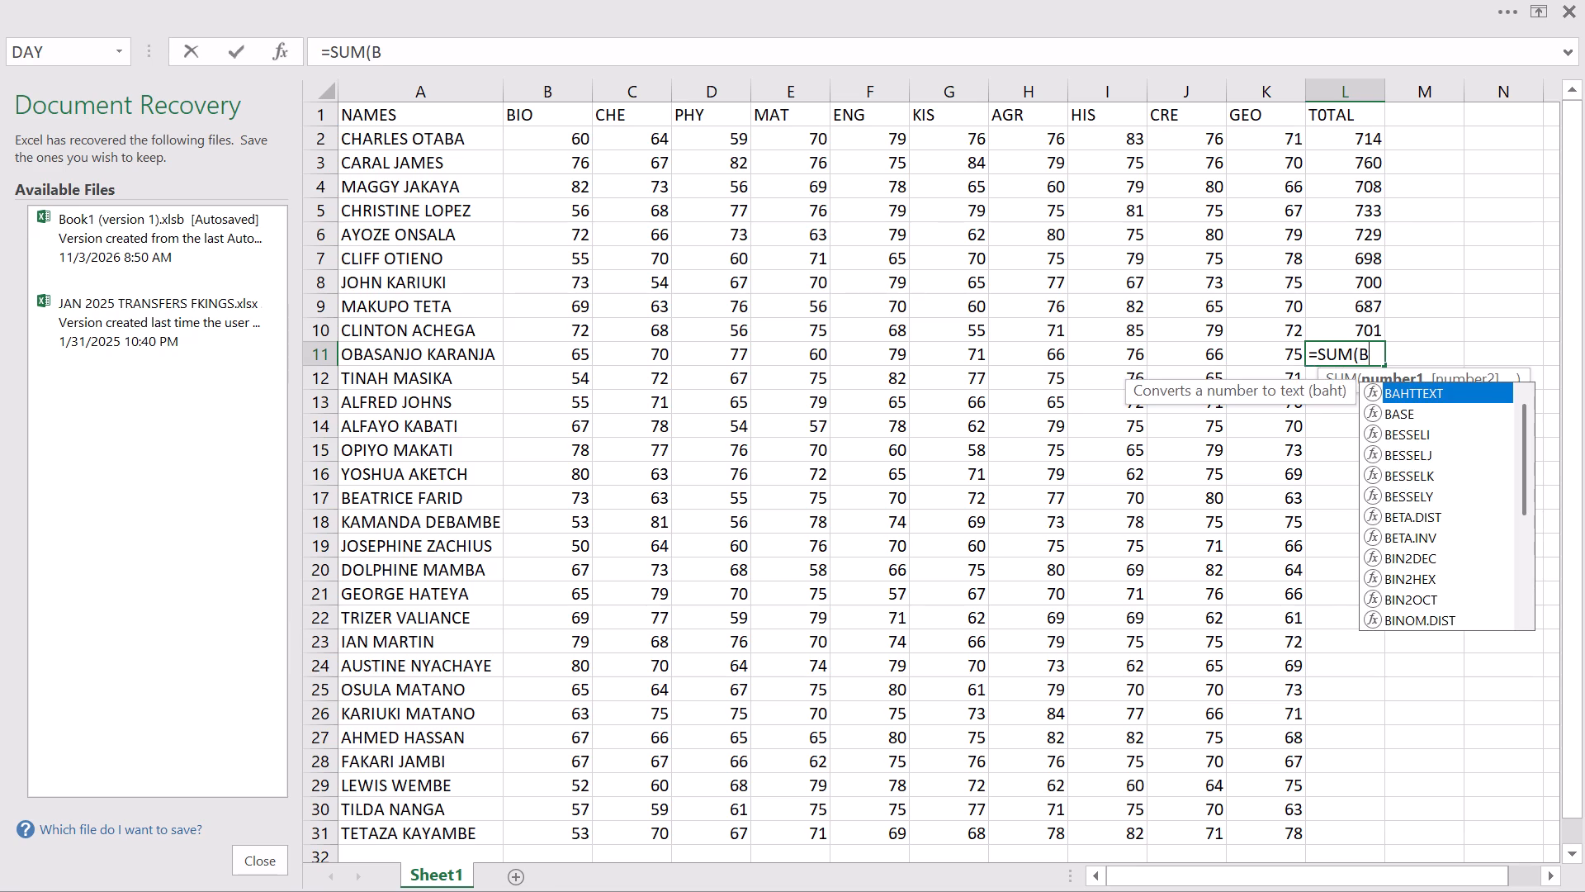
type("11")
type(":K11")
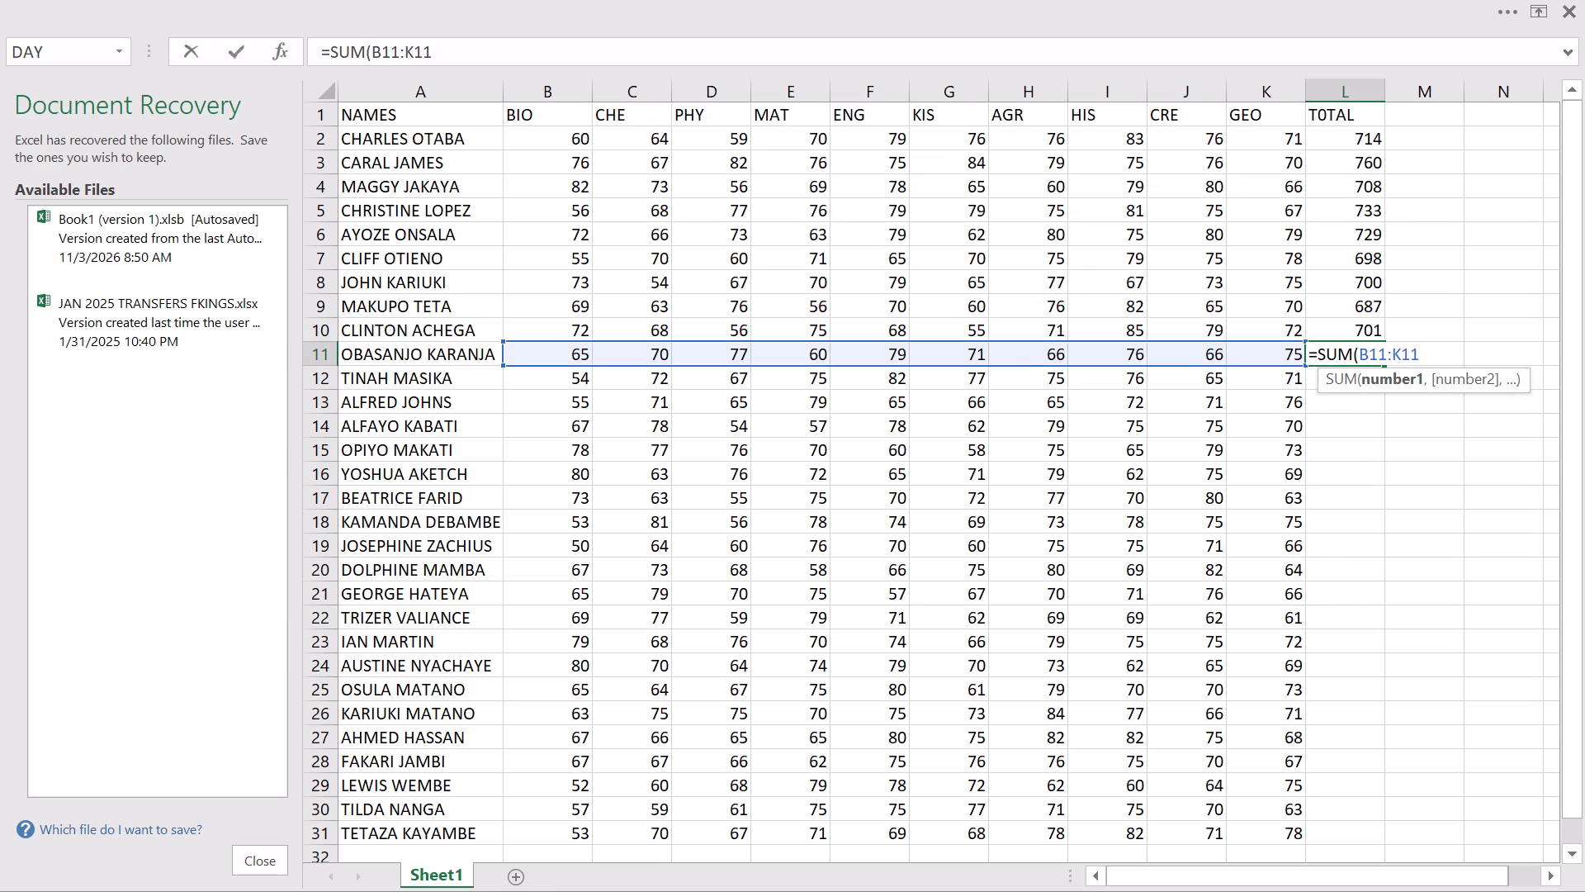
key("Return")
Total the eleventh student's marks in cell L12 with a SUM formula over B12:K12.
type("=S")
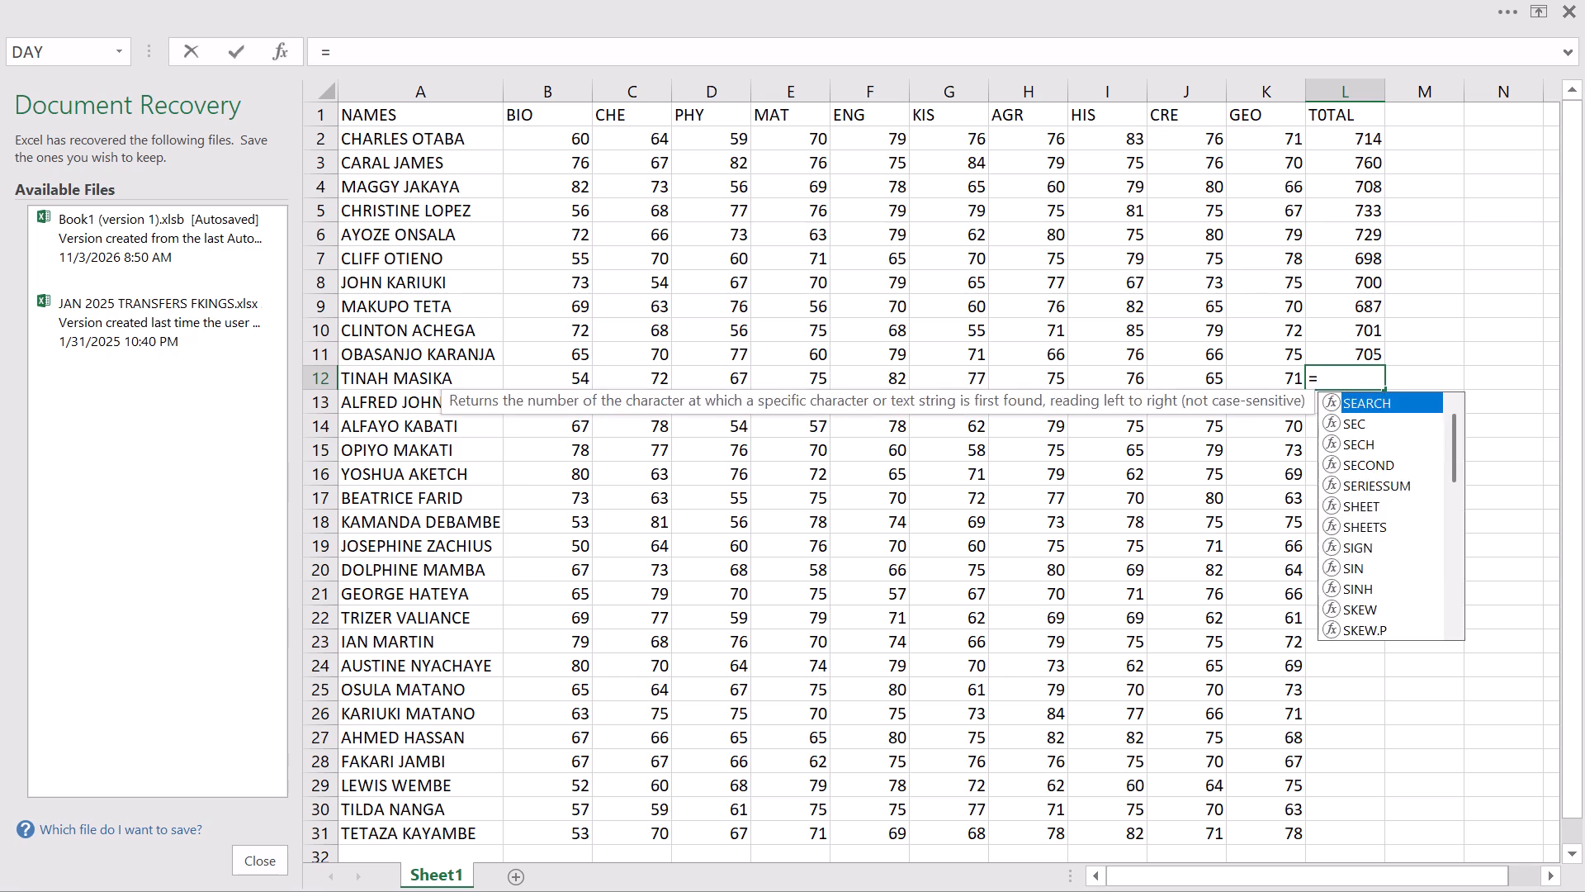
type("UM")
key("shift+parenleft")
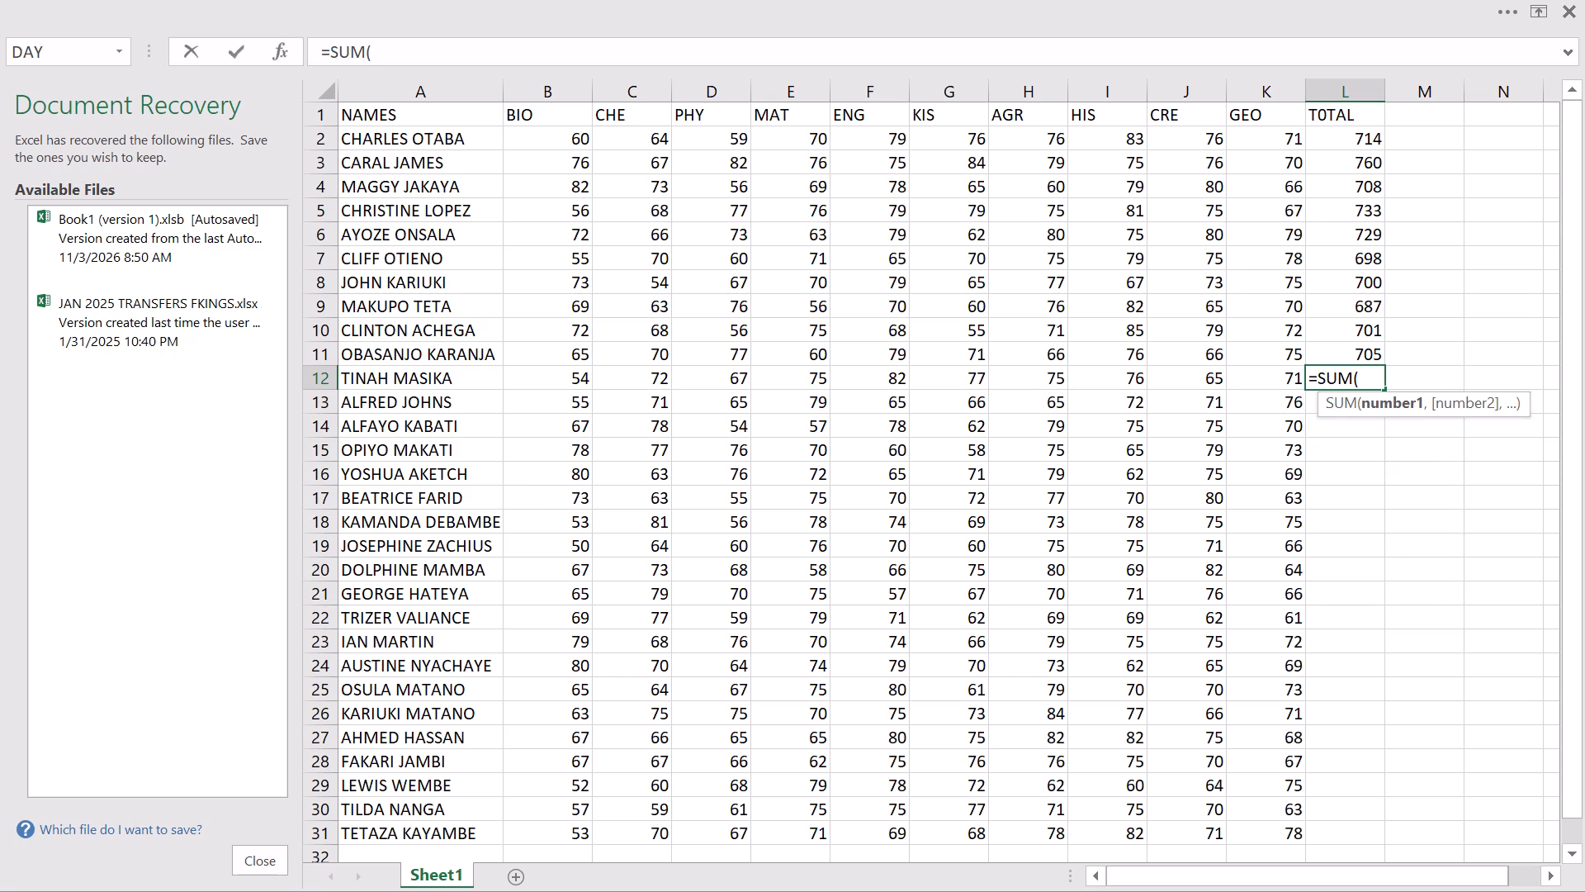
key("b")
type("12")
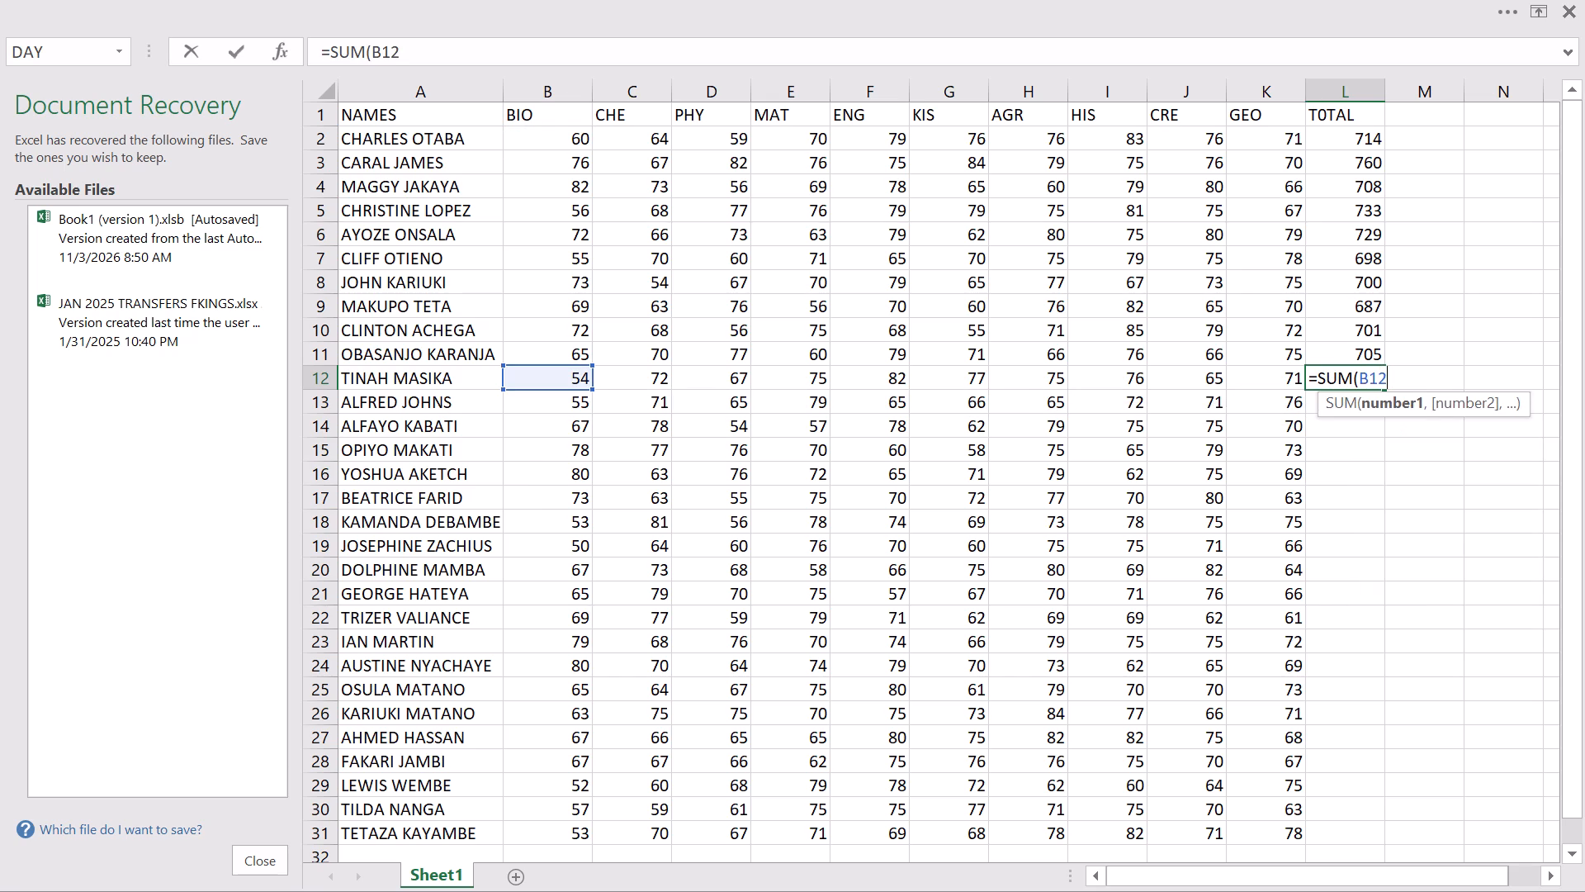
type(":K1")
key("2")
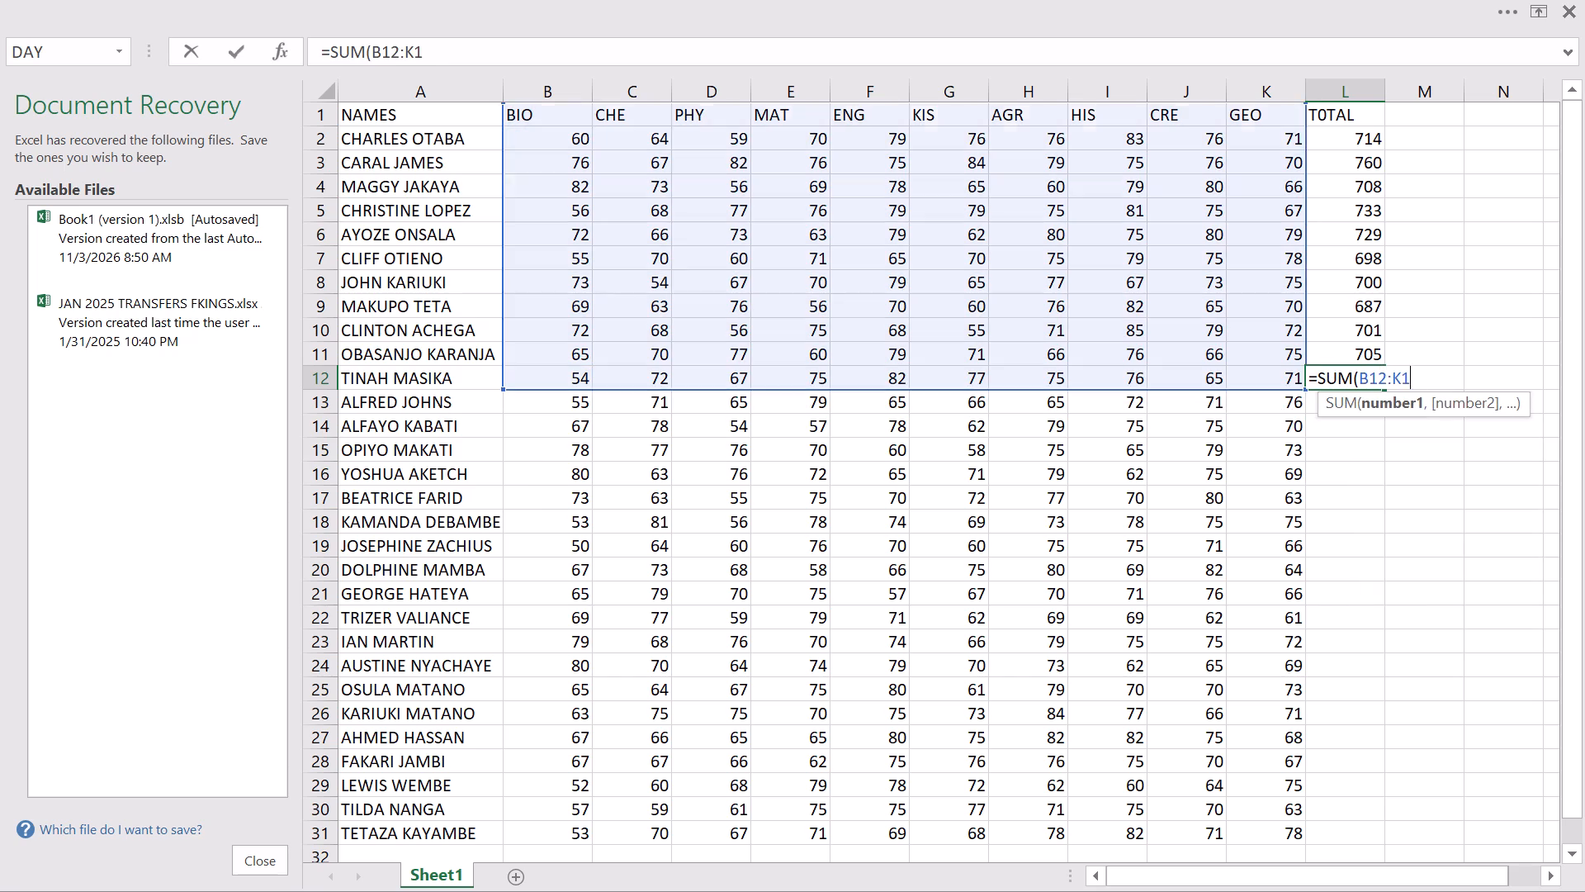
key("Return")
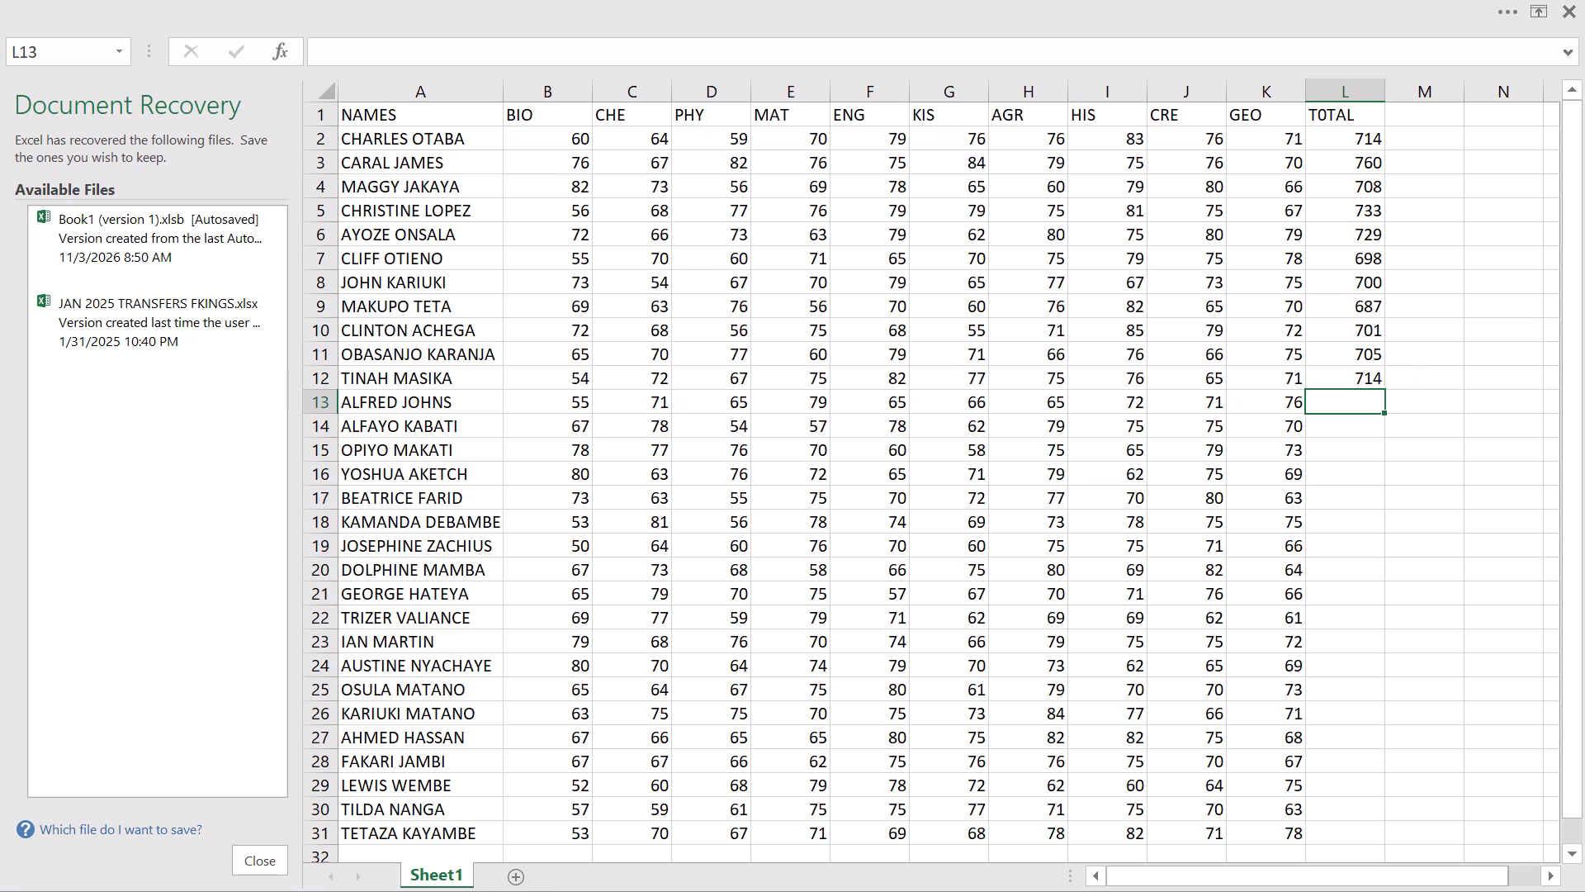
Total the twelfth student's marks in cell L13 with a SUM formula over B13:K13.
key("equal")
key("s")
type("UM(")
key("b")
type("13")
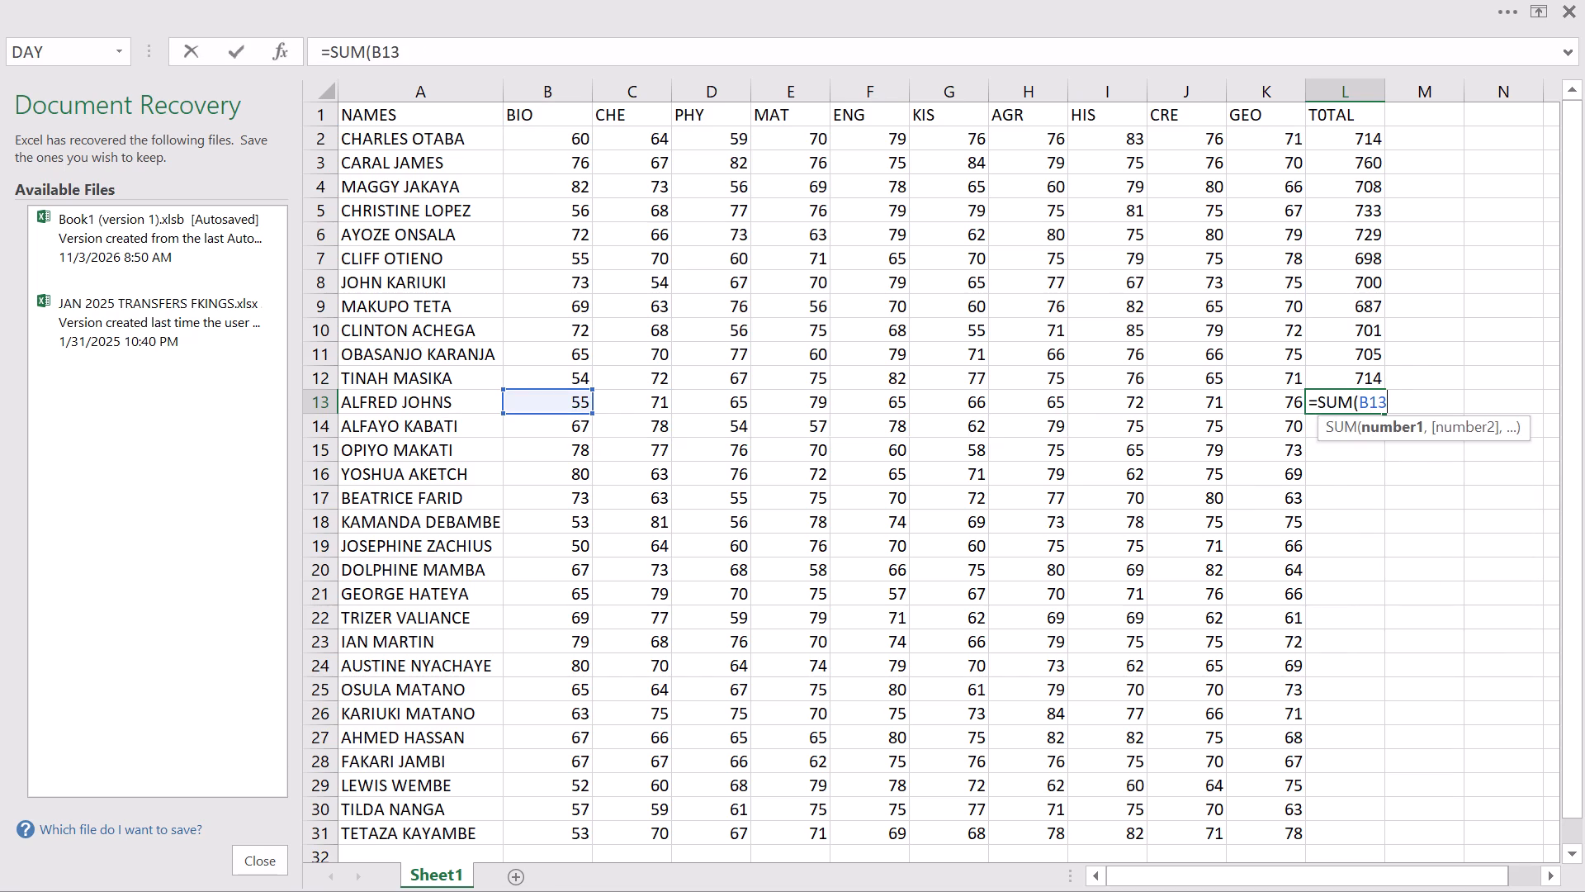
key("shift+colon")
key("k")
key("1")
key("3")
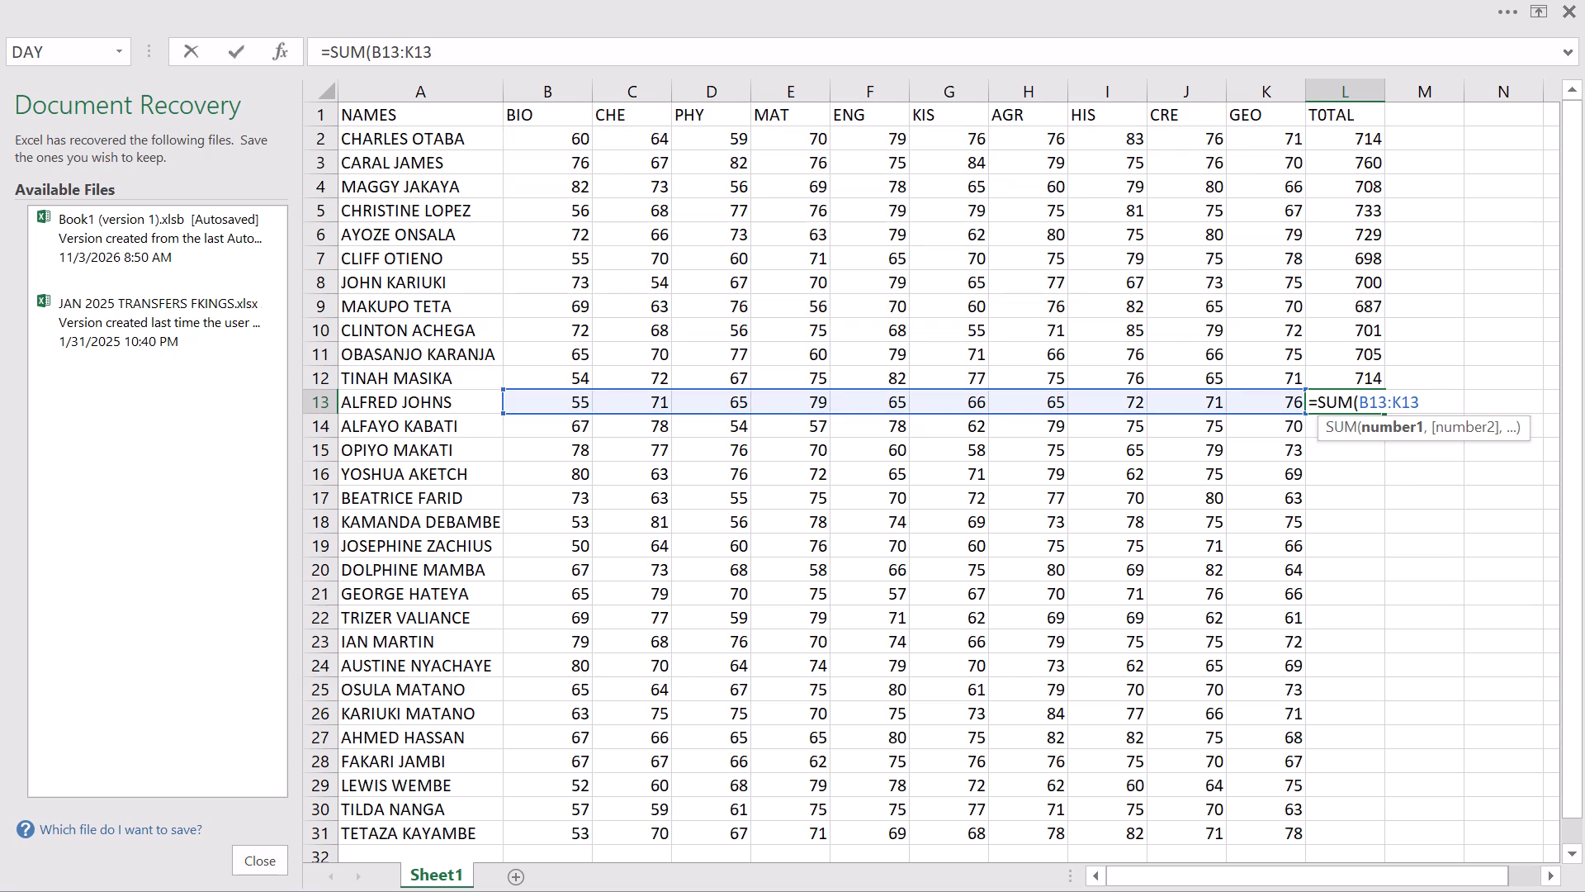
key("Return")
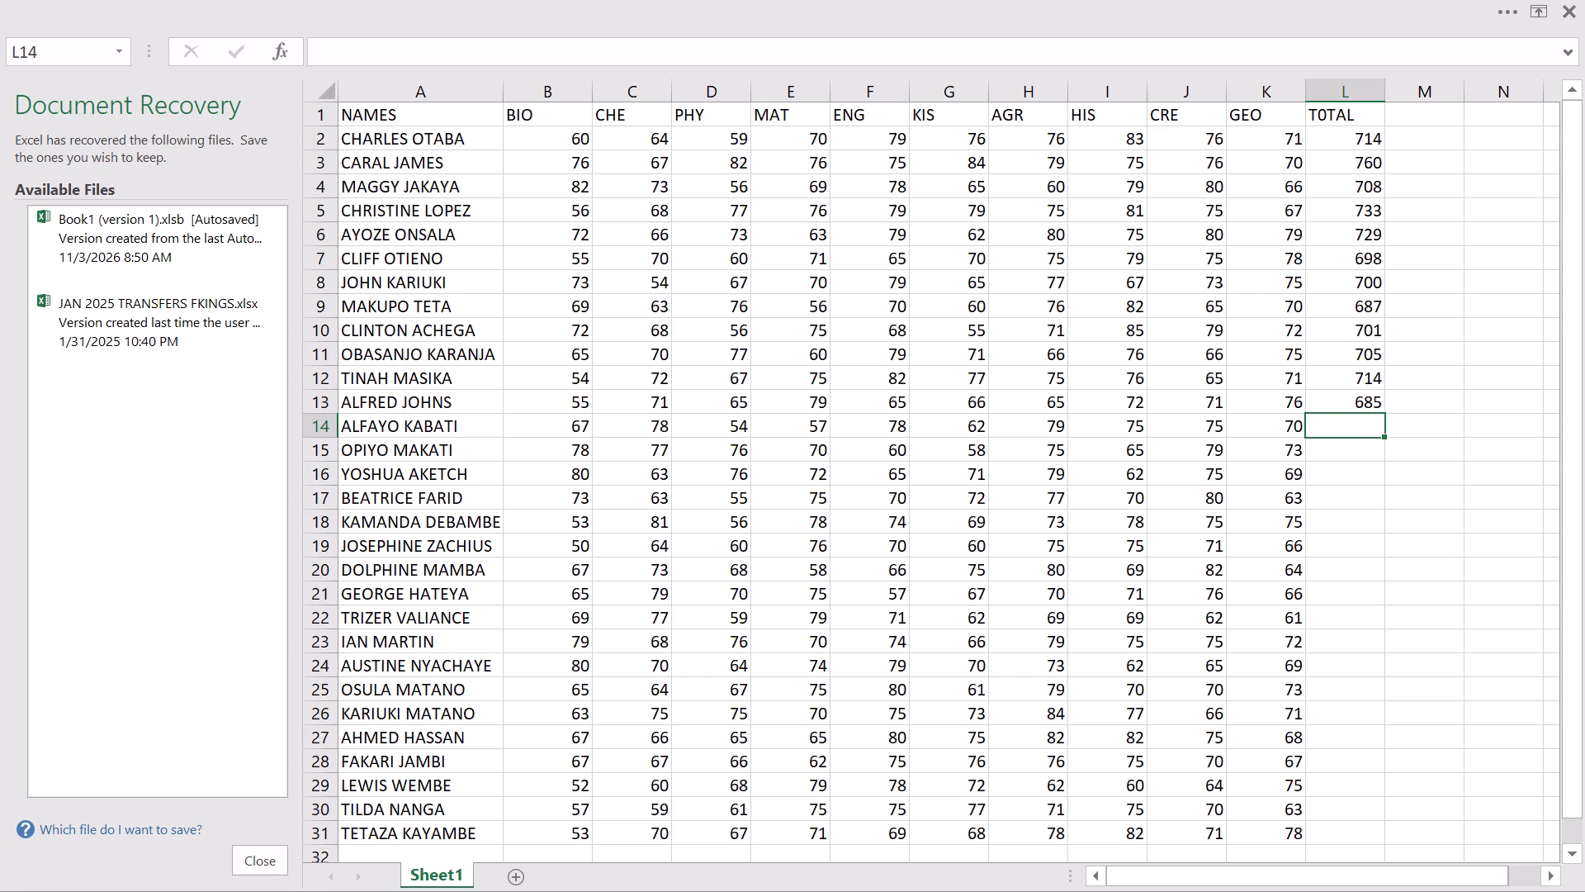
Total the thirteenth student's marks in cell L14 with a SUM formula over B14:K14.
key("equal")
key("s")
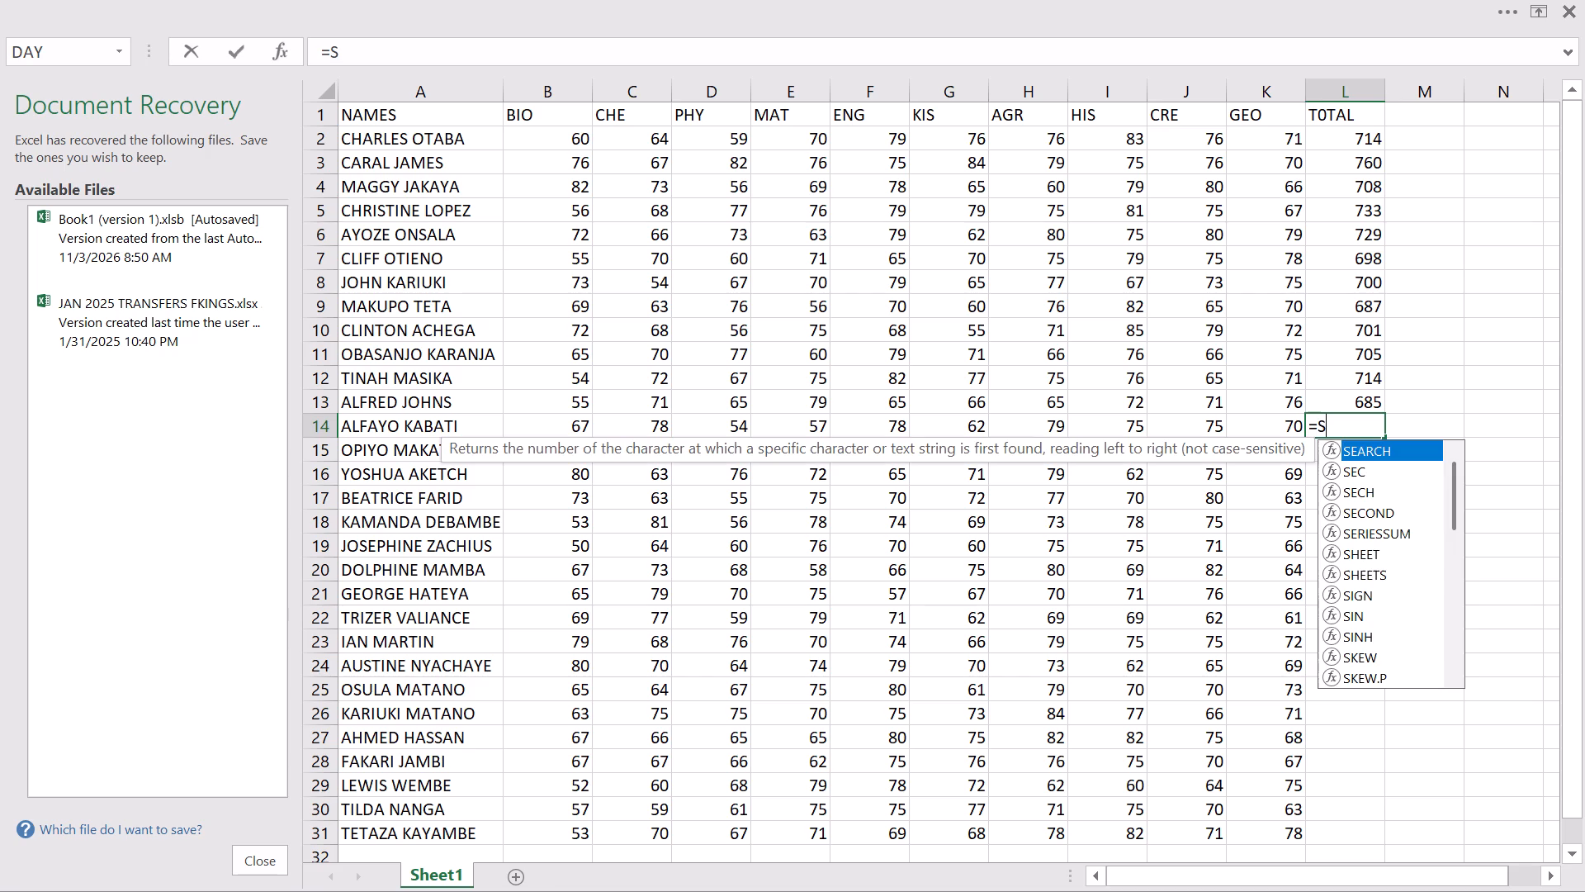
type("UM")
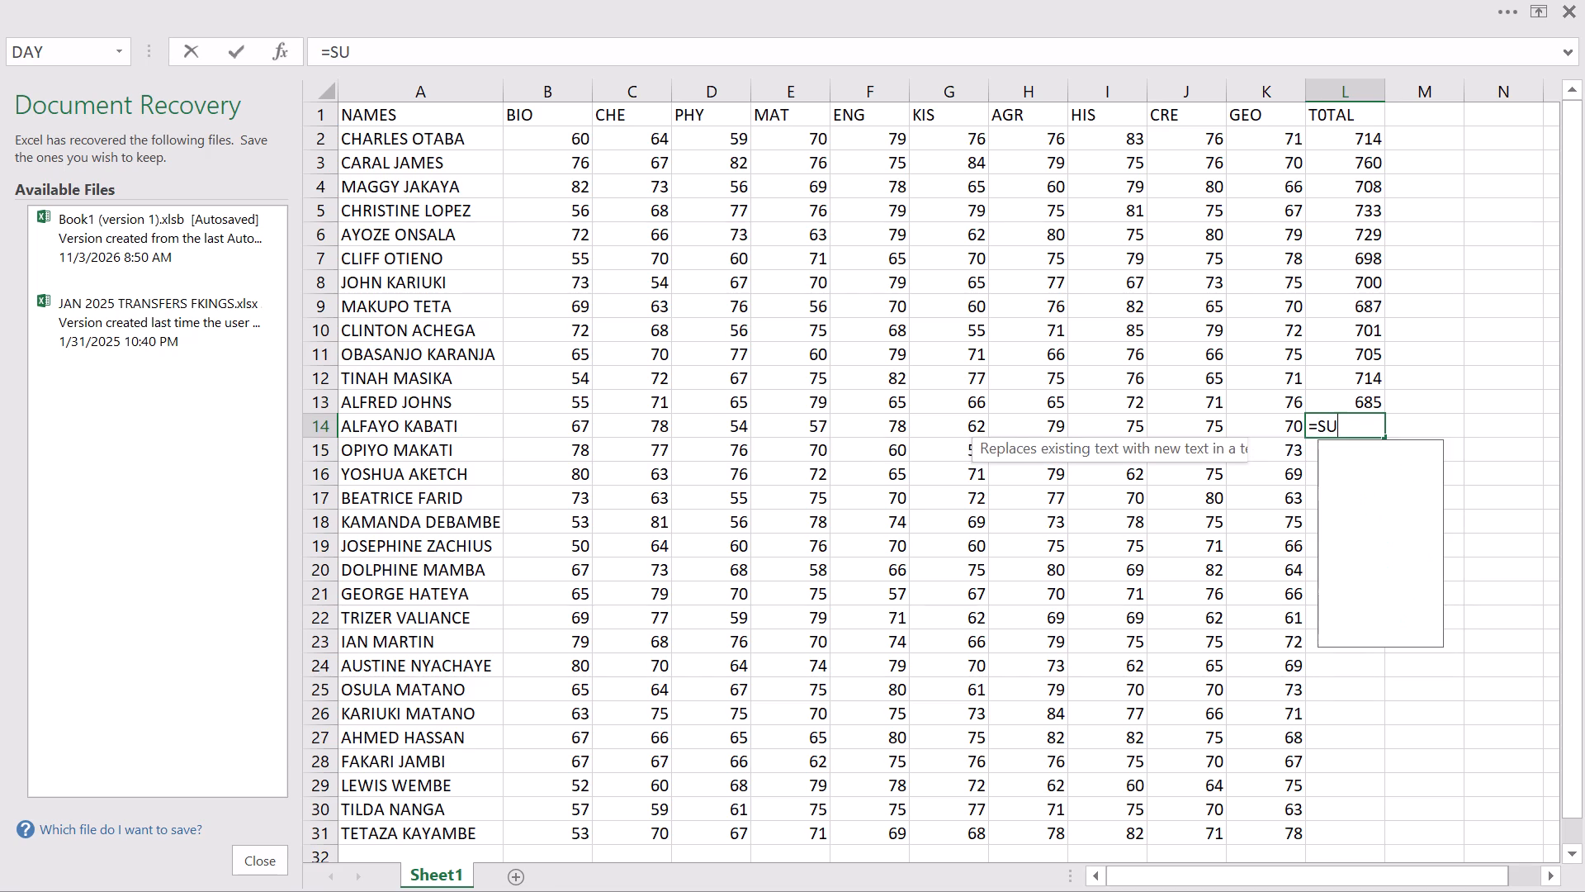
key("shift+parenleft")
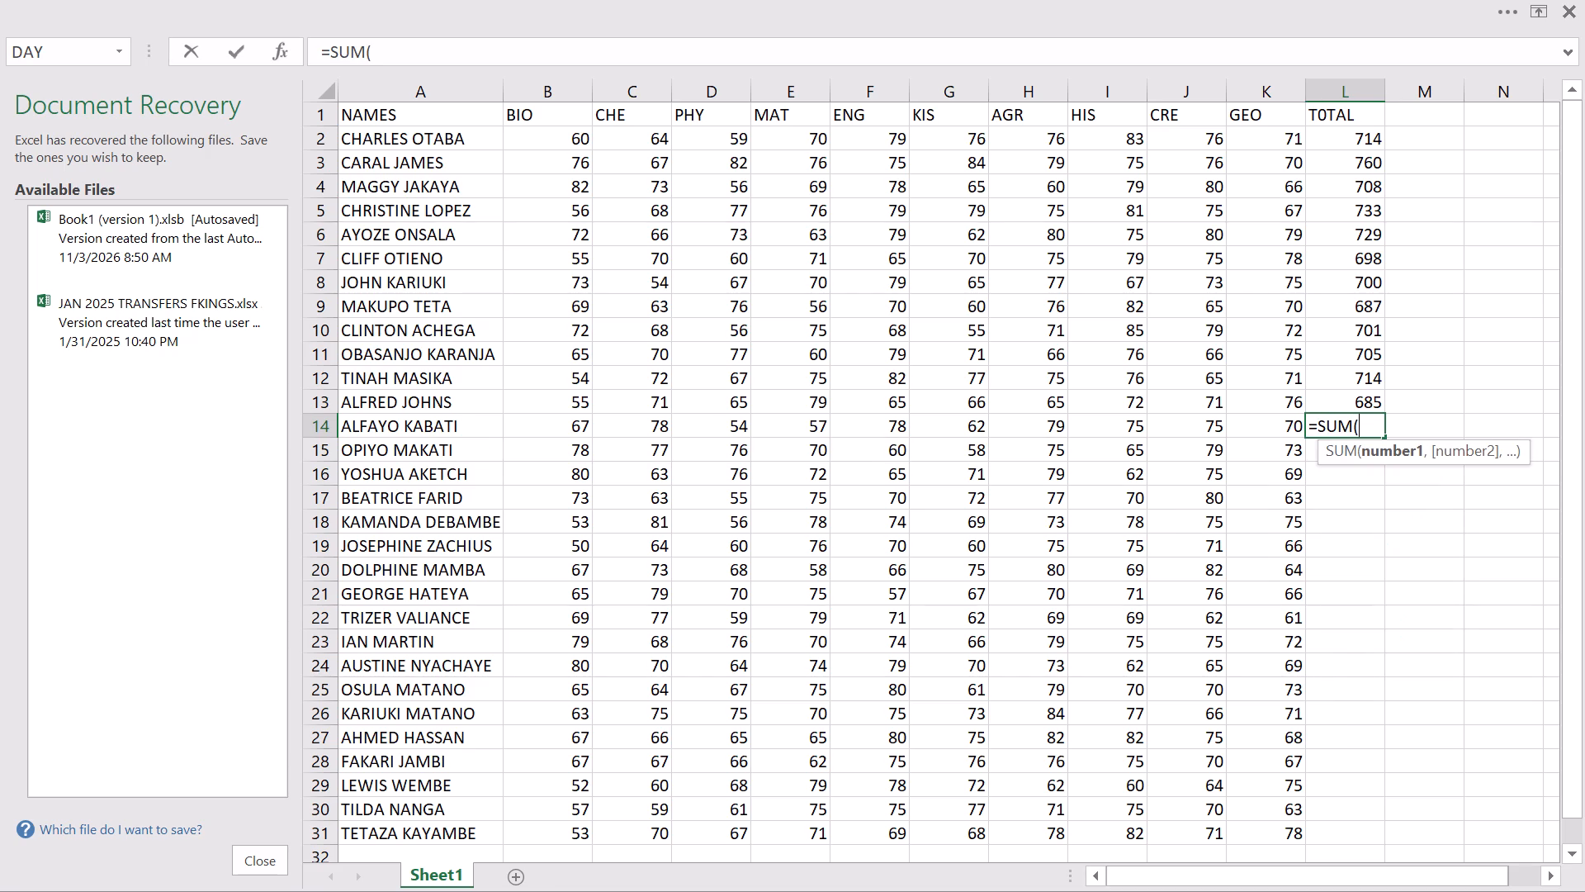
type("B14")
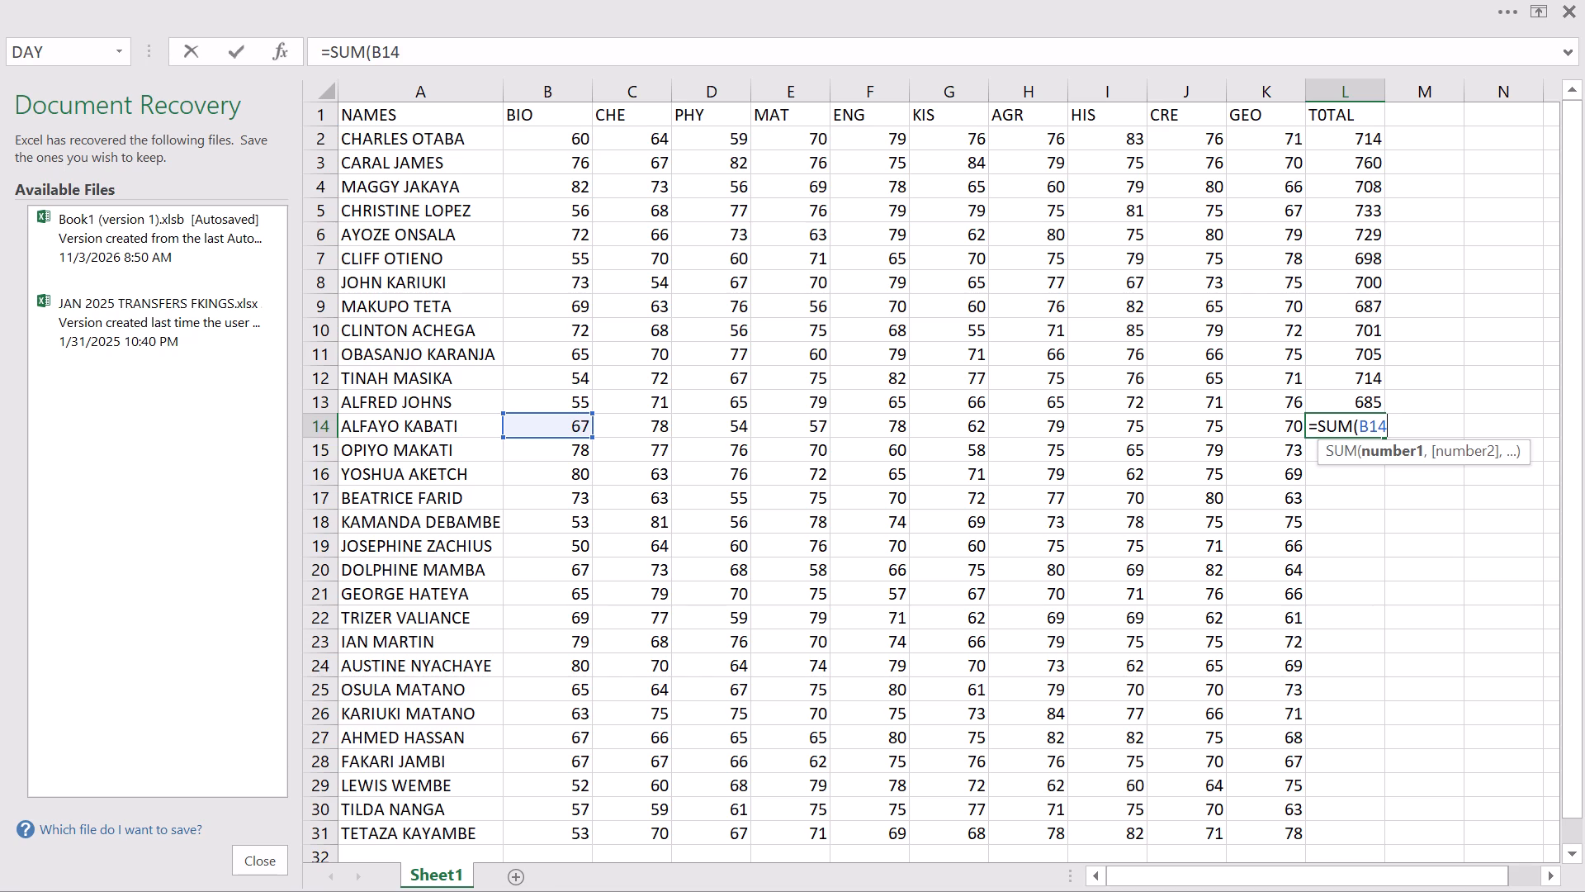
key("shift+colon")
key("k")
type("14")
key("Return")
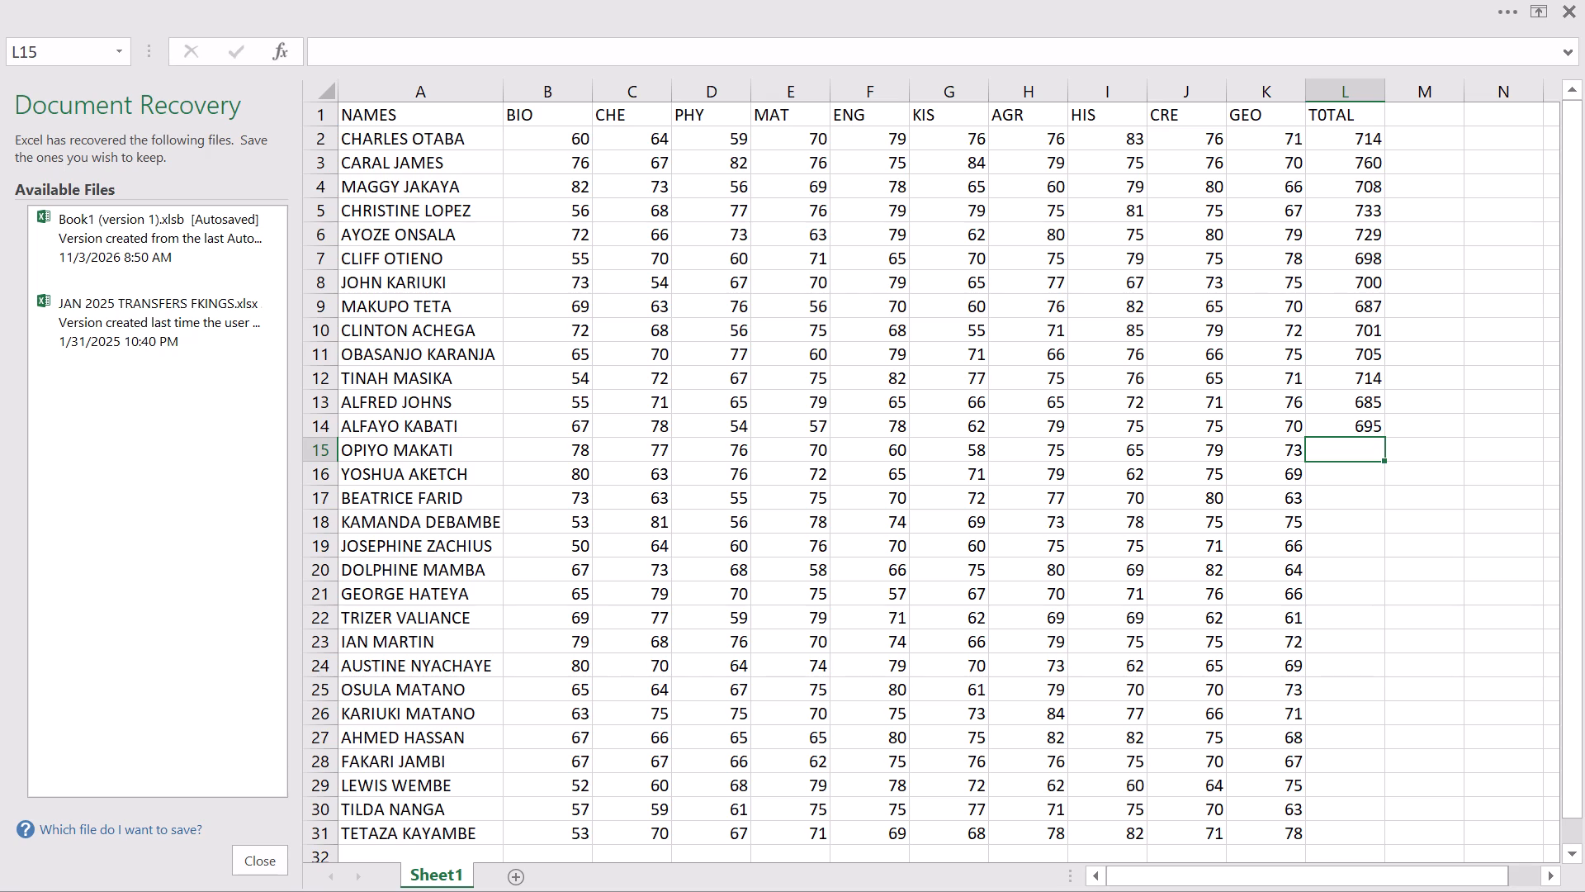
Total the fourteenth student's marks in cell L15 with a SUM formula over B15:K15.
key("equal")
key("s")
key("u")
key("m")
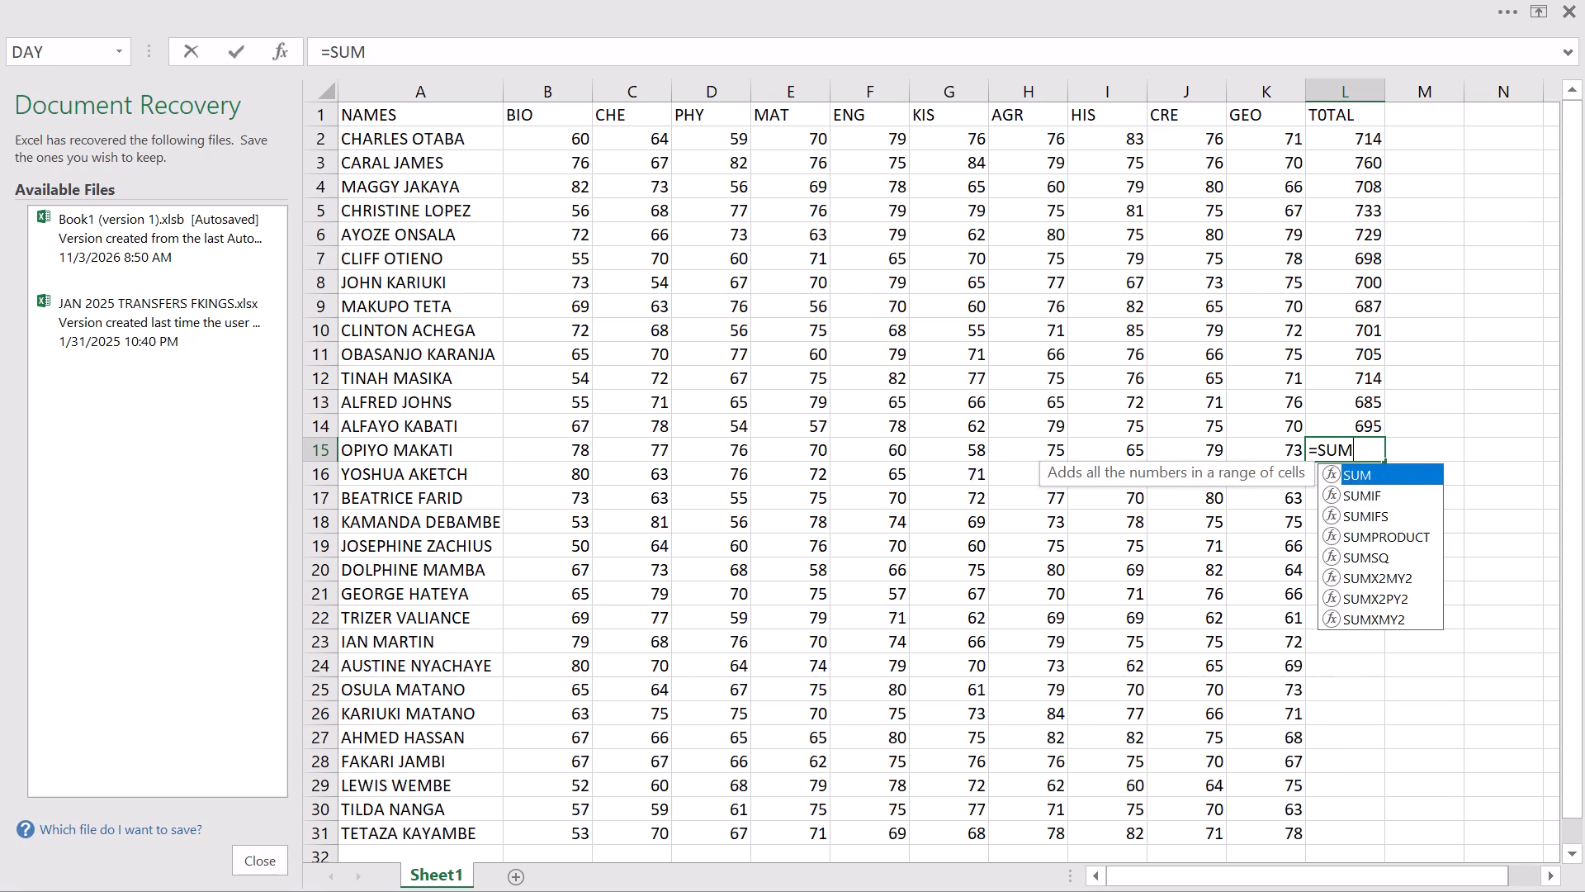
key("shift+parenleft")
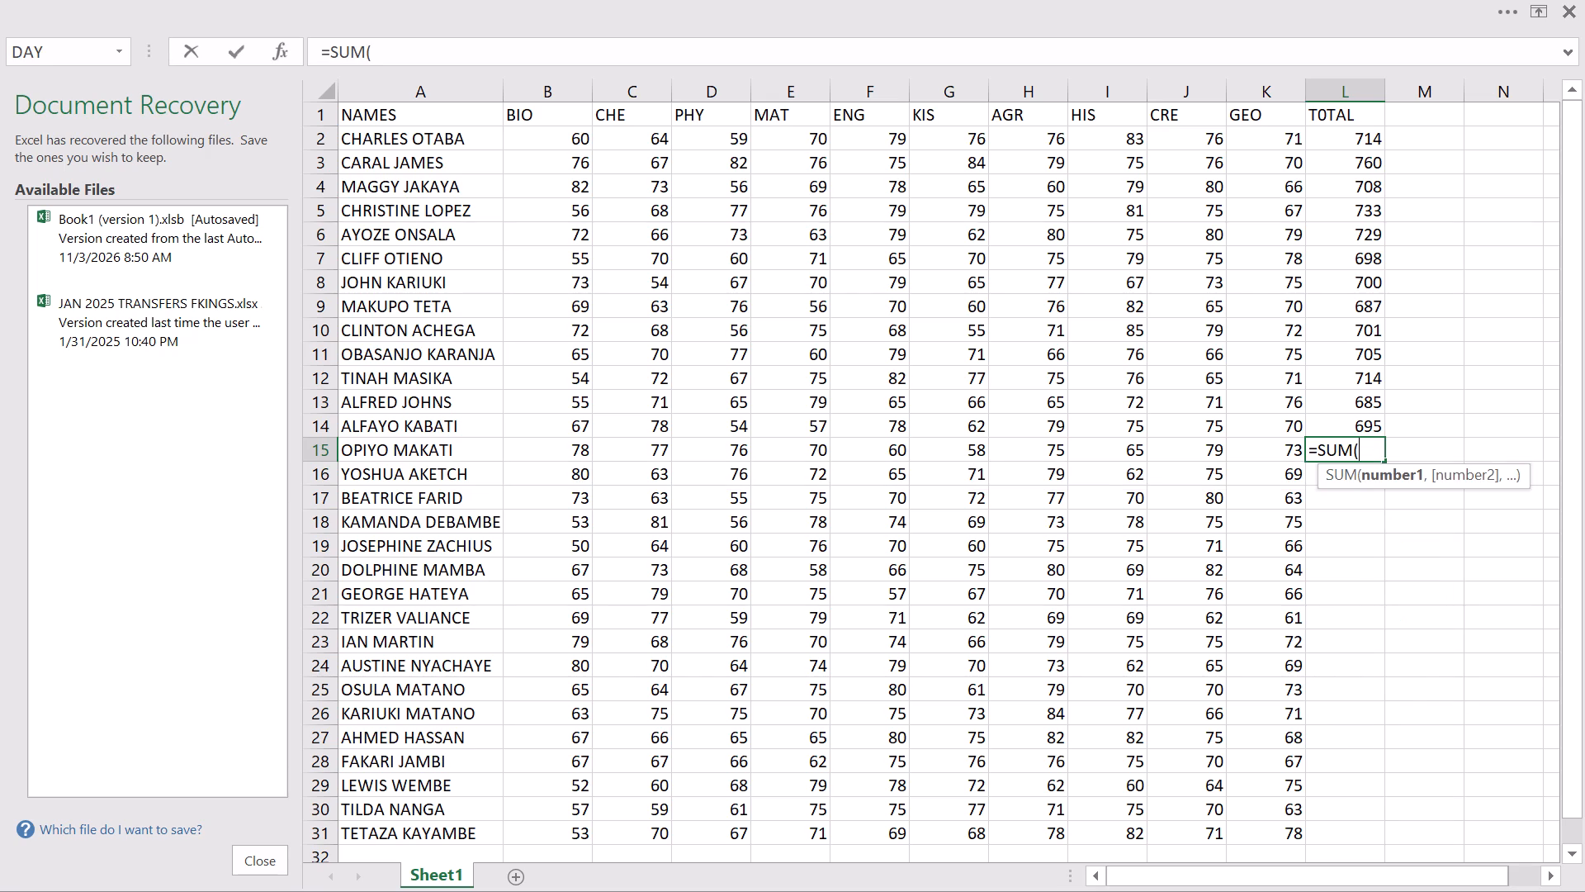
type("B15")
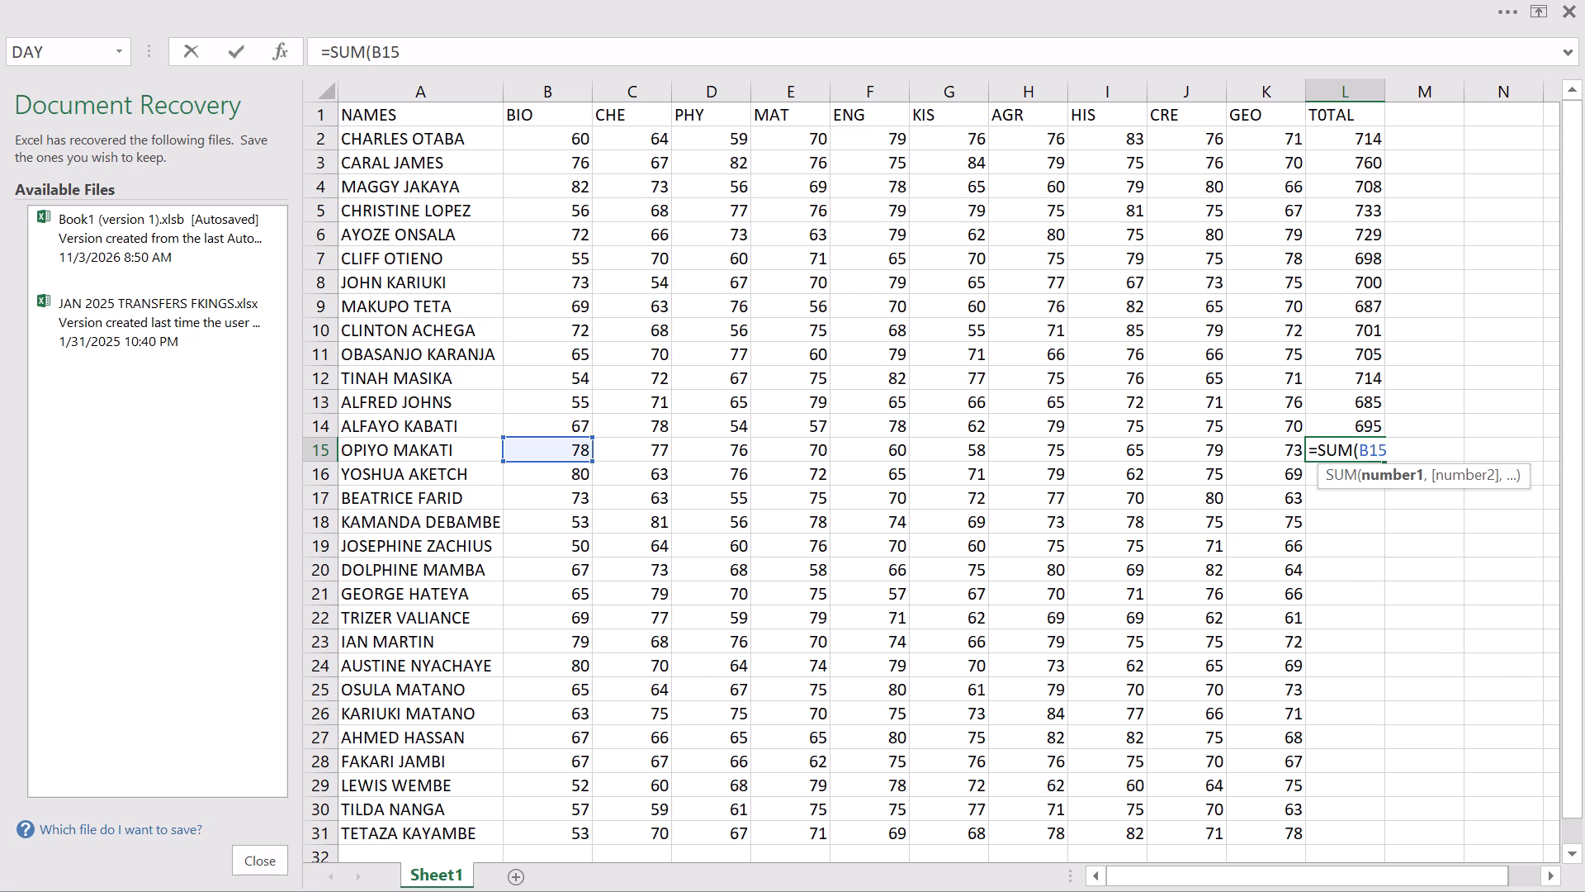
type(":K")
type("15")
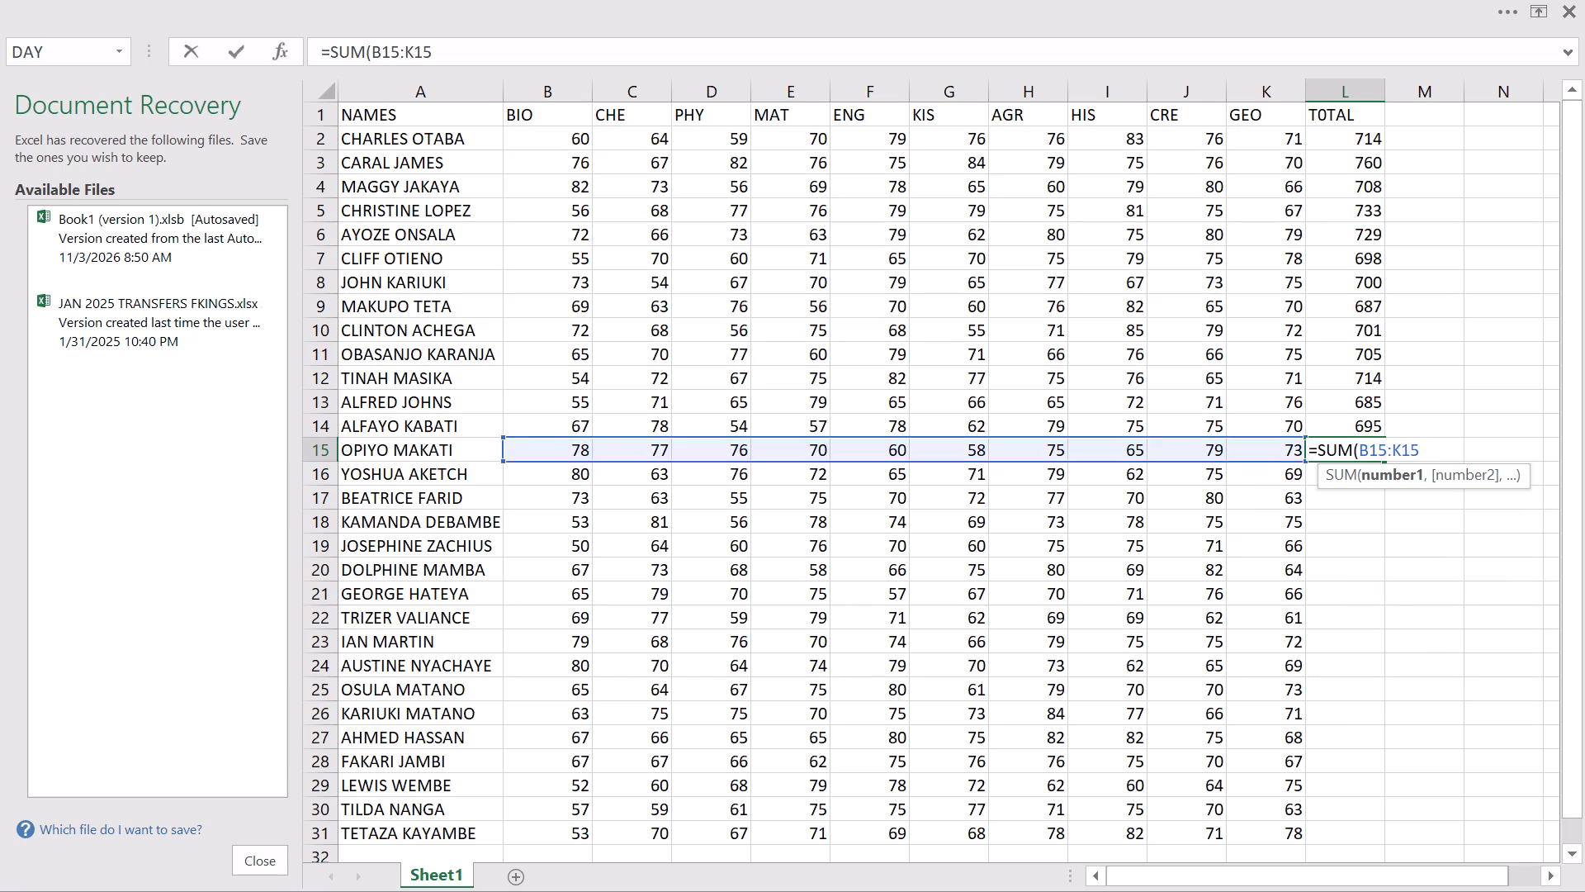
key("Return")
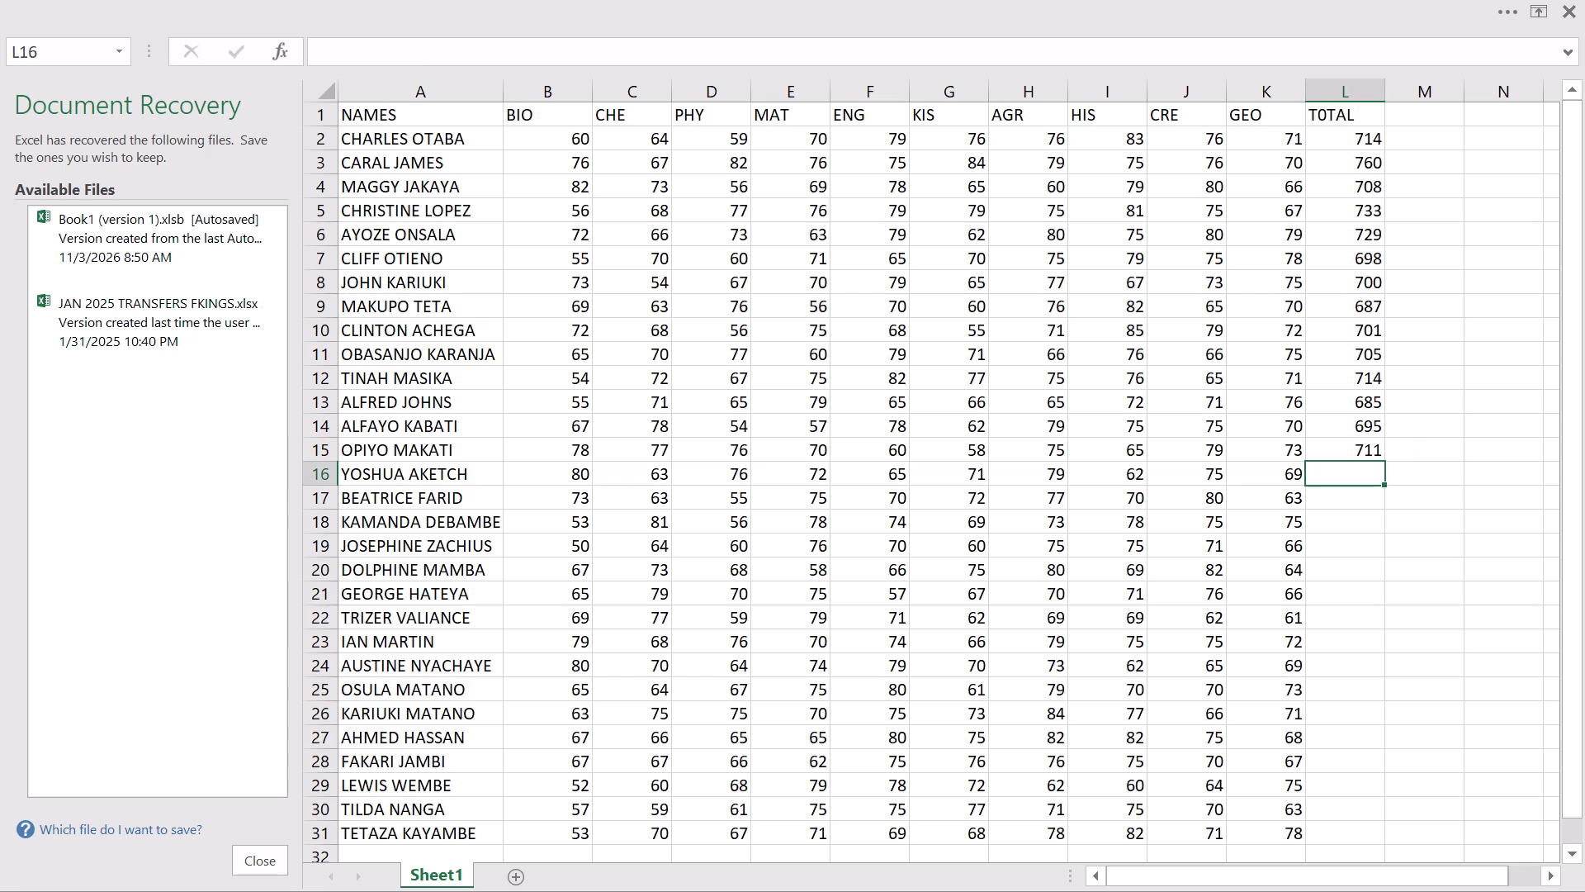
Total the fifteenth student's marks in cell L16 with a SUM formula over B16:K16.
key("equal")
key("s")
key("u")
key("m")
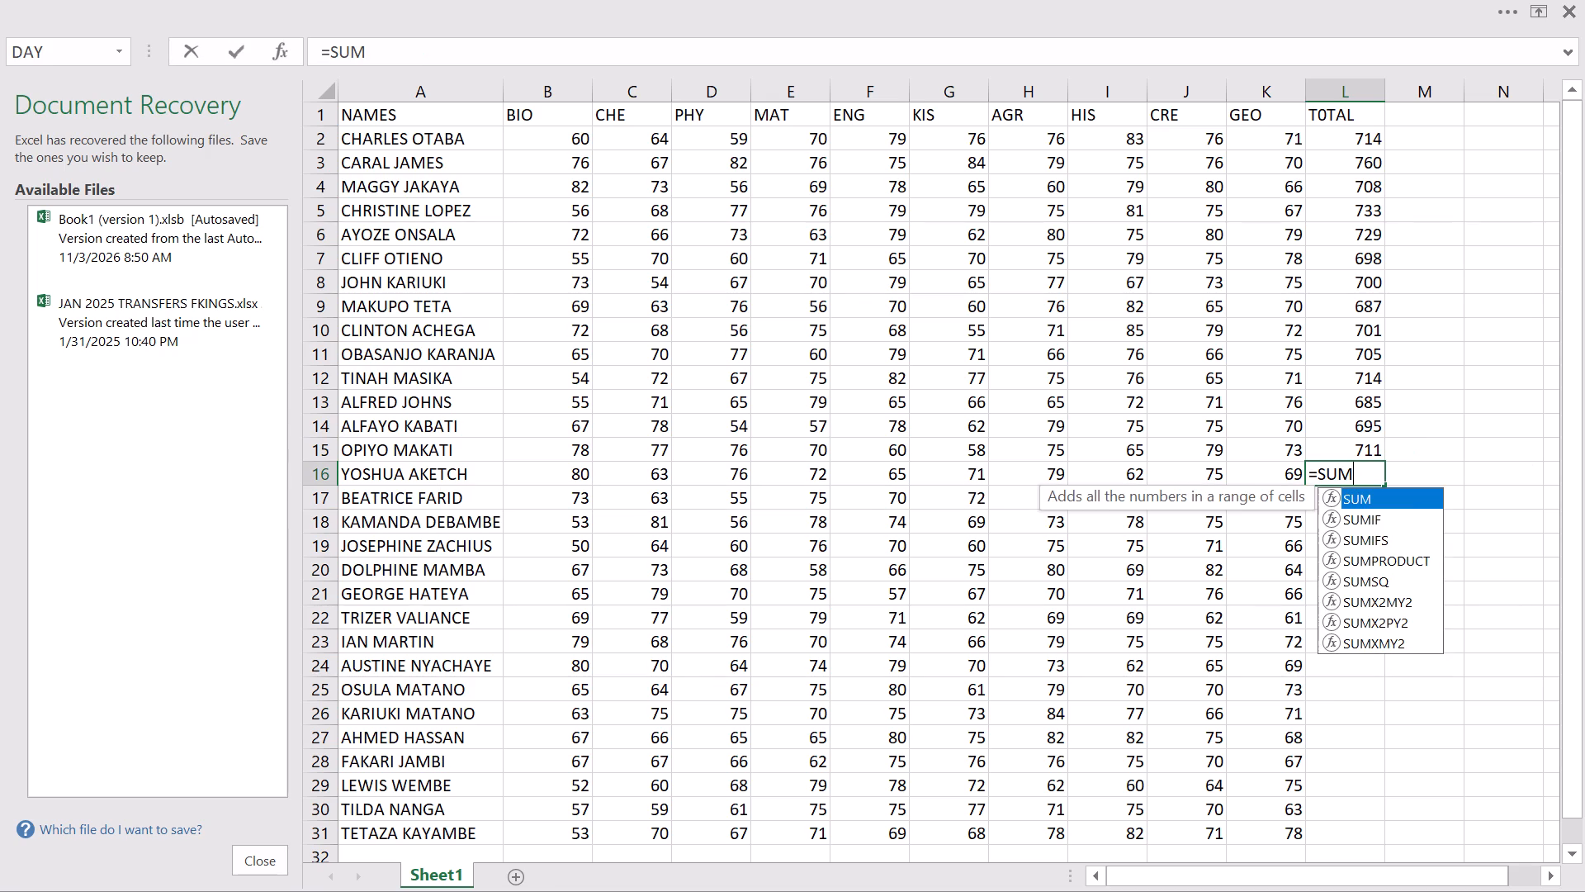
key("shift+parenleft")
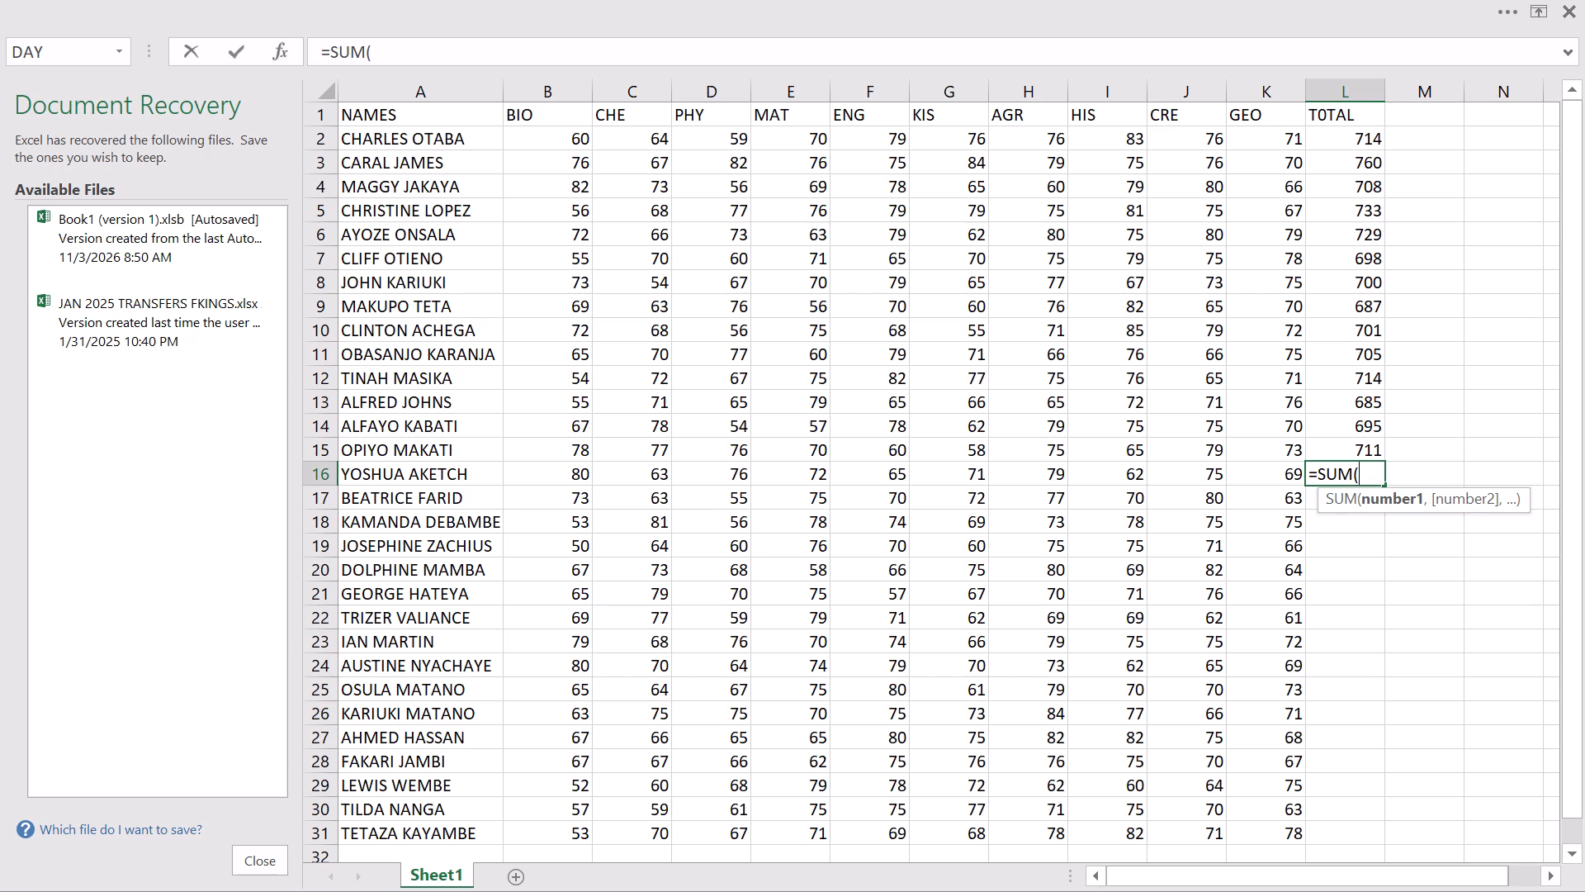
type("B16")
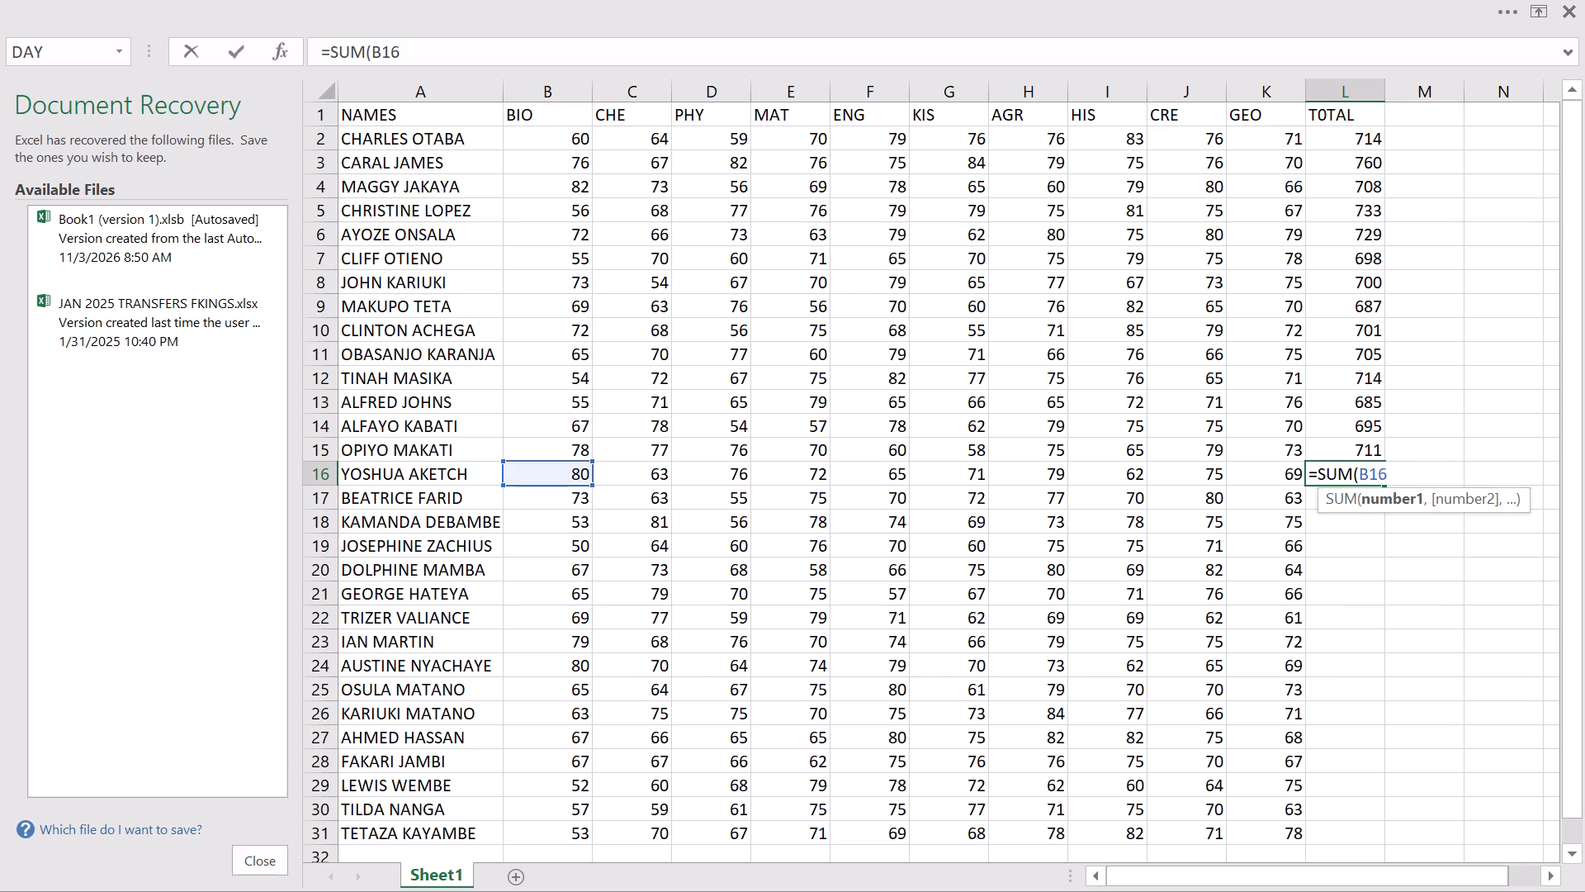
type(":K1")
key("6")
key("Return")
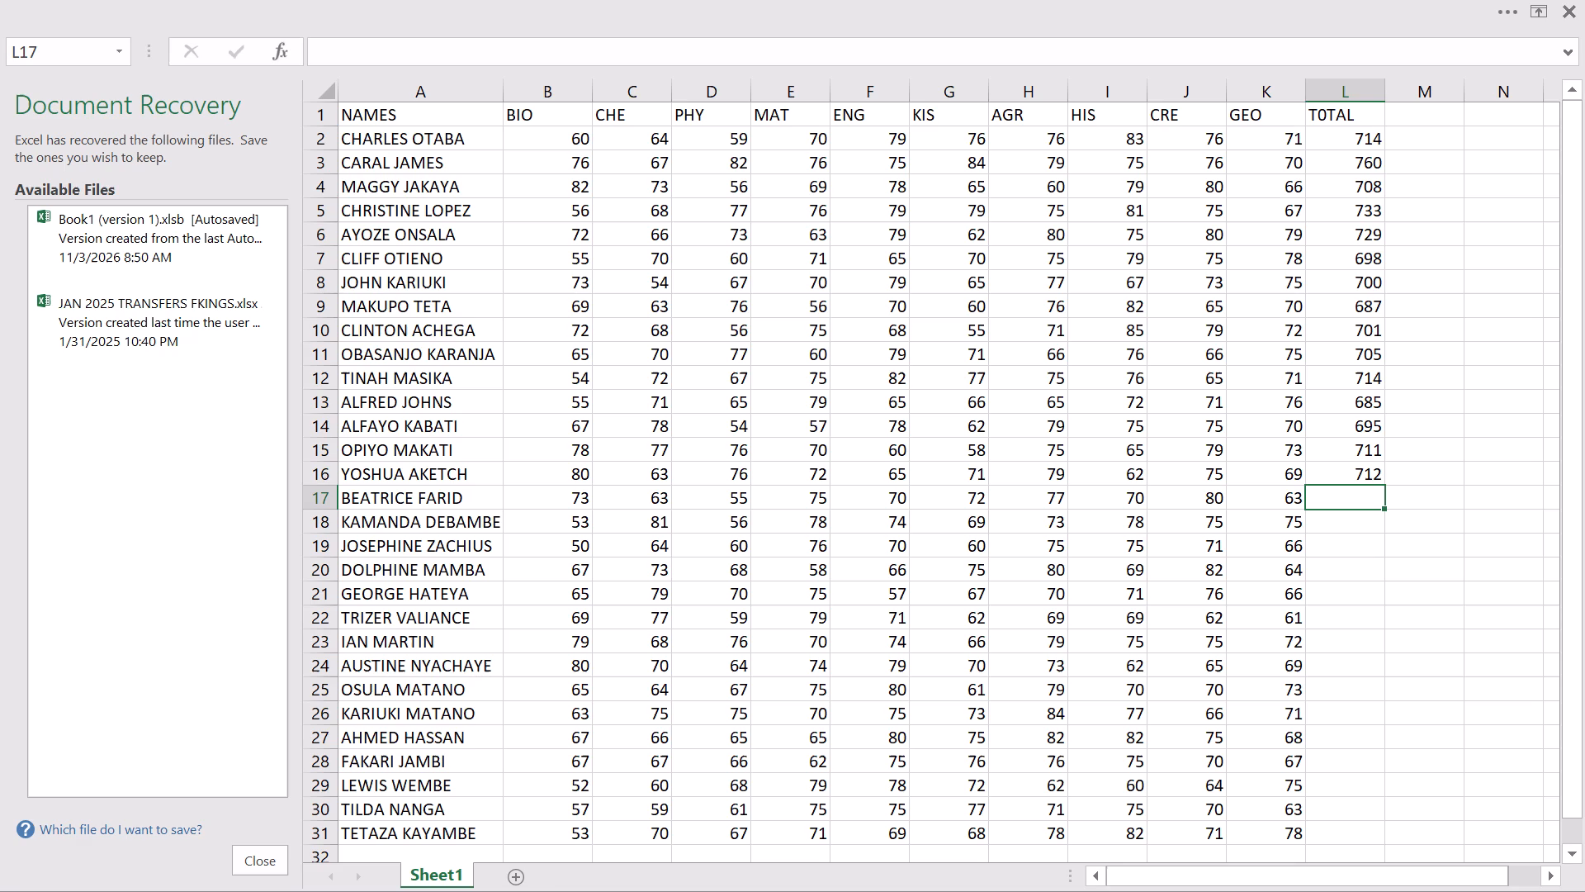
Total the sixteenth student's marks in cell L17 with a SUM formula over B17:K17.
key("equal")
type("SUM")
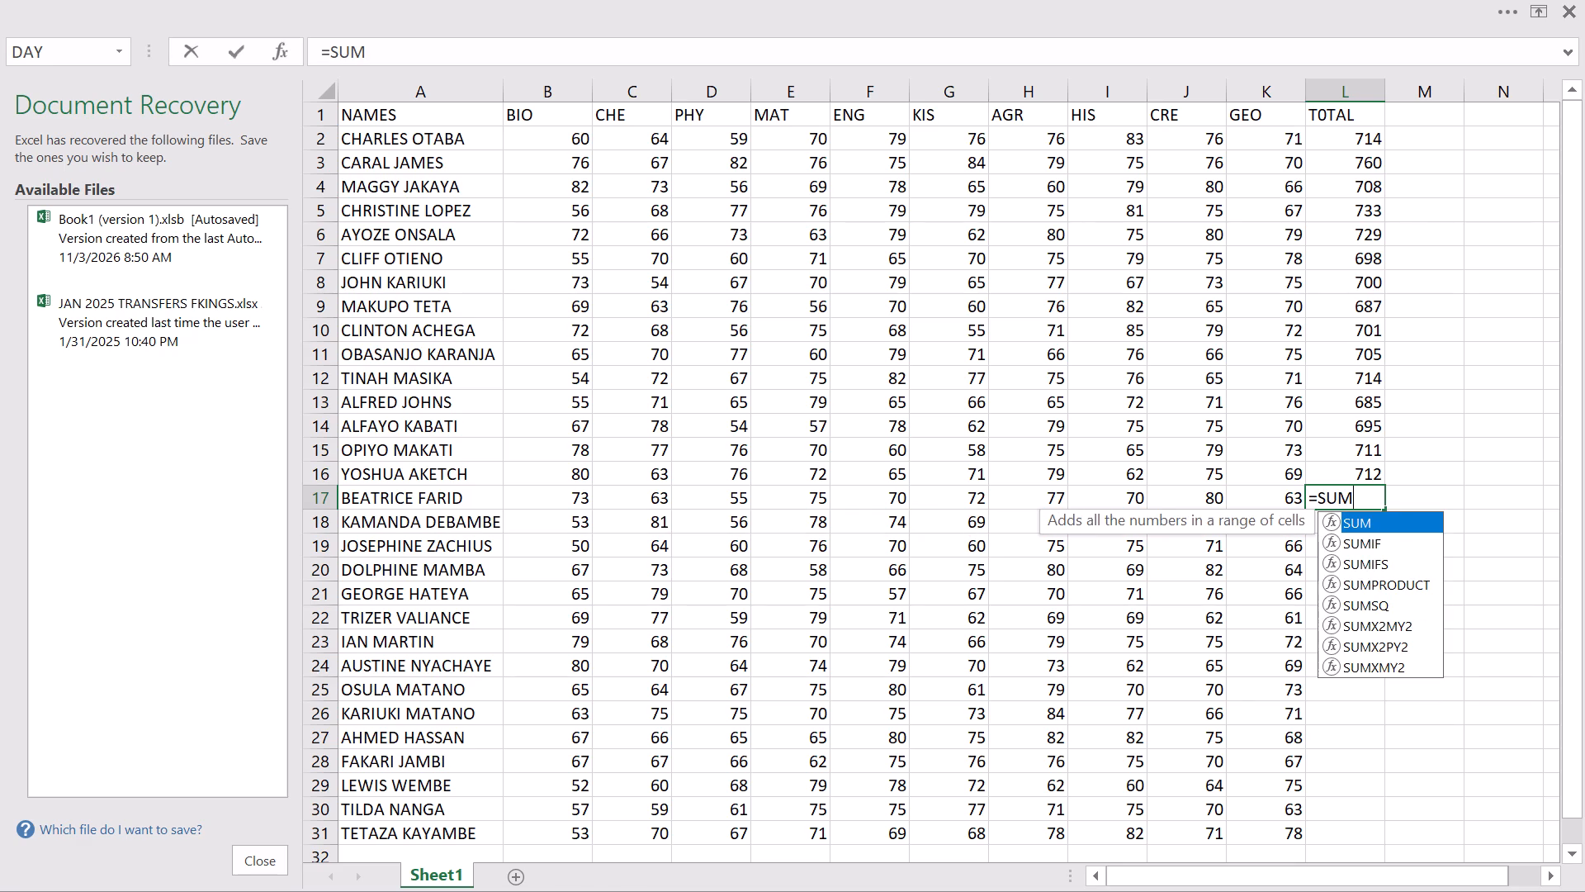
key("shift+parenleft")
key("b")
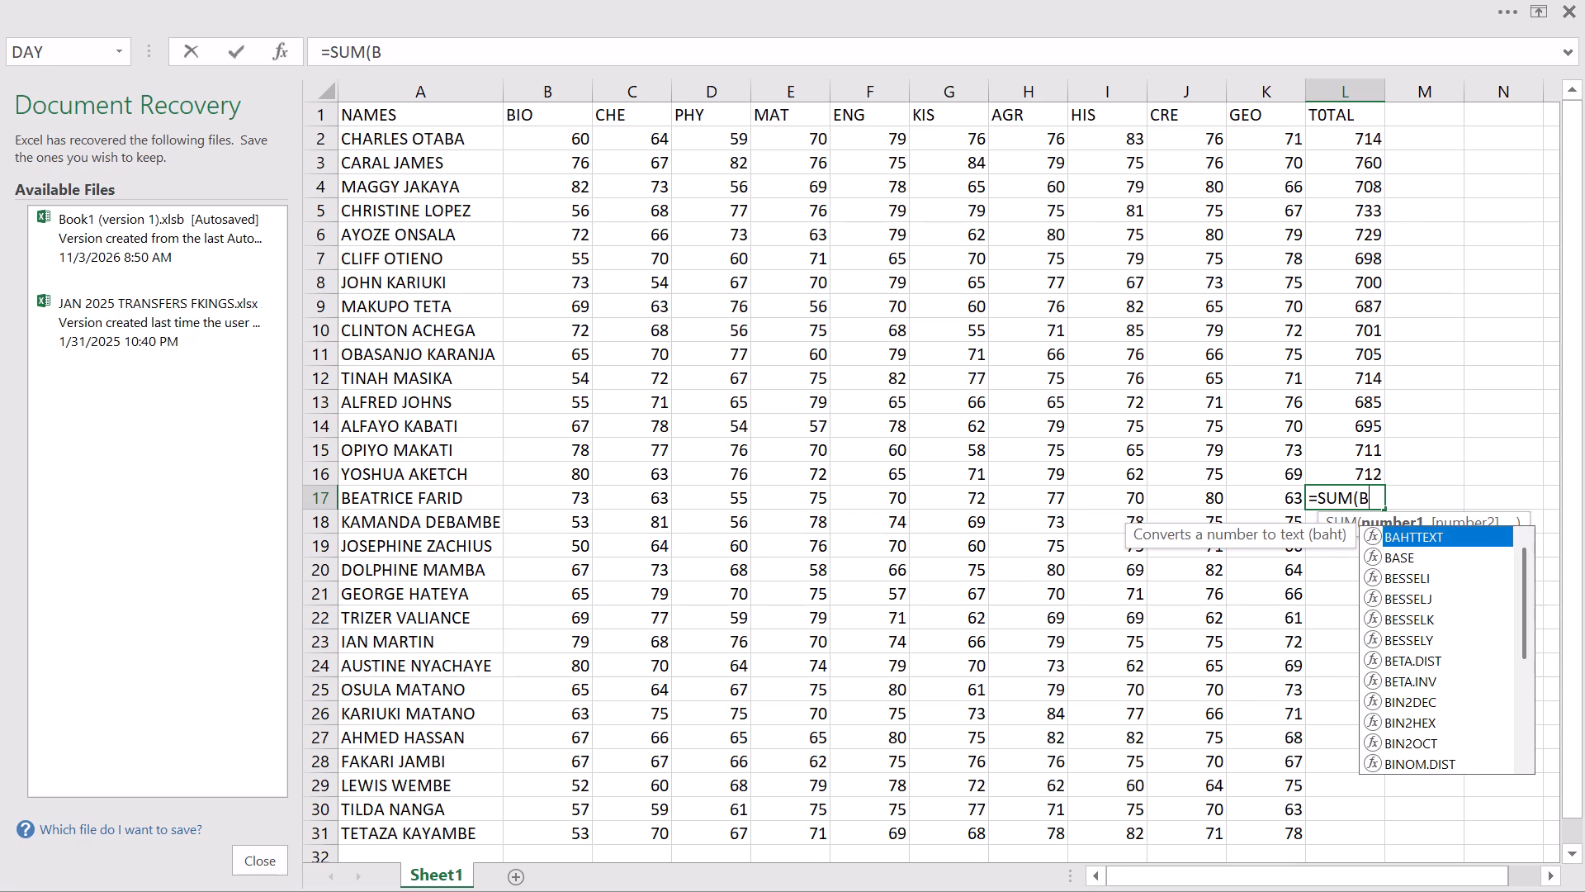
type("17")
type(":K1")
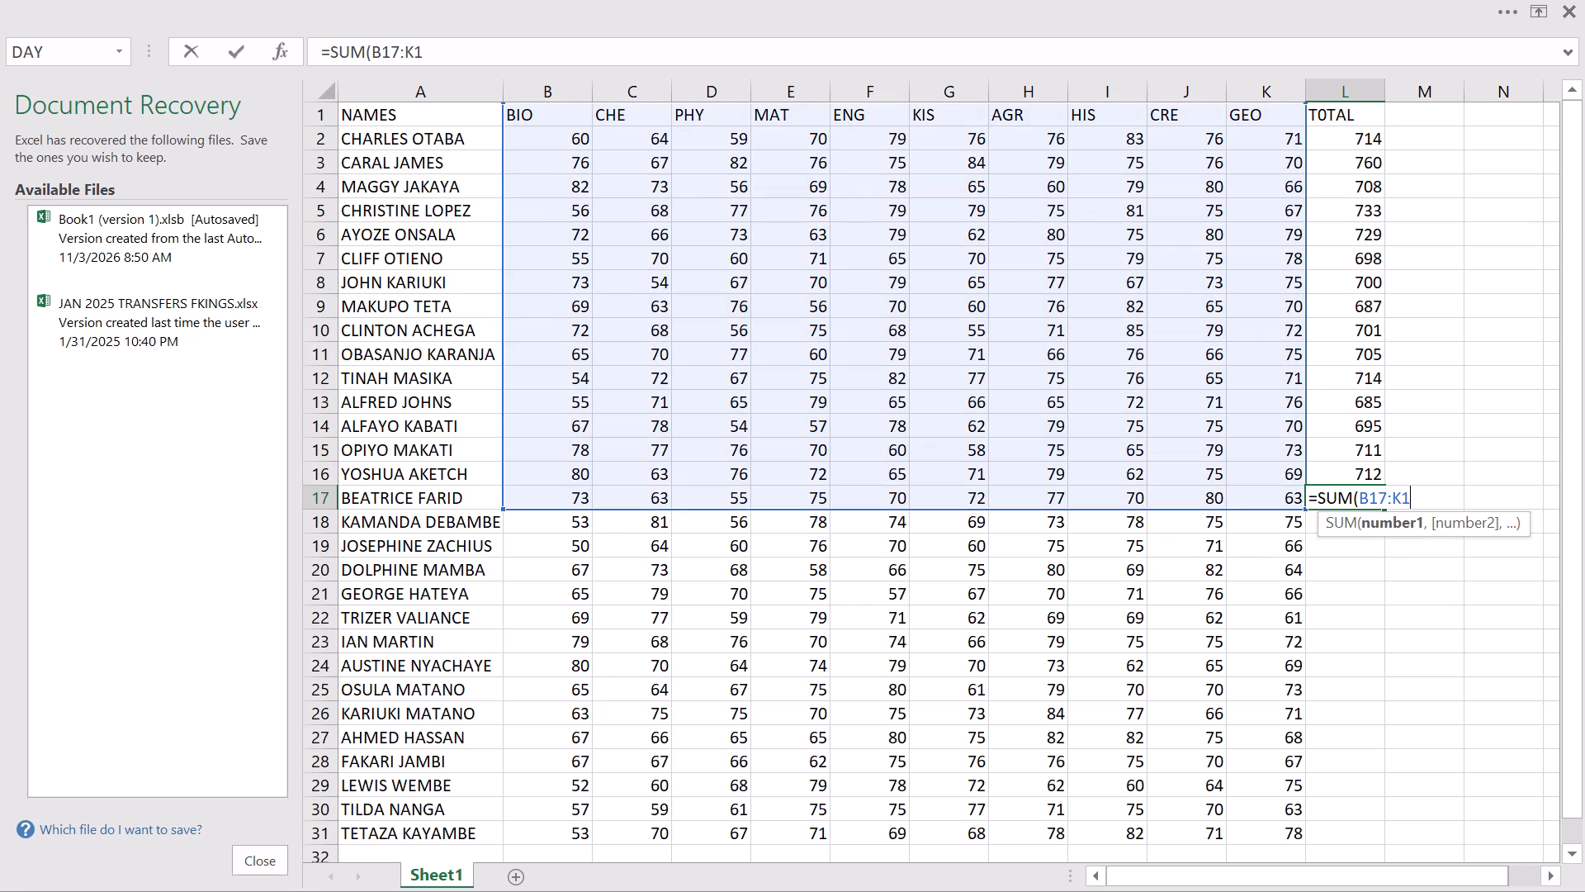
key("7")
key("Return")
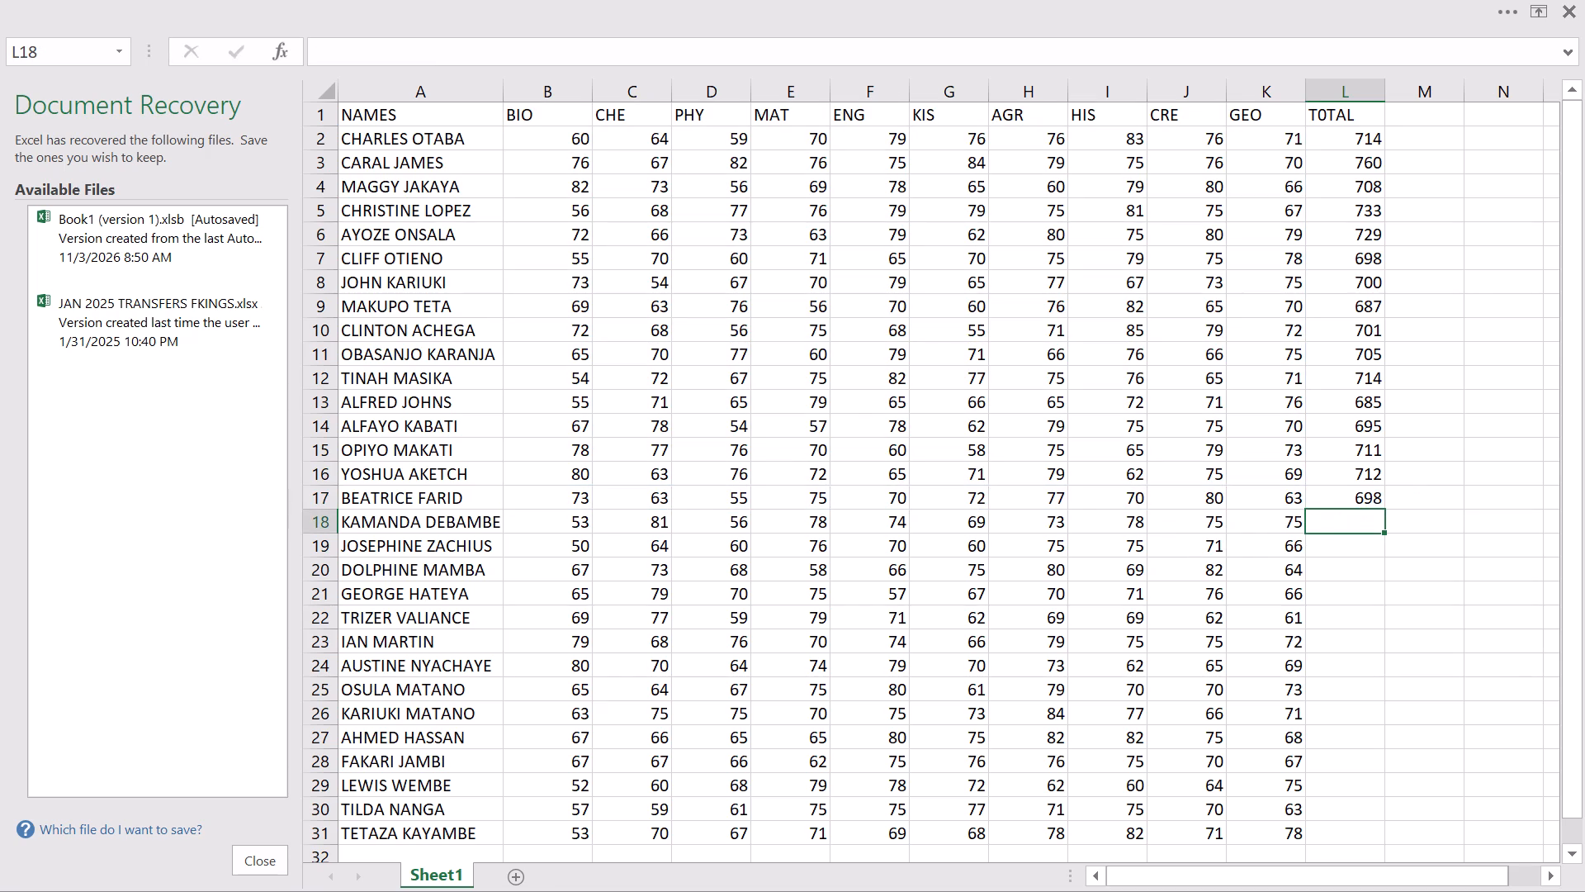
Total the seventeenth student's marks in cell L18 with a SUM formula over B18:K18.
key("equal")
type("SUM")
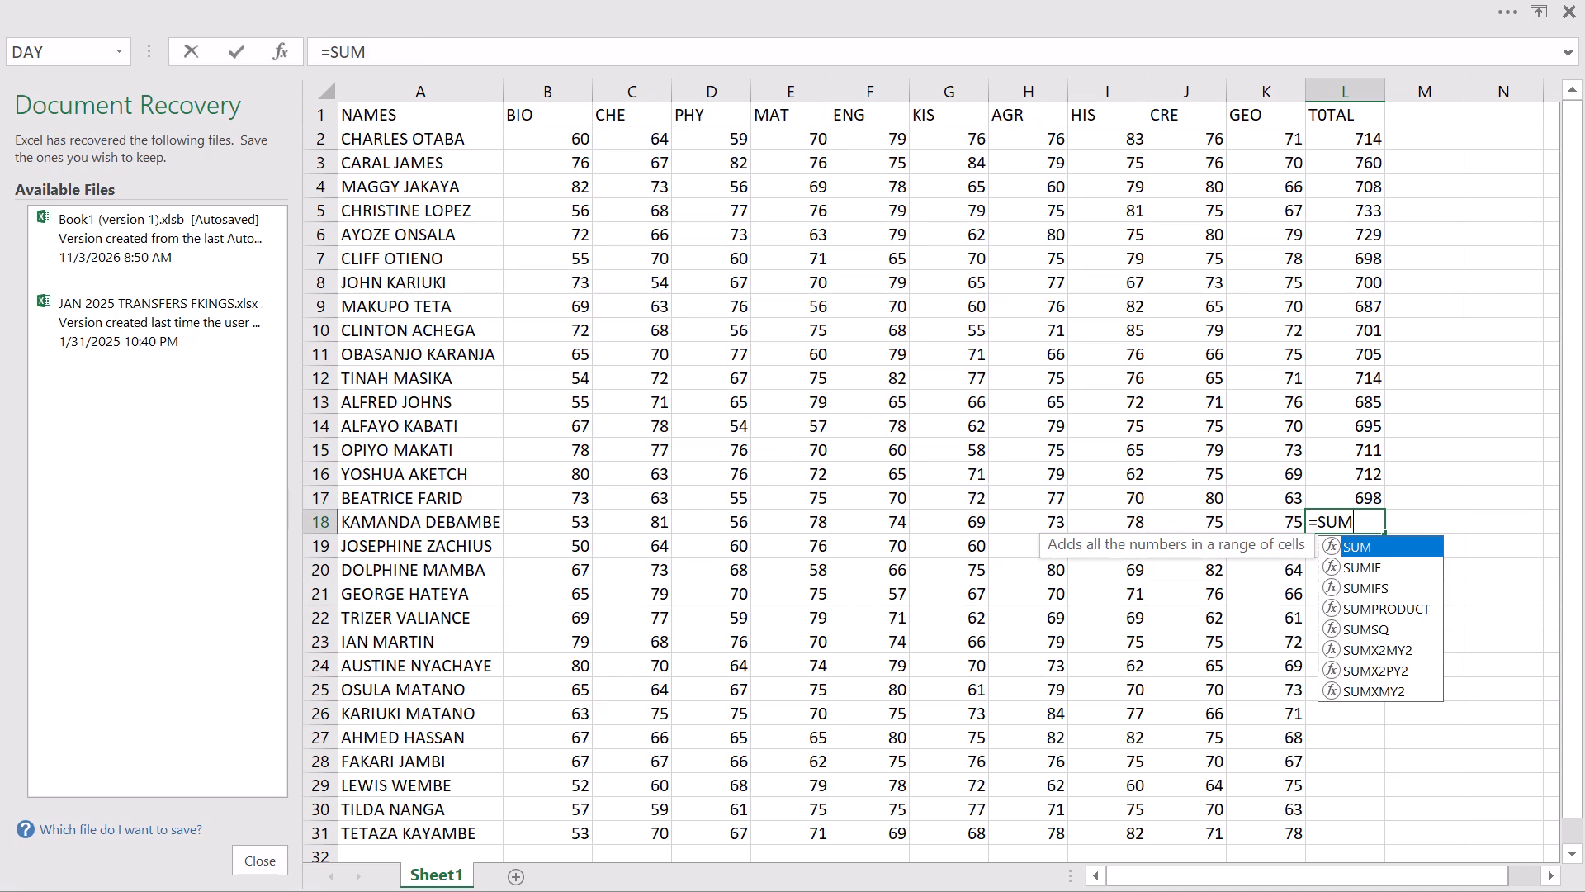
key("shift+parenleft")
type("B18")
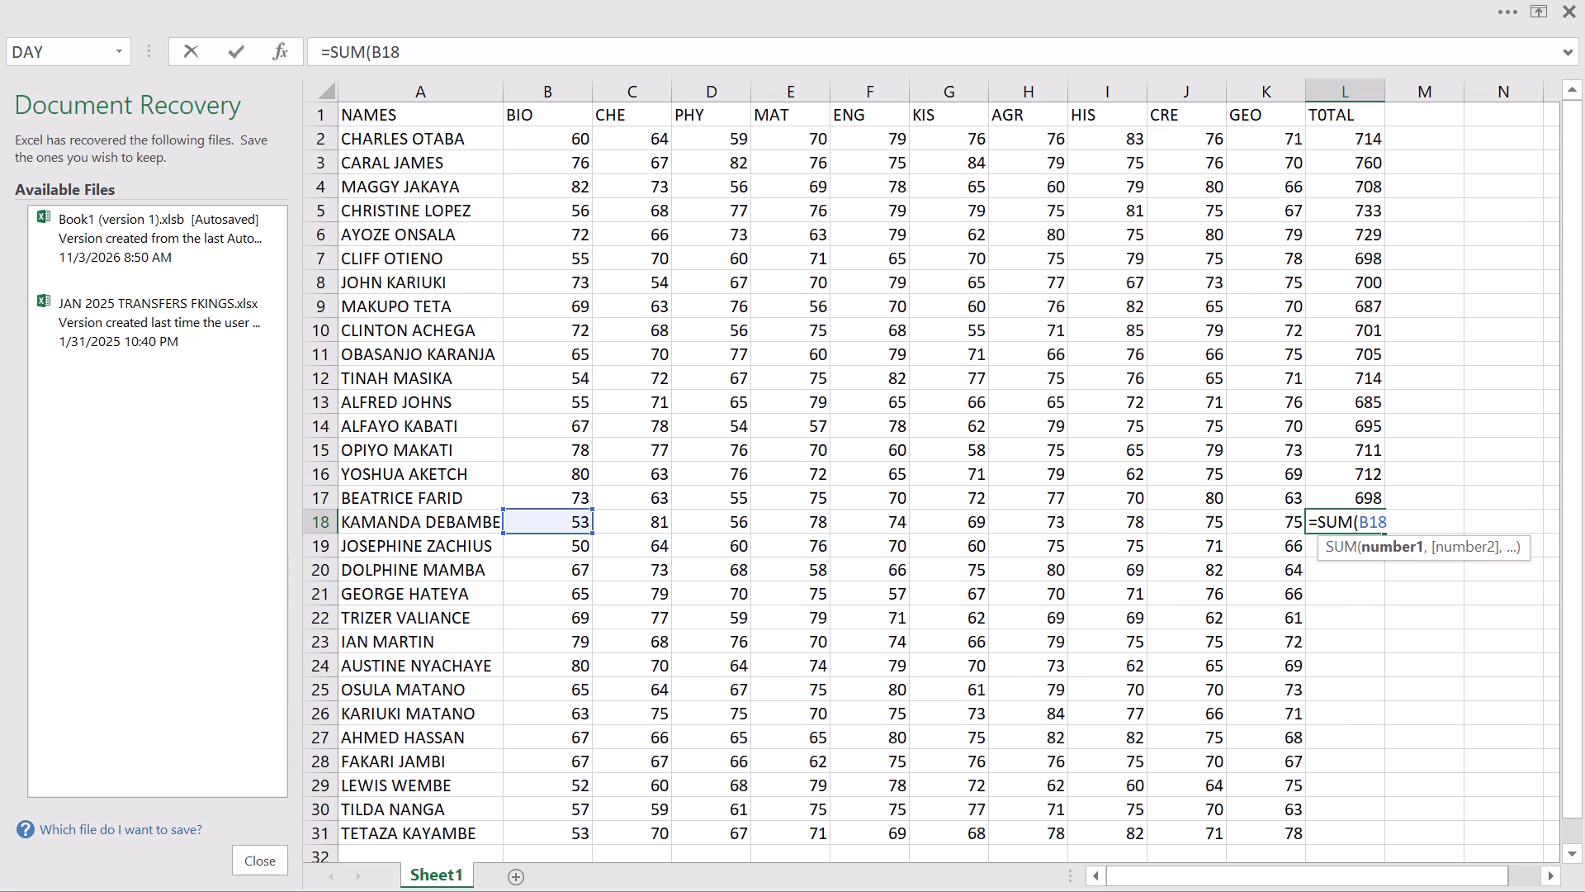
key("shift+colon")
type("K1")
key("8")
key("Return")
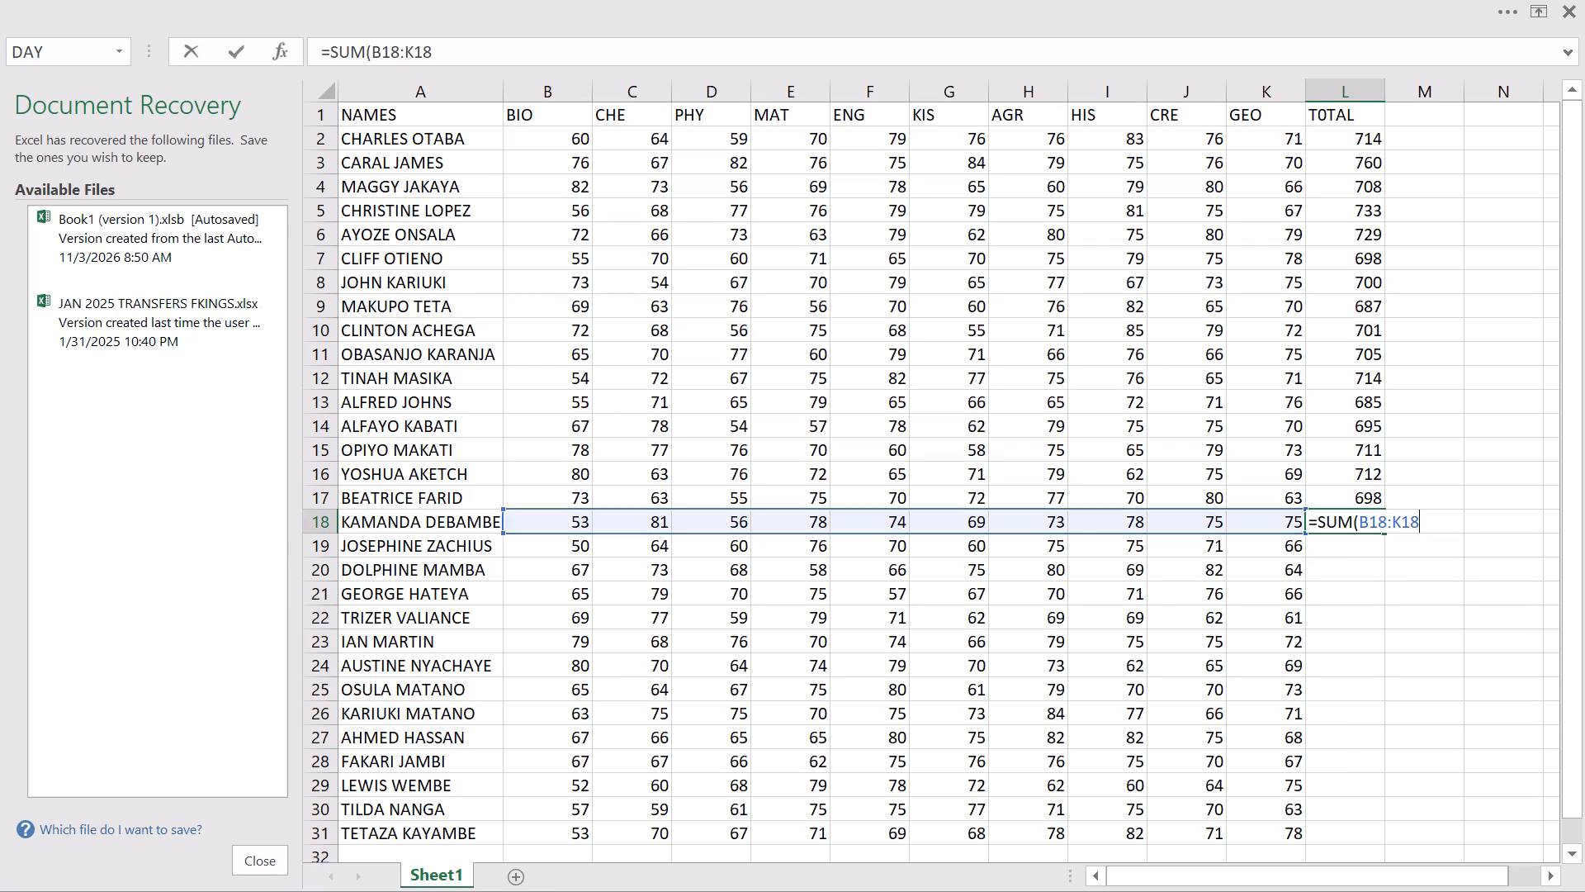
Total the eighteenth student's marks in cell L19 with a SUM formula over B19:K19.
type("=SUM")
key("shift+parenleft")
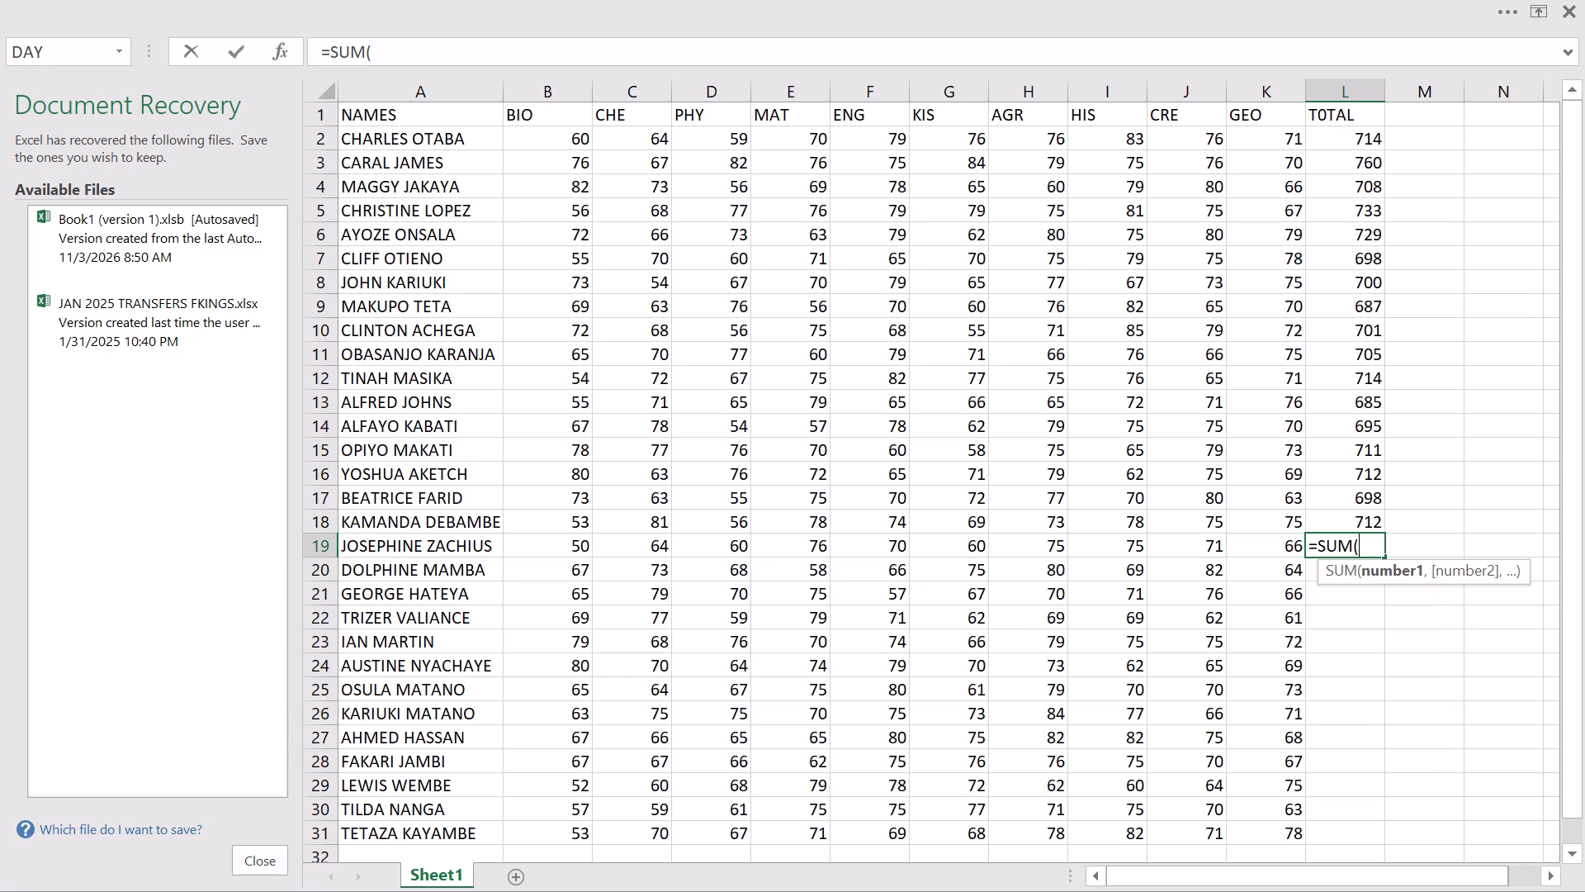
type("B19")
key("shift+colon")
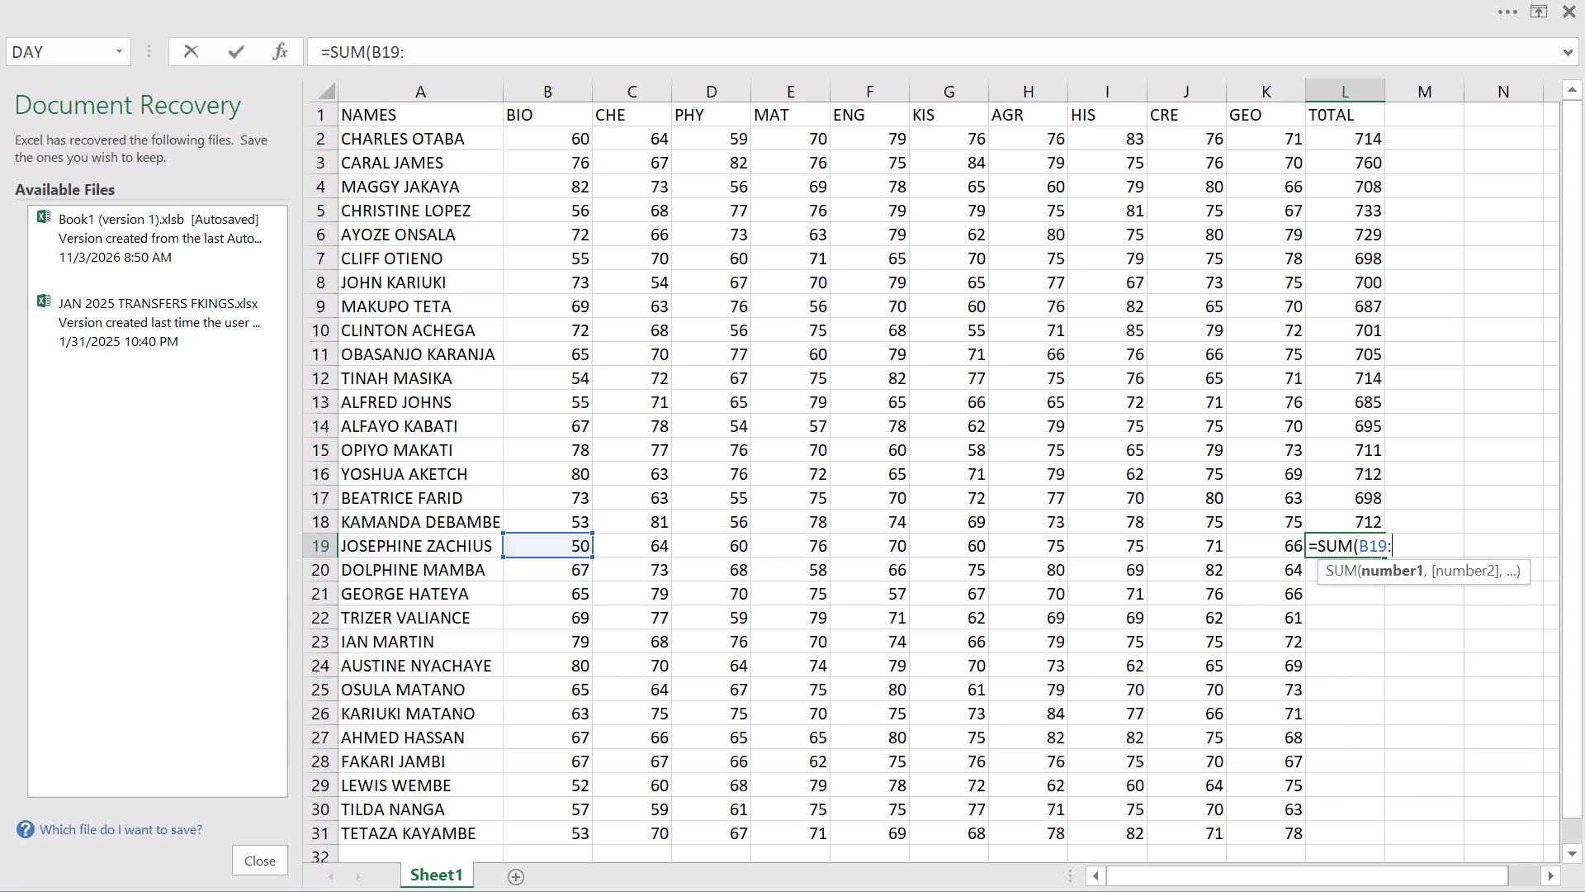
key("k")
type("19")
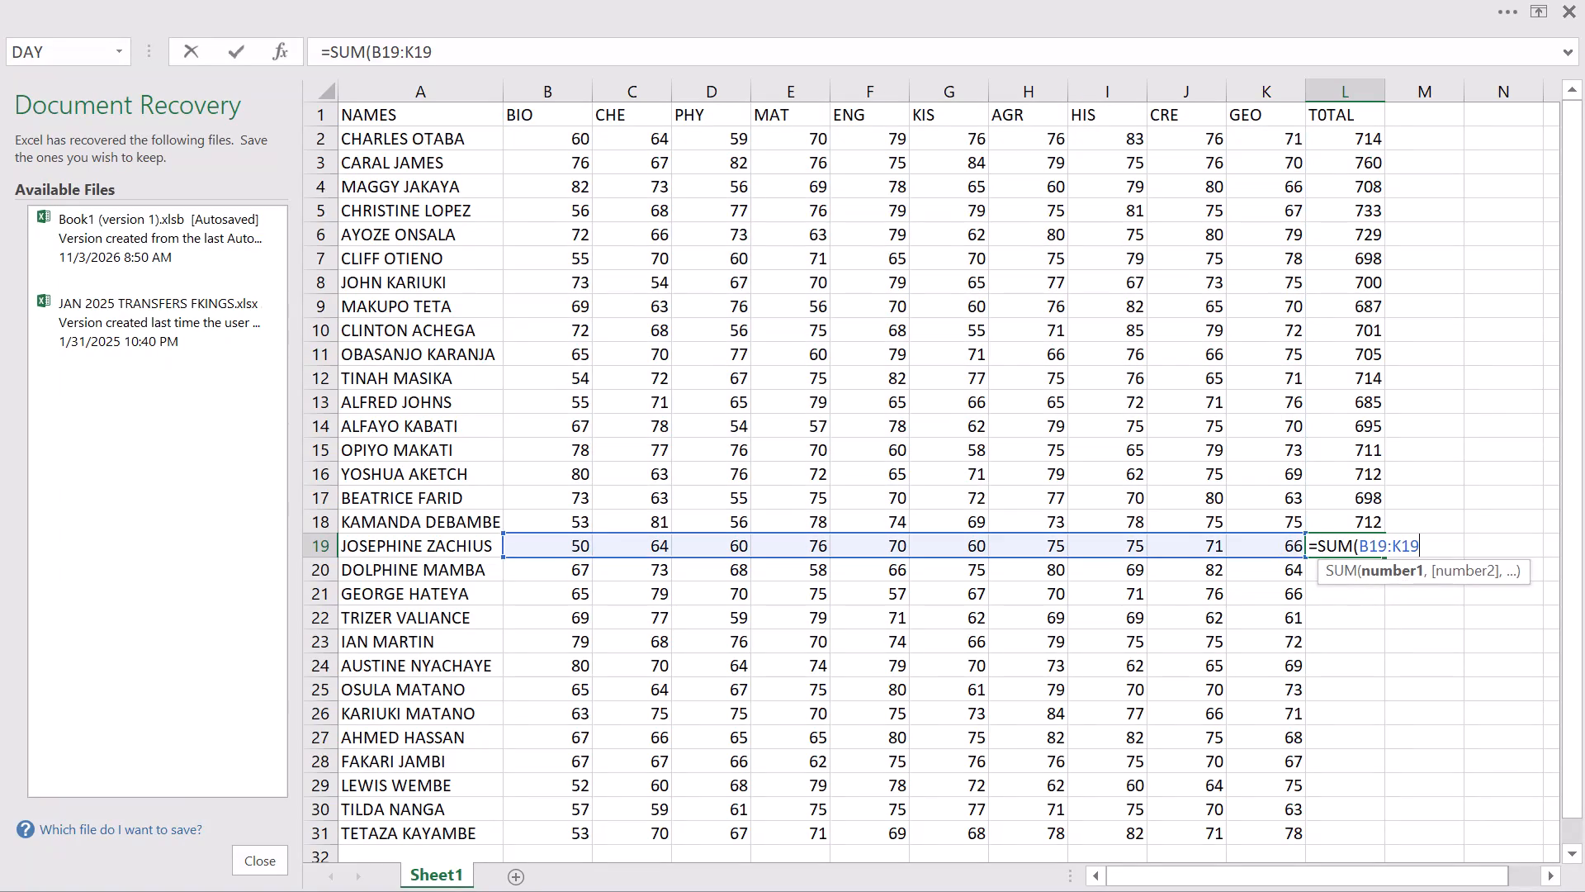
key("Return")
Total the nineteenth student's marks in cell L20 with a SUM formula over B20:K20.
key("equal")
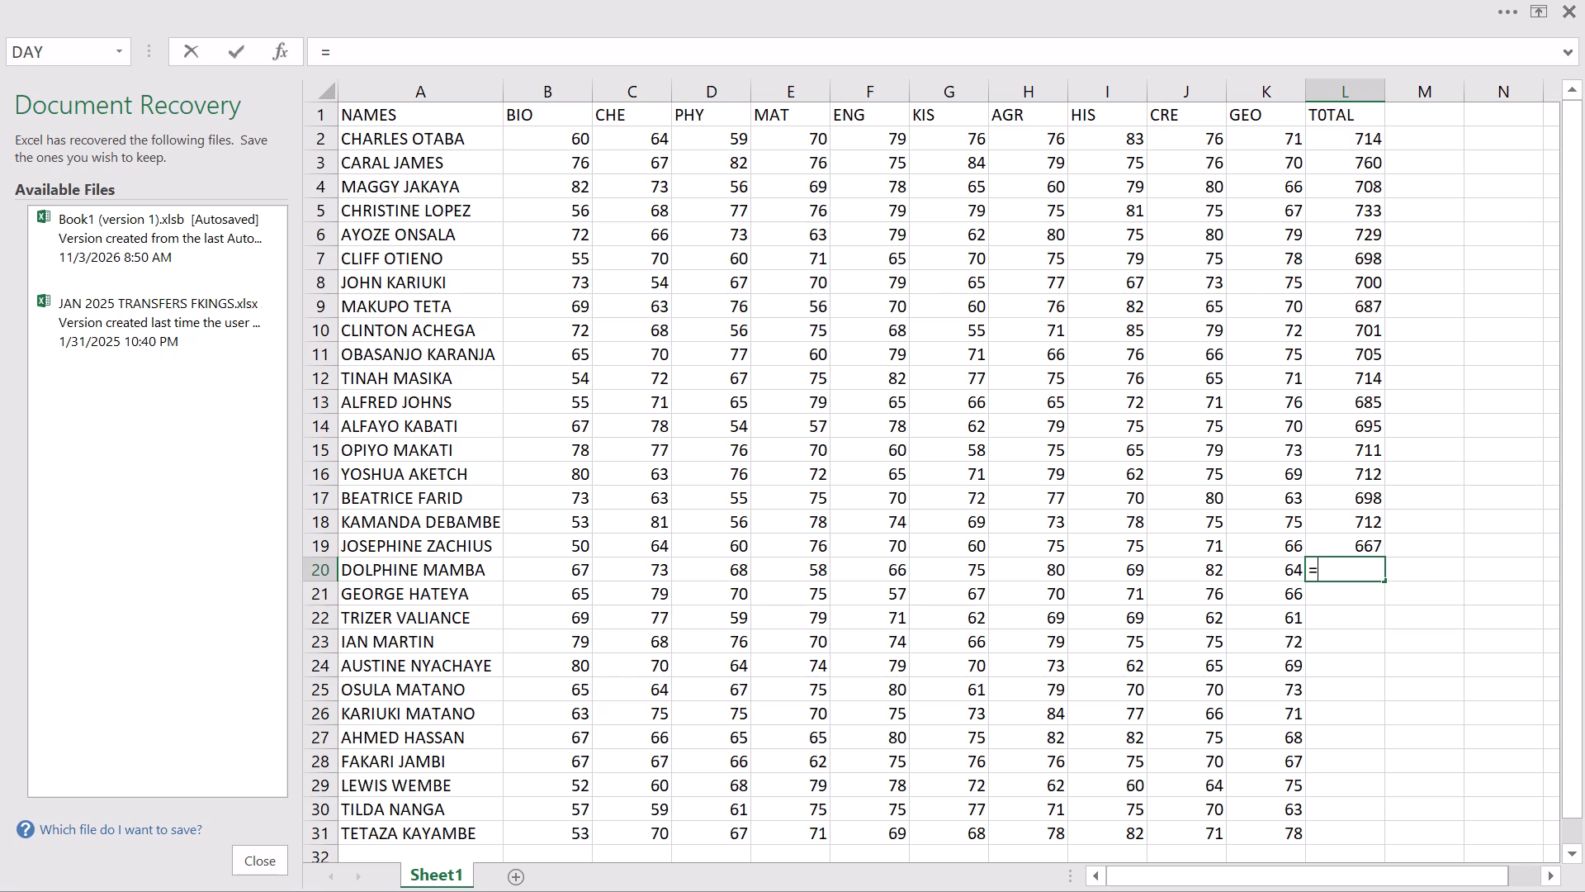
key("s")
key("u")
key("m")
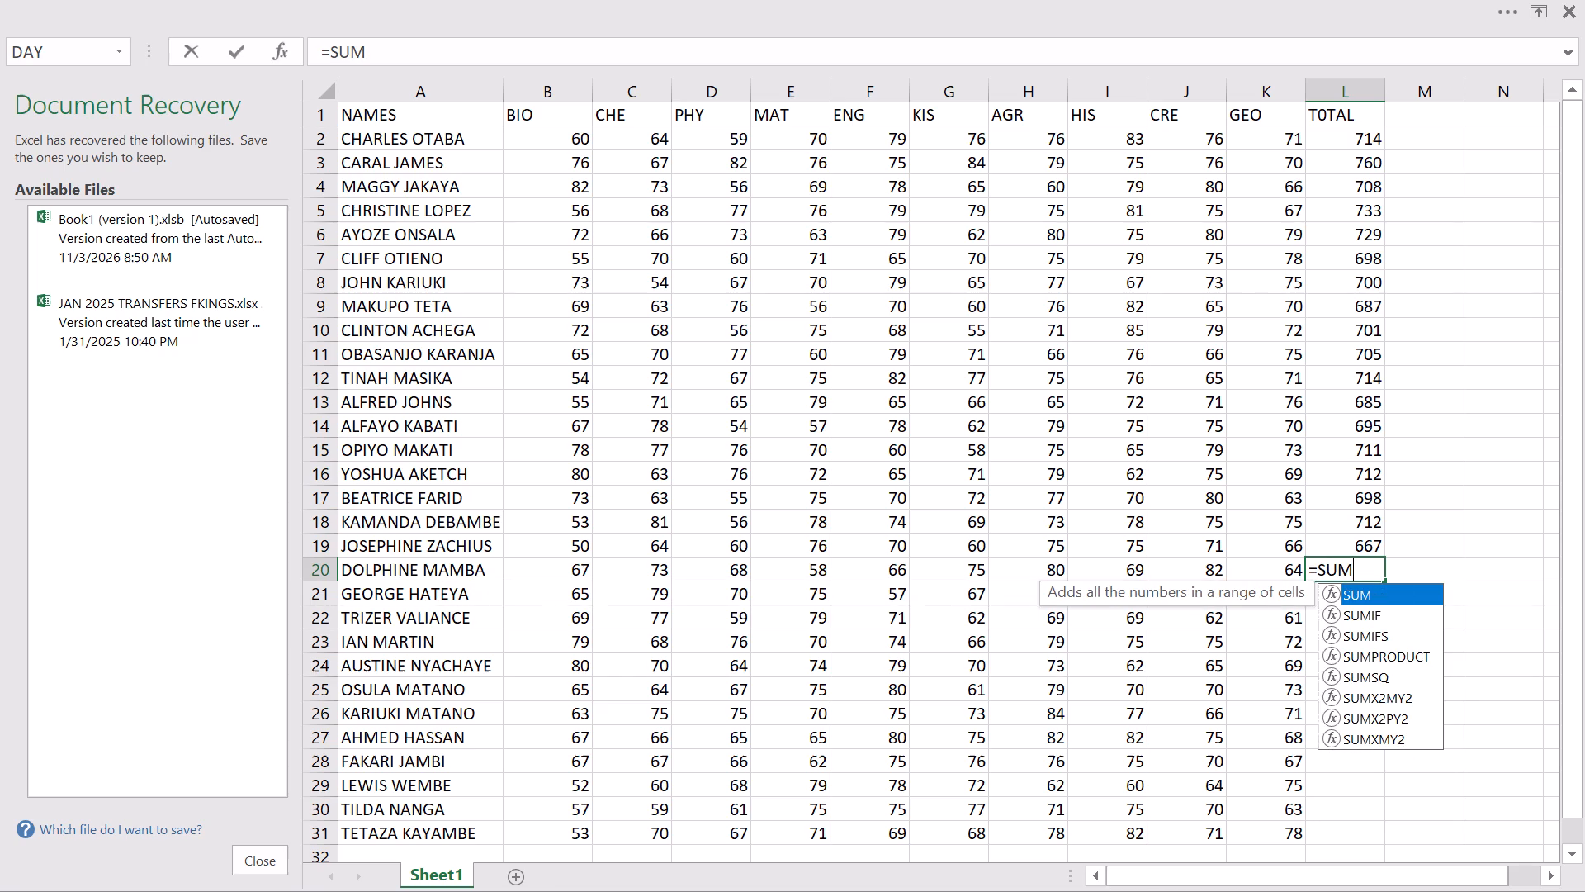
key("shift+parenleft")
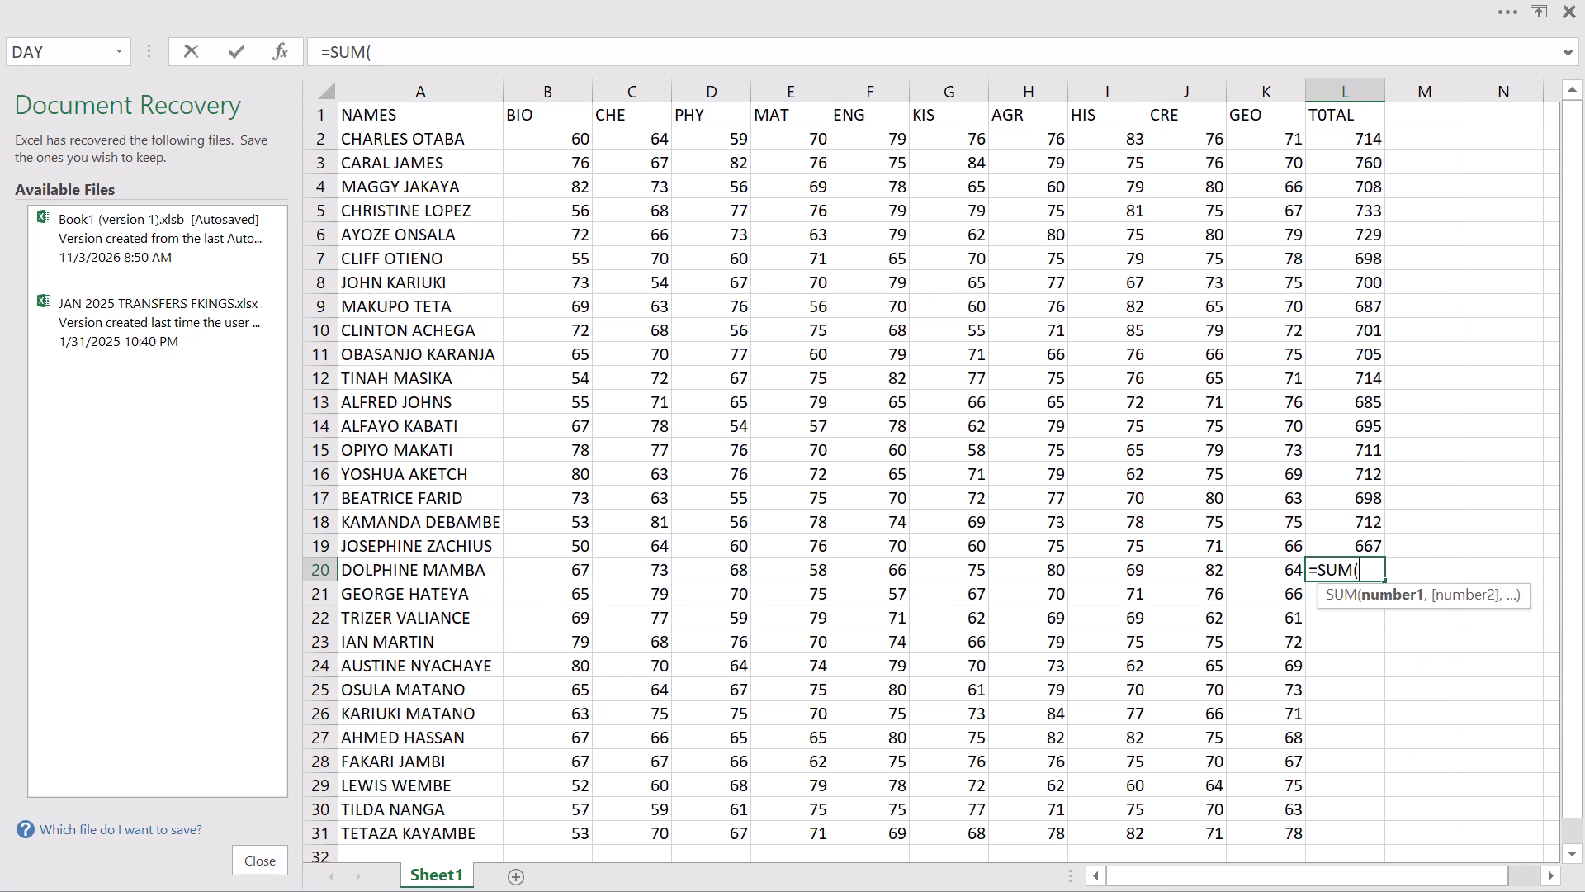
key("b")
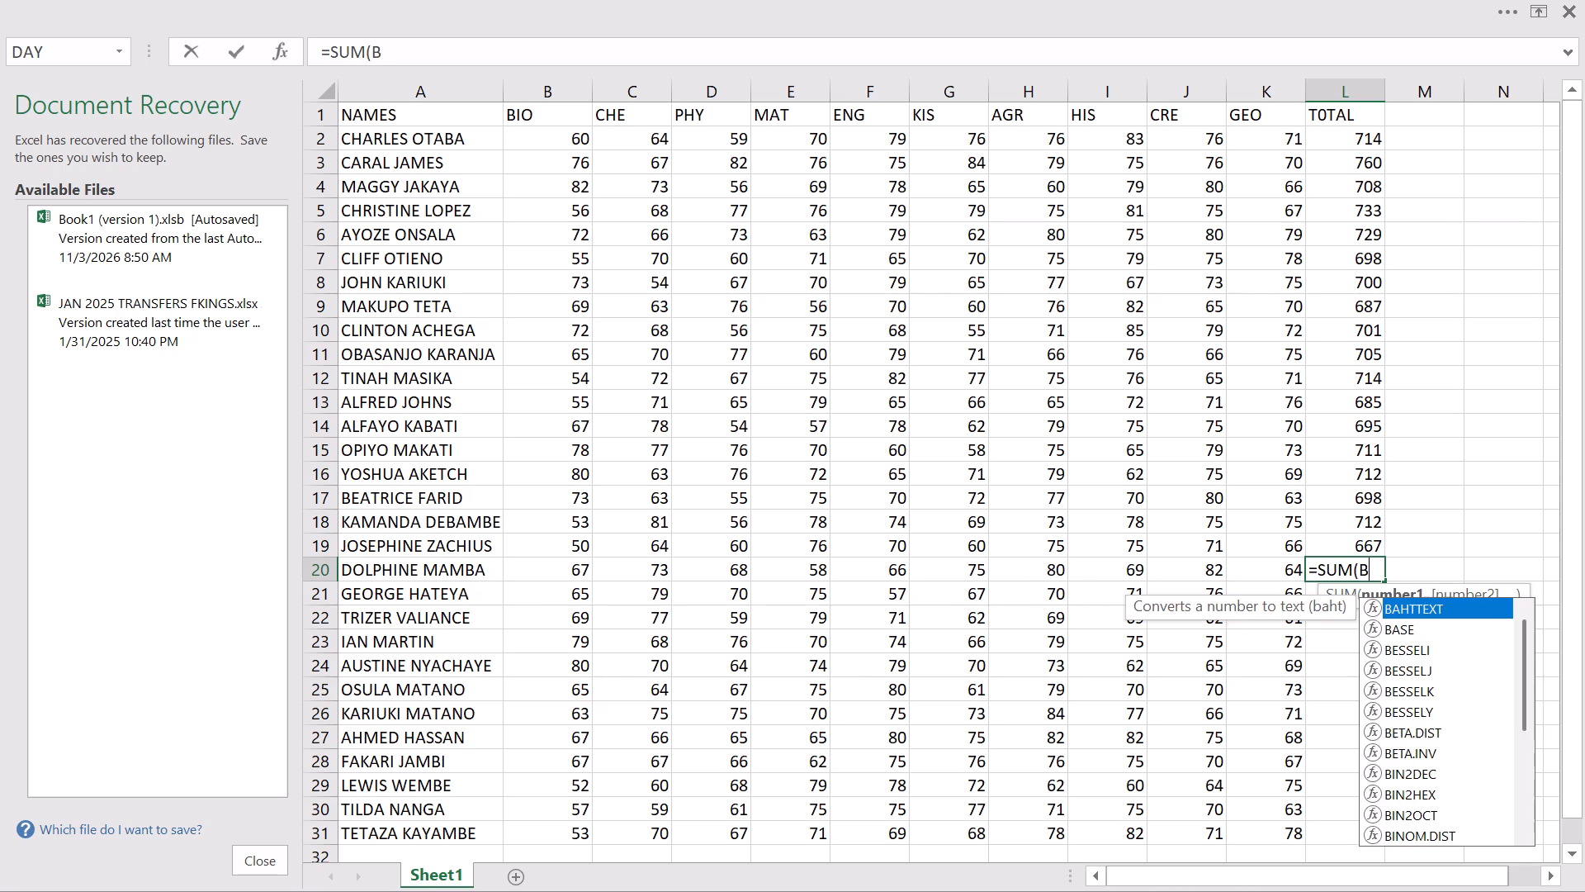
key("2")
key("0")
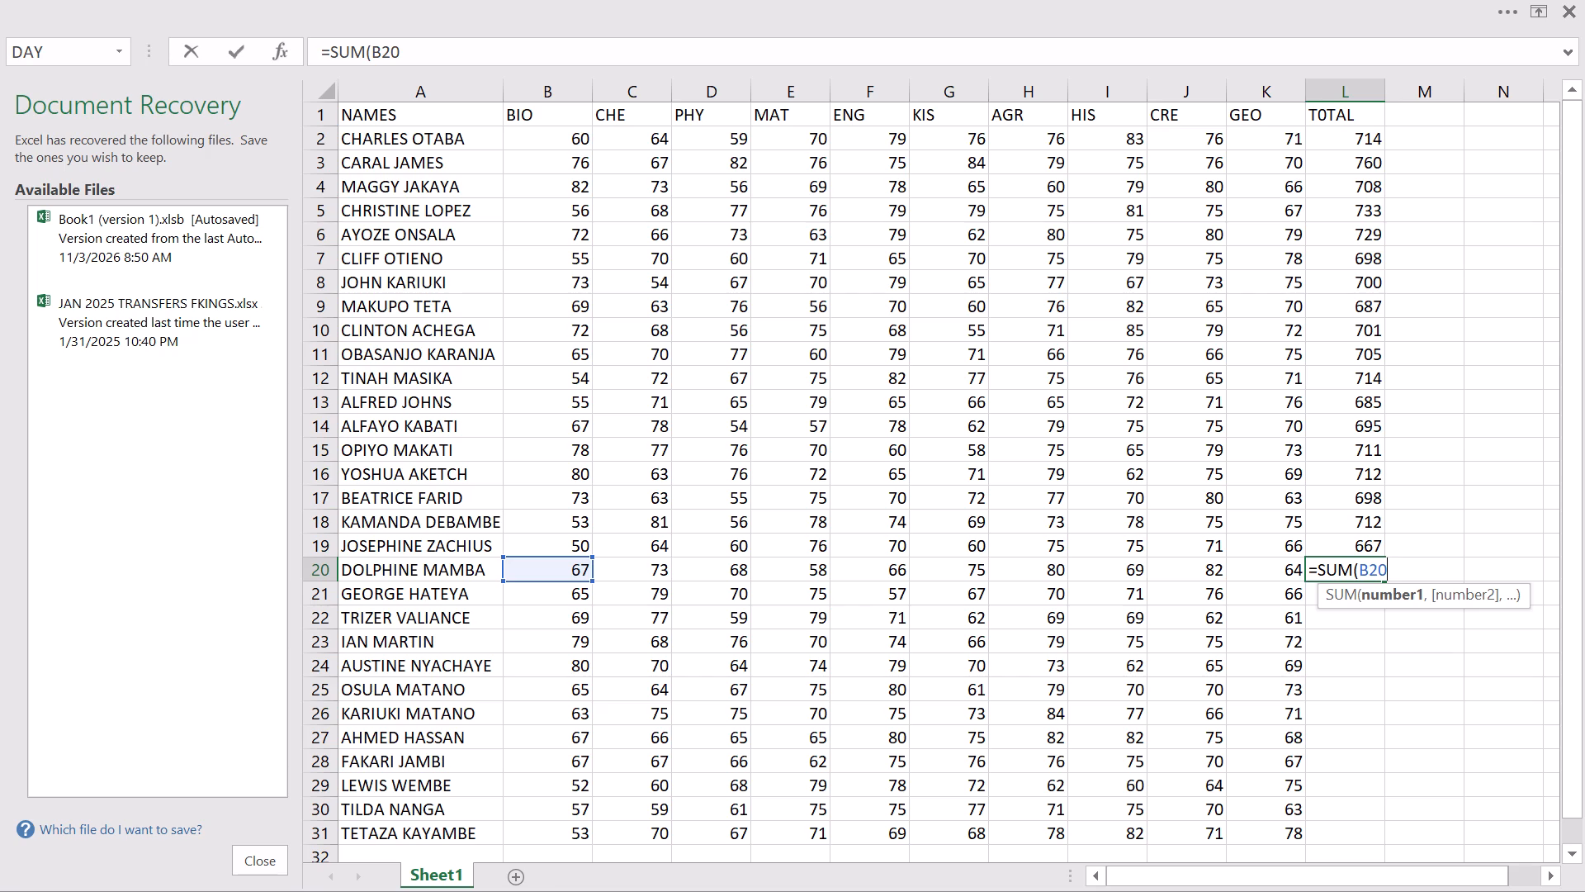
key("shift+colon")
key("k")
key("2")
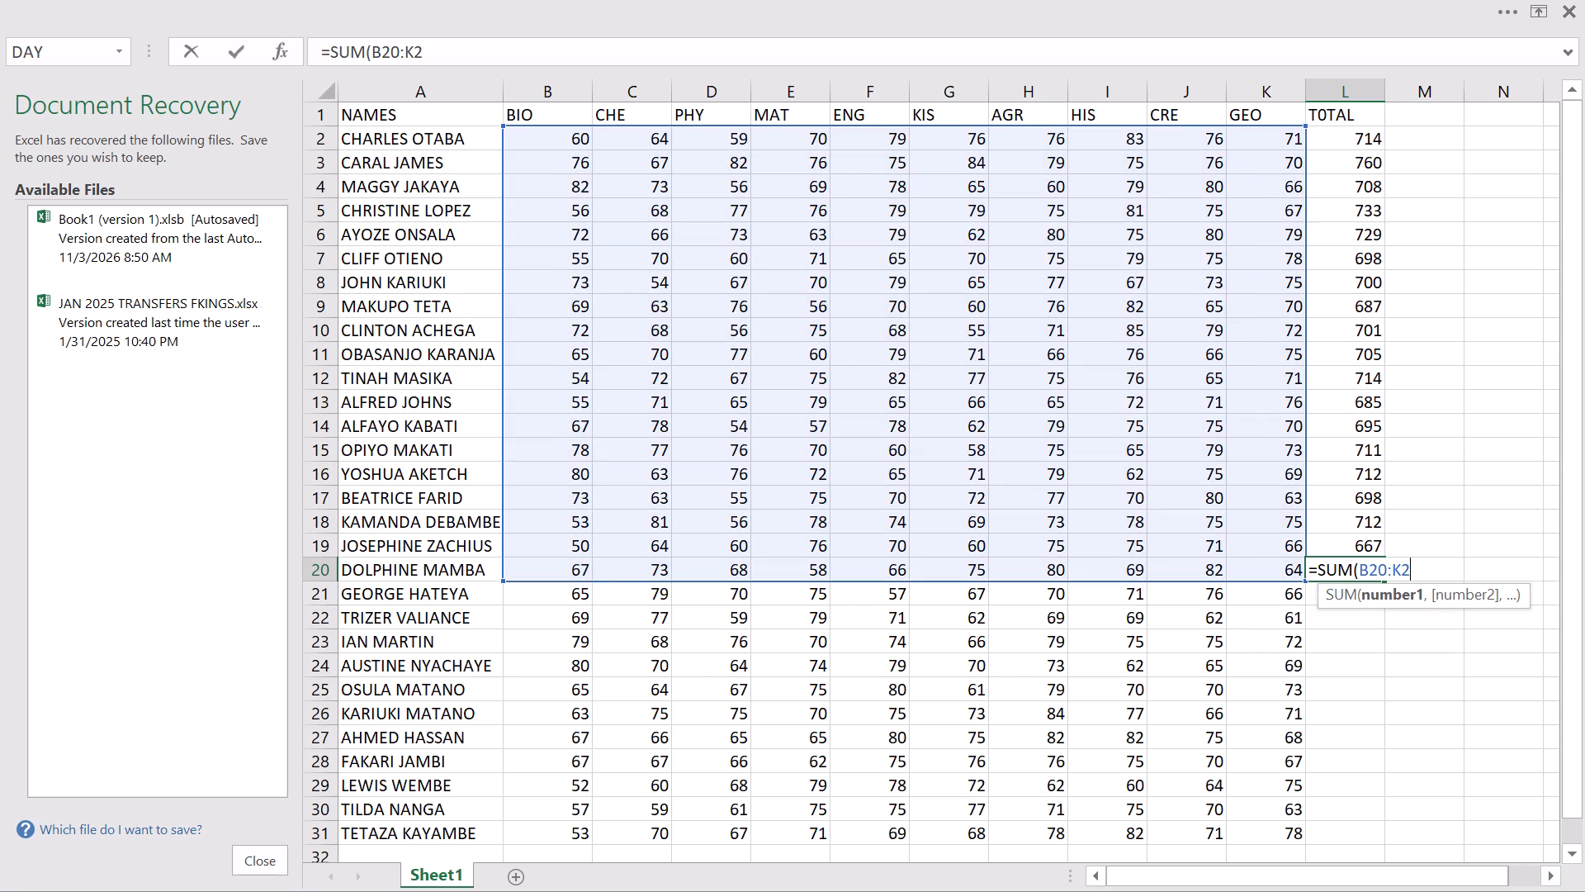
key("0")
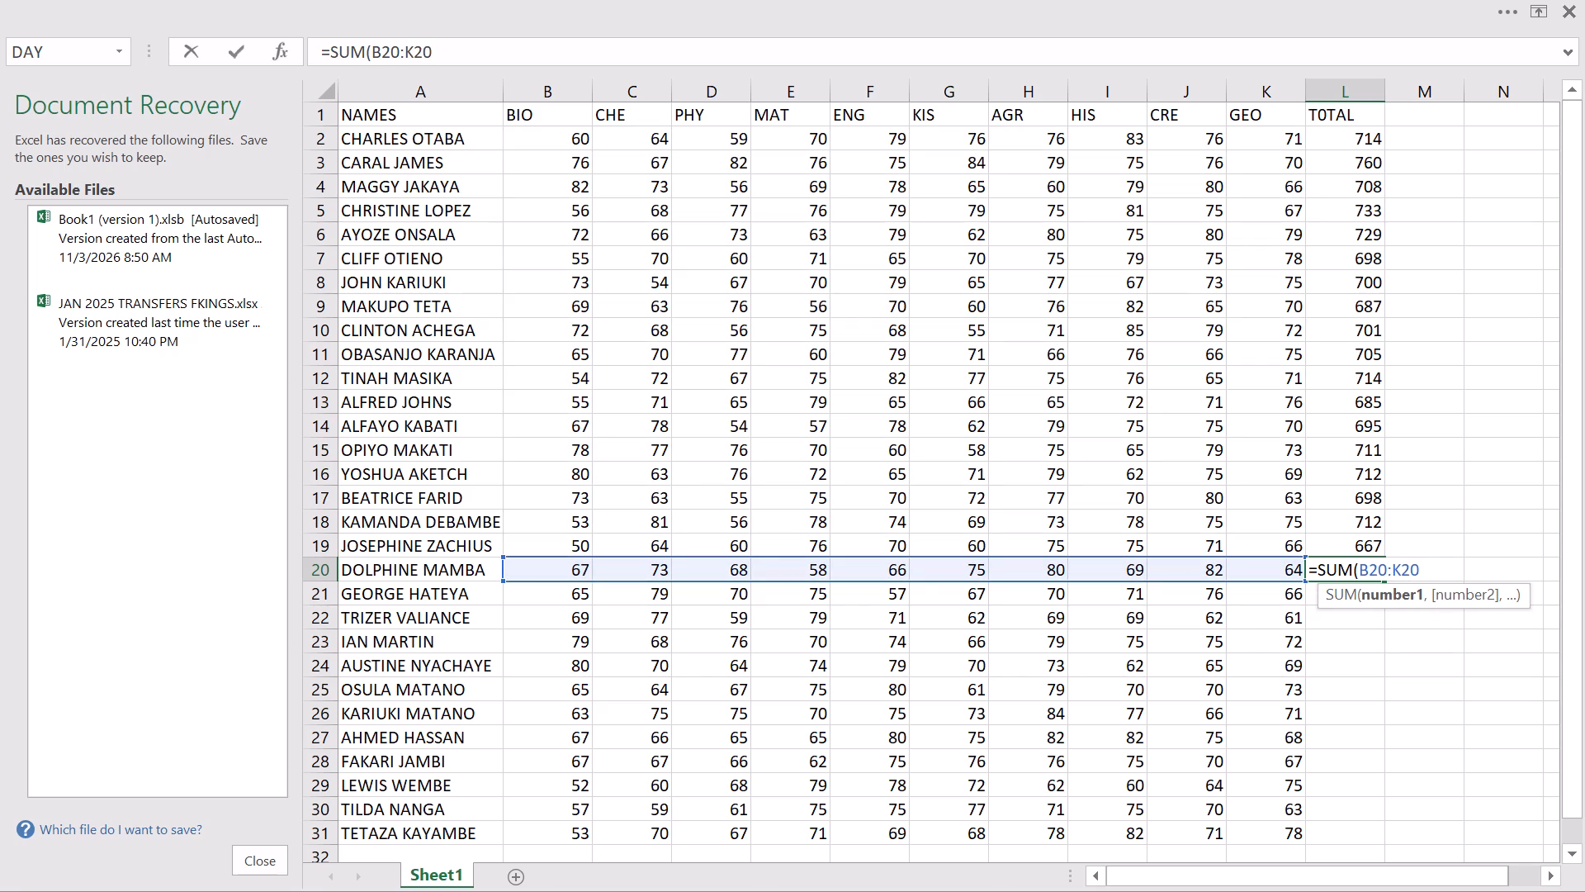
key("Return")
Total the twentieth student's marks in cell L21 with a SUM formula over B21:K21.
type("=S")
key("u")
key("m")
key("shift+parenleft")
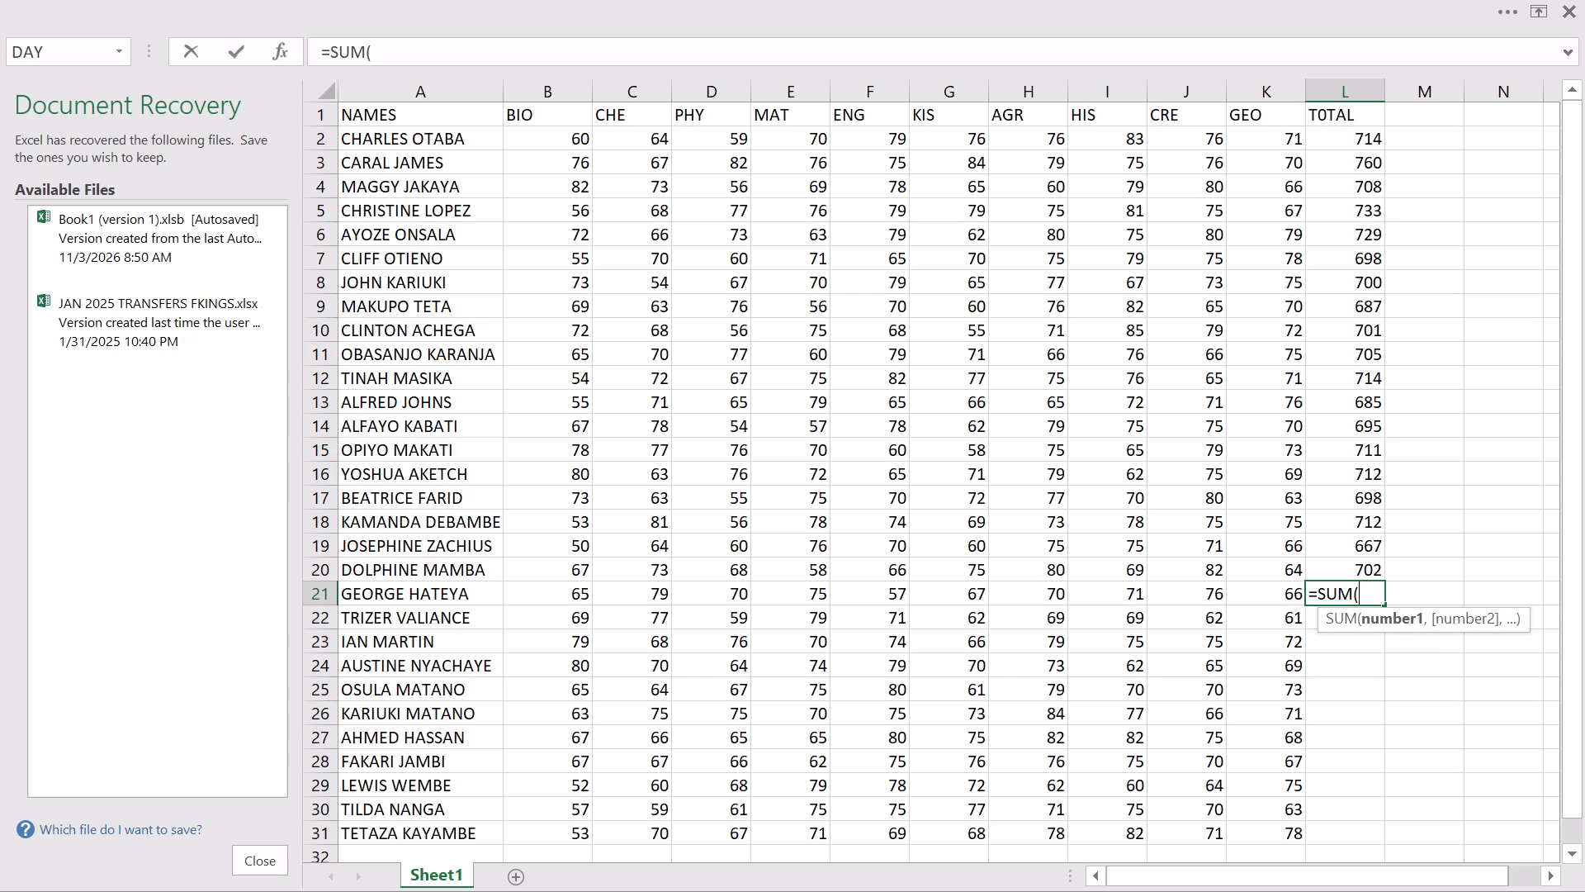
key("b")
key("2")
key("1")
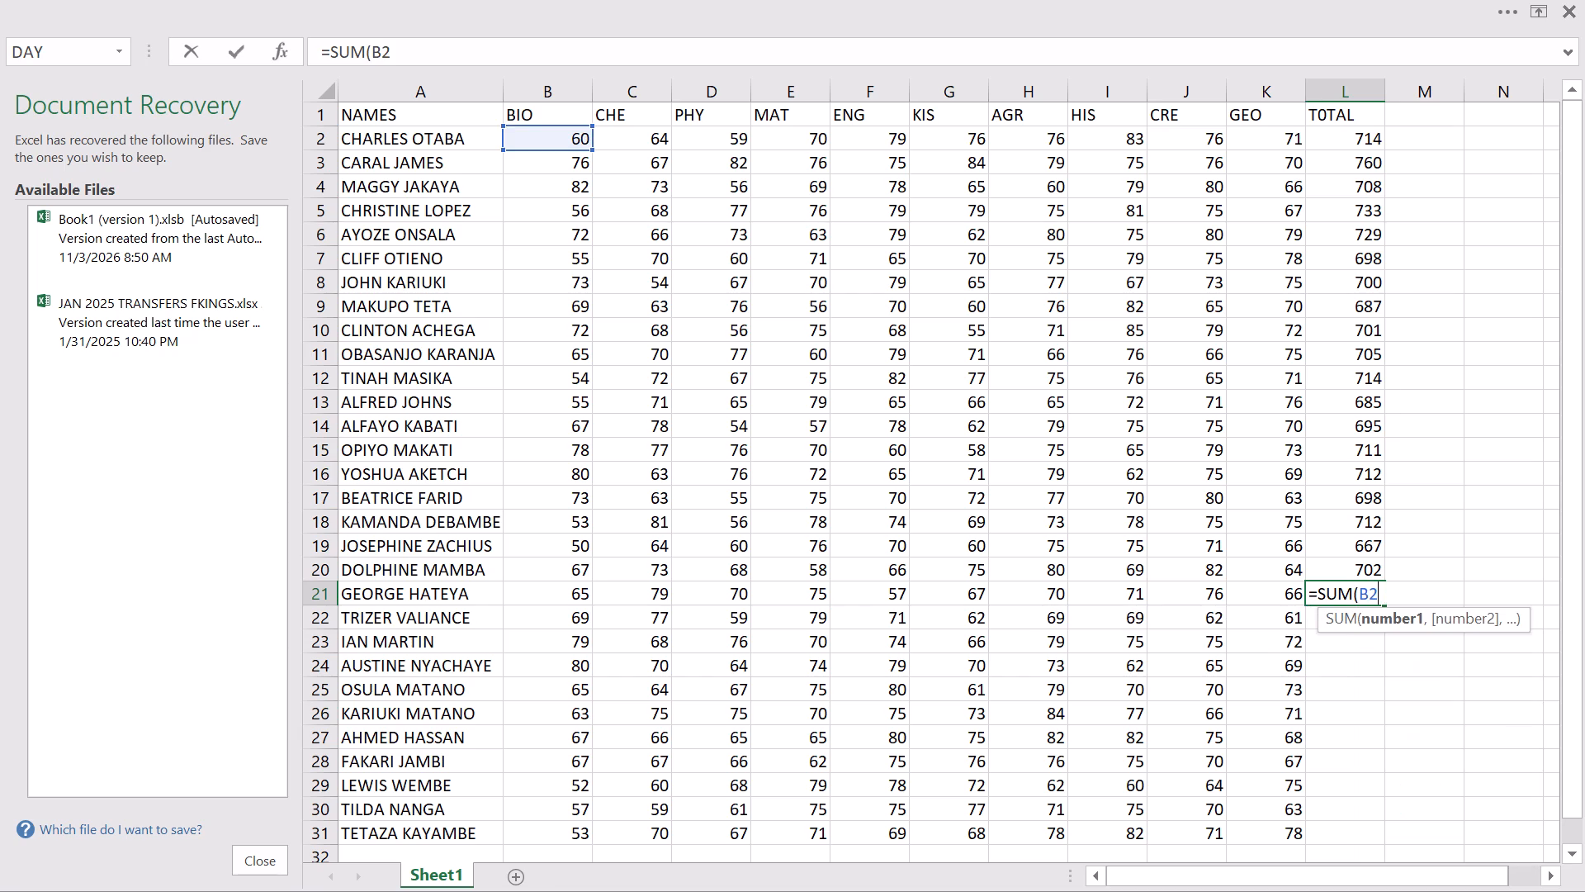
key("shift+colon")
type("K2")
key("1")
key("Return")
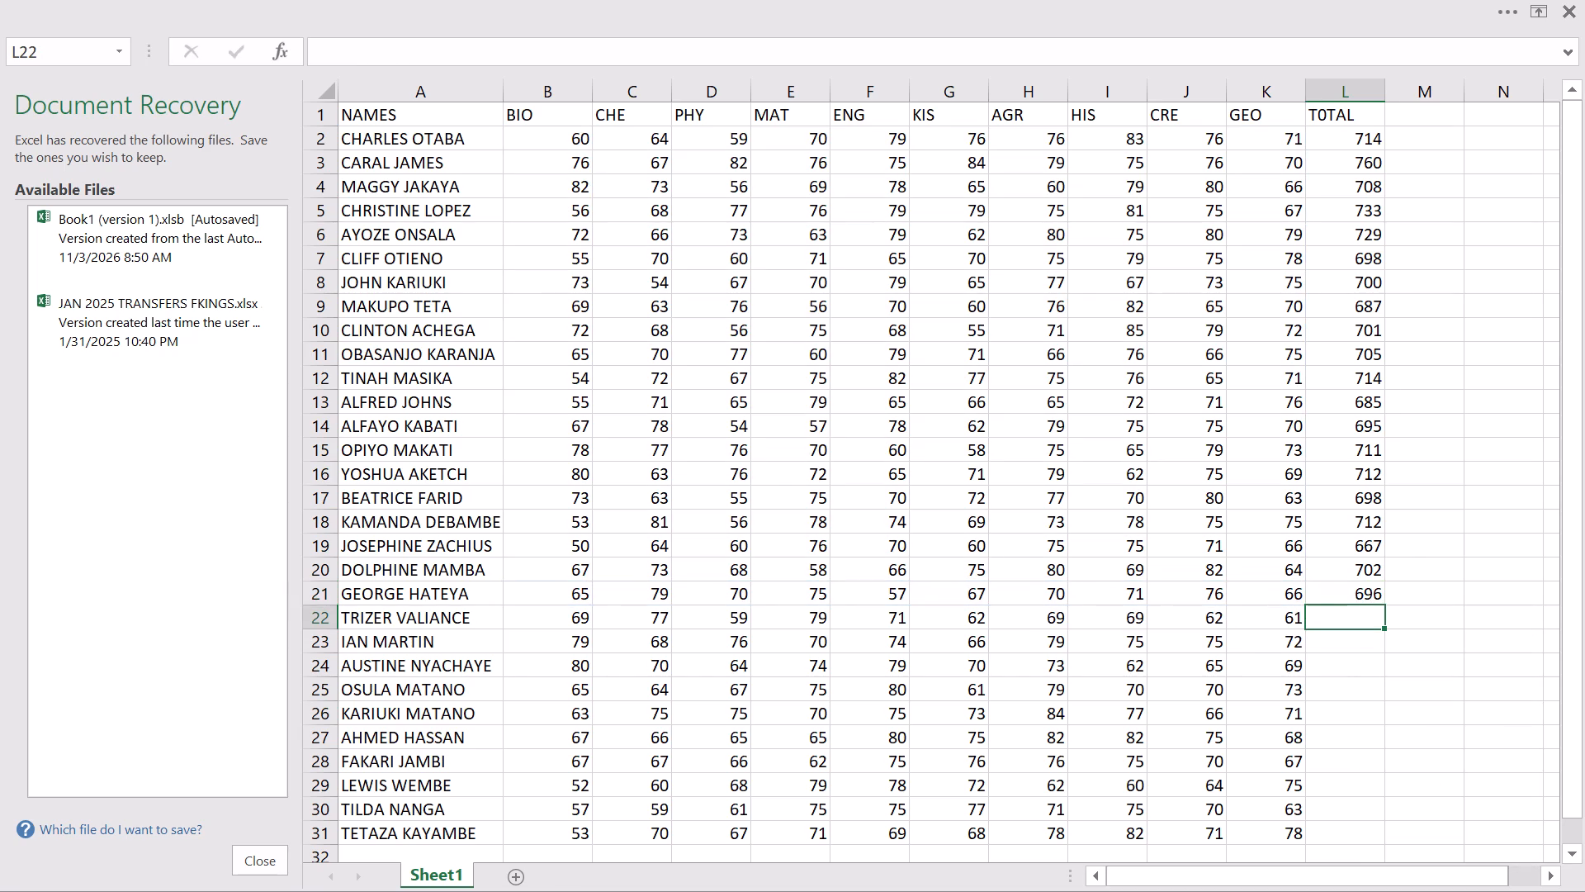
Total the twenty-first student's marks in cell L22 with a SUM formula over B22:K22.
key("equal")
key("s")
key("u")
key("m")
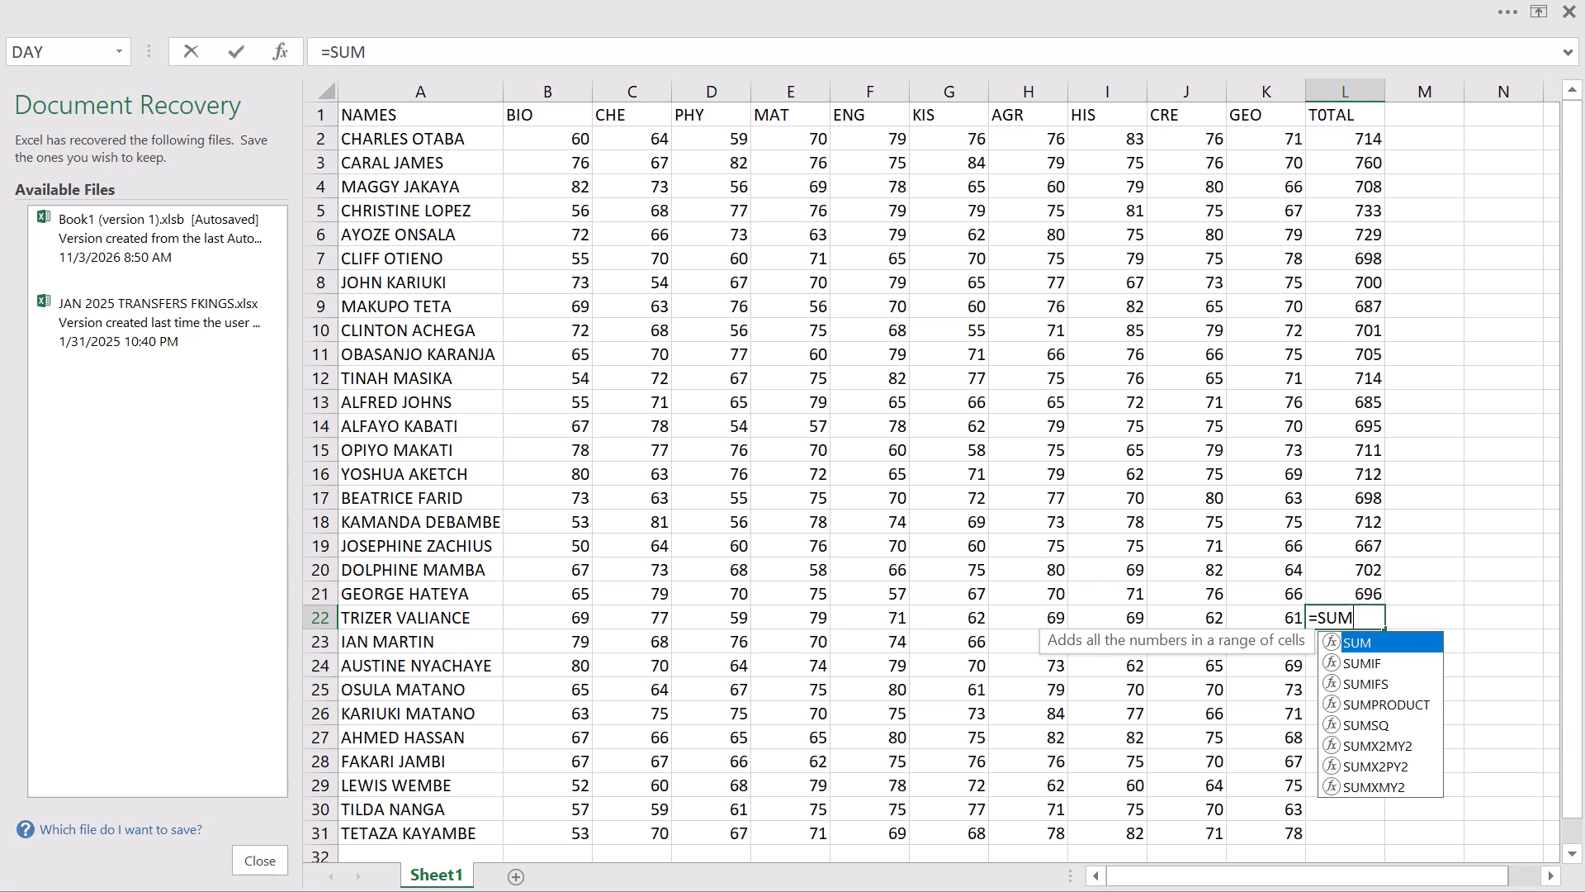
key("shift+asterisk")
key("shift+BackSpace")
key("shift+parenleft")
key("b")
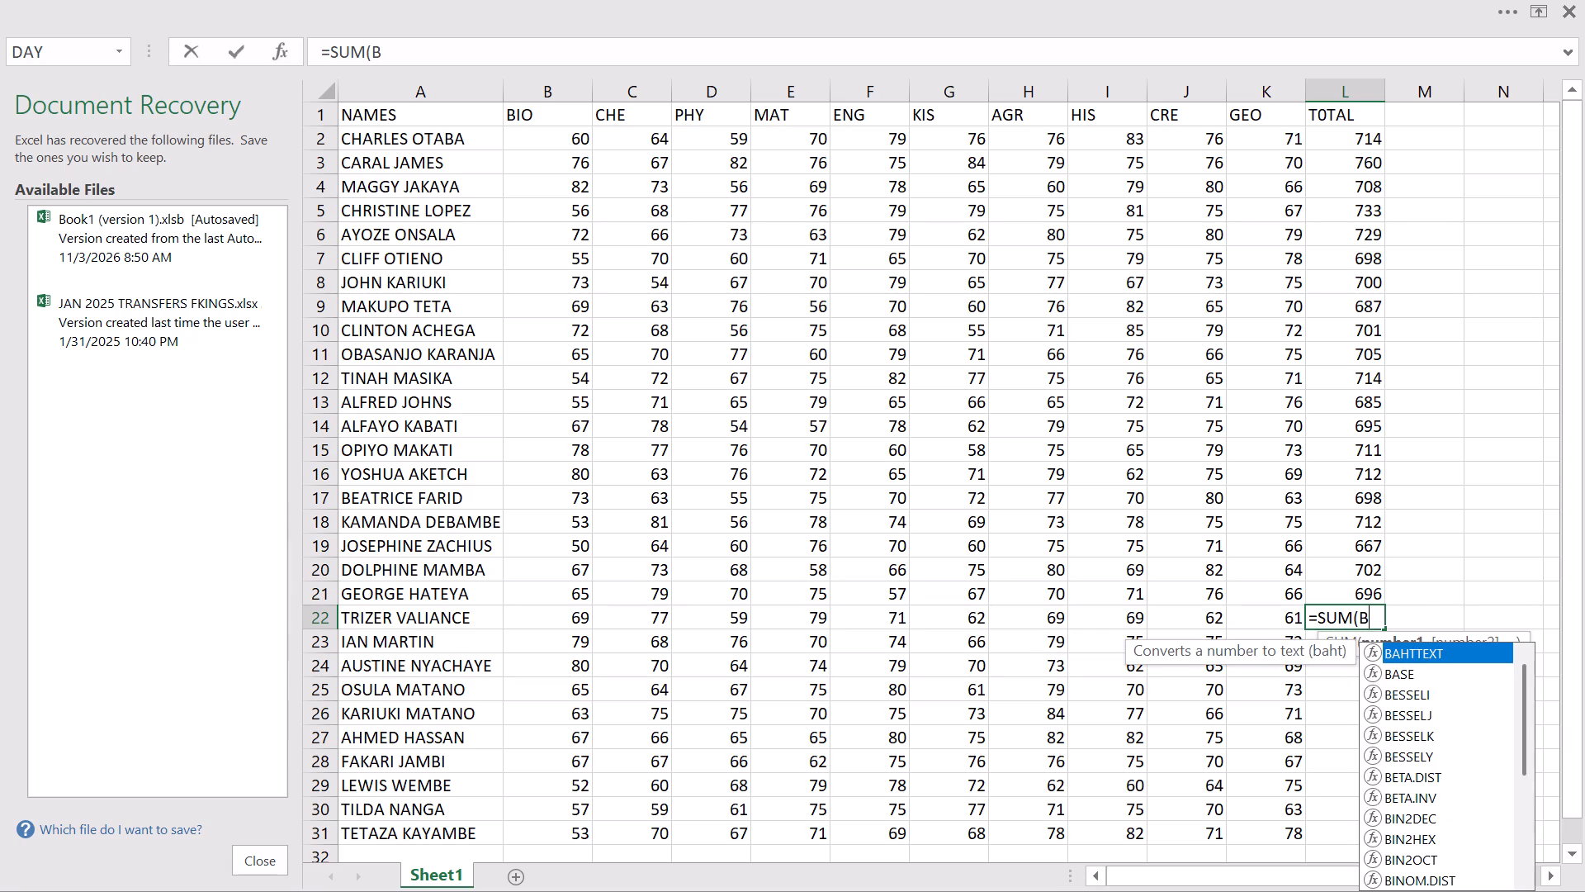
key("2")
key("2")
key("shift+colon")
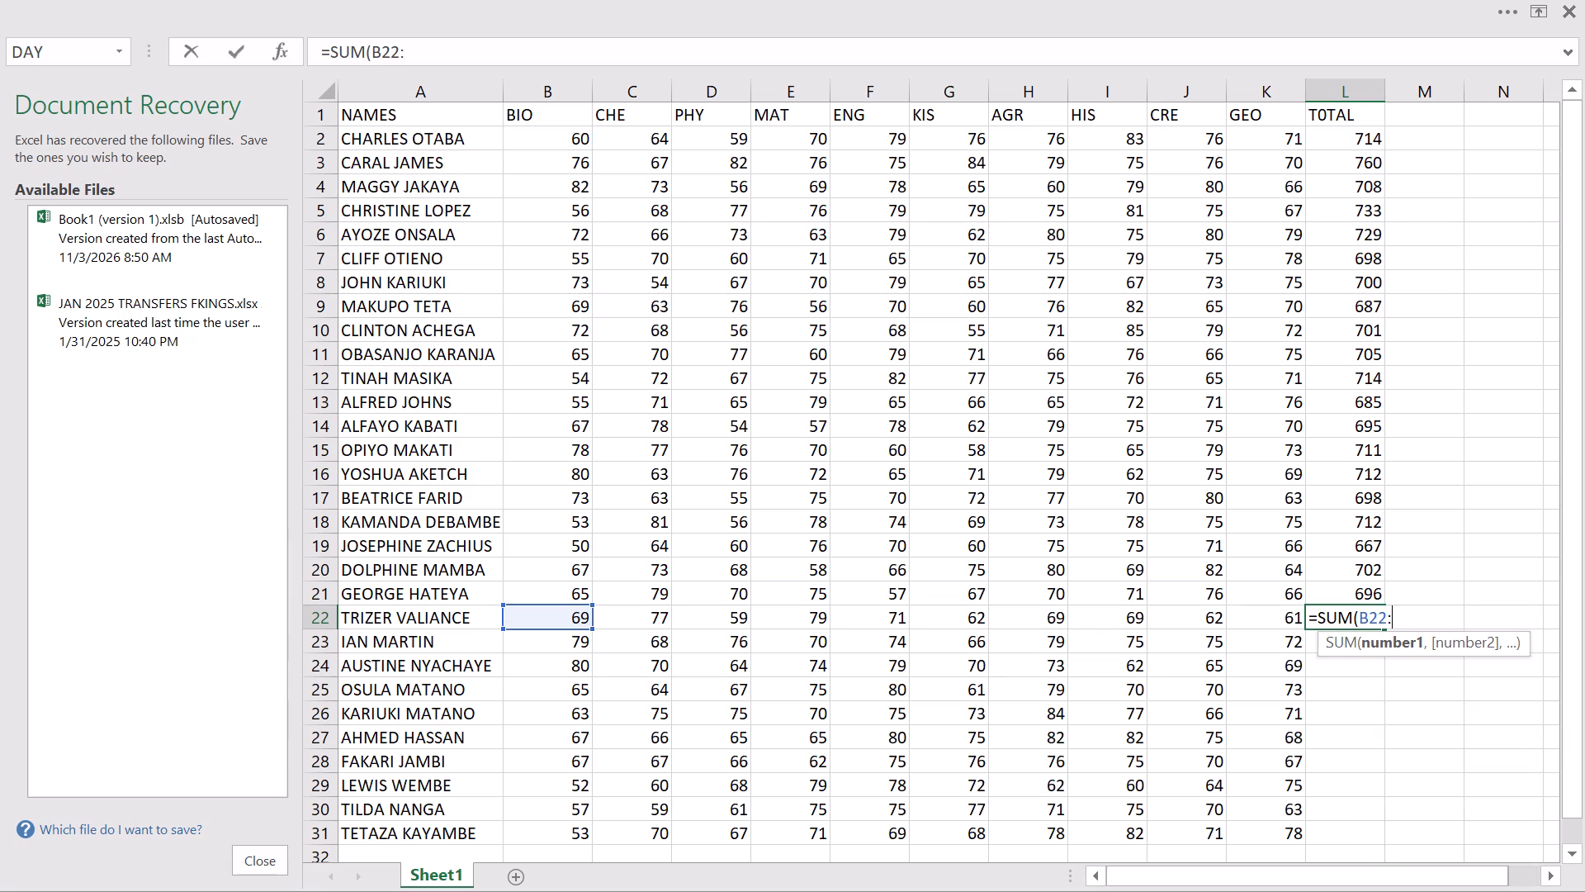
key("k")
key("2")
key("2")
key("Return")
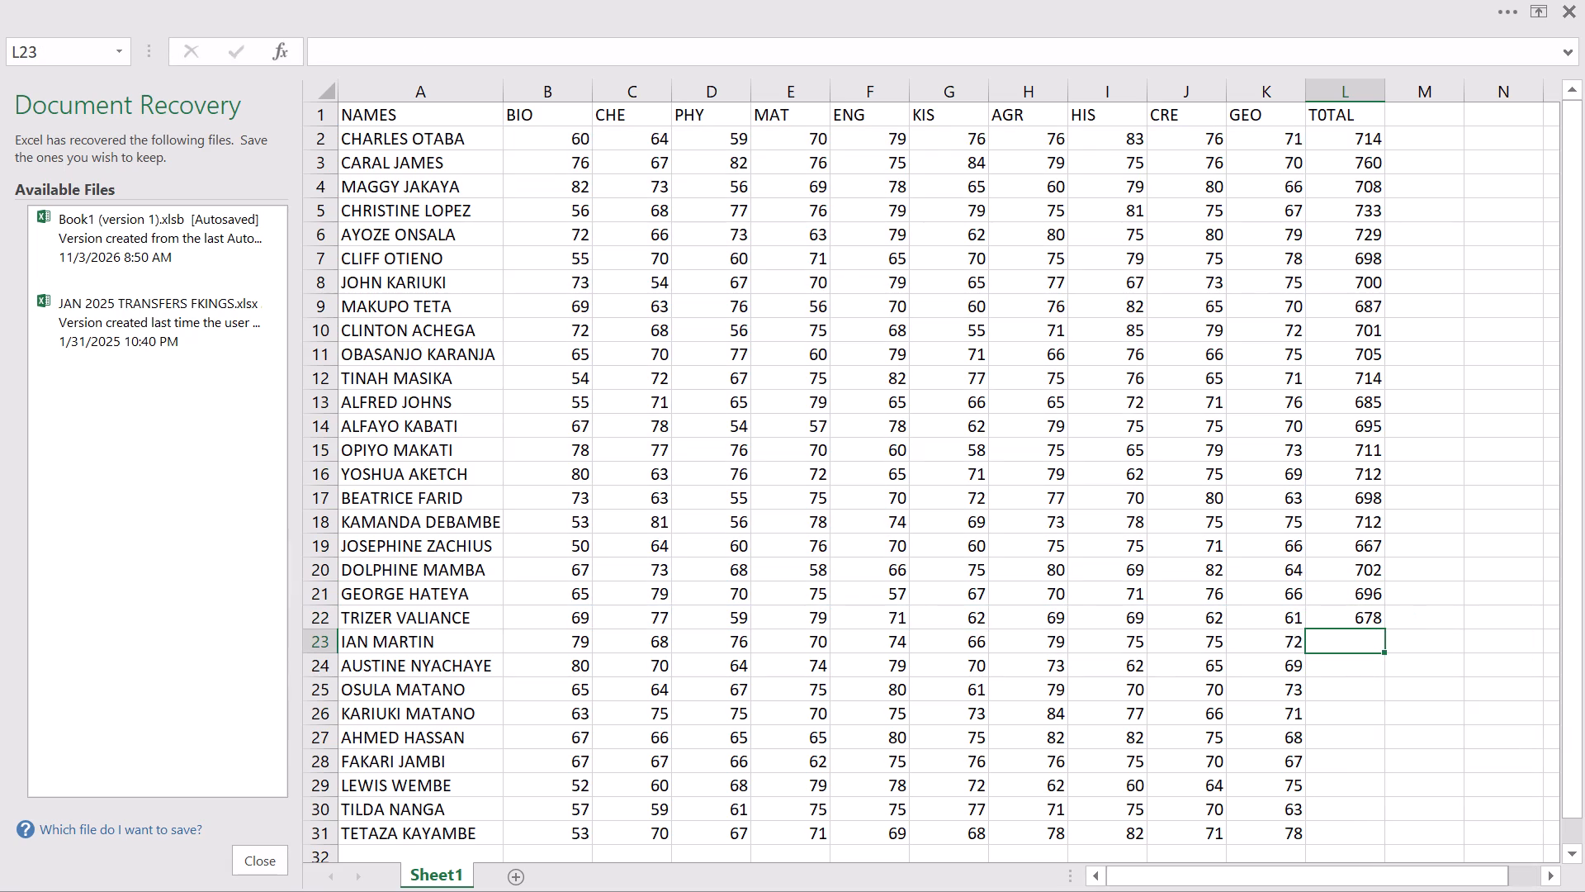
Total the twenty-second student's marks in cell L23 with a SUM formula over B23:K23.
key("equal")
key("s")
type("UM")
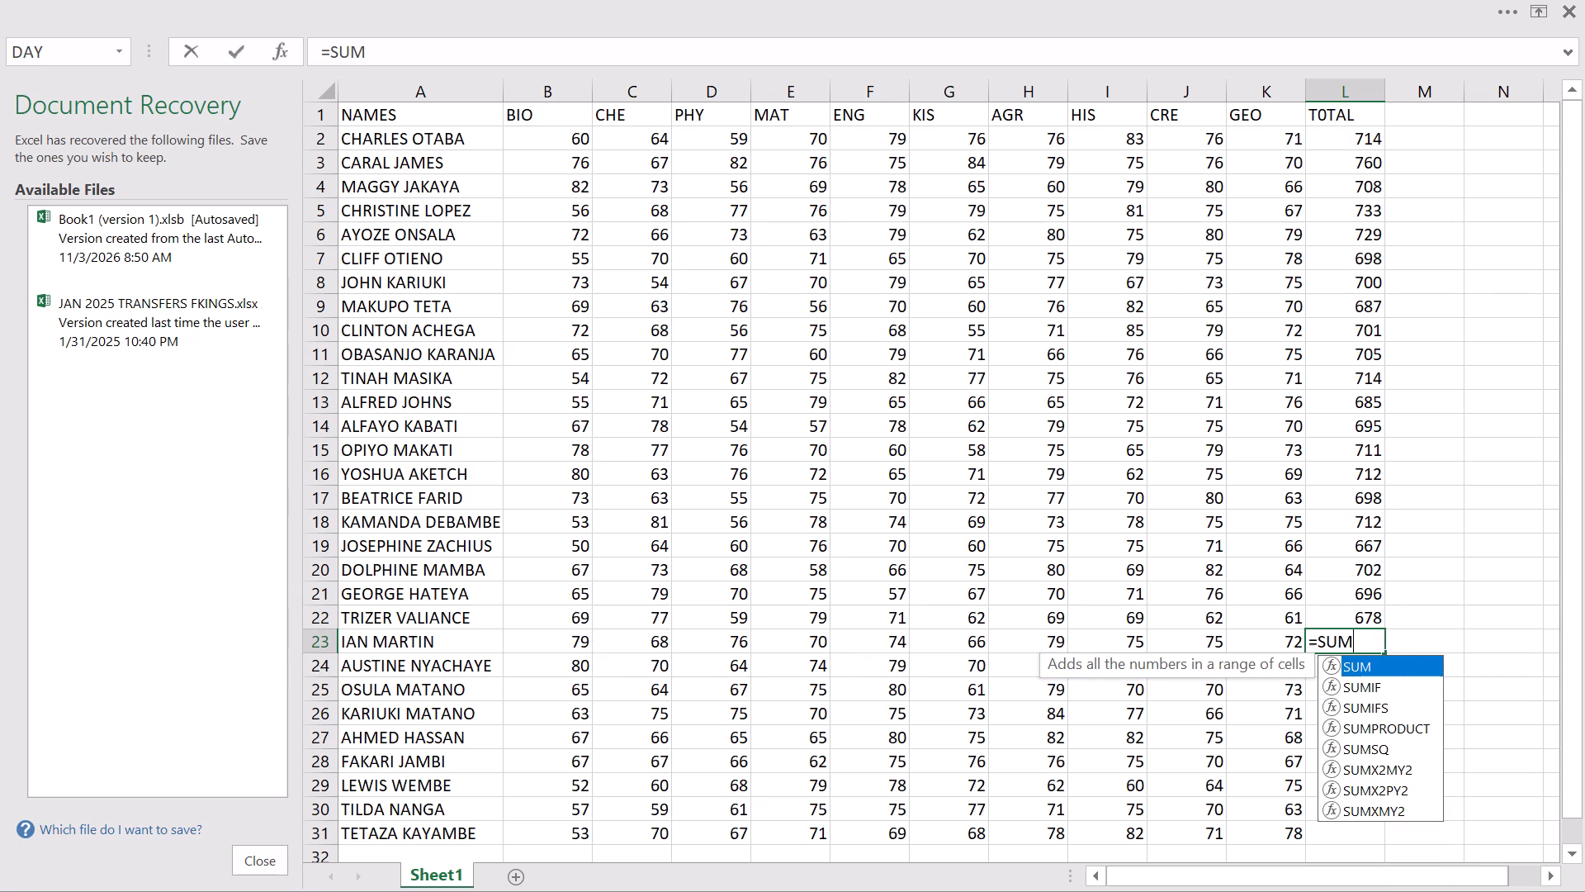
key("shift+parenleft")
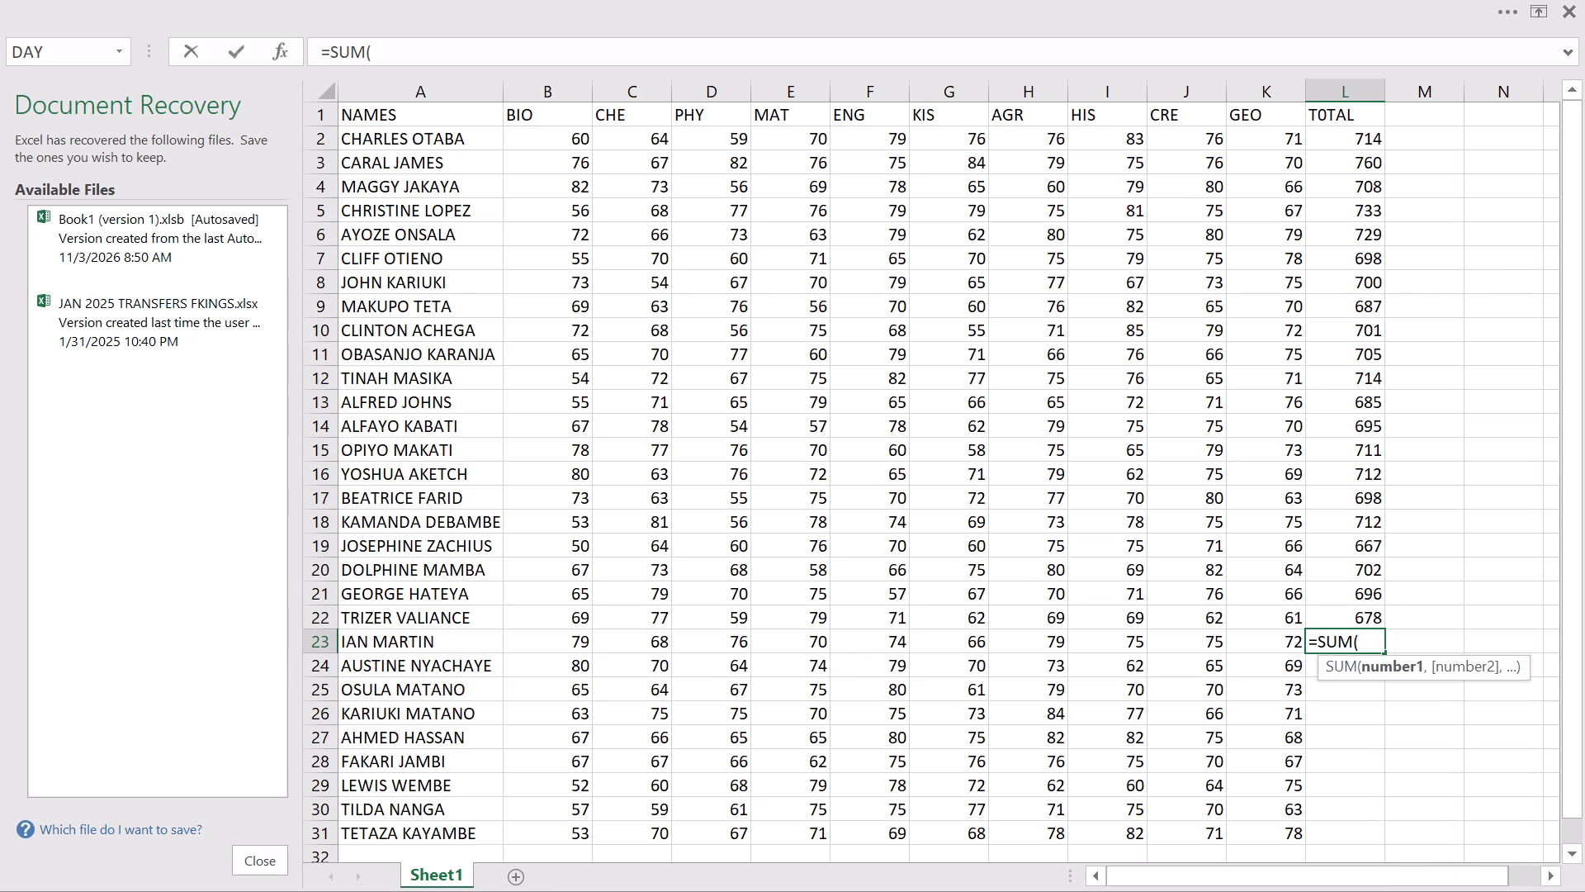
key("b")
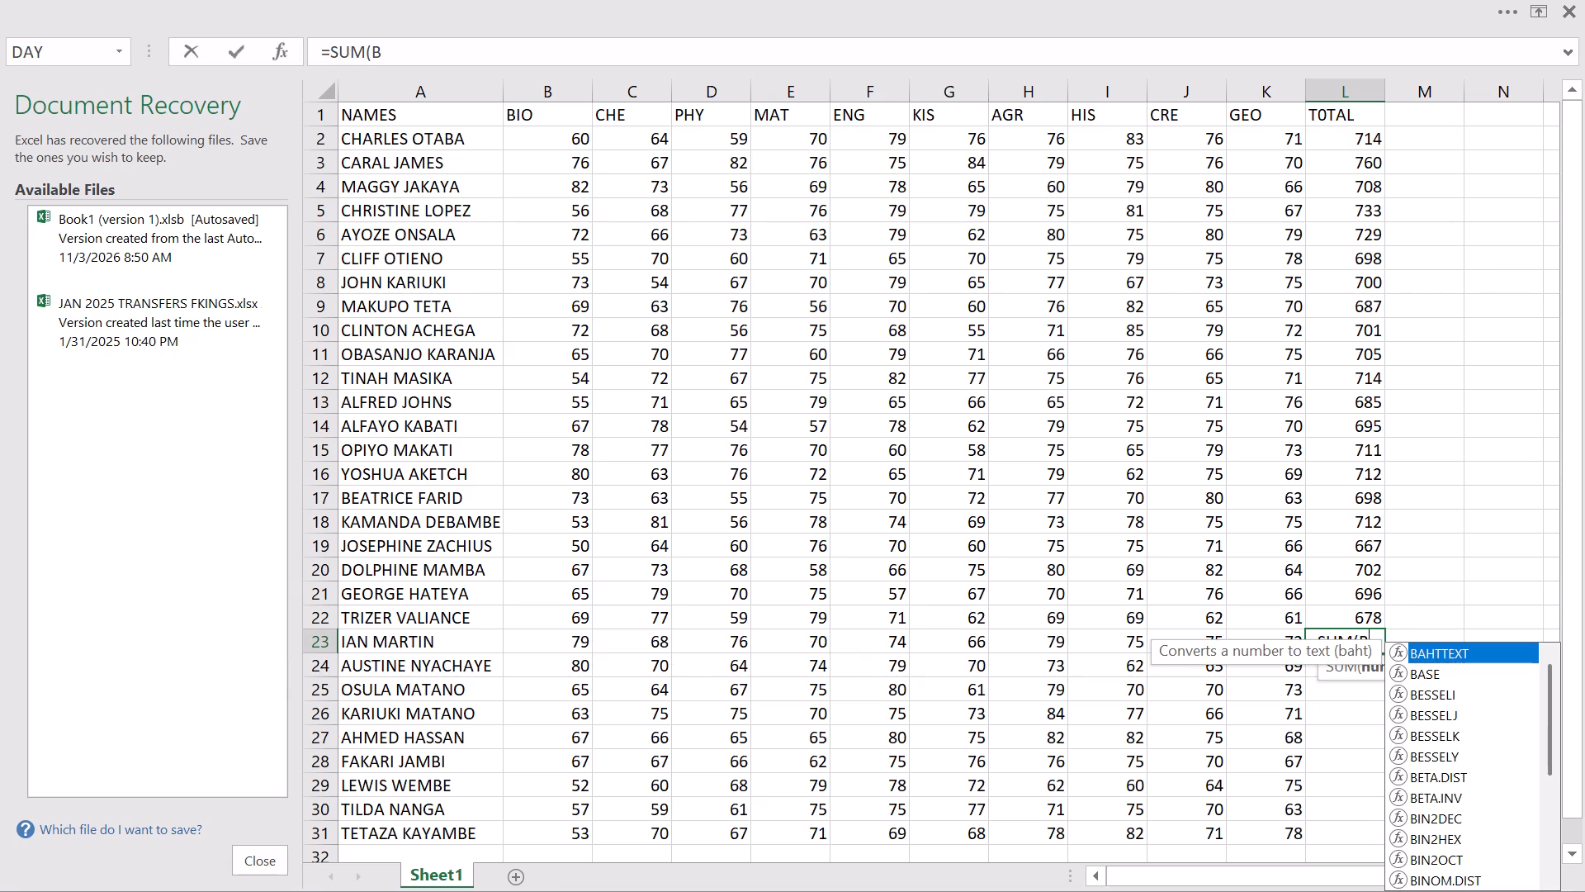
type("23")
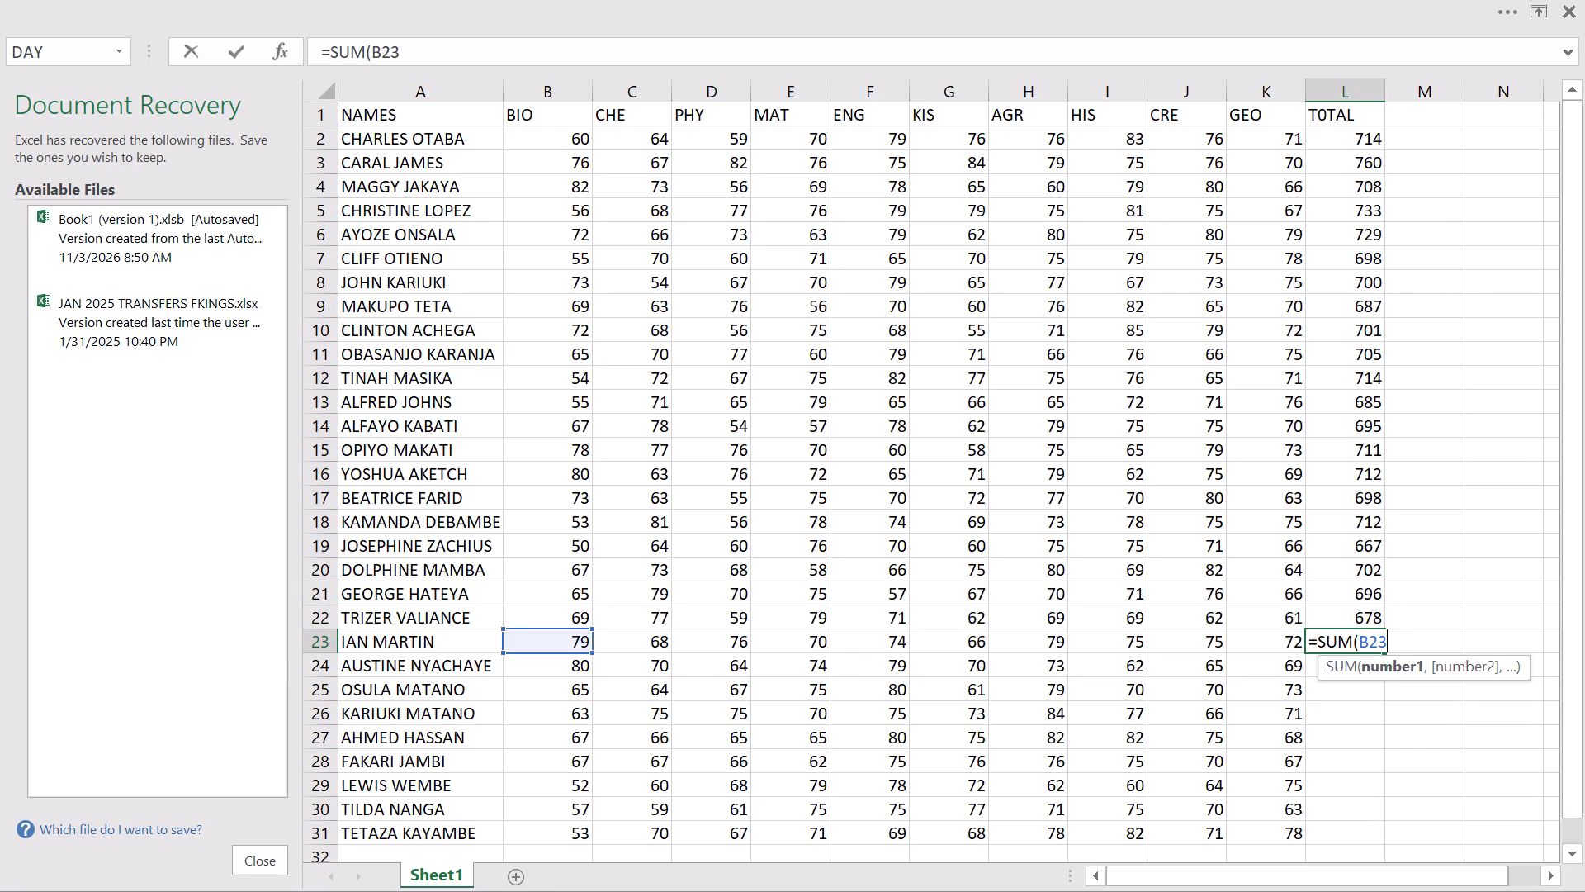
key("shift+colon")
type("K2")
key("3")
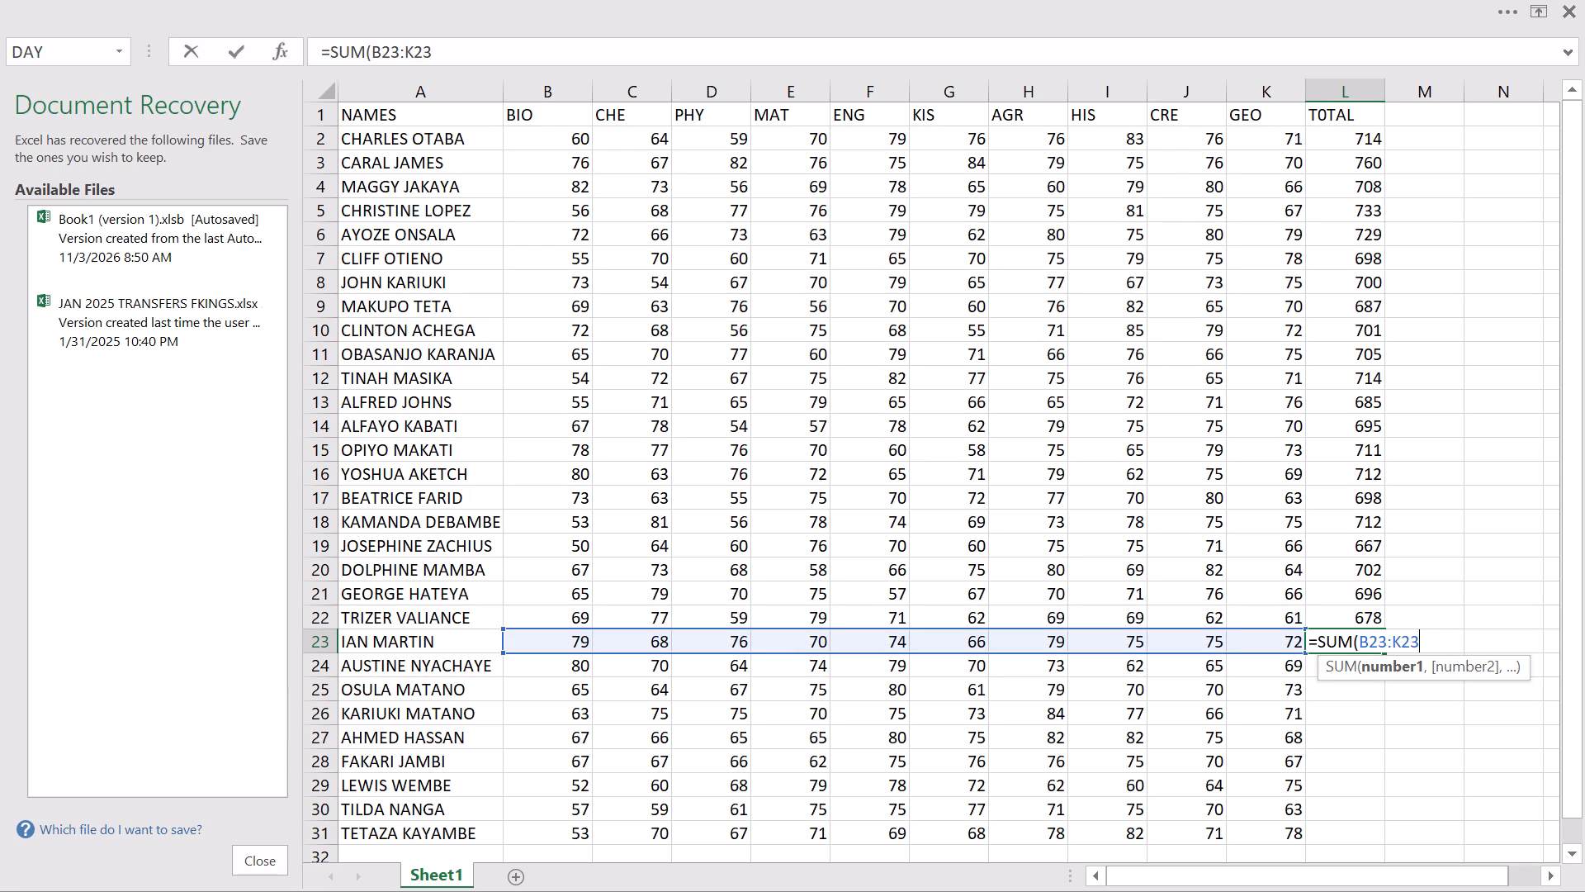
key("Return")
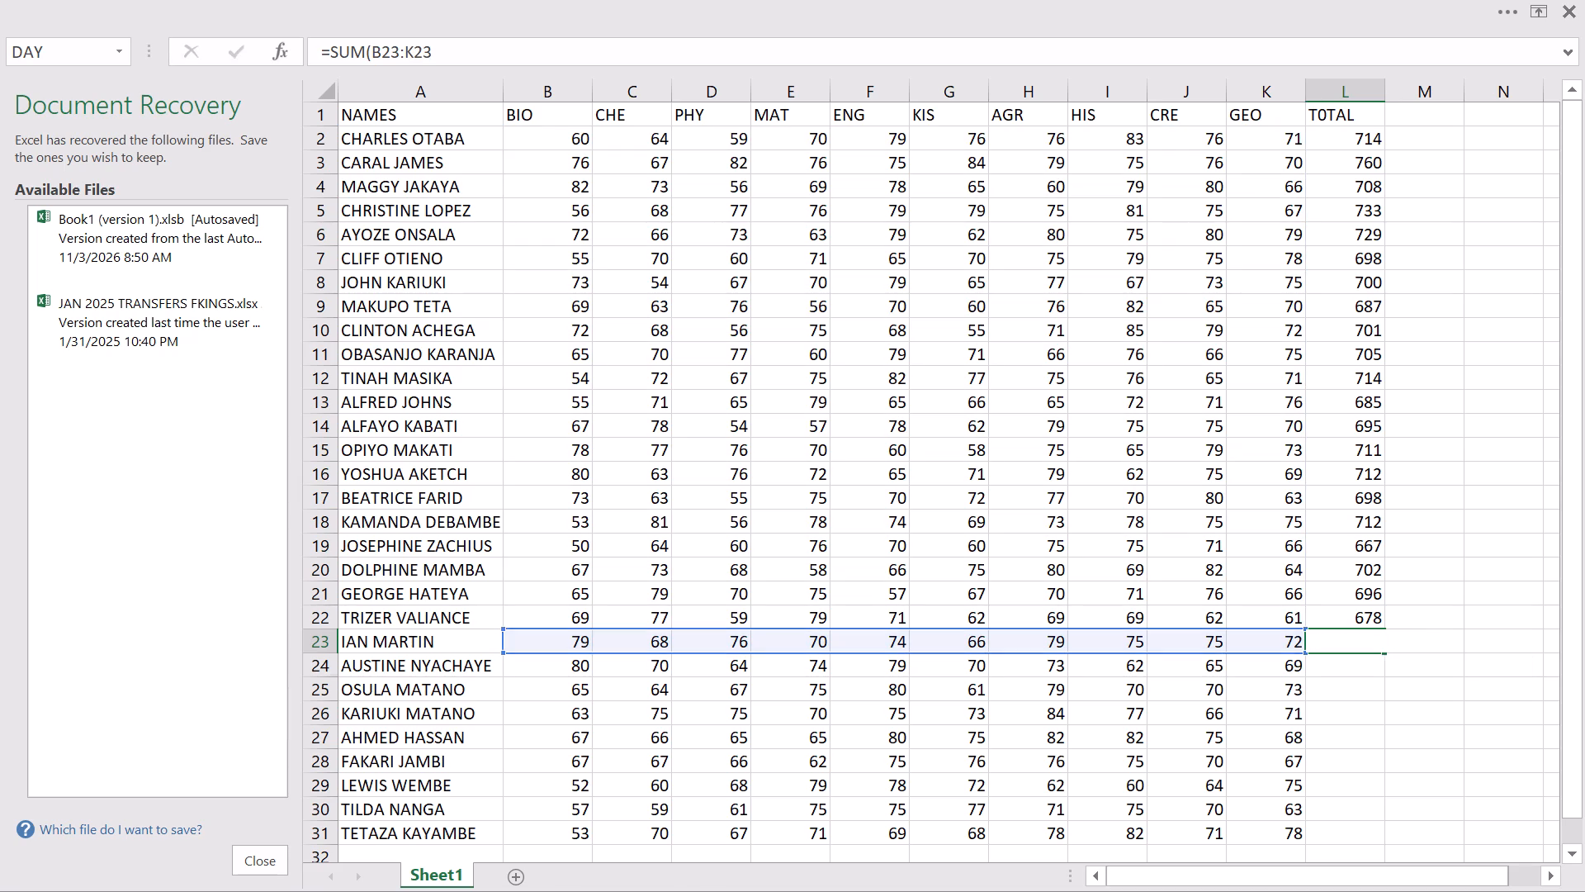
Total the twenty-third student's marks in cell L24 with a SUM formula over B24:K24.
key("equal")
type("SUM")
key("shift+parenleft")
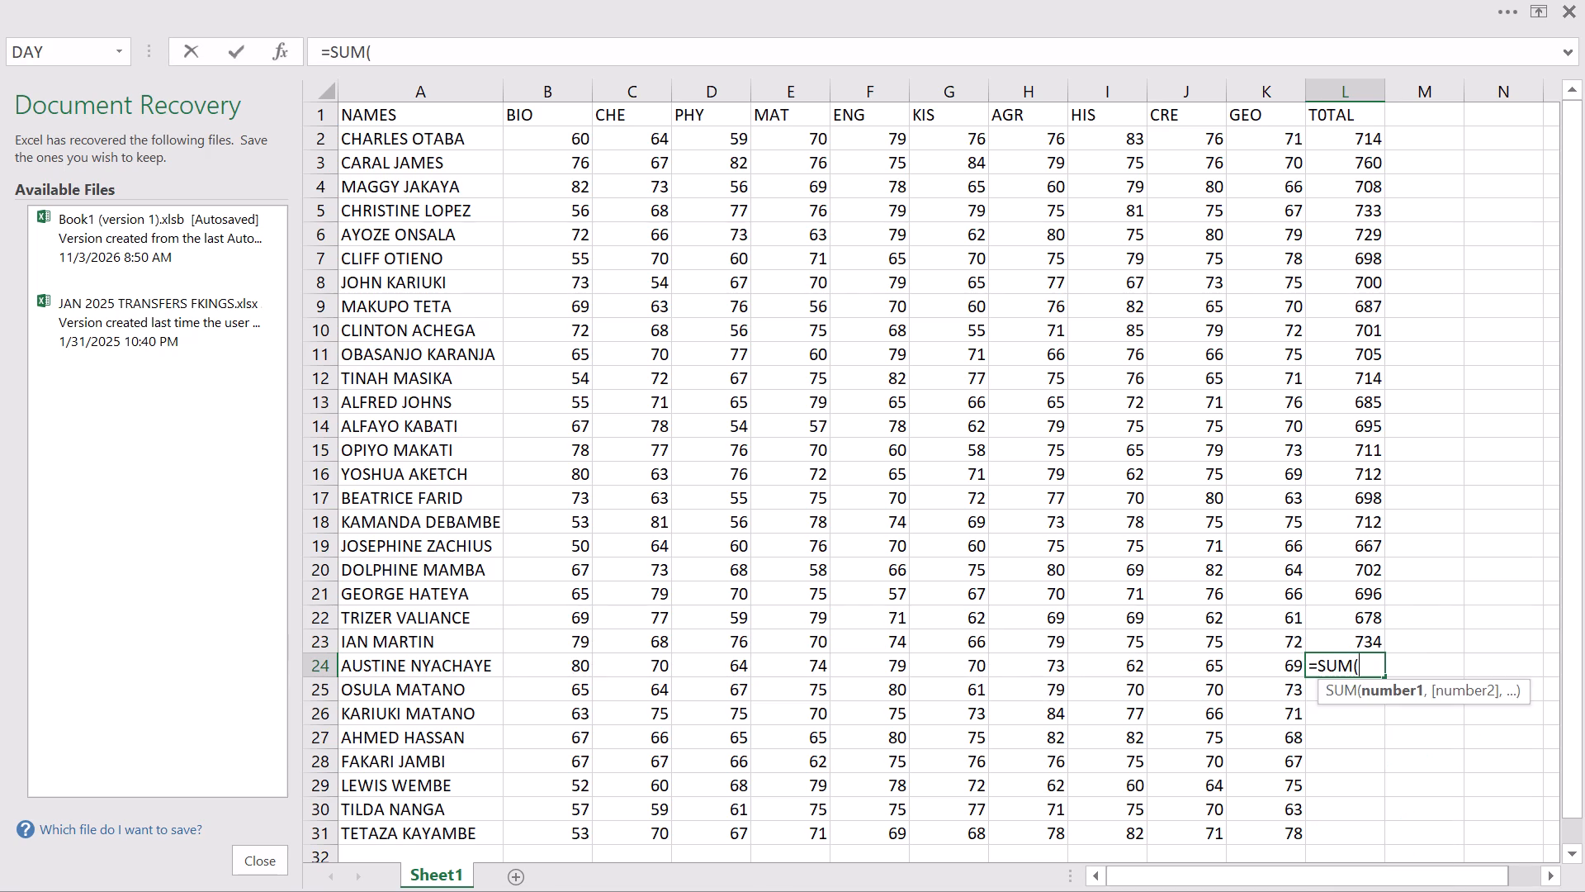
key("b")
key("2")
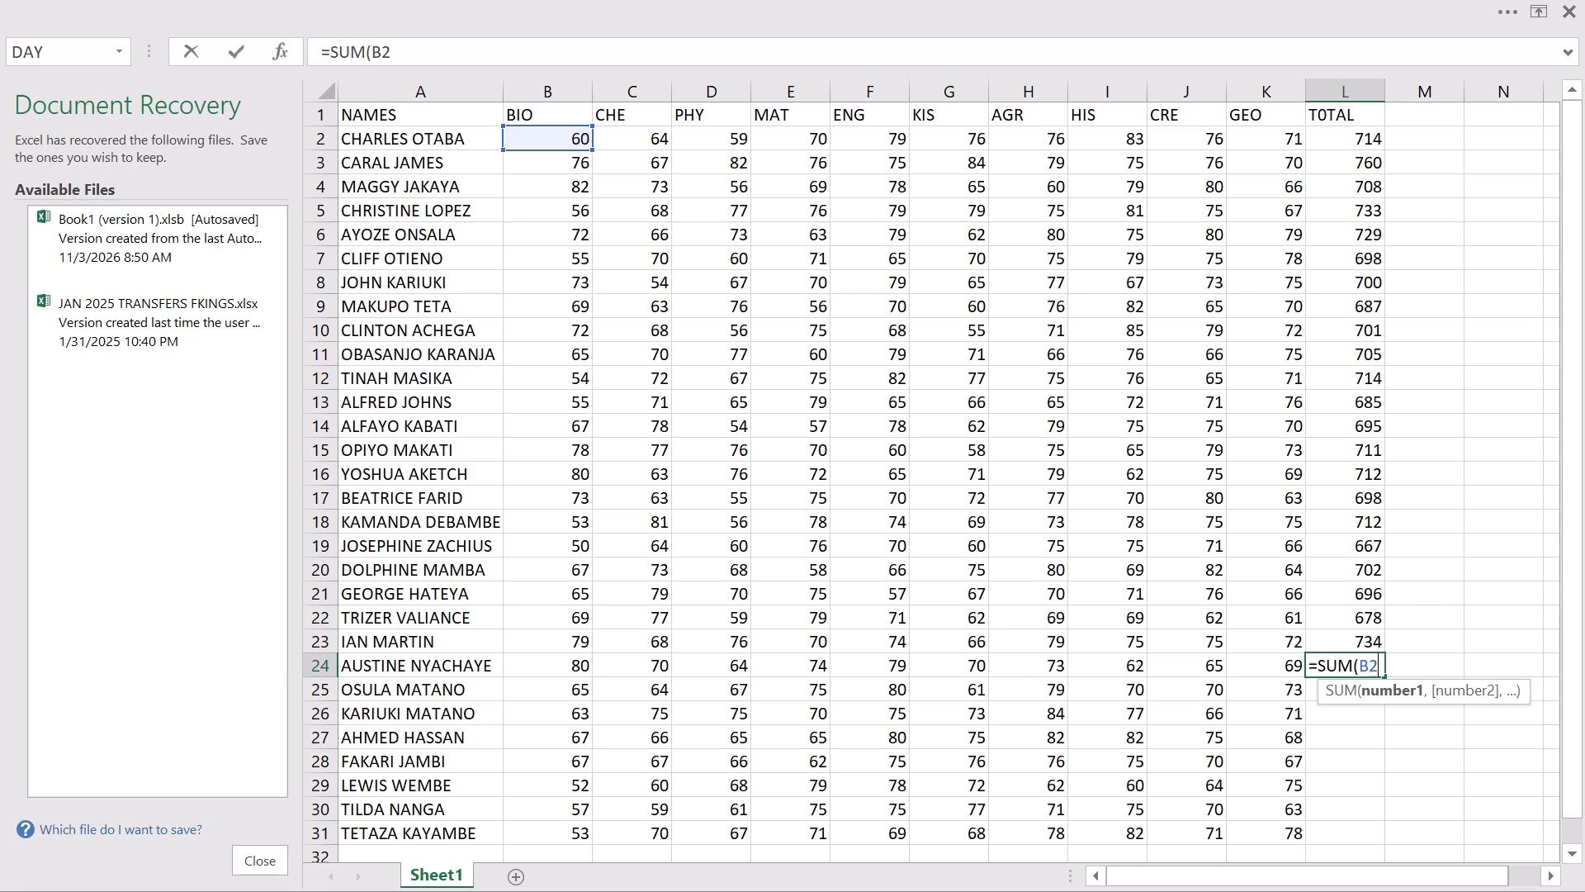
key("4")
key("shift+colon")
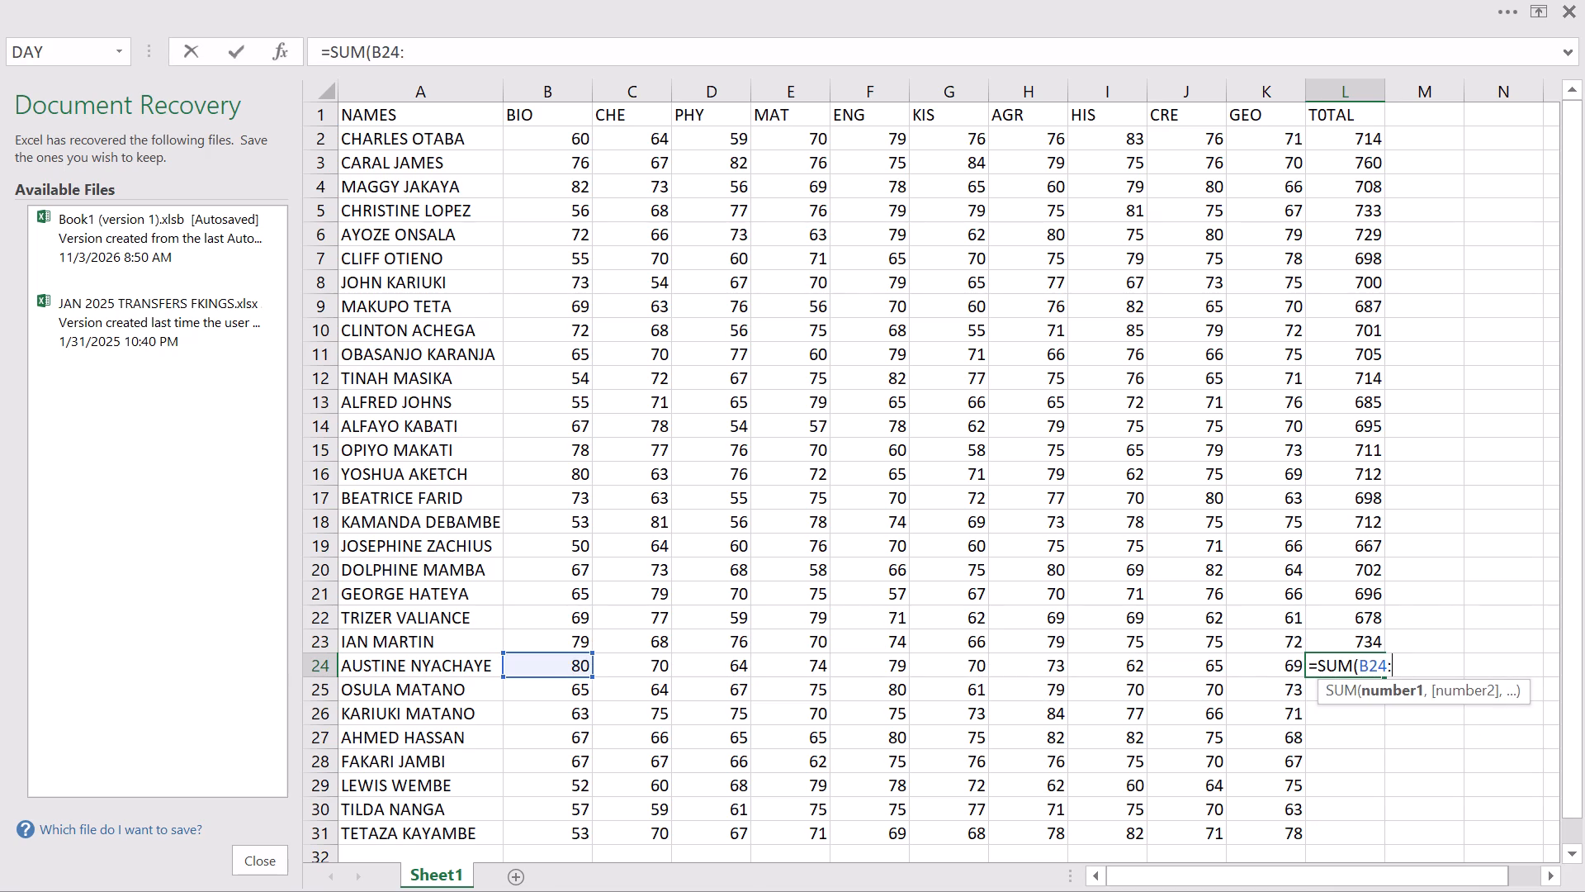
key("k")
key("2")
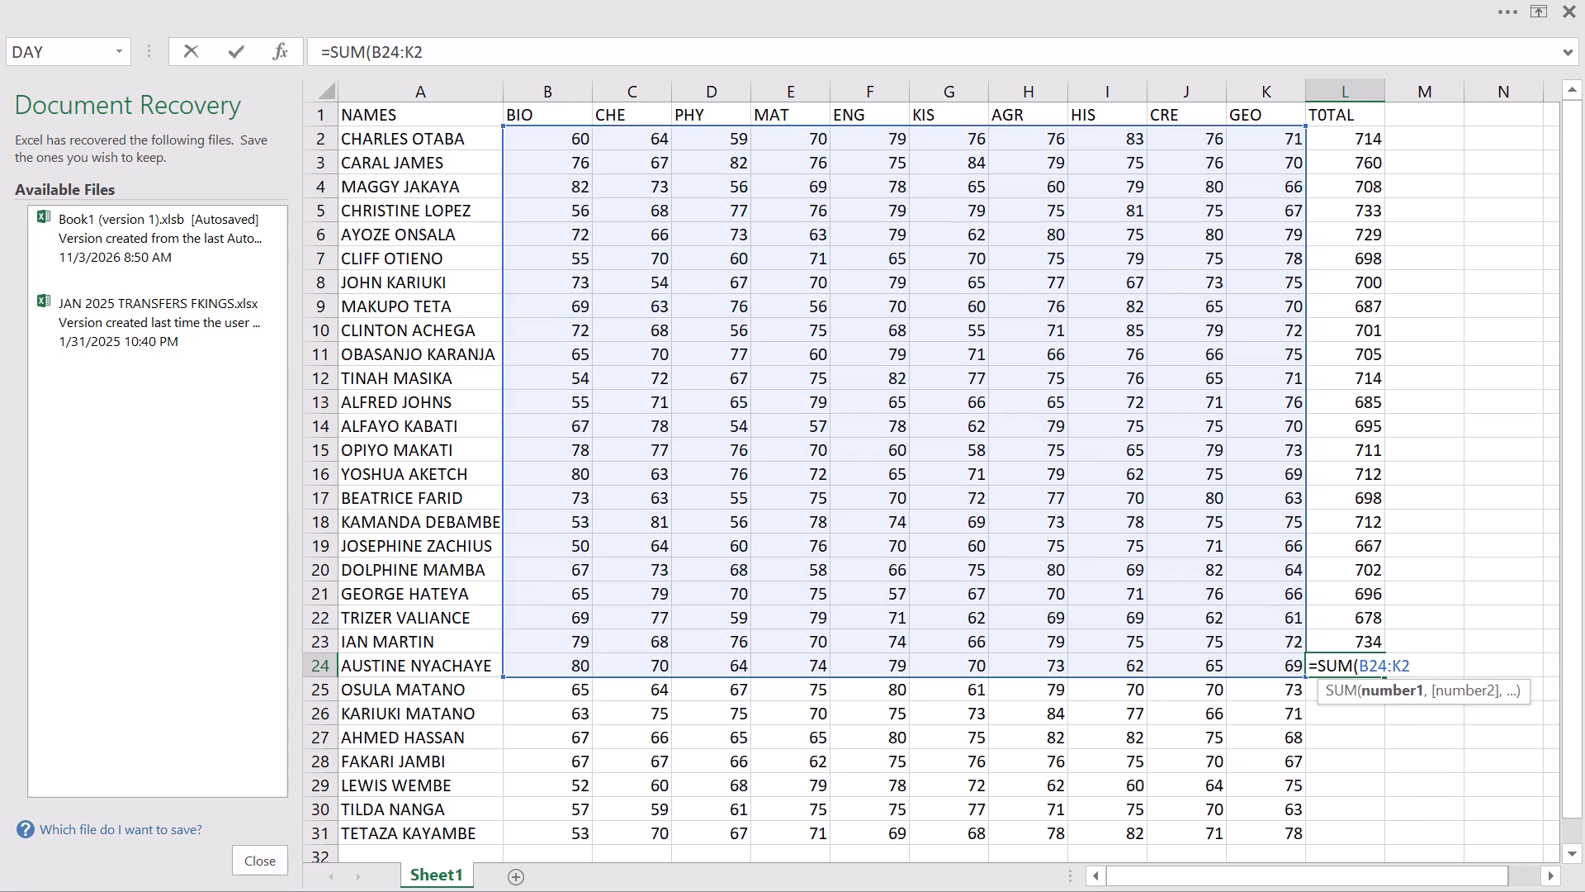
key("4")
key("Return")
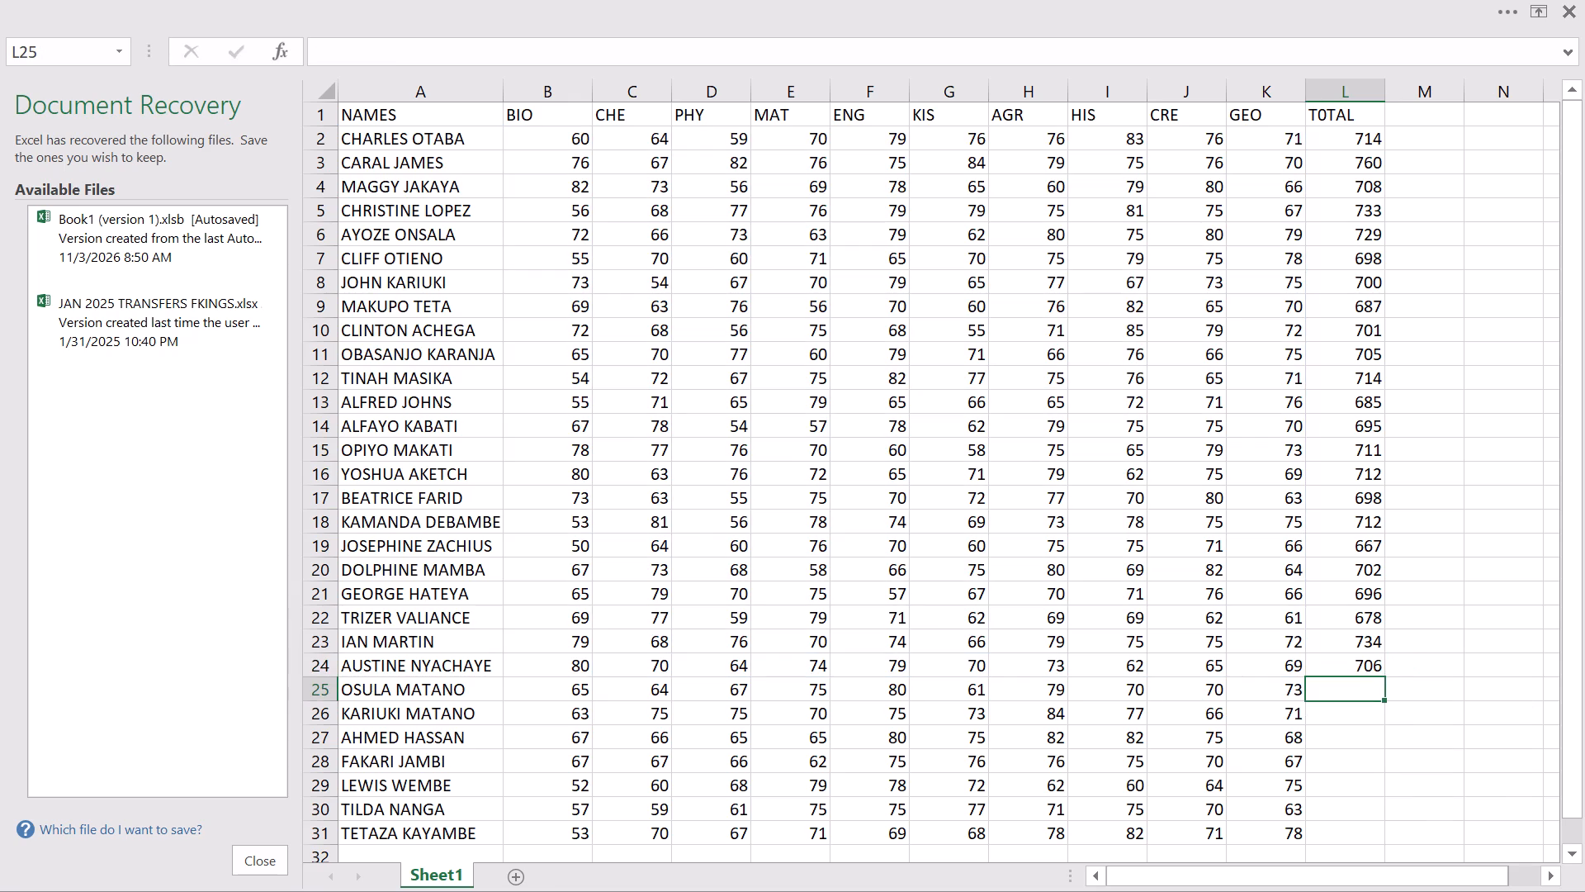
Total the twenty-fourth student's marks in cell L25 with a SUM formula over B25:K25.
key("equal")
key("s")
type("UM")
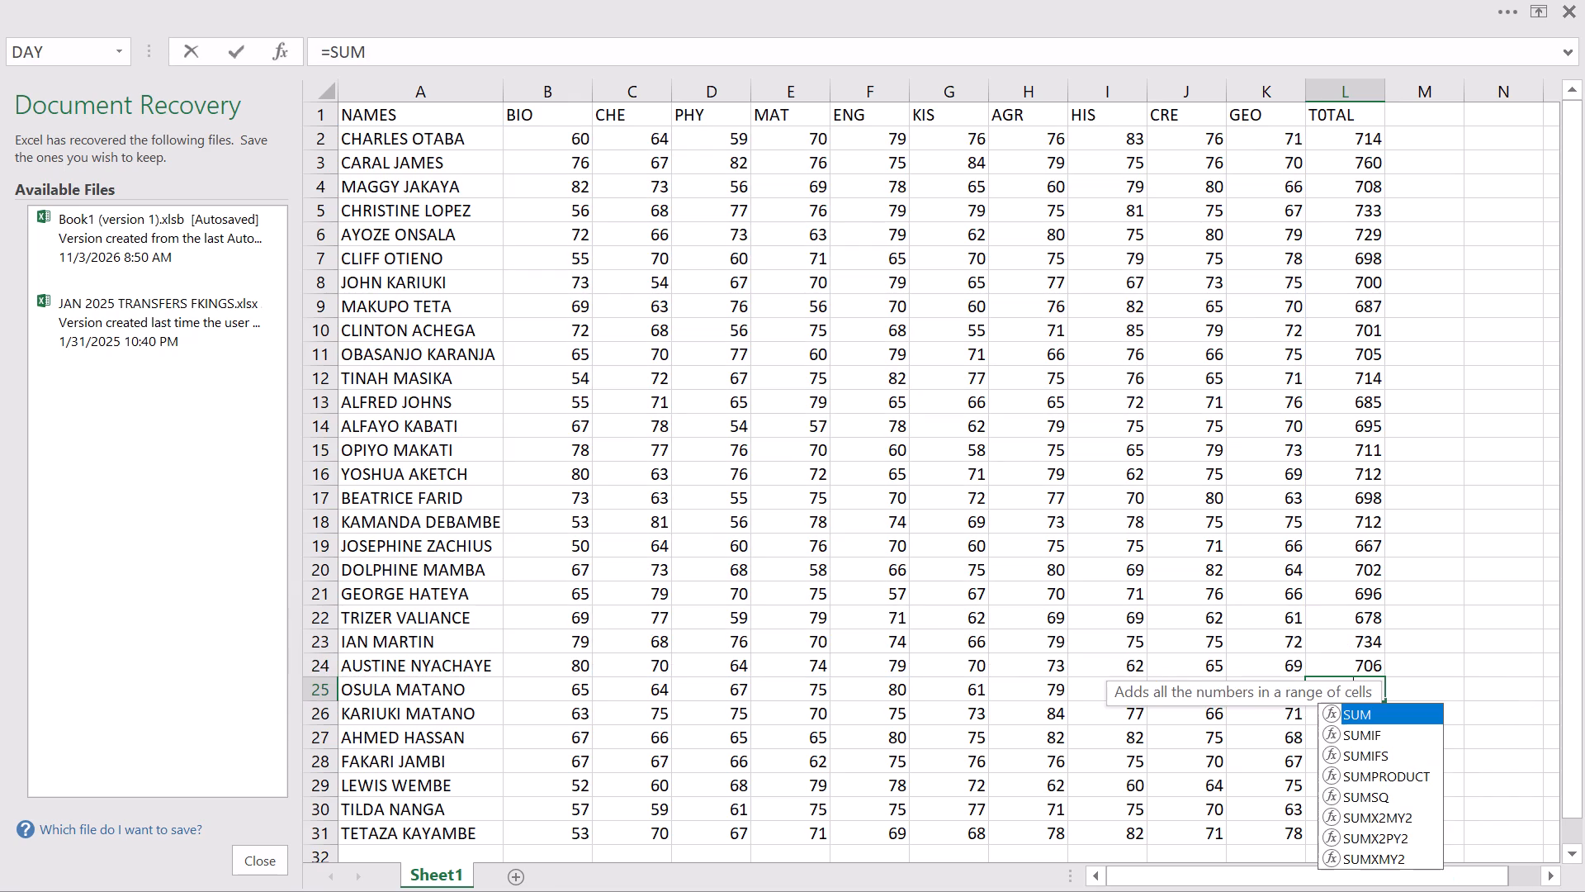
key("shift+parenleft")
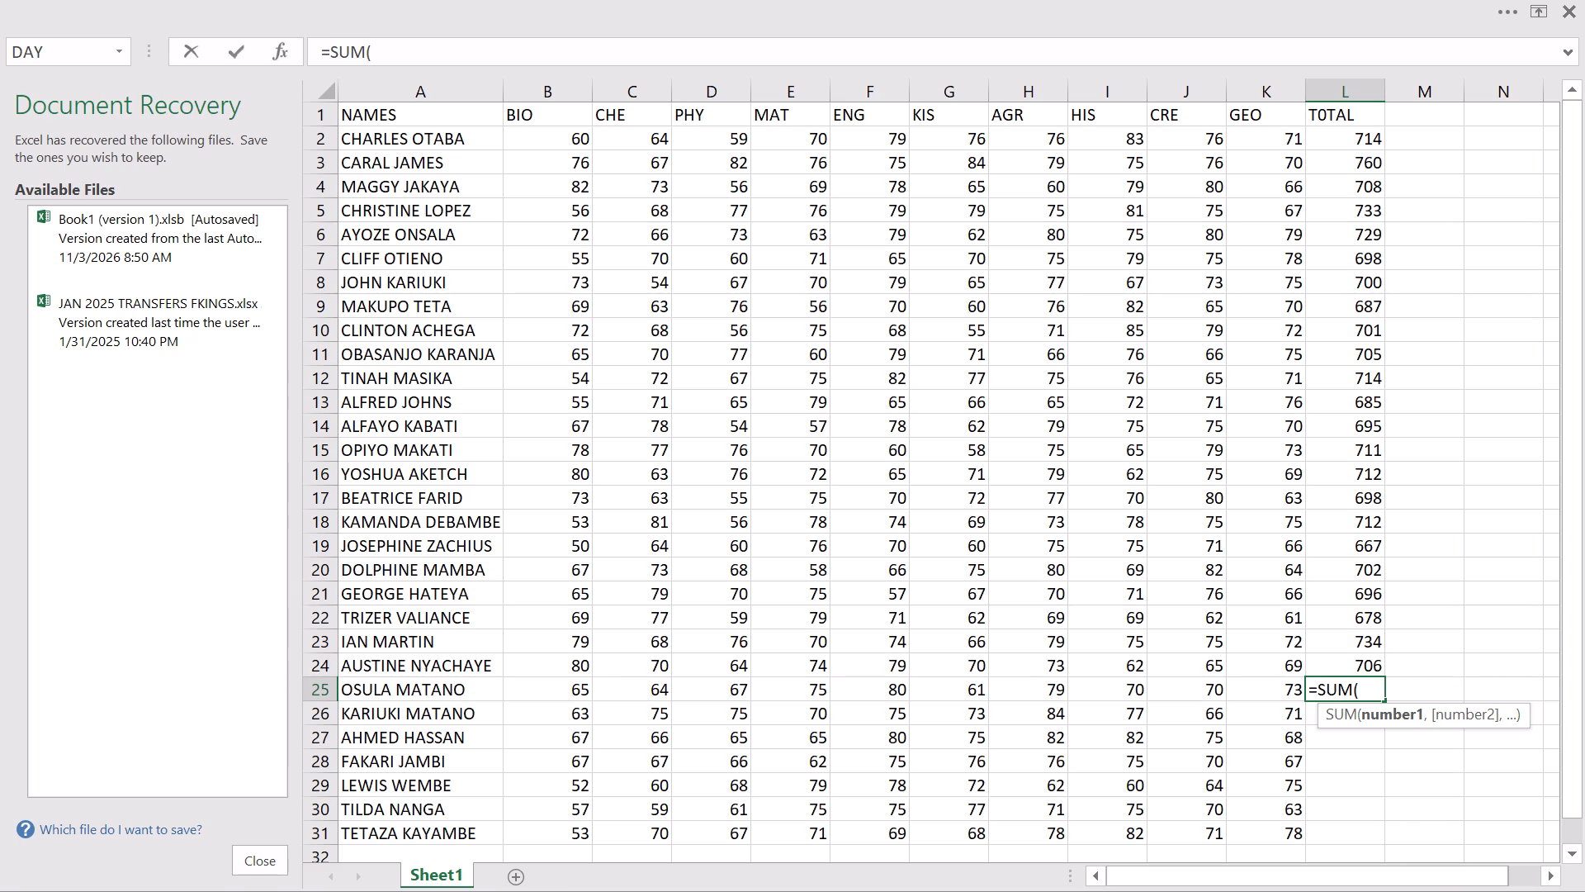
key("b")
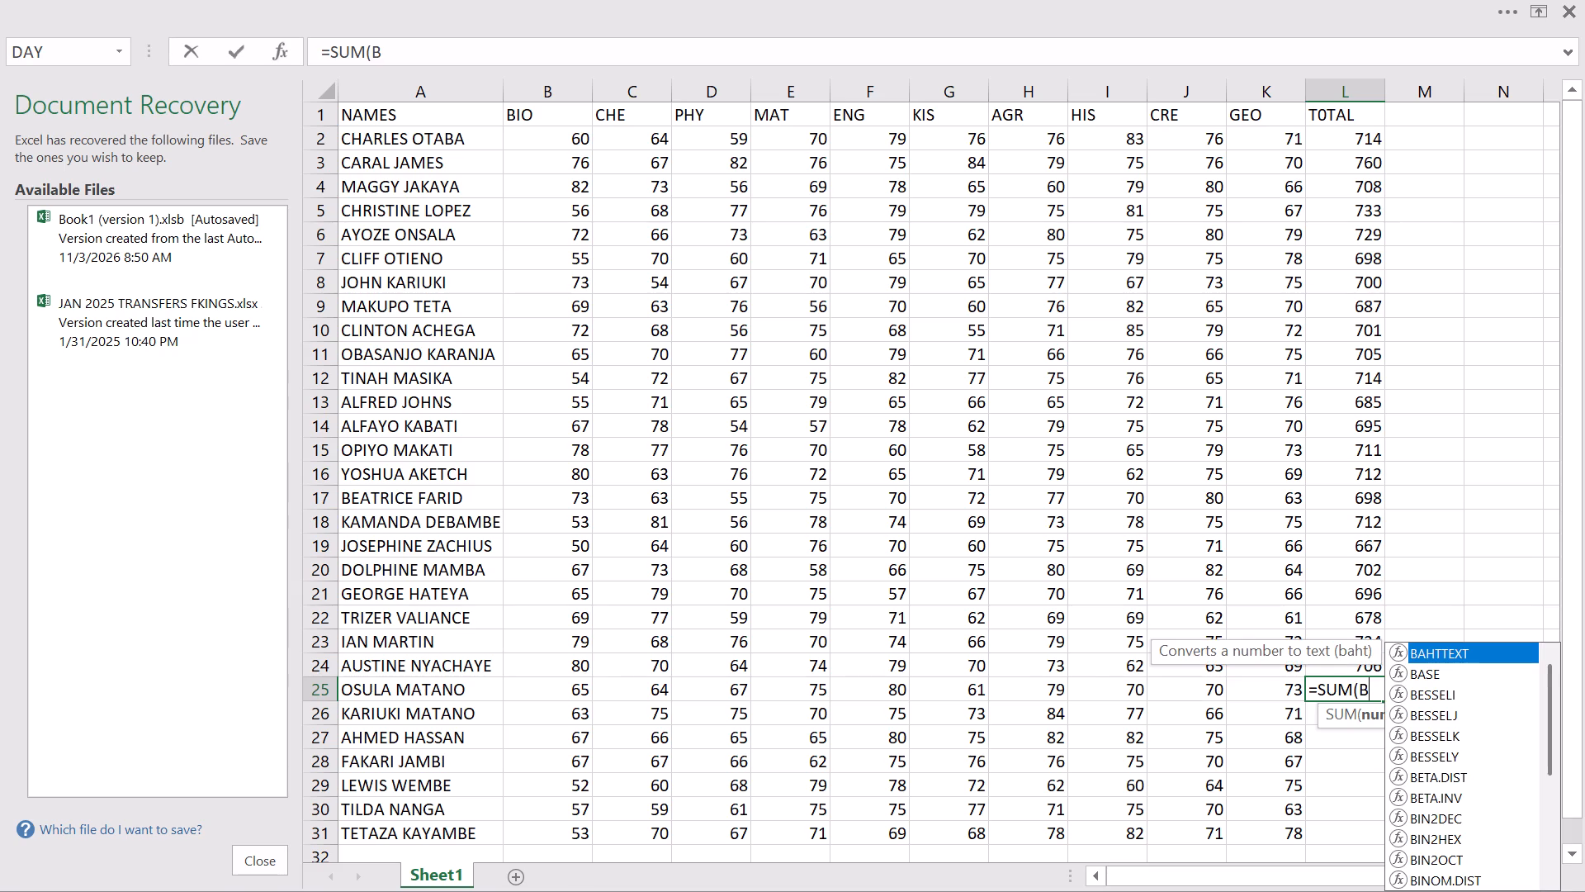
key("2")
key("5")
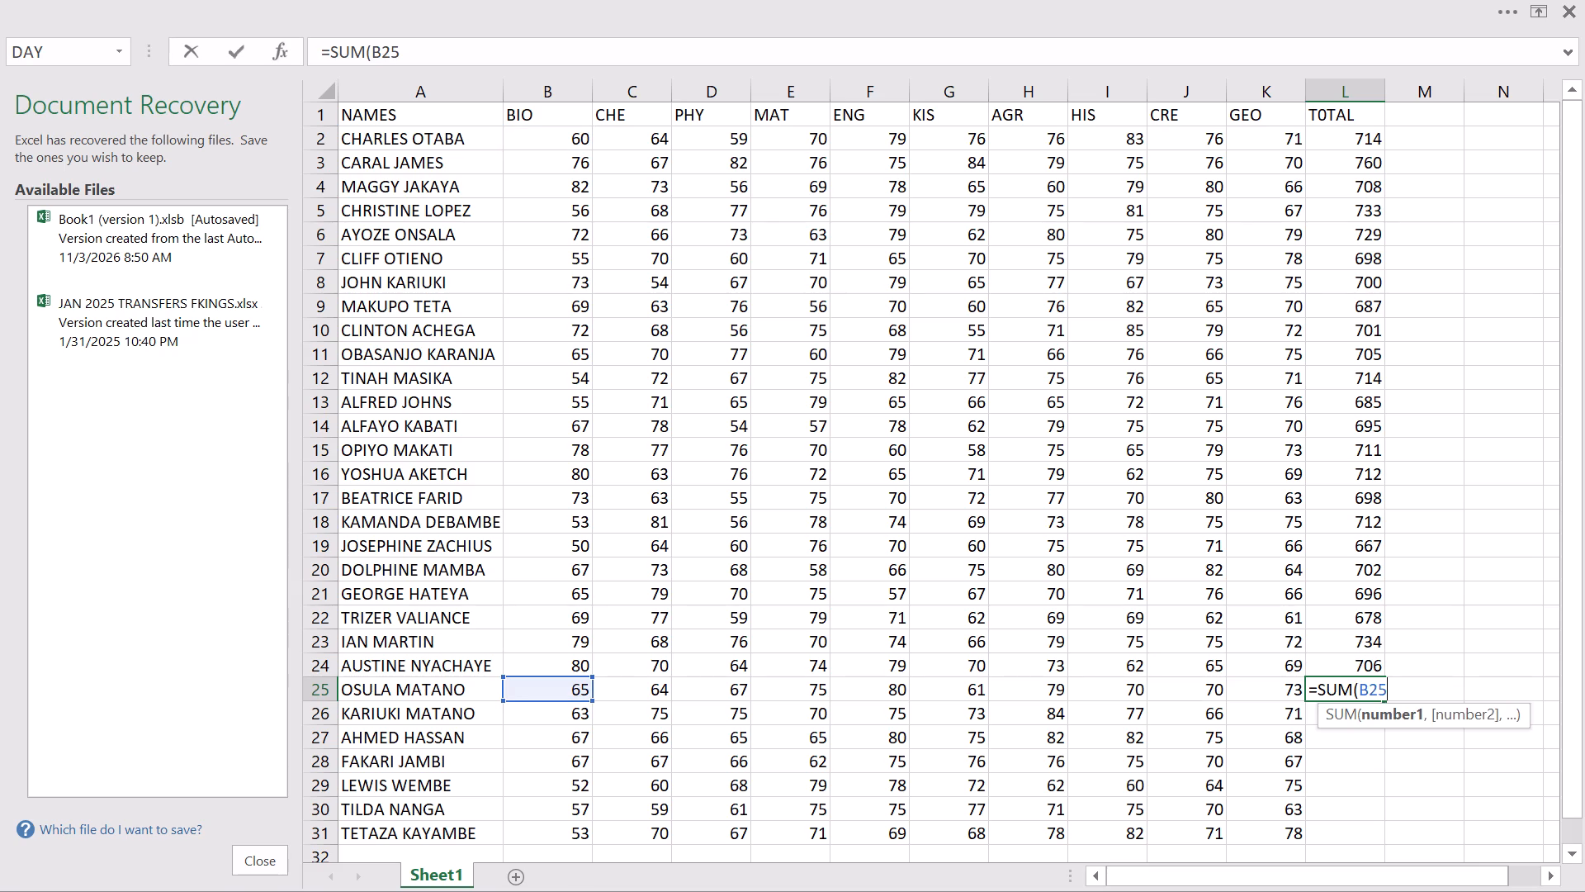
type(":K")
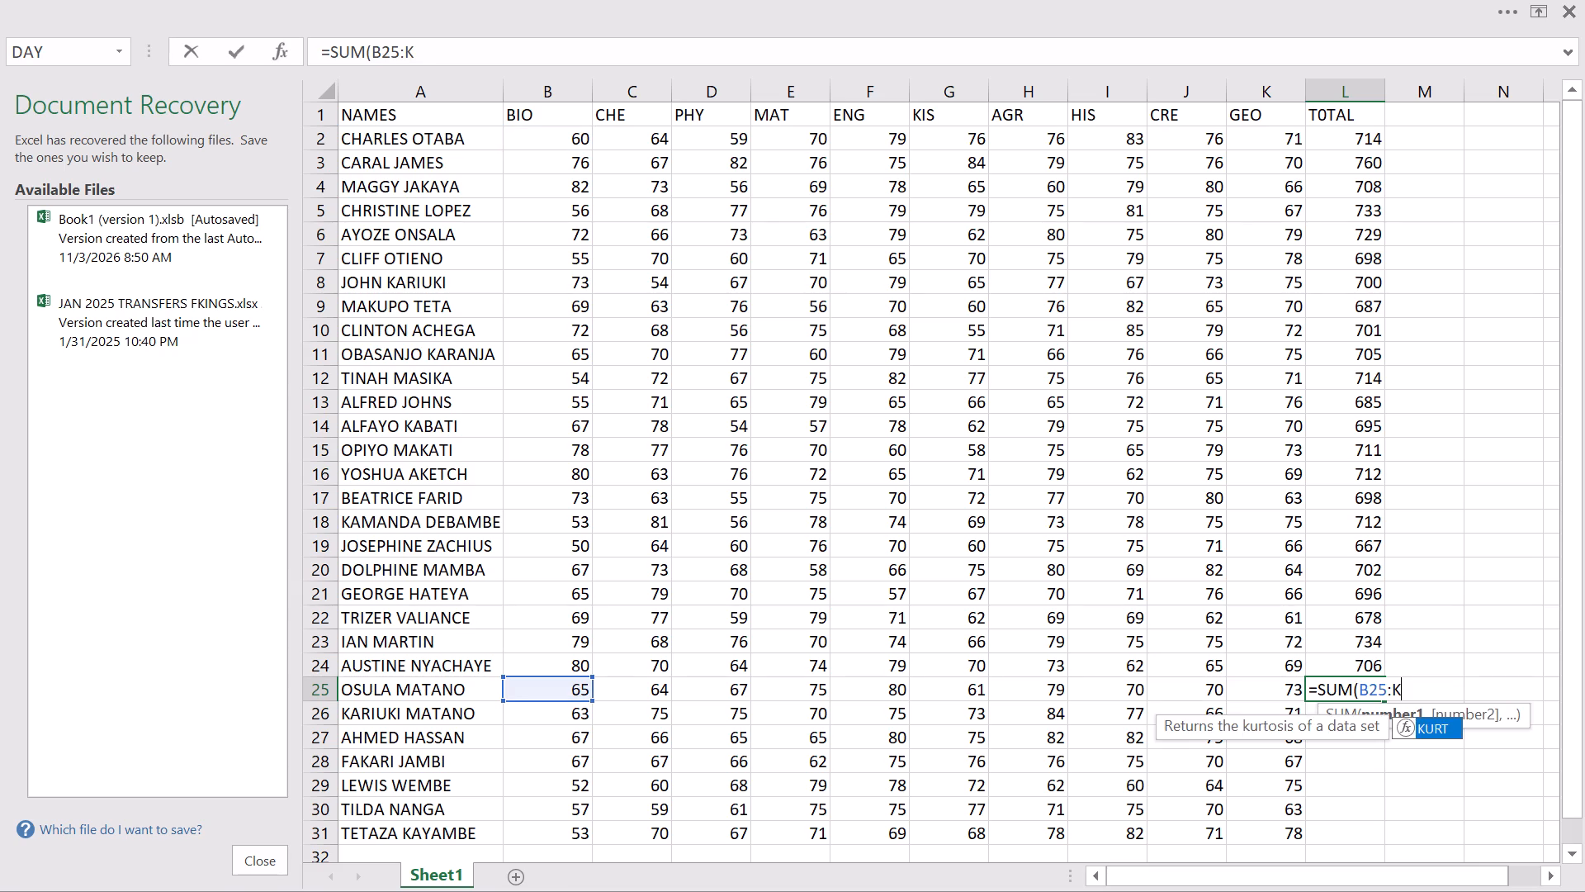
key("2")
key("5")
key("Return")
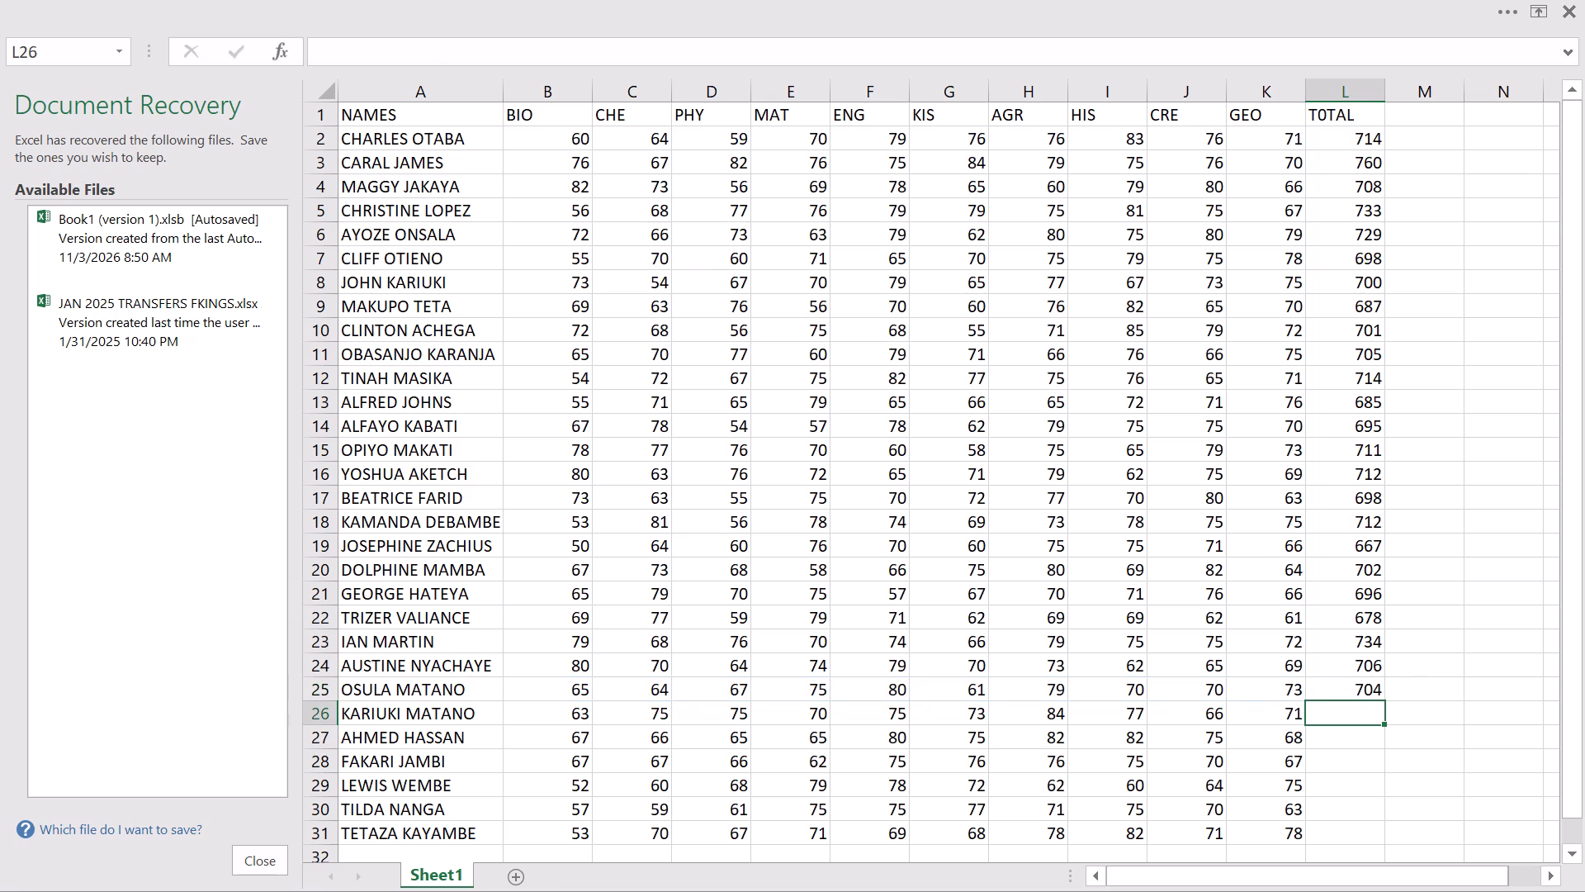
Total the twenty-fifth student's marks in cell L26 with a SUM formula over B26:K26.
key("equal")
type("SU")
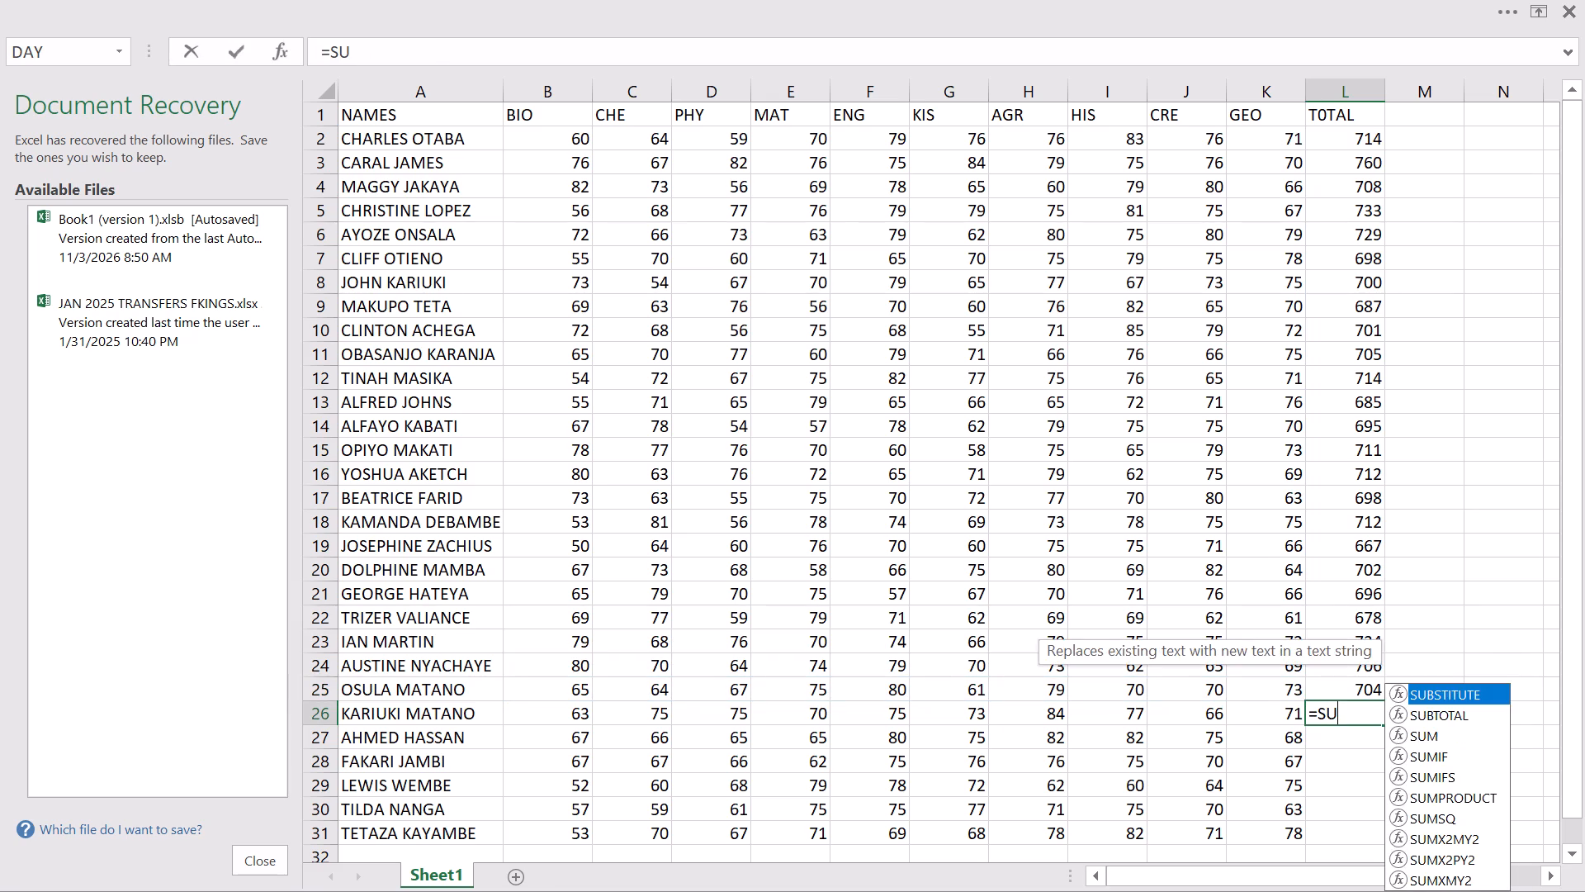
key("m")
key("shift+parenleft")
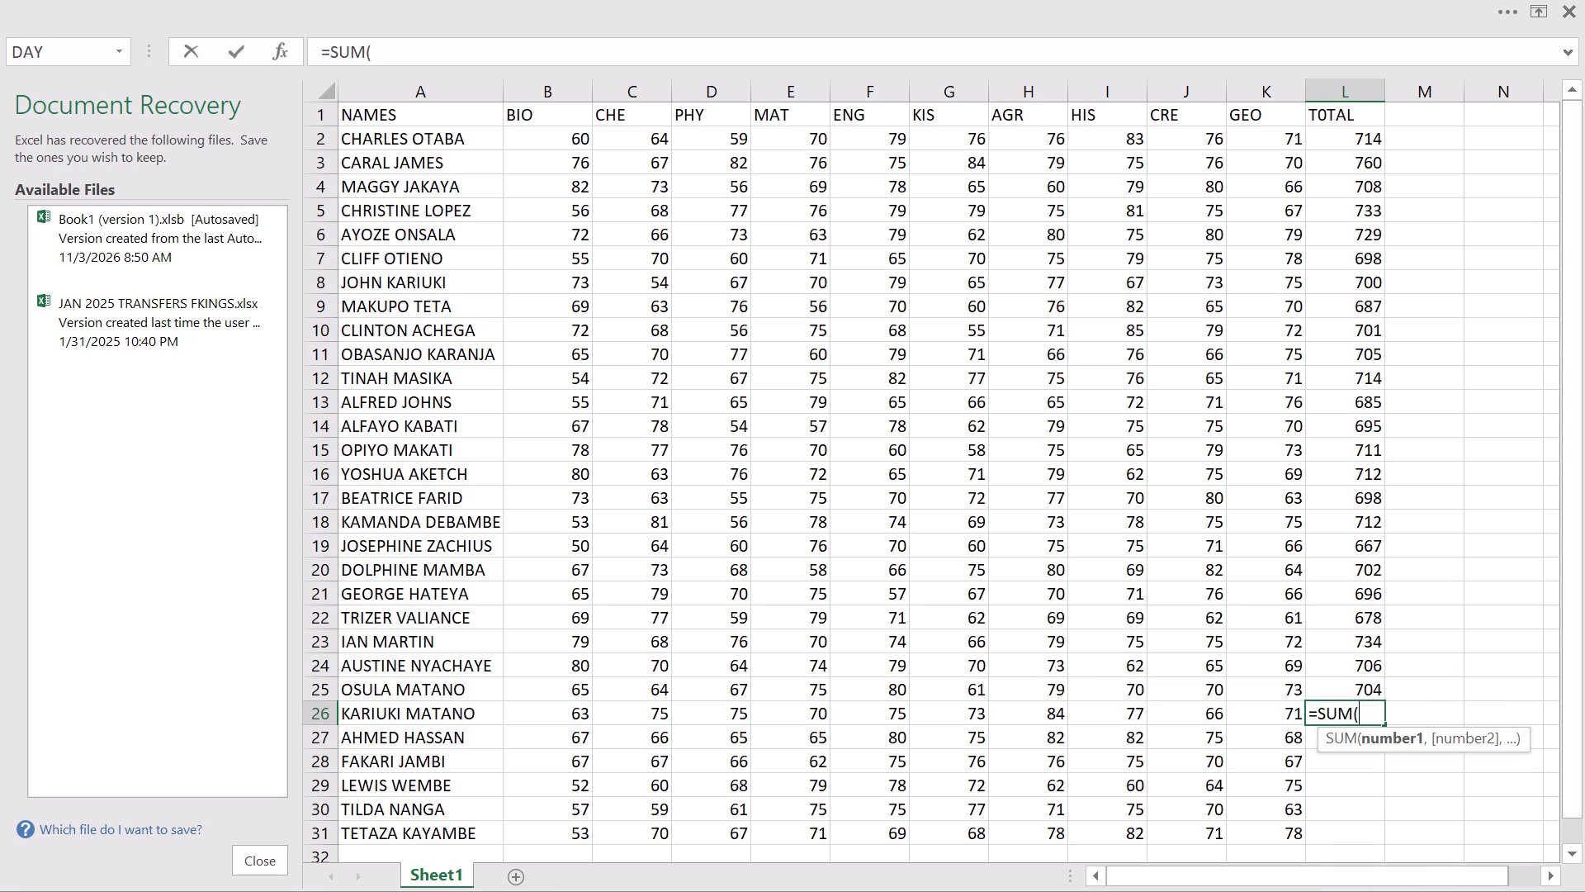
type("B2")
key("6")
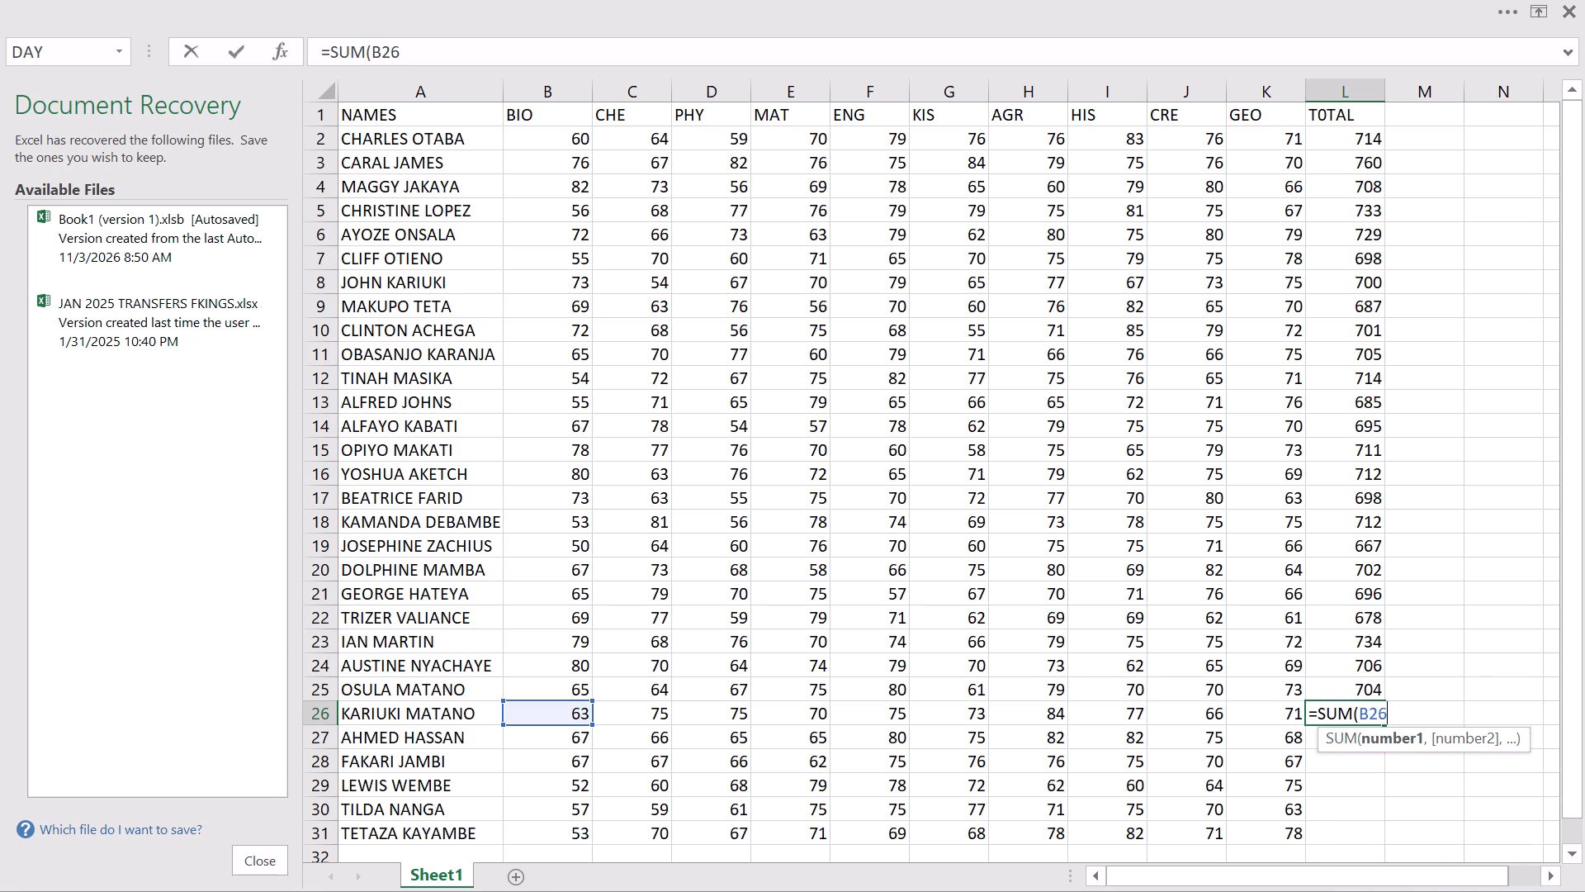
key("shift+colon")
type("K26")
key("Return")
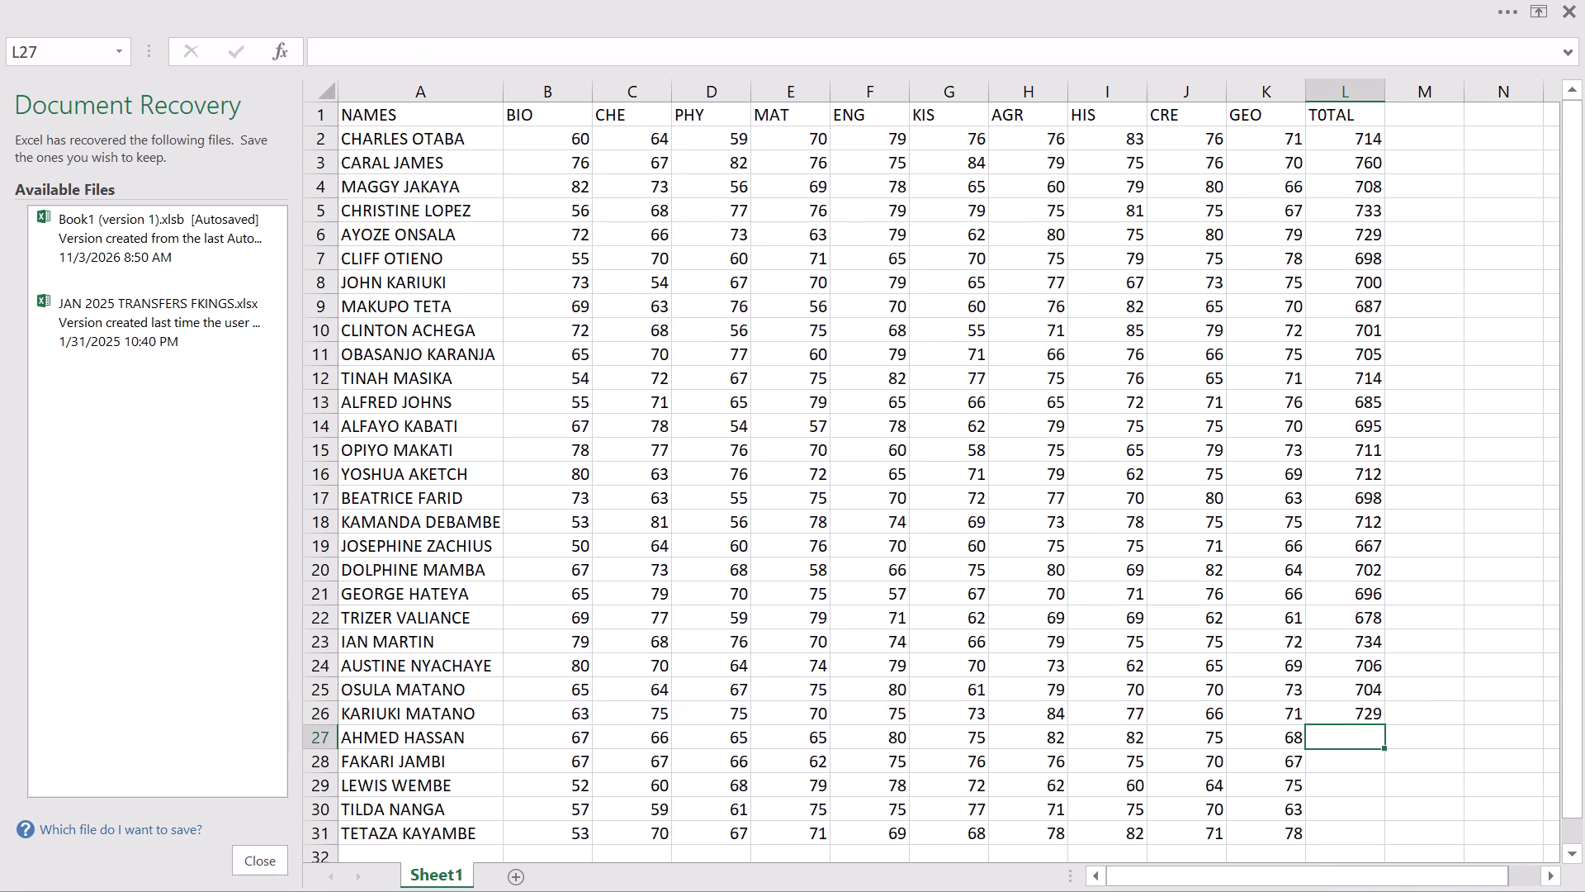
Total the twenty-sixth student's marks in cell L27 with a SUM formula over B27:K27.
key("equal")
type("SUM")
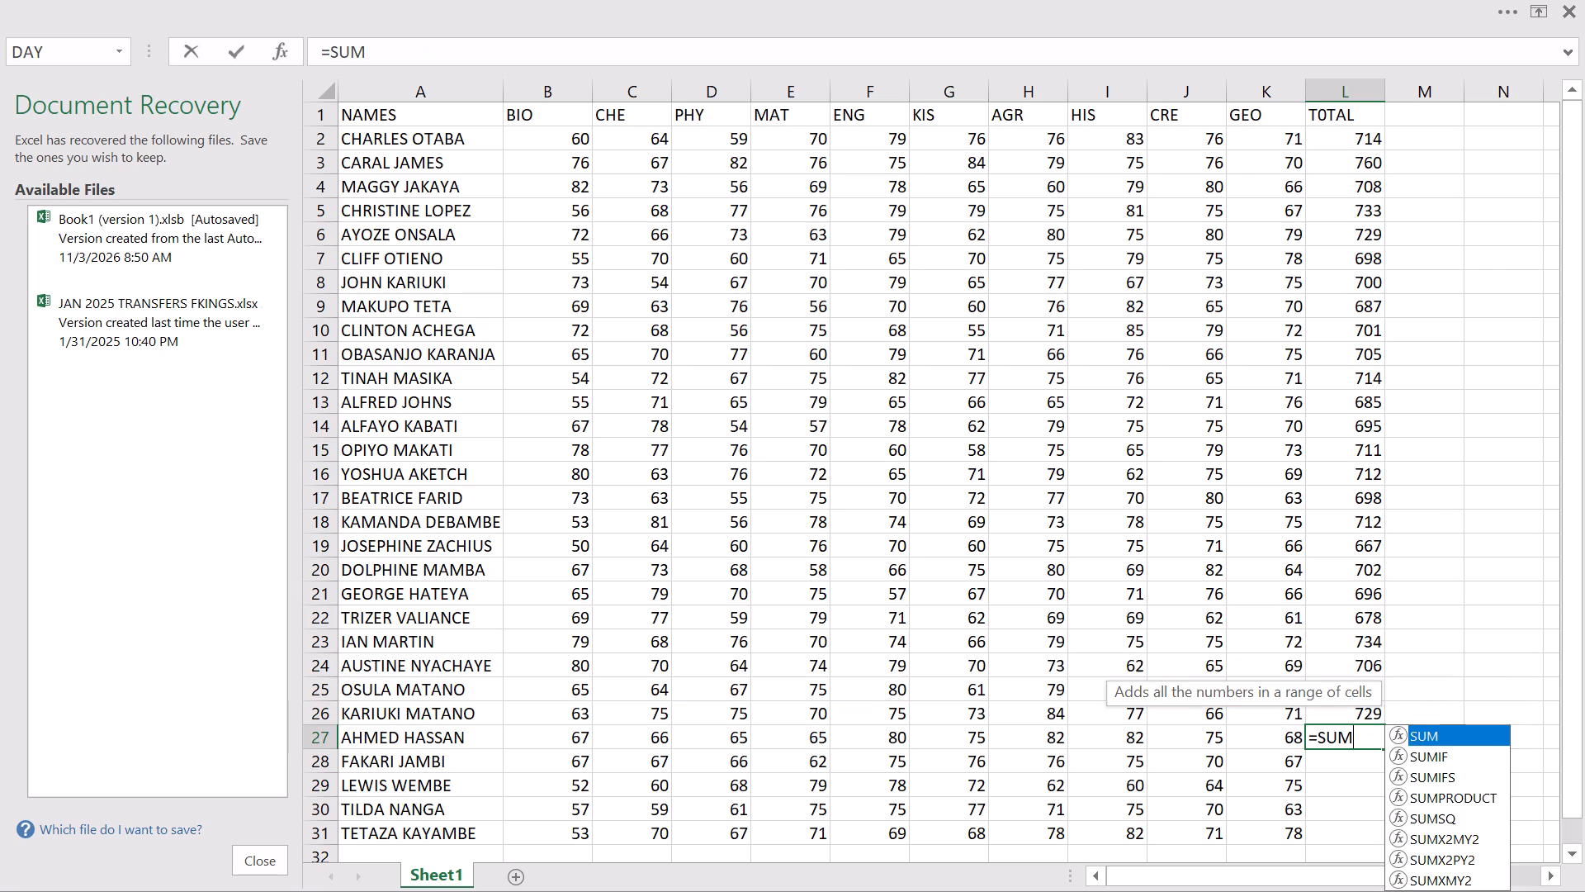
key("shift+parenleft")
key("b")
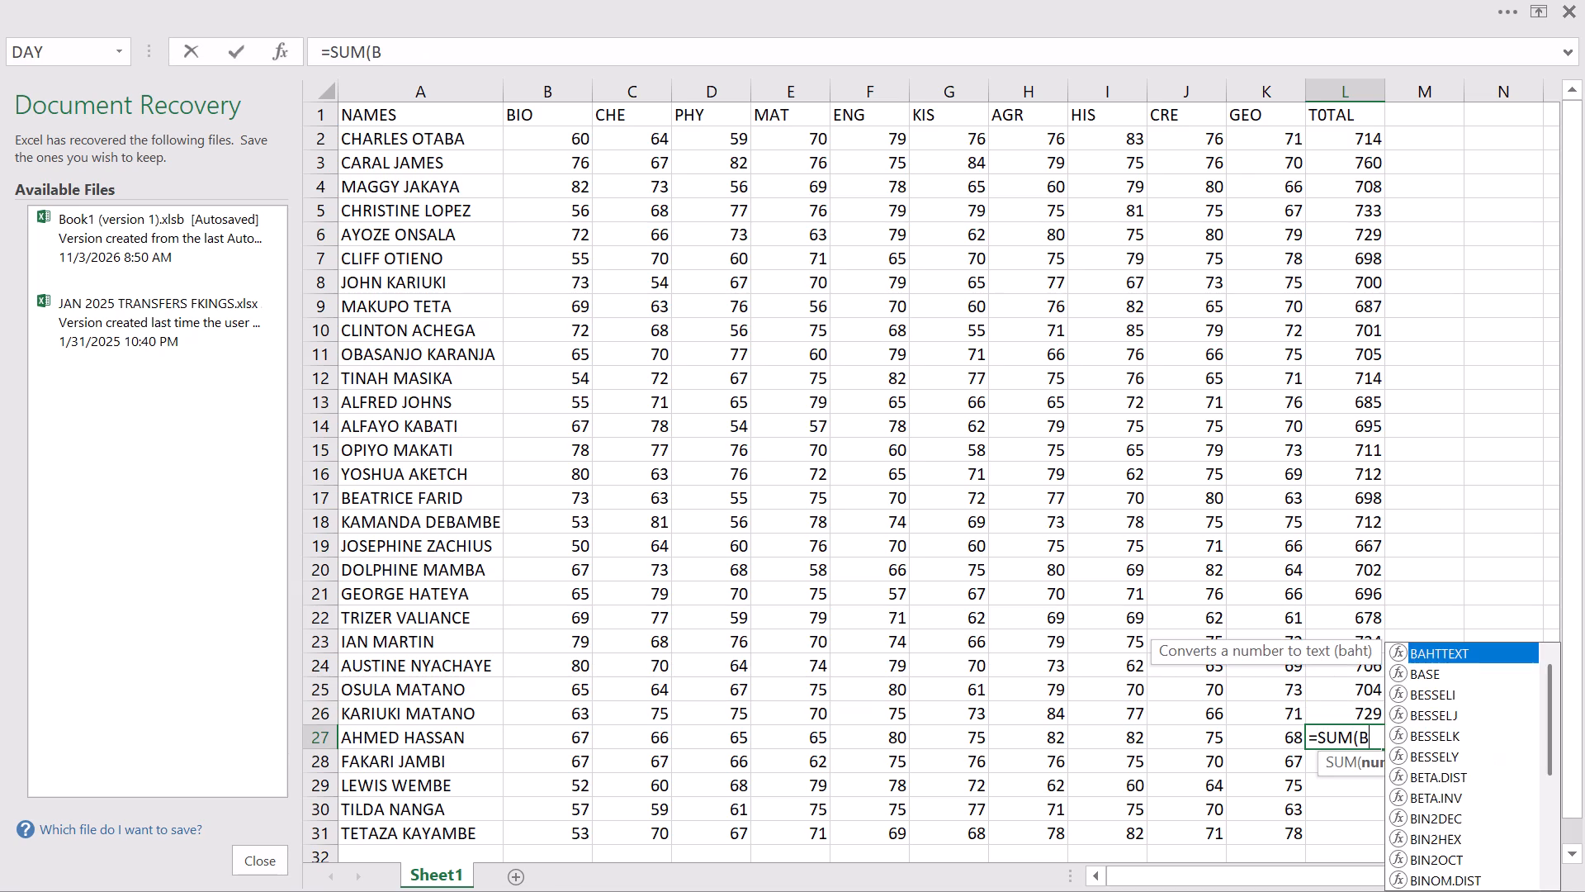
key("2")
key("7")
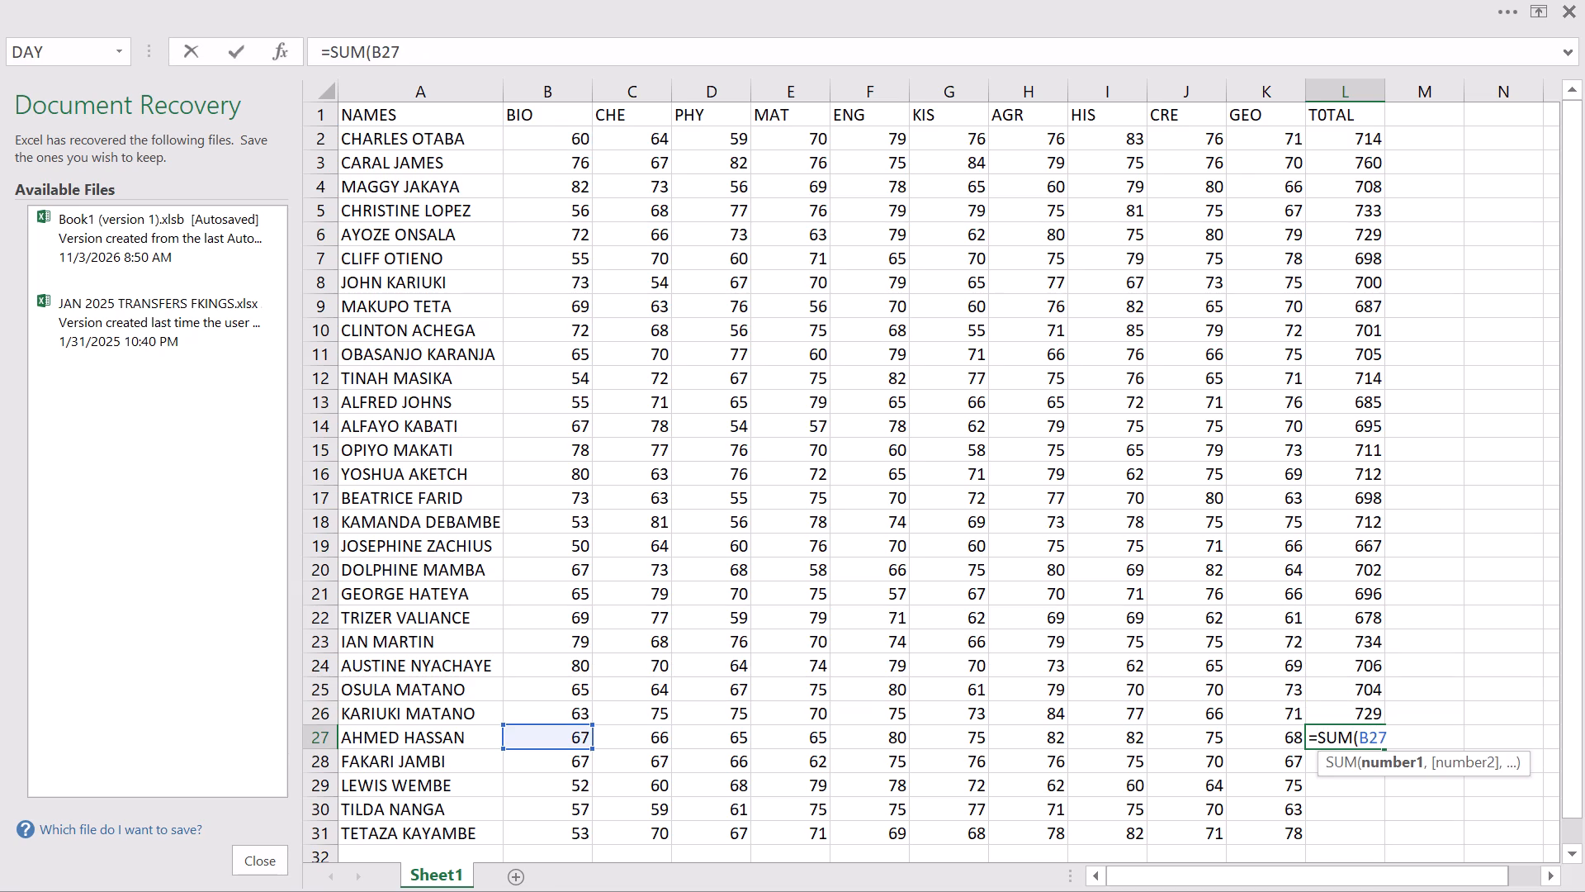
type(":K27")
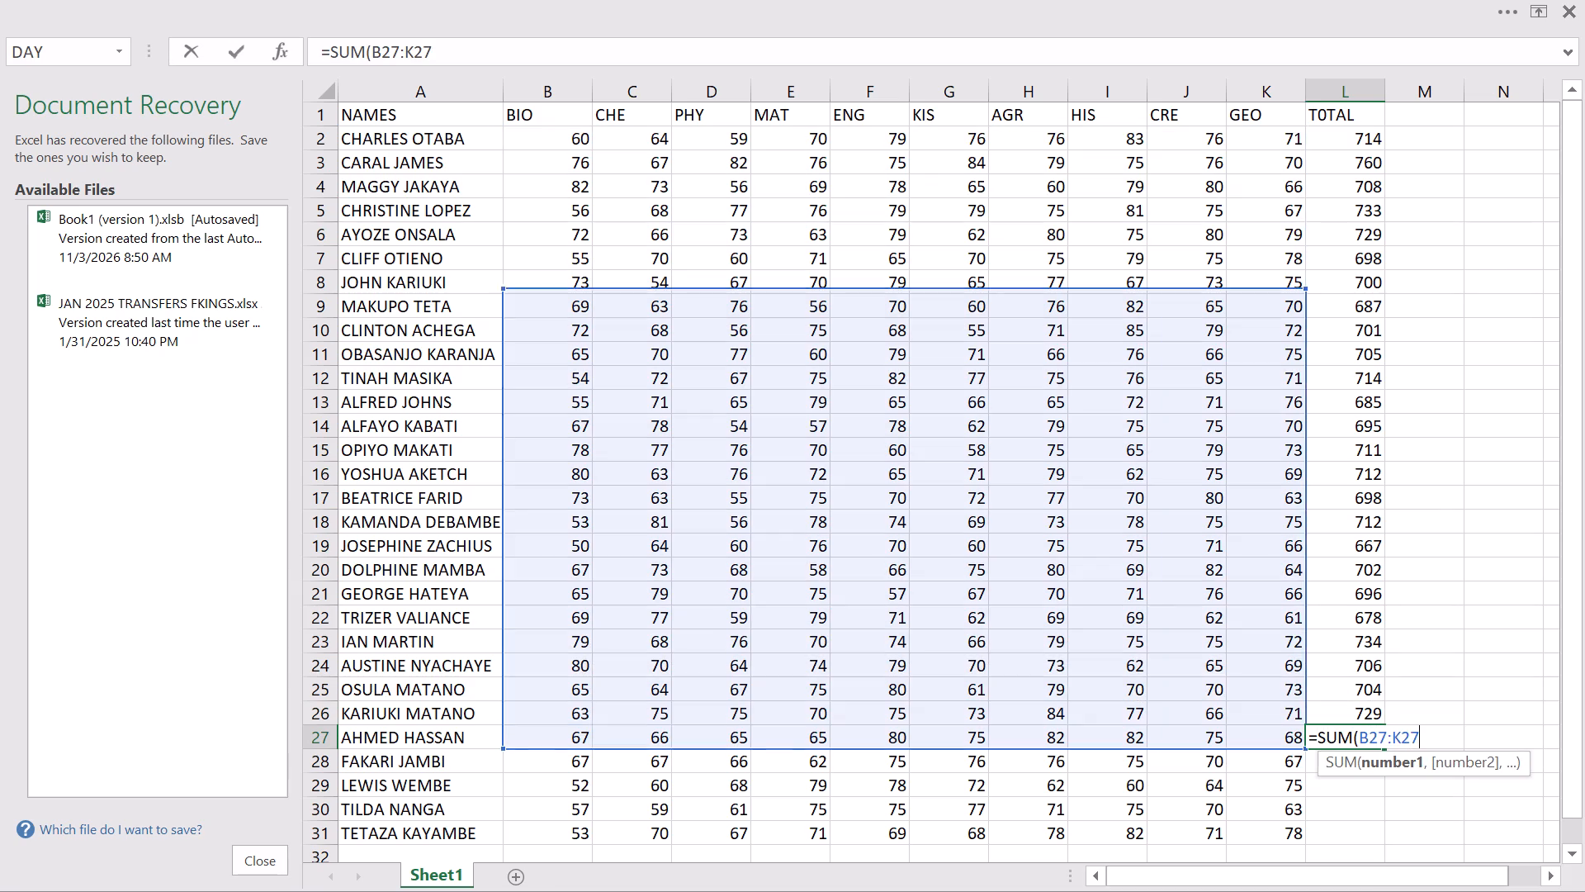
key("Return")
Total the twenty-seventh student's marks in cell L28 with a SUM formula over B28:K28.
type("=SUM")
key("shift+parenleft")
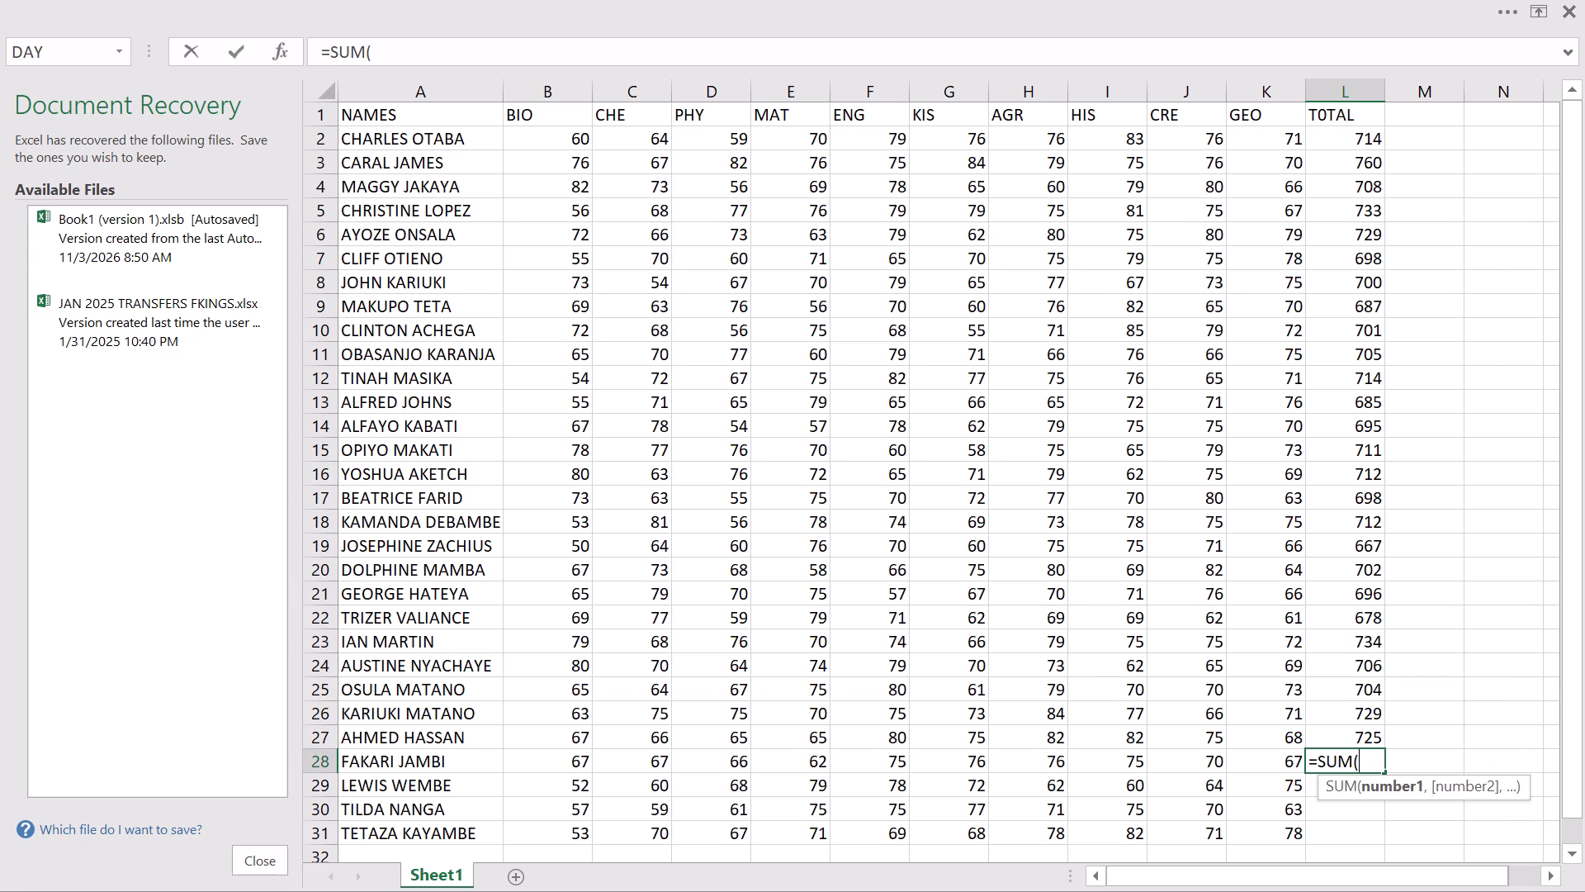
key("b")
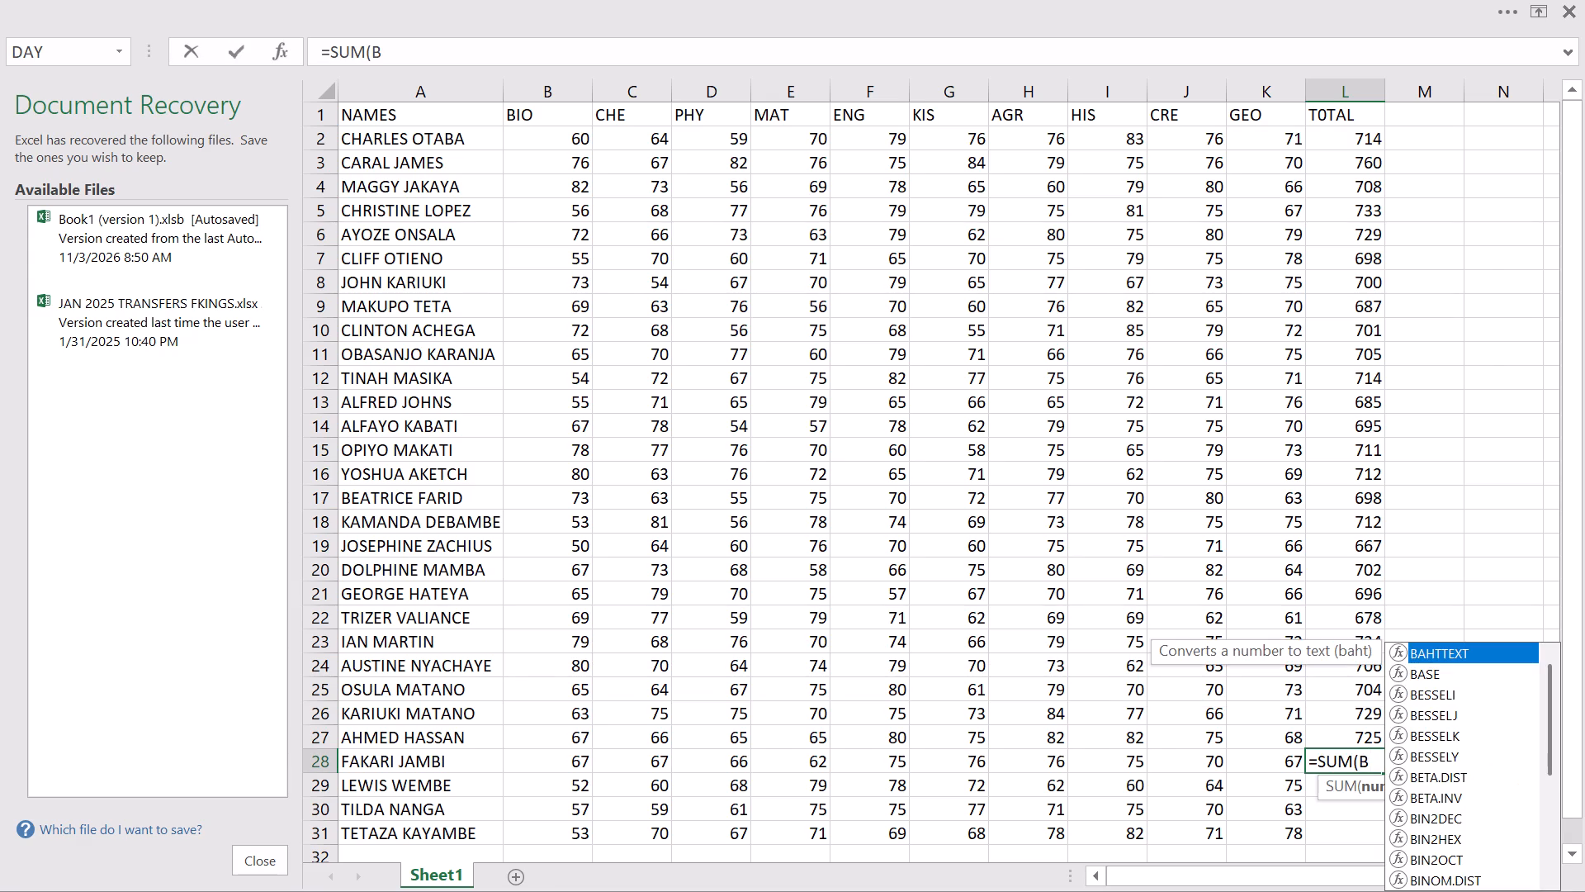
key("2")
key("8")
type(":K2")
key("8")
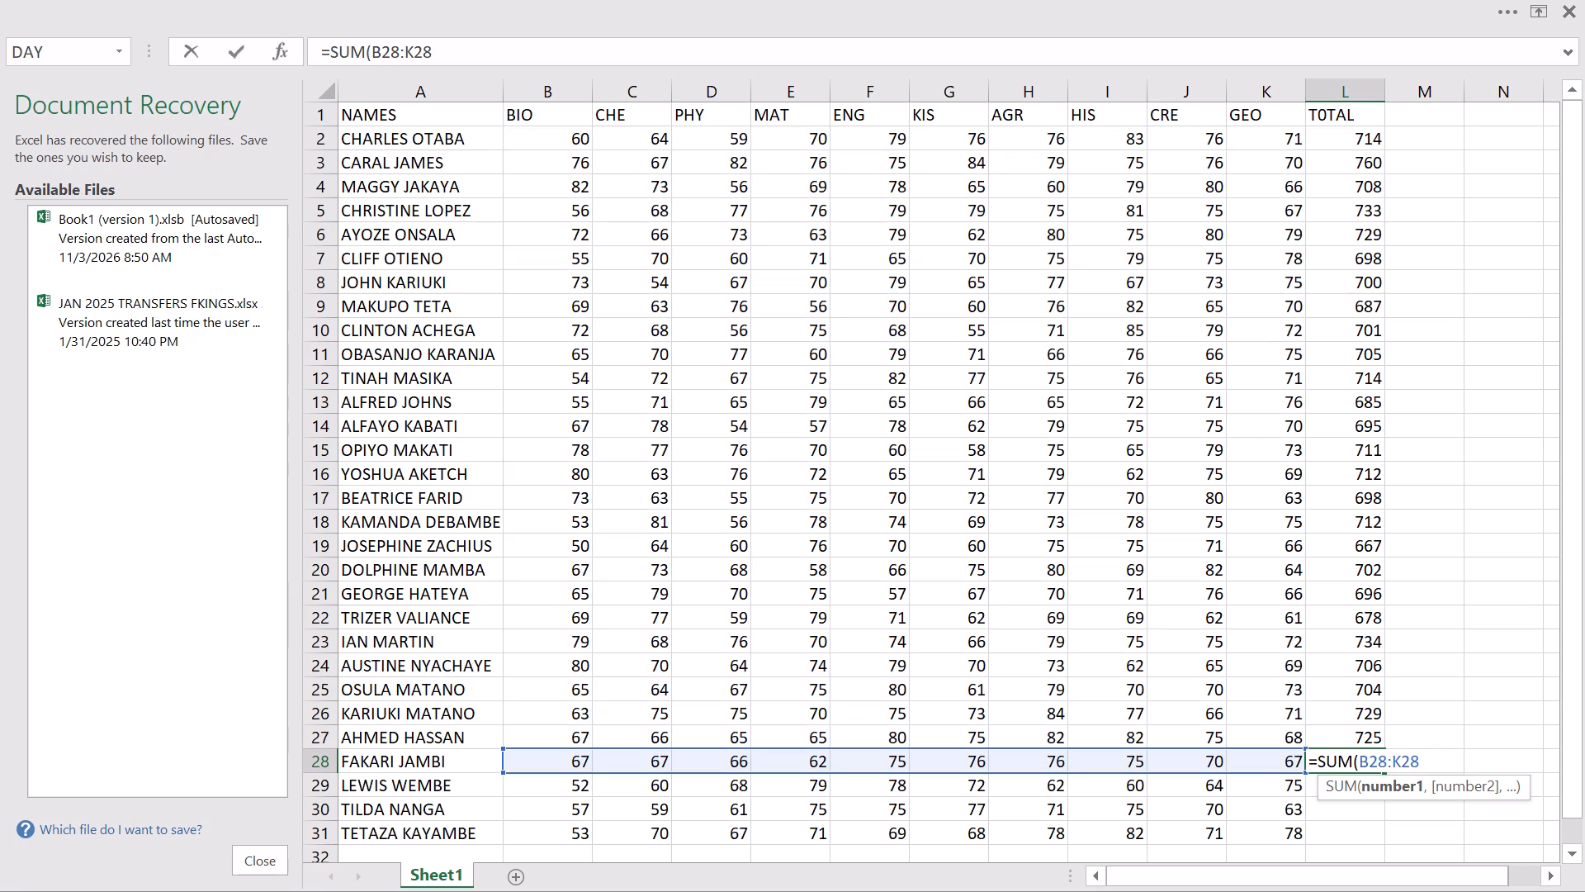
key("Return")
Total the twenty-eighth student's marks in cell L29 with a SUM formula over B29:K29.
key("equal")
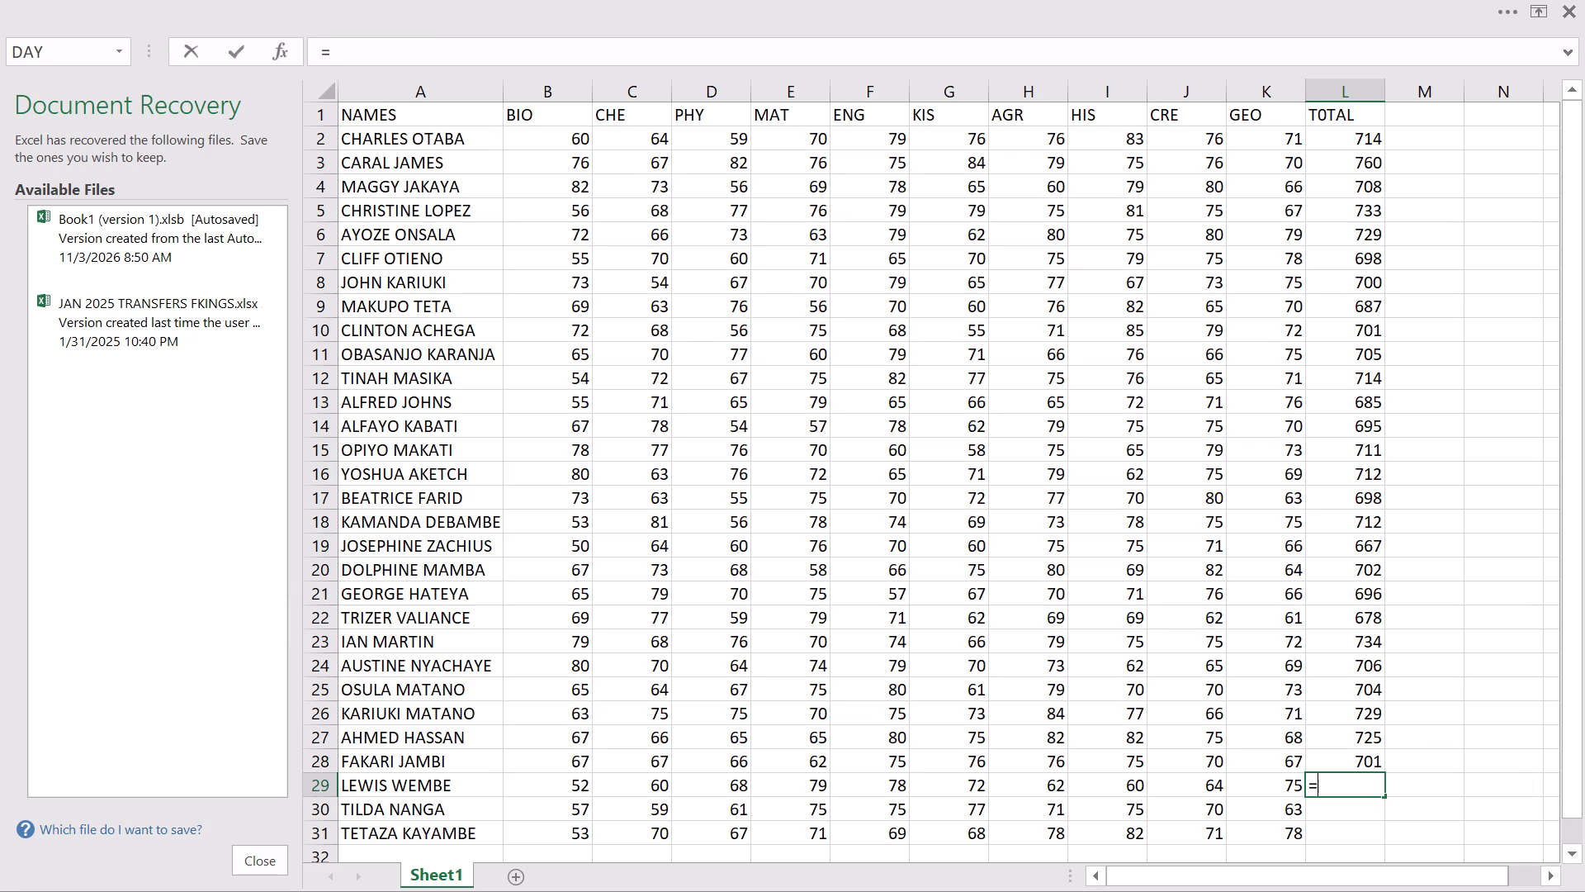
type("SU")
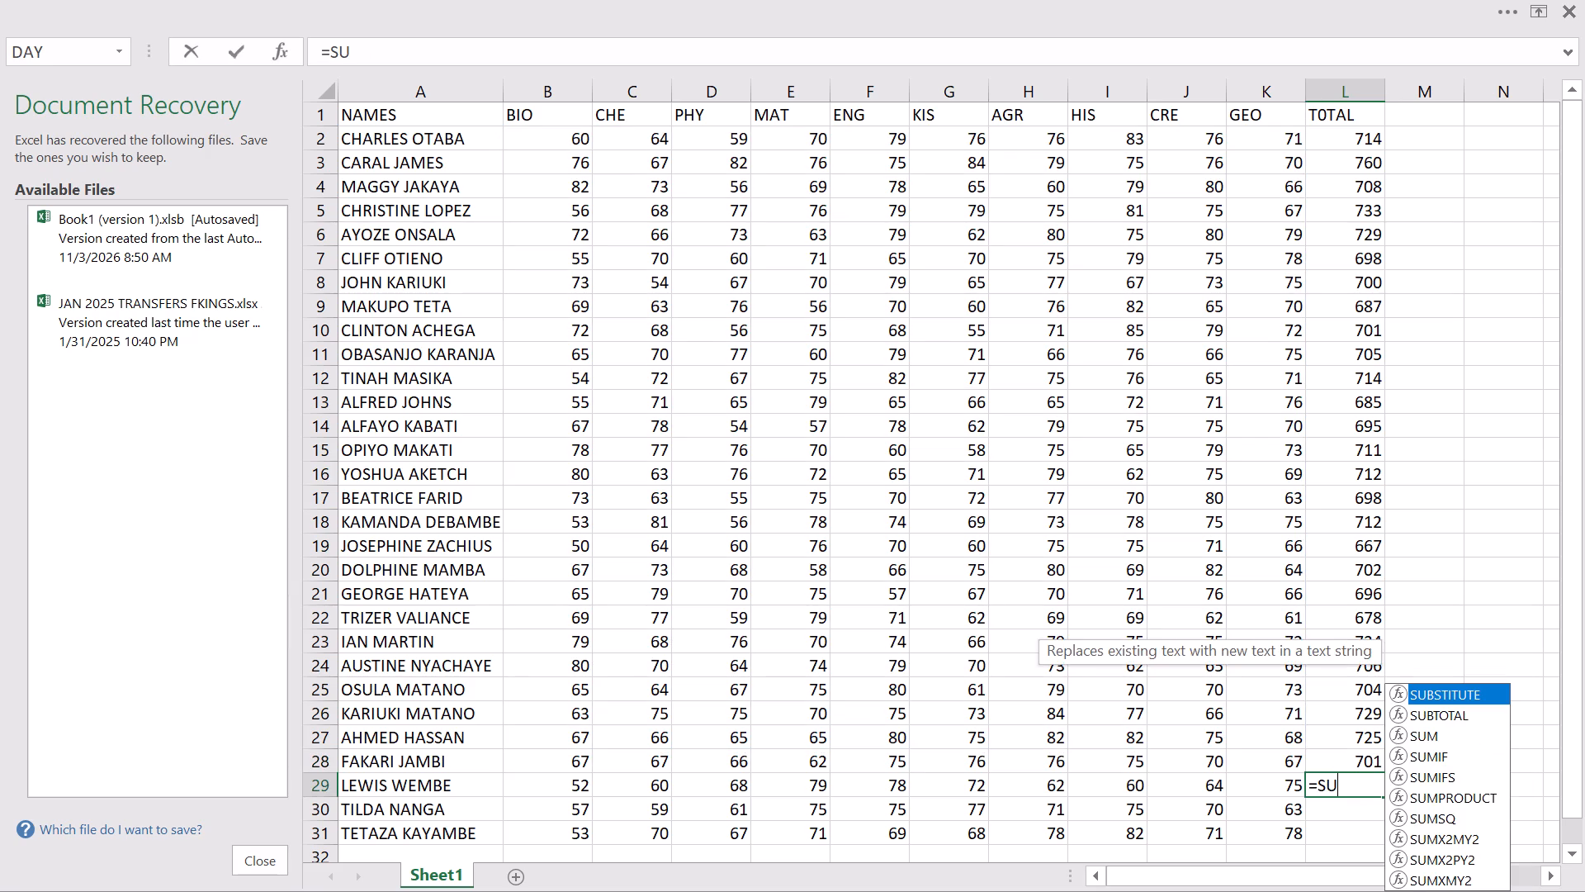
key("m")
key("shift+parenleft")
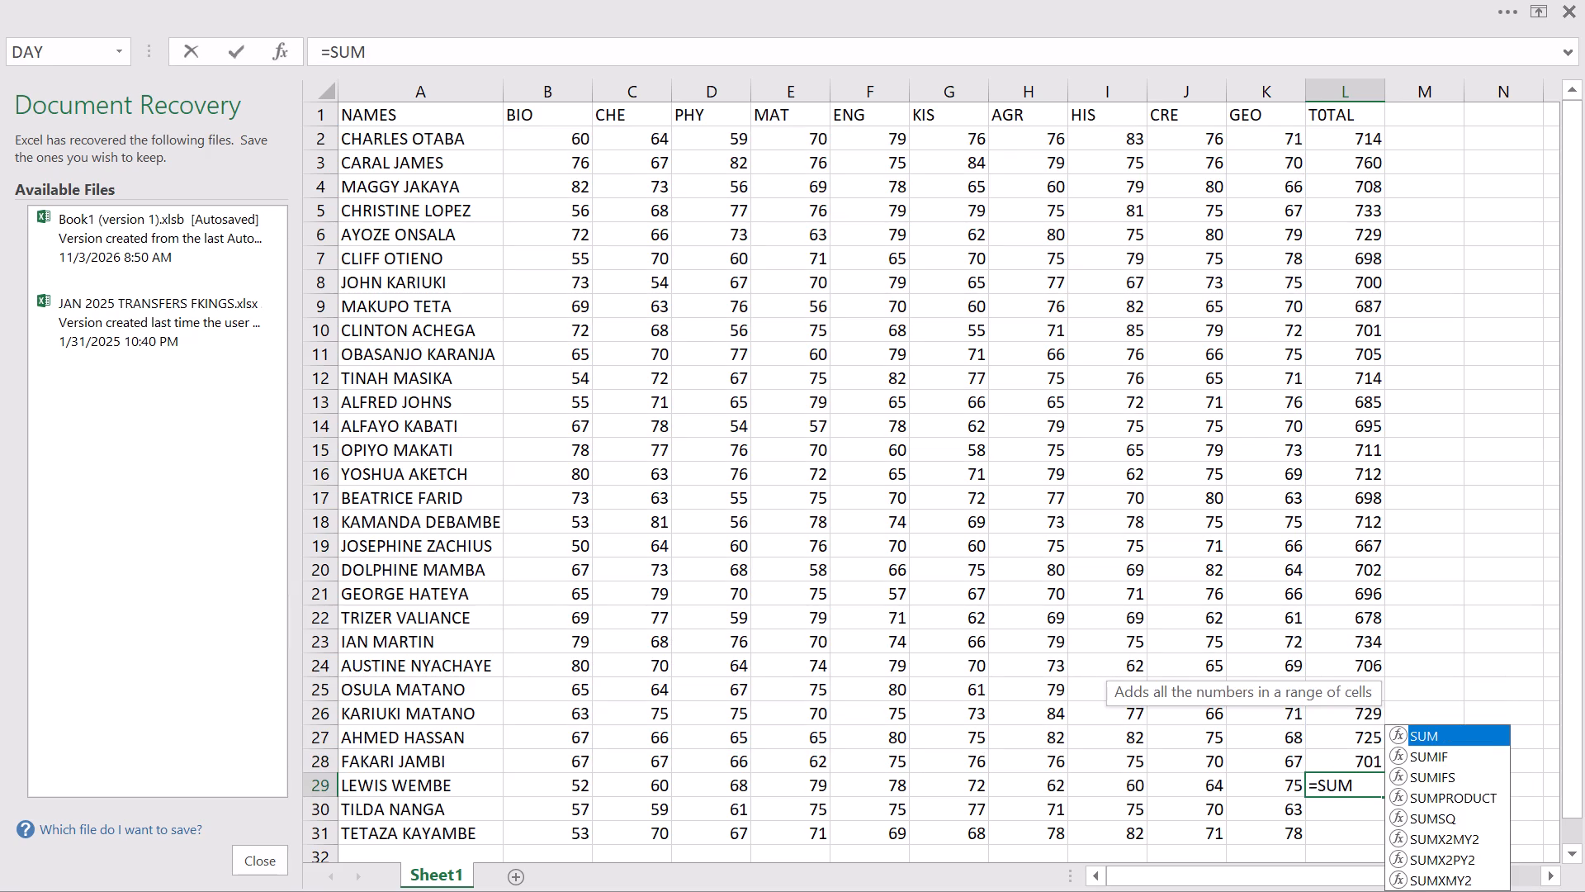
type("B2")
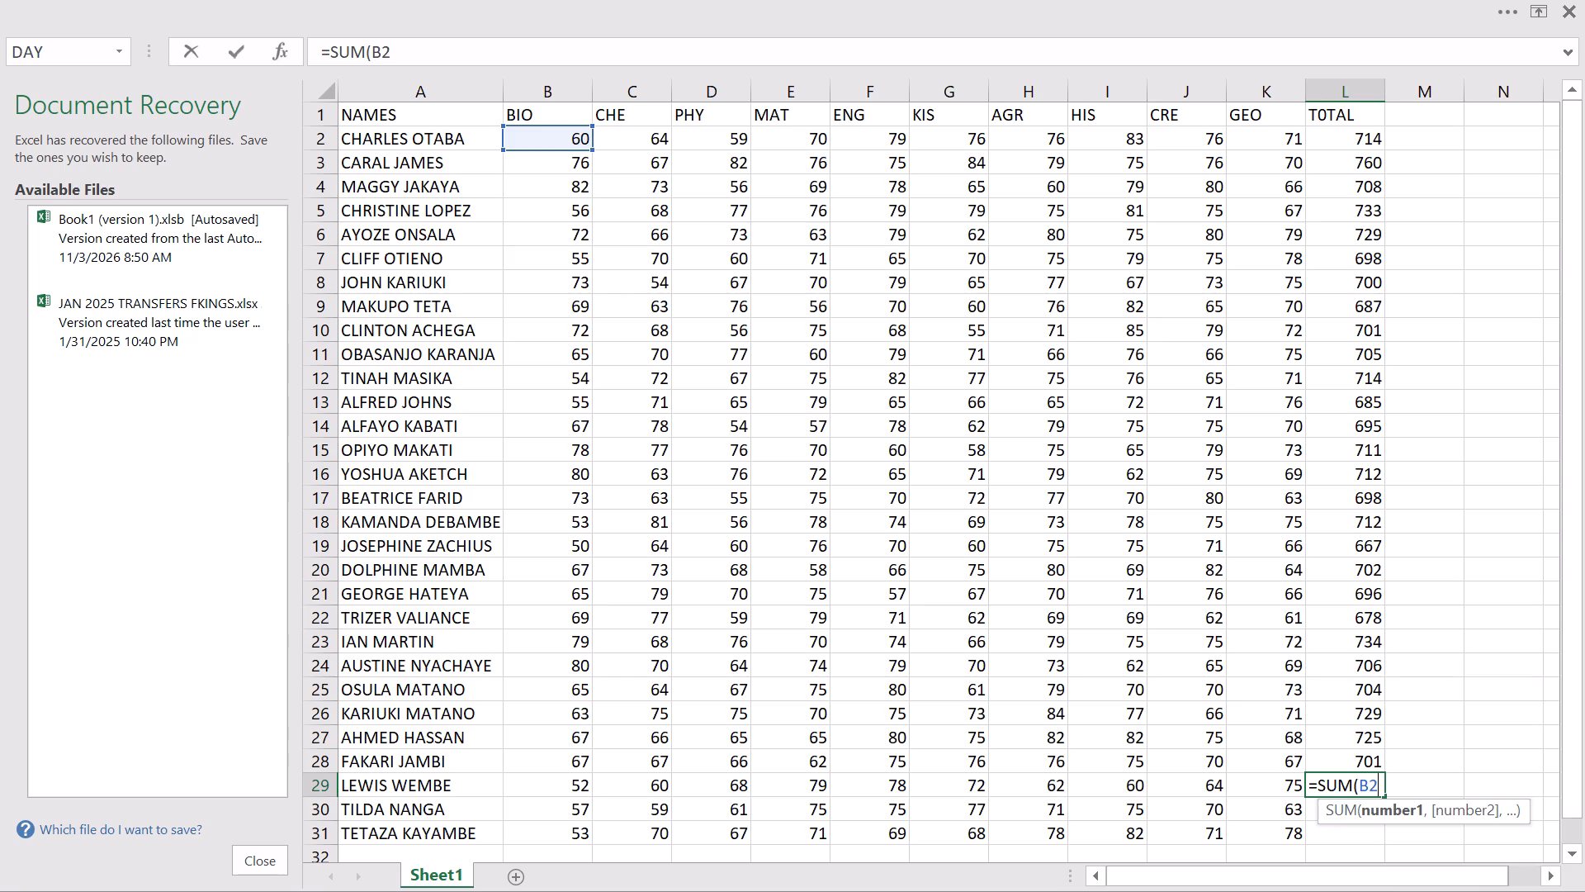
key("9")
key("shift+colon")
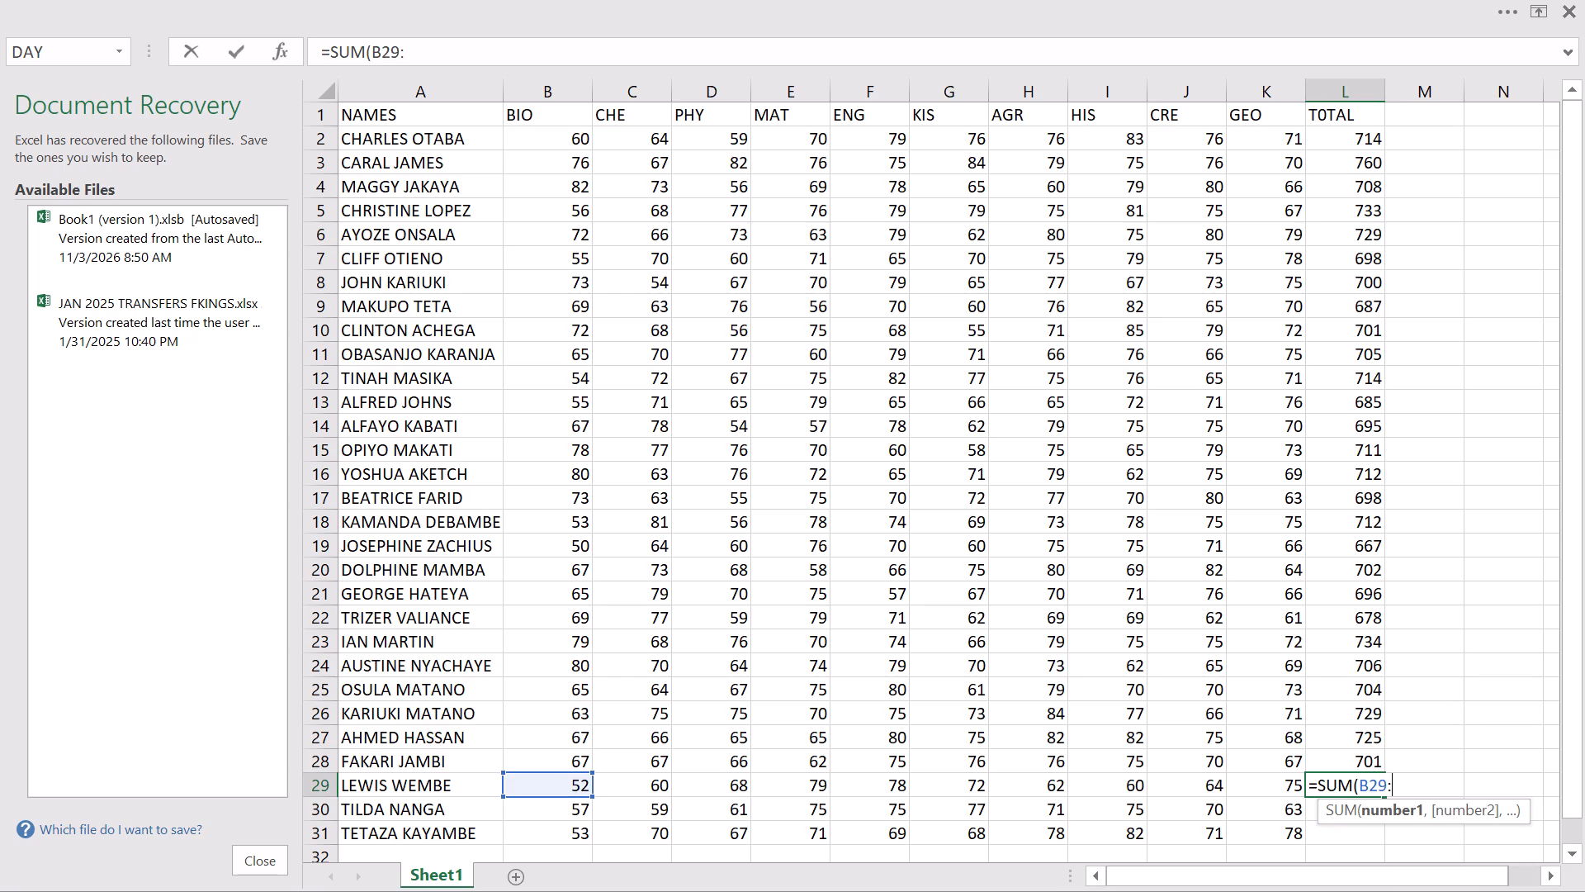
key("k")
key("2")
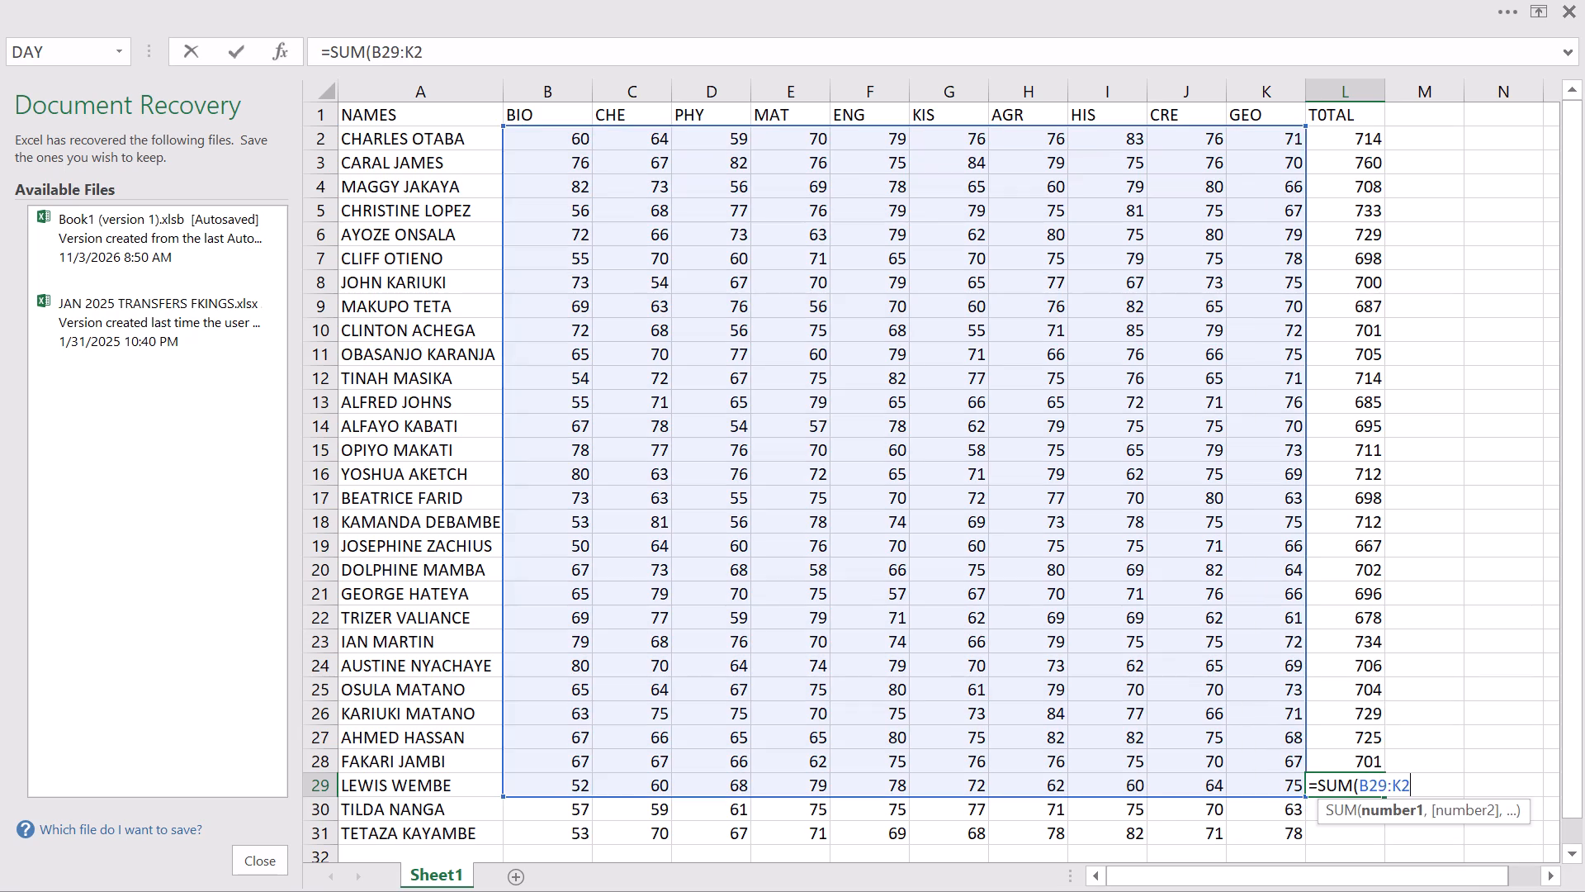
key("9")
key("Return")
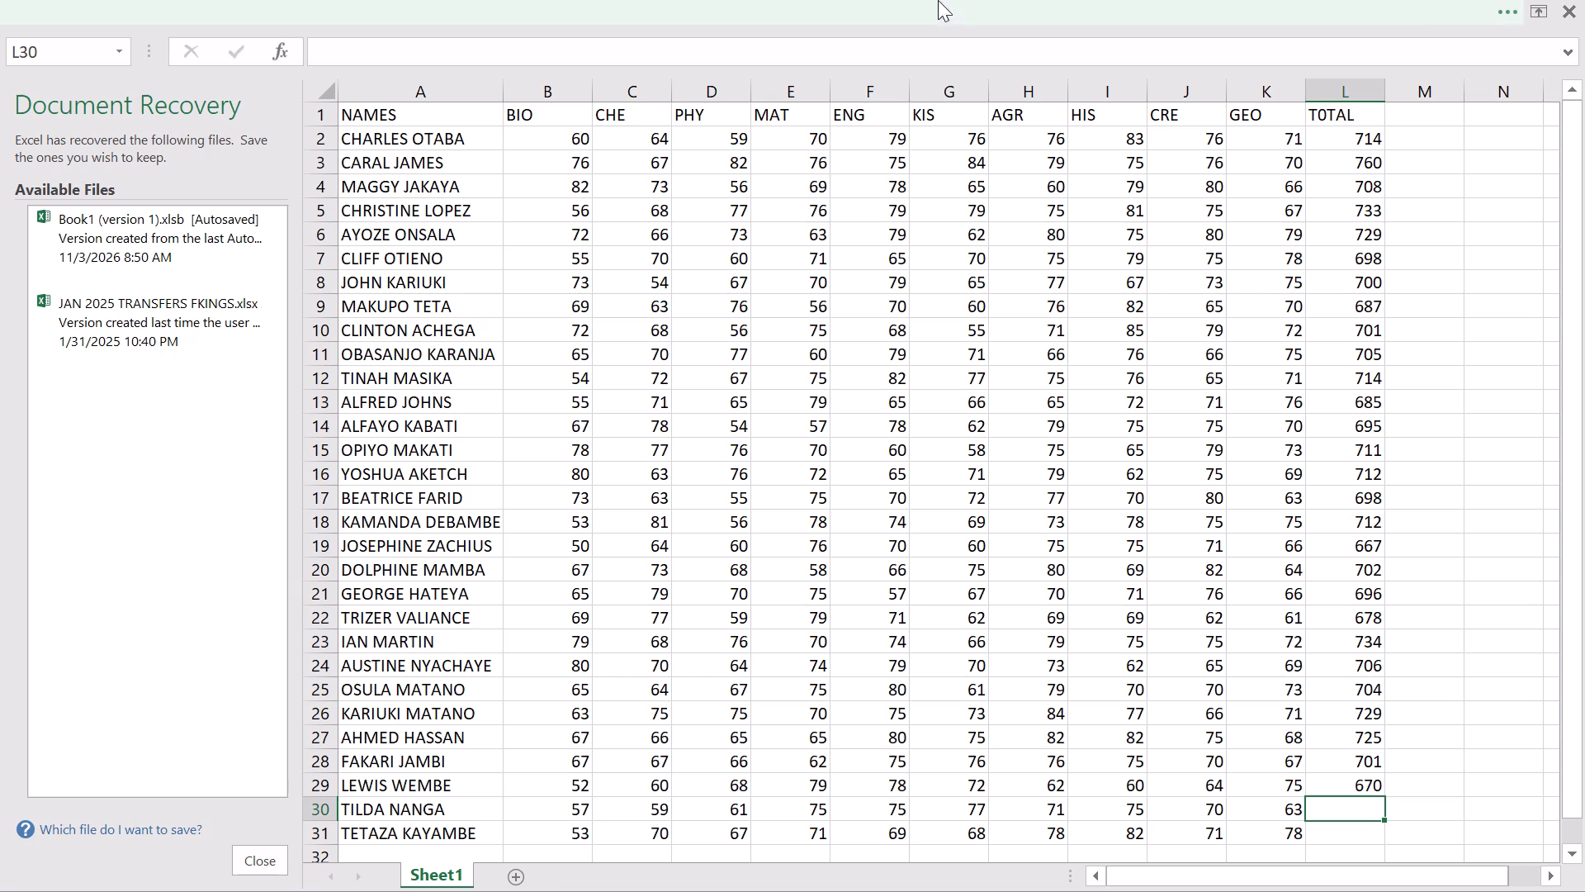
Total the twenty-ninth student's marks in cell L30 with a SUM formula over B30:K30.
key("equal")
type("SU")
key("m")
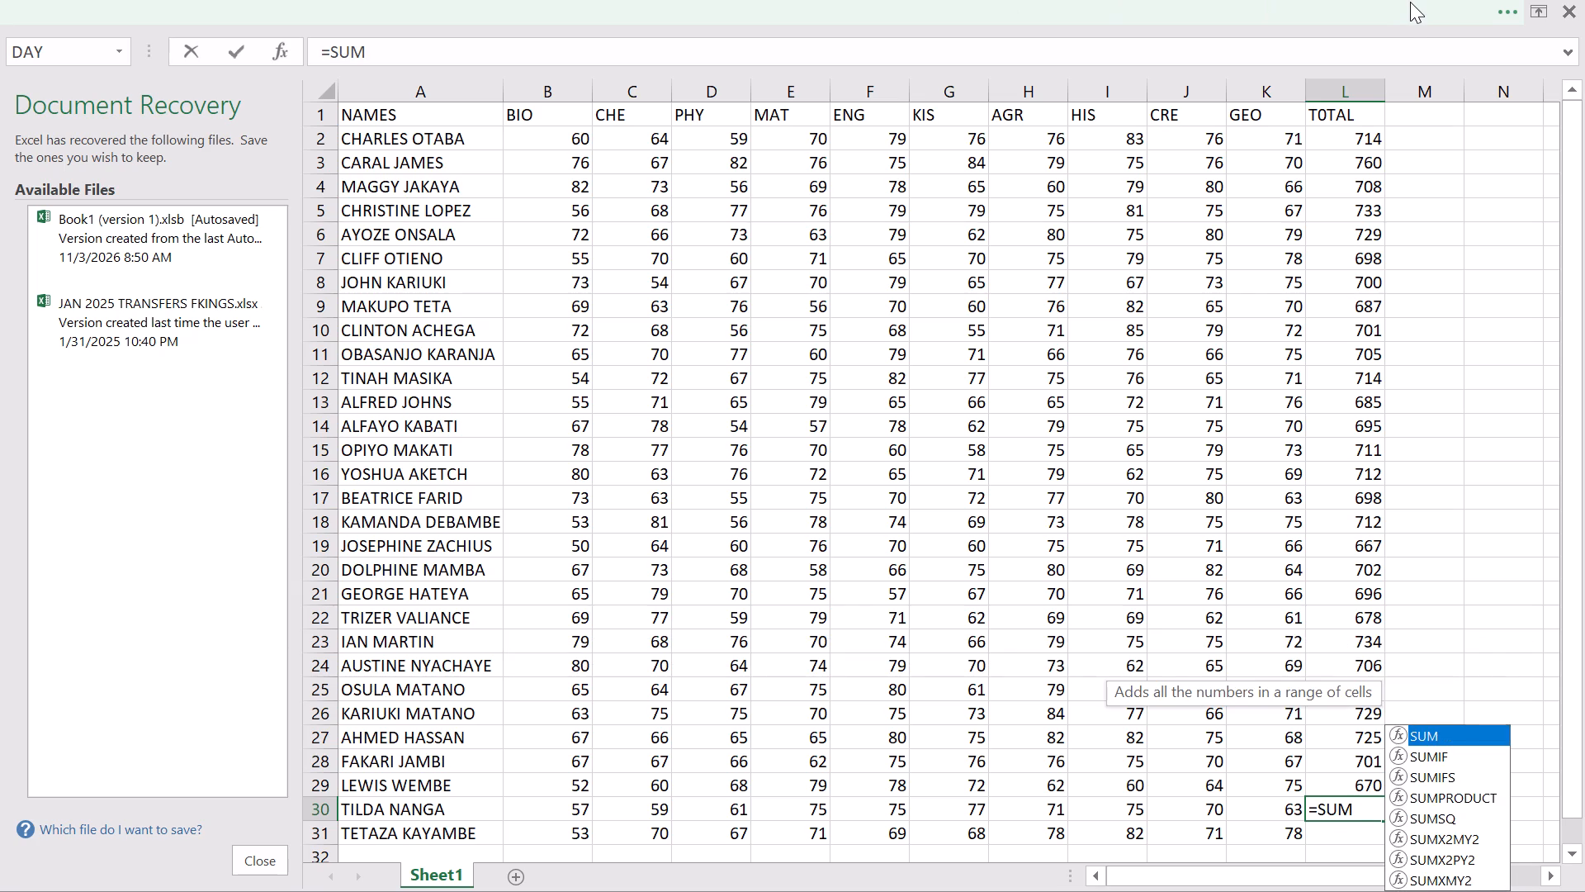
key("shift+parenleft")
type("B30")
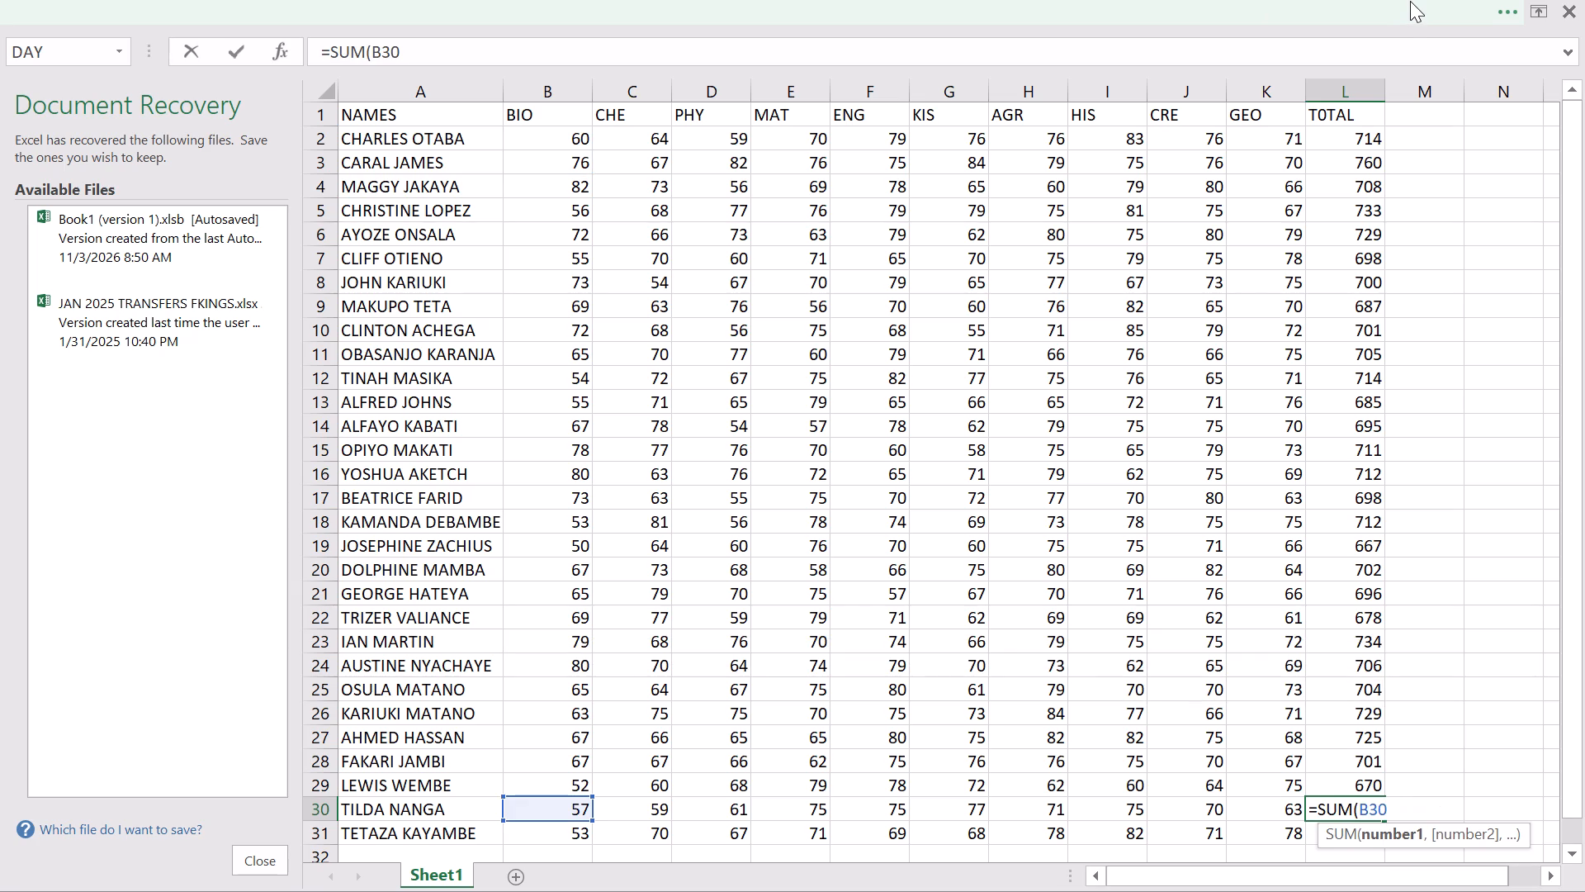
key("shift+colon")
type("K30")
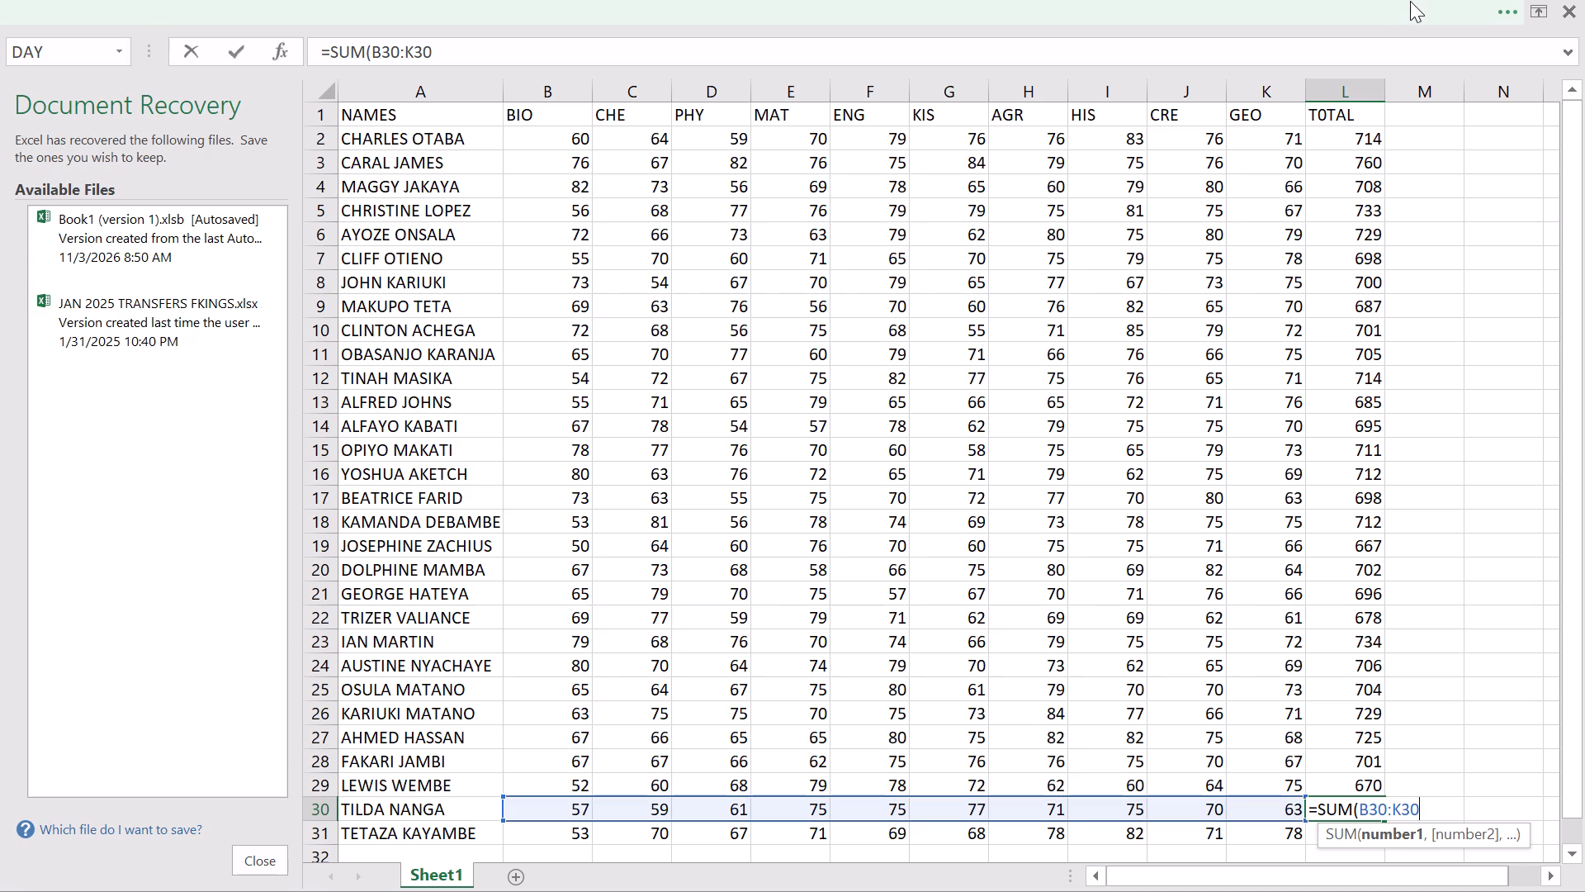
key("Return")
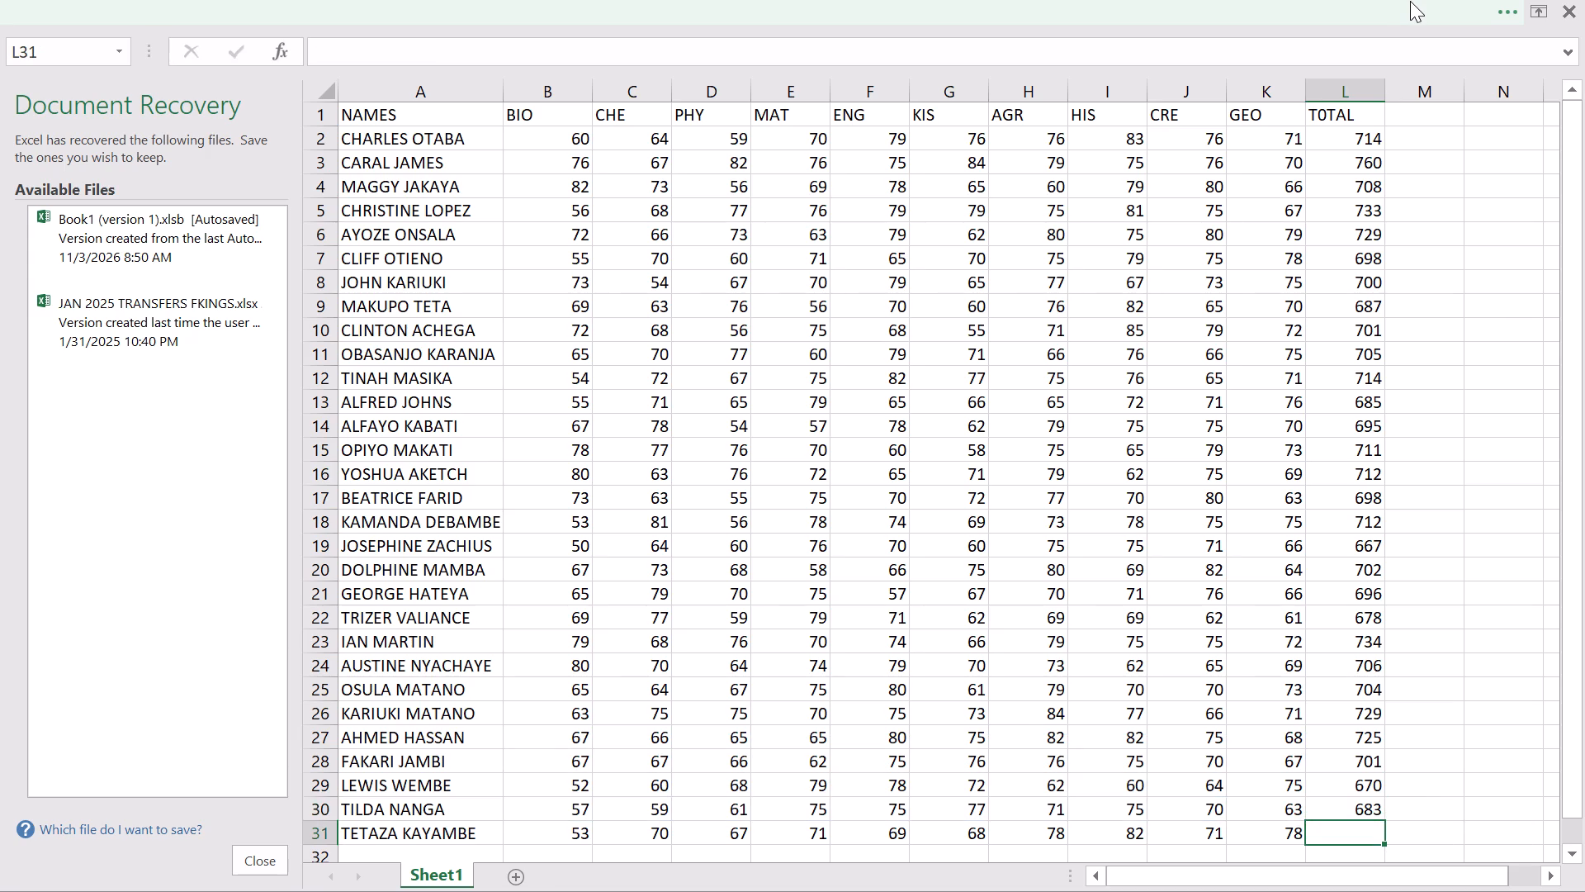
Total the thirtieth student's marks in cell L31 with a SUM formula over B31:K31.
key("equal")
type("SUM")
key("shift+parenleft")
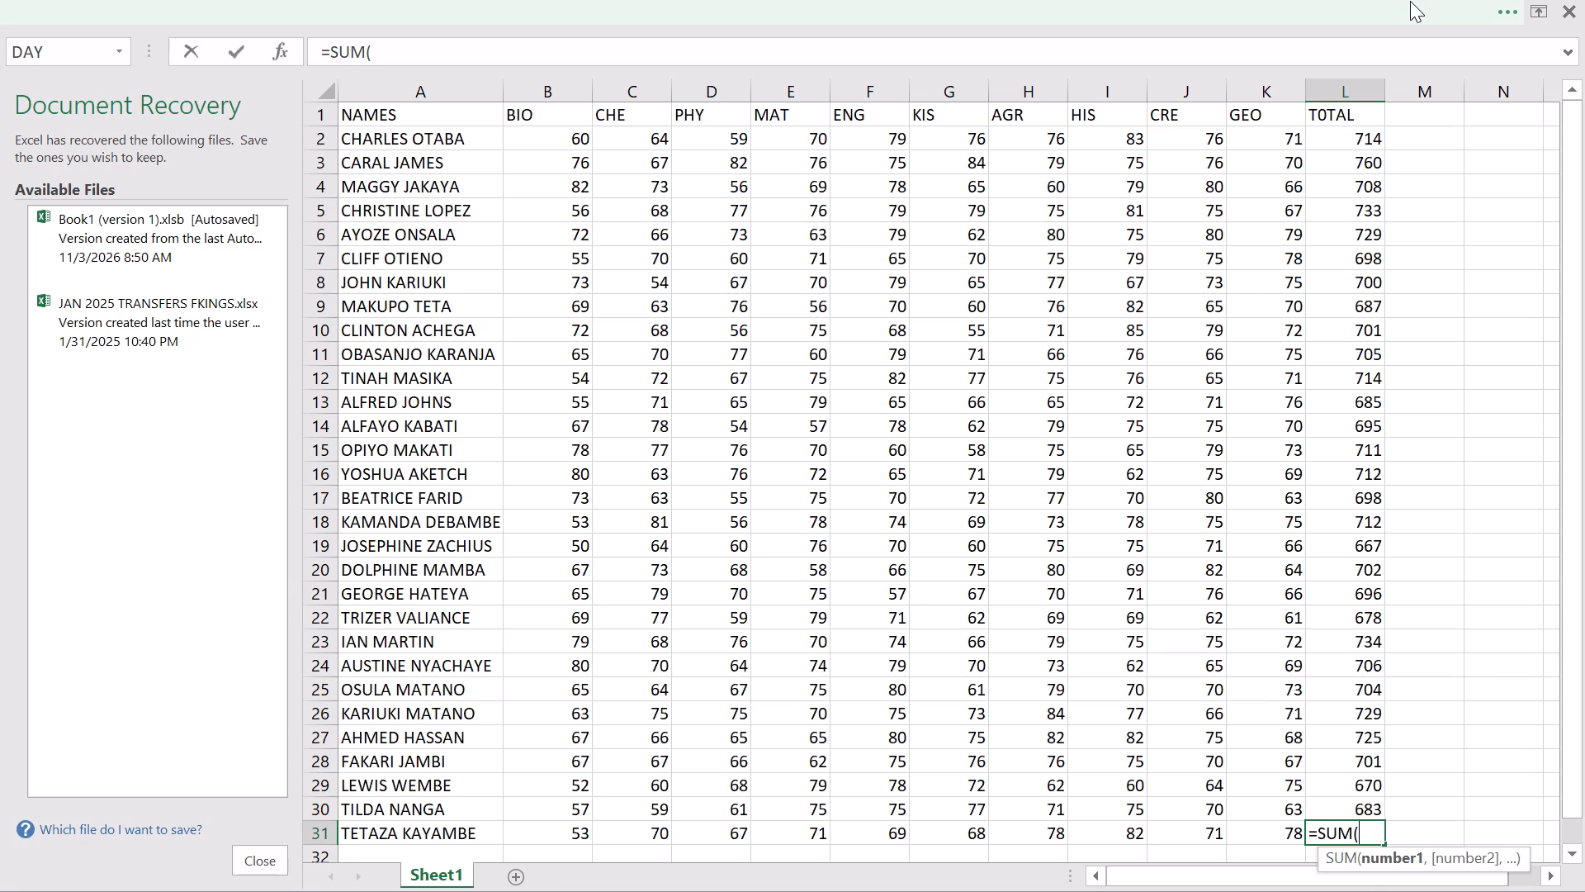
key("b")
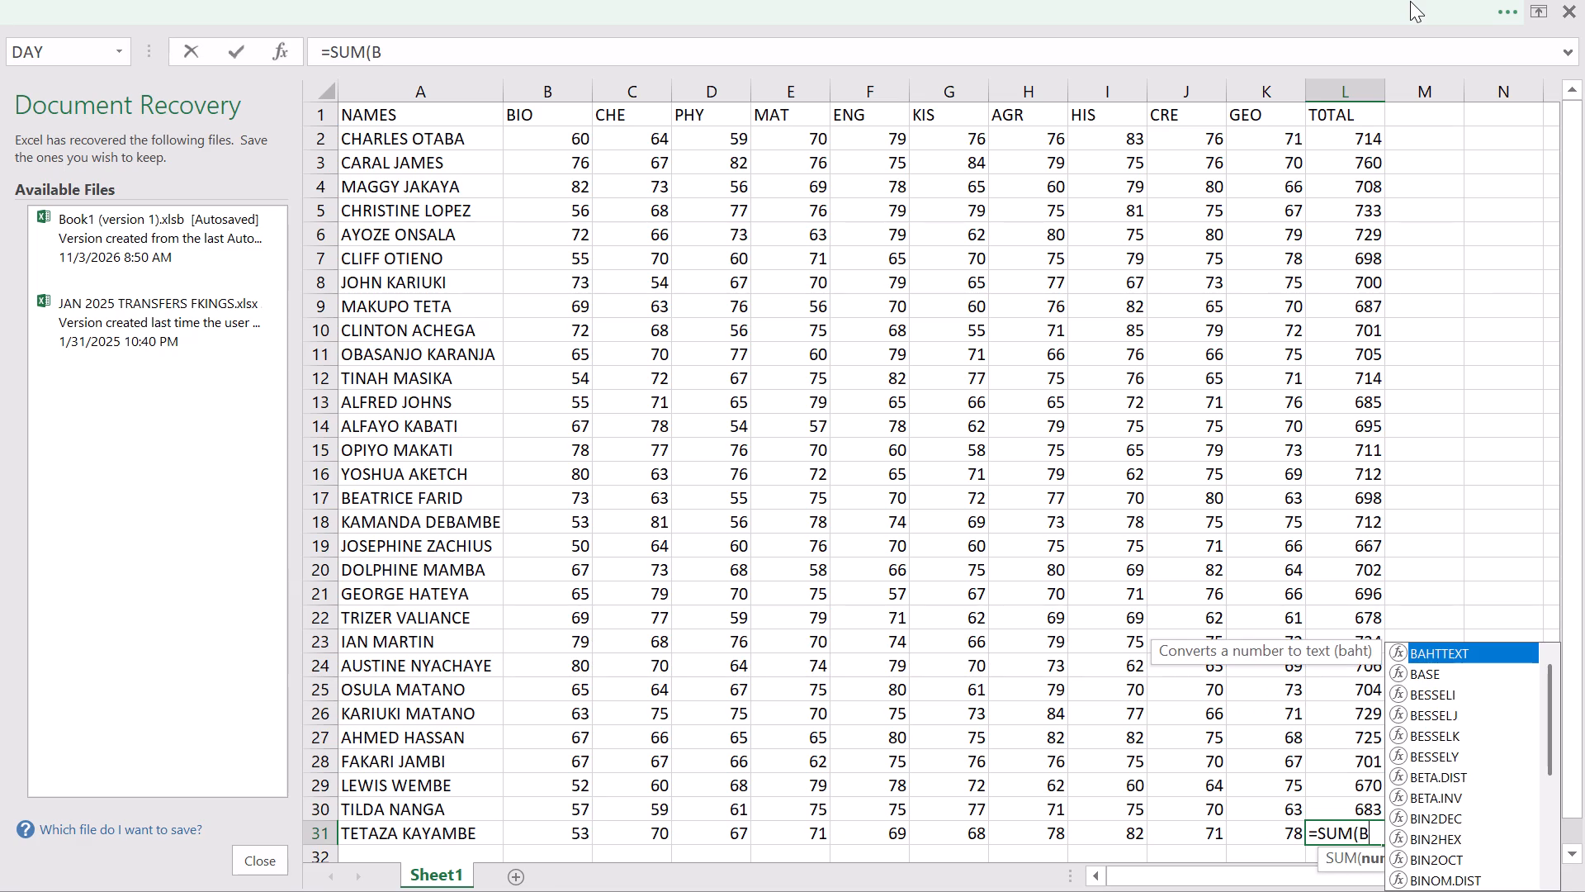
key("3")
key("1")
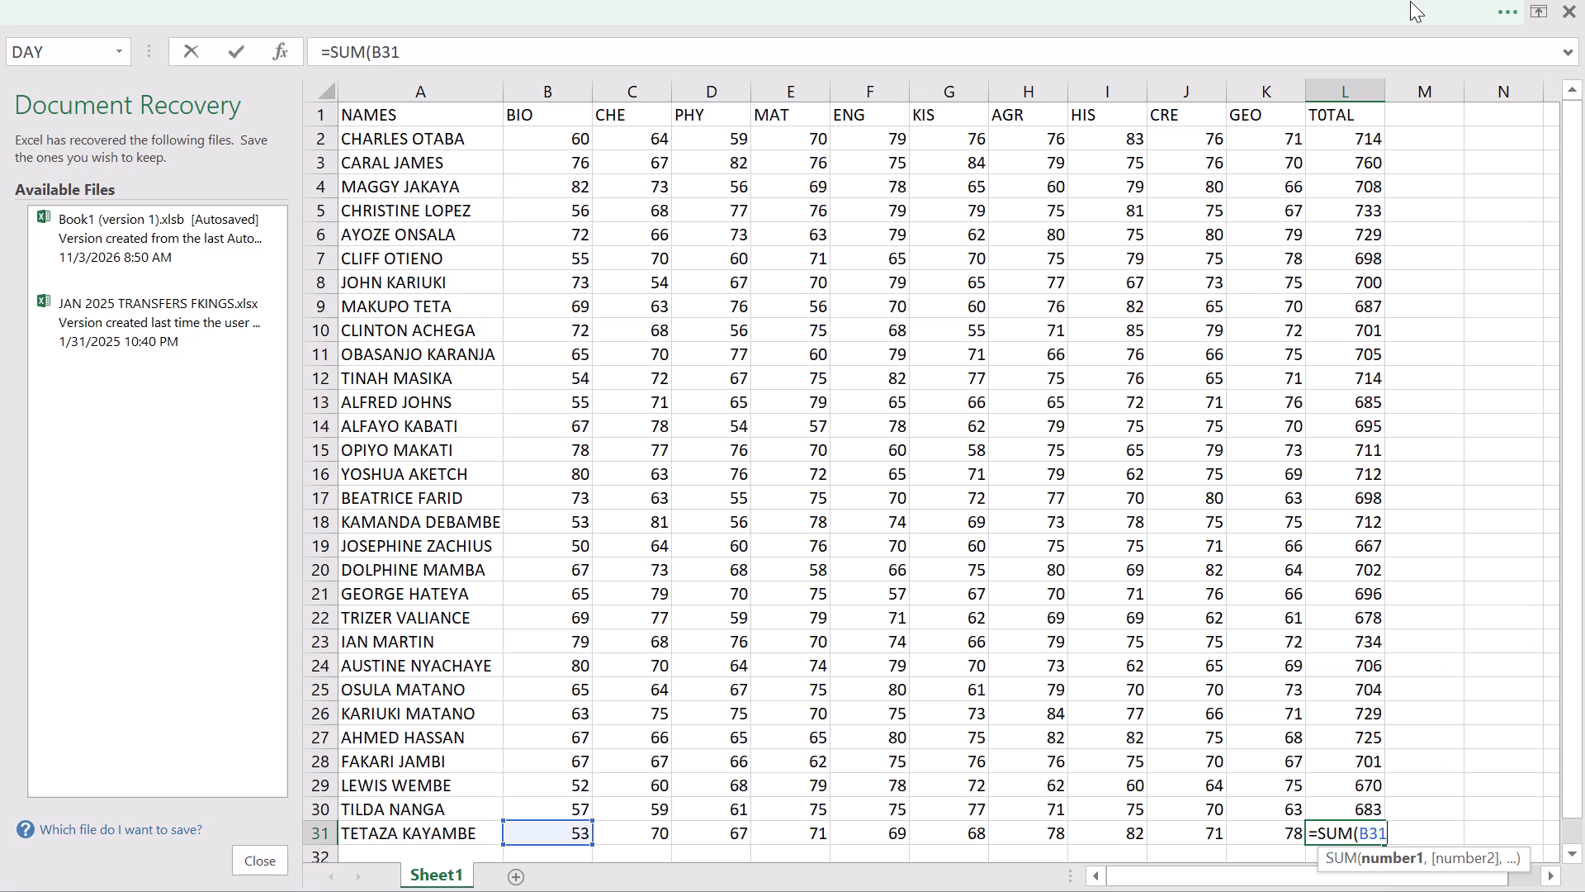
key("shift+colon")
type("K3")
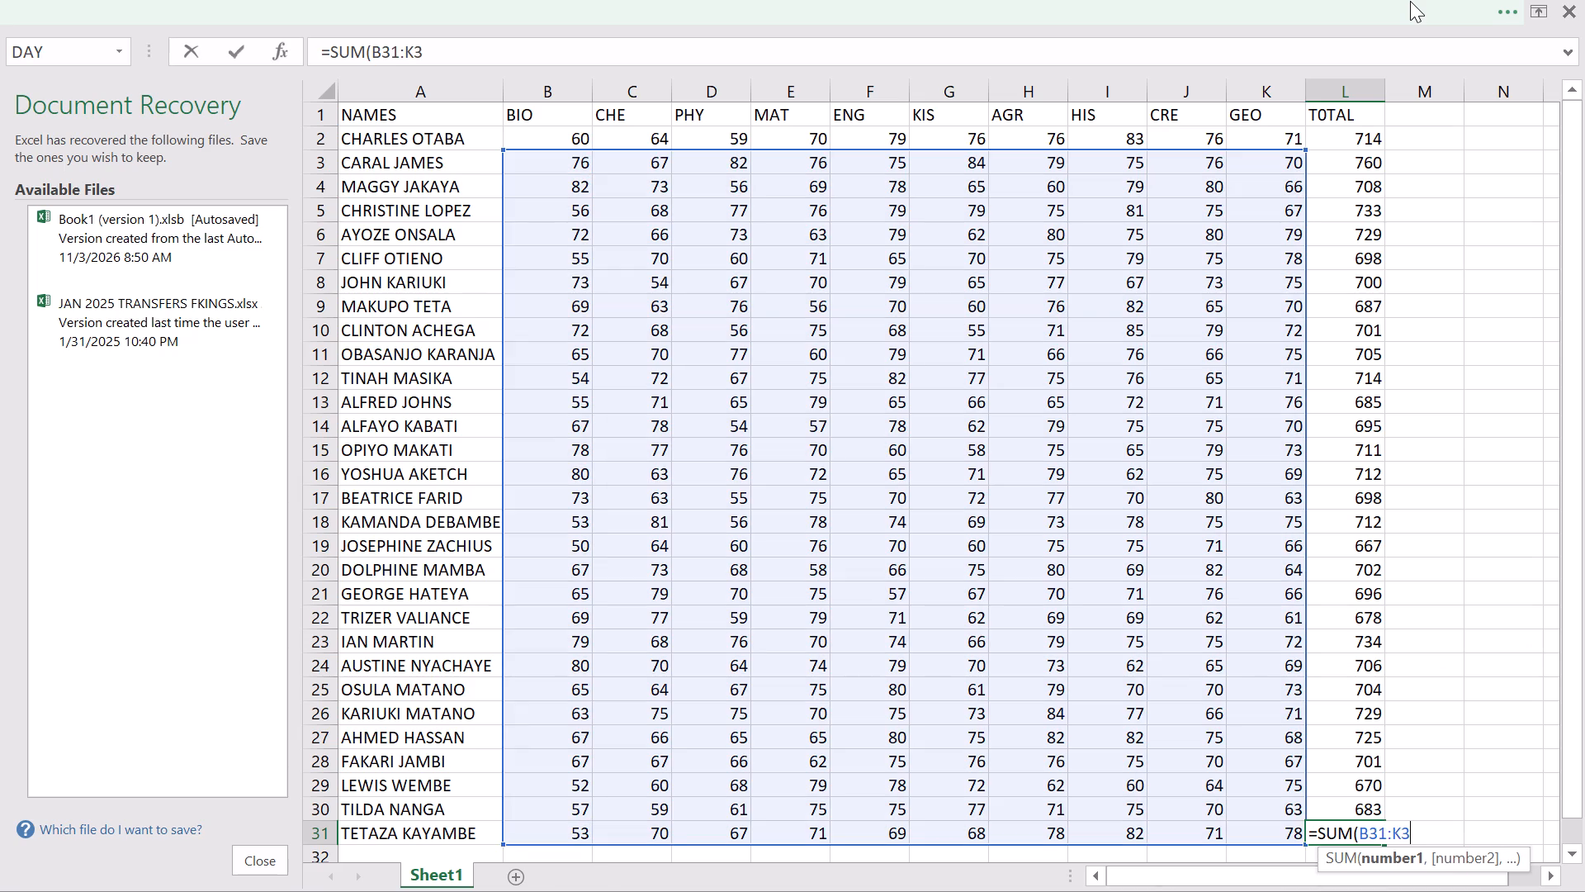
key("1")
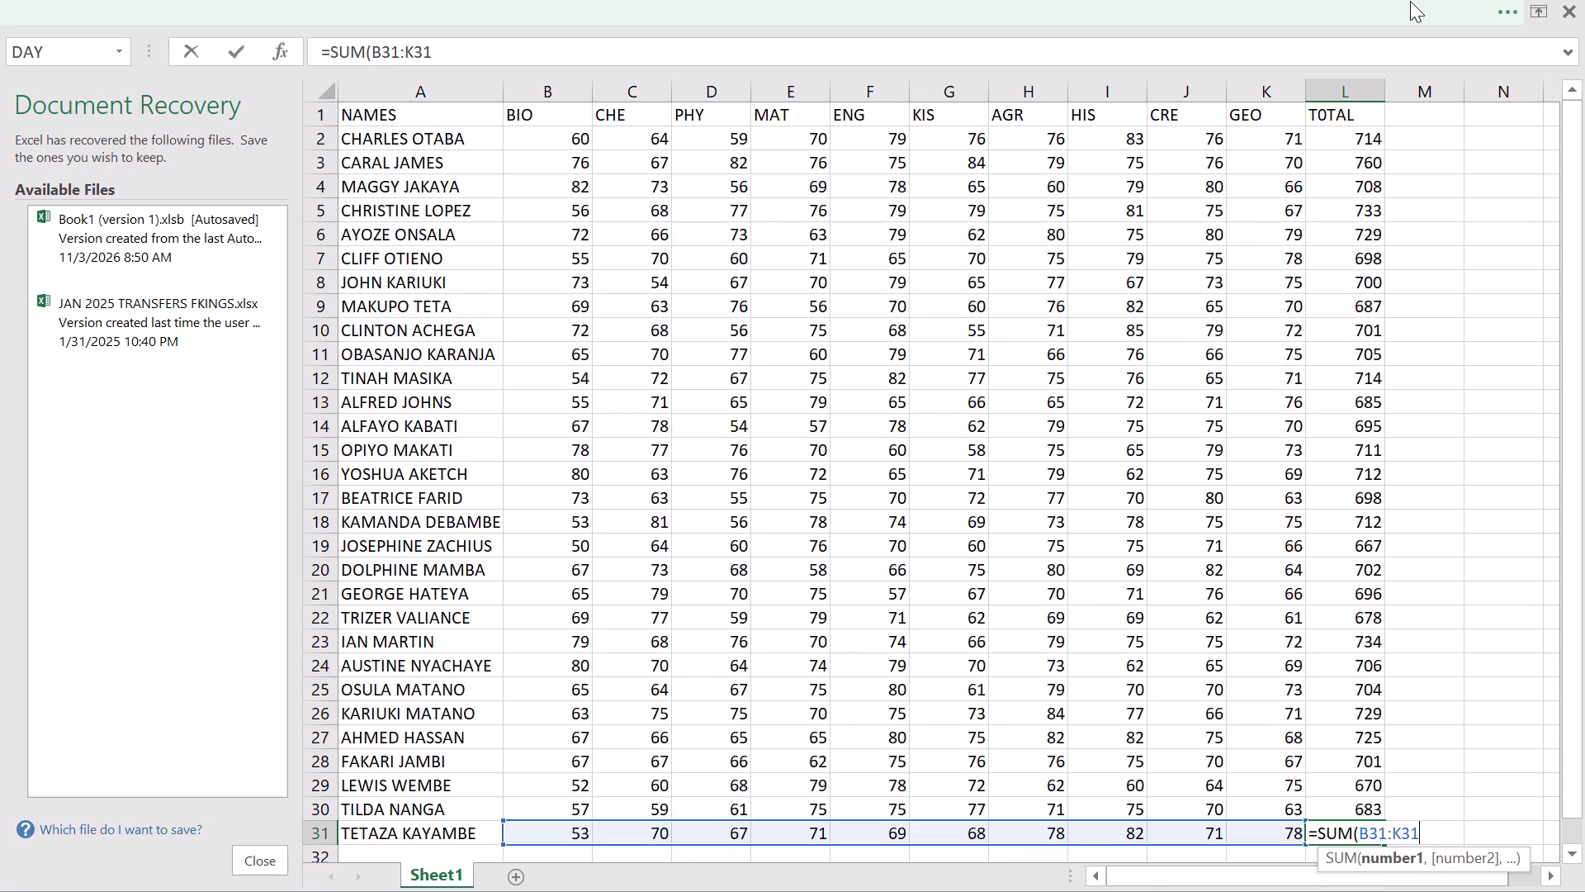
key("Return")
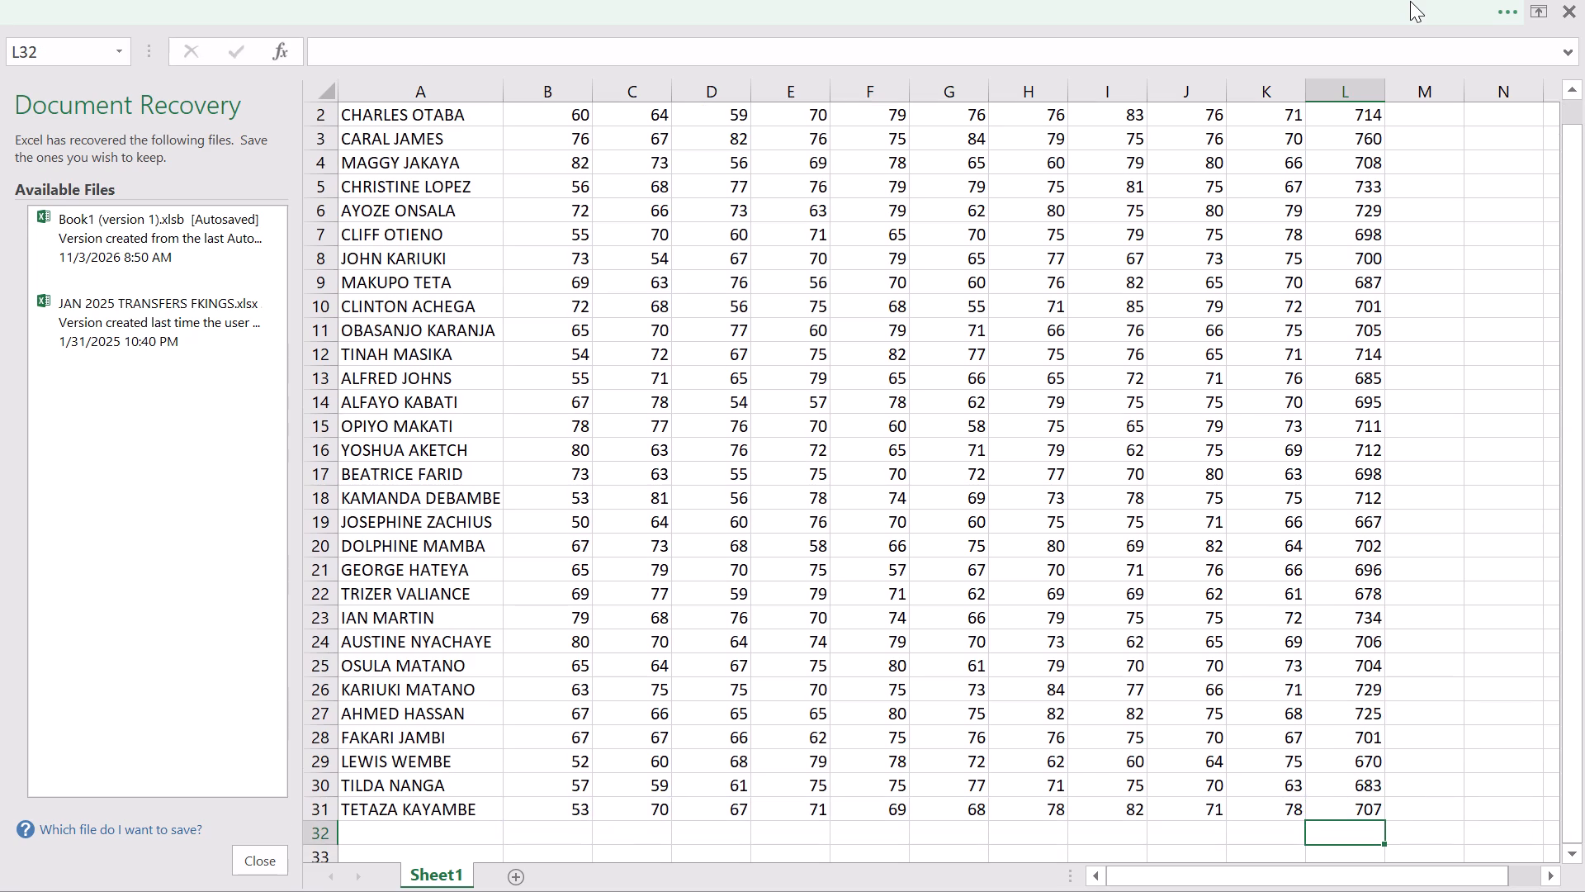